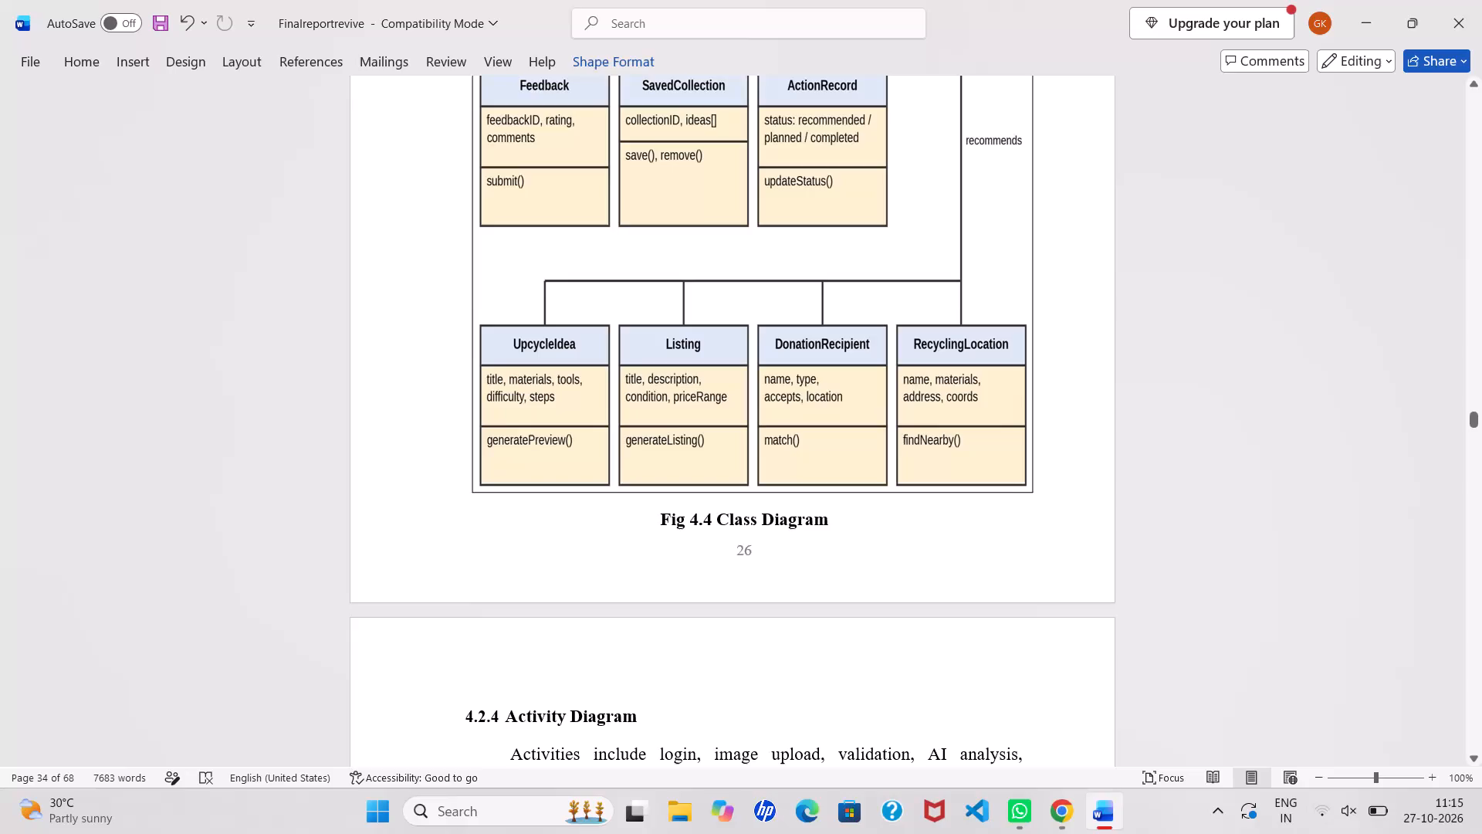
# Widen the use case diagram picture in section 4.2.2 slightly by extending its right edge to the border frame.
pyautogui.scroll(1, 951, 728)
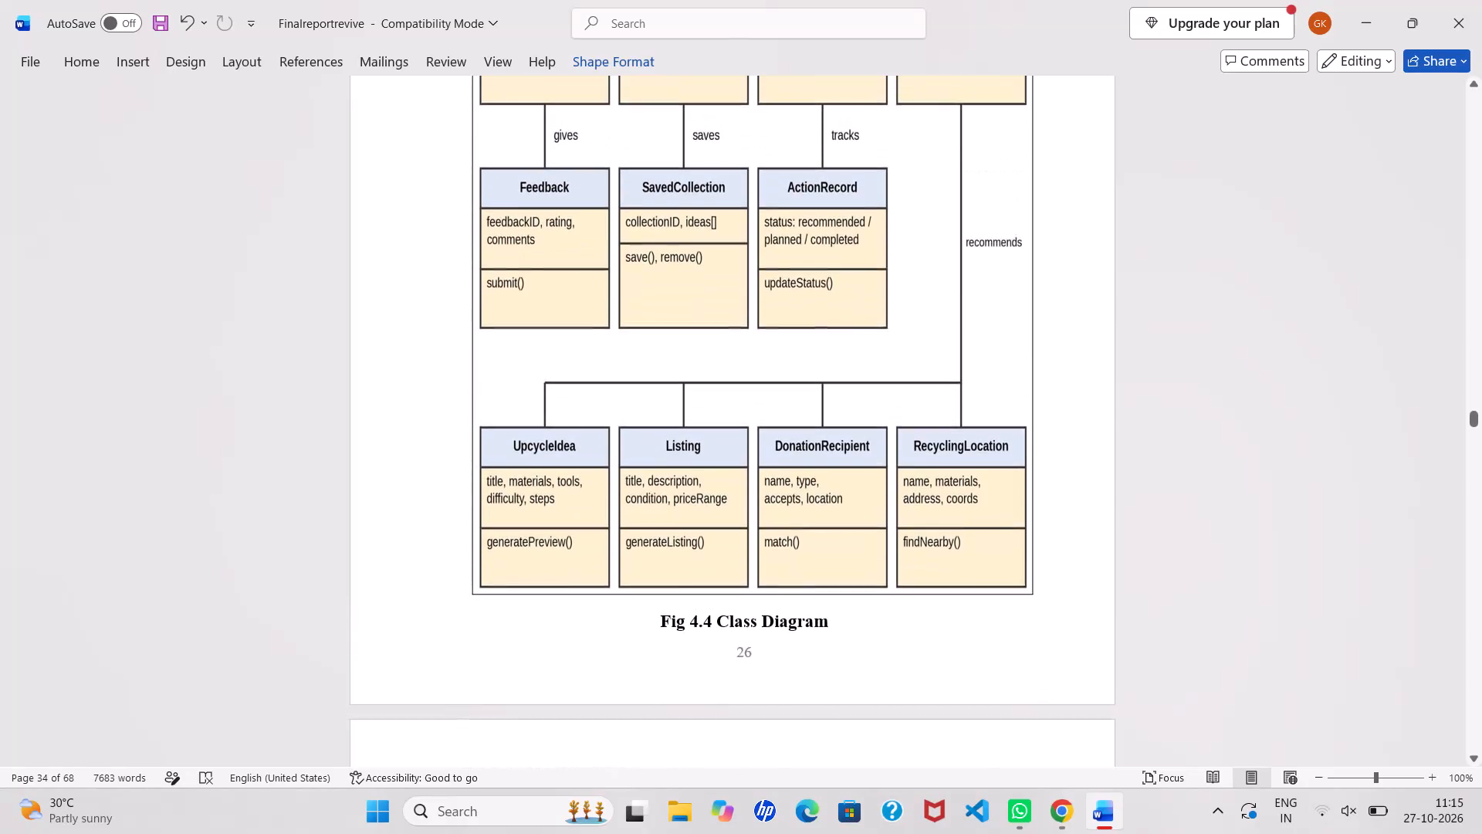
pyautogui.scroll(2, 951, 728)
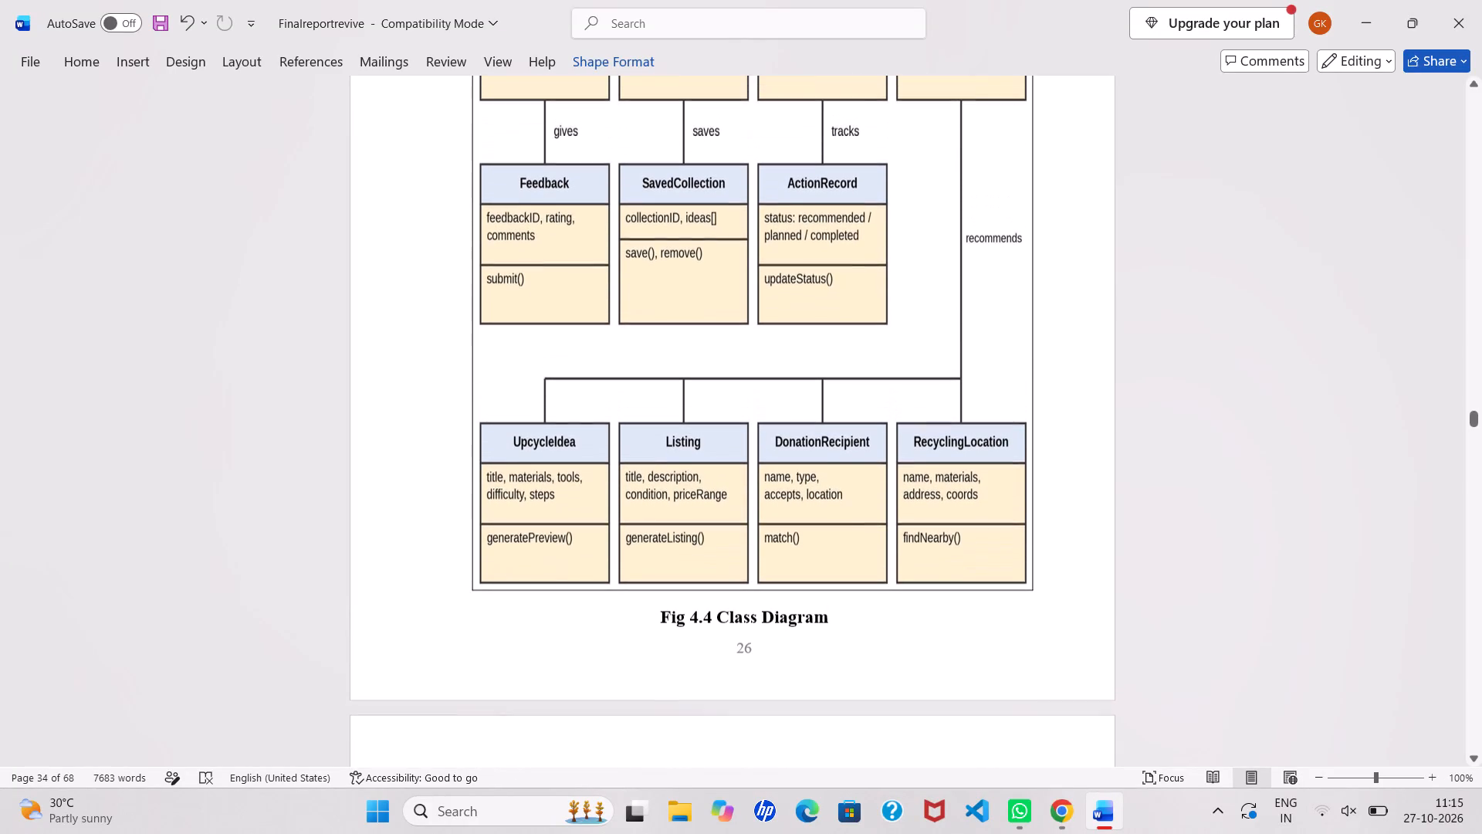
pyautogui.scroll(2, 951, 728)
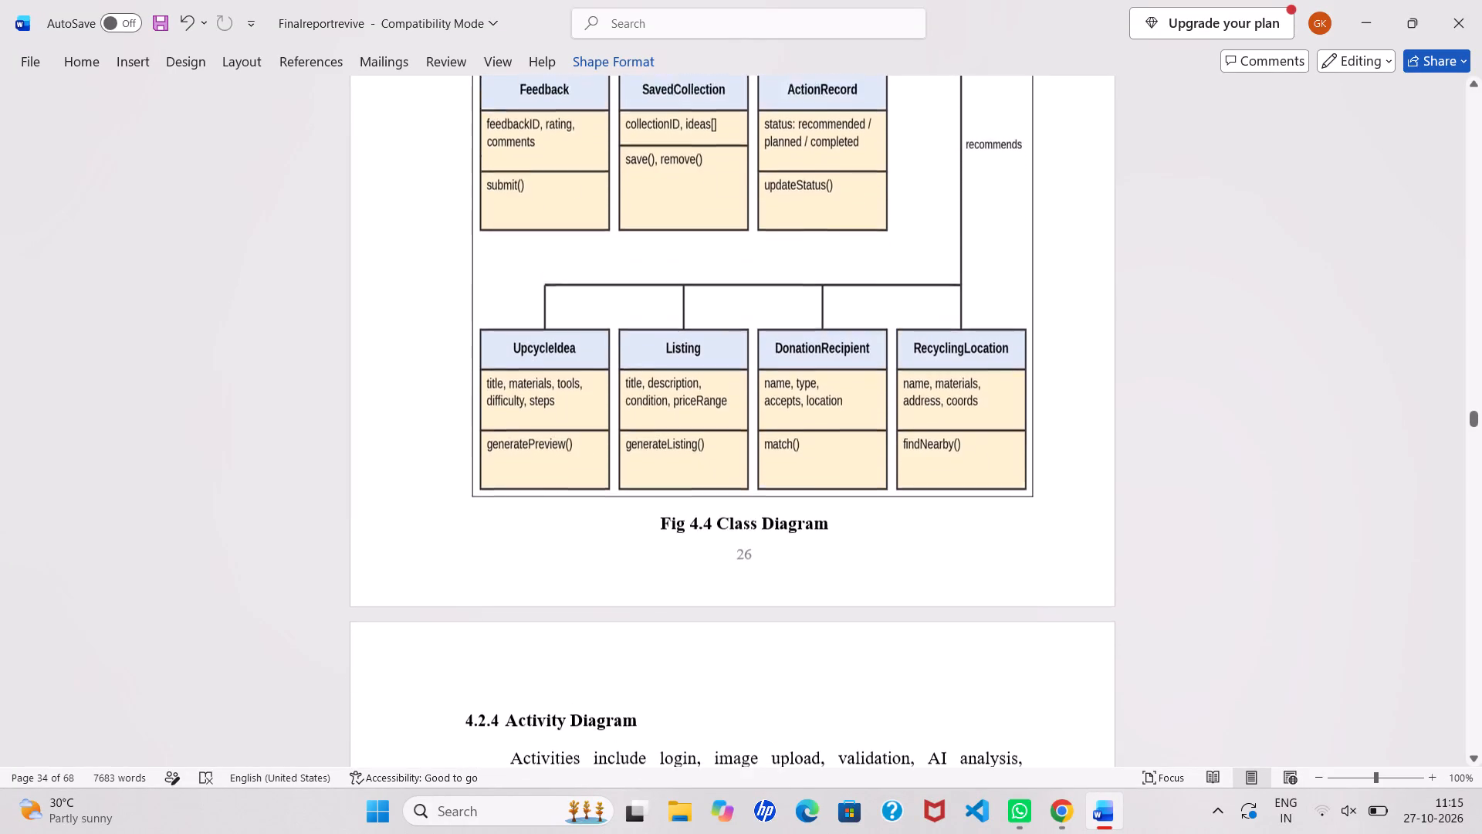
pyautogui.scroll(1, 951, 728)
pyautogui.scroll(-2, 951, 728)
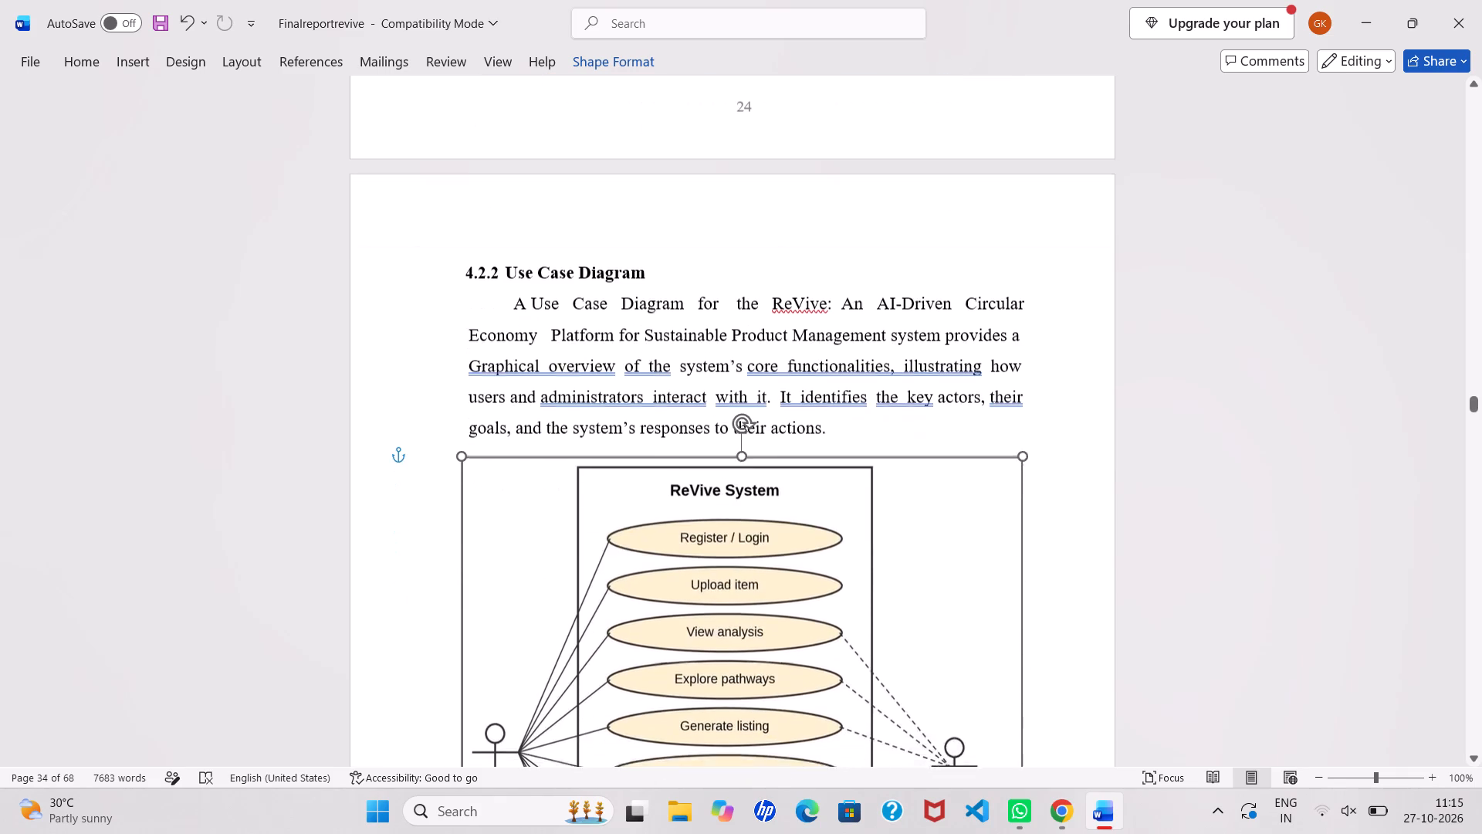
pyautogui.scroll(-2, 951, 728)
pyautogui.click(1067, 585)
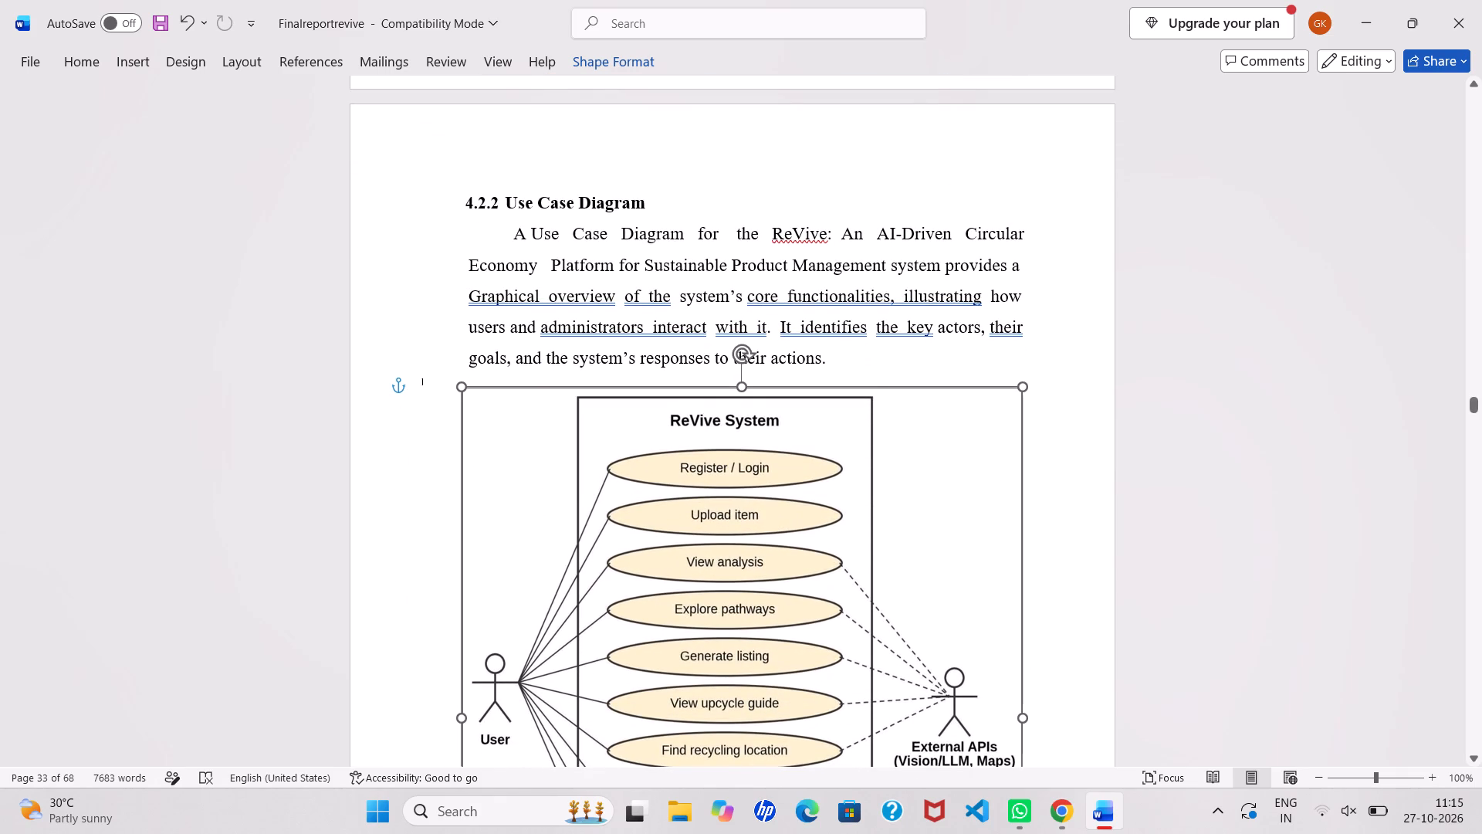
pyautogui.scroll(-3, 1067, 585)
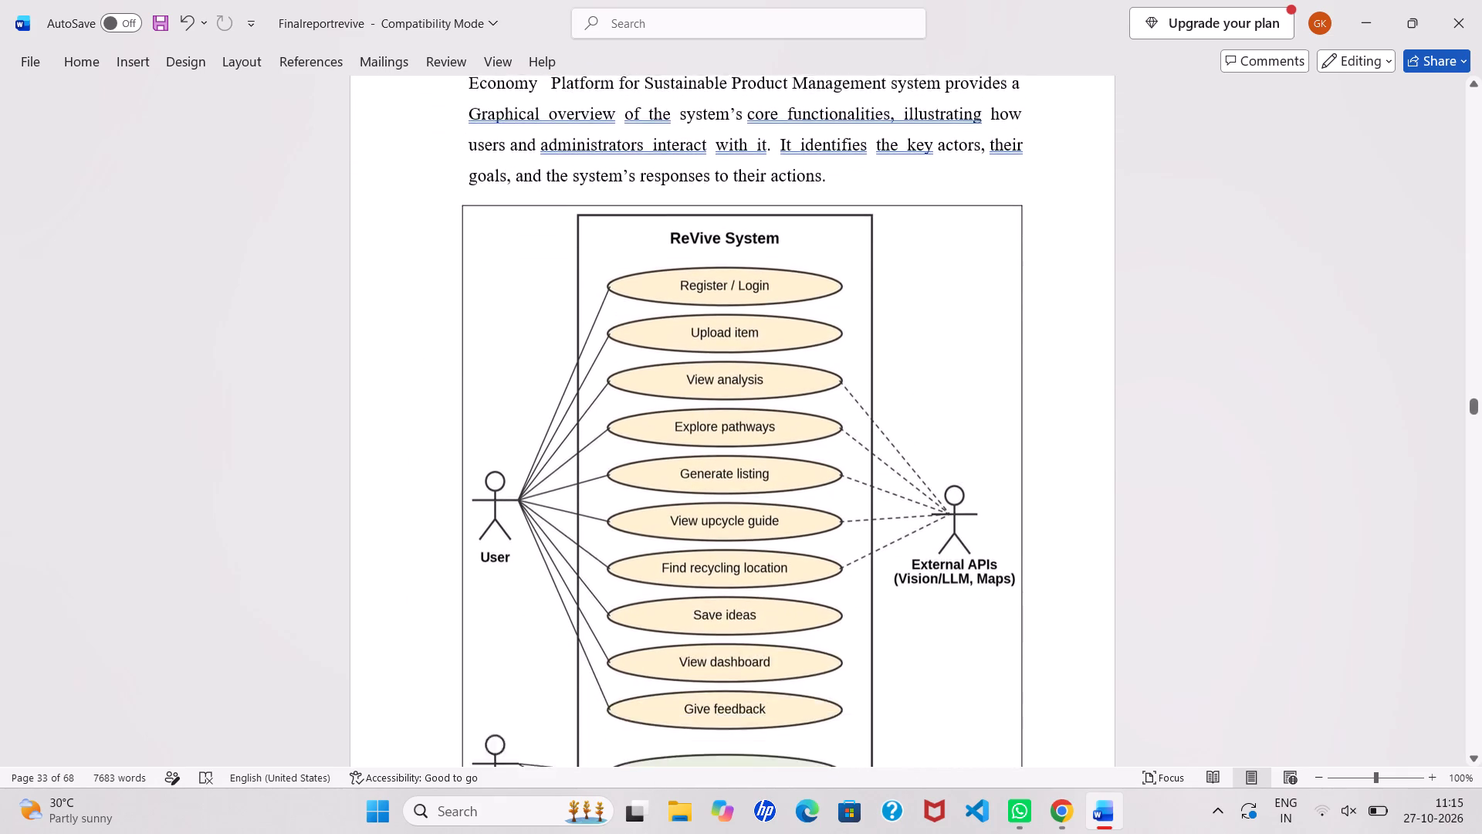
pyautogui.scroll(-2, 1067, 585)
pyautogui.scroll(1, 1067, 585)
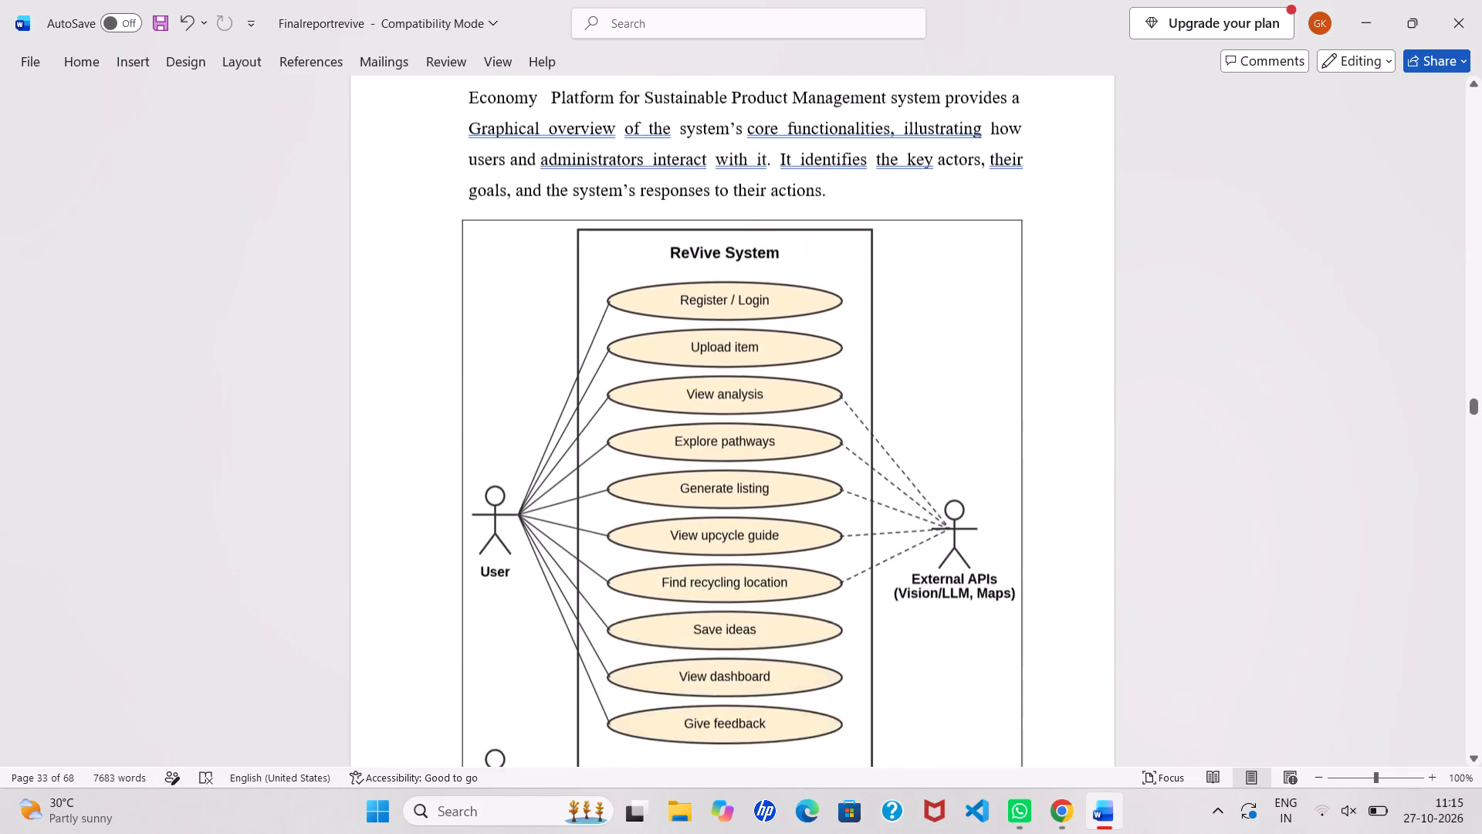
pyautogui.click(984, 519)
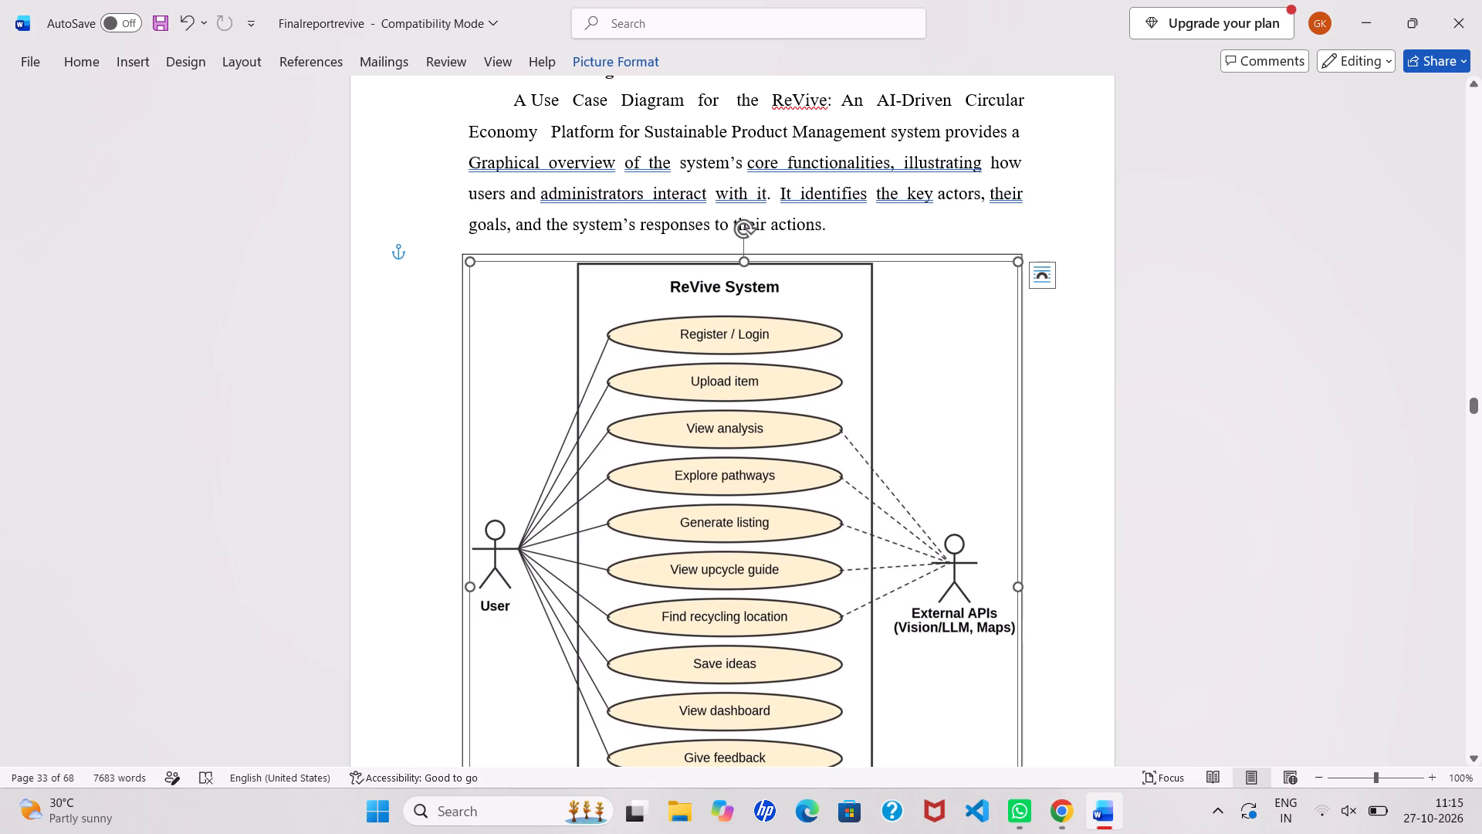
pyautogui.moveTo(1016, 587); pyautogui.dragTo(1026, 586)
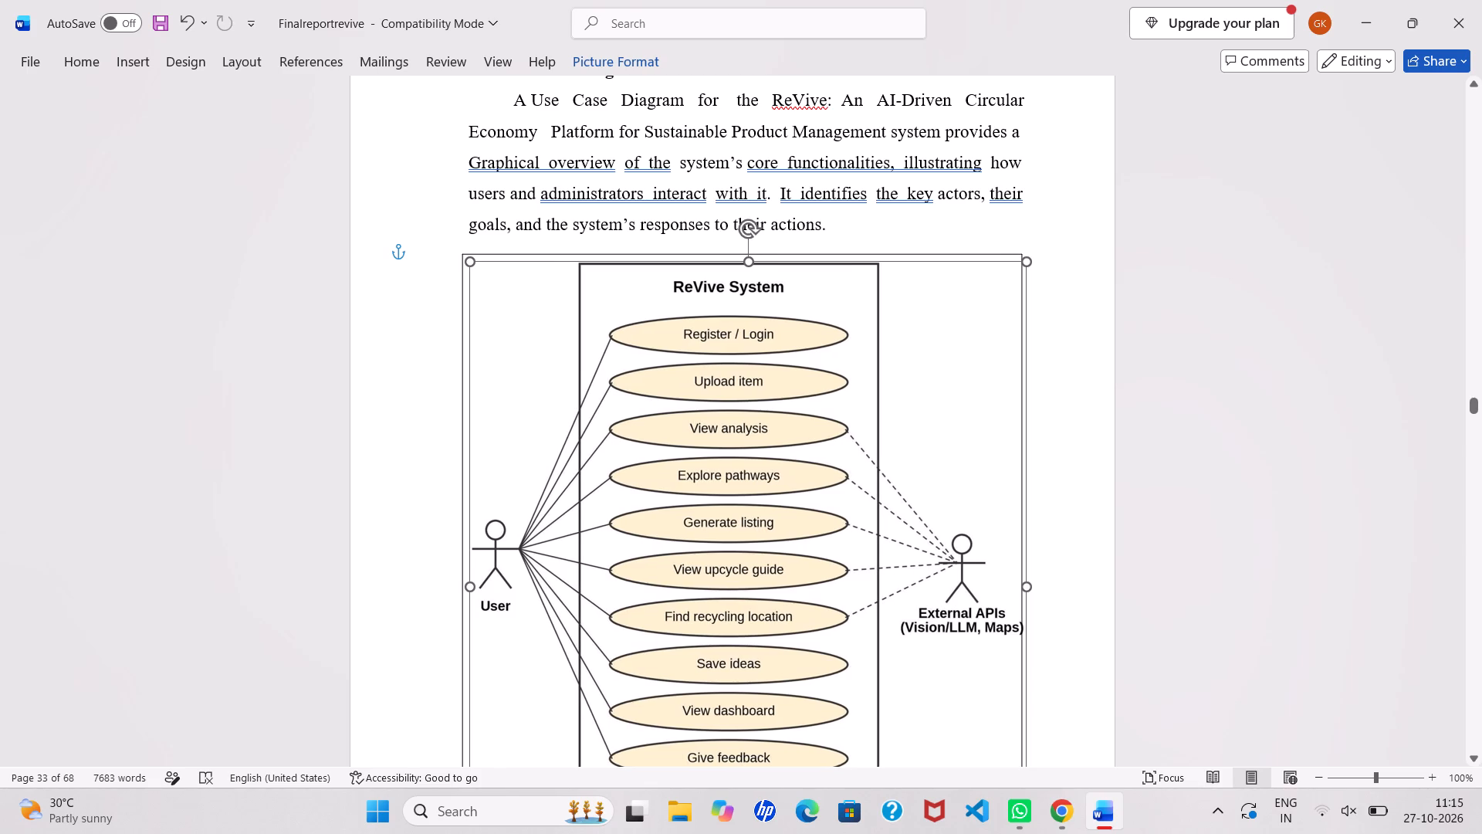
pyautogui.moveTo(1026, 586); pyautogui.dragTo(1025, 585)
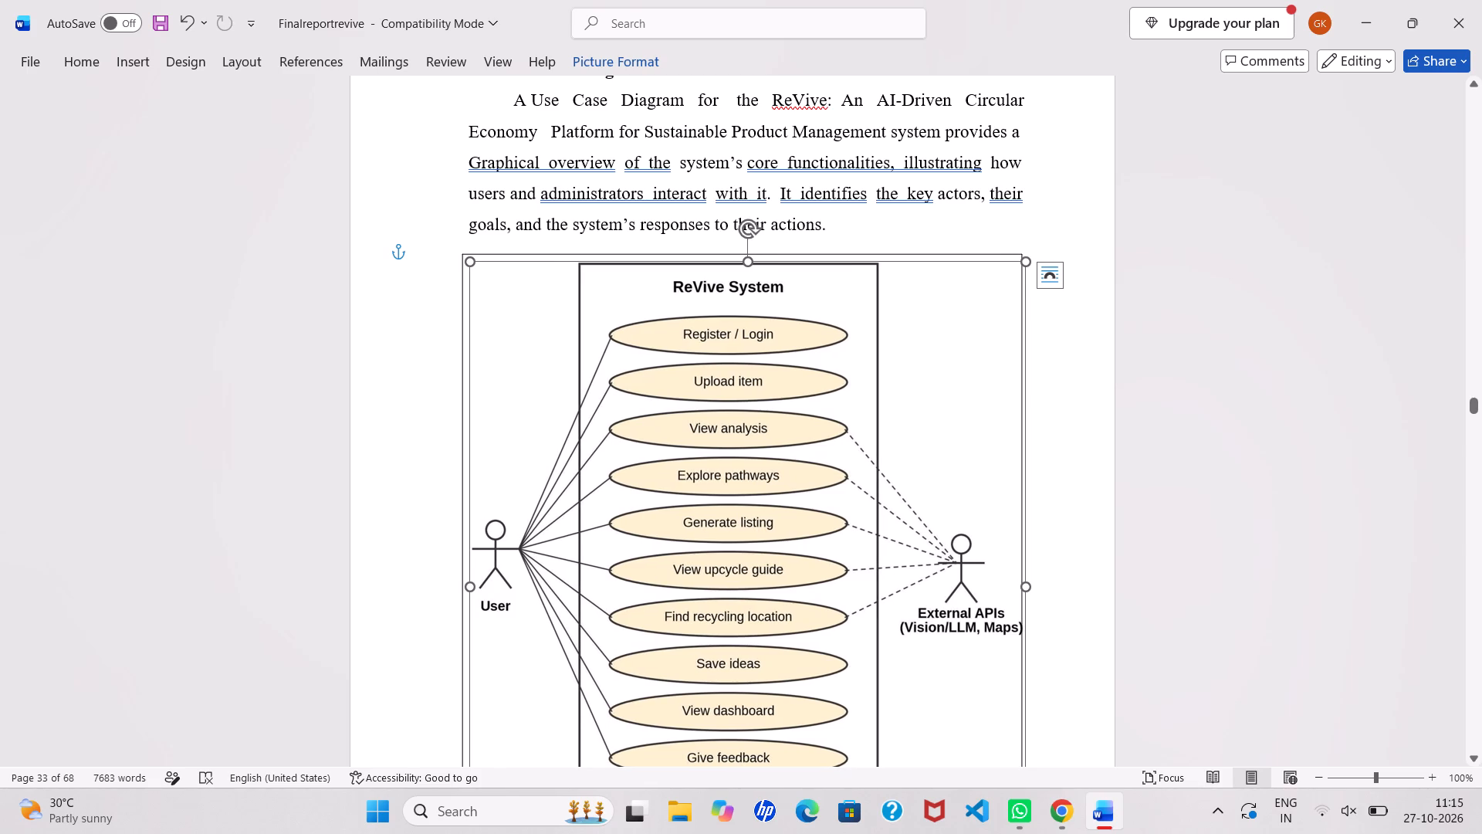
pyautogui.click(1061, 537)
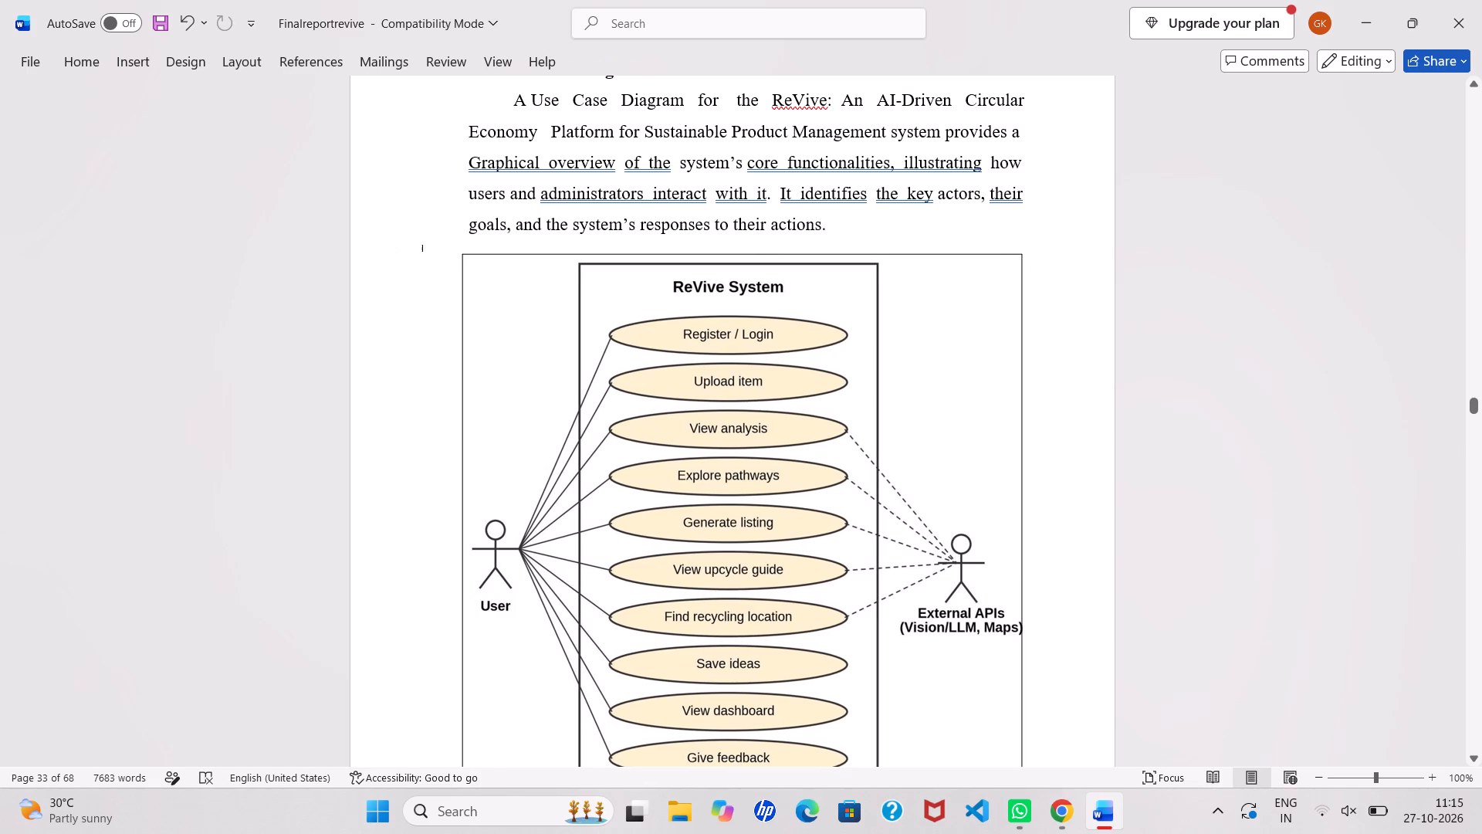
# Reposition the use case diagram picture and nudge its border frame slightly right so the diagram sits inside the frame.
pyautogui.scroll(-2, 1042, 519)
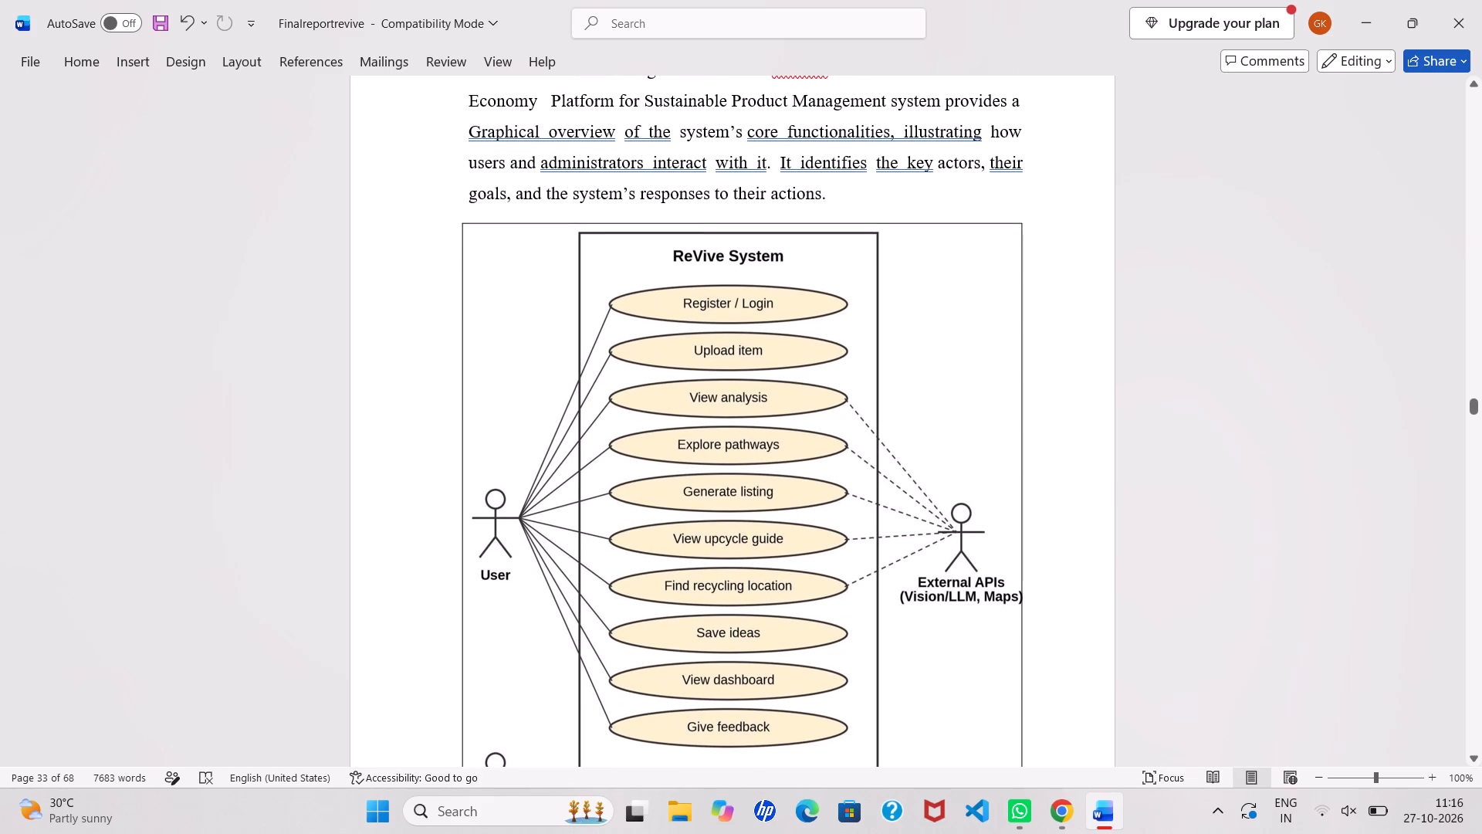
pyautogui.moveTo(945, 305); pyautogui.dragTo(952, 307)
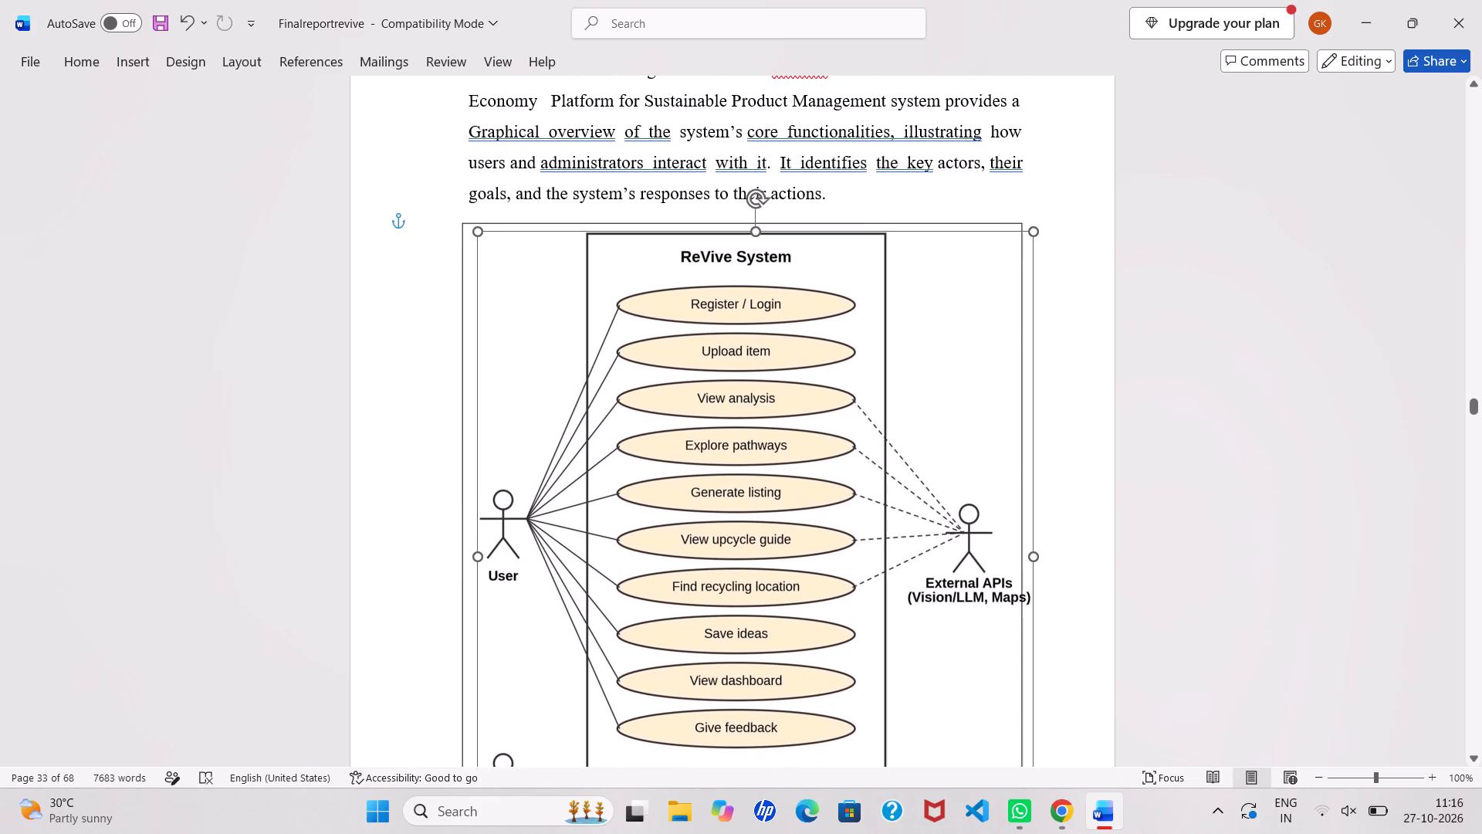
pyautogui.moveTo(952, 307); pyautogui.dragTo(931, 310)
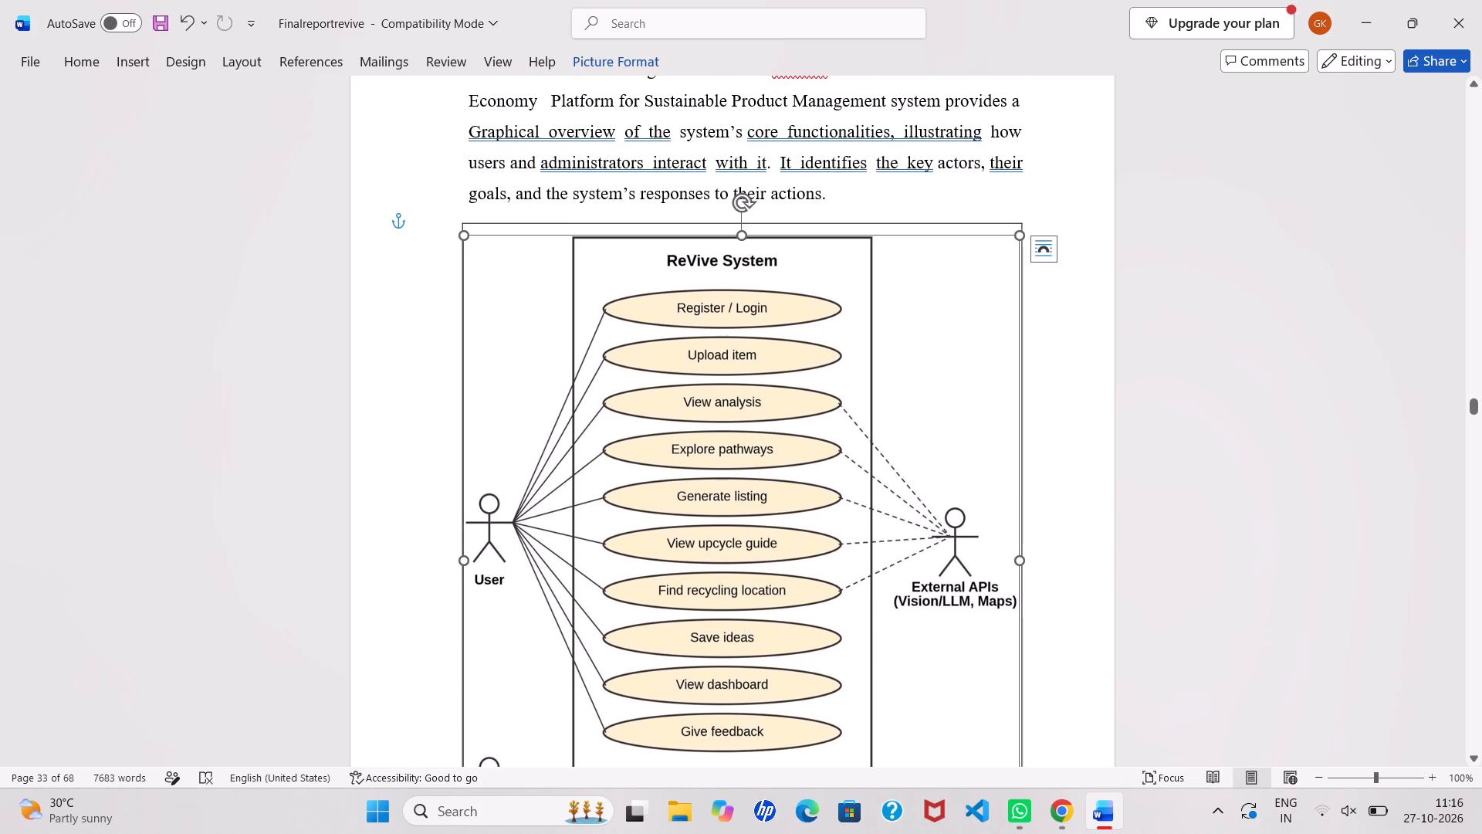
pyautogui.click(956, 224)
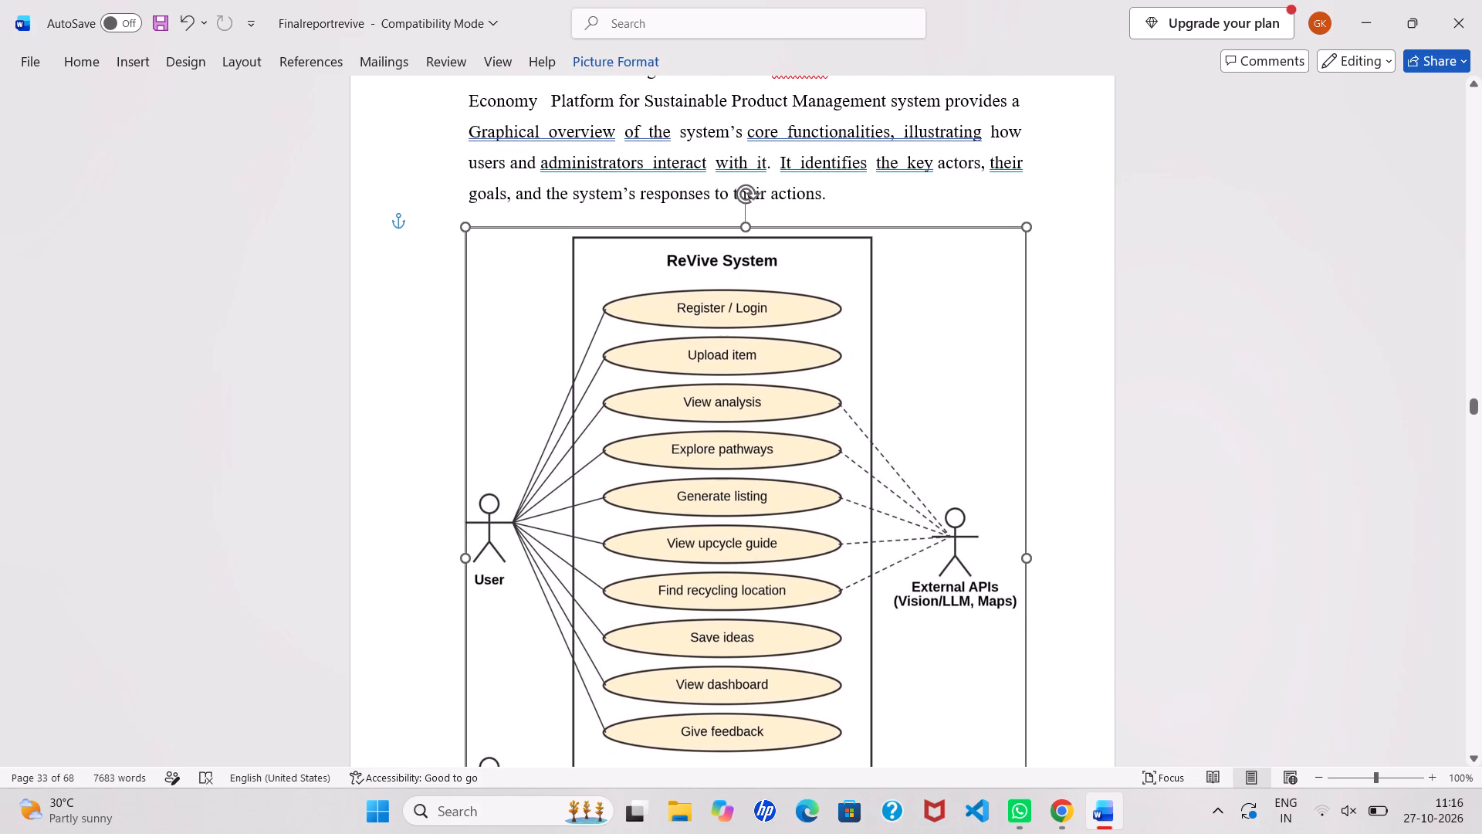
pyautogui.click(1078, 313)
pyautogui.scroll(-1, 969, 394)
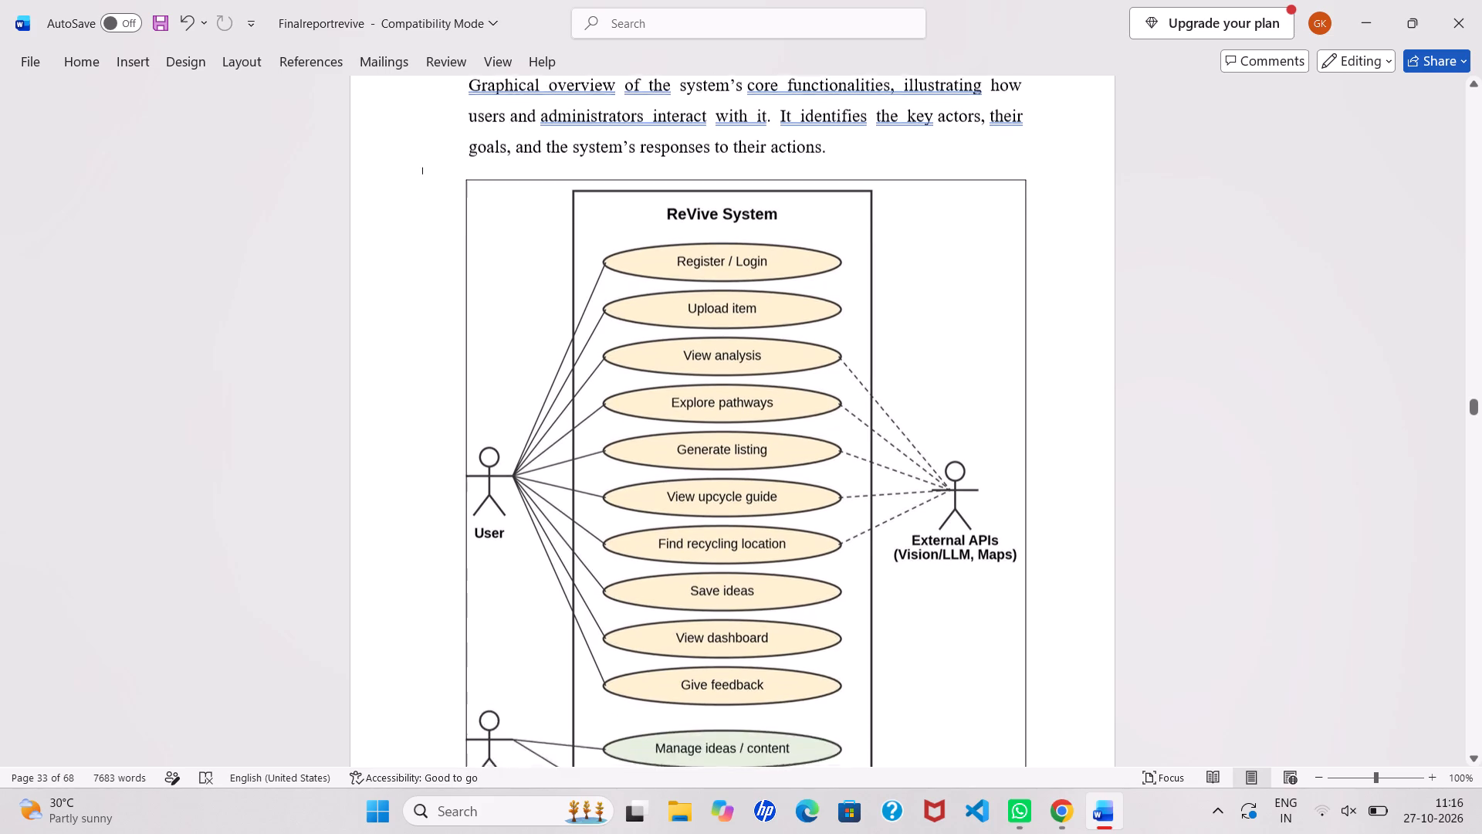
pyautogui.scroll(-1, 969, 394)
pyautogui.click(830, 371)
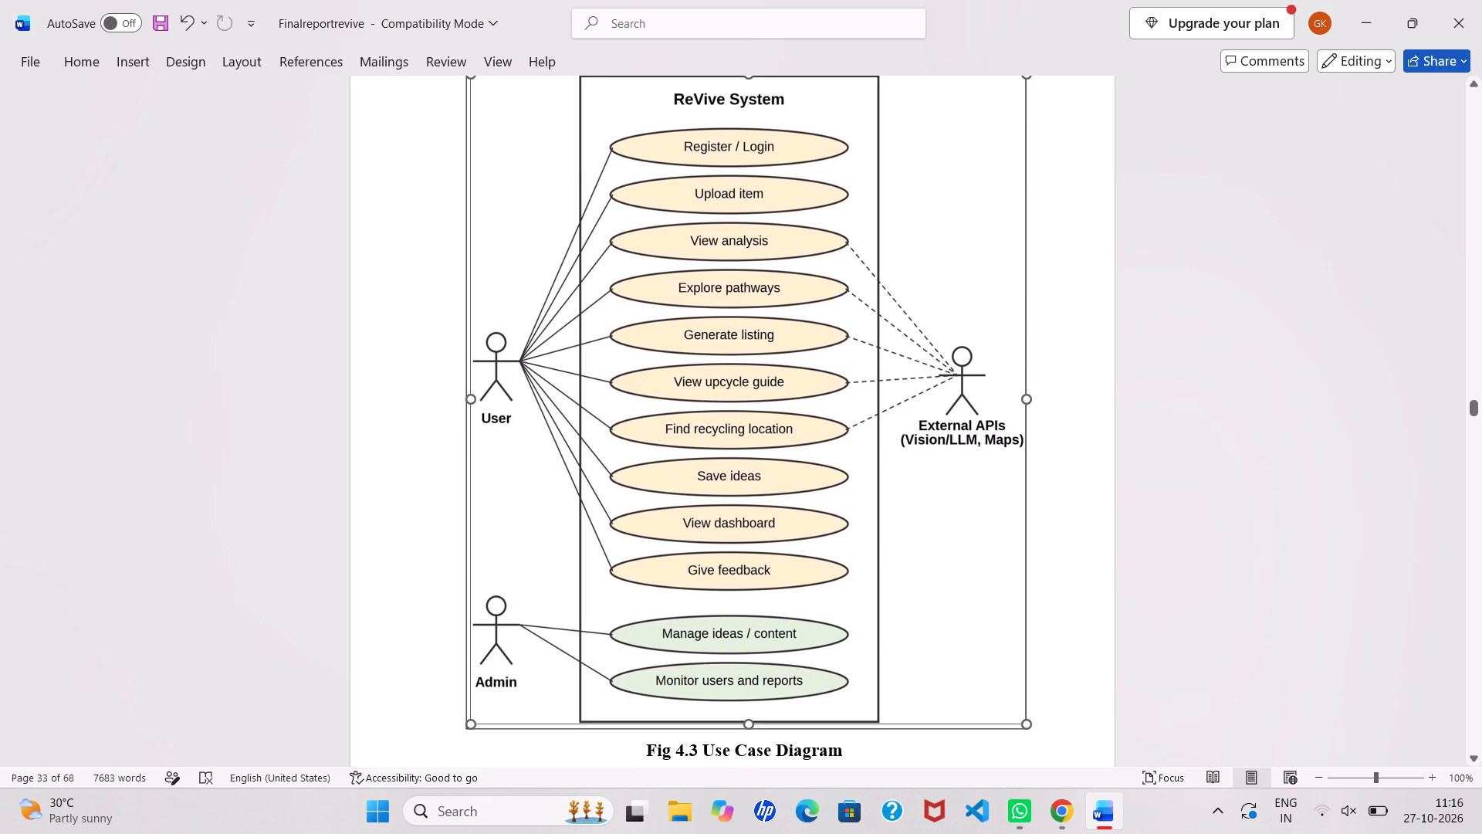
pyautogui.click(1088, 459)
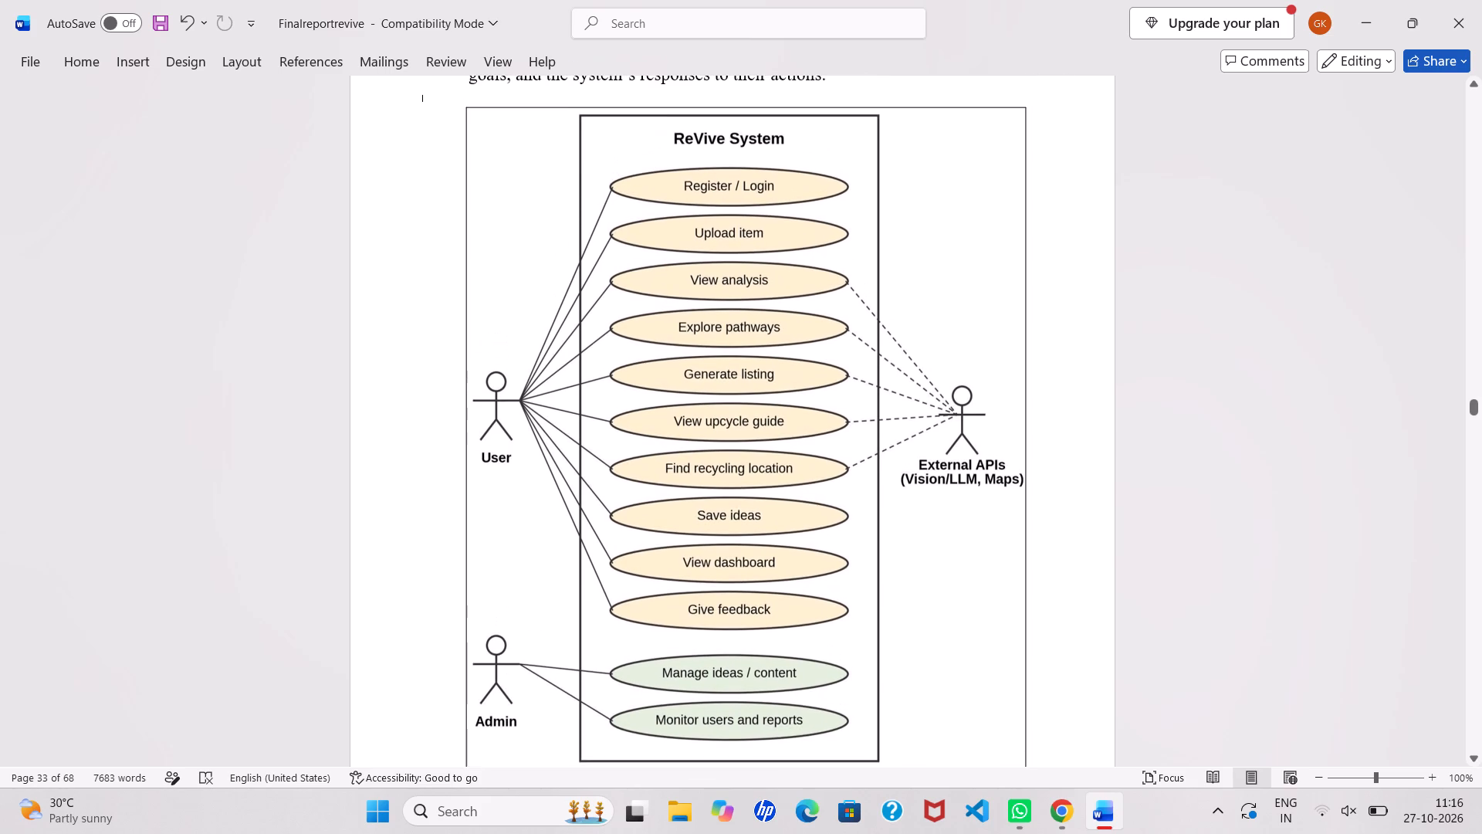
# Review the report layout from section 3.2.5 Software Specifications through the Chapter 4 architecture and work flow diagrams.
pyautogui.scroll(2, 1088, 459)
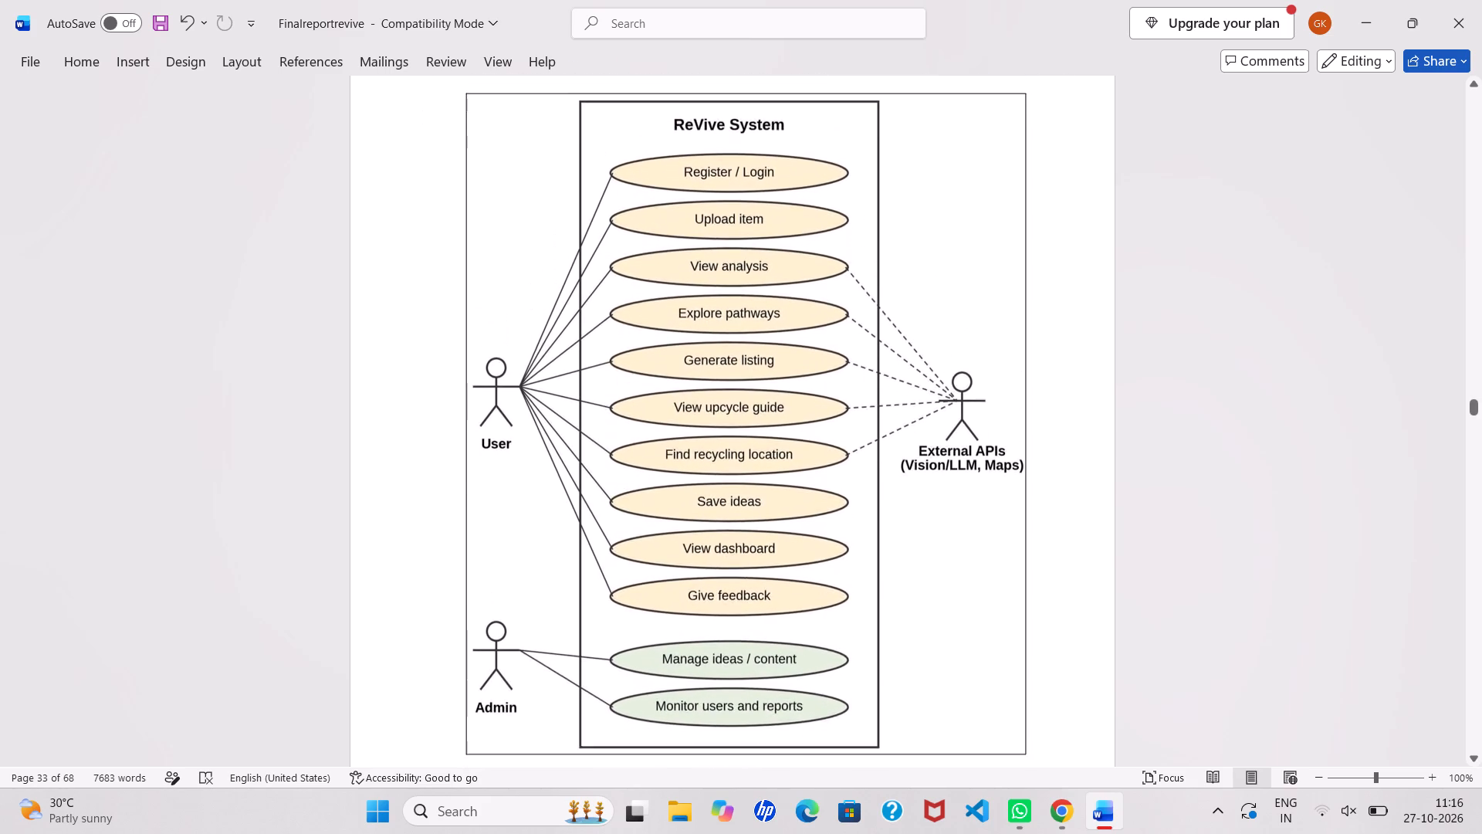
pyautogui.scroll(1, 1088, 459)
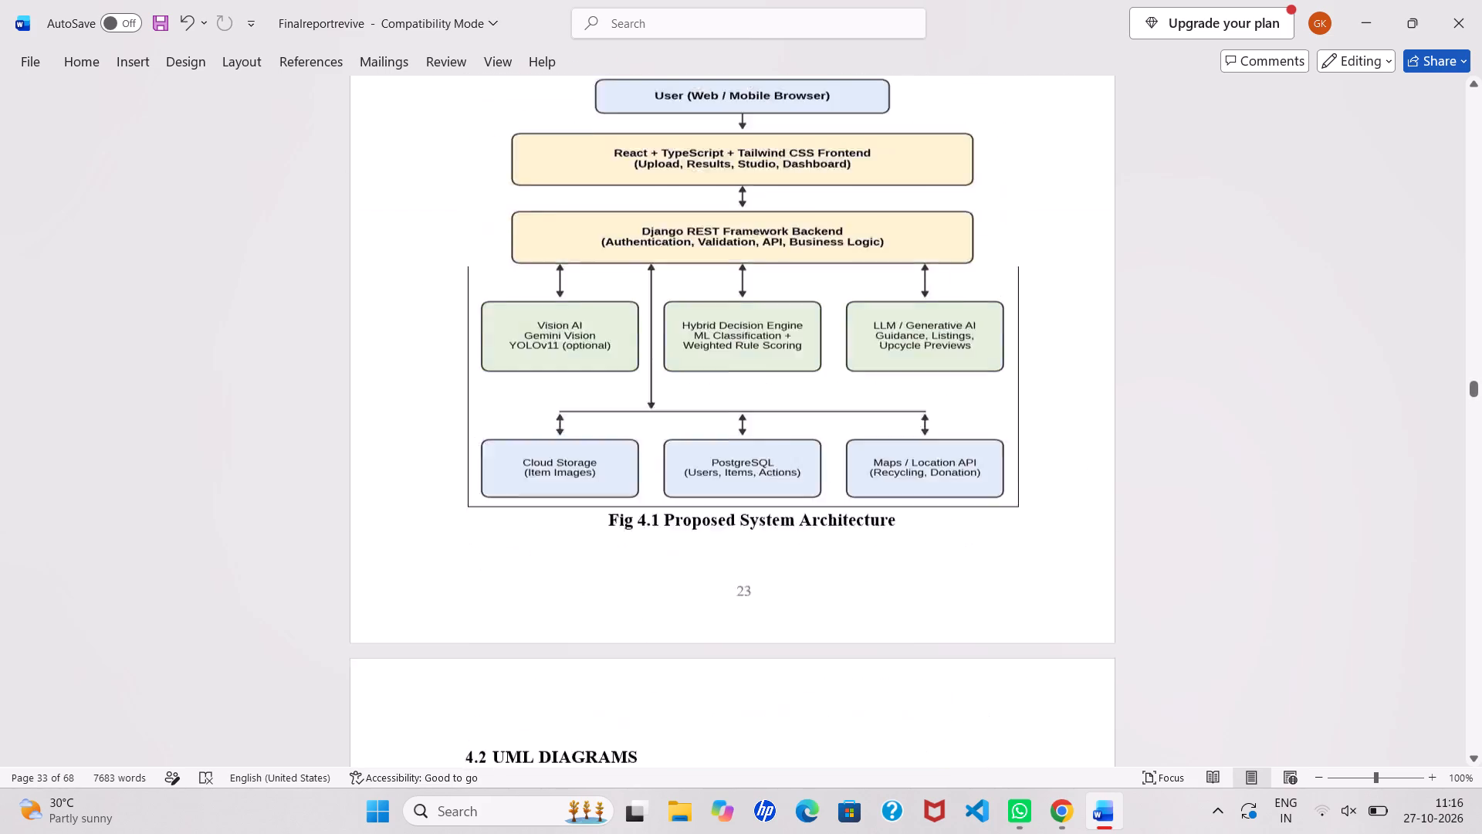
pyautogui.scroll(3, 1088, 459)
pyautogui.scroll(-2, 1088, 459)
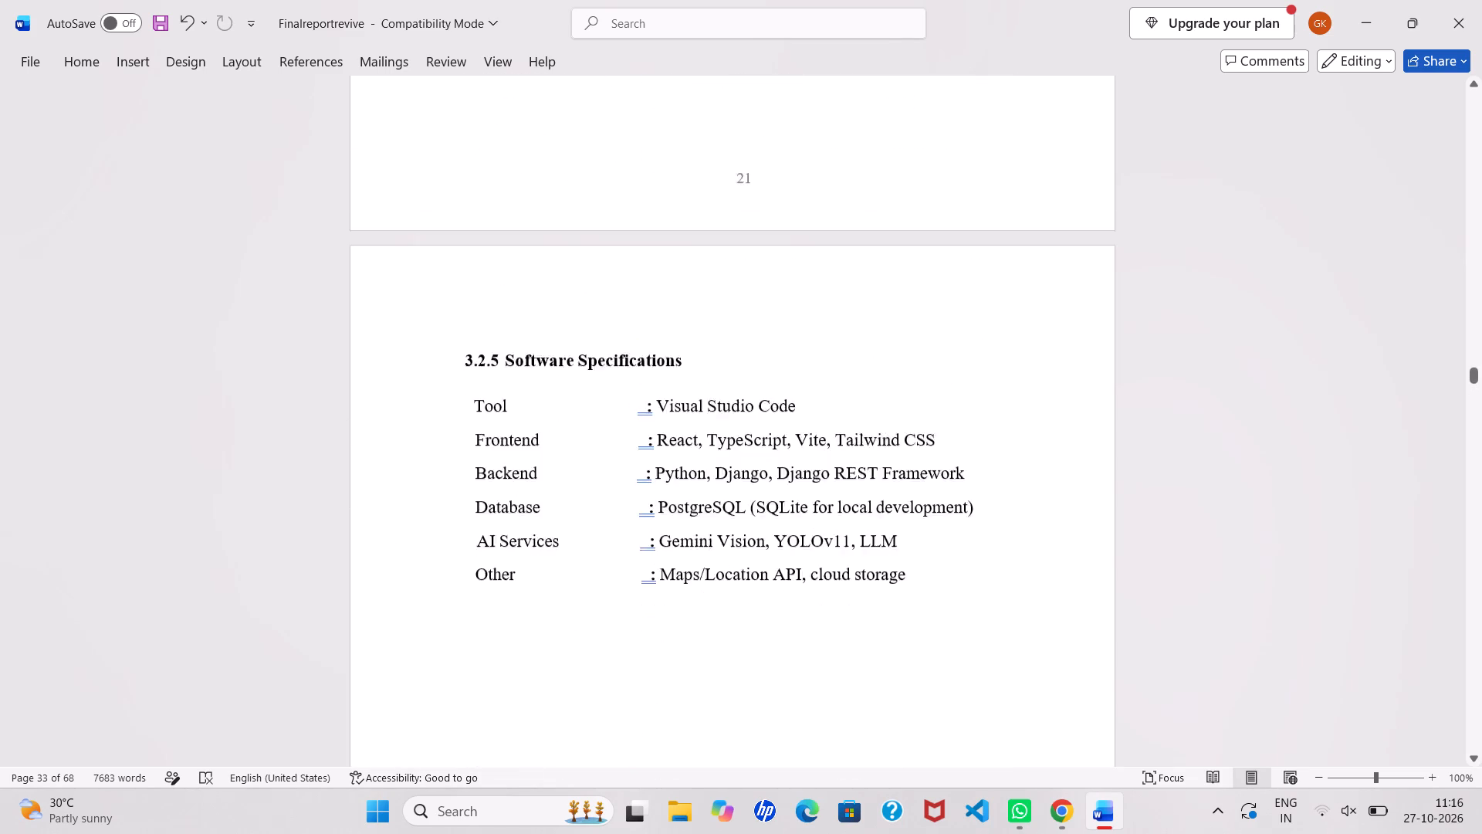
pyautogui.scroll(-1, 1088, 459)
pyautogui.scroll(-4, 759, 493)
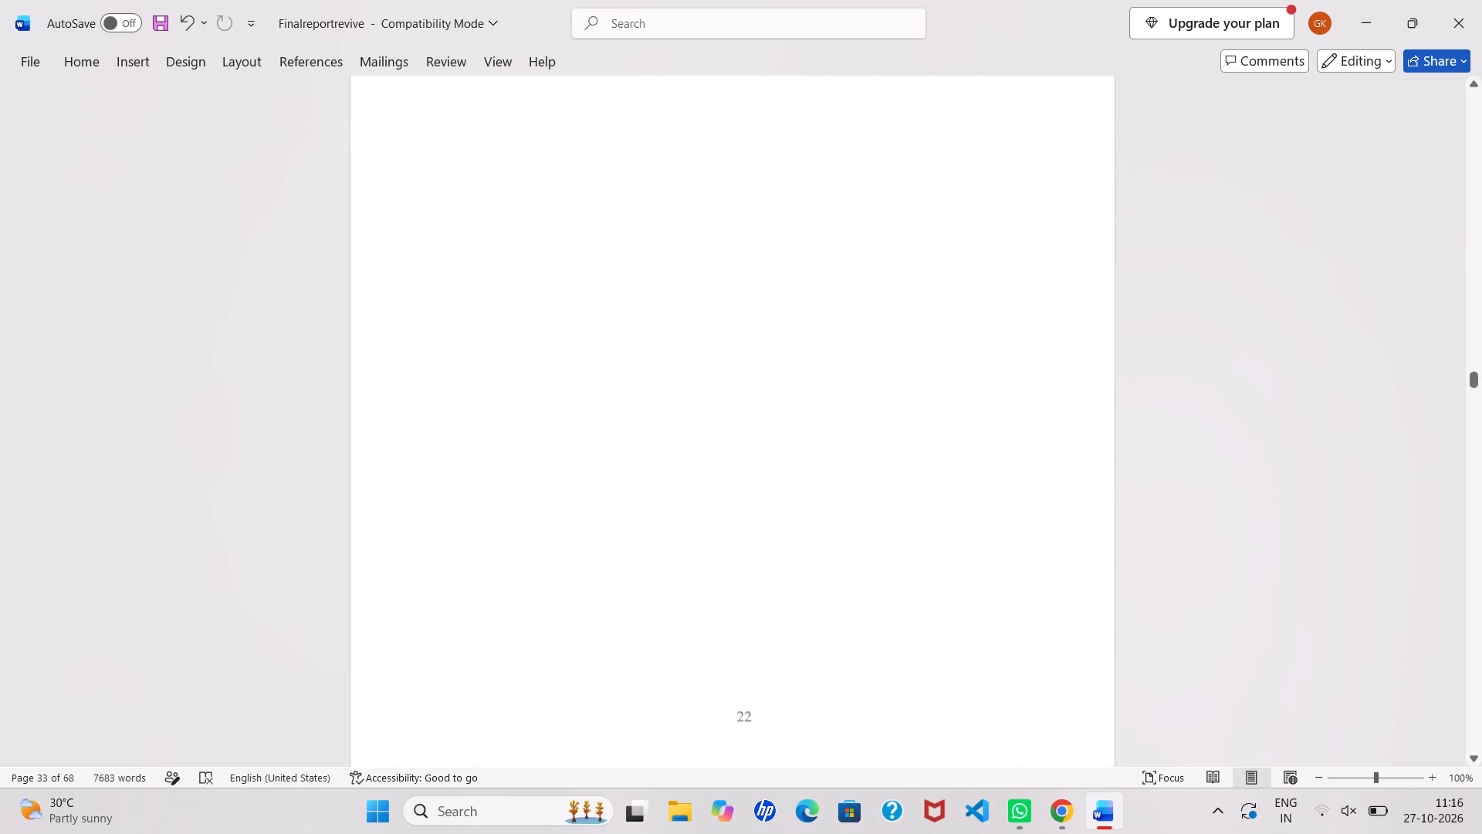
pyautogui.scroll(-5, 759, 493)
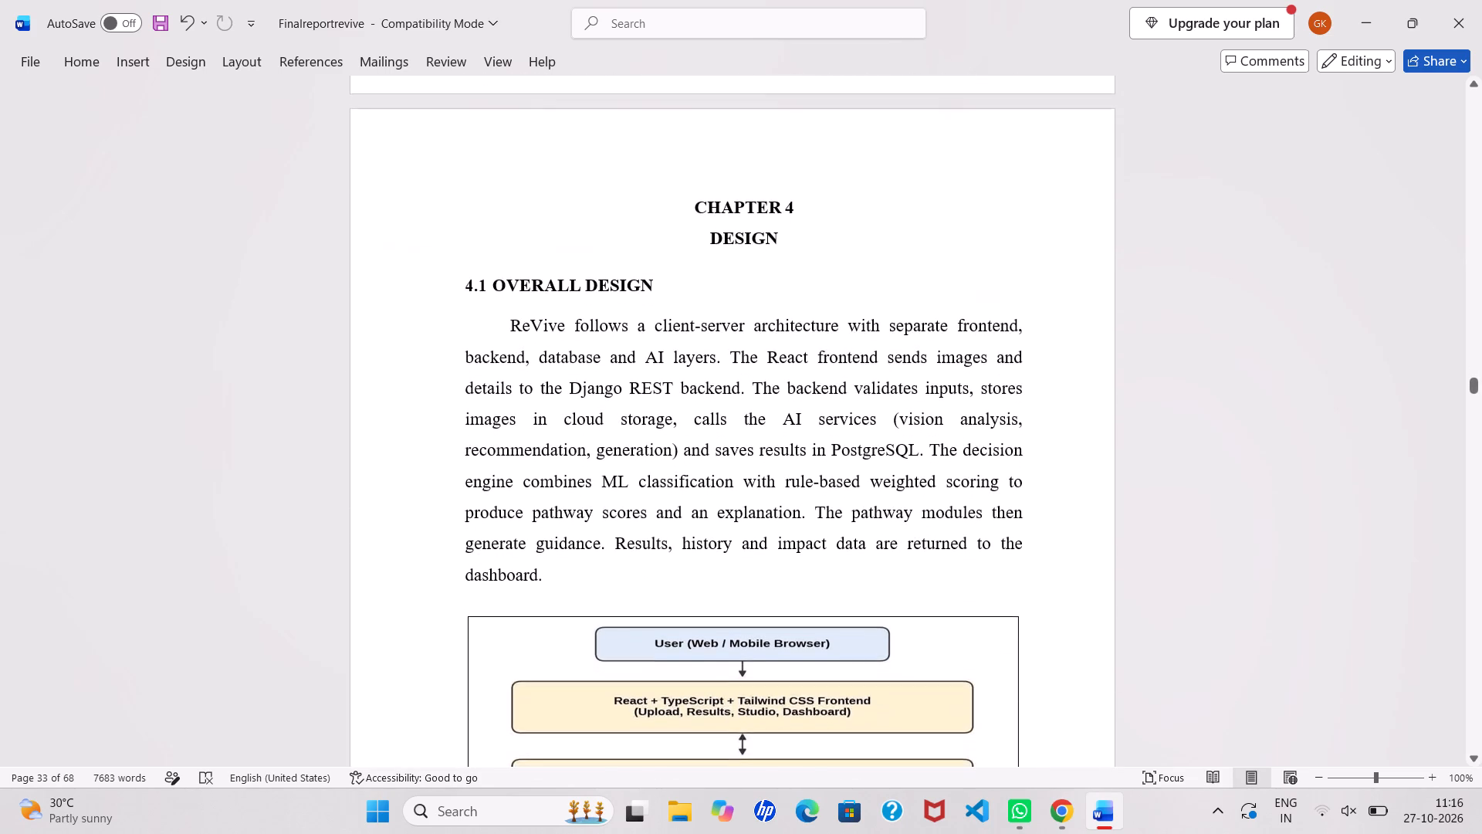
pyautogui.scroll(-4, 759, 493)
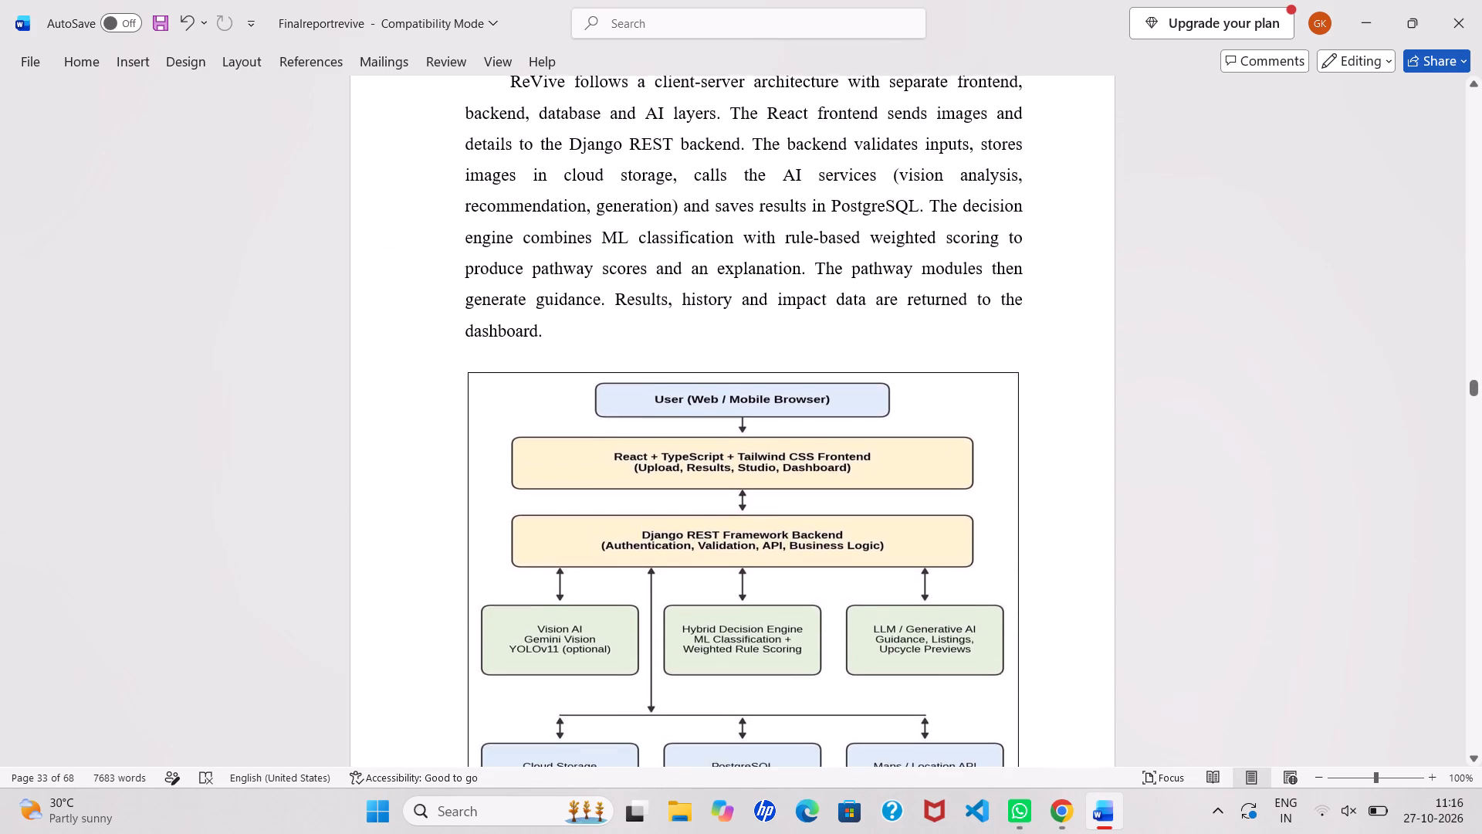
pyautogui.scroll(-3, 759, 493)
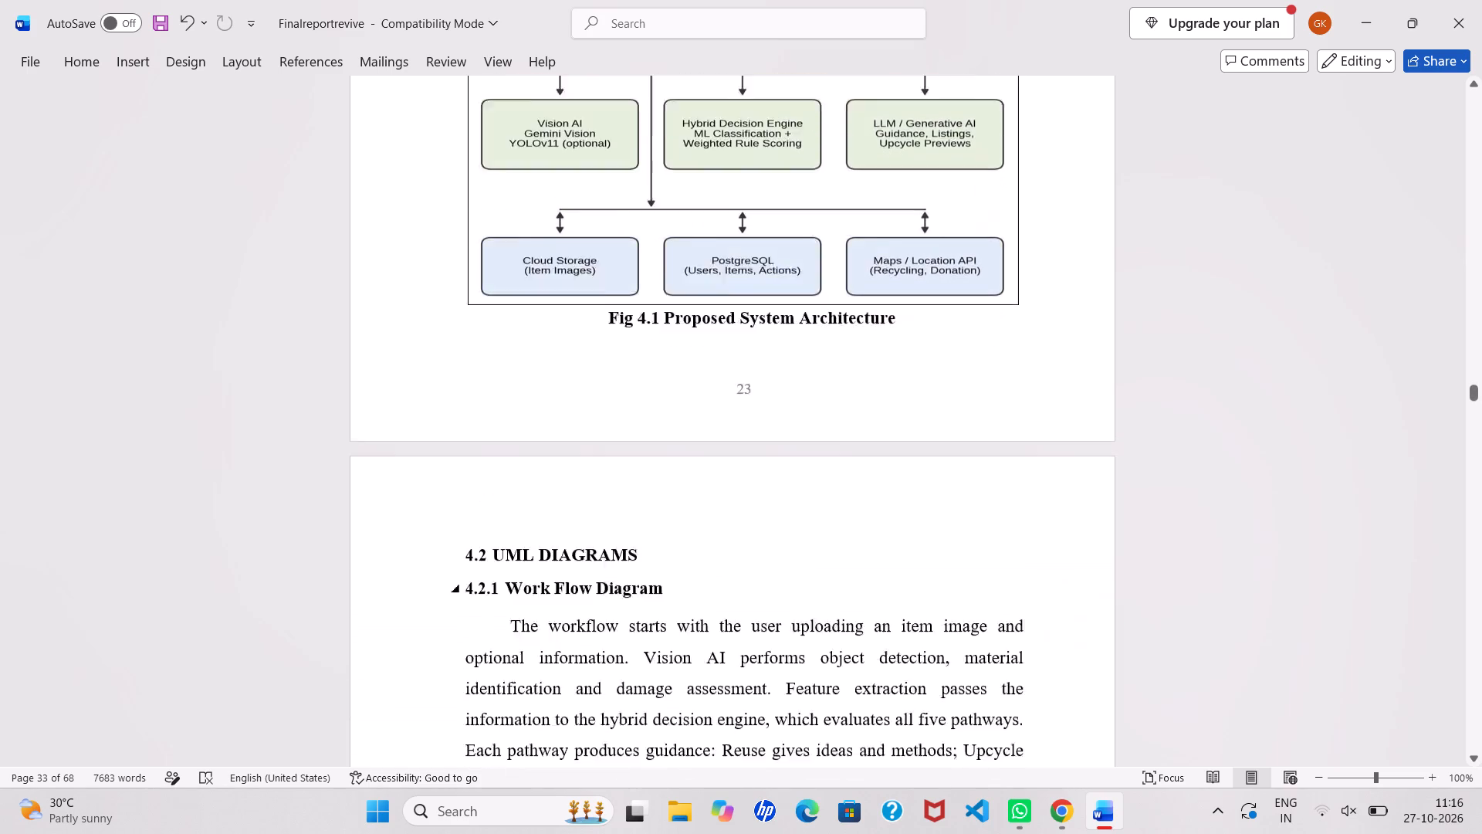
pyautogui.scroll(-5, 759, 493)
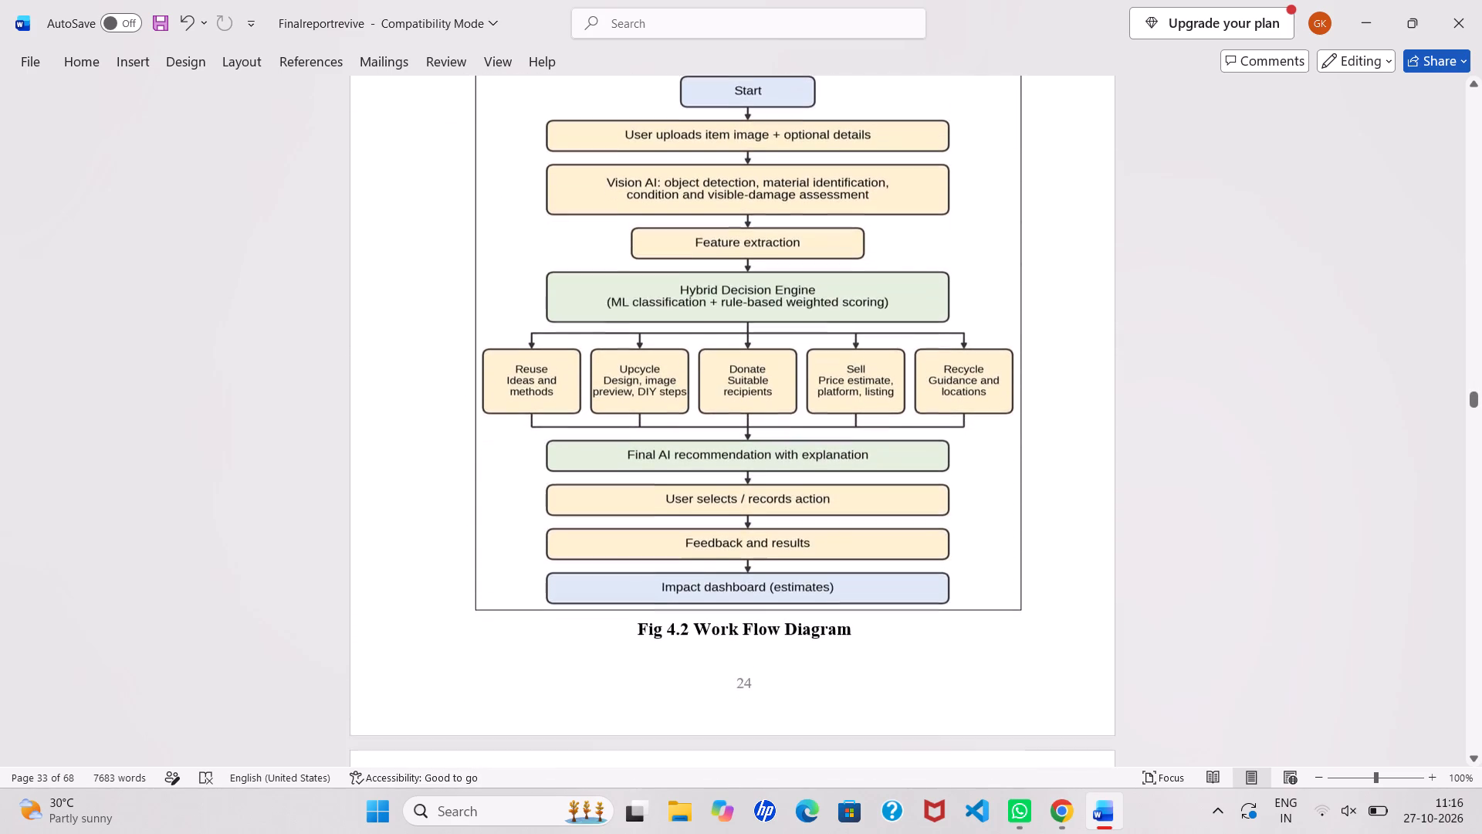
pyautogui.scroll(-2, 759, 493)
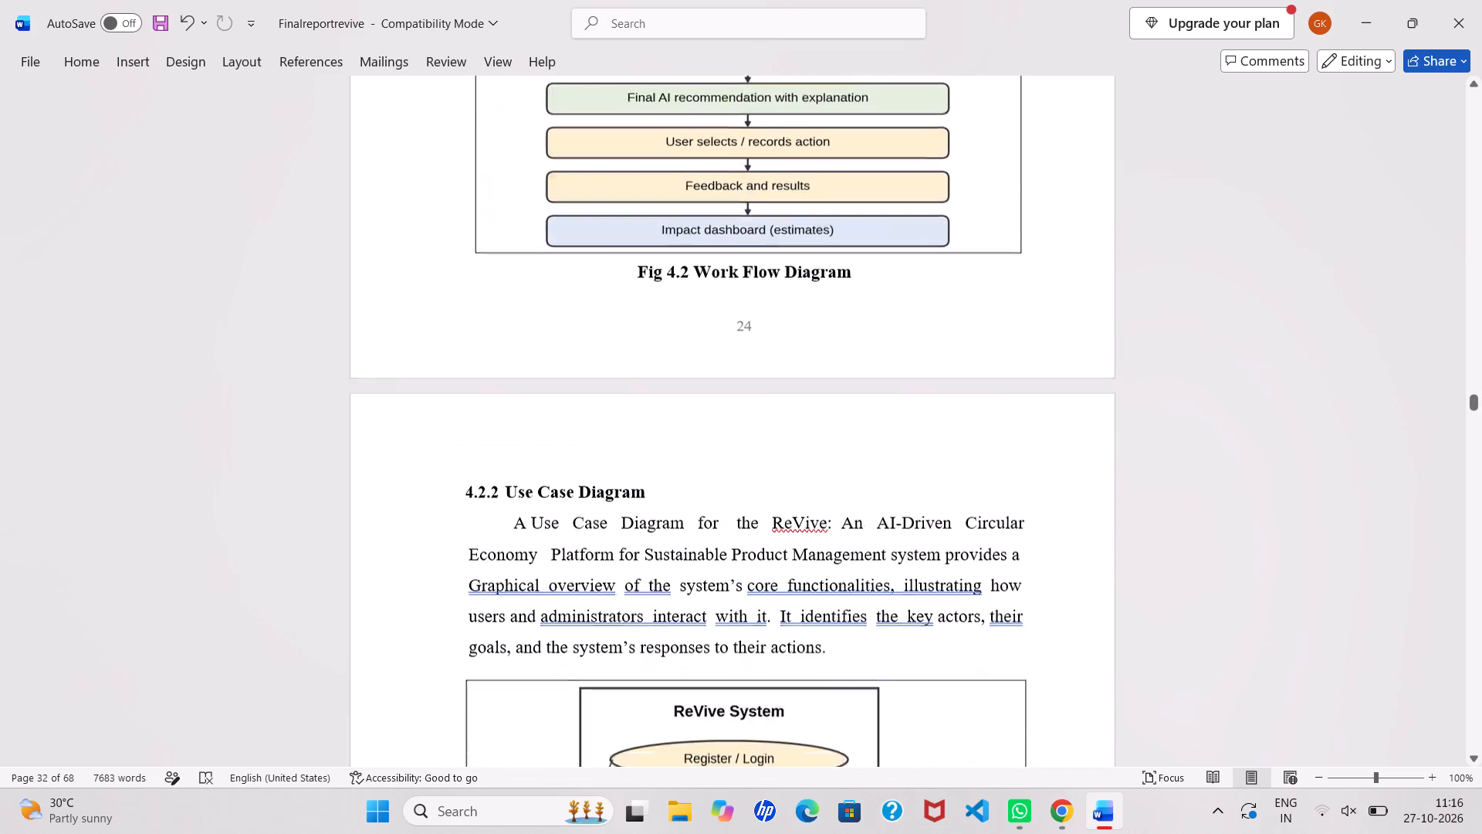
# Insert an extra space before "a", "how" and "their" near the line ends of the Use Case Diagram paragraph to even its right edge.
pyautogui.scroll(-3, 759, 493)
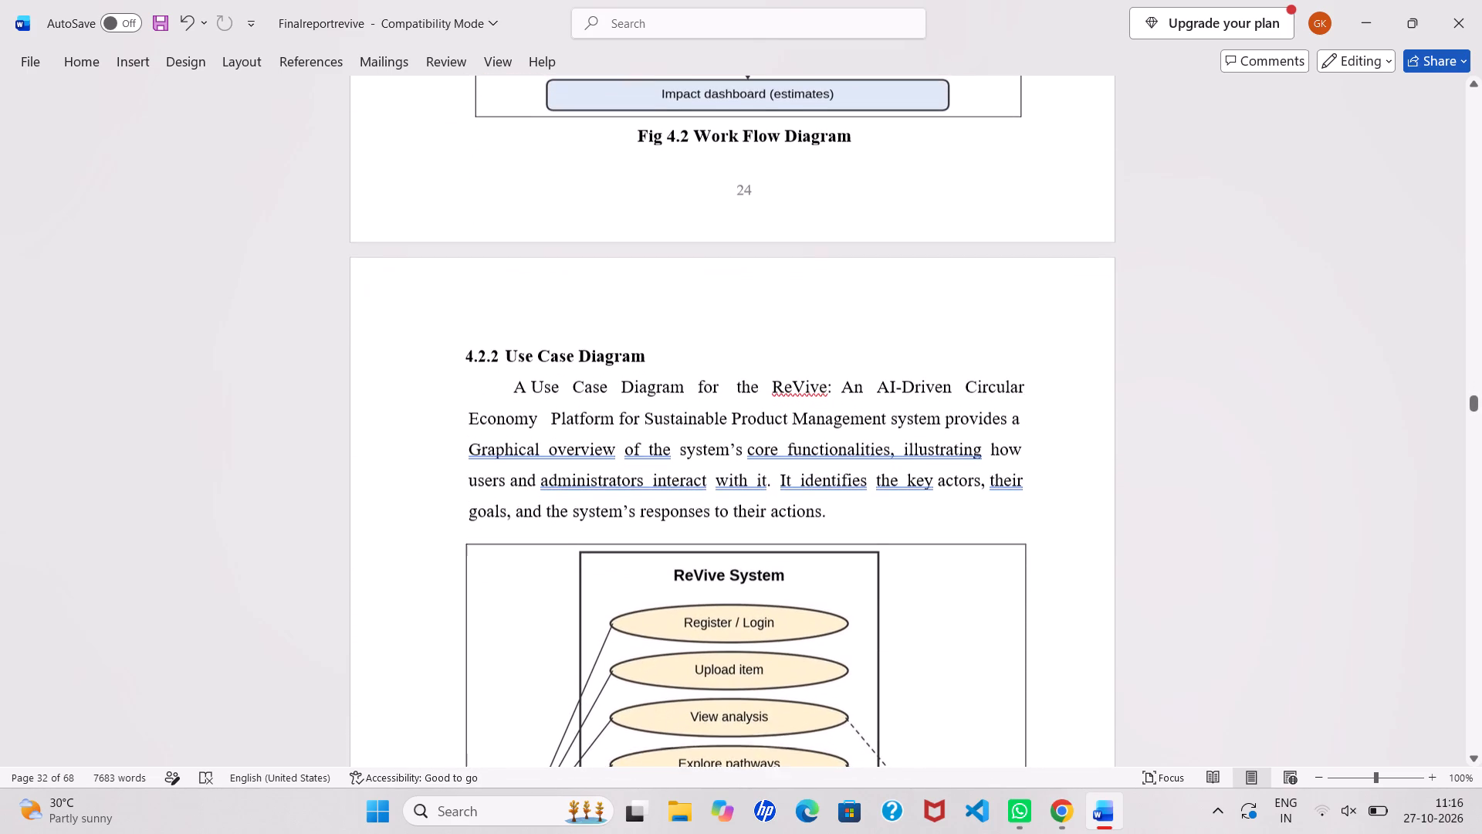
pyautogui.scroll(-2, 759, 493)
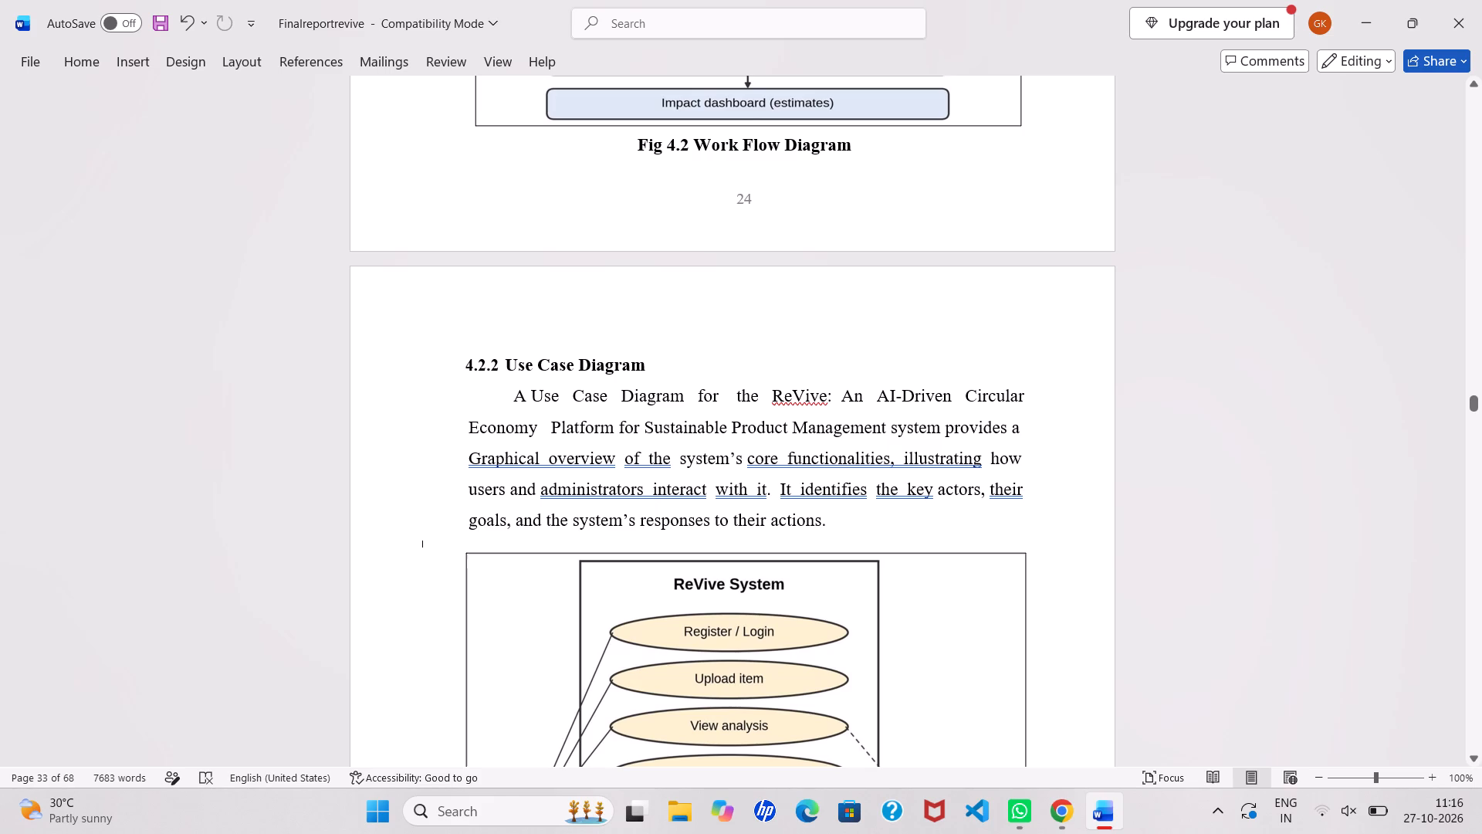
pyautogui.click(1010, 427)
pyautogui.press('space')
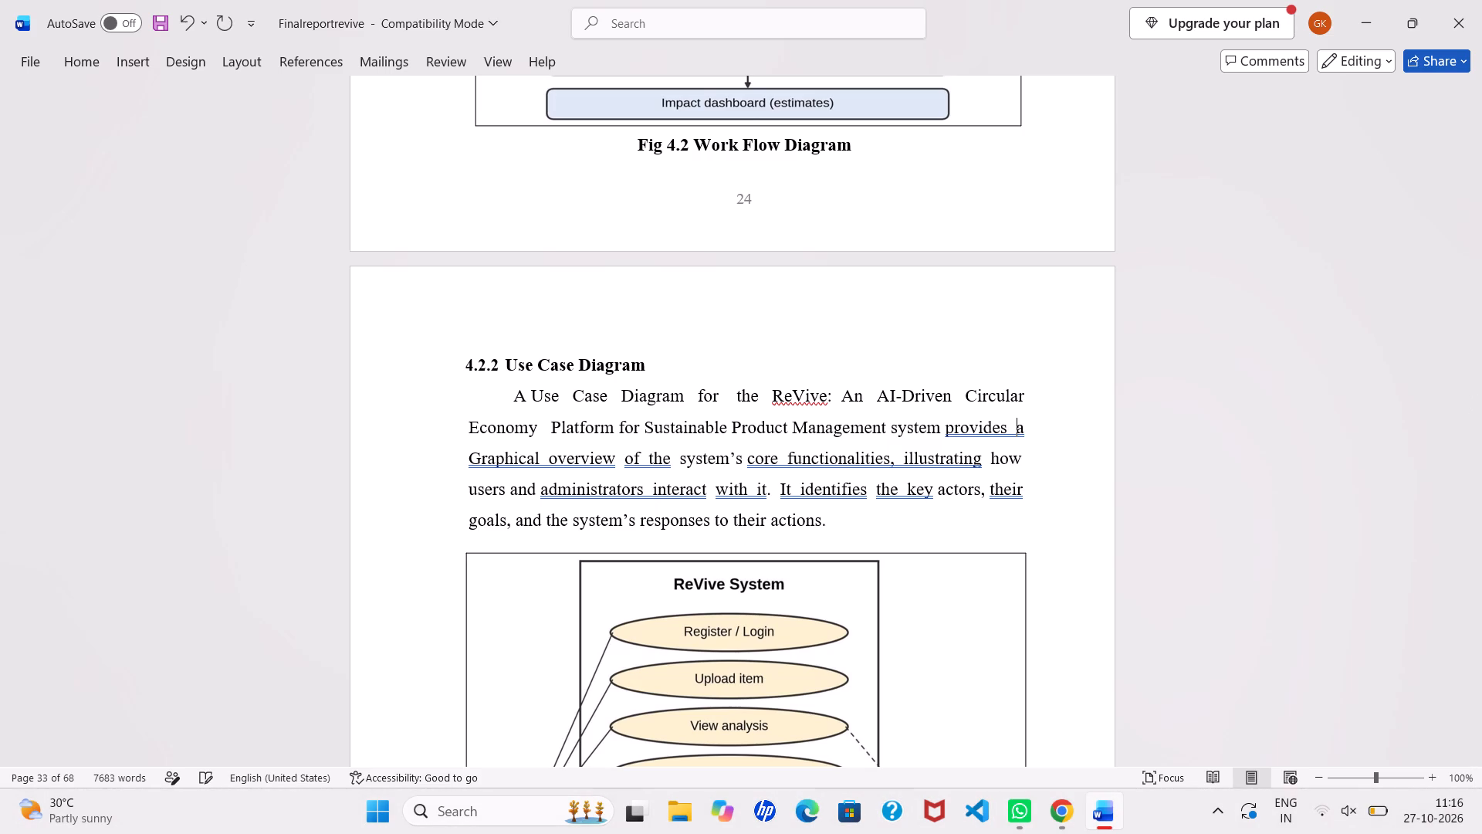
pyautogui.click(989, 452)
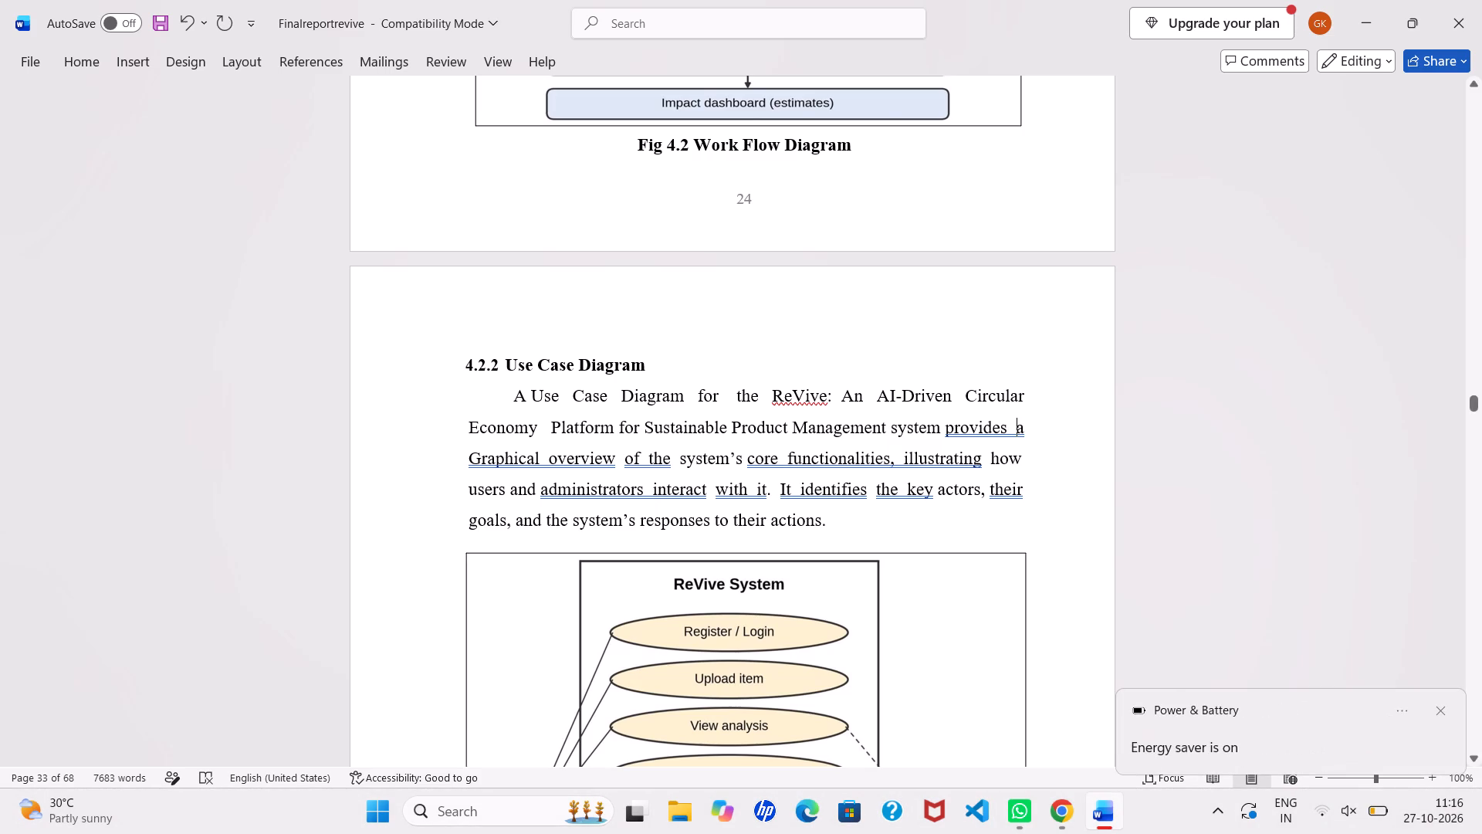
pyautogui.press('space')
pyautogui.click(989, 493)
pyautogui.press('space')
pyautogui.click(1050, 476)
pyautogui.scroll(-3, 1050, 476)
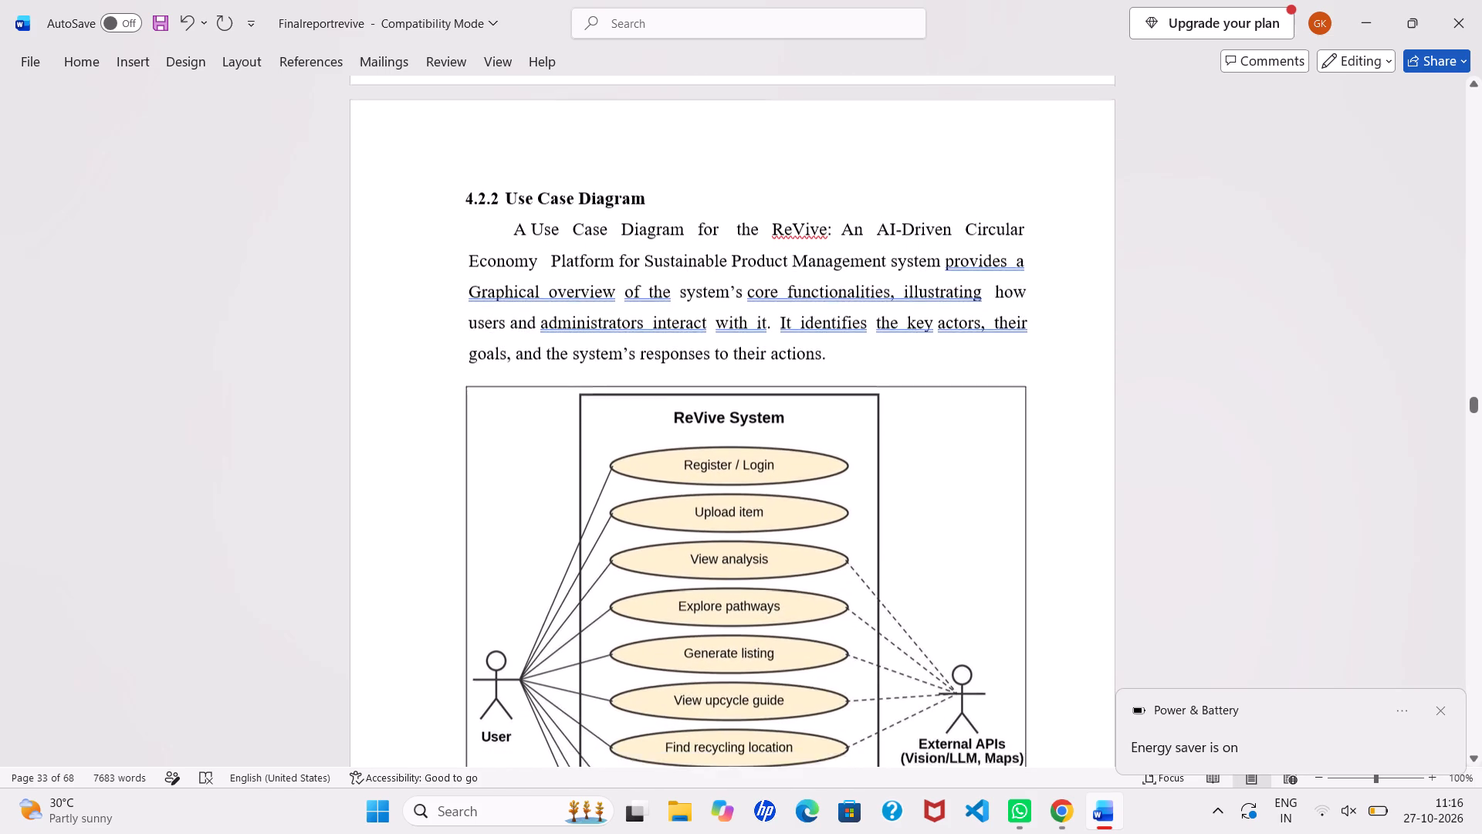
# Review the Chapter 4 page layout from the system architecture figure through the work flow, use case, class and activity diagrams.
pyautogui.scroll(-1, 1050, 476)
pyautogui.scroll(2, 1050, 476)
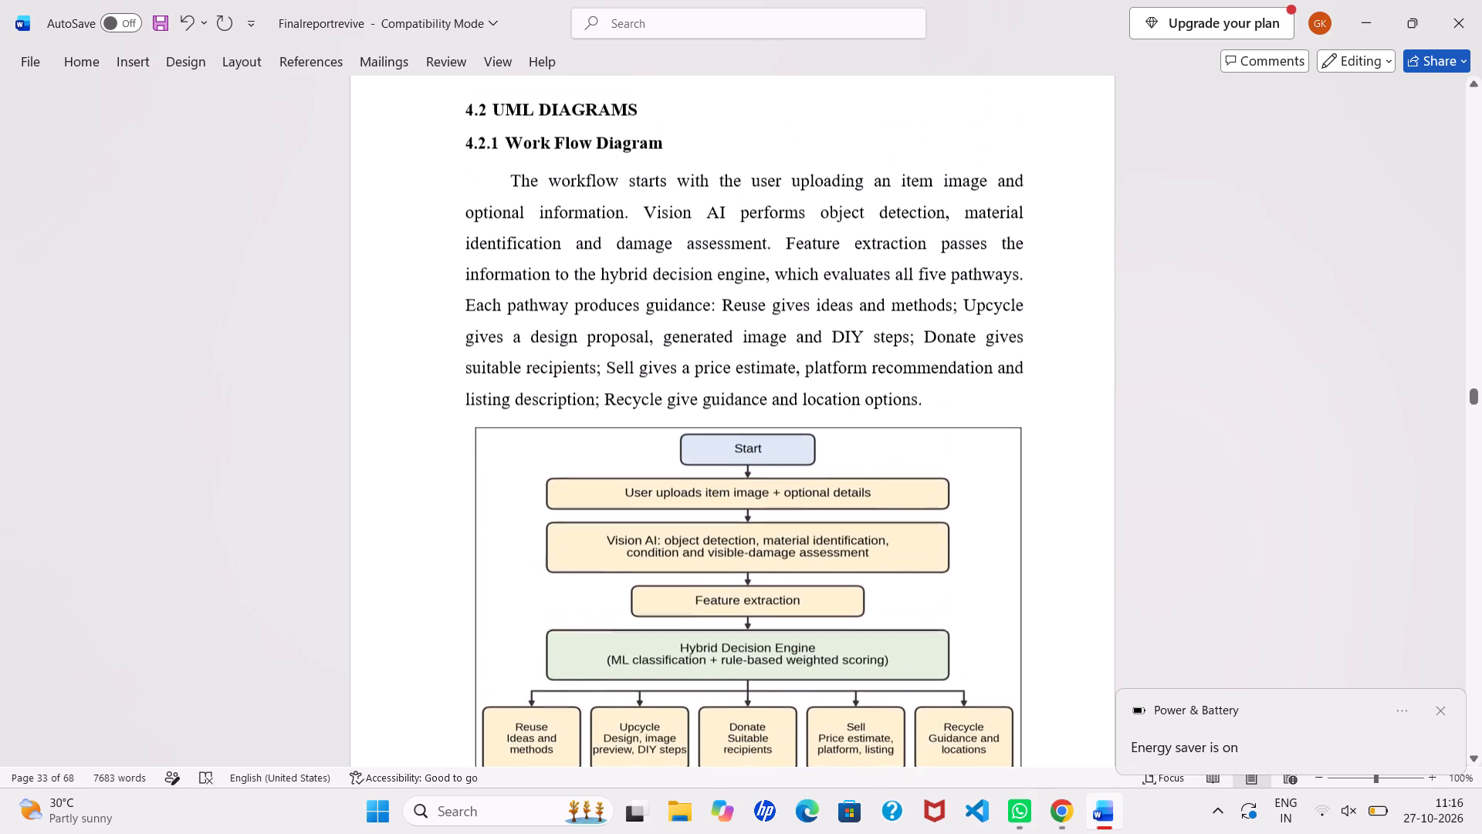
pyautogui.scroll(4, 1050, 476)
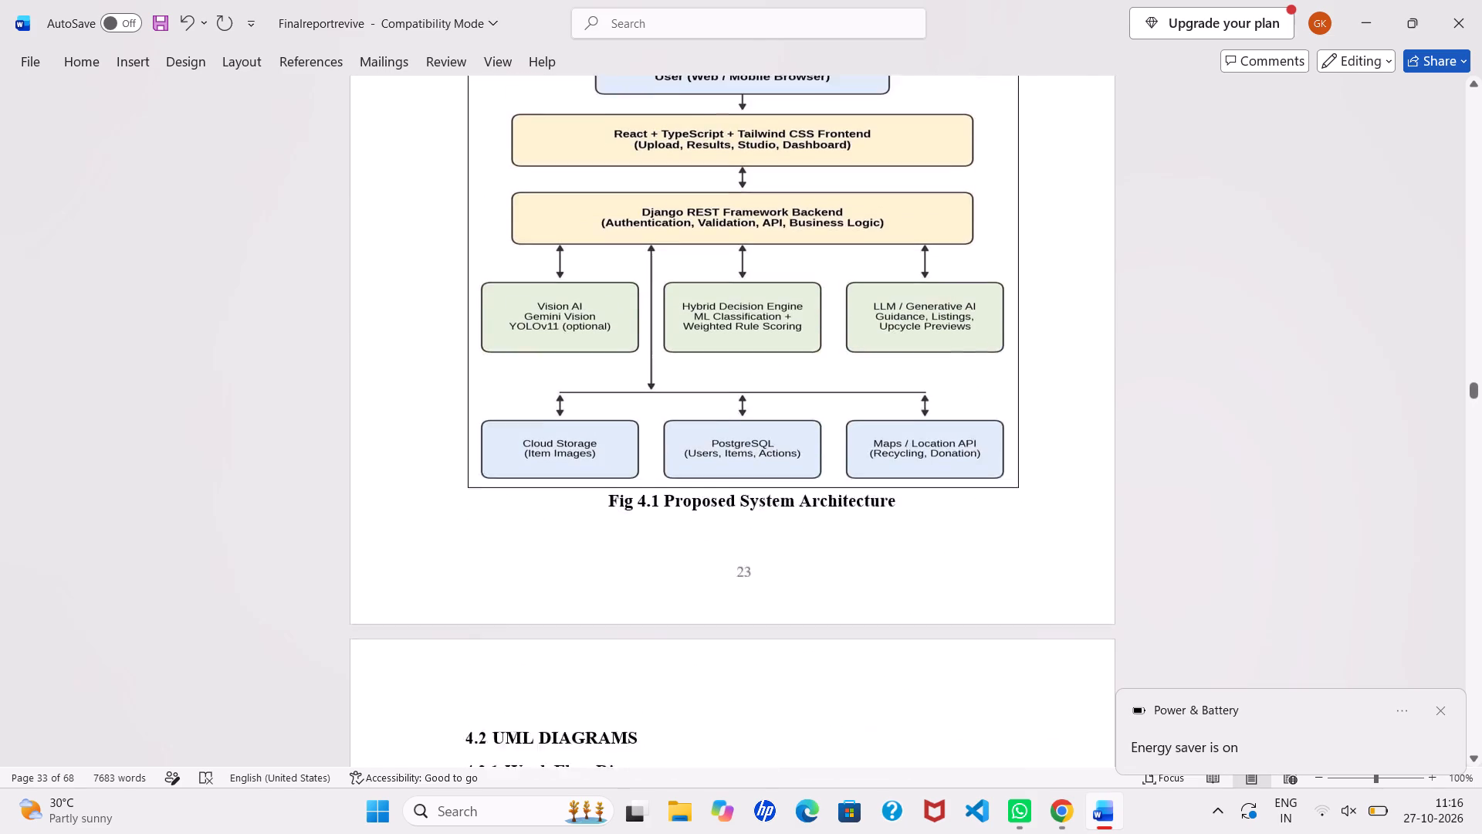
pyautogui.scroll(1, 1050, 476)
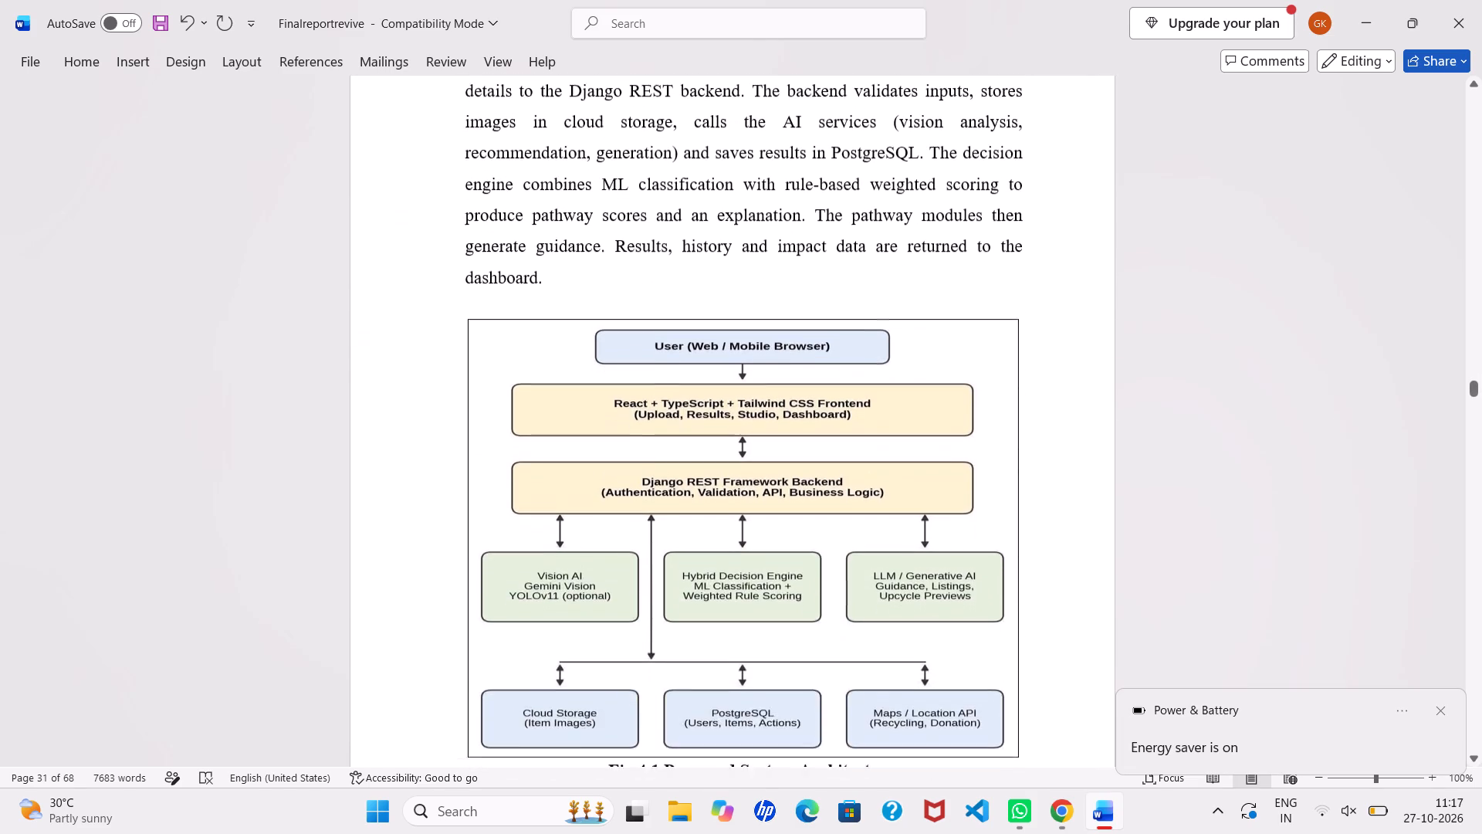
pyautogui.scroll(-3, 1060, 327)
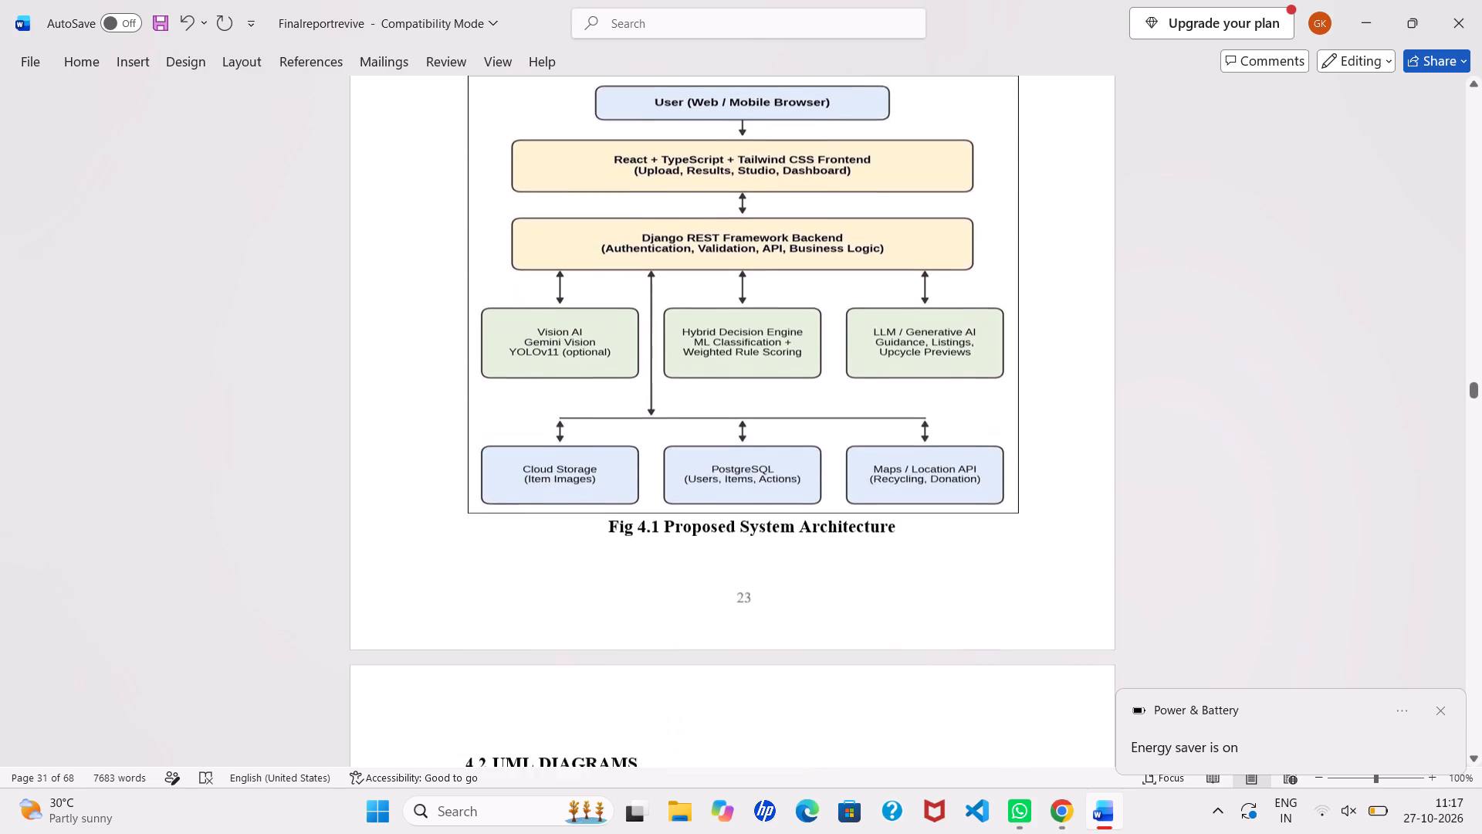
pyautogui.scroll(-3, 1060, 327)
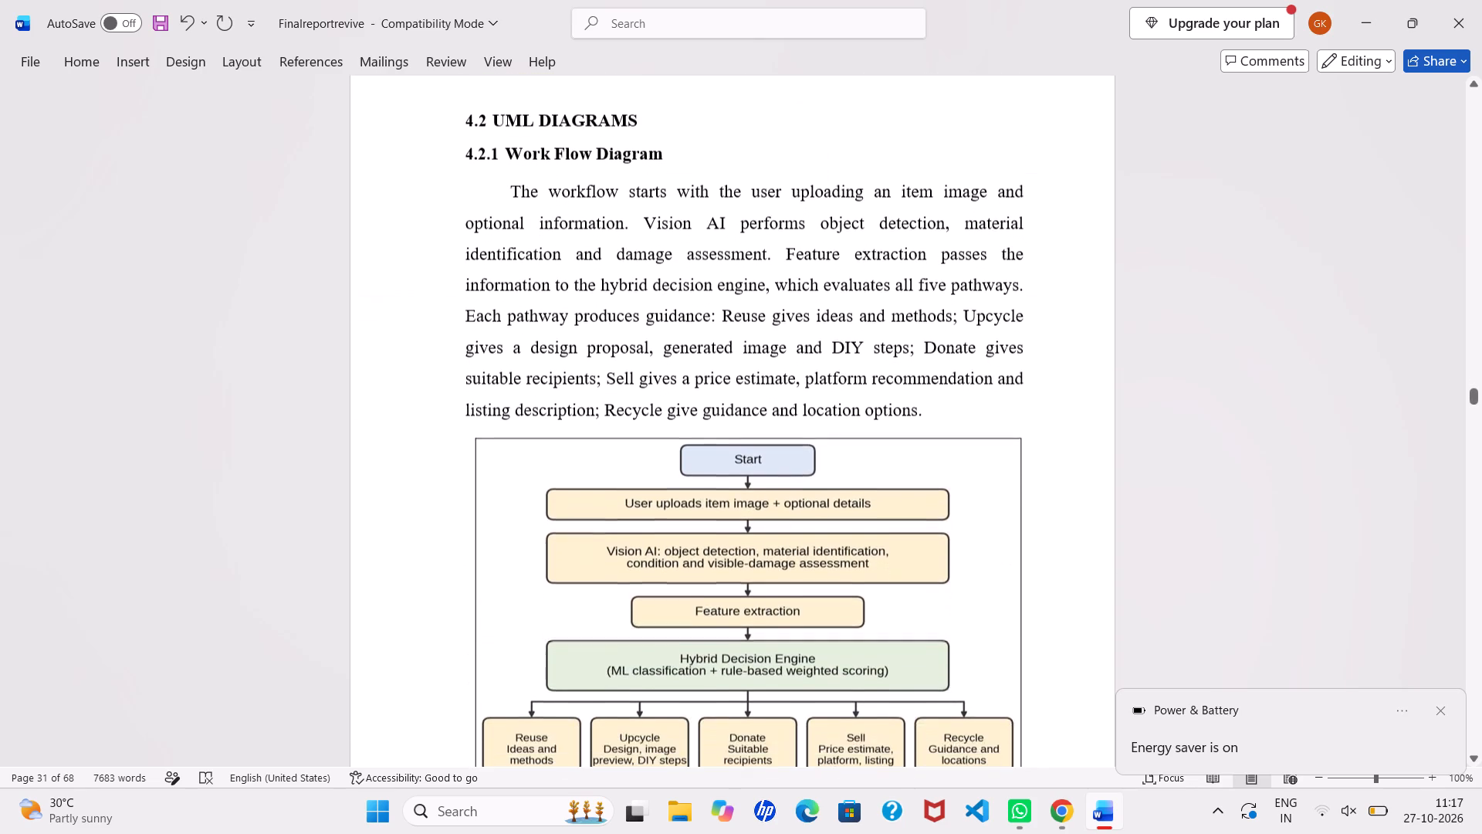
pyautogui.scroll(-4, 1060, 327)
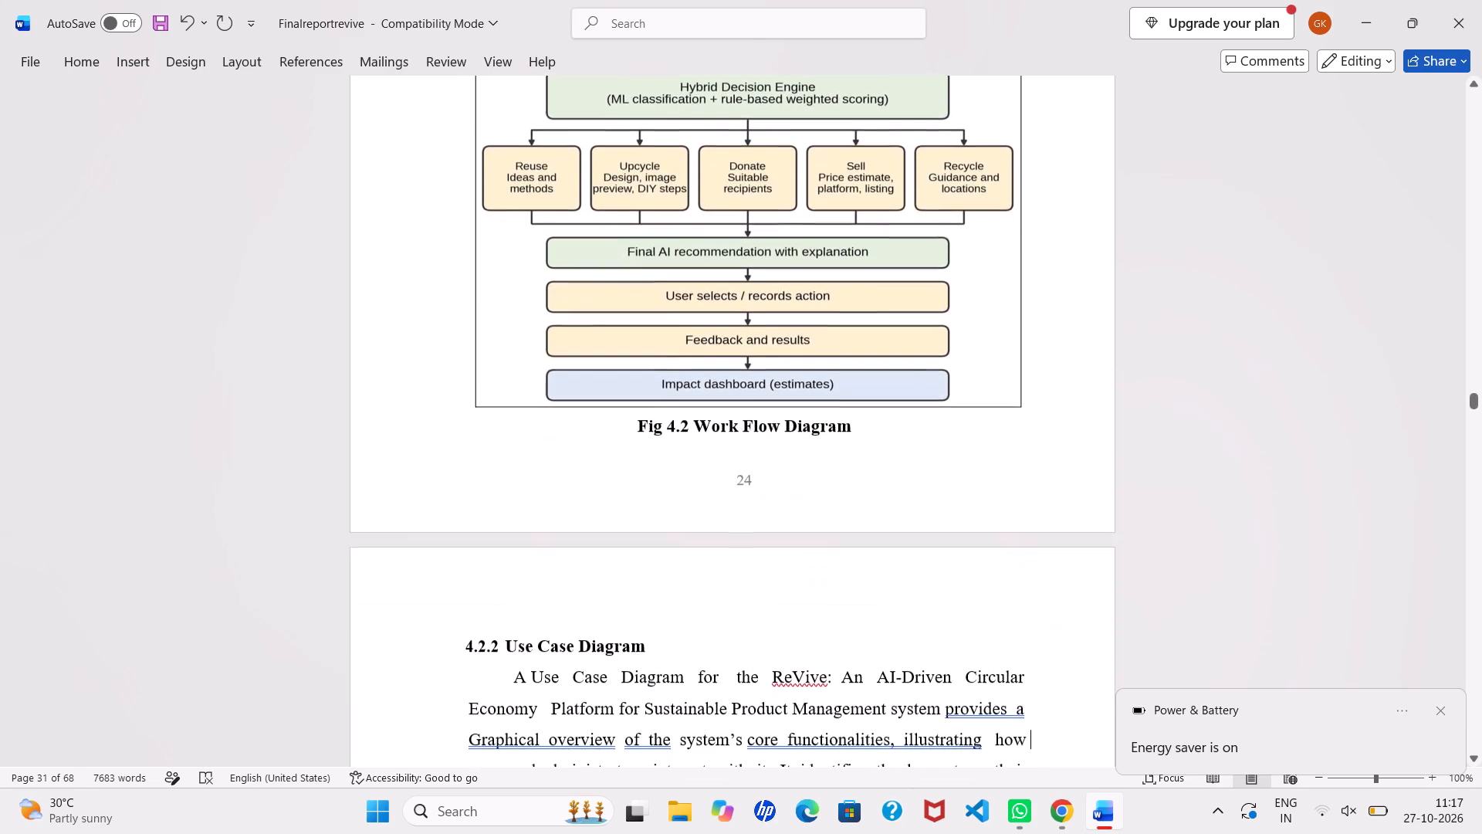
pyautogui.scroll(-4, 1060, 327)
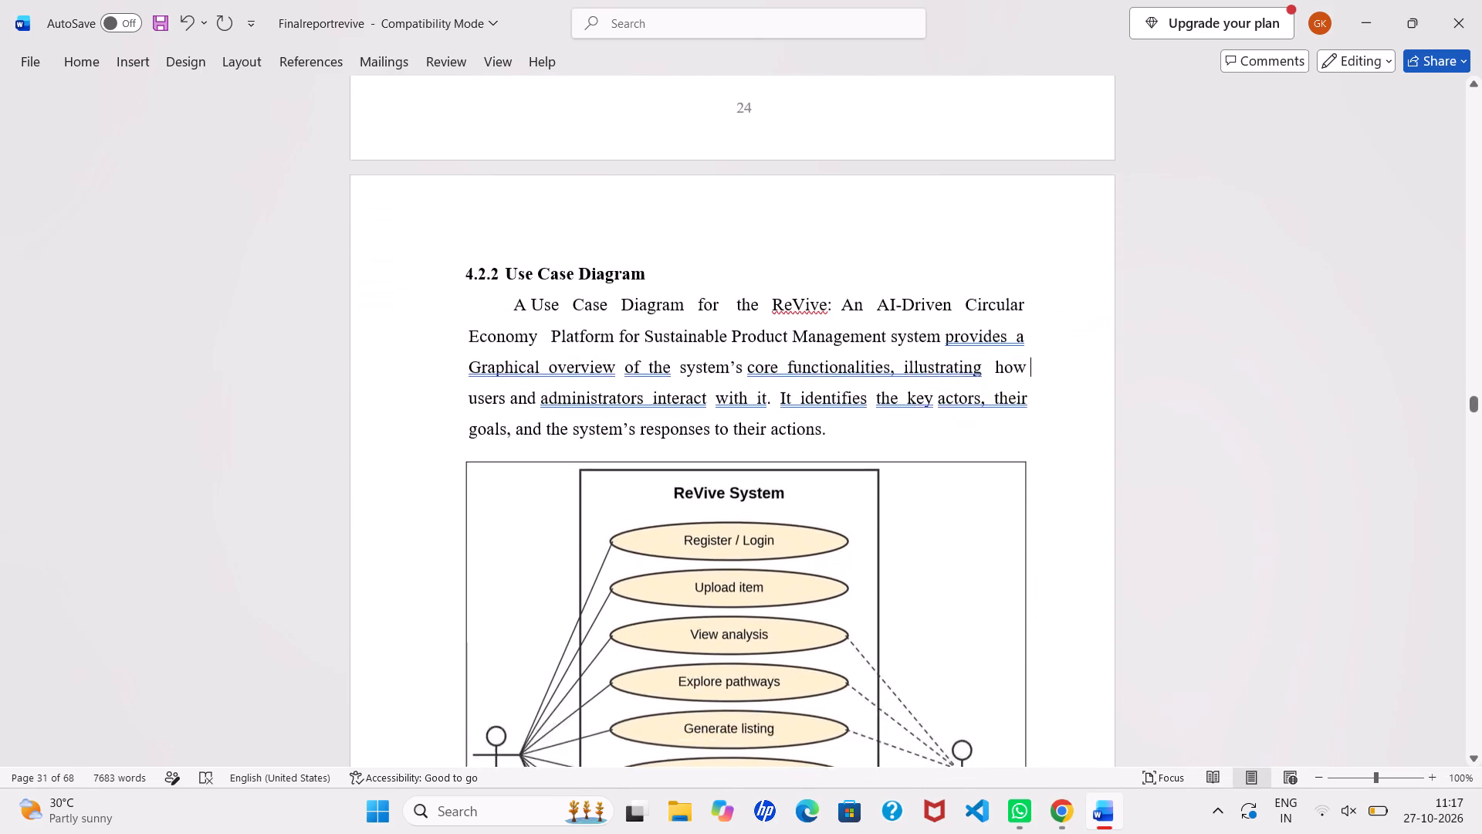
pyautogui.scroll(-2, 1060, 327)
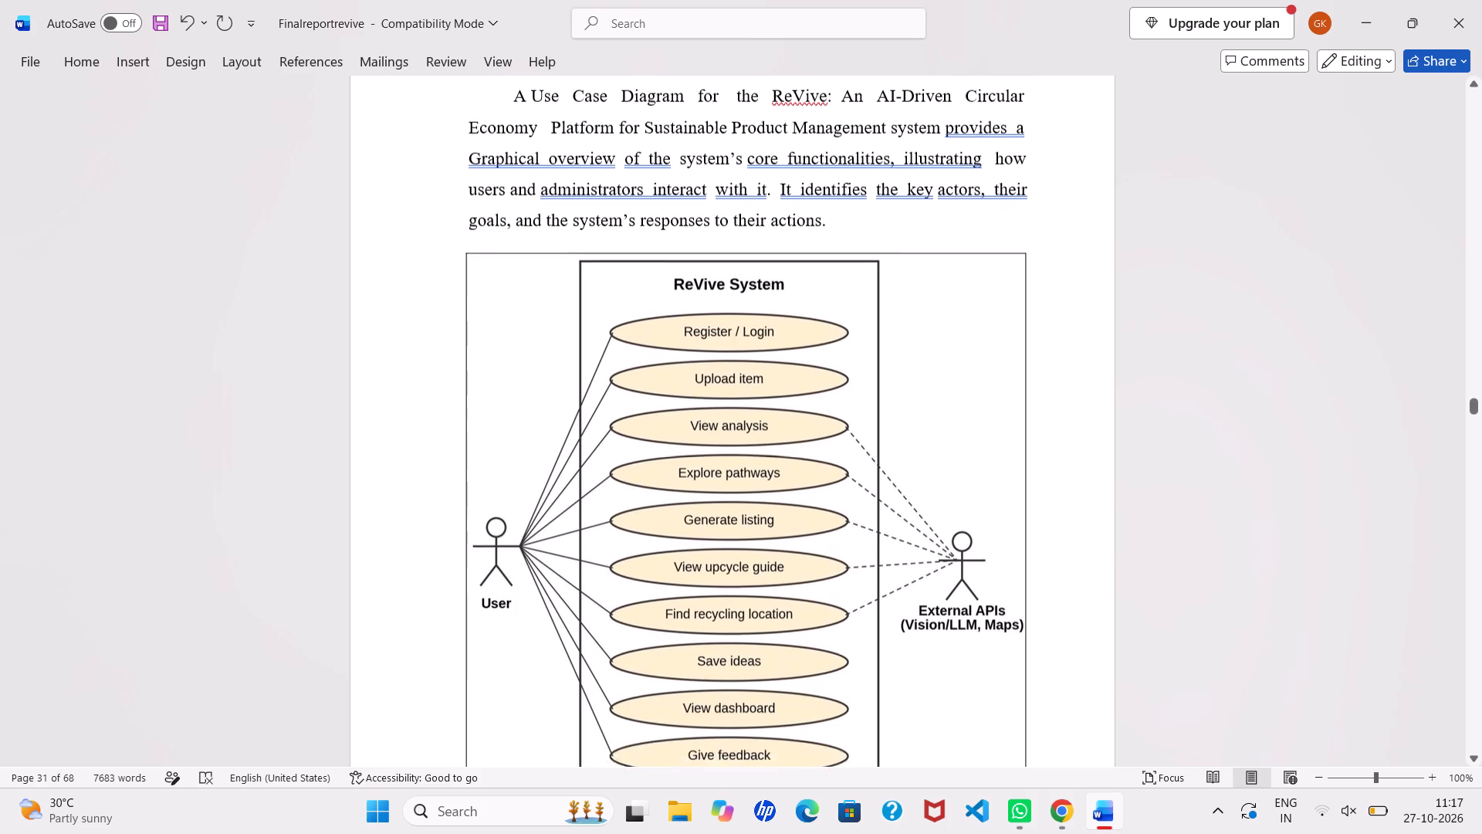
pyautogui.scroll(-3, 1060, 327)
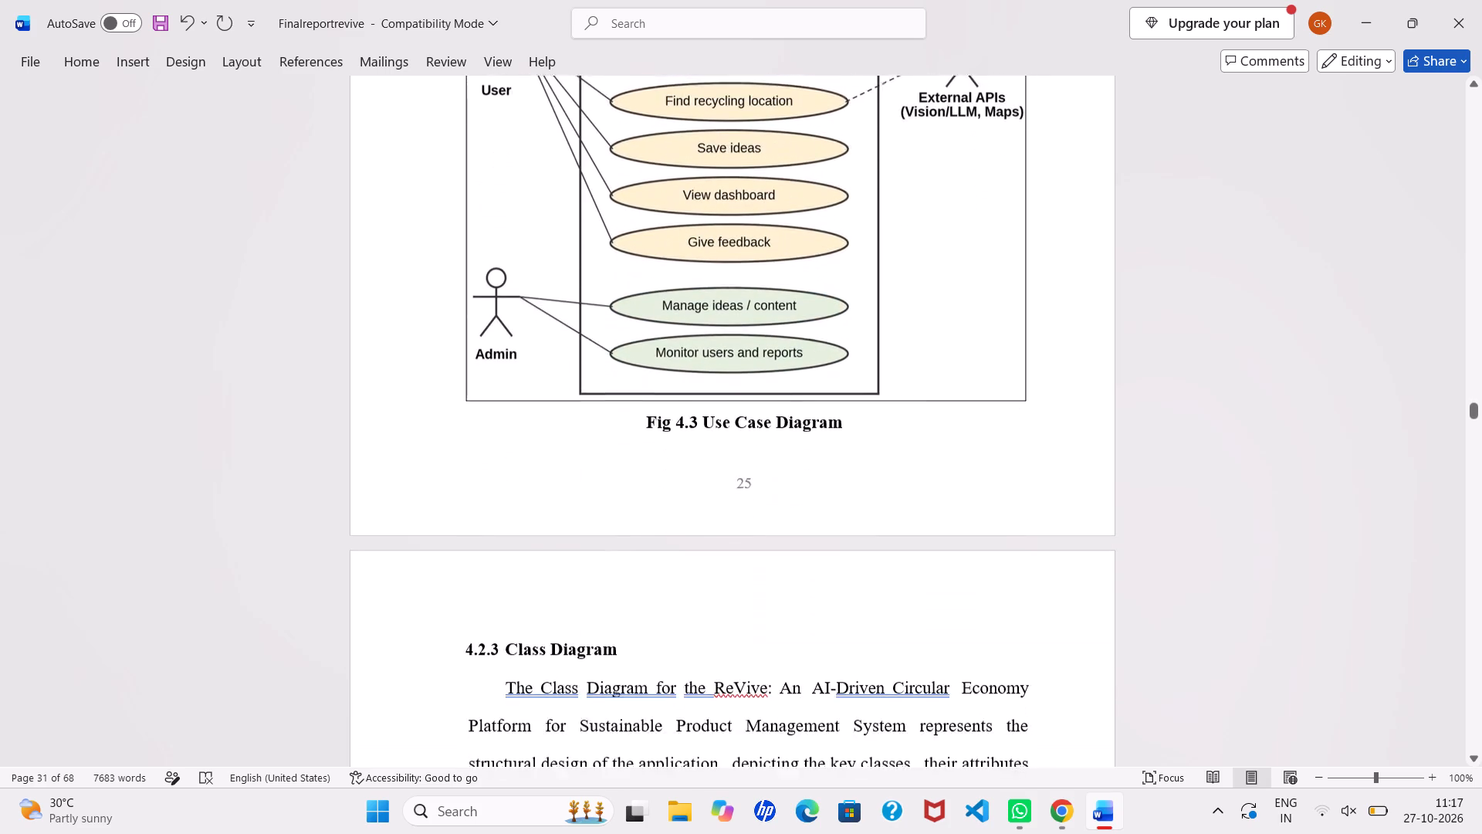
pyautogui.scroll(-3, 1060, 327)
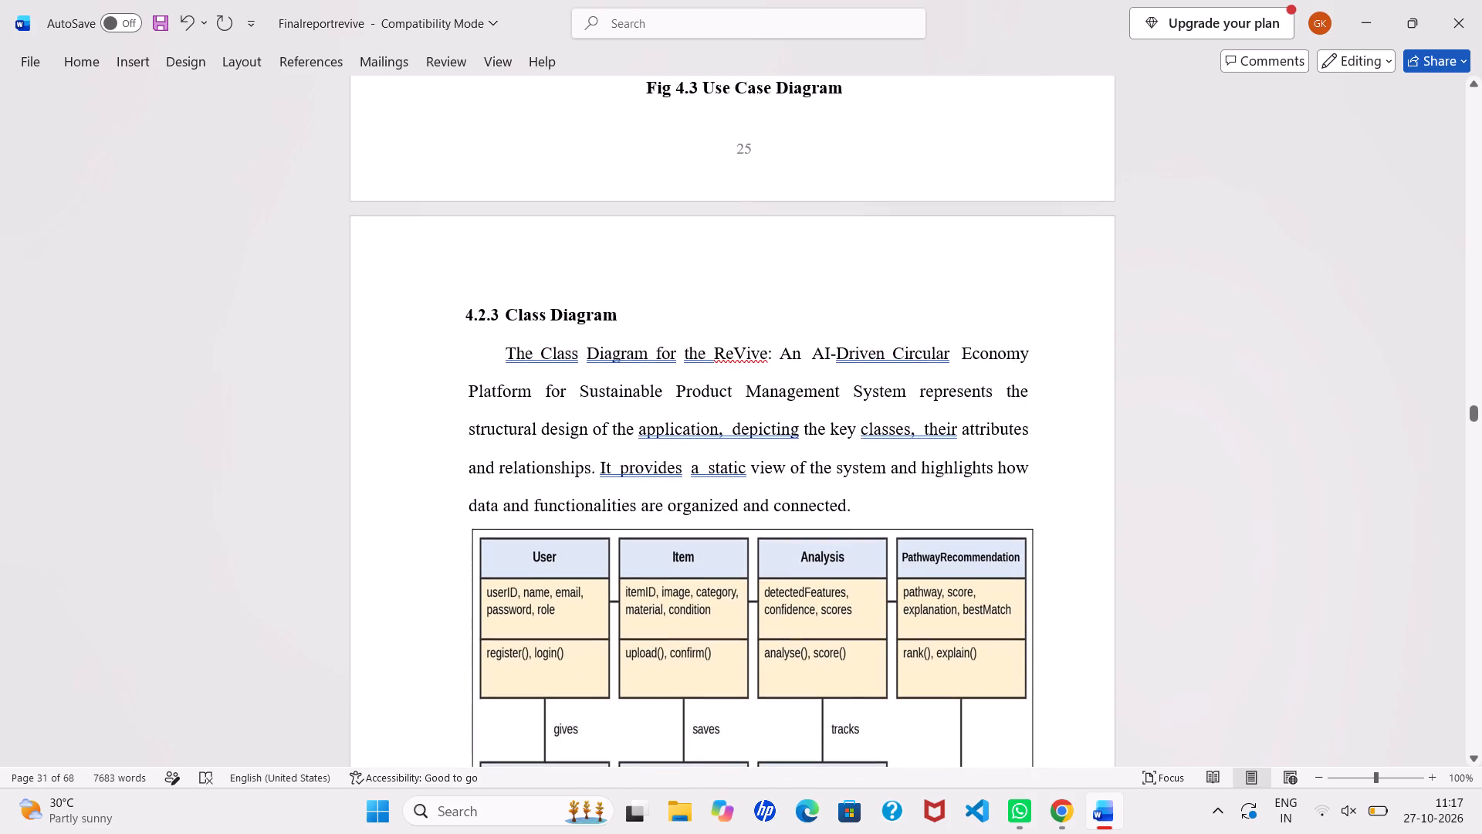
pyautogui.scroll(-2, 1060, 327)
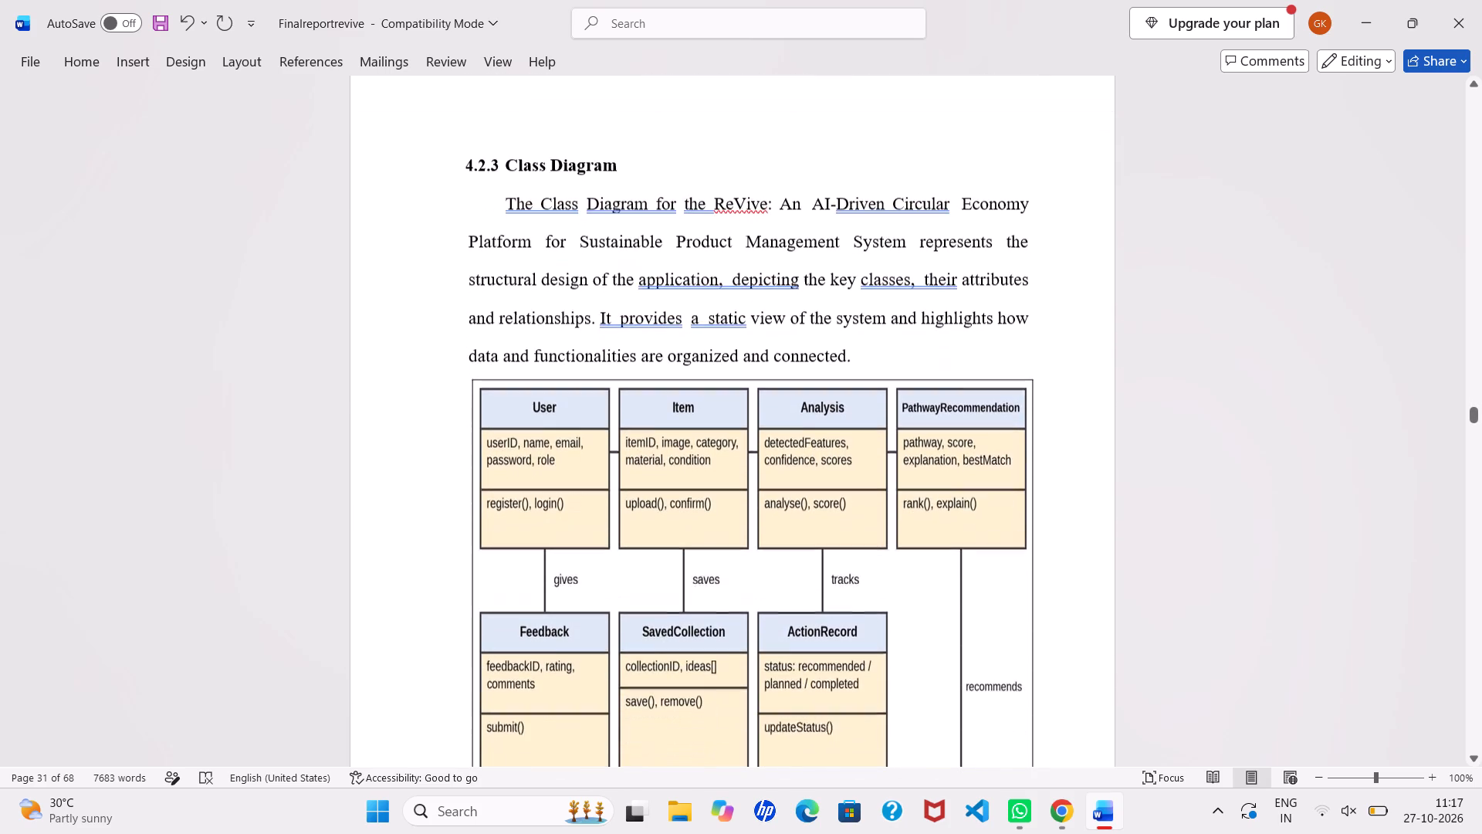
pyautogui.scroll(-5, 1060, 327)
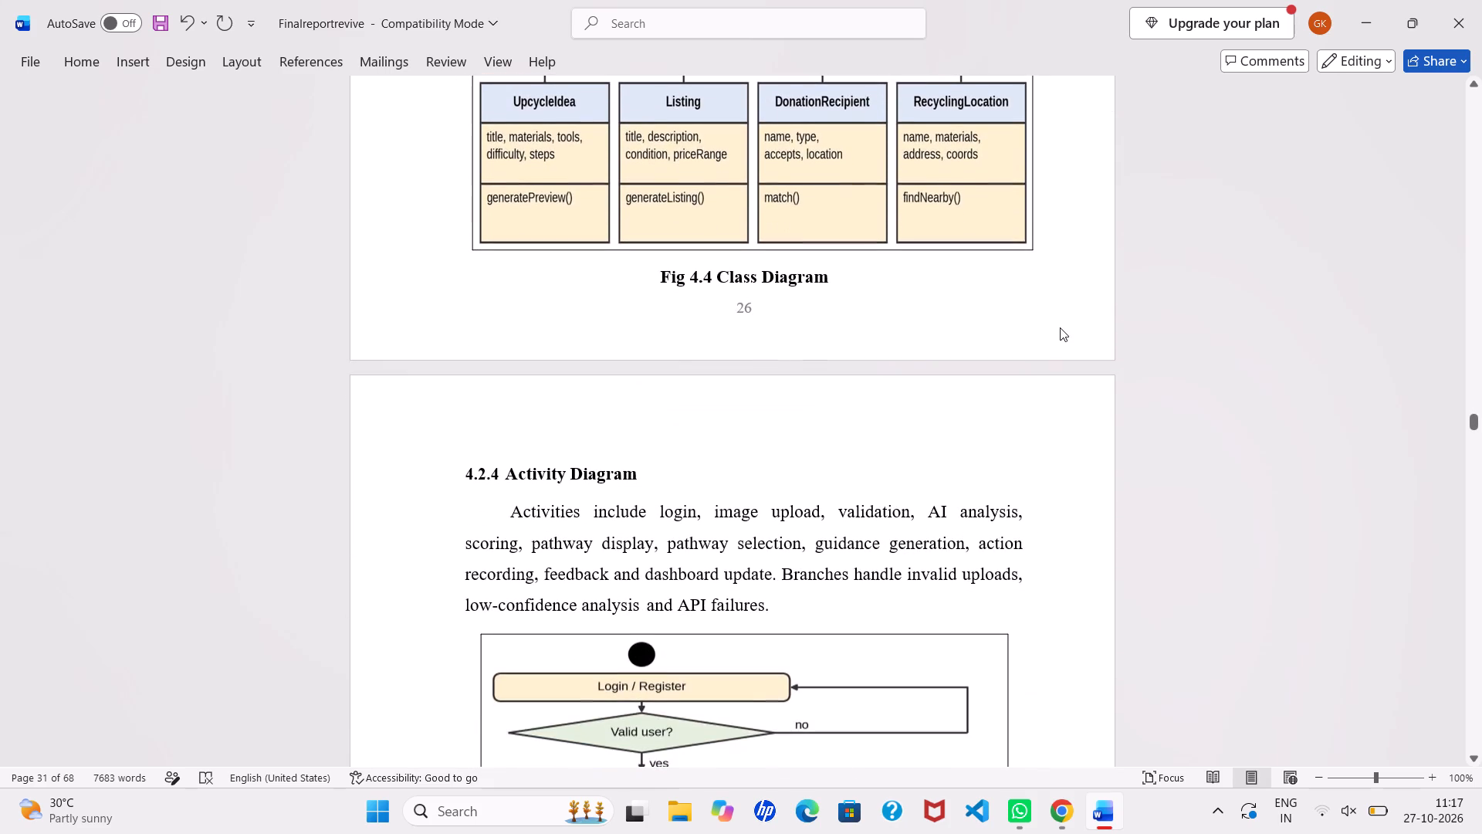
pyautogui.scroll(3, 1060, 327)
pyautogui.scroll(-1, 1060, 327)
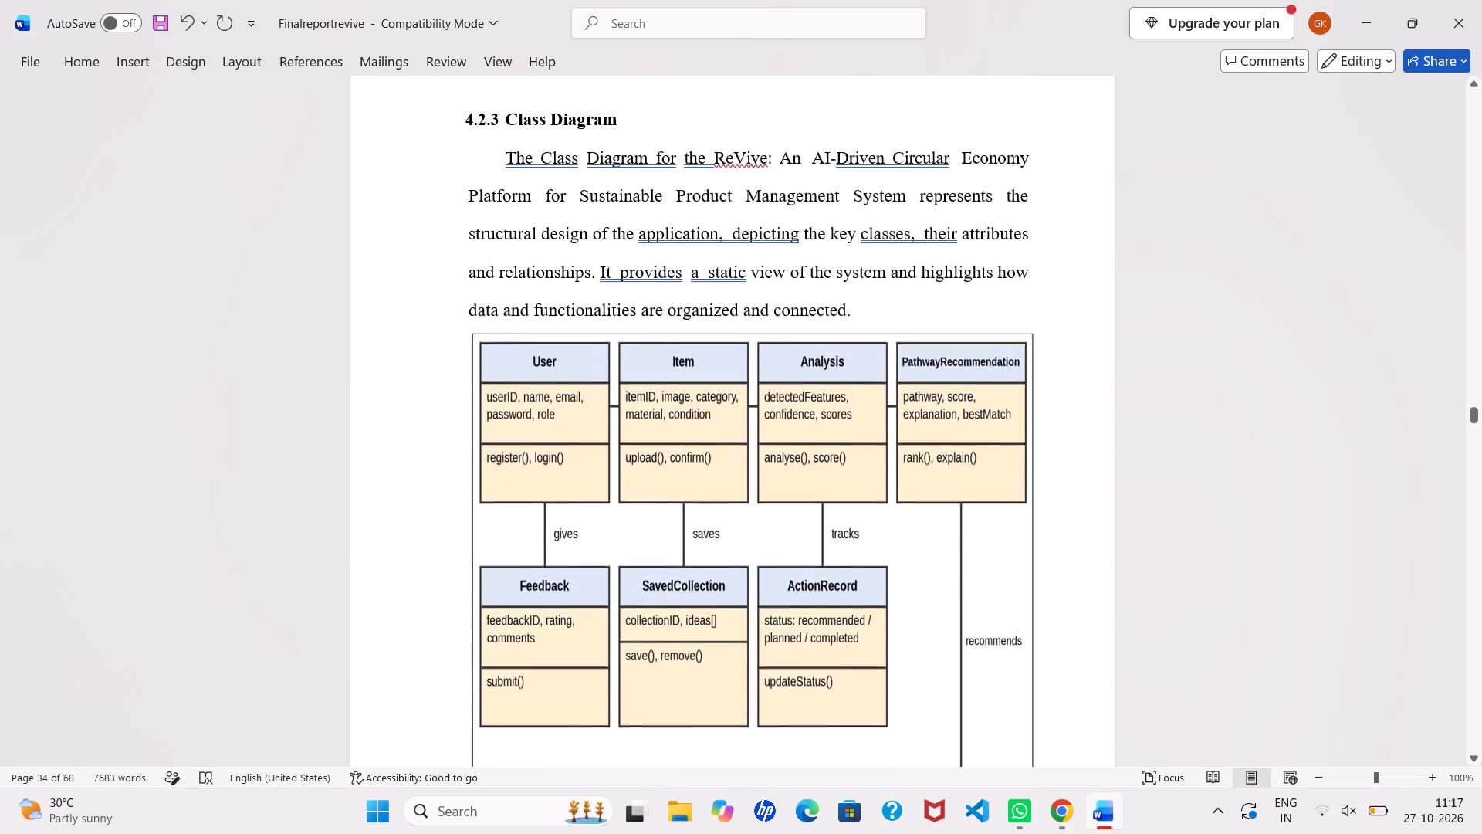
pyautogui.scroll(-1, 1060, 327)
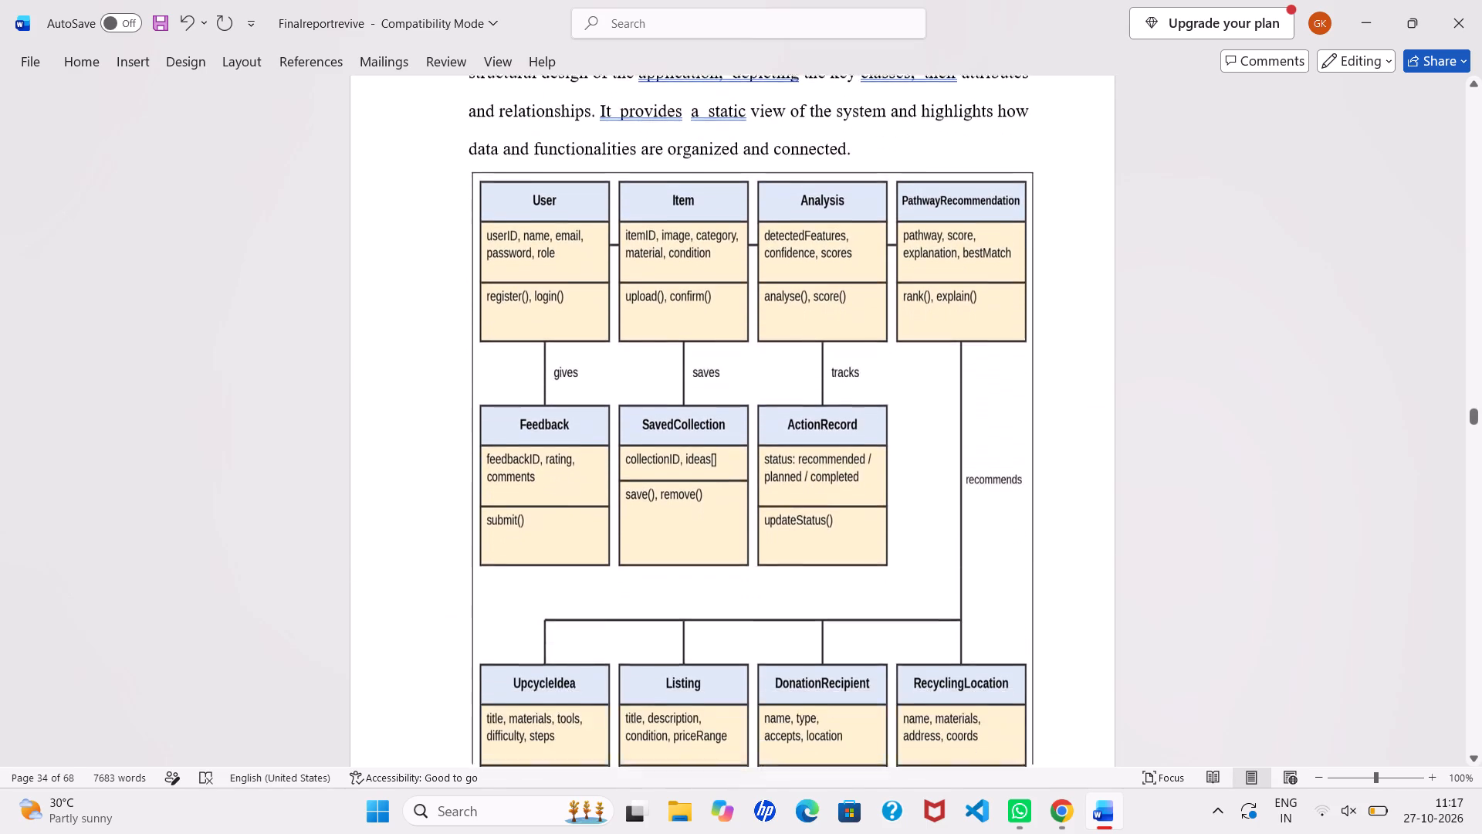
pyautogui.scroll(-2, 1060, 327)
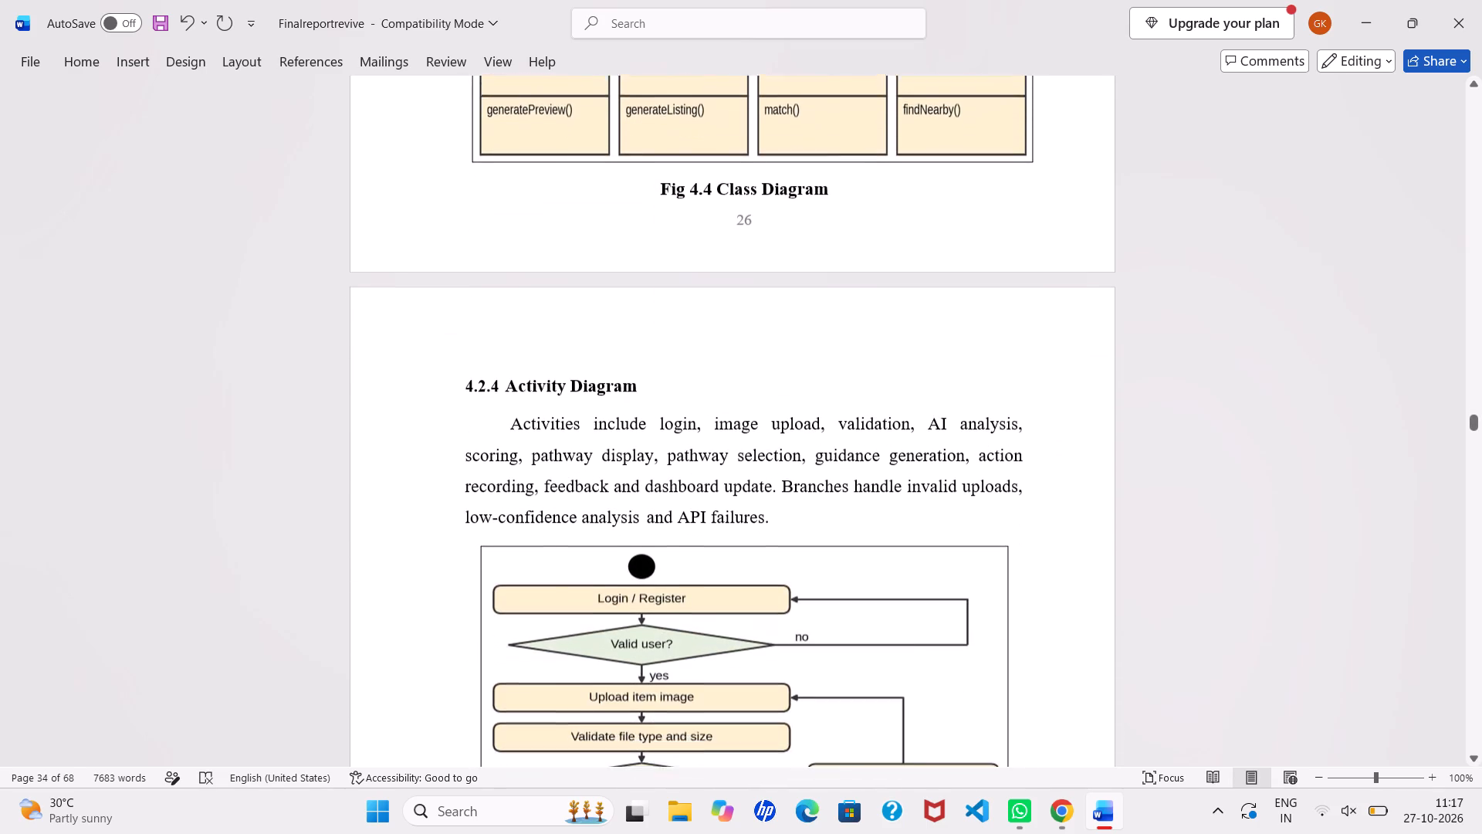
pyautogui.scroll(-3, 1060, 327)
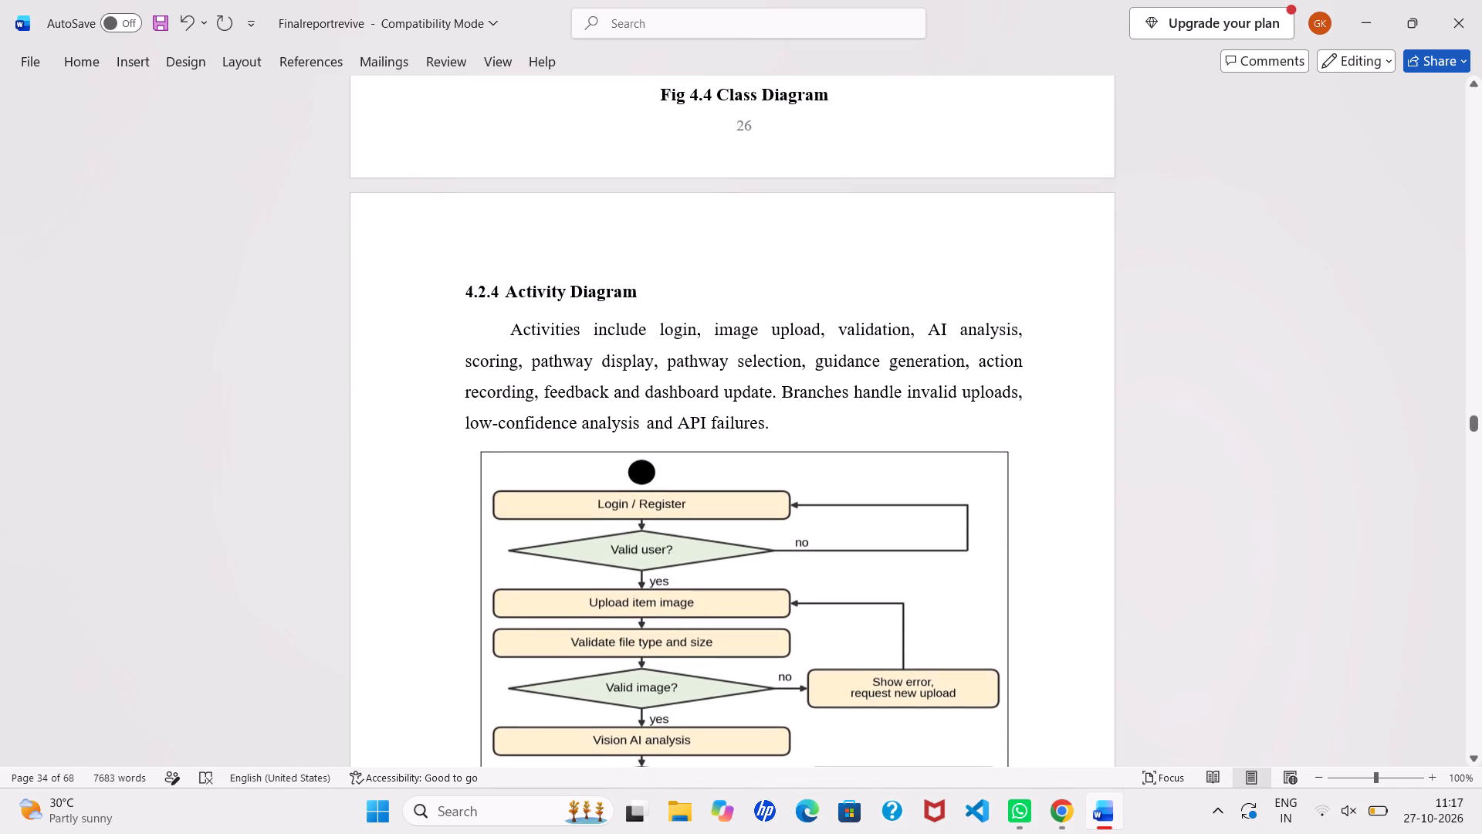
# Widen the activity diagram's border frame in section 4.2.4 on both sides to roughly match the paragraph text width.
pyautogui.click(897, 510)
pyautogui.scroll(-3, 897, 510)
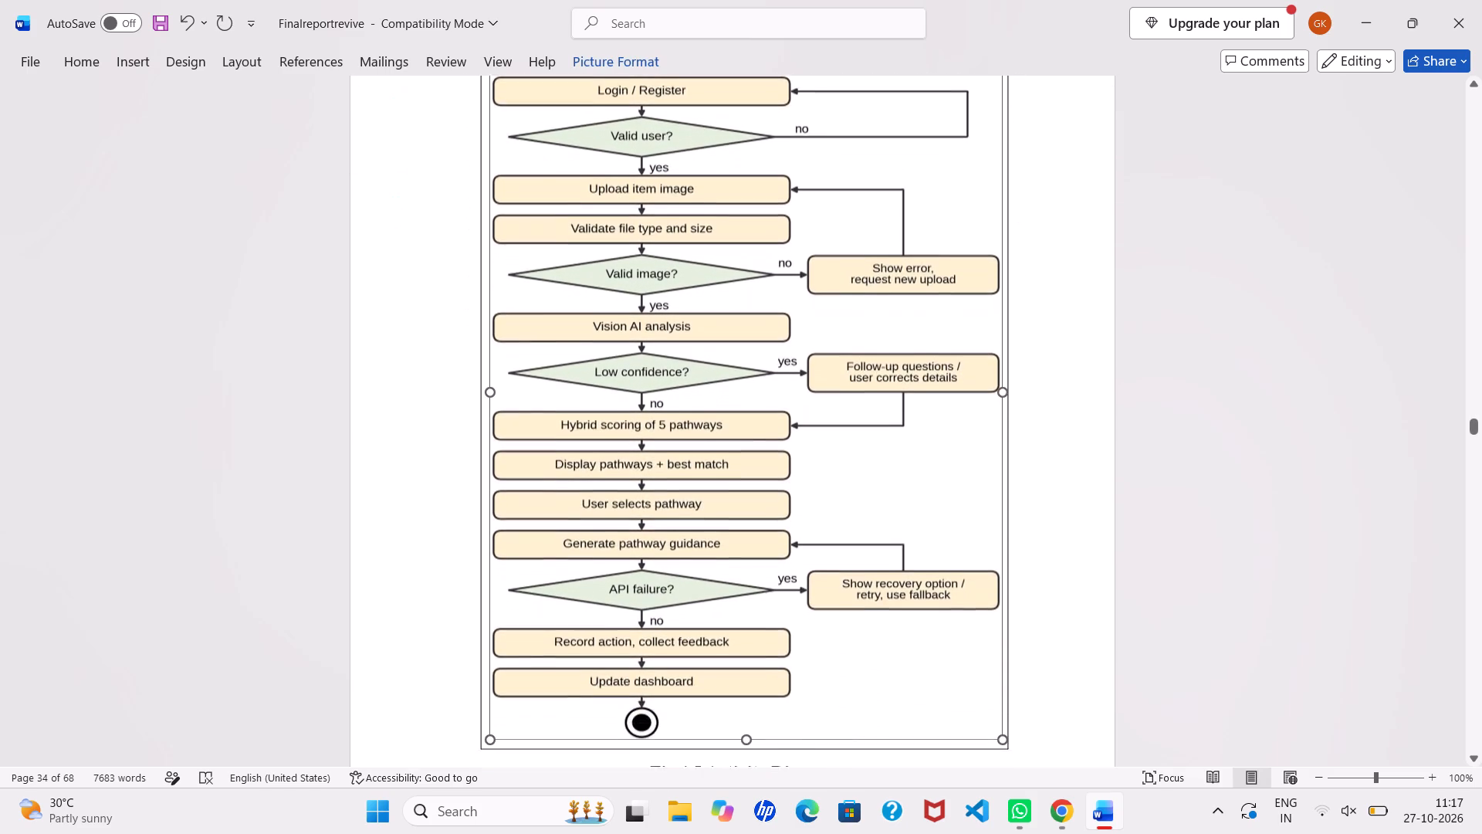
pyautogui.scroll(-1, 897, 510)
pyautogui.click(929, 693)
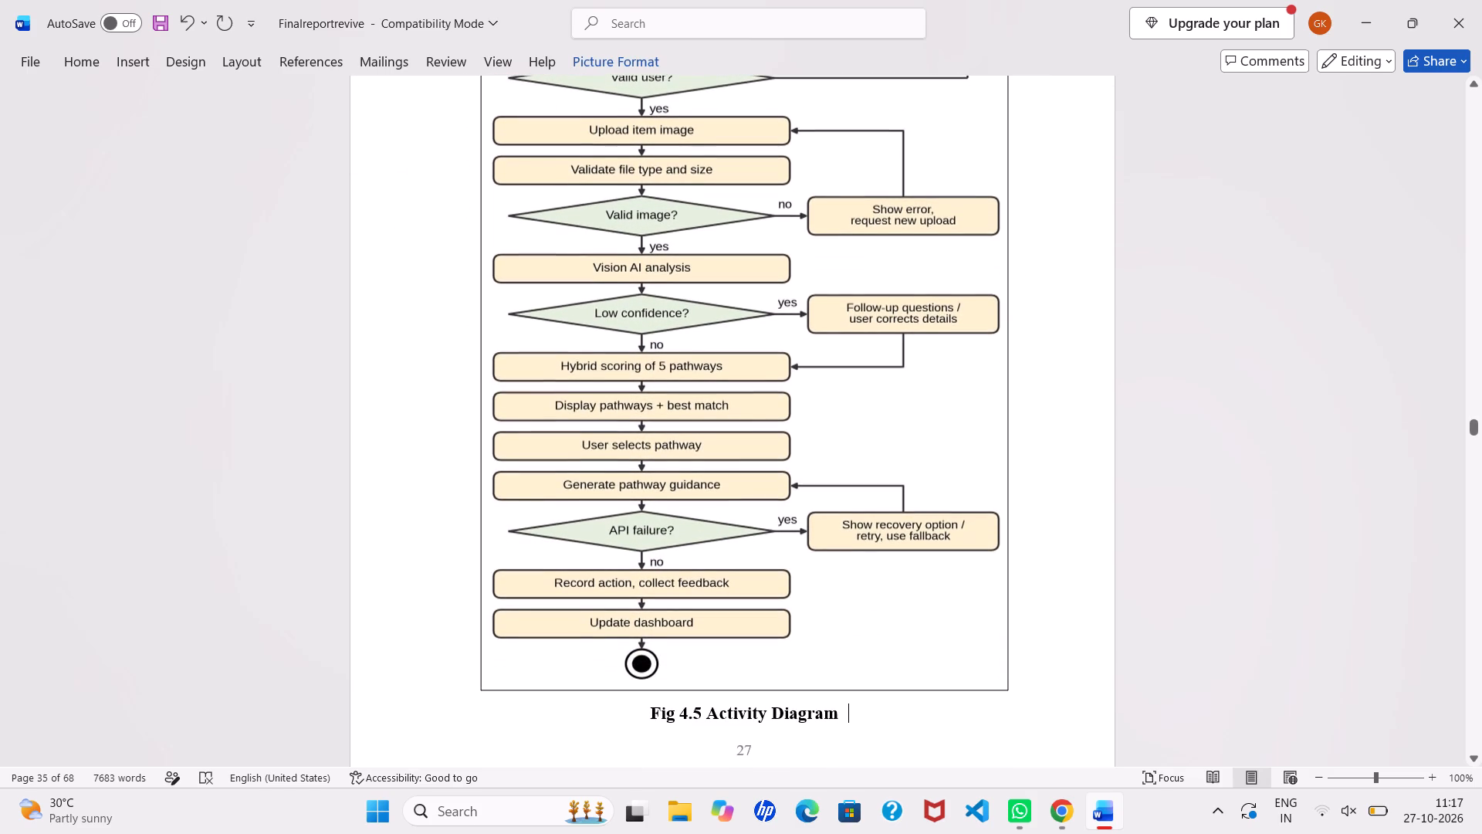
pyautogui.click(929, 680)
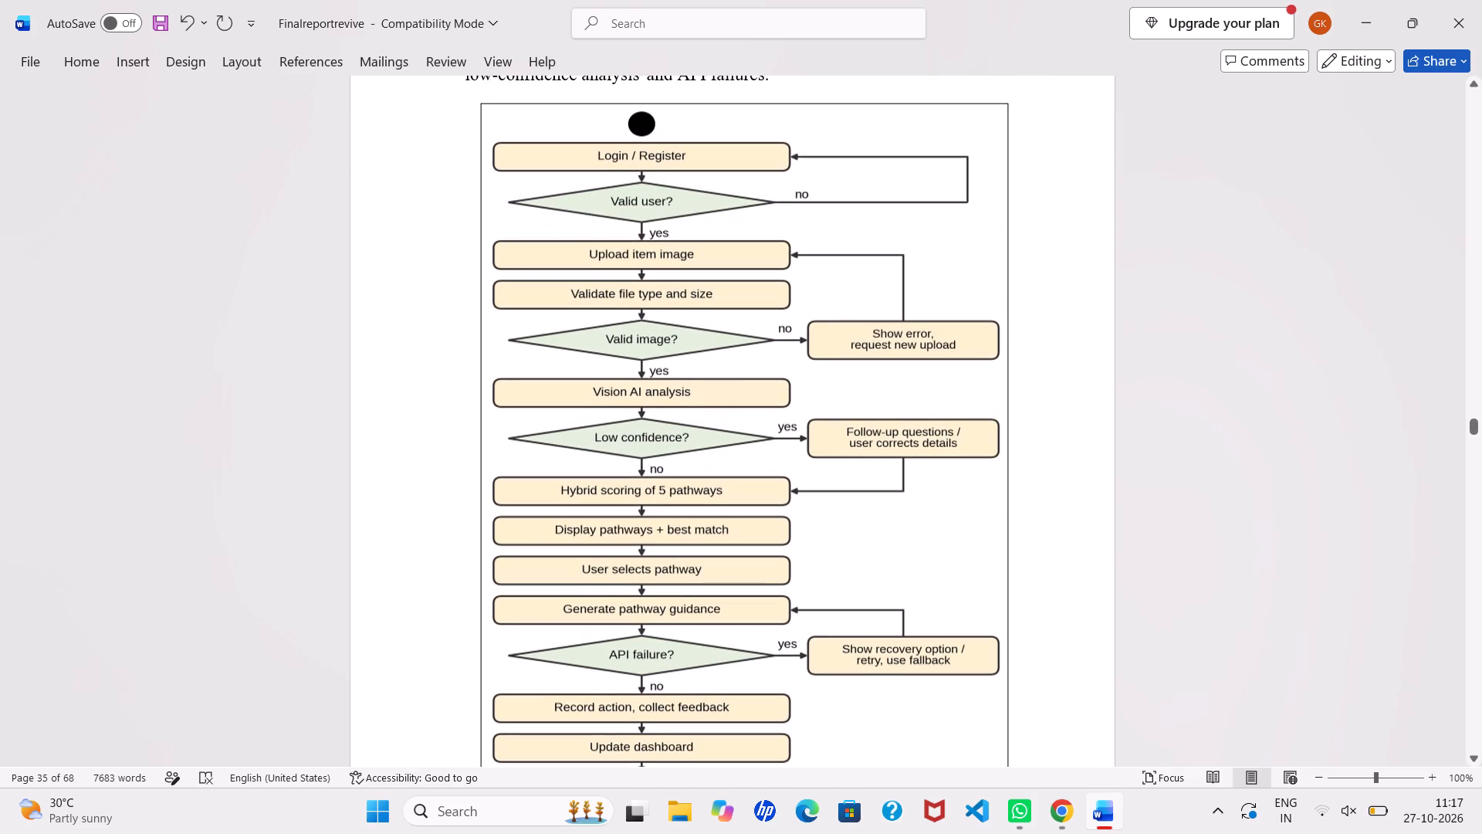
pyautogui.click(1009, 638)
pyautogui.scroll(1, 980, 546)
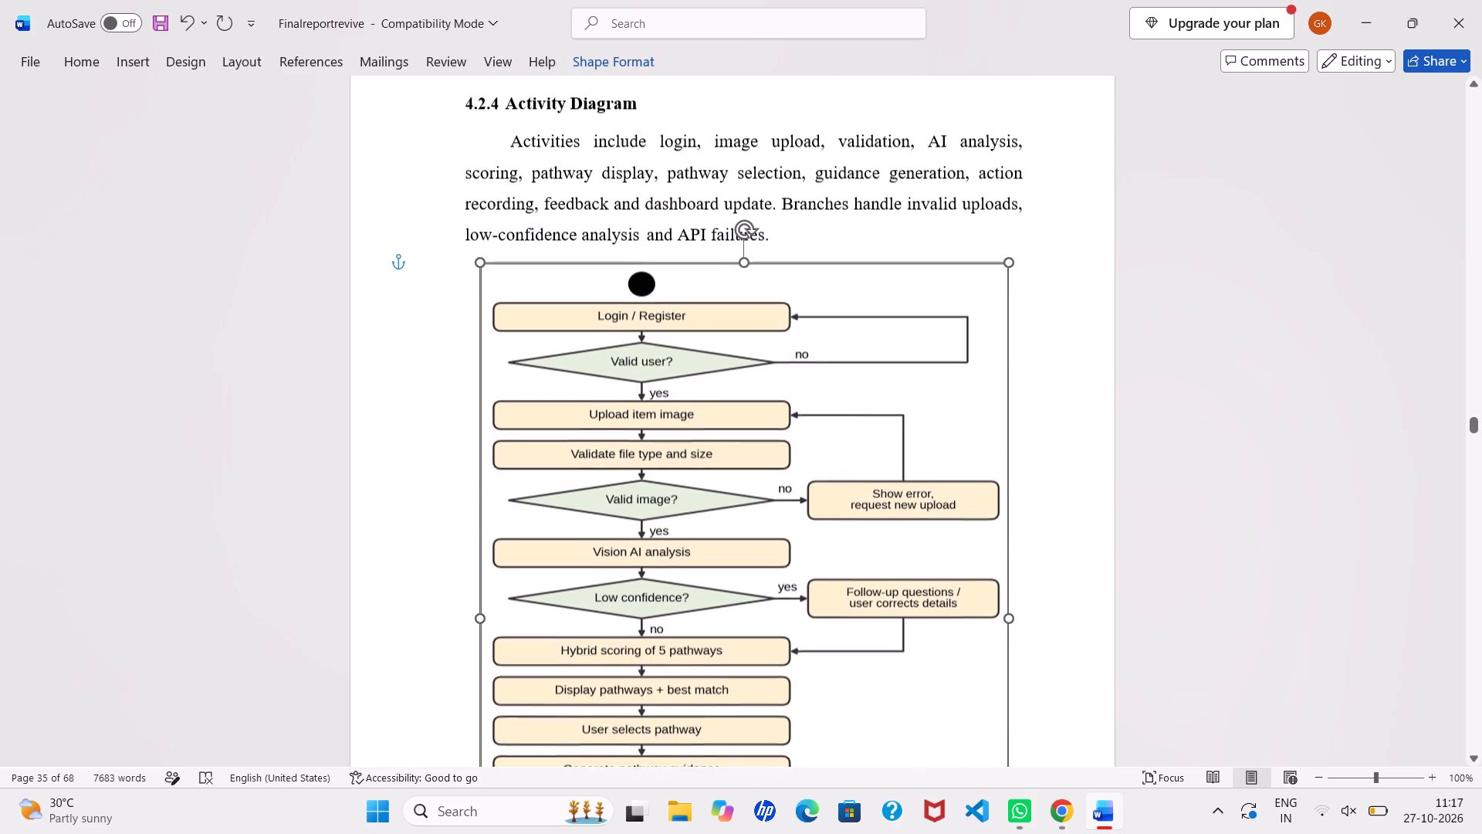
pyautogui.scroll(1, 980, 546)
pyautogui.moveTo(1008, 615); pyautogui.dragTo(1016, 615)
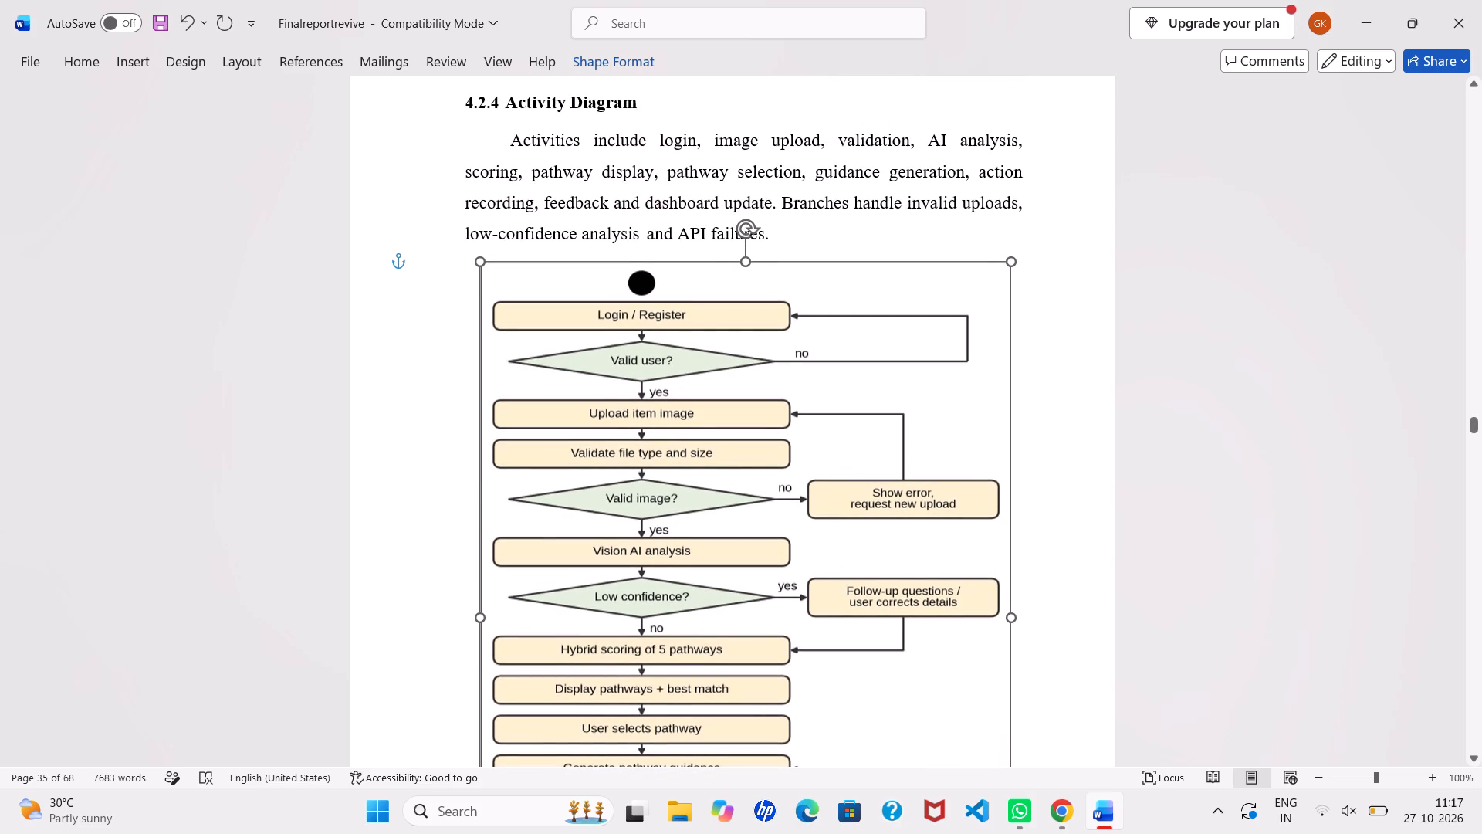
pyautogui.moveTo(1016, 615); pyautogui.dragTo(1023, 613)
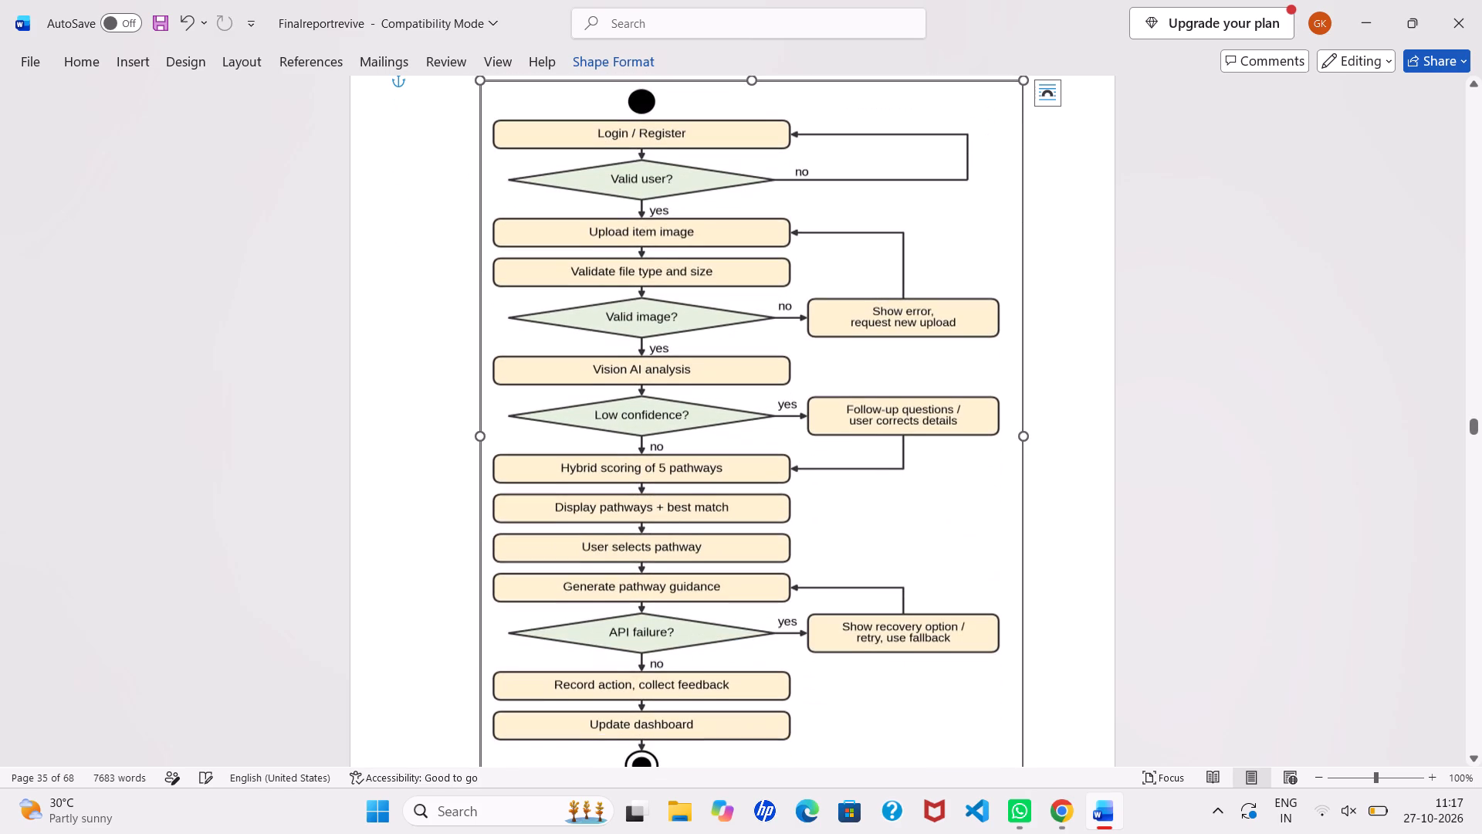
pyautogui.scroll(1, 746, 484)
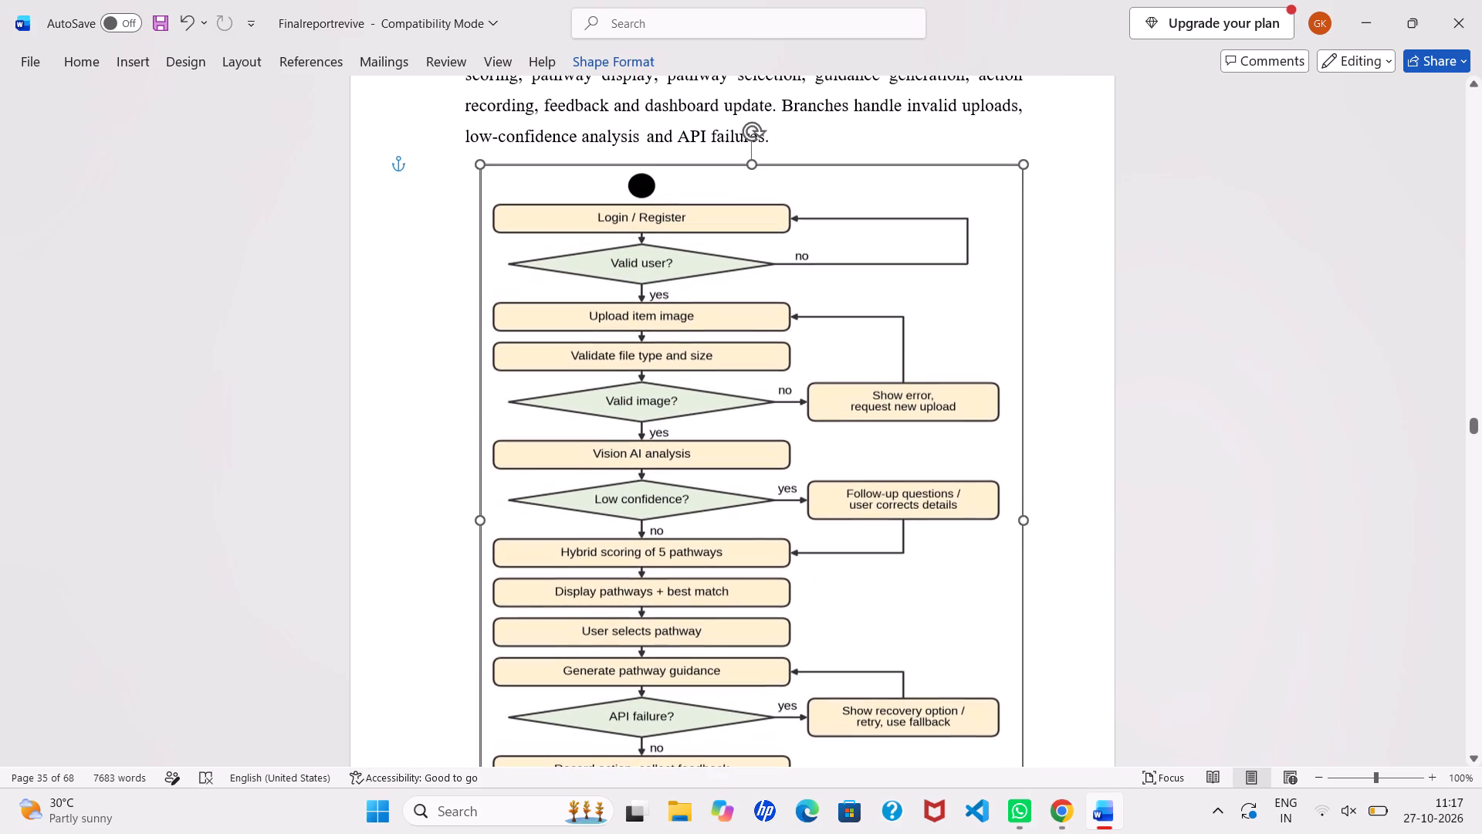
pyautogui.moveTo(482, 517); pyautogui.dragTo(466, 517)
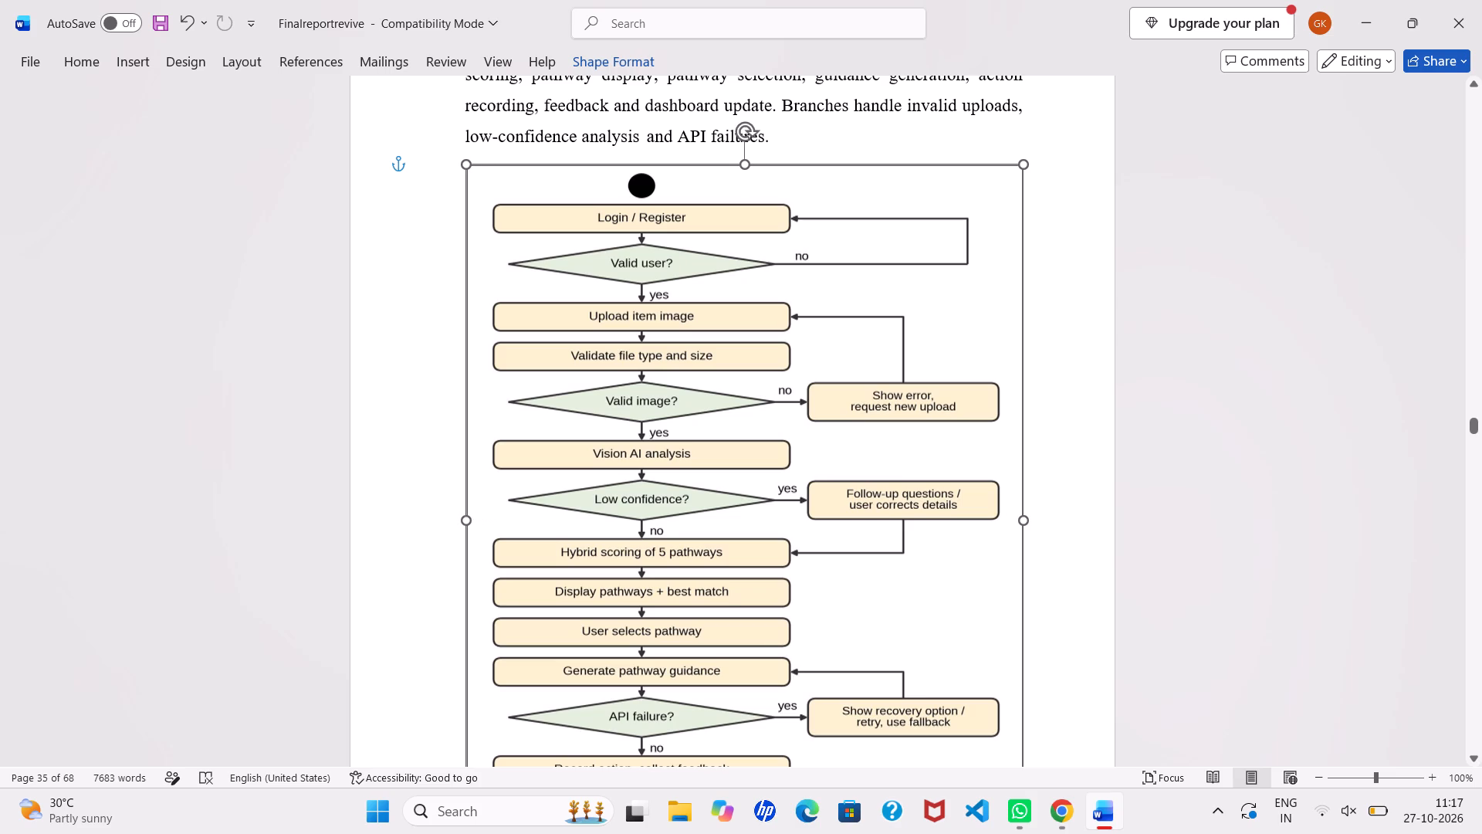
pyautogui.moveTo(466, 517); pyautogui.dragTo(469, 516)
# Stretch the activity diagram picture on both sides so it fills the widened border frame with small even margins.
pyautogui.click(692, 459)
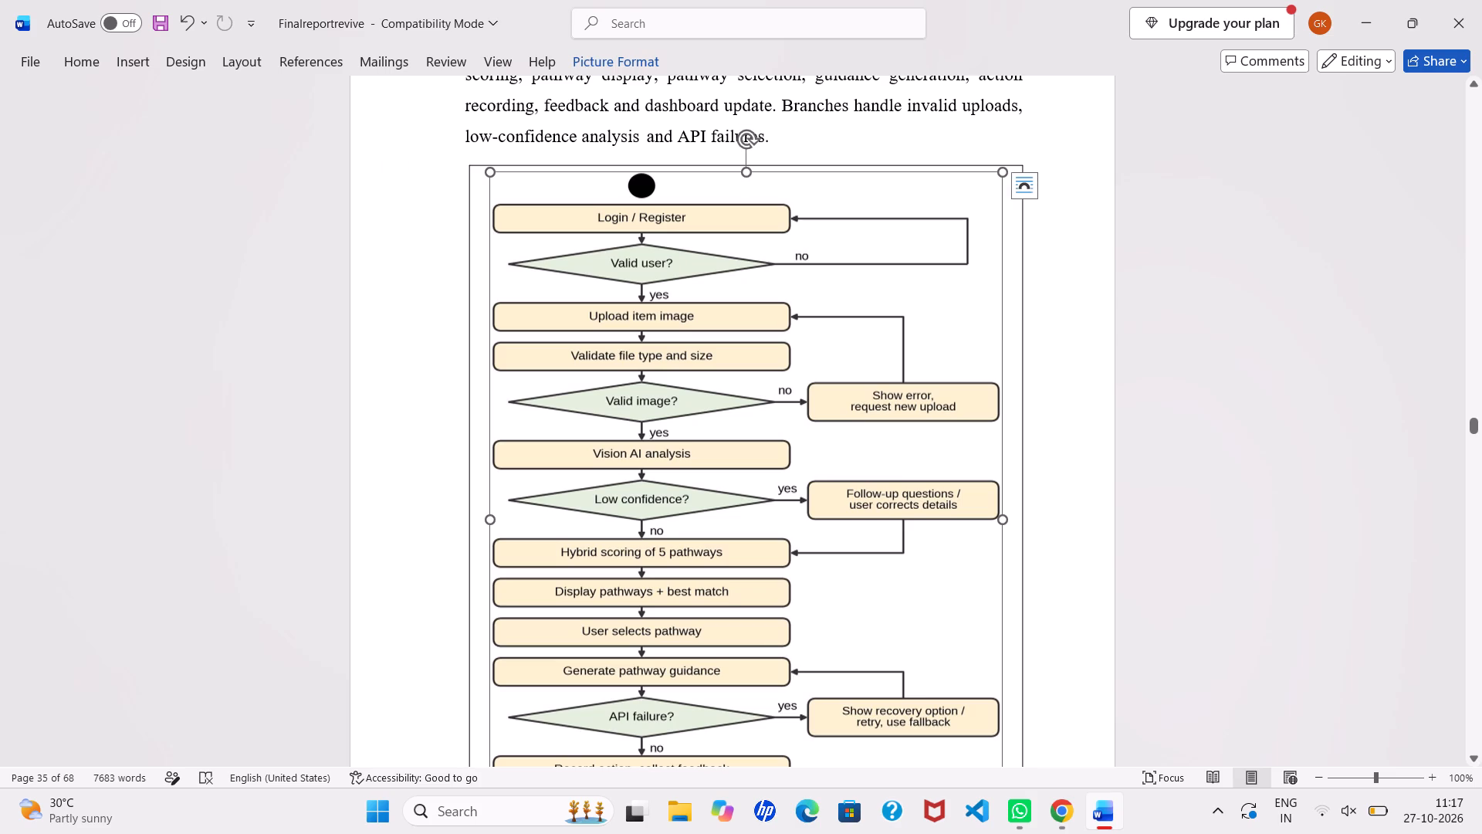
pyautogui.moveTo(491, 520); pyautogui.dragTo(486, 520)
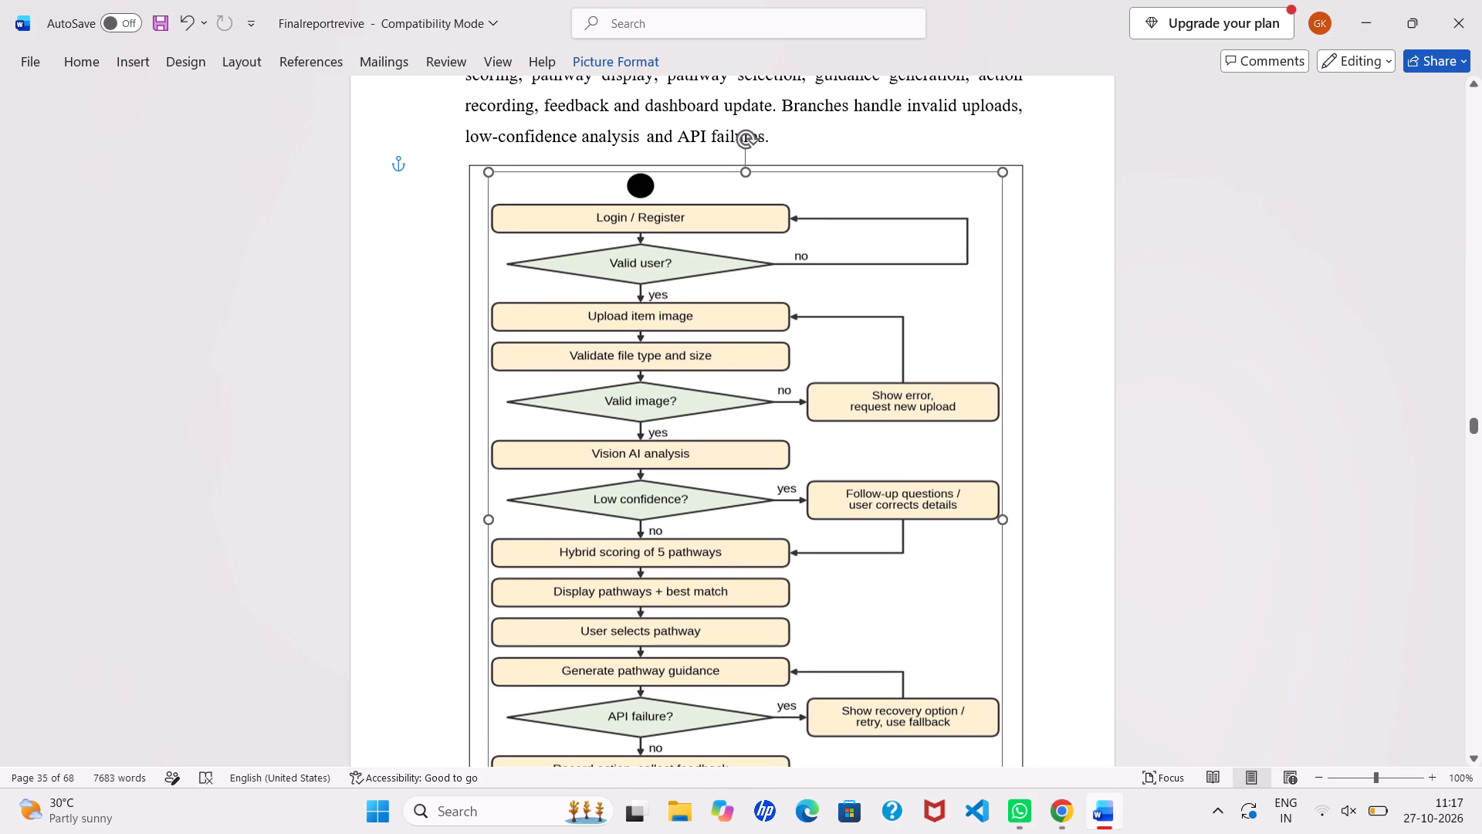
pyautogui.moveTo(486, 520); pyautogui.dragTo(478, 520)
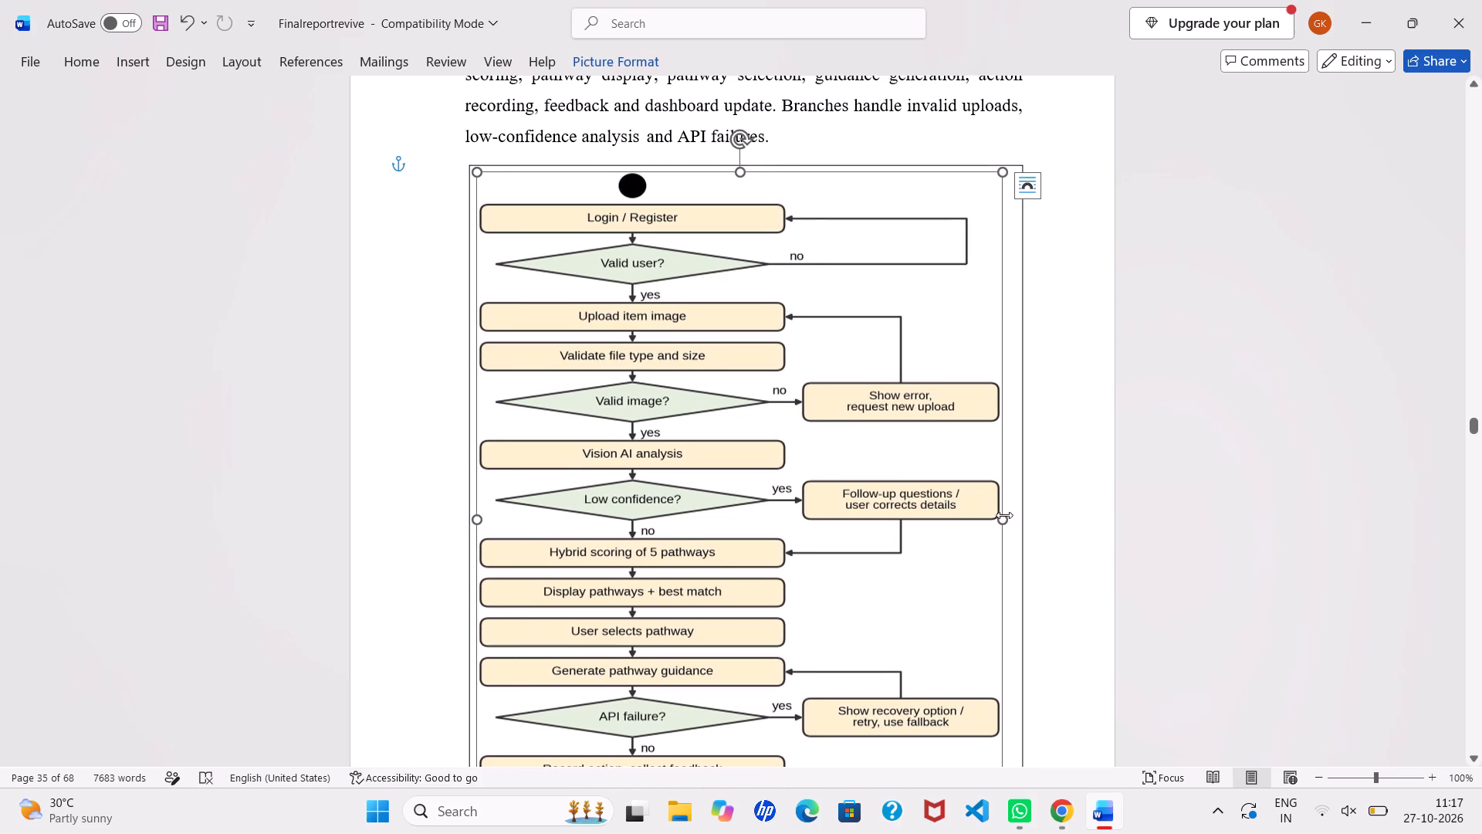
pyautogui.moveTo(1002, 520); pyautogui.dragTo(1011, 522)
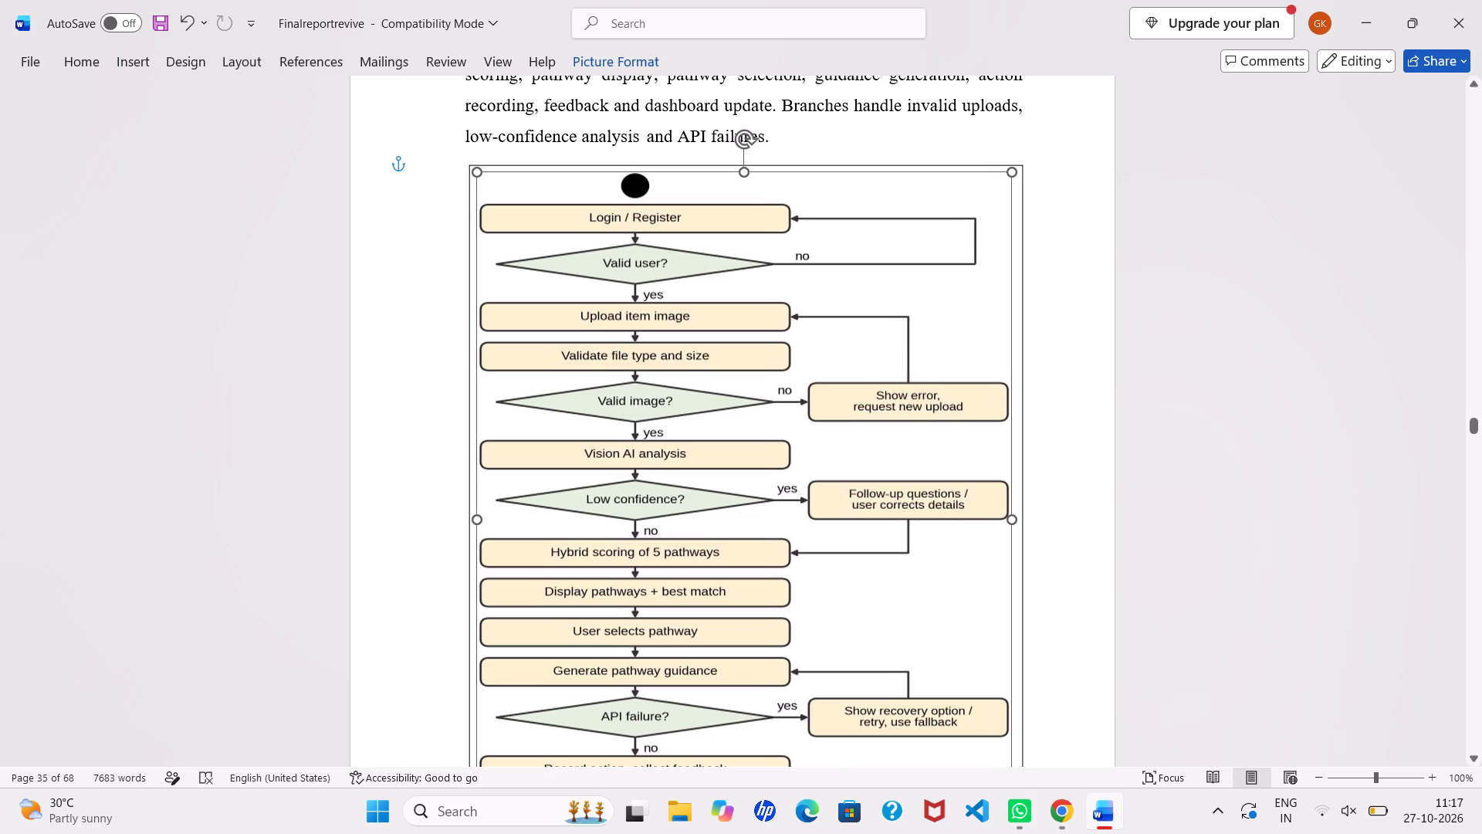
pyautogui.moveTo(1011, 522); pyautogui.dragTo(1013, 524)
pyautogui.scroll(-1, 773, 245)
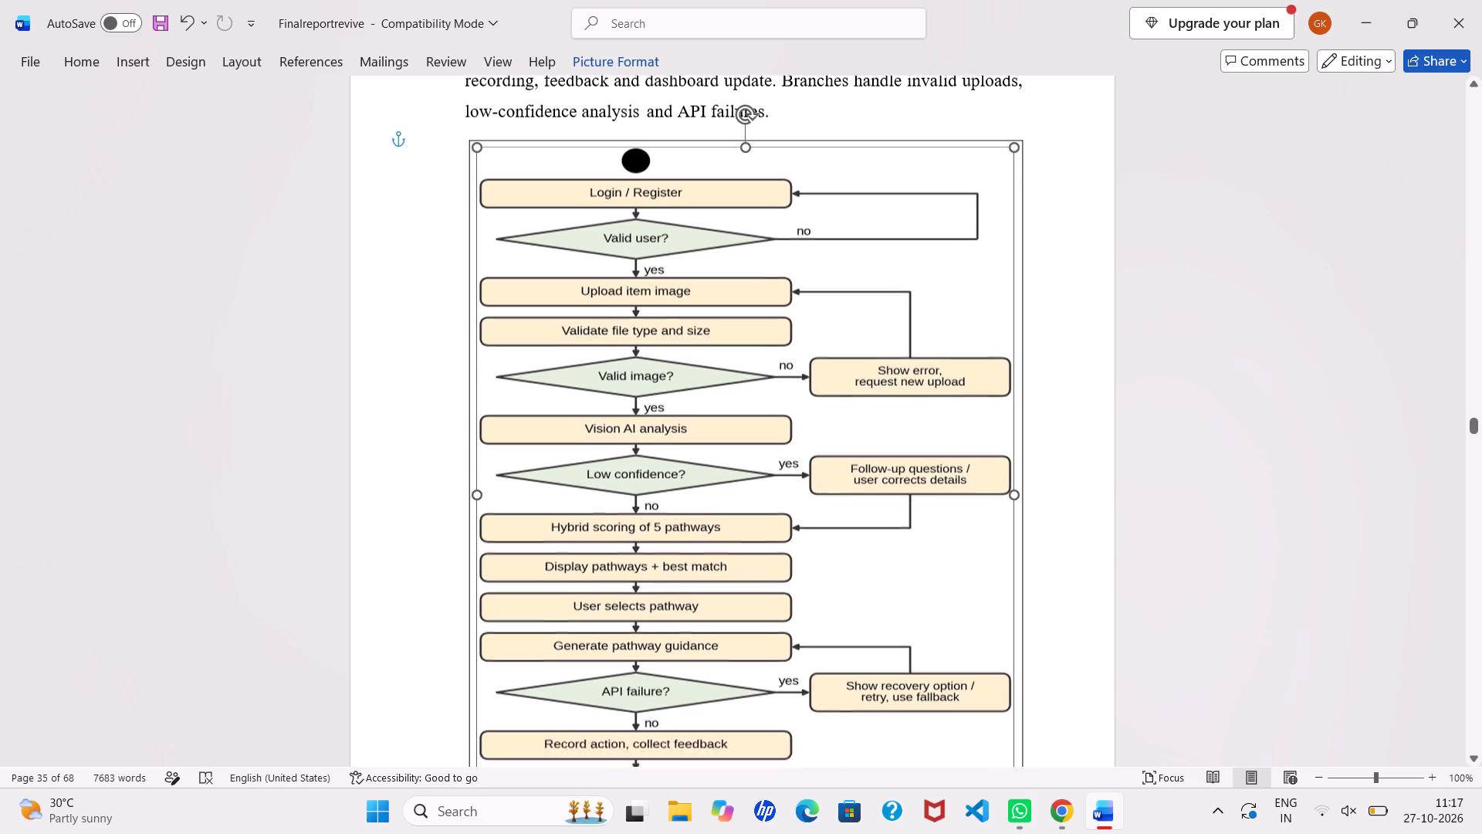
pyautogui.scroll(-2, 773, 245)
pyautogui.click(837, 573)
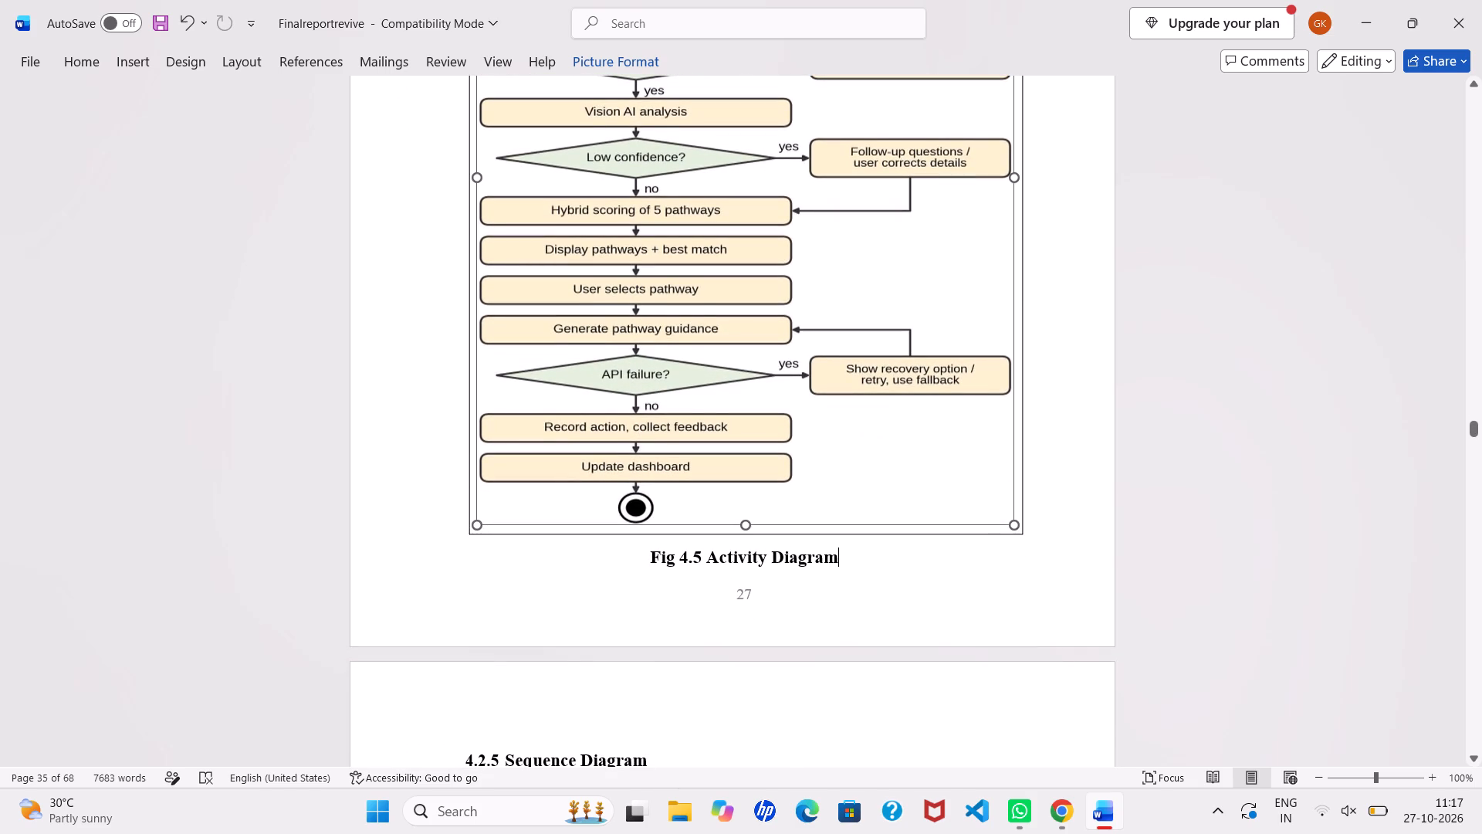
# Narrow the sequence diagram's border frame in section 4.2.5 slightly at its right edge, bringing it closer to the paragraph text width.
pyautogui.scroll(-4, 837, 573)
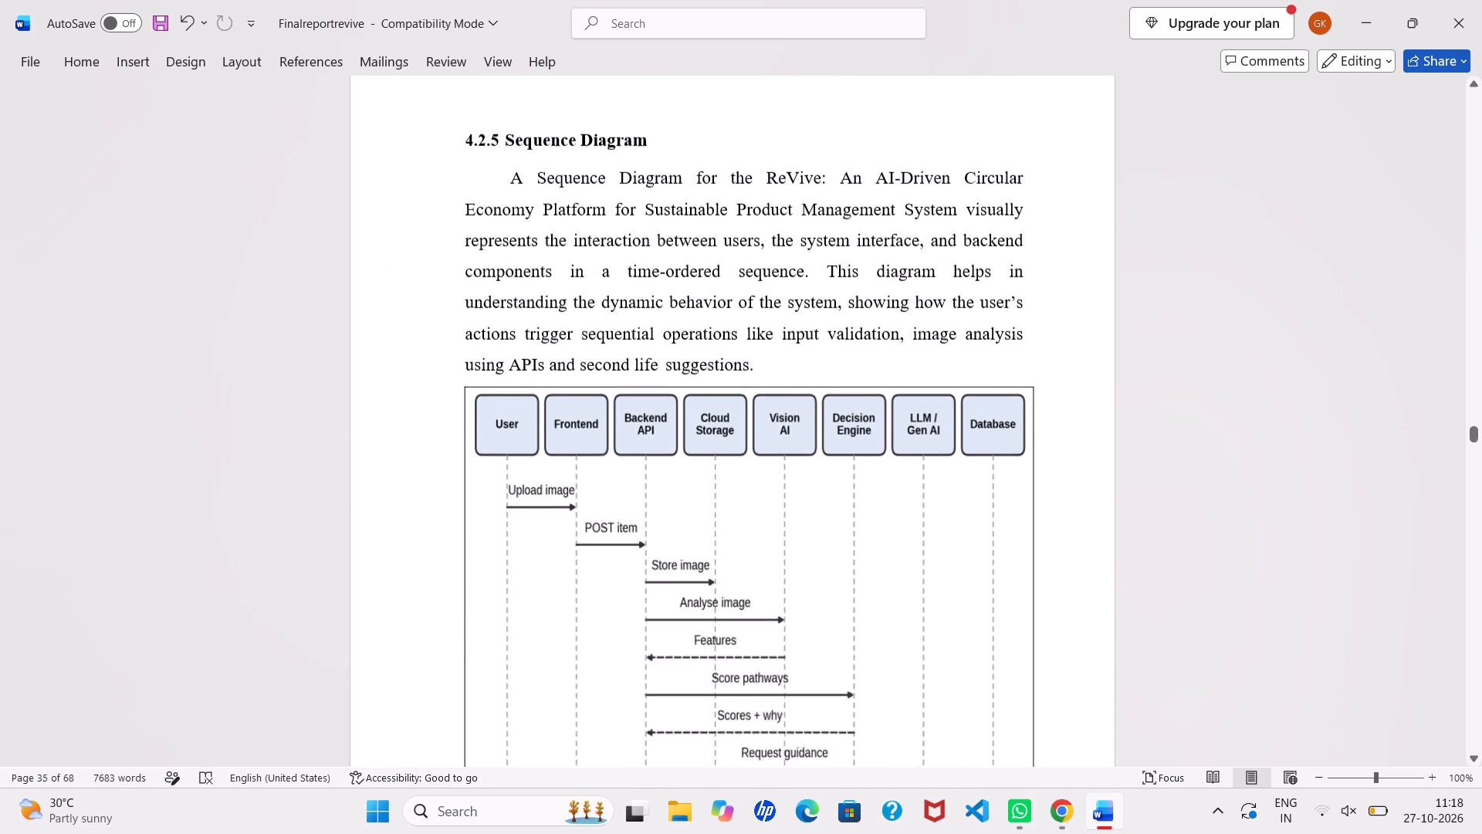
pyautogui.scroll(-1, 837, 573)
pyautogui.click(896, 575)
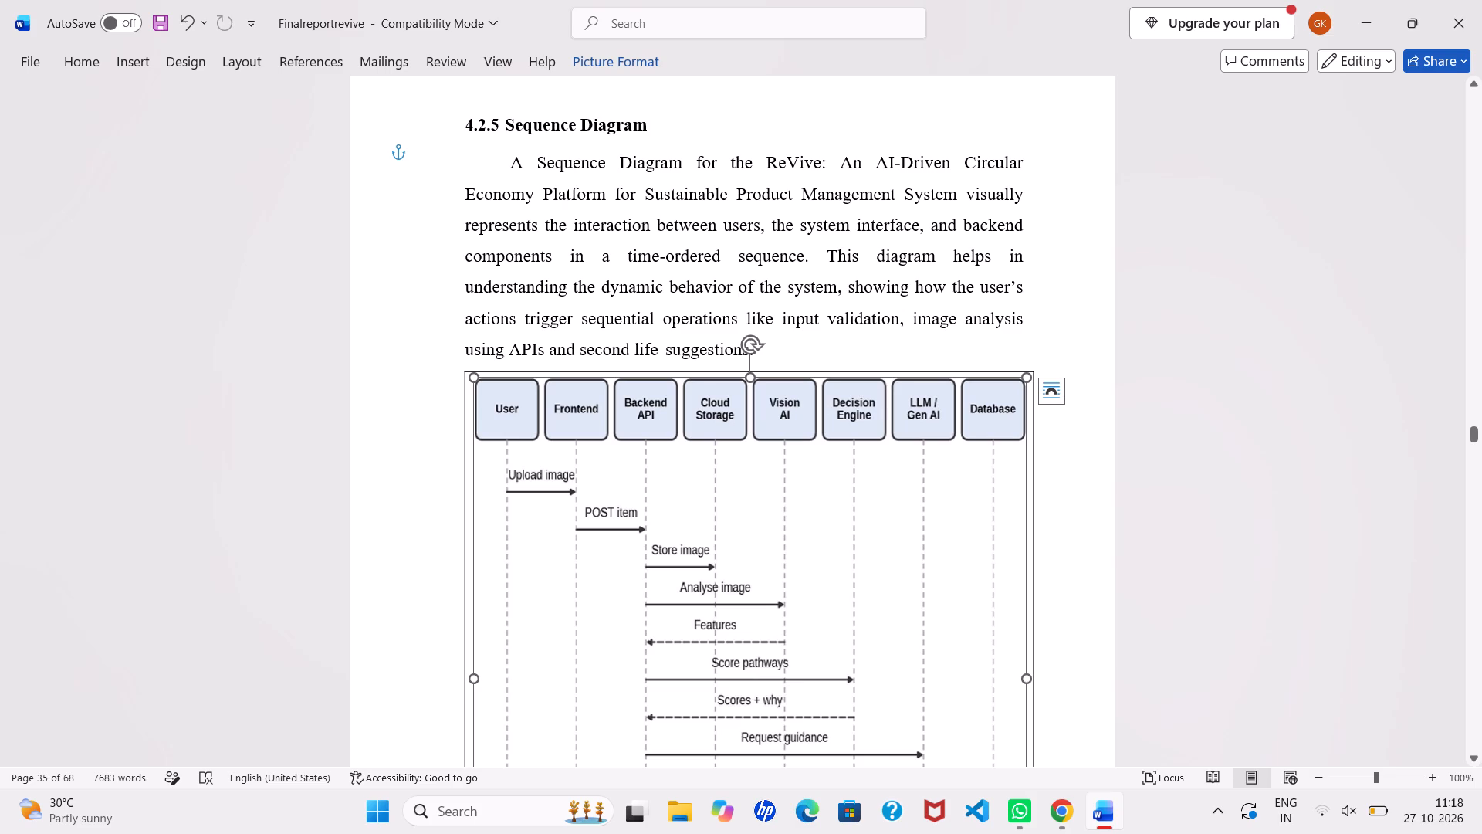
pyautogui.click(1031, 639)
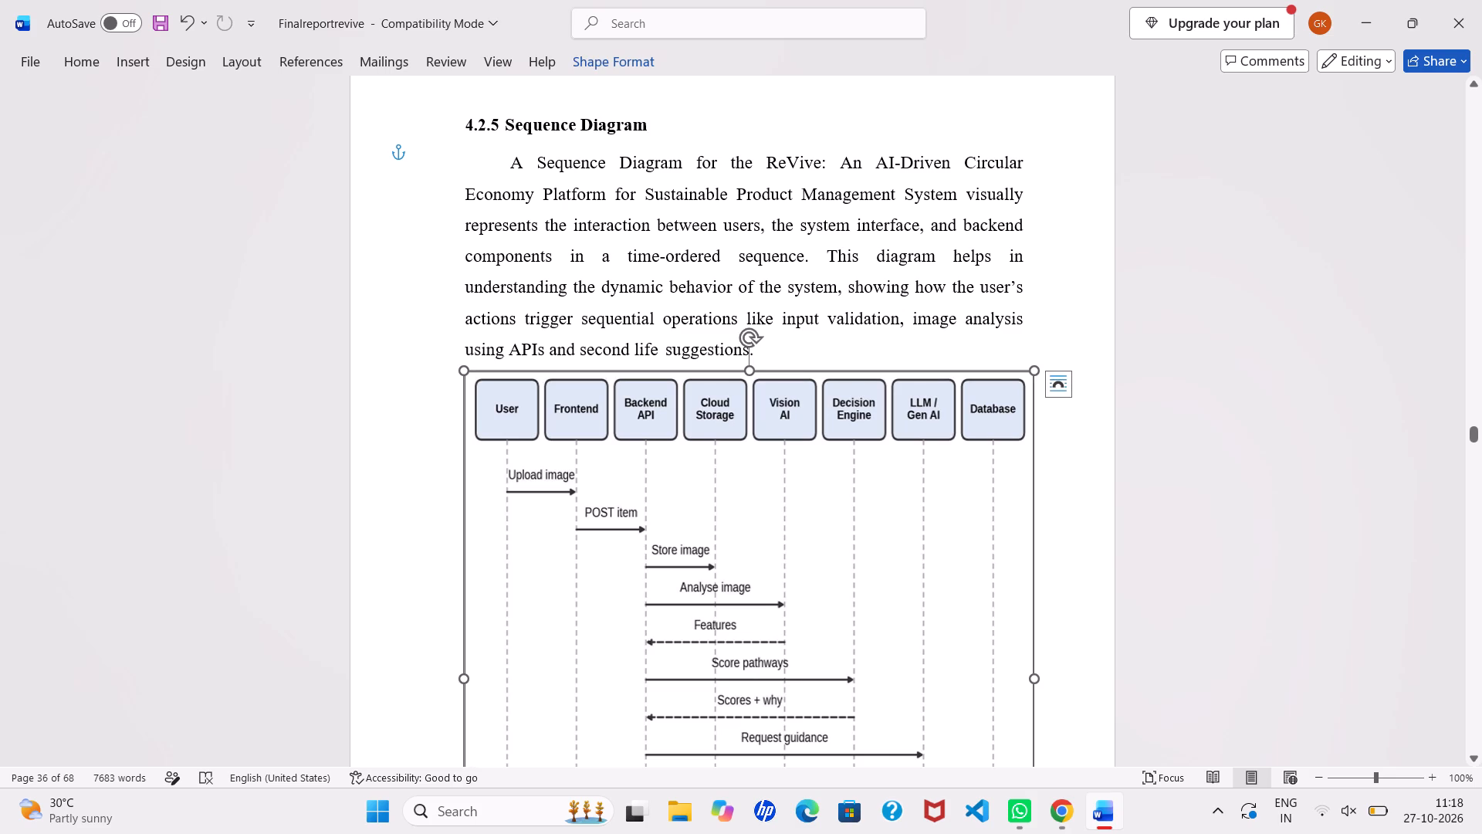
pyautogui.click(1034, 679)
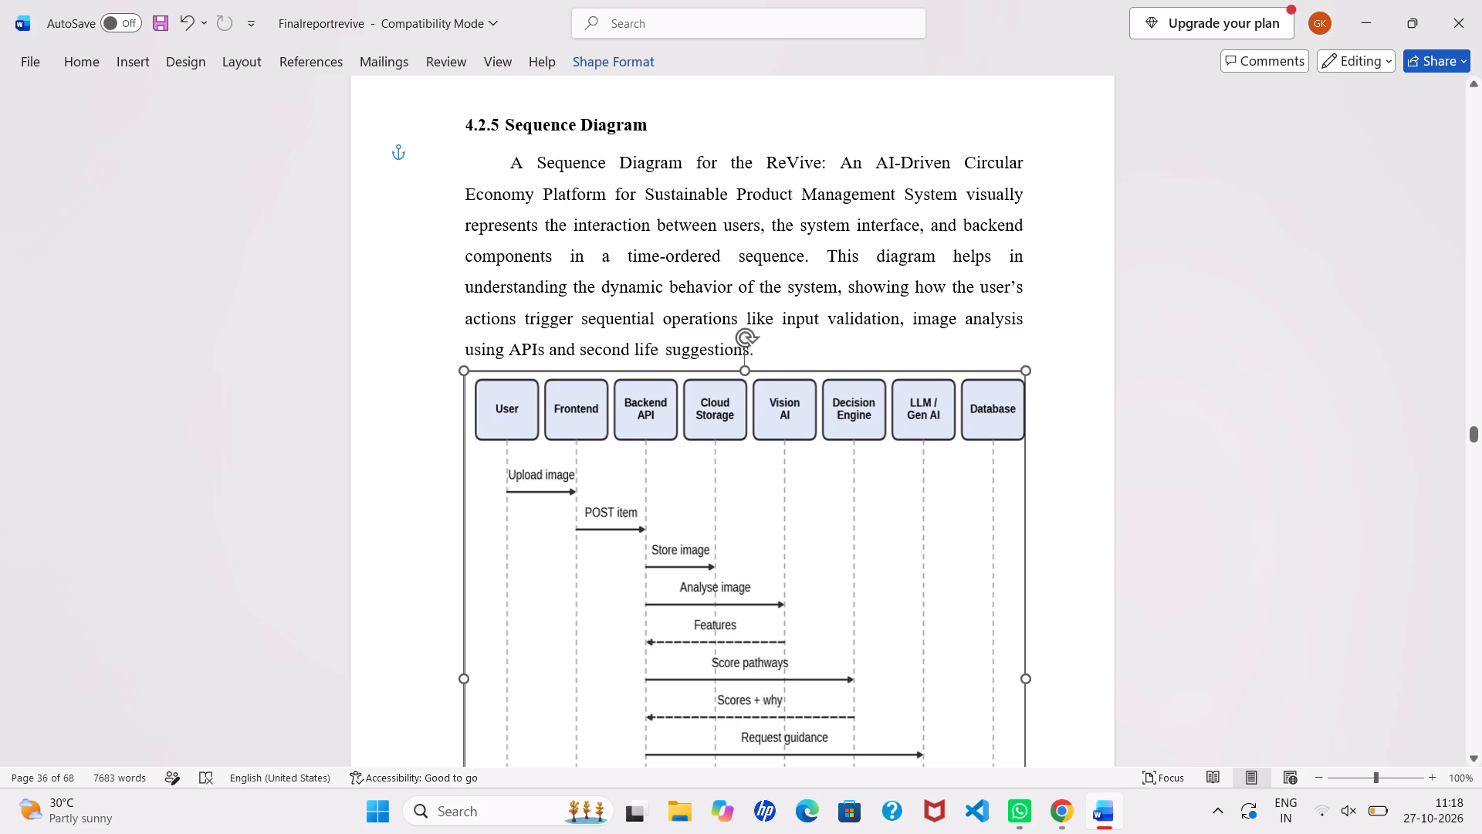
# Stretch the sequence diagram picture slightly downward at its bottom edge, toward the Fig 4.6 caption.
pyautogui.click(894, 558)
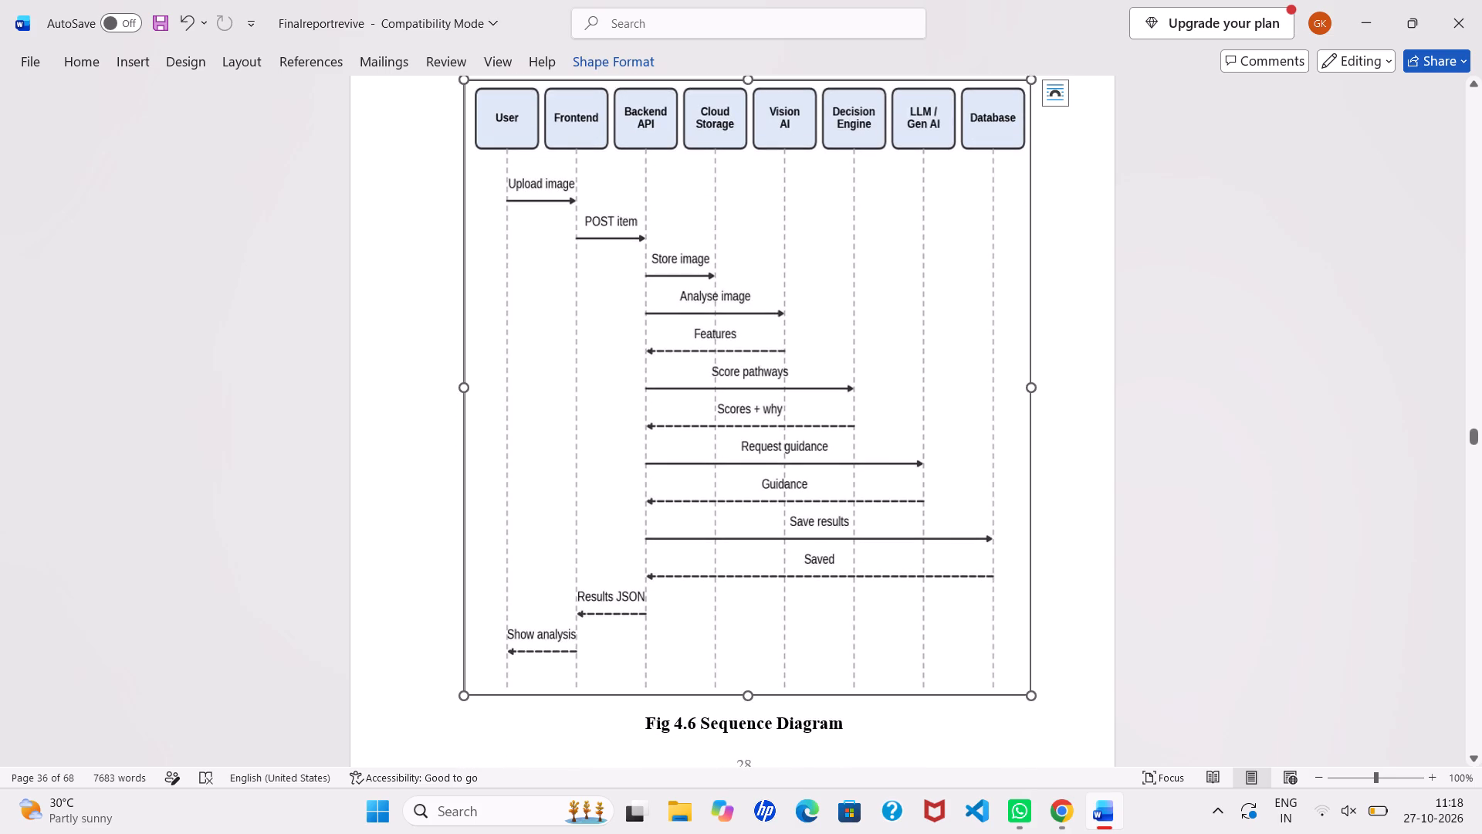
pyautogui.click(750, 688)
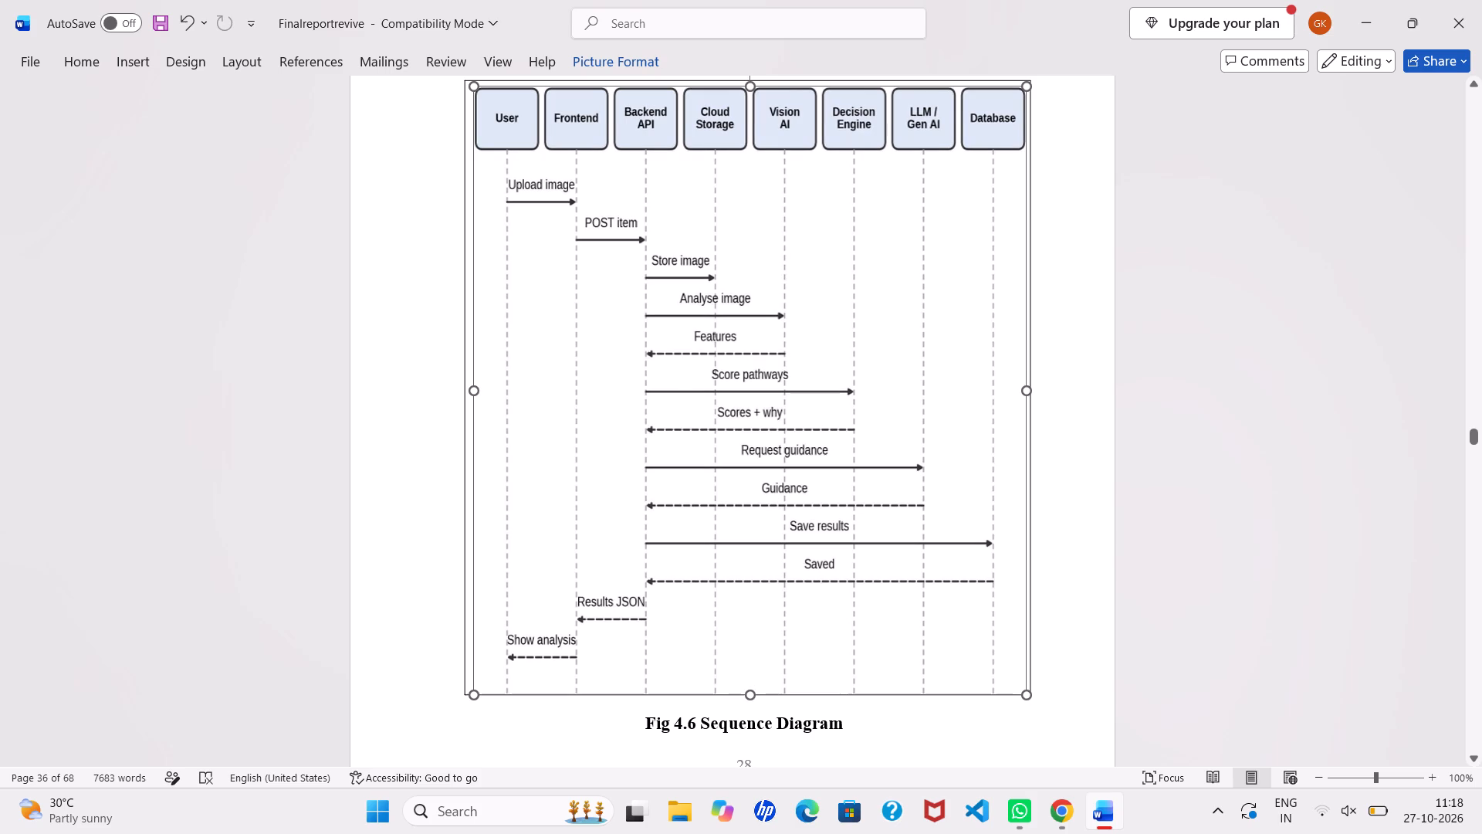
# Extend the bottom edge of the sequence diagram's border frame slightly to leave a small margin below the picture.
pyautogui.click(810, 697)
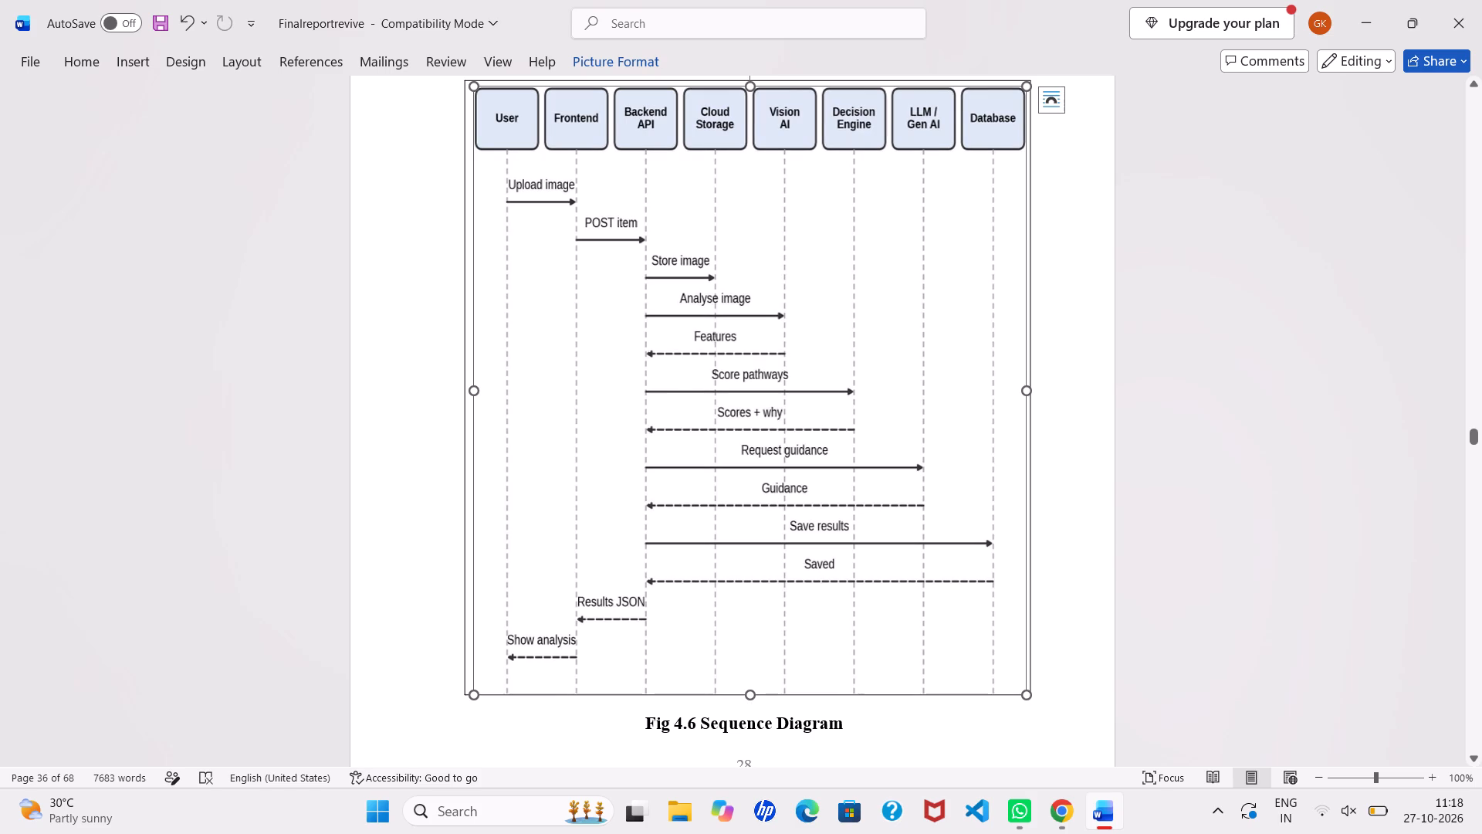
pyautogui.click(459, 634)
pyautogui.click(468, 637)
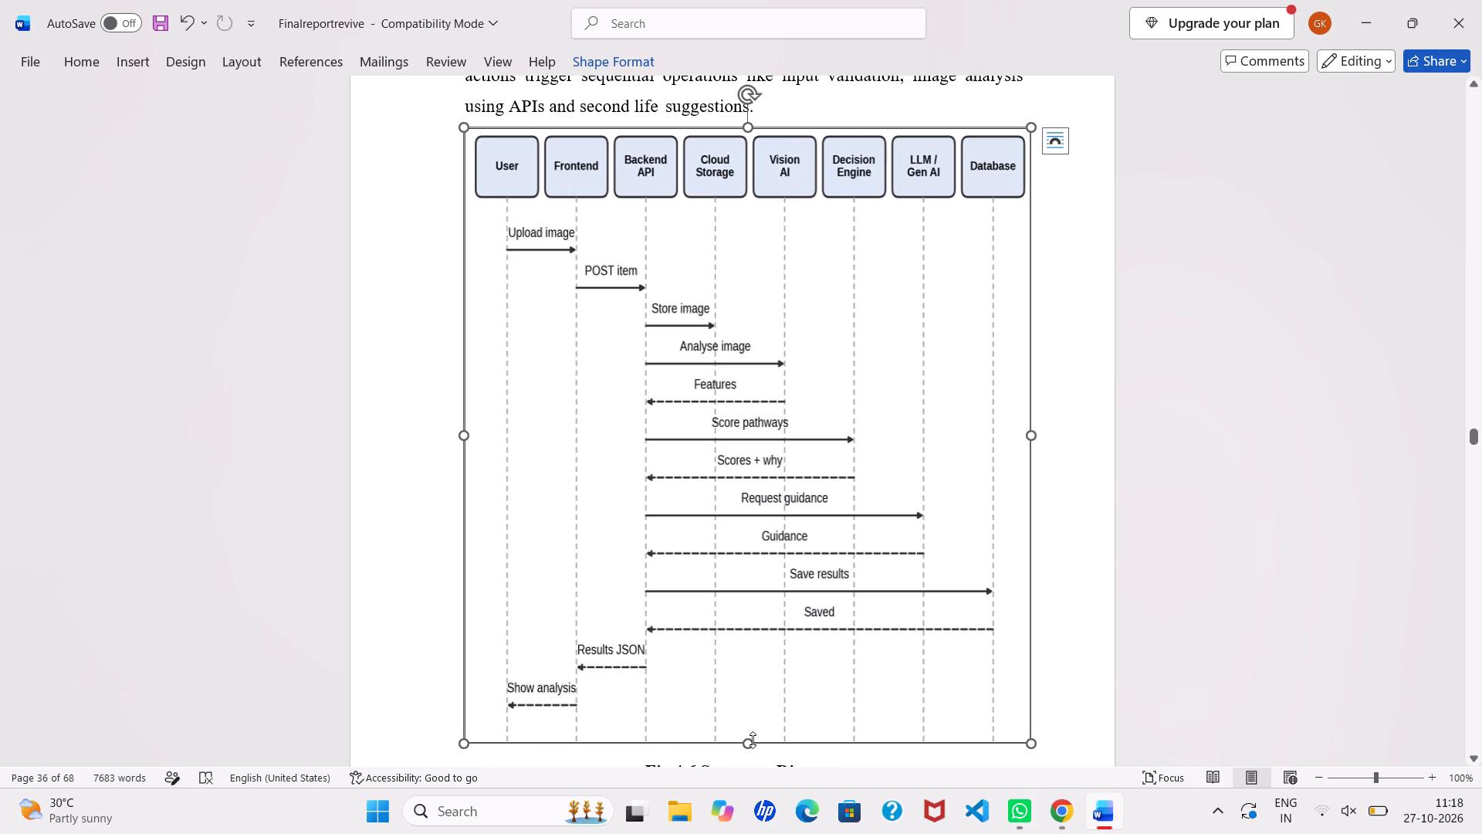
pyautogui.moveTo(753, 740); pyautogui.dragTo(751, 750)
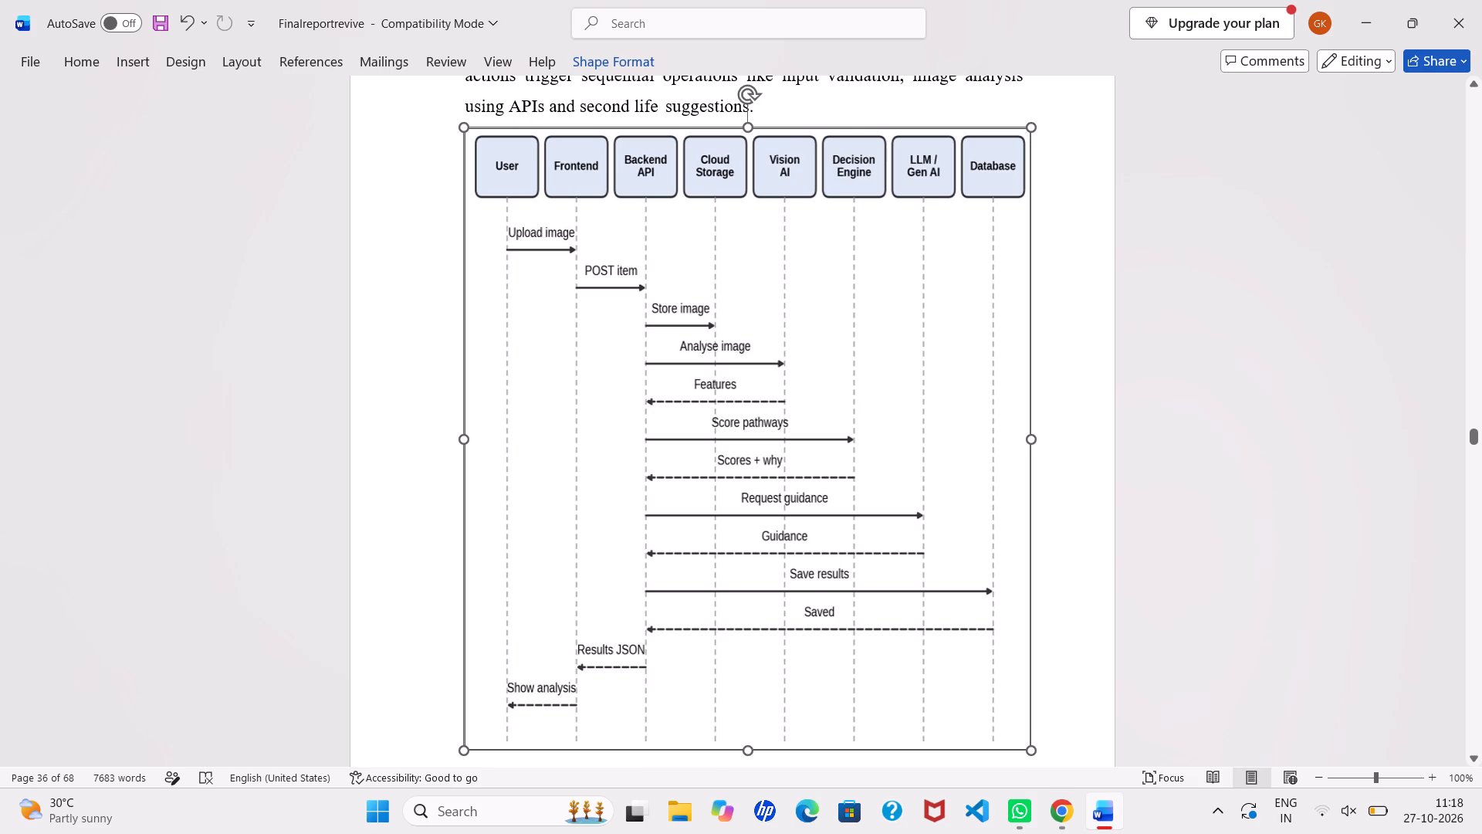
pyautogui.moveTo(751, 750); pyautogui.dragTo(750, 750)
pyautogui.moveTo(750, 750); pyautogui.dragTo(750, 753)
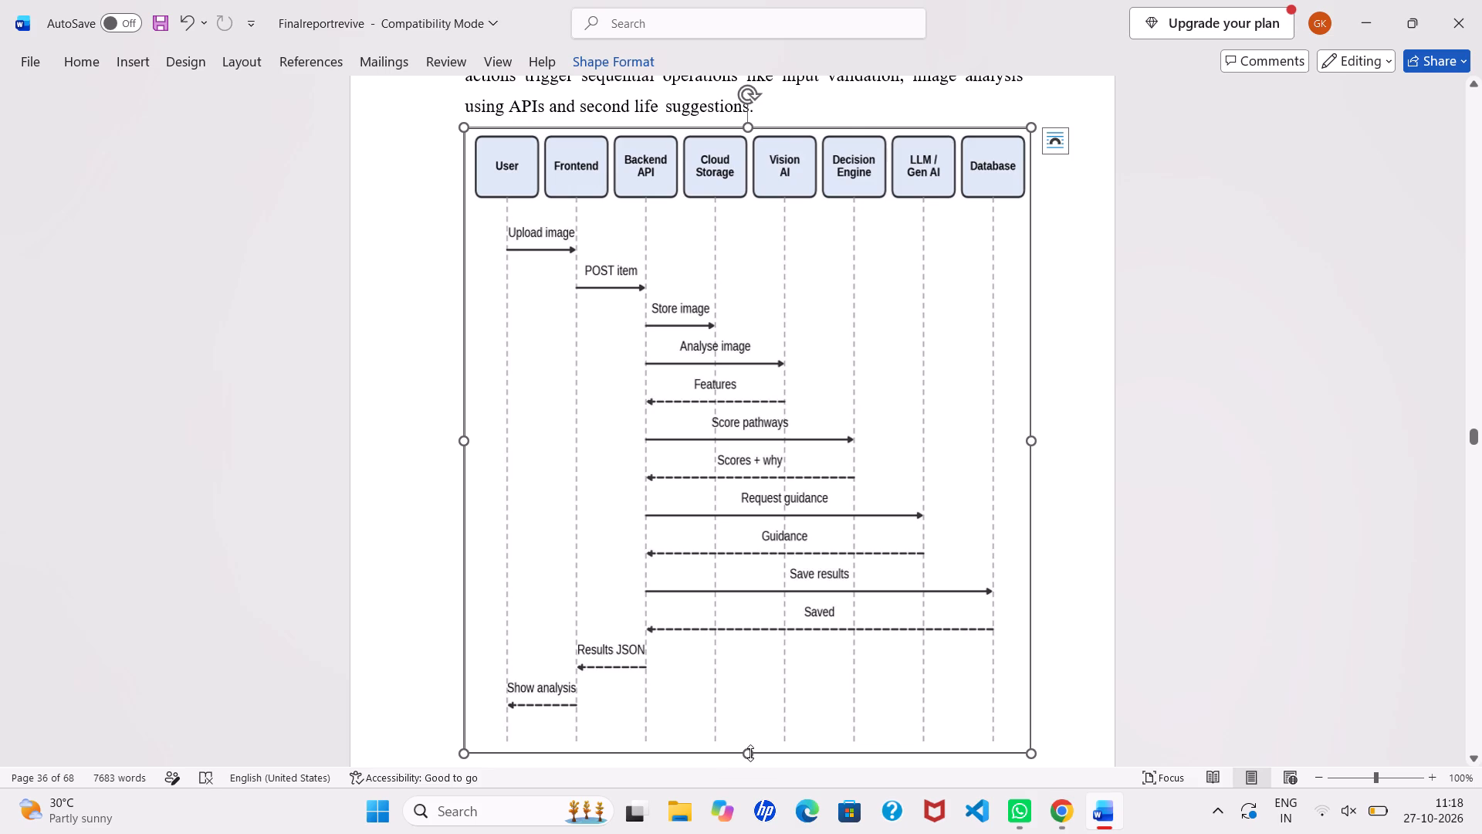
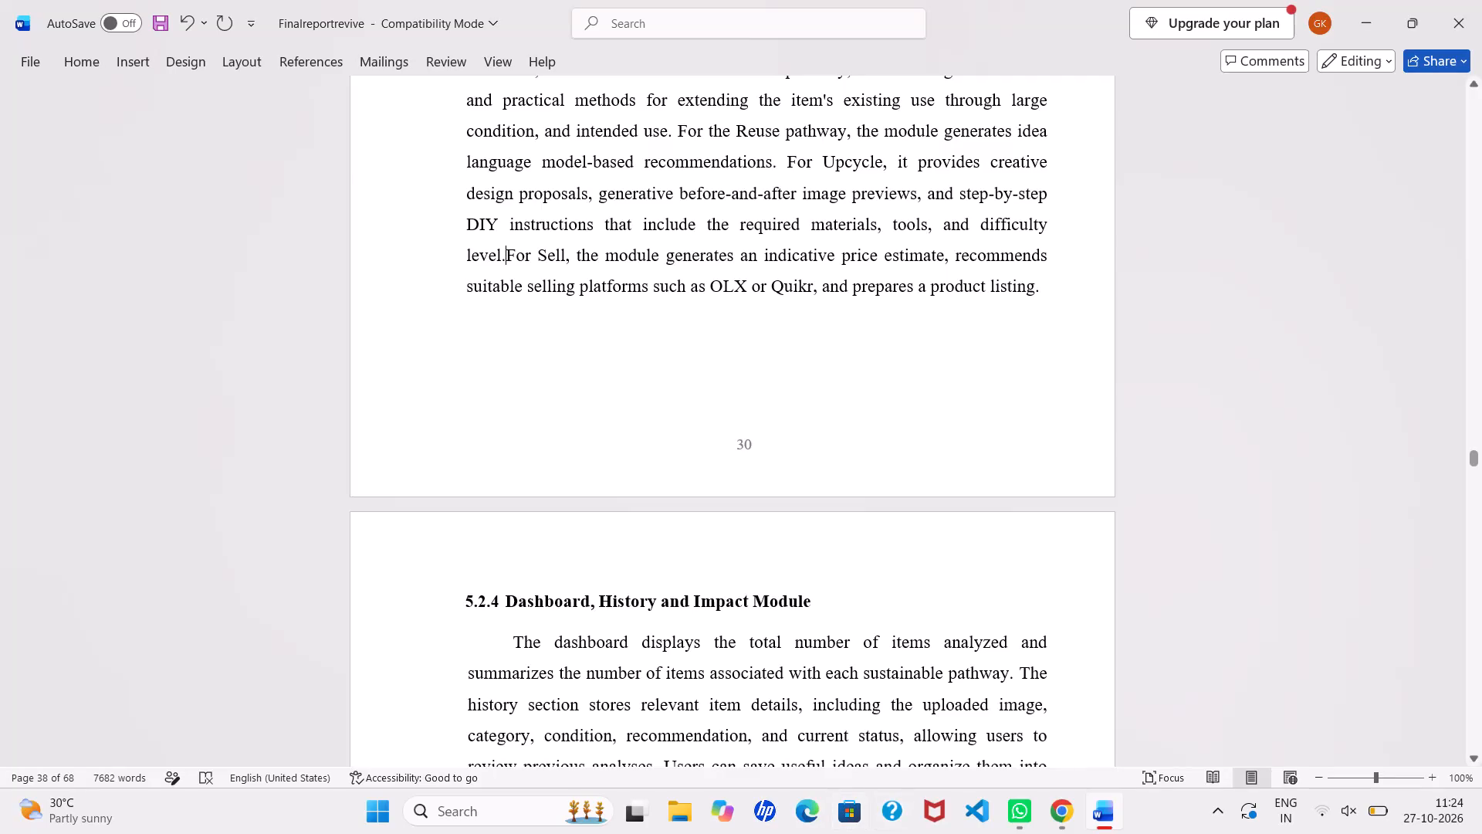
# Number the Unit Testing heading in chapter 6 as 6.1.1, with a space before the heading text.
pyautogui.scroll(-2, 905, 517)
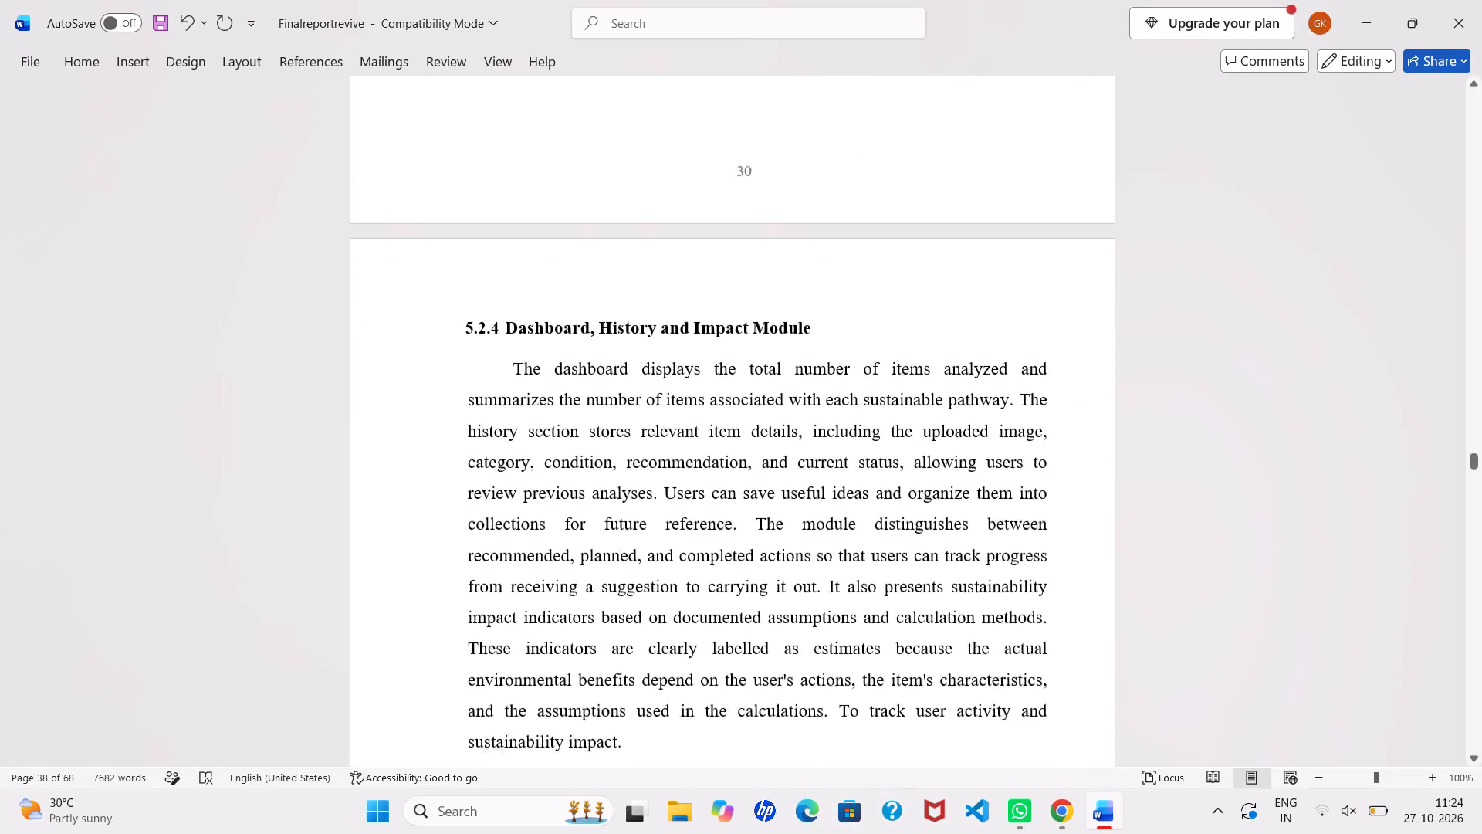
pyautogui.scroll(-7, 905, 517)
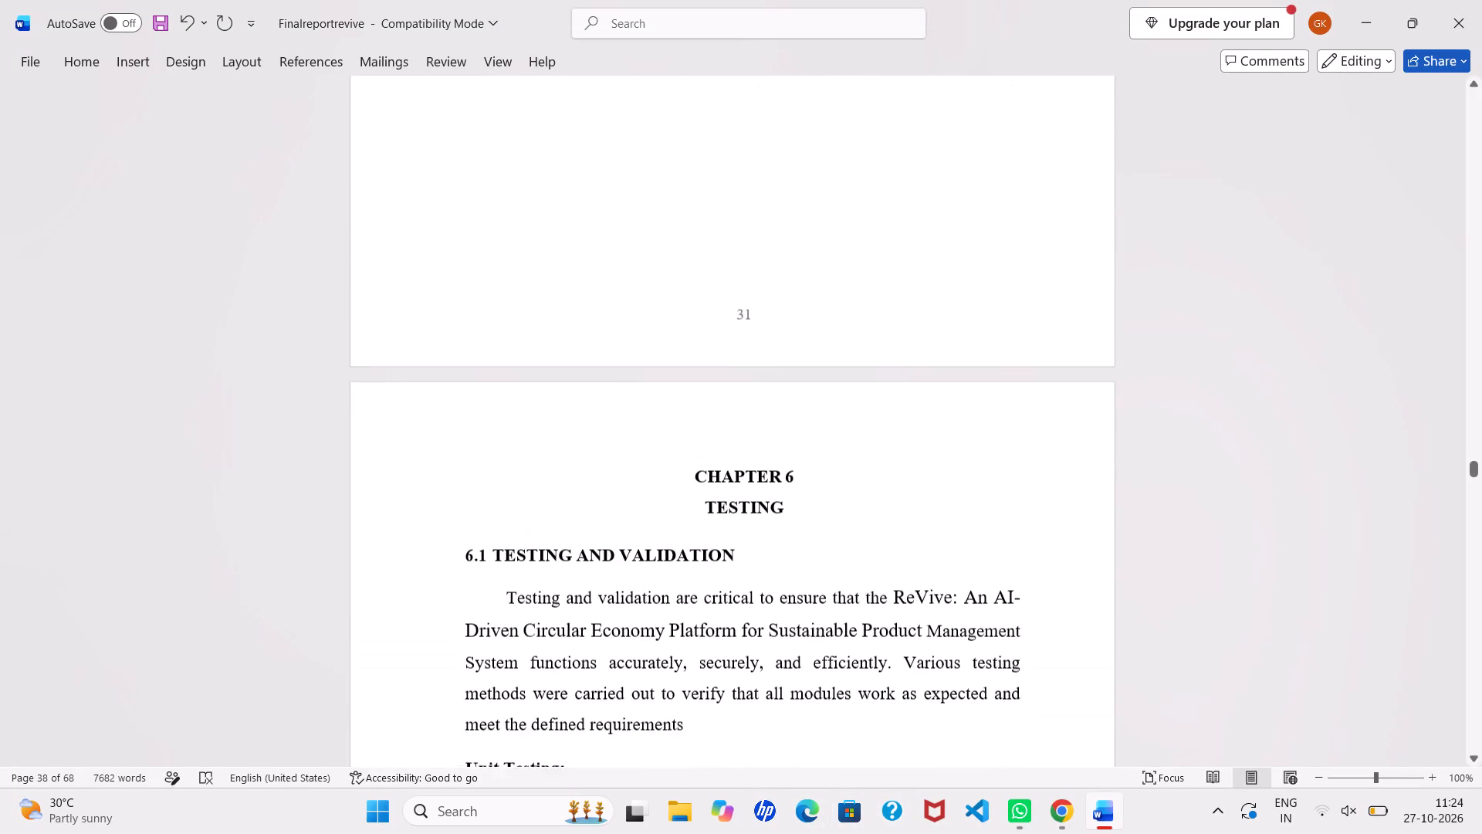
pyautogui.scroll(-3, 905, 517)
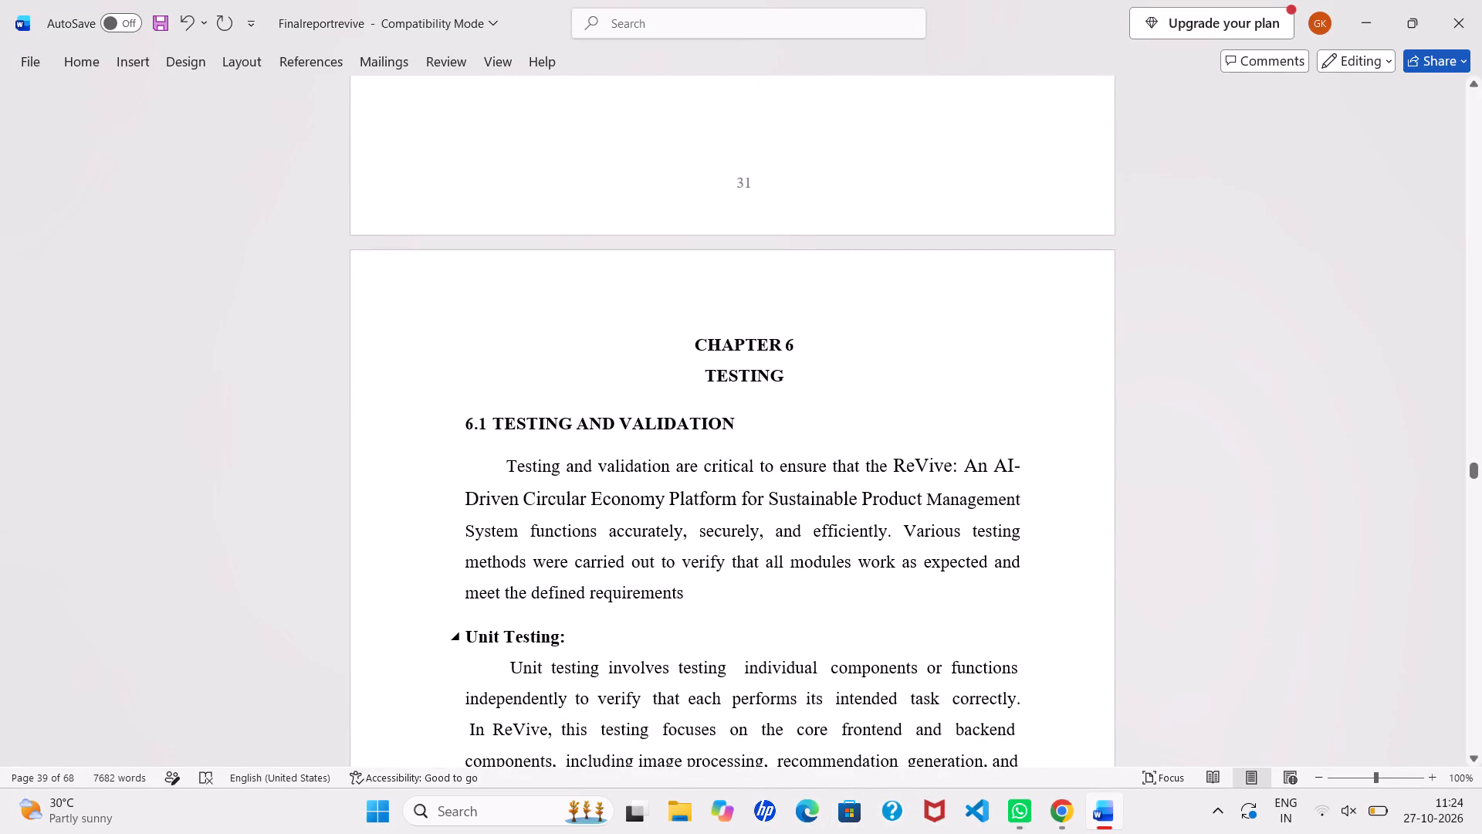
pyautogui.click(465, 632)
pyautogui.press('6')
pyautogui.press('.')
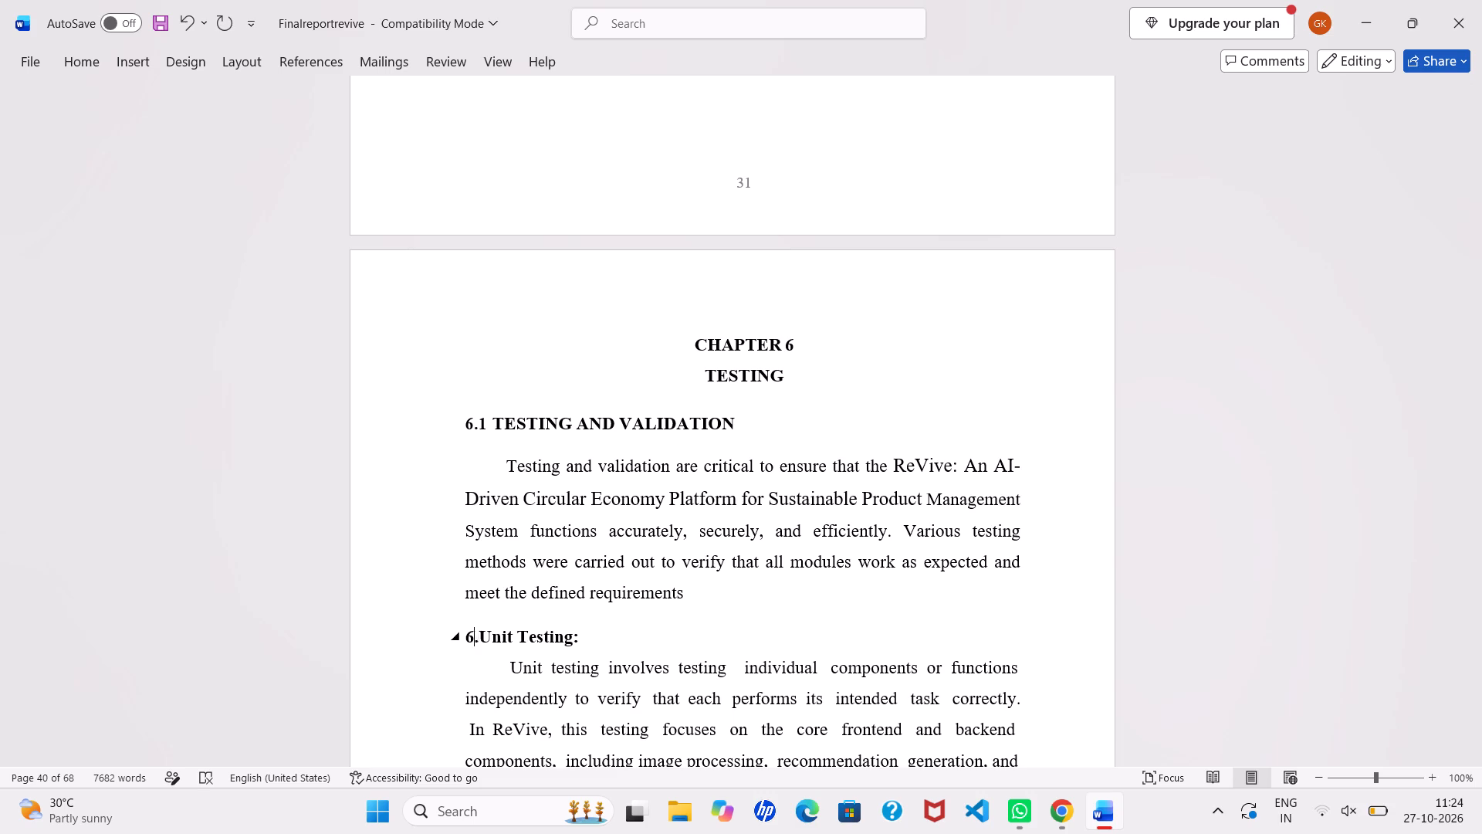
pyautogui.write('1.1')
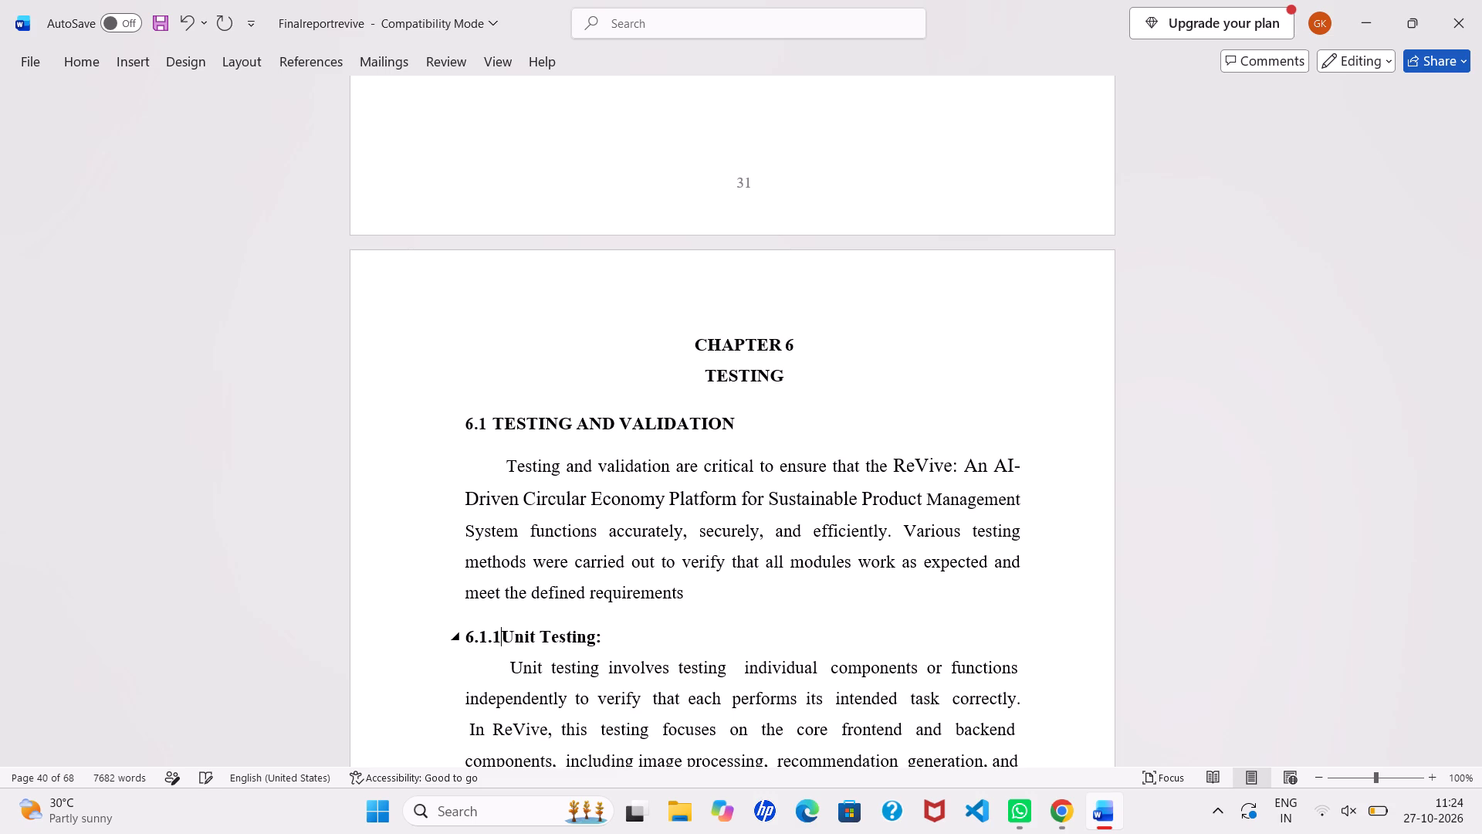
pyautogui.press('space')
# Number the Integration Testing heading as 6.1.2, with a space before the heading text.
pyautogui.scroll(-1, 465, 632)
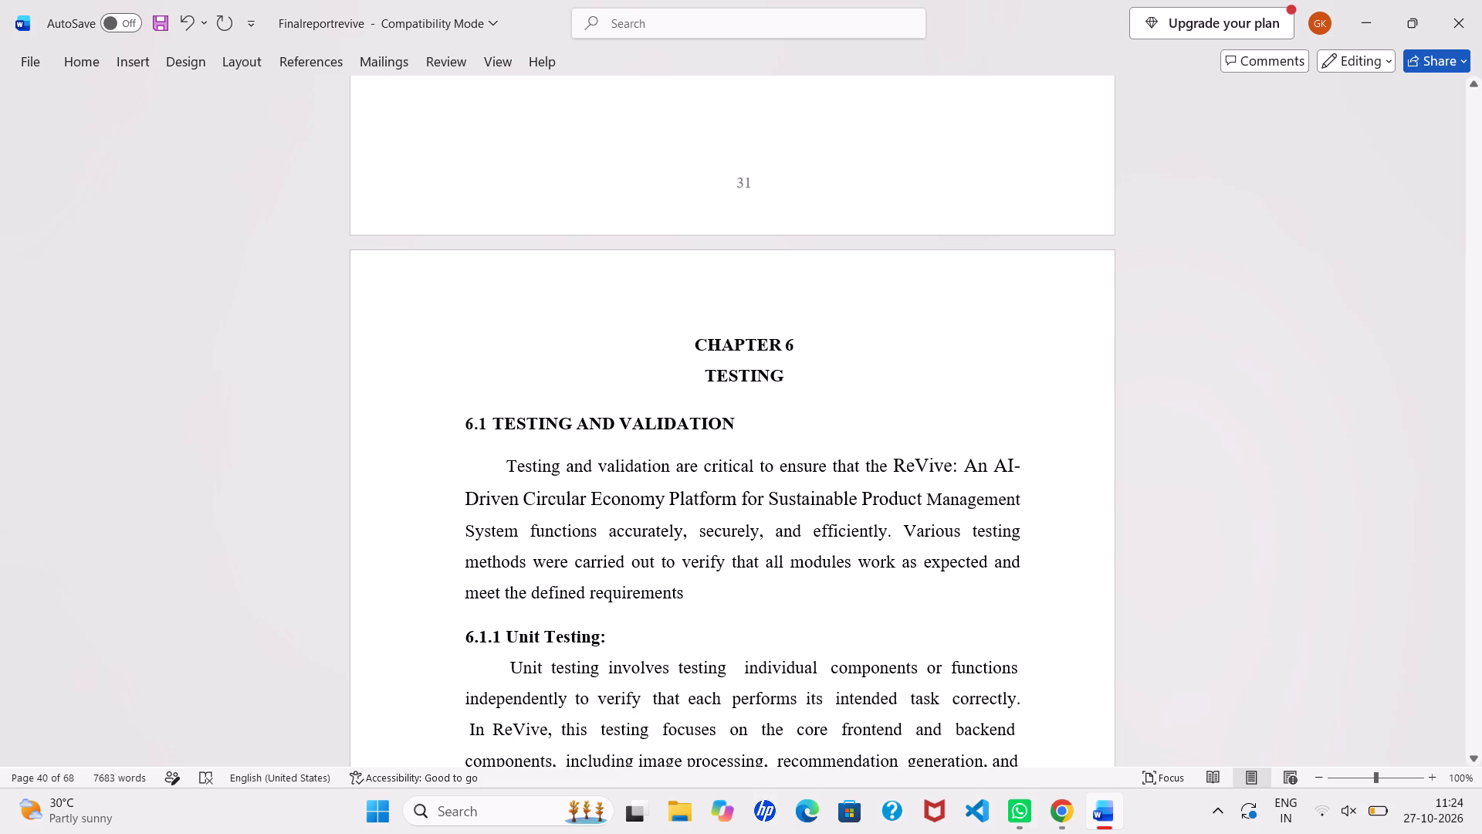
pyautogui.scroll(-1, 465, 632)
pyautogui.click(469, 650)
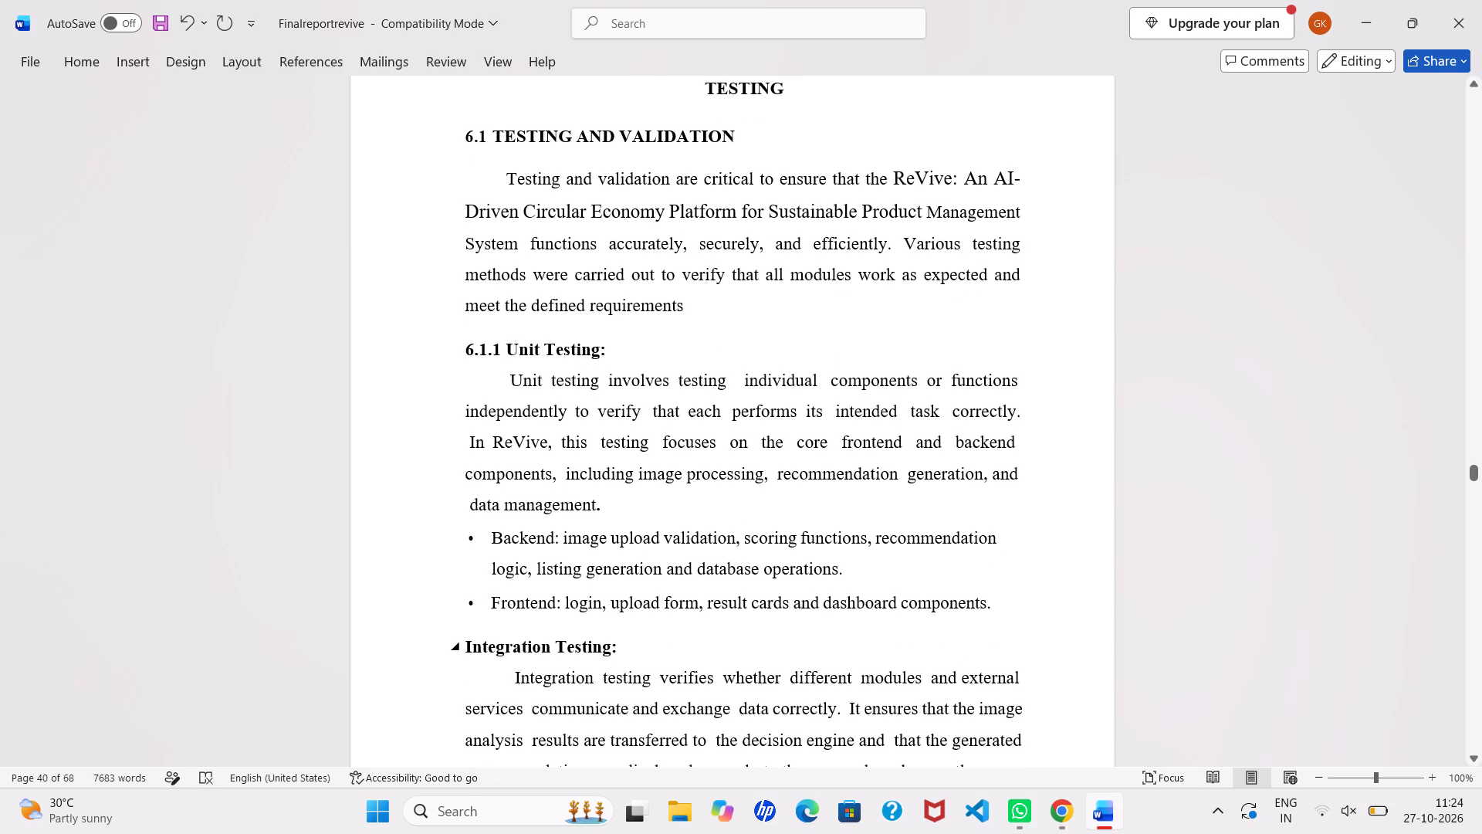
pyautogui.write('6.1')
pyautogui.write('.2')
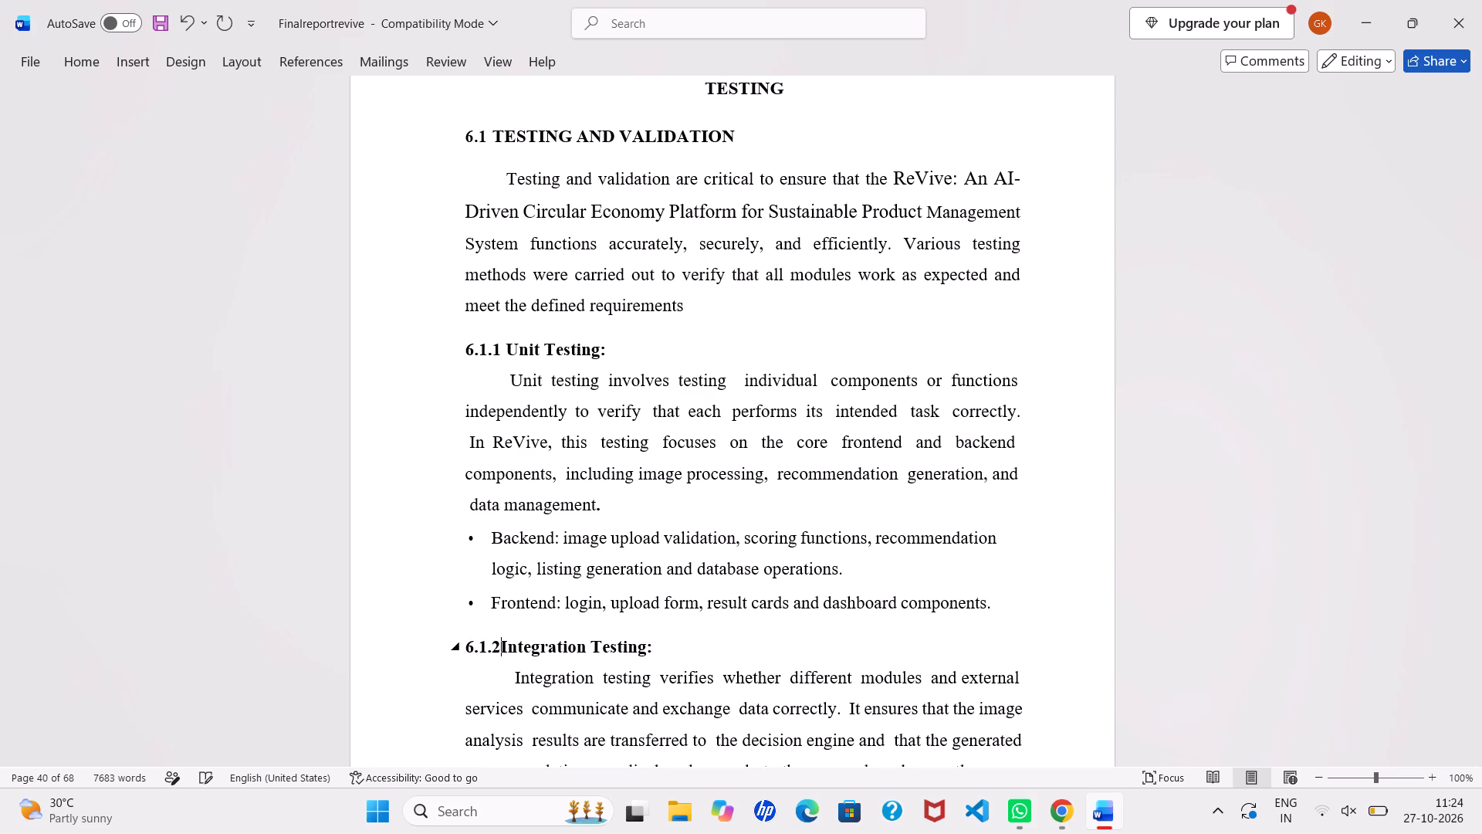
pyautogui.press('space')
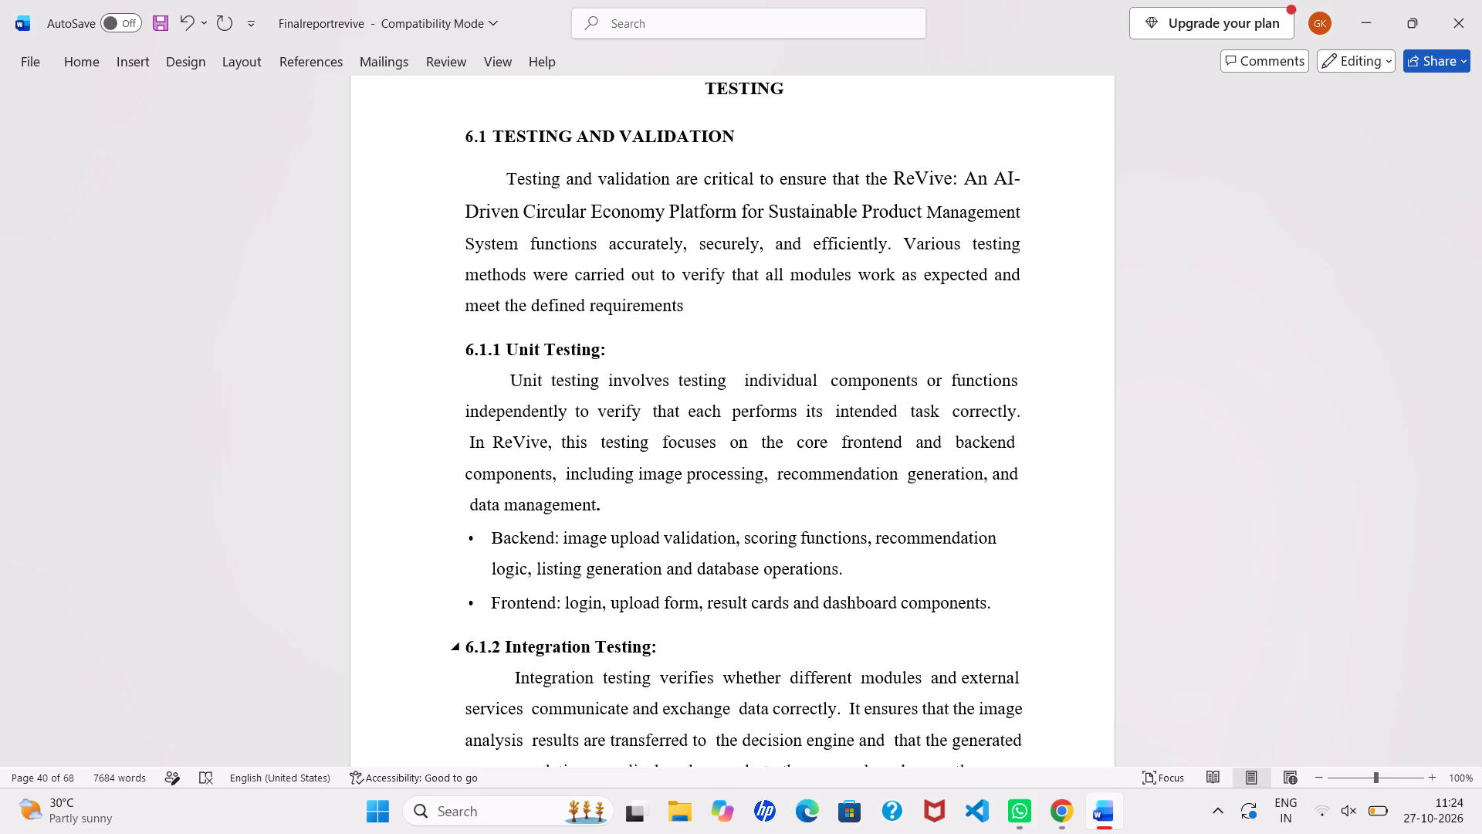
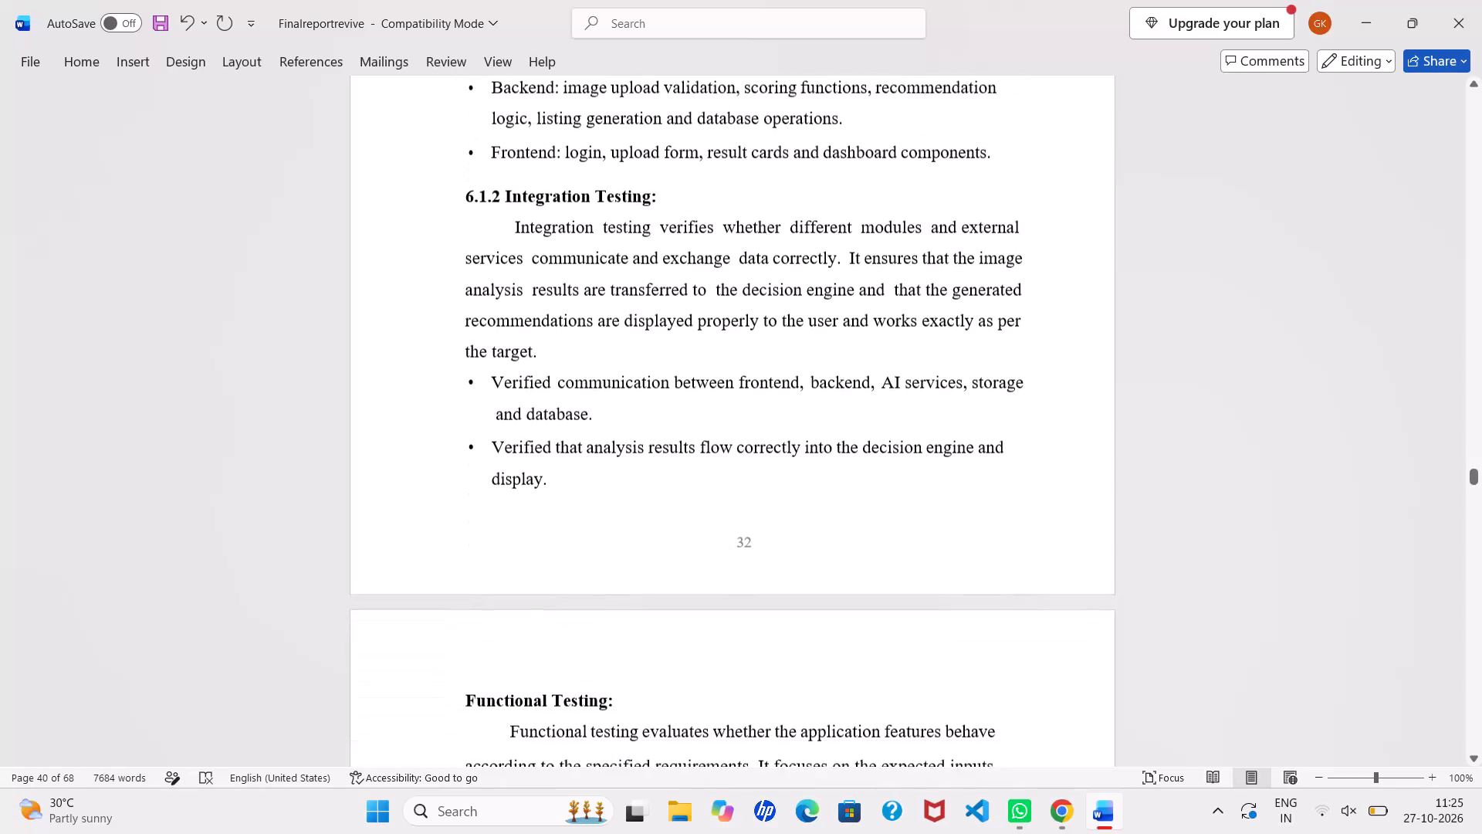
# Number the Functional Testing heading as 6.1.3, with a space before the heading text.
pyautogui.press('Down')
pyautogui.press('Down')
pyautogui.press('Down')
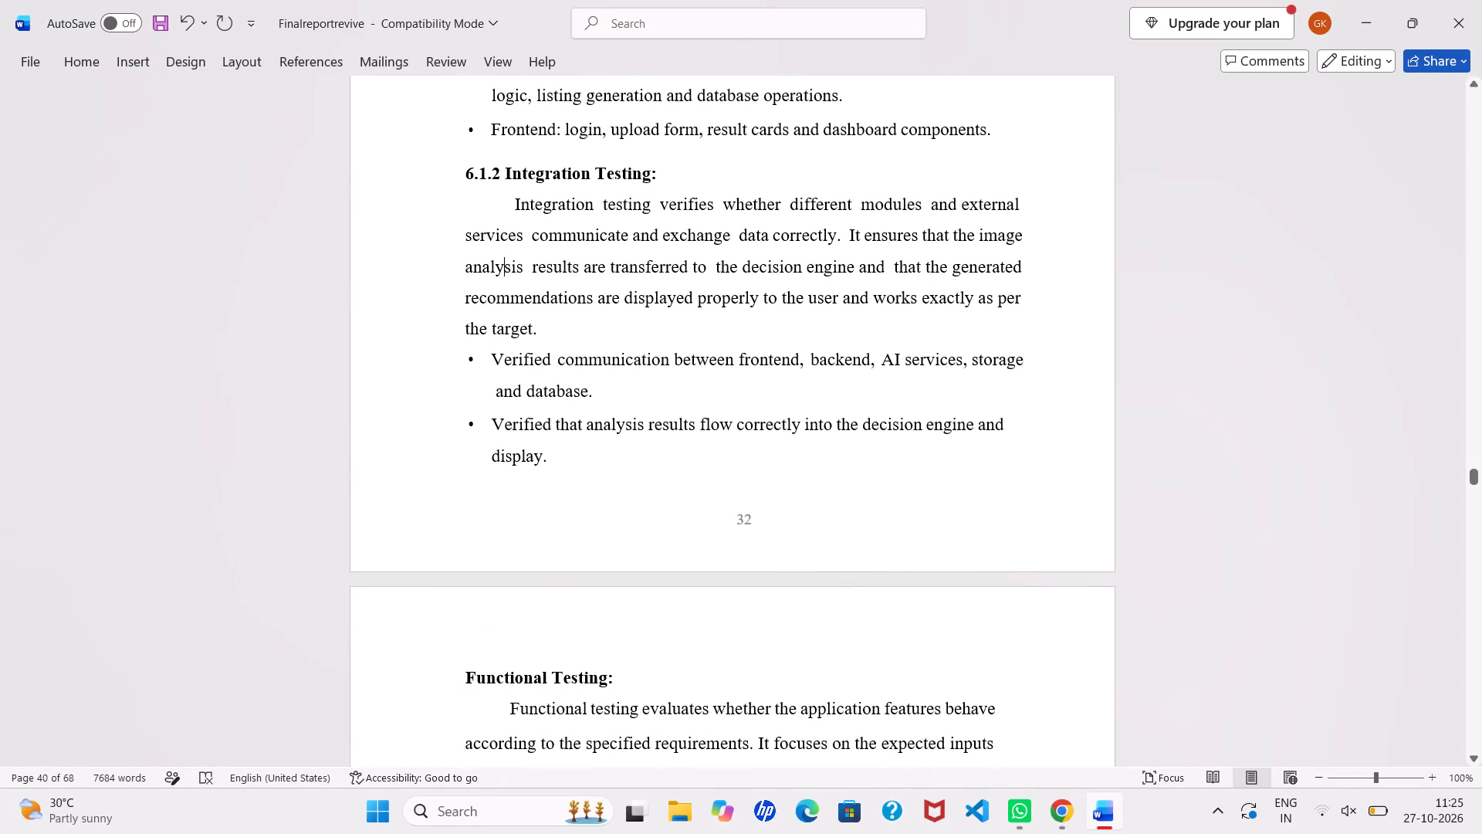
pyautogui.press('Down')
pyautogui.press('Down')
pyautogui.press('Down')
pyautogui.press('Down')
pyautogui.press('Down')
pyautogui.press('Down')
pyautogui.press('Down')
pyautogui.press('Down')
pyautogui.press('Left')
pyautogui.press('Left')
pyautogui.press('Left')
pyautogui.press('Left')
pyautogui.write('6.1.2')
pyautogui.press('BackSpace')
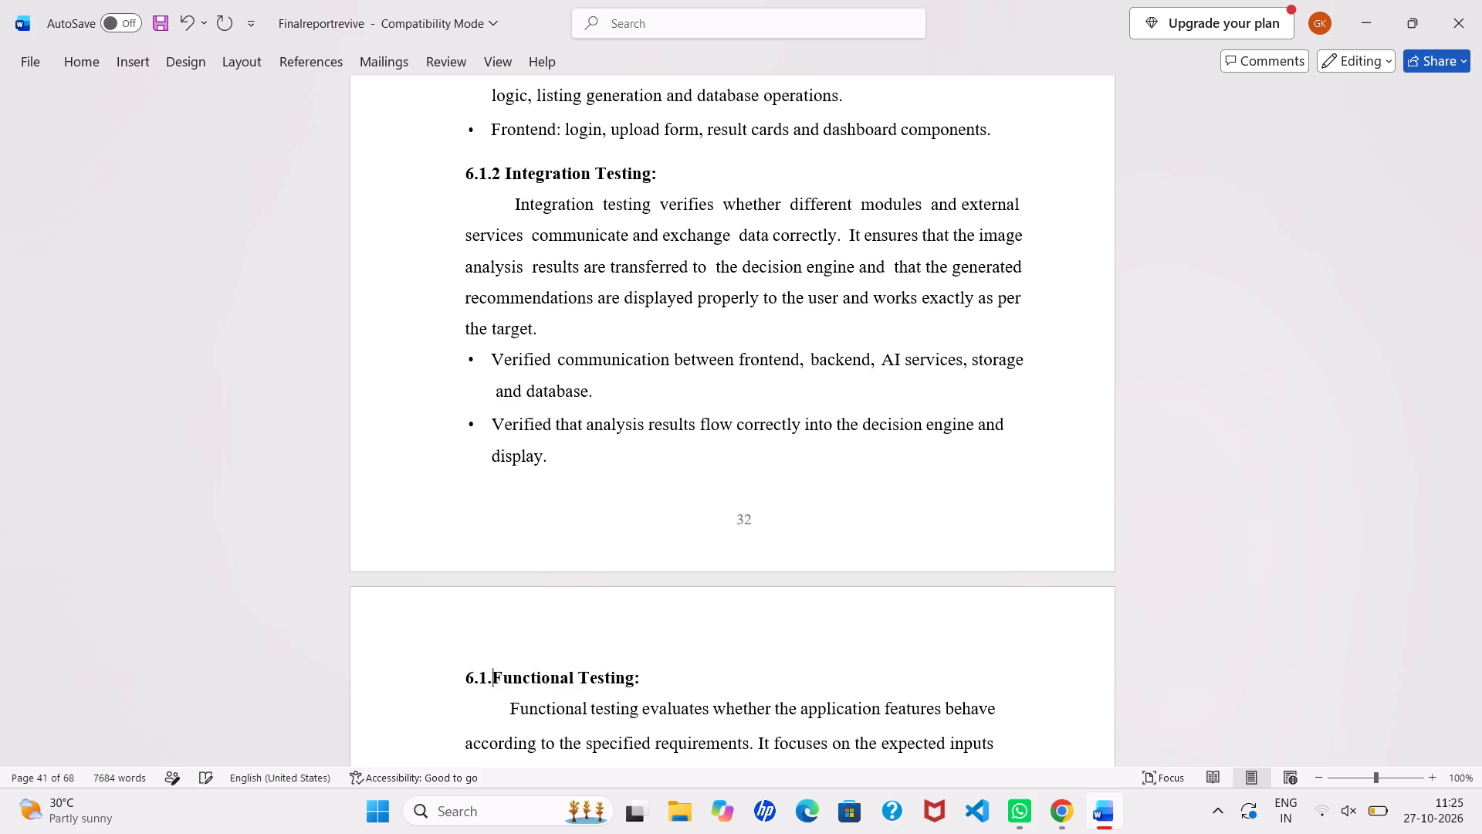
pyautogui.write('3')
pyautogui.press('space')
# Number the End-to-End (E2E) Testing heading as 6.1.4, with a space before the heading text.
pyautogui.scroll(-2, 469, 650)
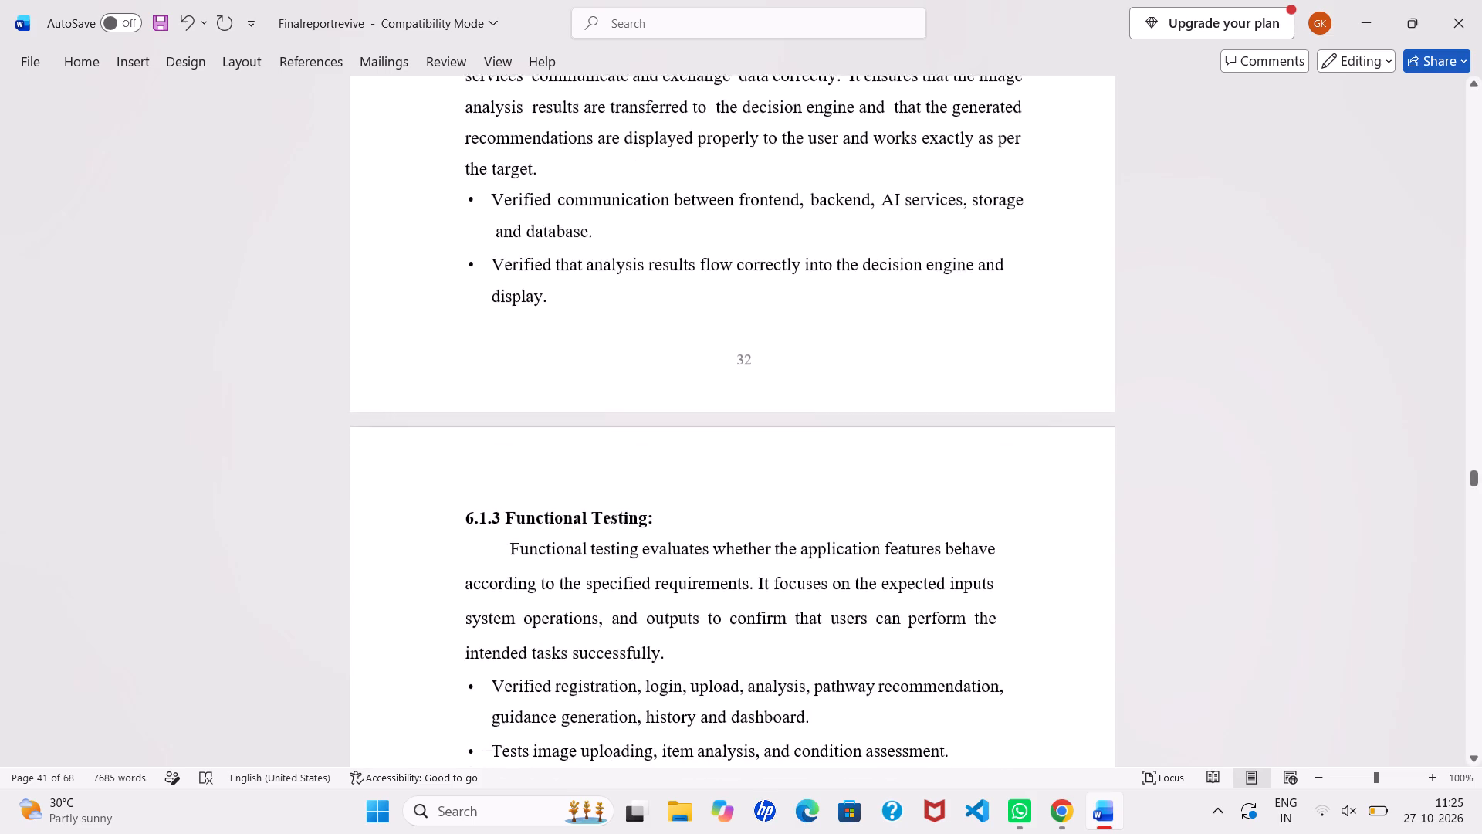
pyautogui.scroll(-2, 469, 650)
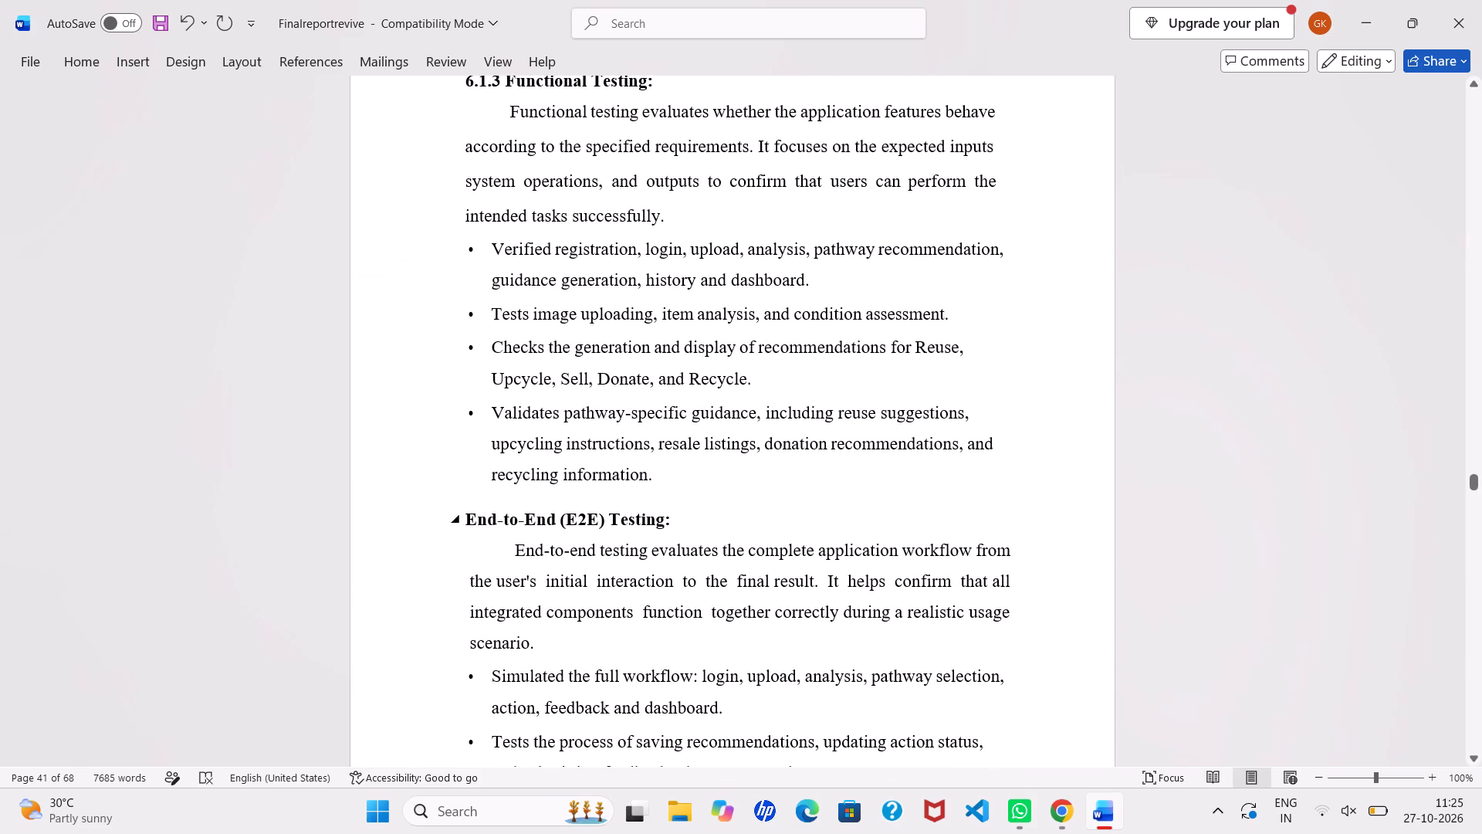
pyautogui.click(480, 518)
pyautogui.press('Left')
pyautogui.write('6.1.')
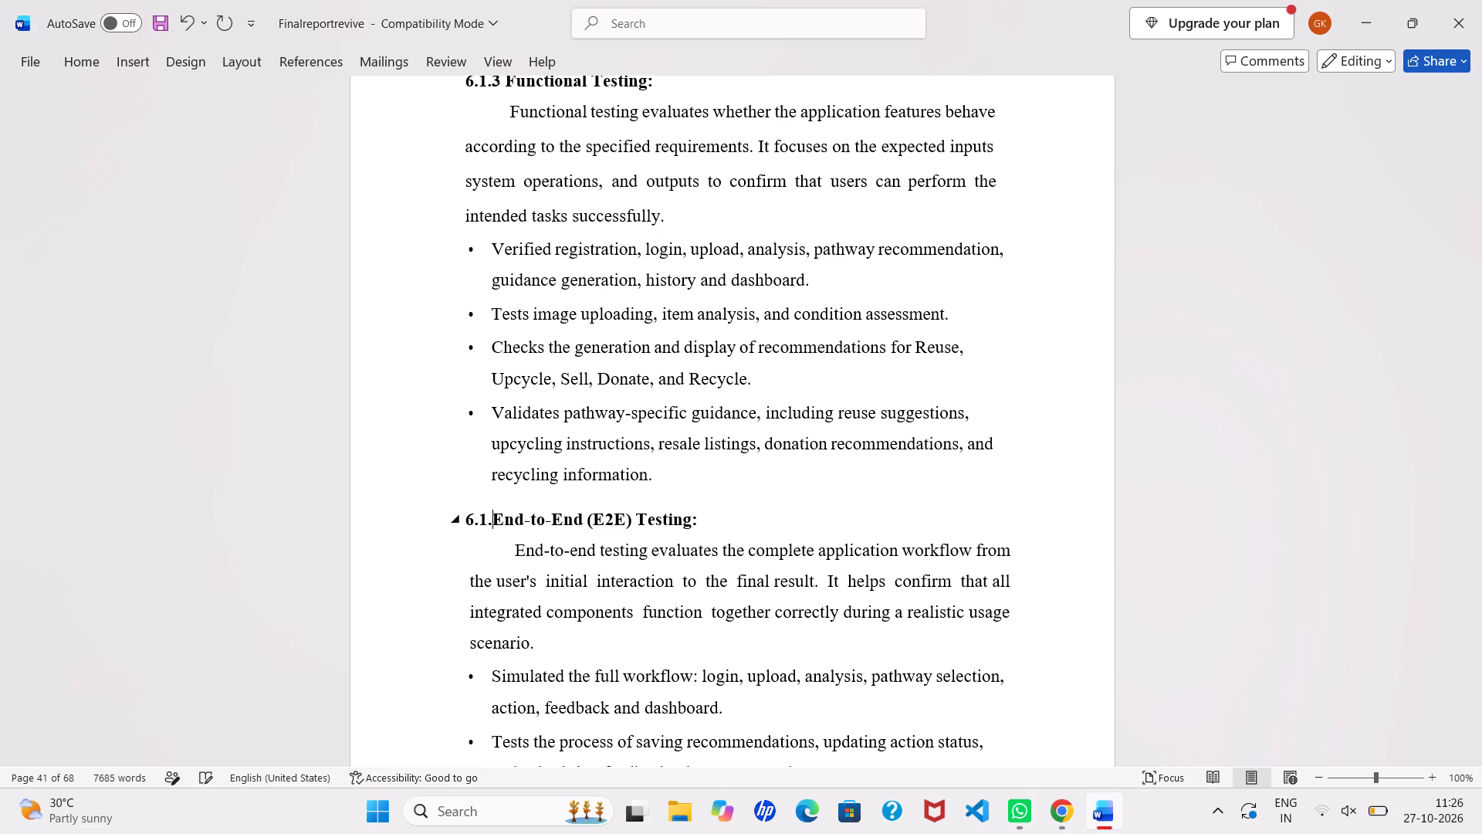
pyautogui.press('4')
pyautogui.press('space')
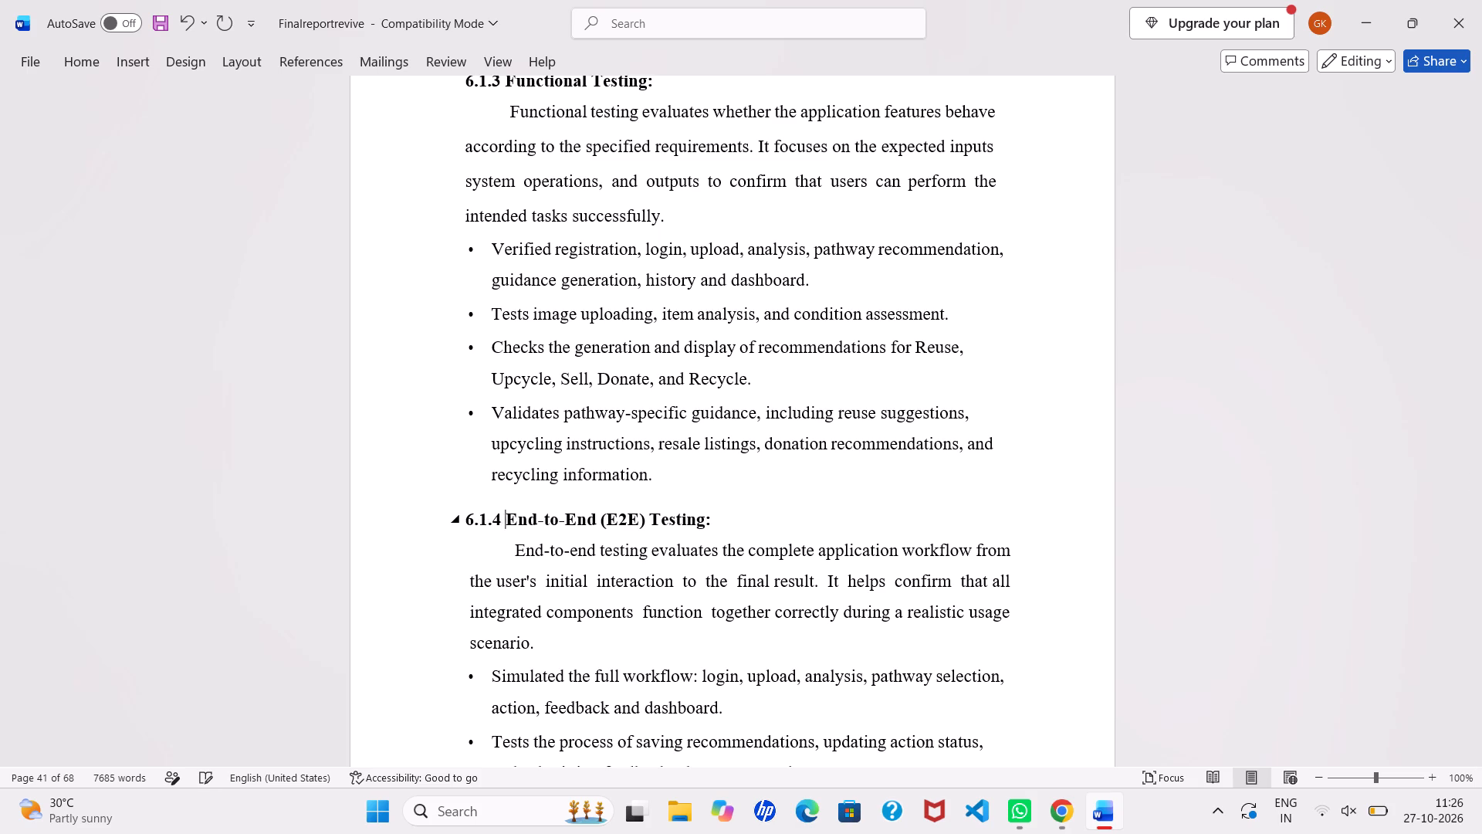
# Number the Performance and Load Testing heading as 6.1.5, with a space before the heading text.
pyautogui.scroll(-3, 480, 518)
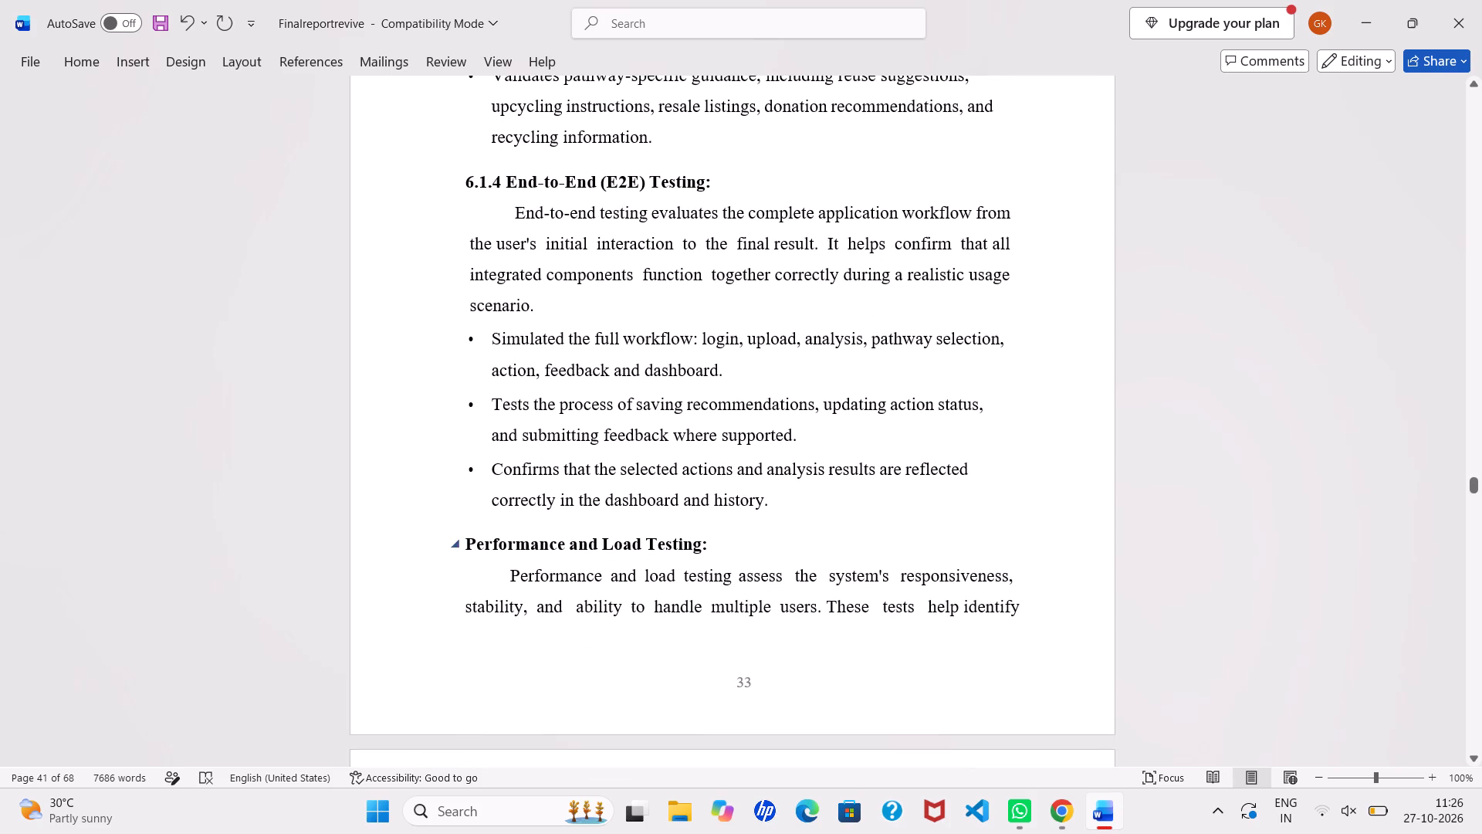
pyautogui.click(461, 550)
pyautogui.write('6.')
pyautogui.write('1.')
pyautogui.write('5')
pyautogui.press('space')
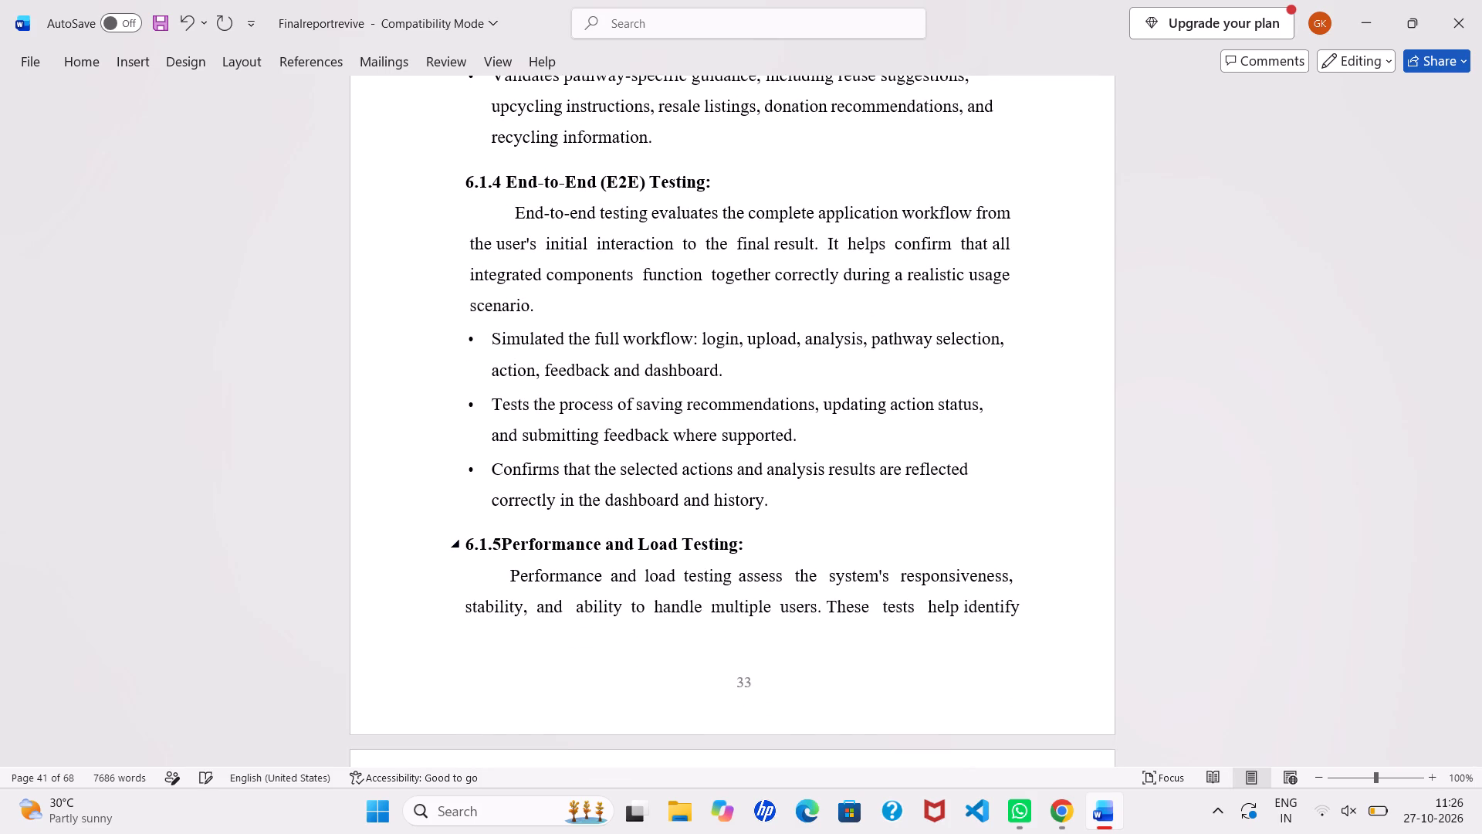
# Number the Security Testing heading as 6.1.6, with a space before the heading text.
pyautogui.scroll(-3, 461, 550)
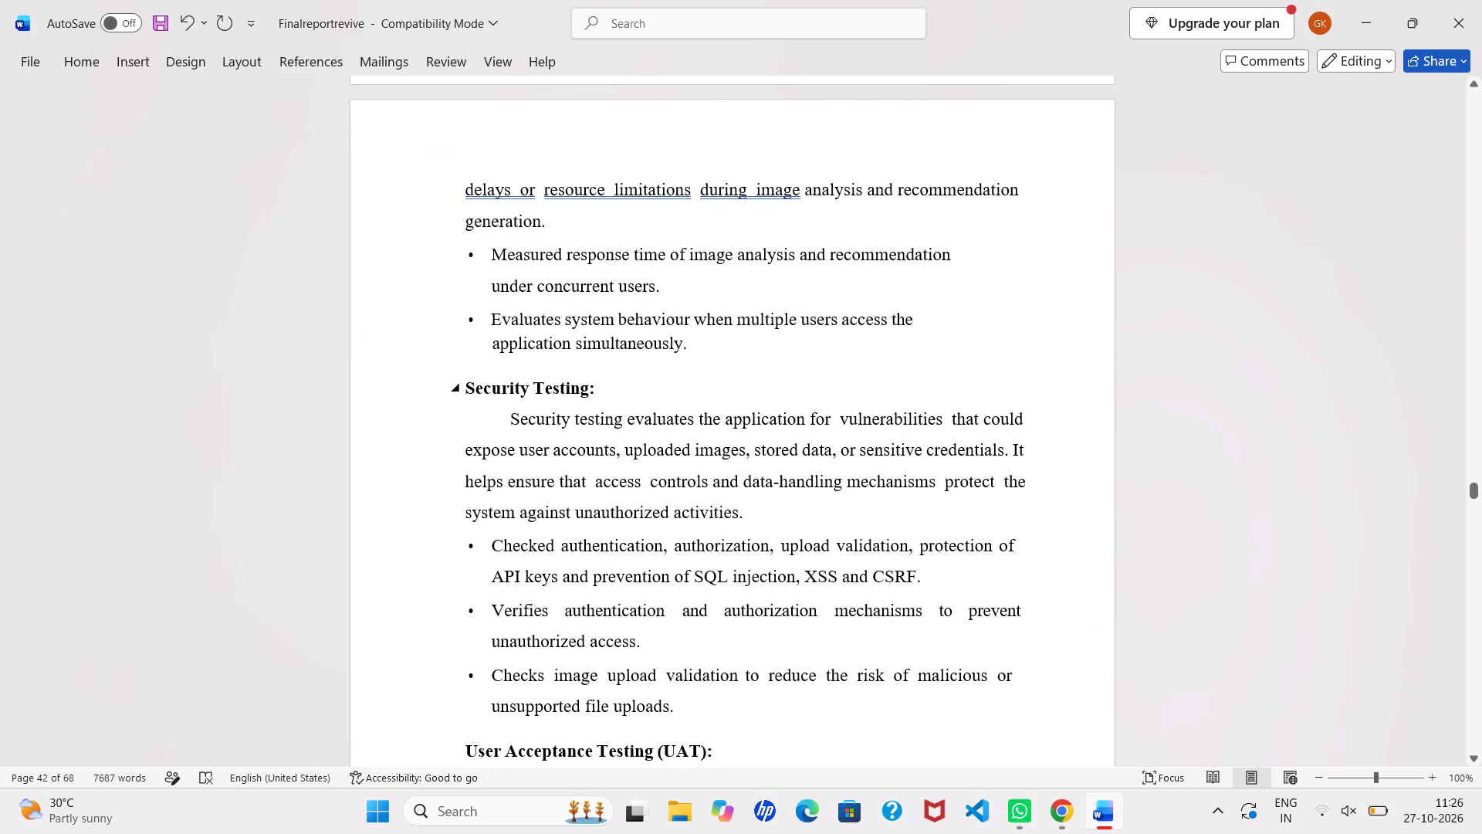
pyautogui.click(466, 388)
pyautogui.press('6')
pyautogui.write('.1.6')
pyautogui.press('space')
# Number the User Acceptance Testing (UAT) heading as 6.1.7, with a space before the heading text.
pyautogui.scroll(-1, 466, 388)
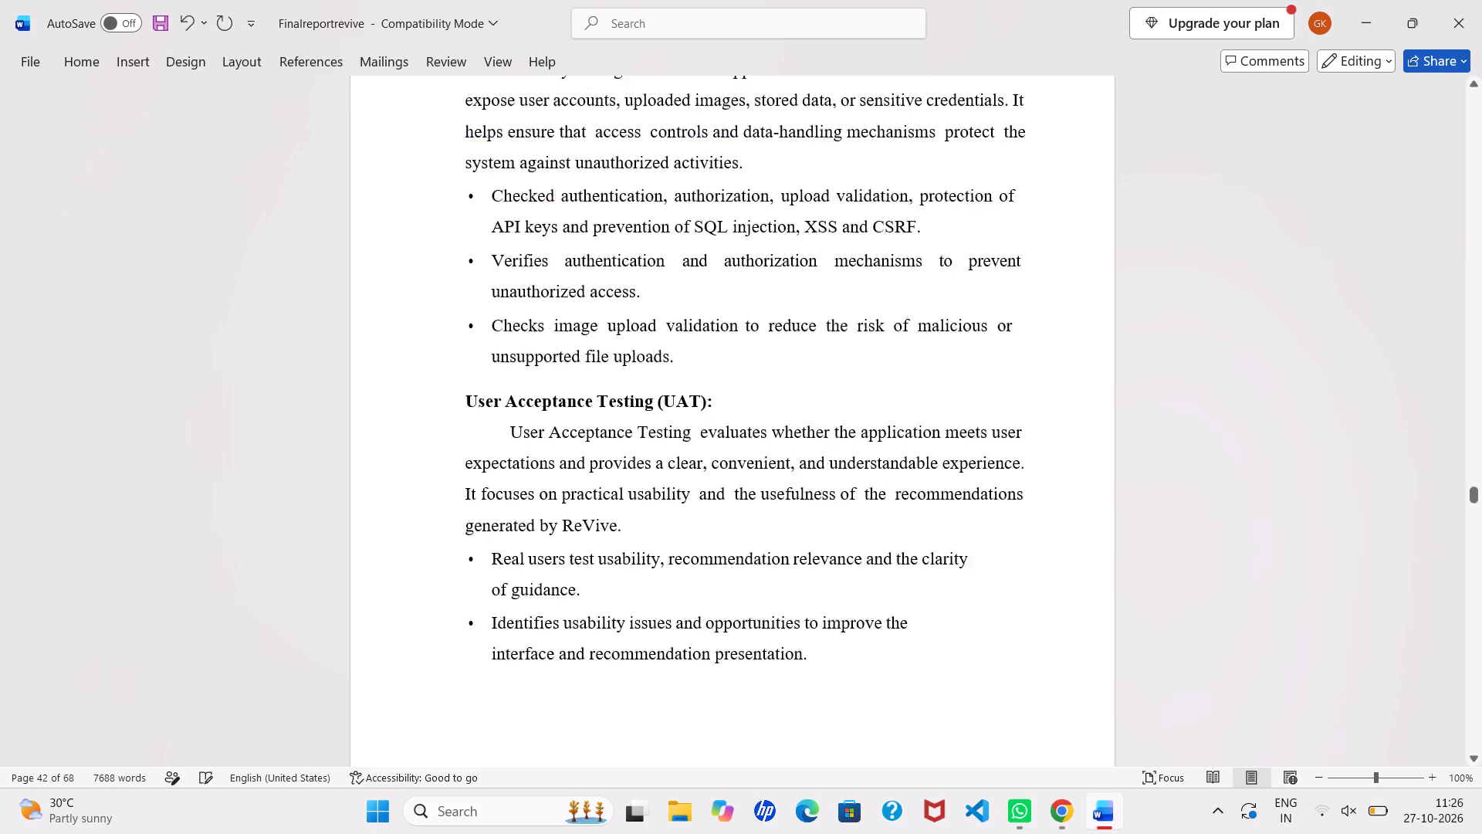
pyautogui.scroll(-1, 466, 388)
pyautogui.click(466, 175)
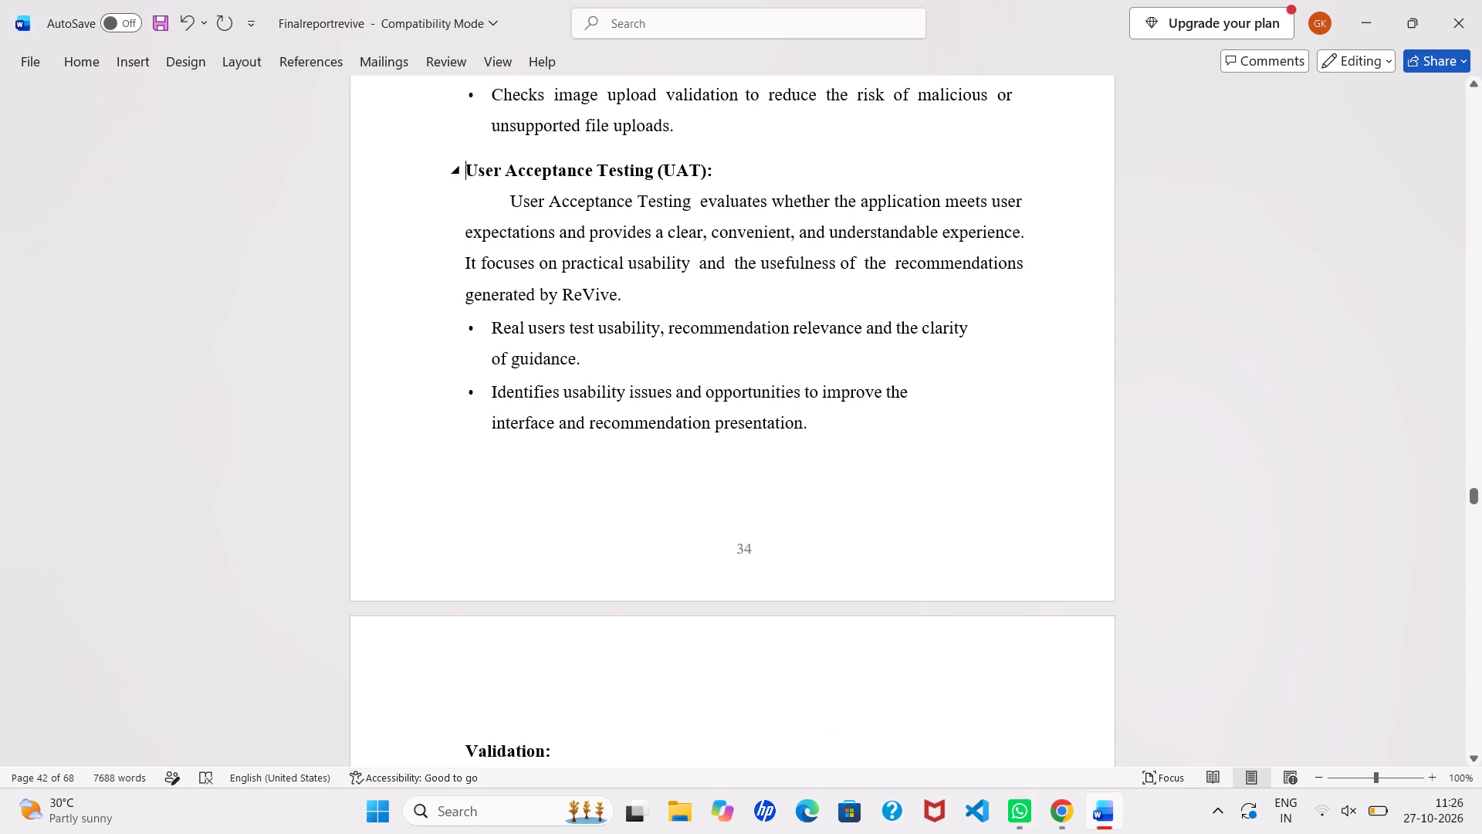
pyautogui.write('6.')
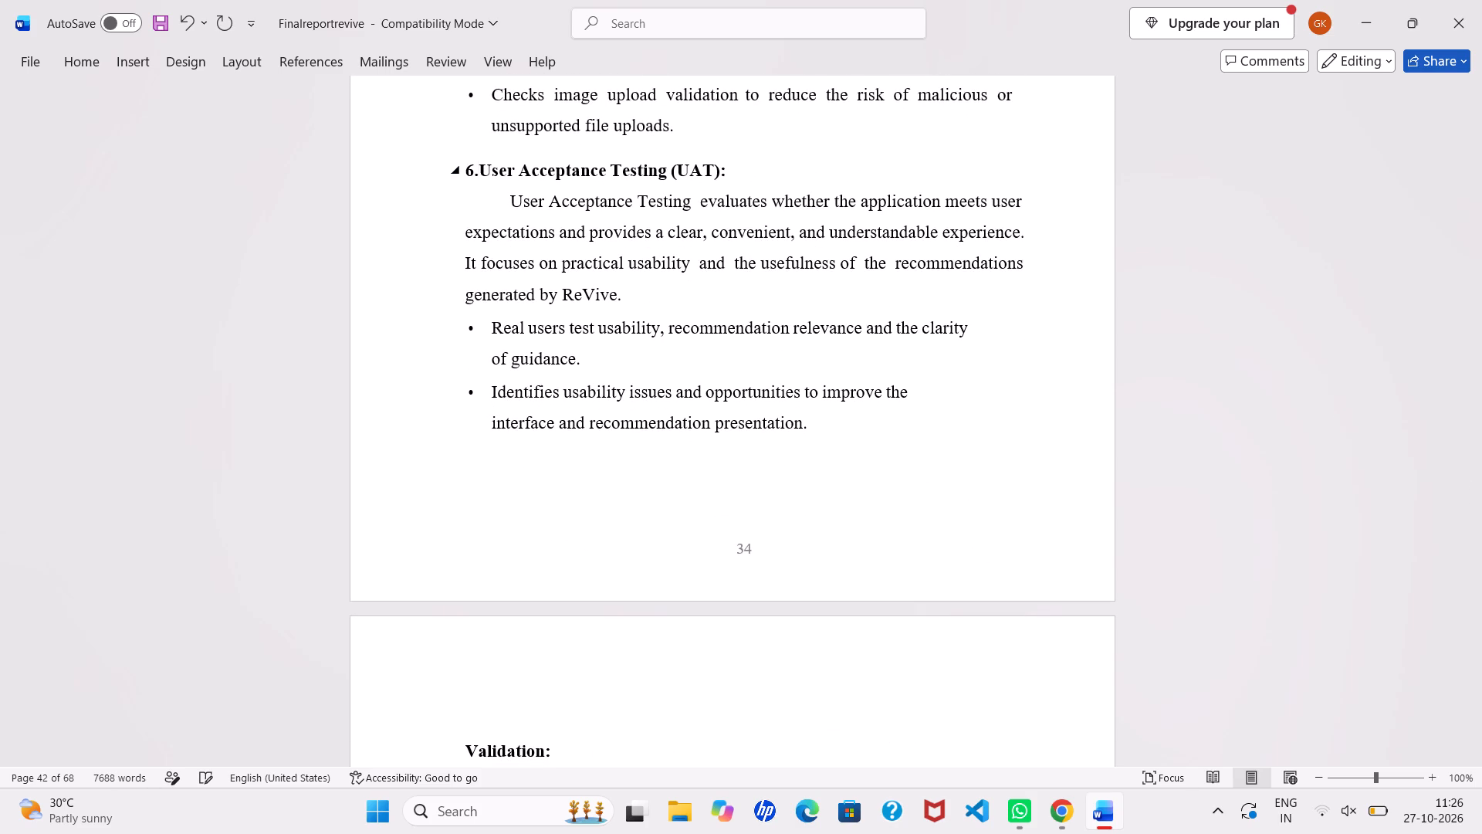
pyautogui.write('1.')
pyautogui.press('7')
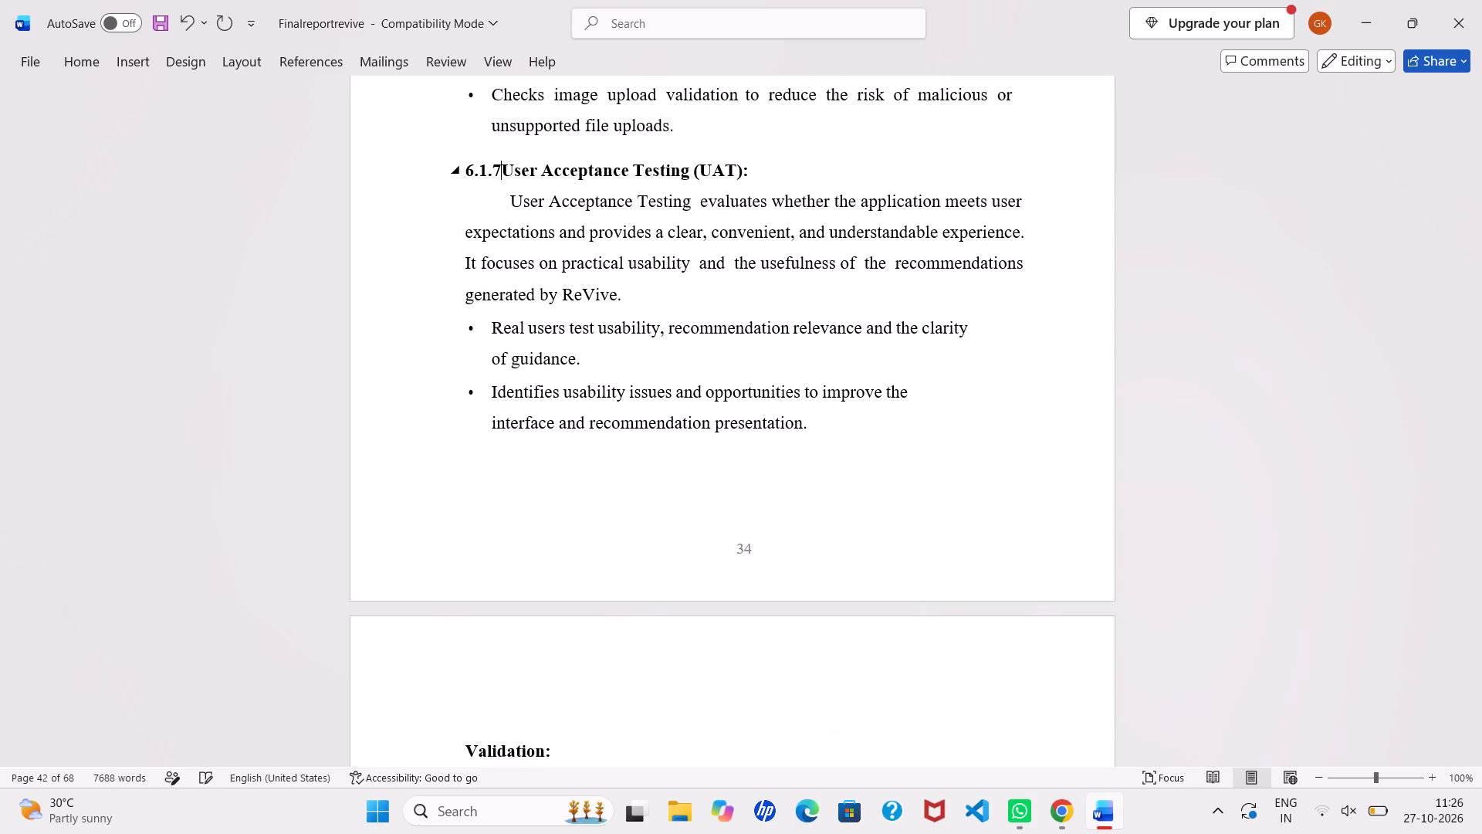
pyautogui.press('space')
# Number the Validation heading as 6.1.8, with a space before the heading text.
pyautogui.scroll(-2, 466, 175)
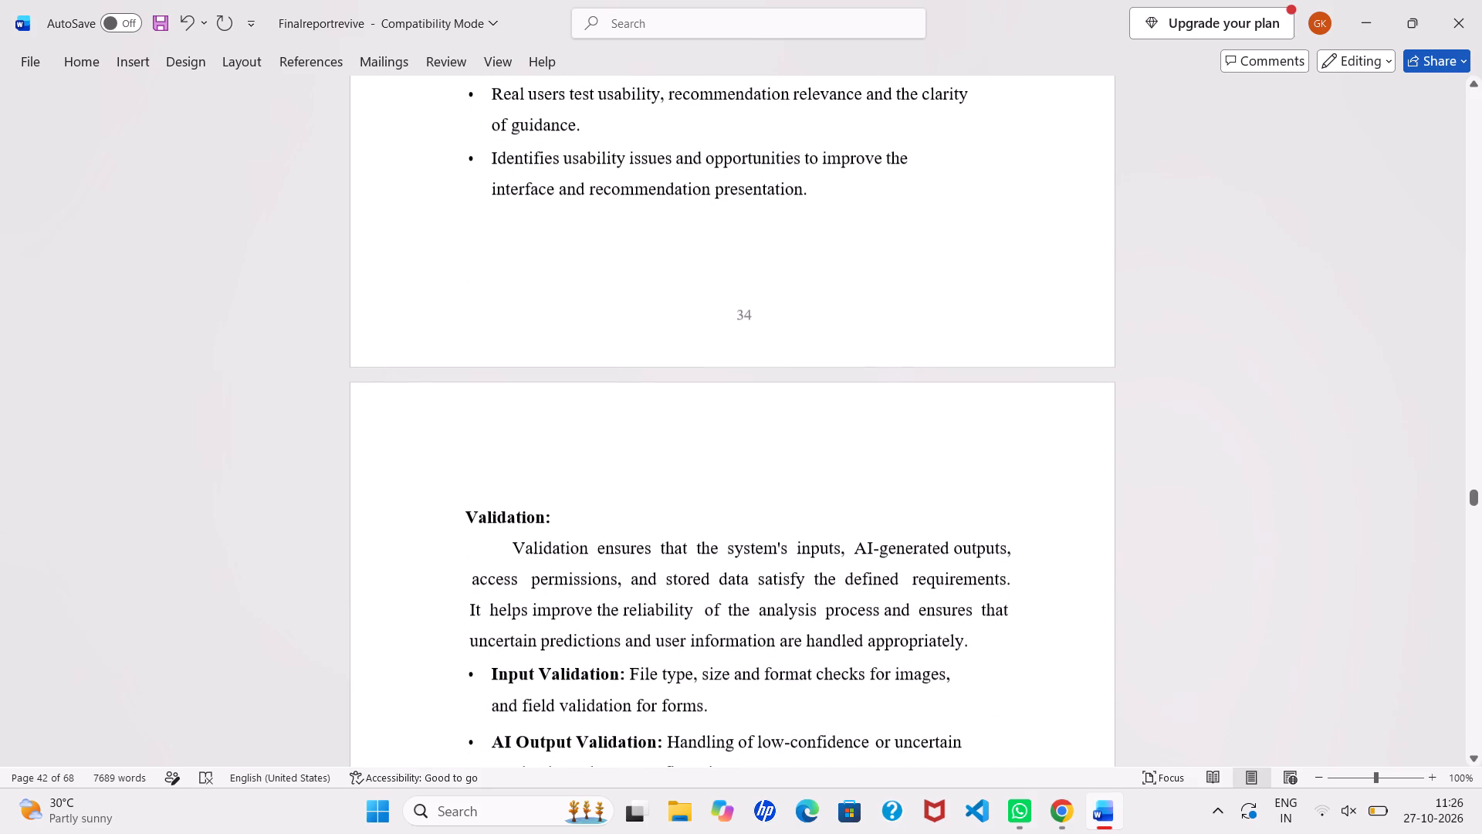
pyautogui.click(473, 520)
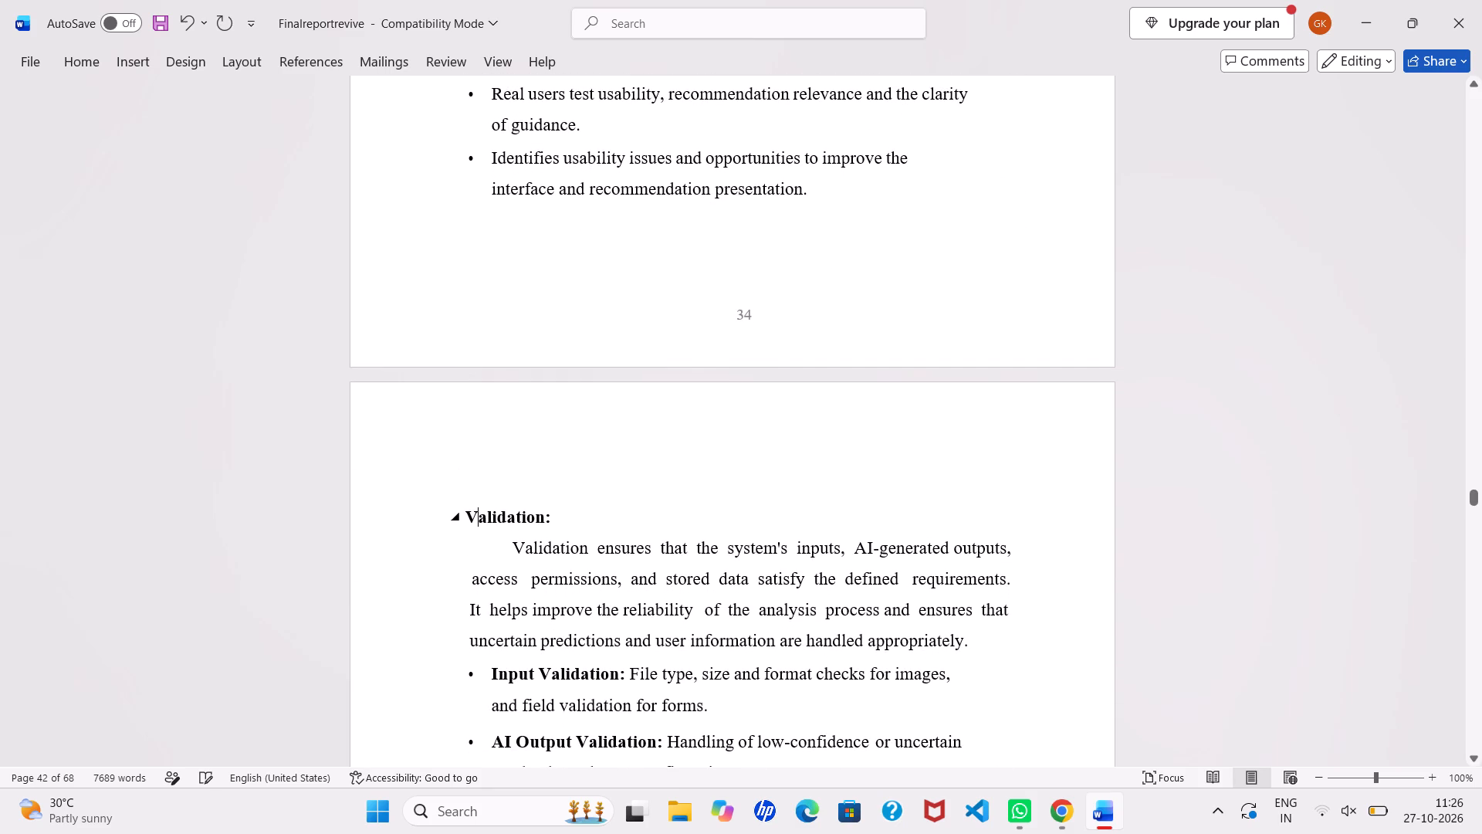
pyautogui.press('Left')
pyautogui.write('6.1.8')
pyautogui.press('space')
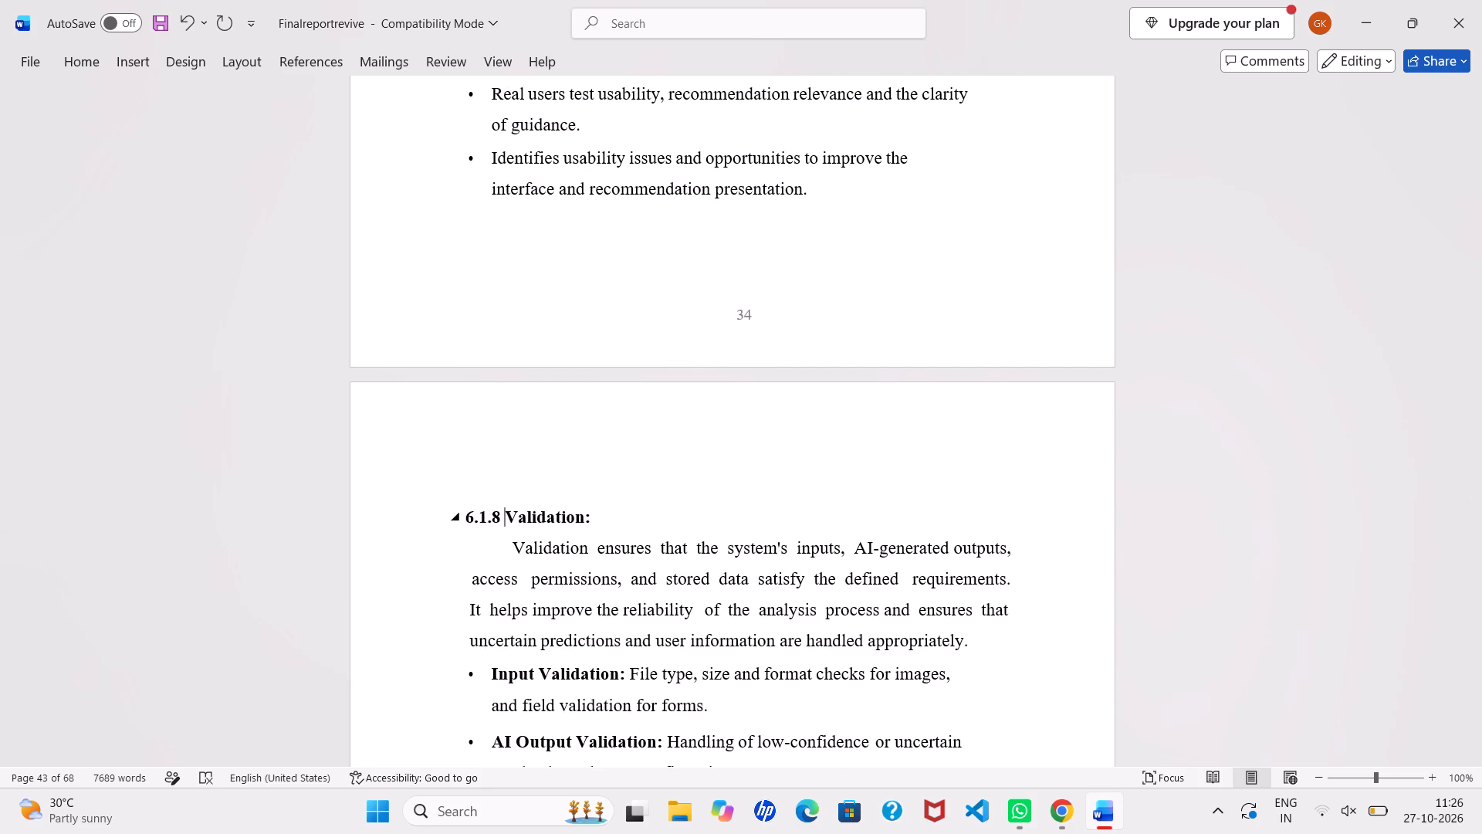
# Review the test plan page after section 6.1.8 and the numbered subheadings back to the start of chapter 6.
pyautogui.scroll(-4, 473, 520)
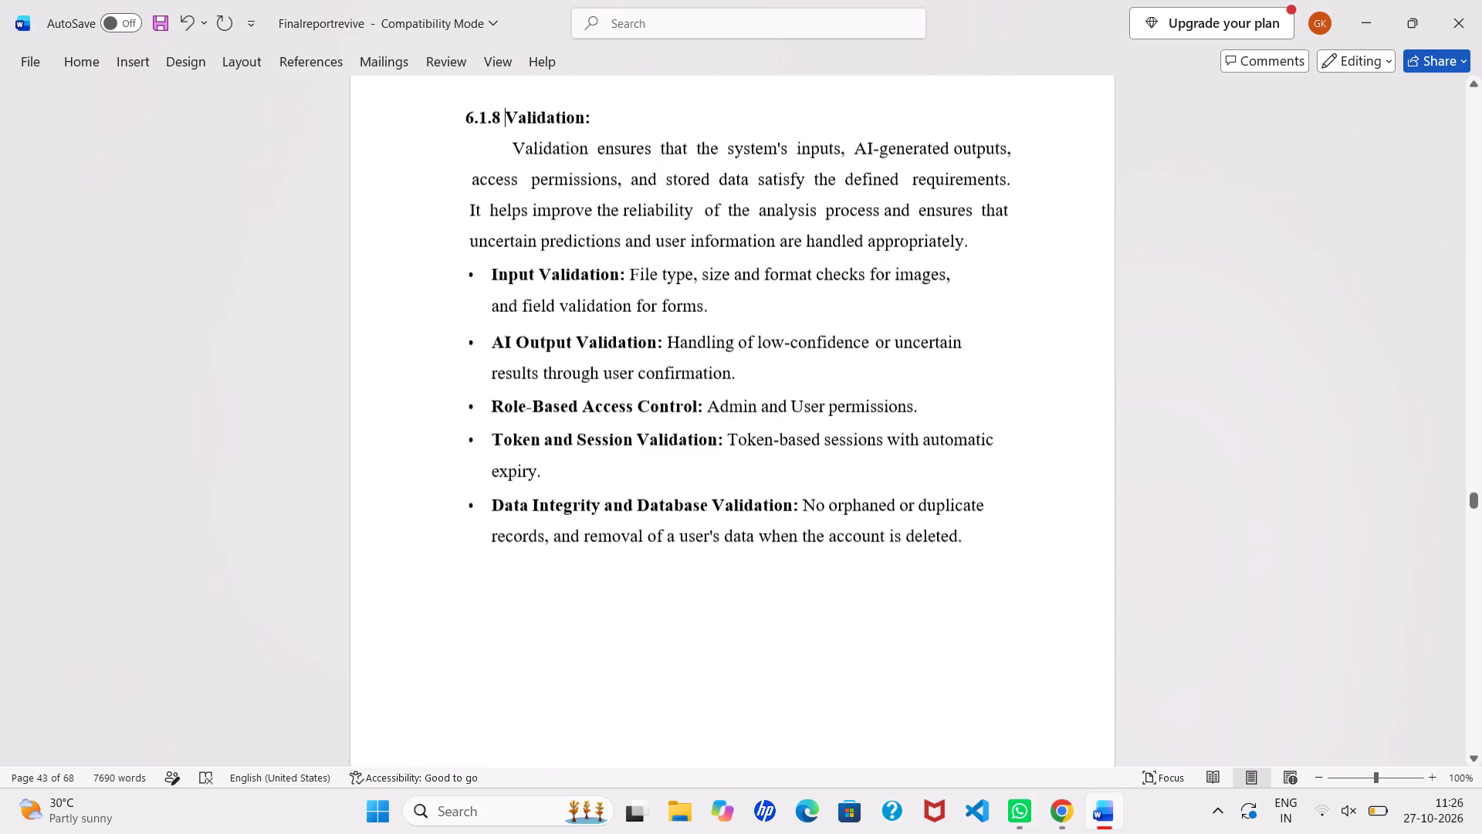
pyautogui.scroll(-3, 473, 520)
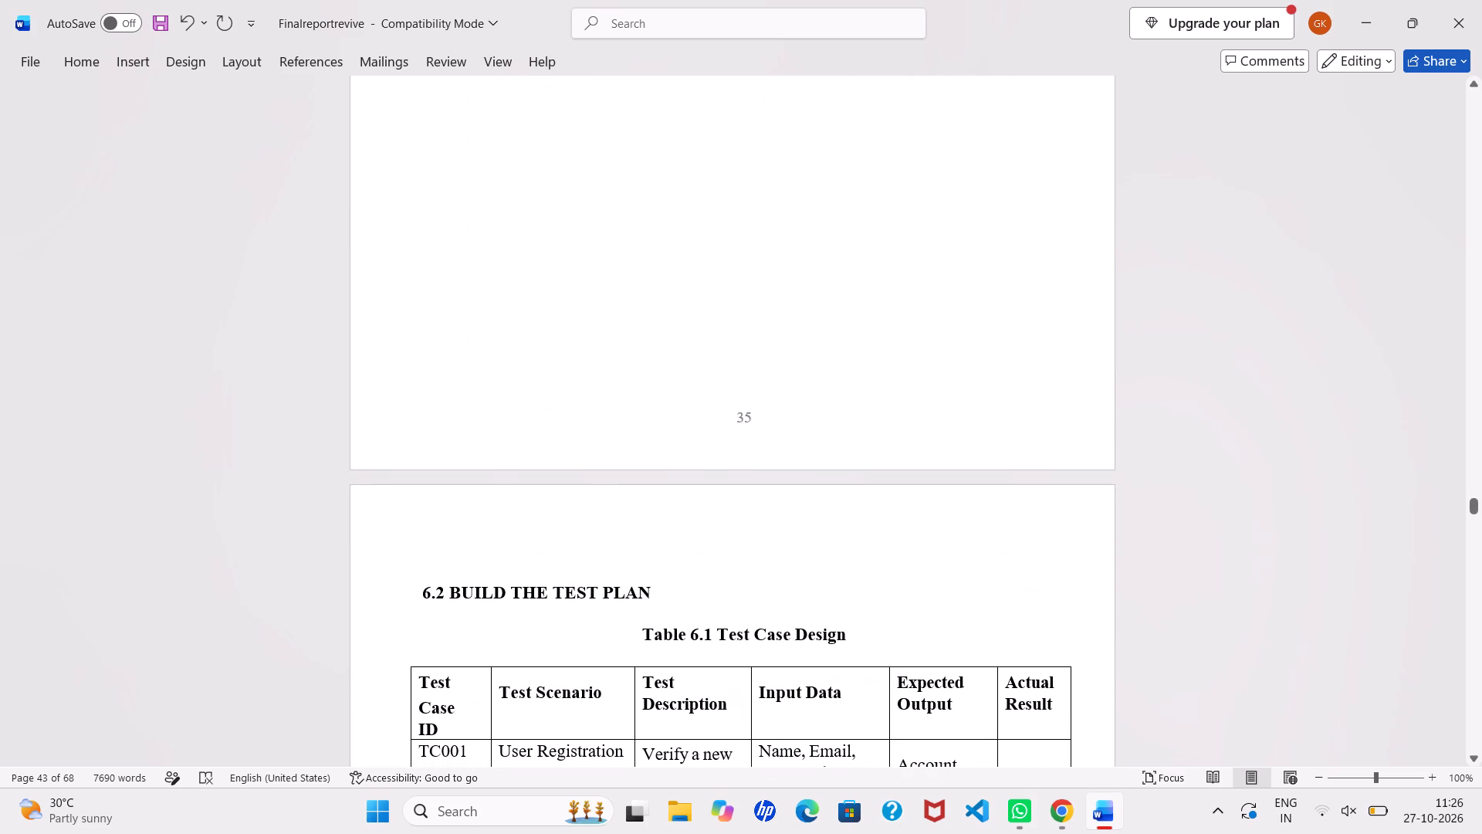
pyautogui.scroll(-1, 473, 520)
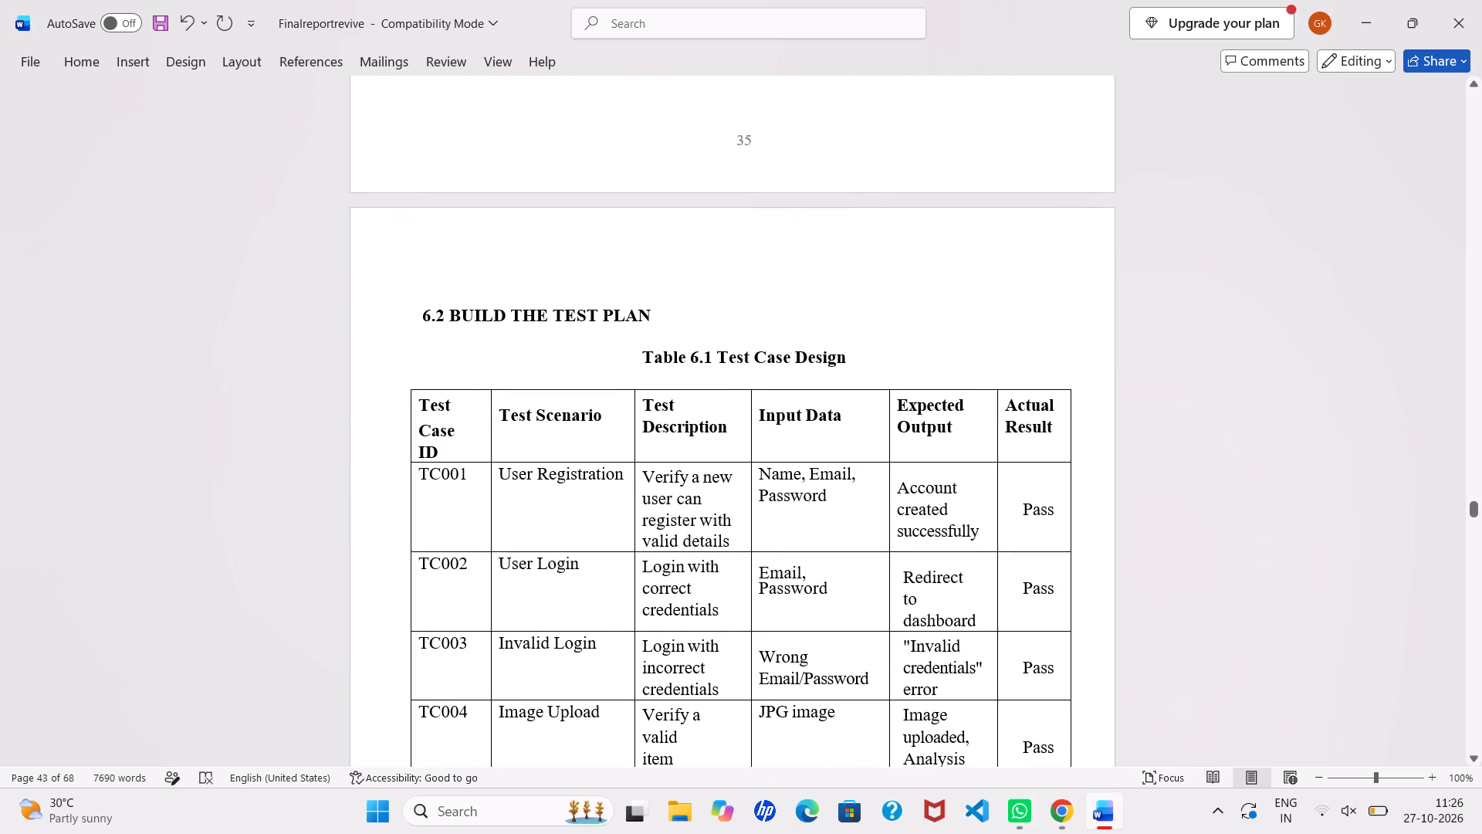
pyautogui.hscroll(3, 473, 520)
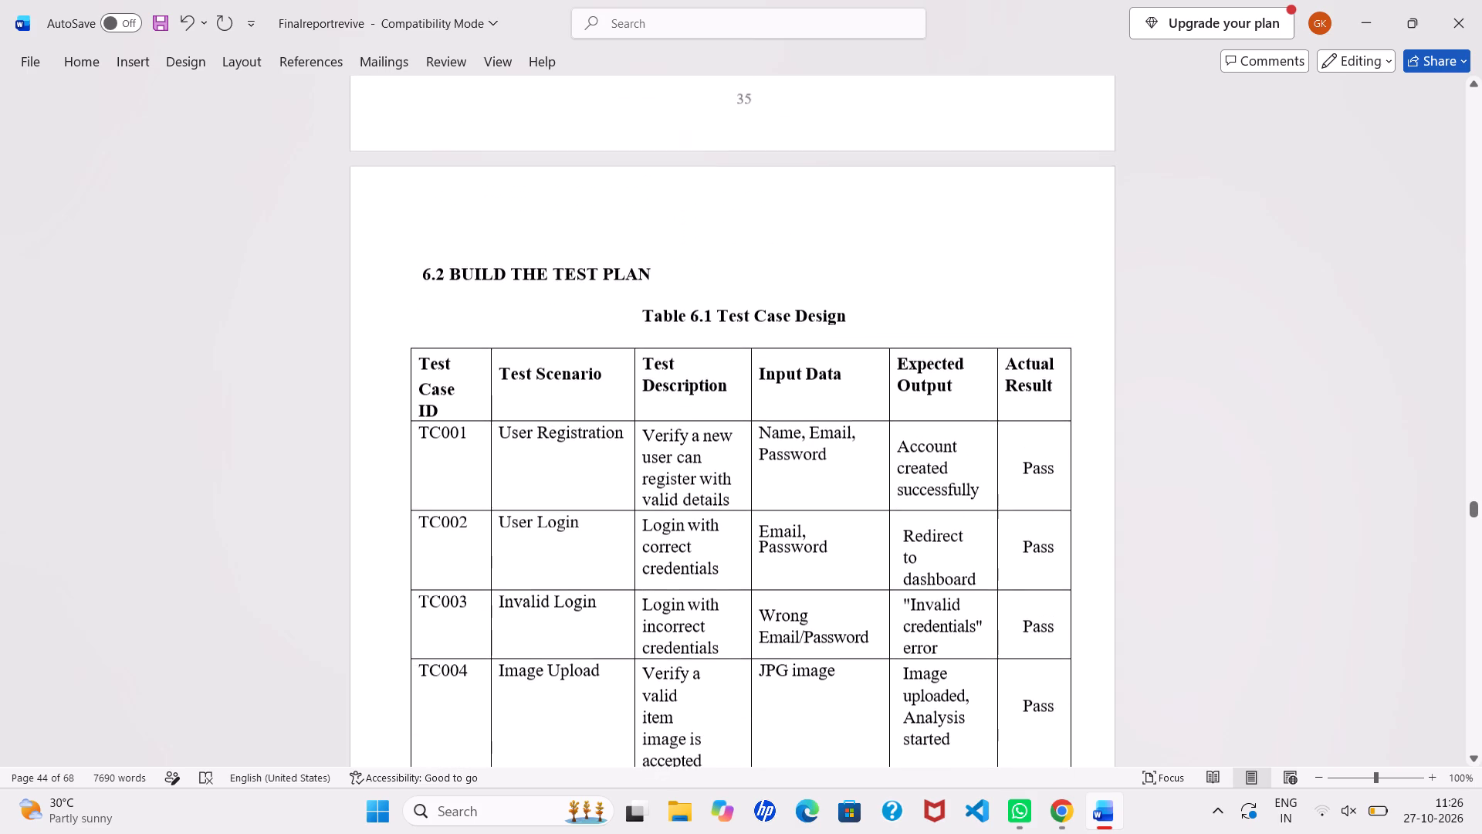
pyautogui.scroll(1, 473, 520)
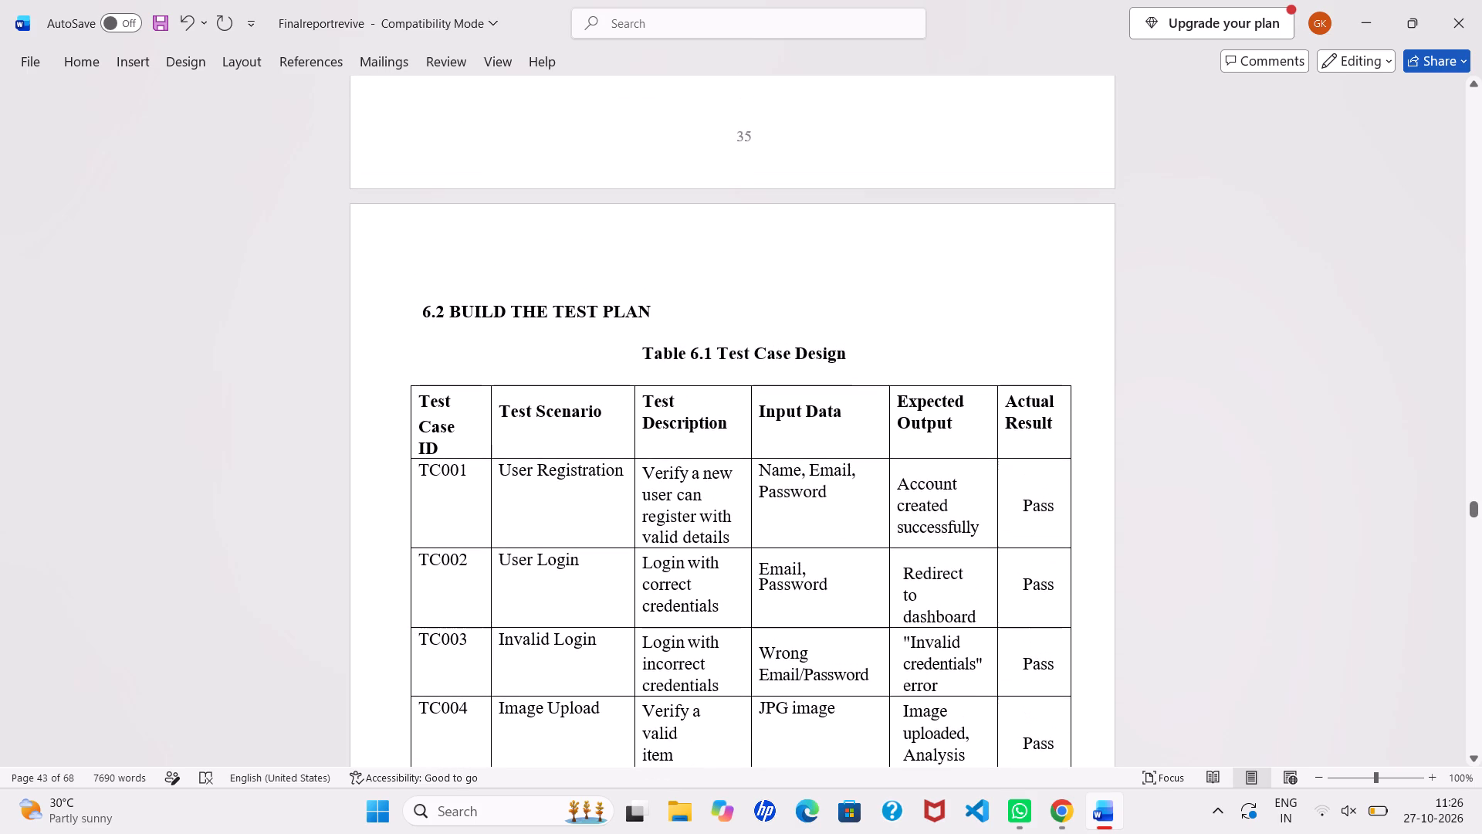
pyautogui.scroll(4, 473, 520)
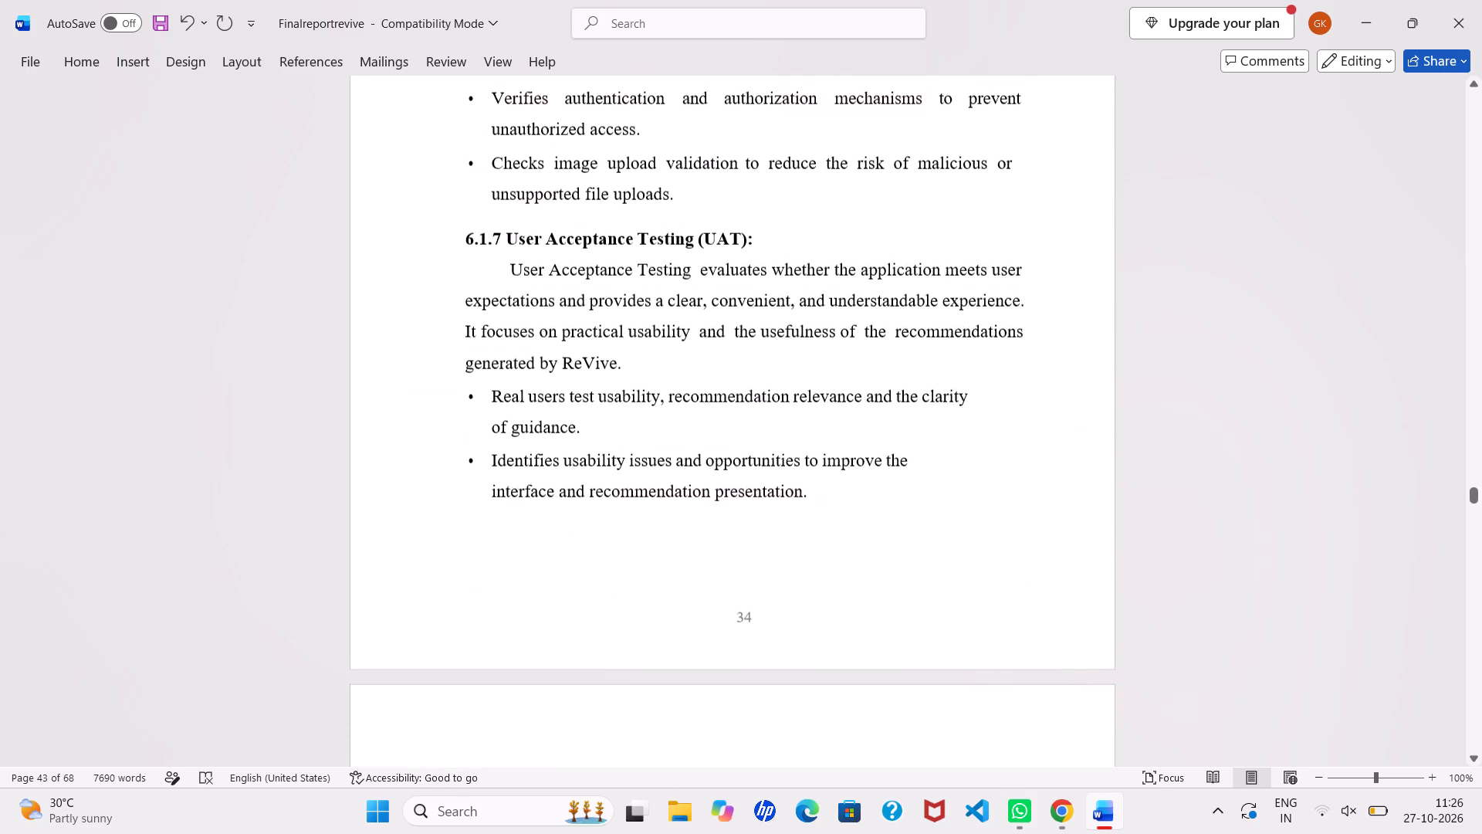
pyautogui.scroll(6, 473, 520)
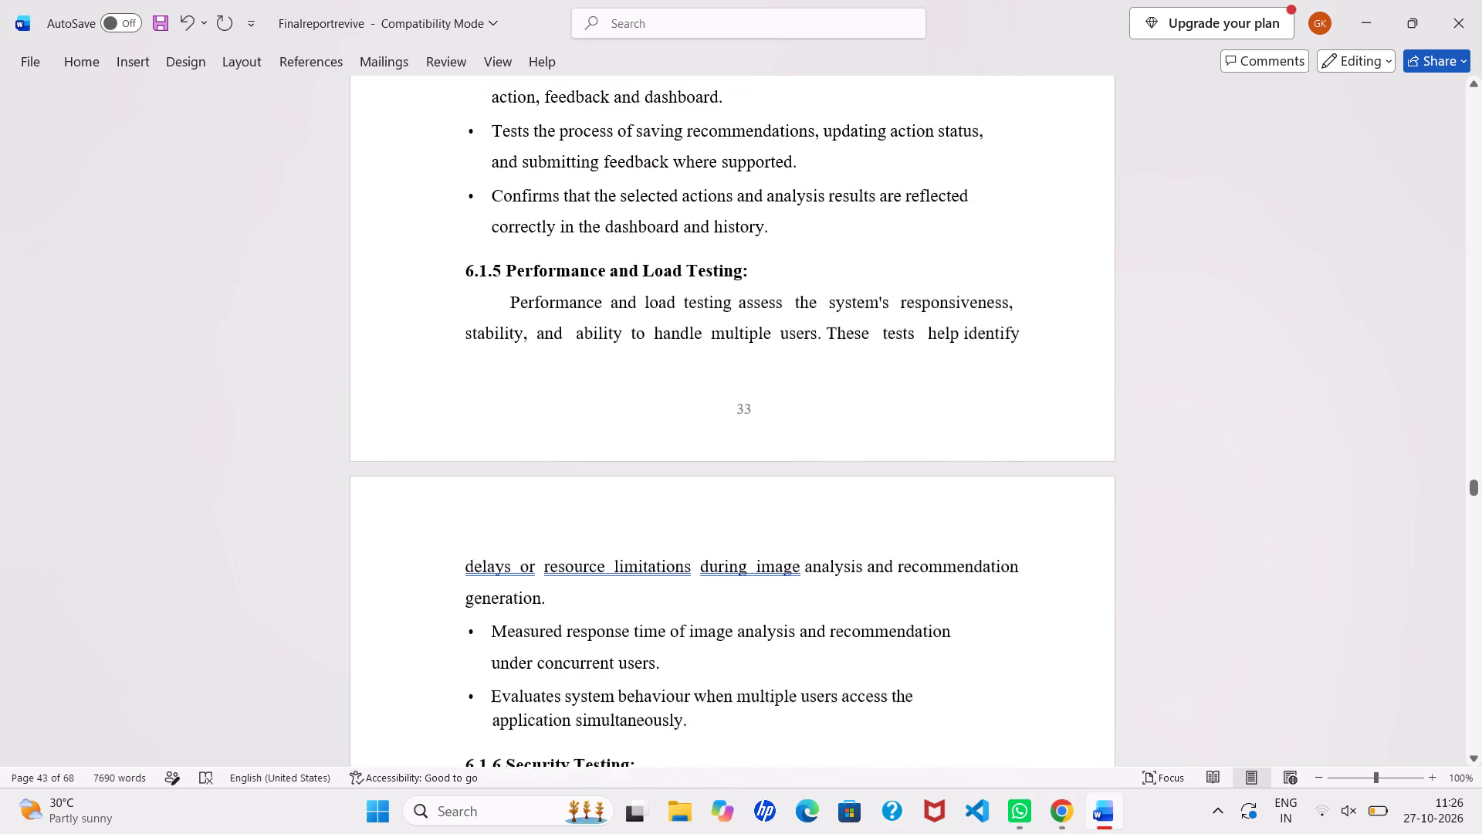
pyautogui.scroll(1, 473, 520)
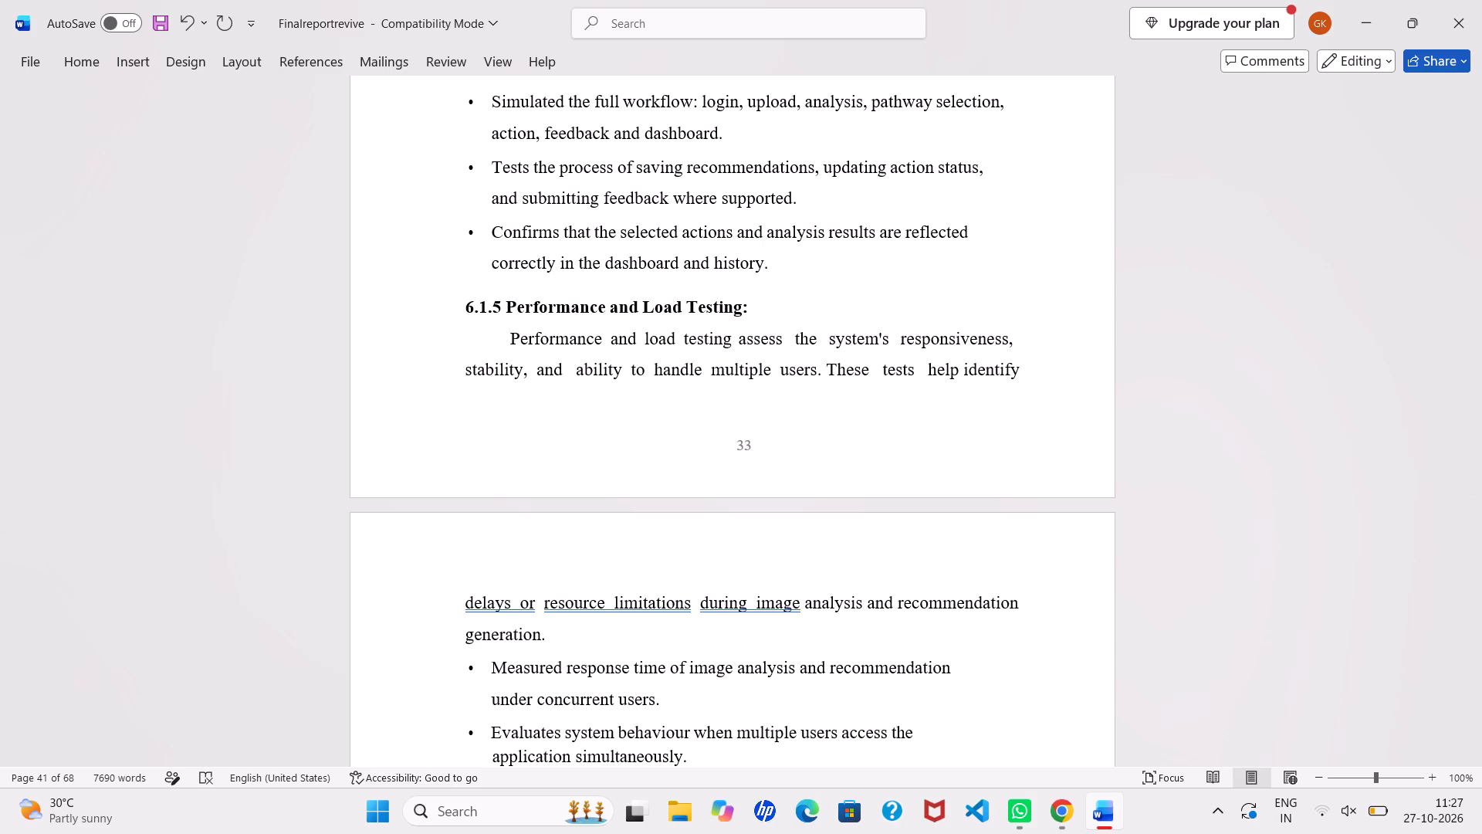
pyautogui.scroll(4, 473, 520)
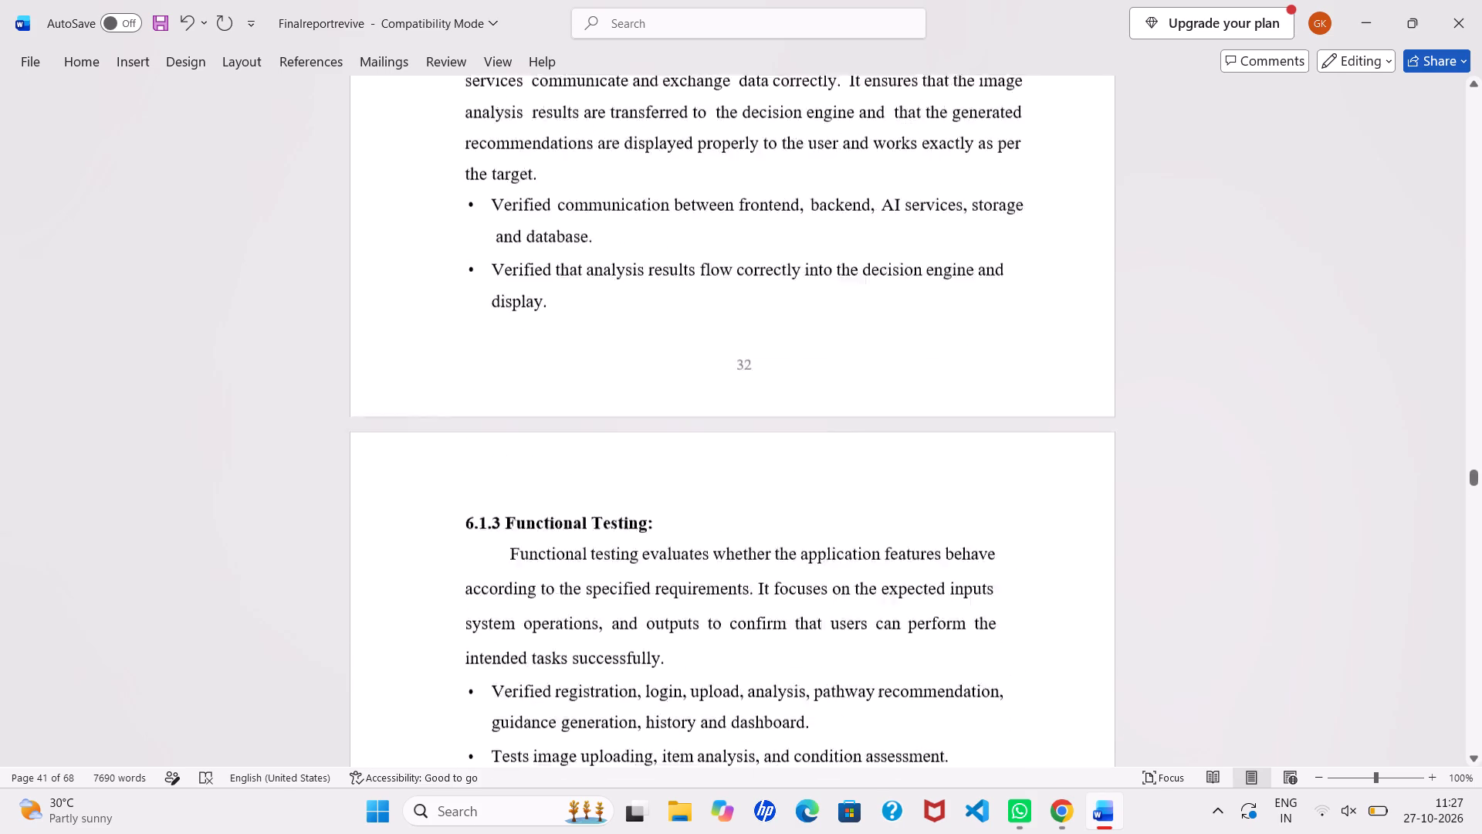
pyautogui.scroll(3, 473, 520)
# Justify the Backend bullet text under 6.1.1 Unit Testing.
pyautogui.scroll(-2, 473, 520)
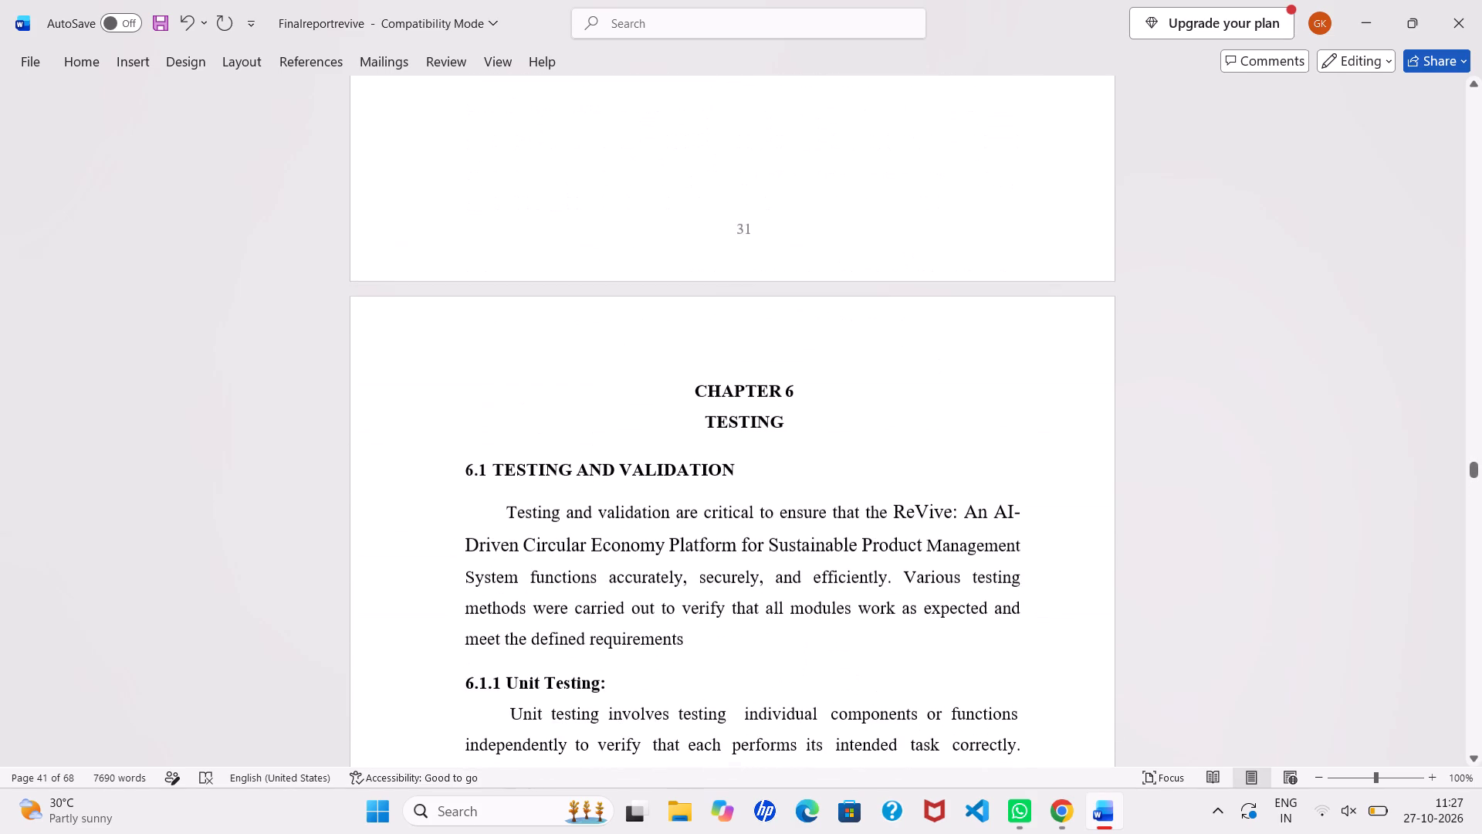
pyautogui.scroll(-3, 473, 520)
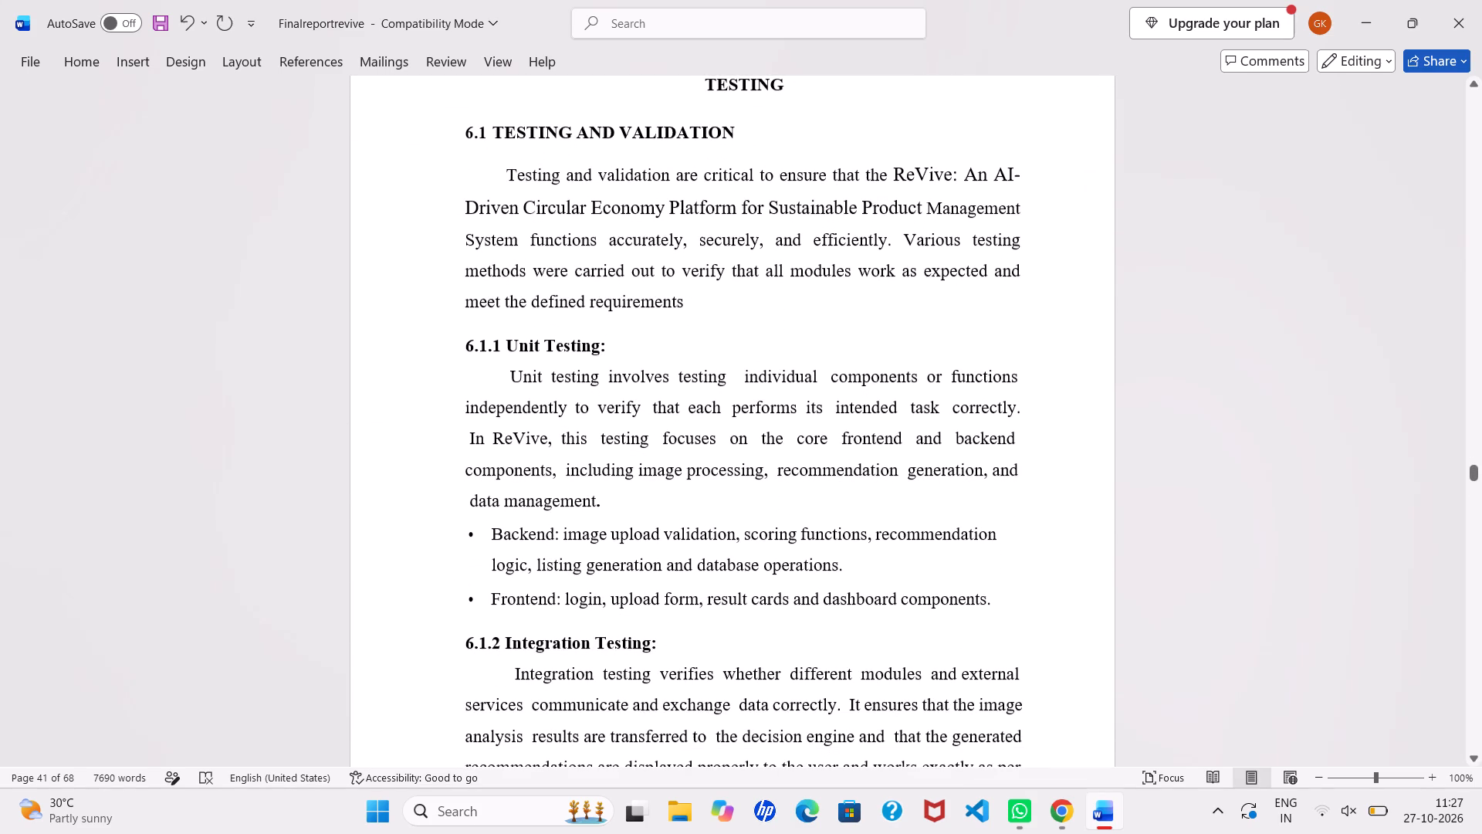
pyautogui.moveTo(493, 529); pyautogui.dragTo(856, 571)
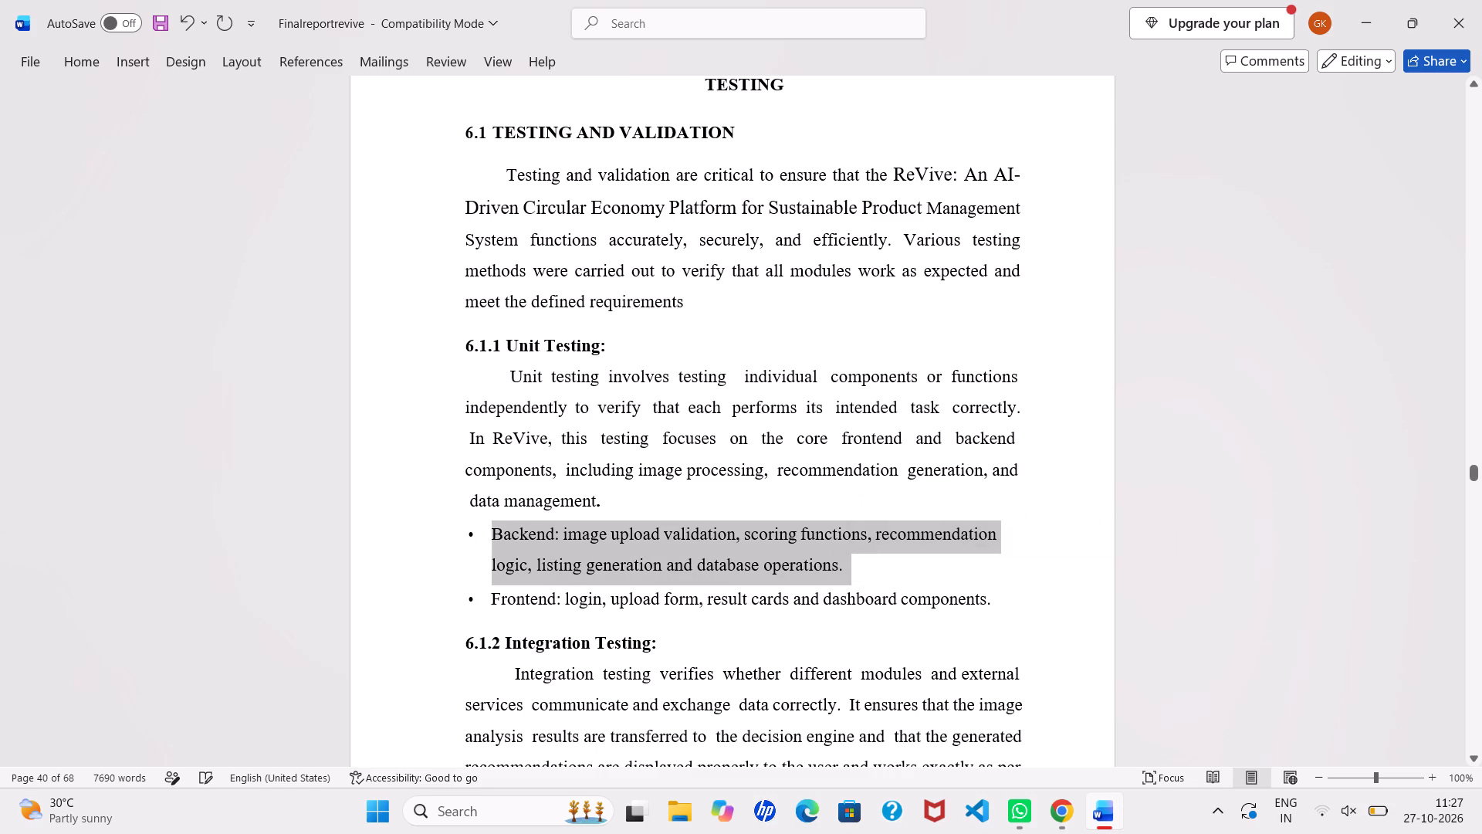
pyautogui.click(98, 56)
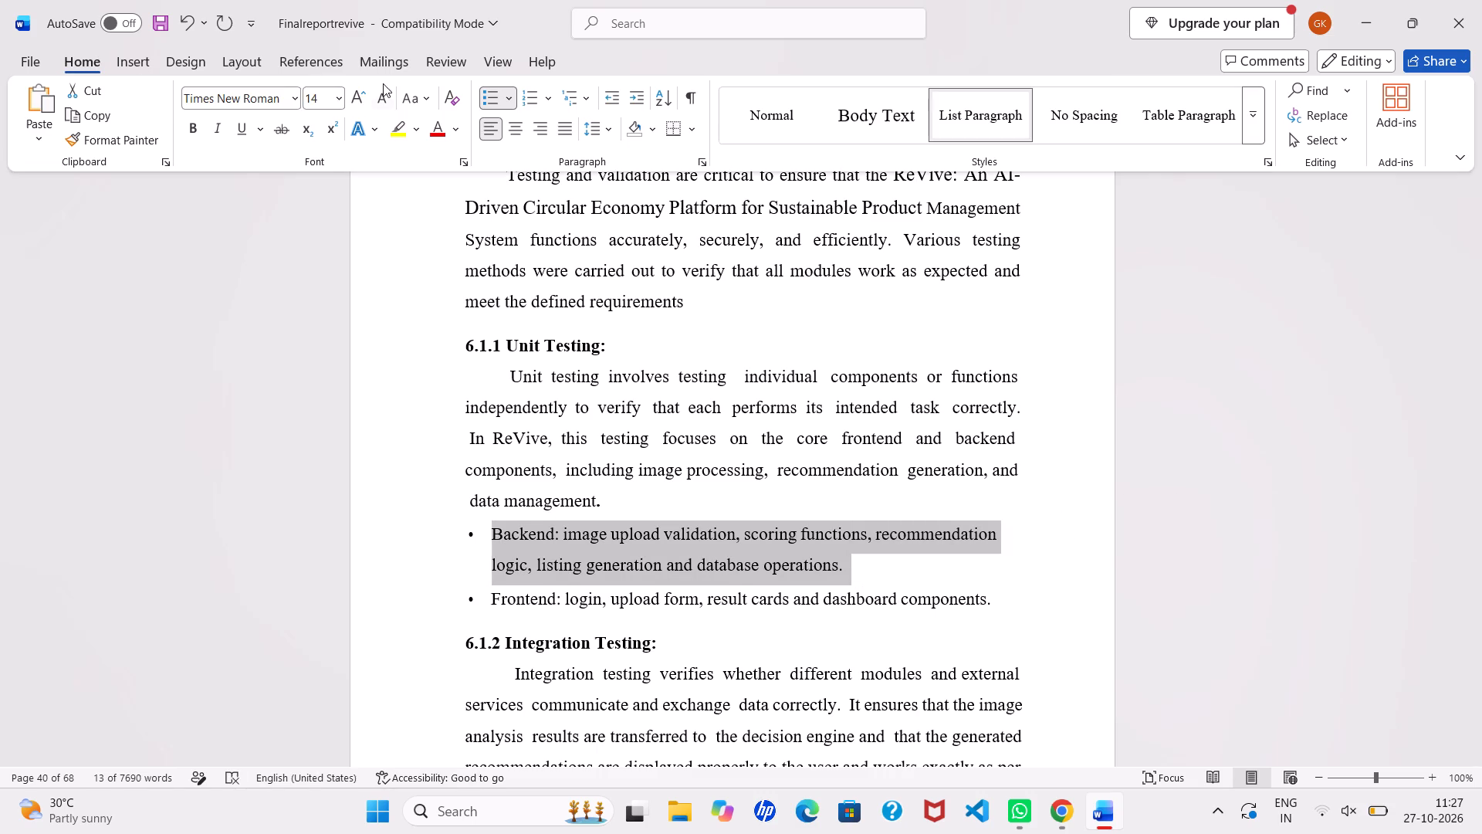
pyautogui.click(557, 124)
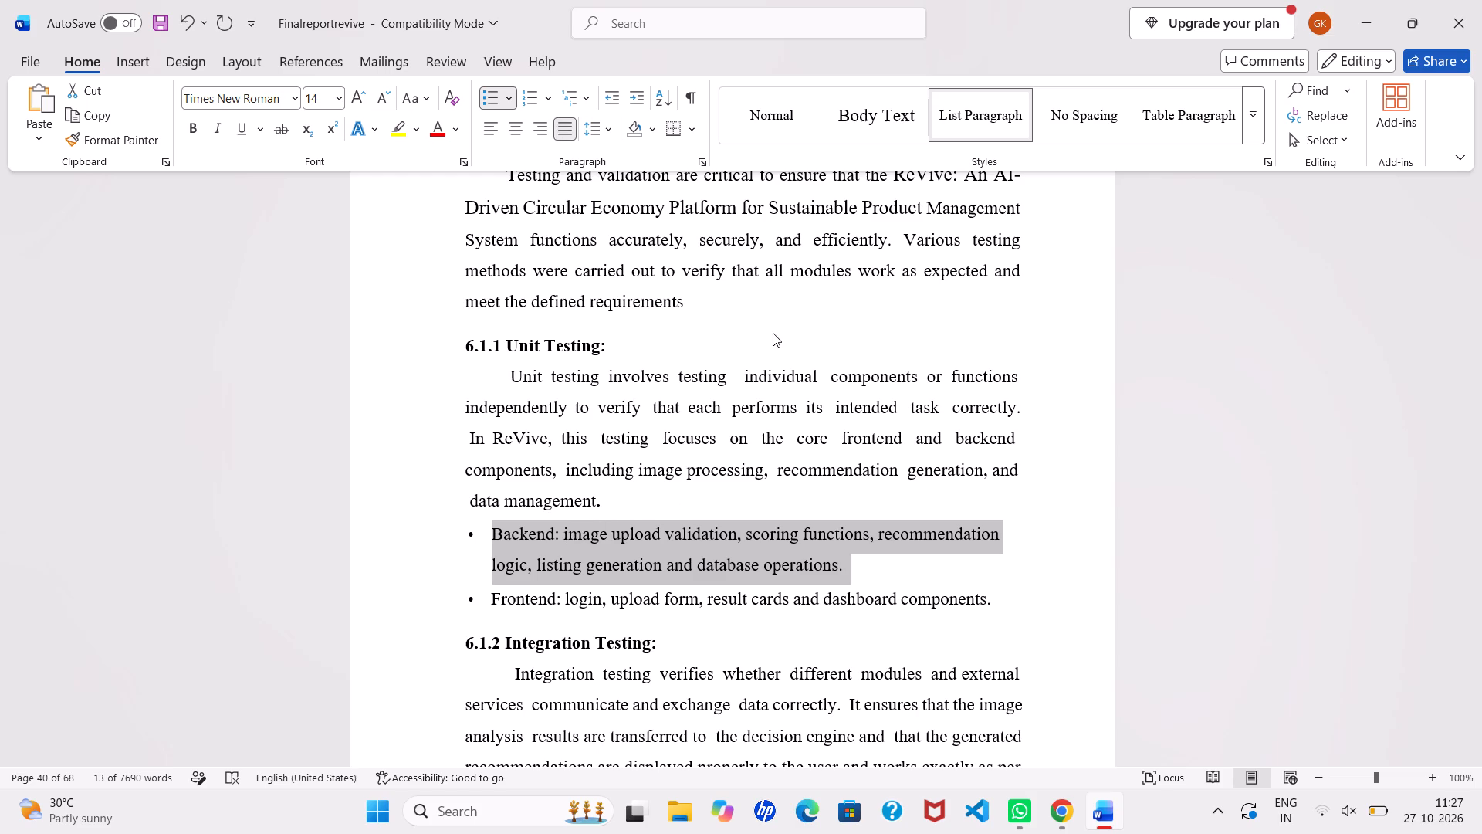
# Set the Backend bullet paragraph's left and right indents to 0.
pyautogui.click(707, 161)
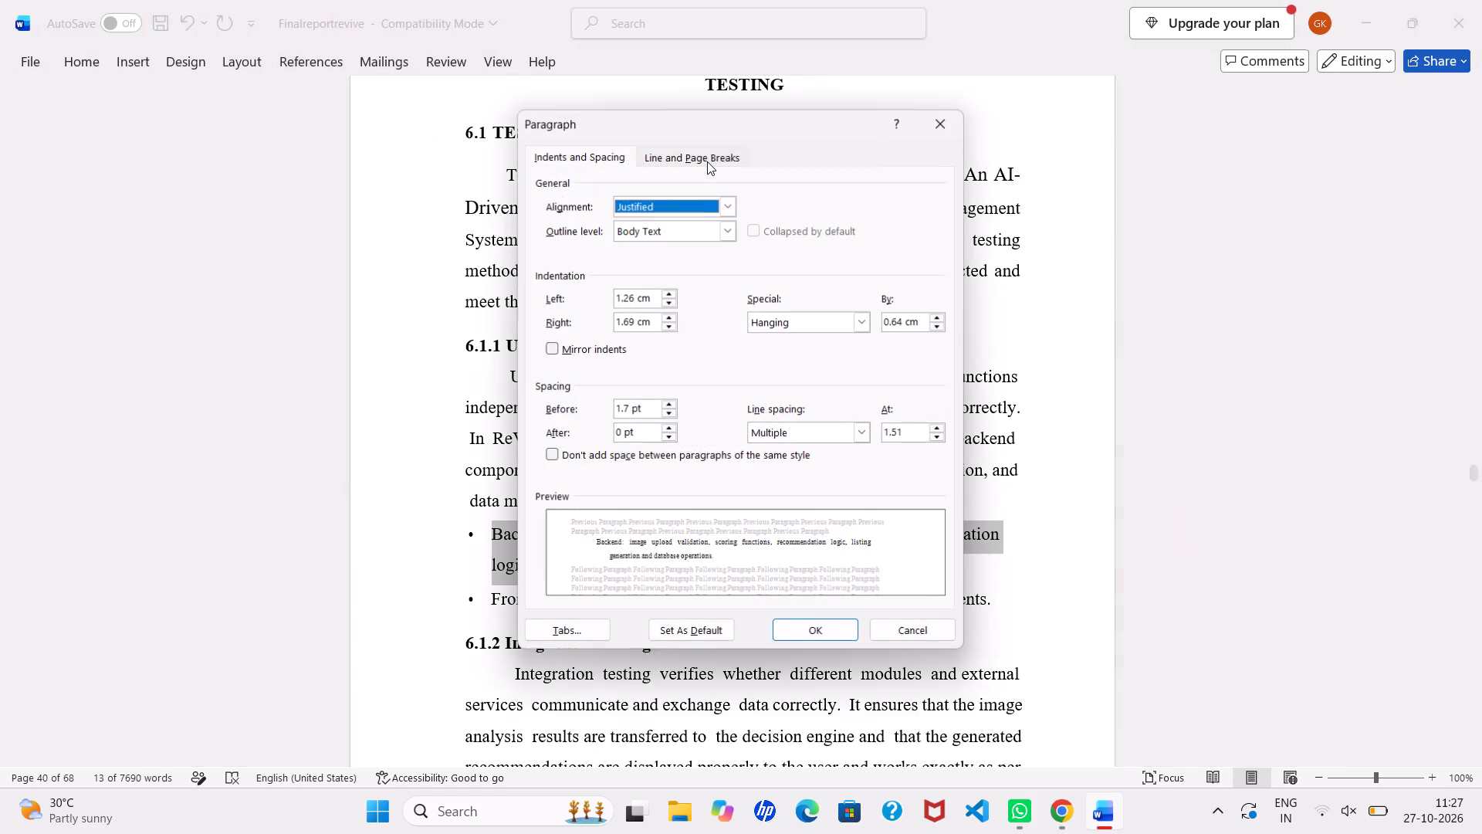
pyautogui.click(652, 293)
pyautogui.press('BackSpace')
pyautogui.press('BackSpace')
pyautogui.press('BackSpace')
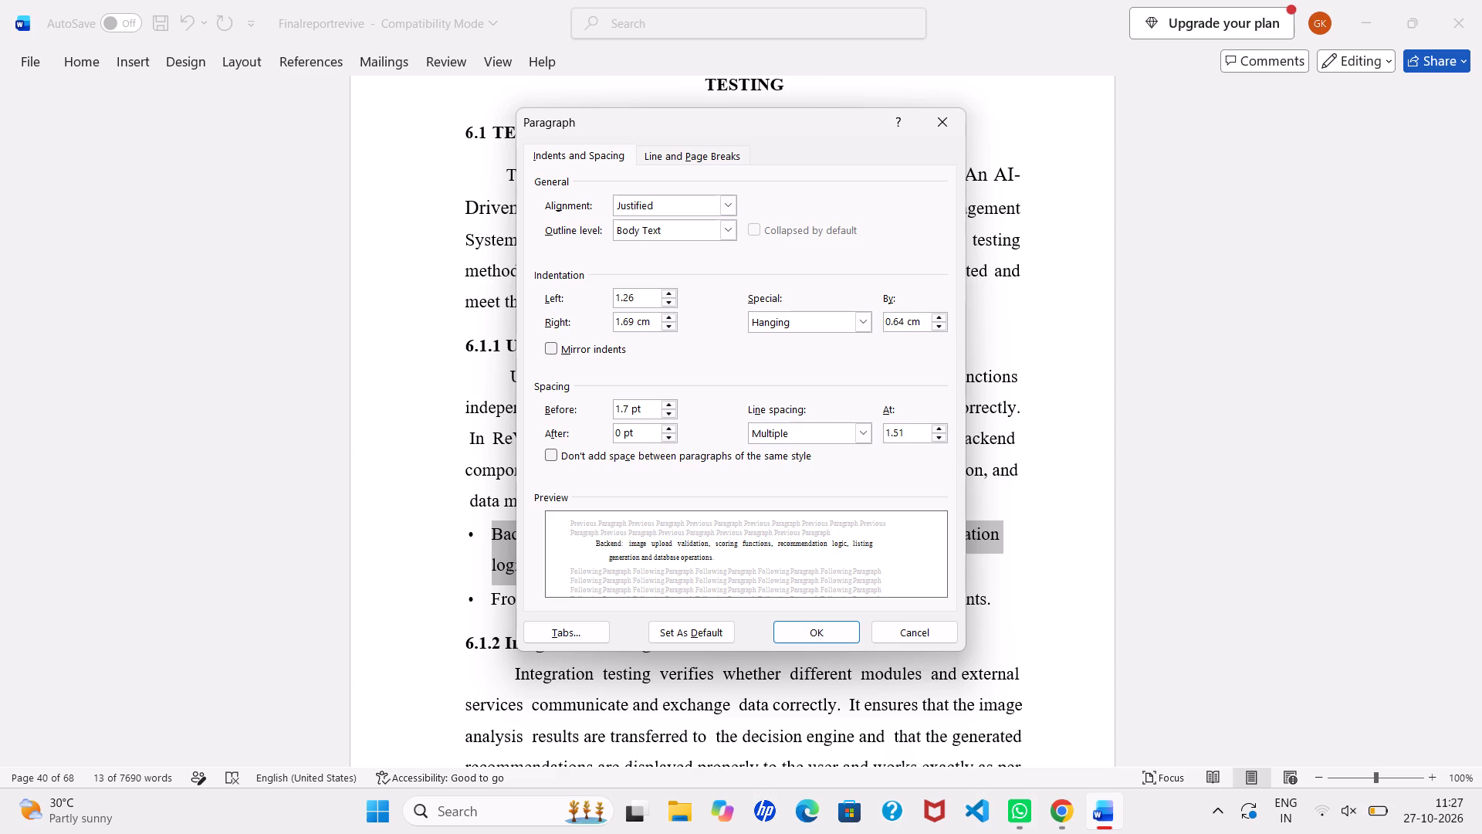
pyautogui.press('BackSpace')
pyautogui.press('BackSpace')
pyautogui.press('\\')
pyautogui.press('BackSpace')
pyautogui.press('BackSpace')
pyautogui.press('BackSpace')
pyautogui.press('BackSpace')
pyautogui.press('0')
pyautogui.click(654, 320)
pyautogui.press('BackSpace')
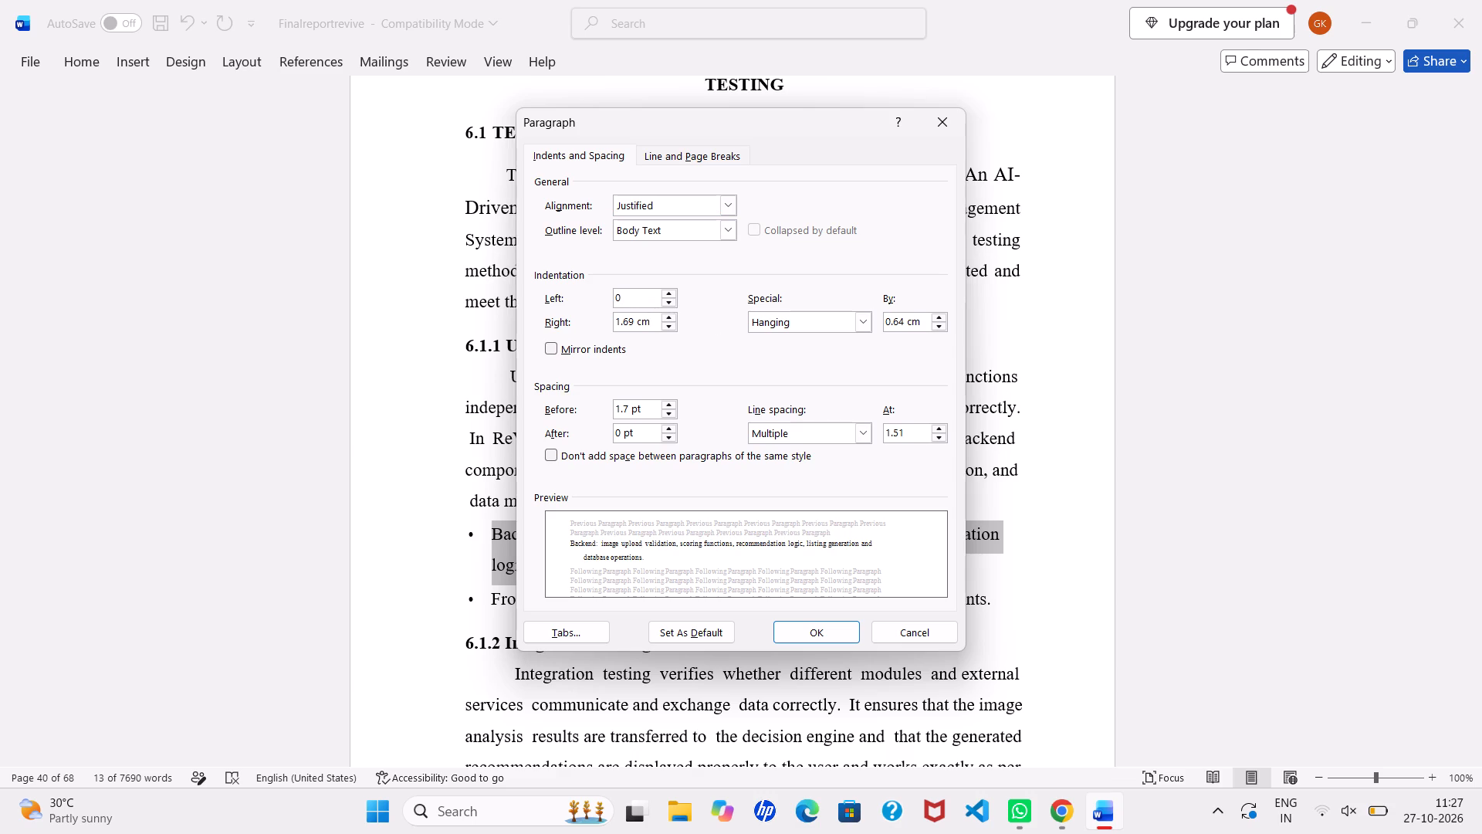
pyautogui.press('BackSpace')
pyautogui.press('BackSpace')
pyautogui.press('BackSpace')
pyautogui.press('BackSpace')
pyautogui.press('BackSpace')
pyautogui.press('BackSpace')
pyautogui.press('0')
# Give the Backend bullet paragraph a First line special indent of 1.27 cm and apply the paragraph settings.
pyautogui.click(862, 321)
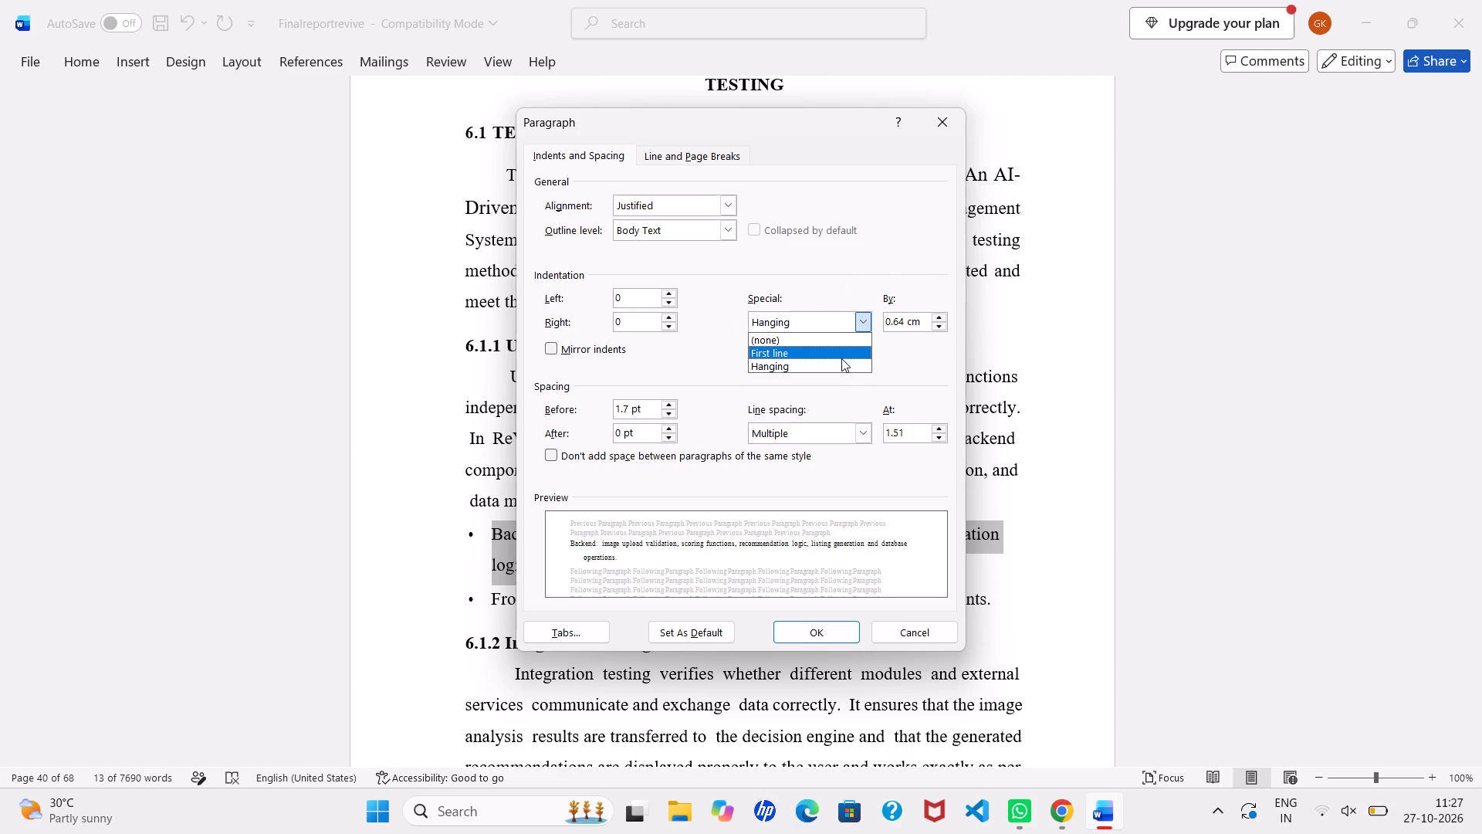
pyautogui.click(841, 358)
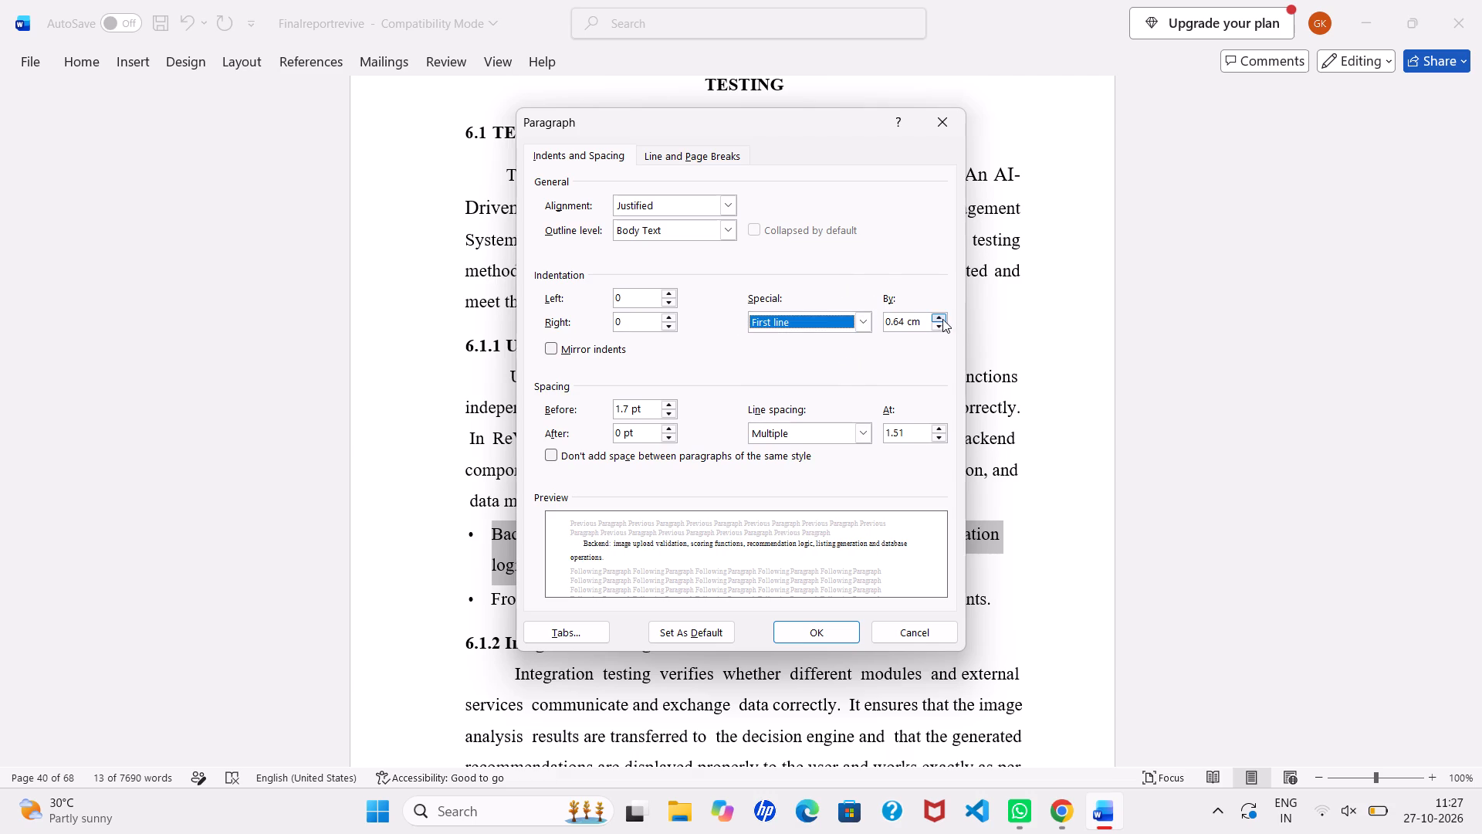
pyautogui.tripleClick(943, 318)
pyautogui.tripleClick(943, 318)
pyautogui.tripleClick(943, 318)
pyautogui.doubleClick(943, 318)
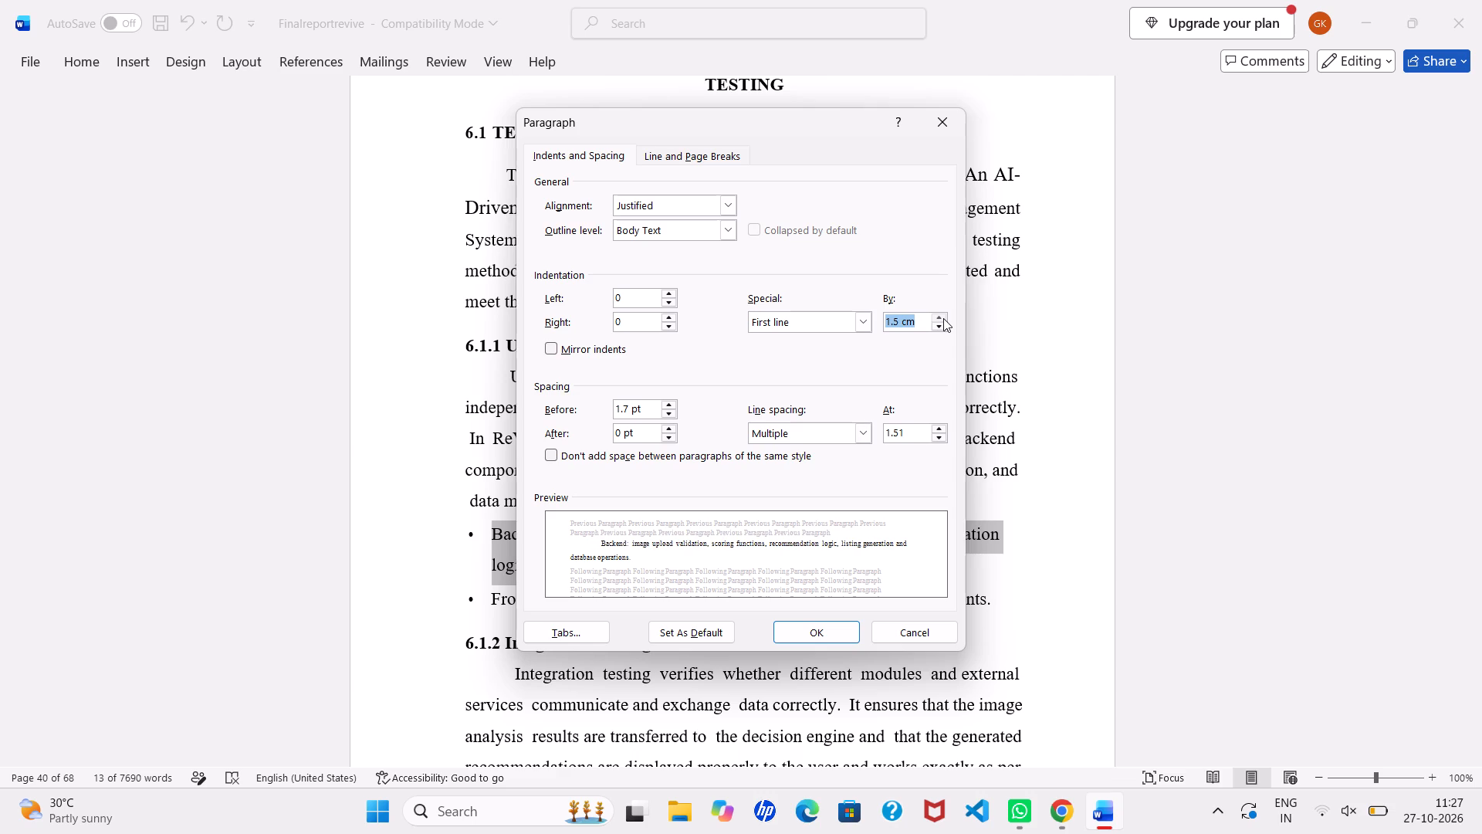
pyautogui.click(943, 318)
pyautogui.click(943, 318)
pyautogui.click(943, 318)
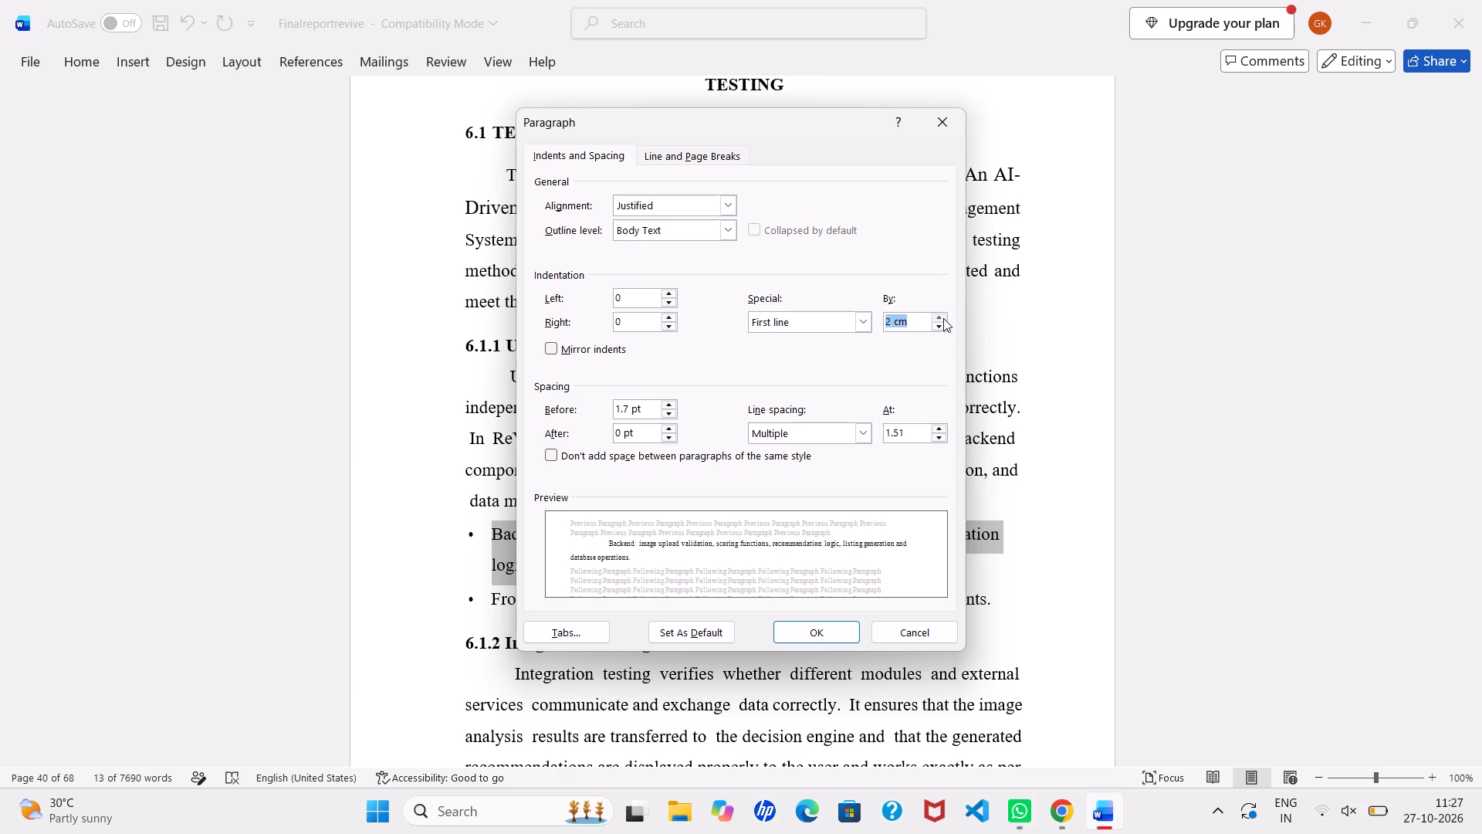
pyautogui.click(943, 318)
pyautogui.click(943, 318)
pyautogui.click(943, 318)
pyautogui.click(943, 318)
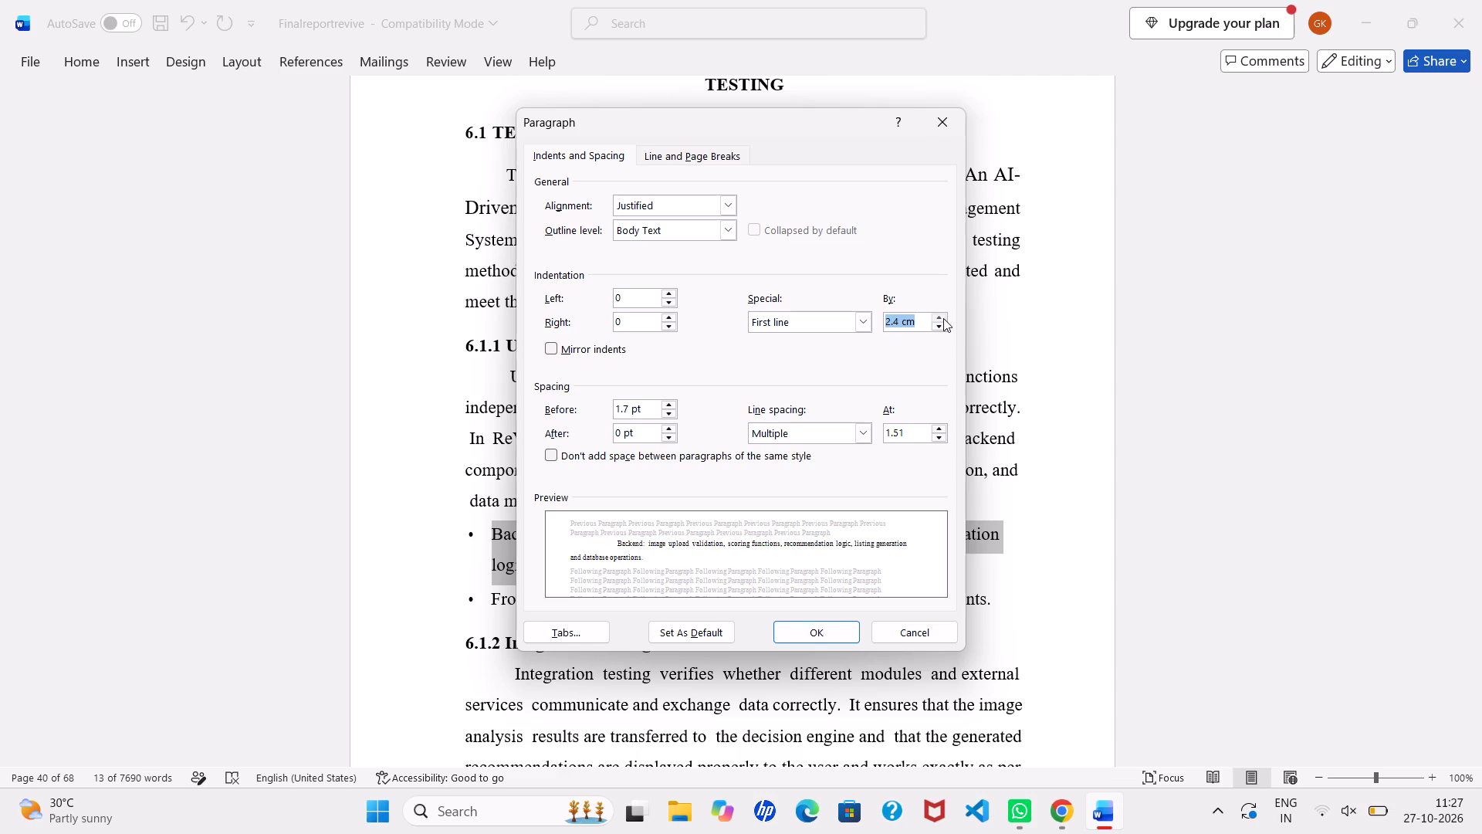
pyautogui.tripleClick(944, 328)
pyautogui.doubleClick(944, 328)
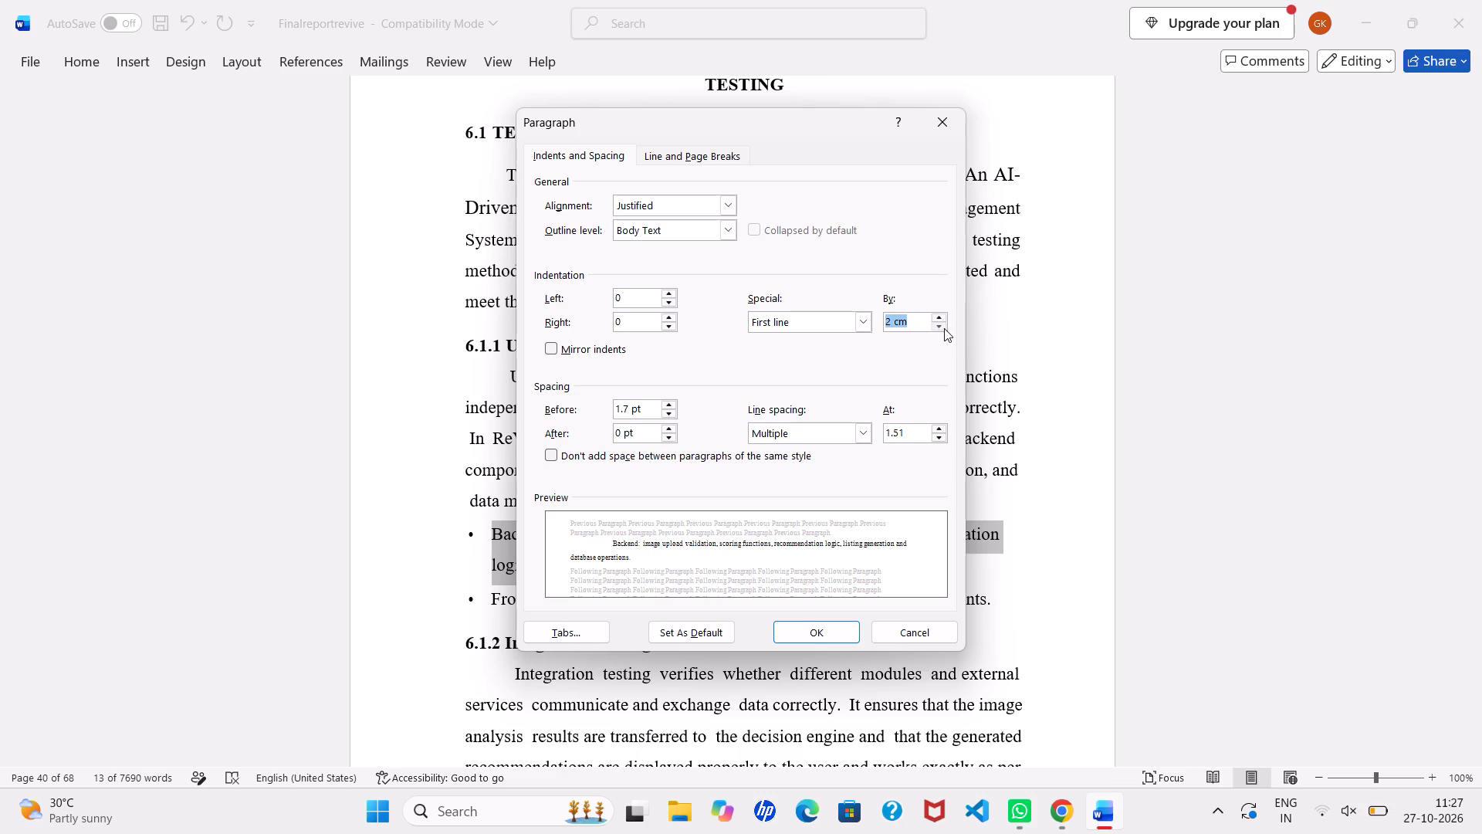
pyautogui.click(900, 322)
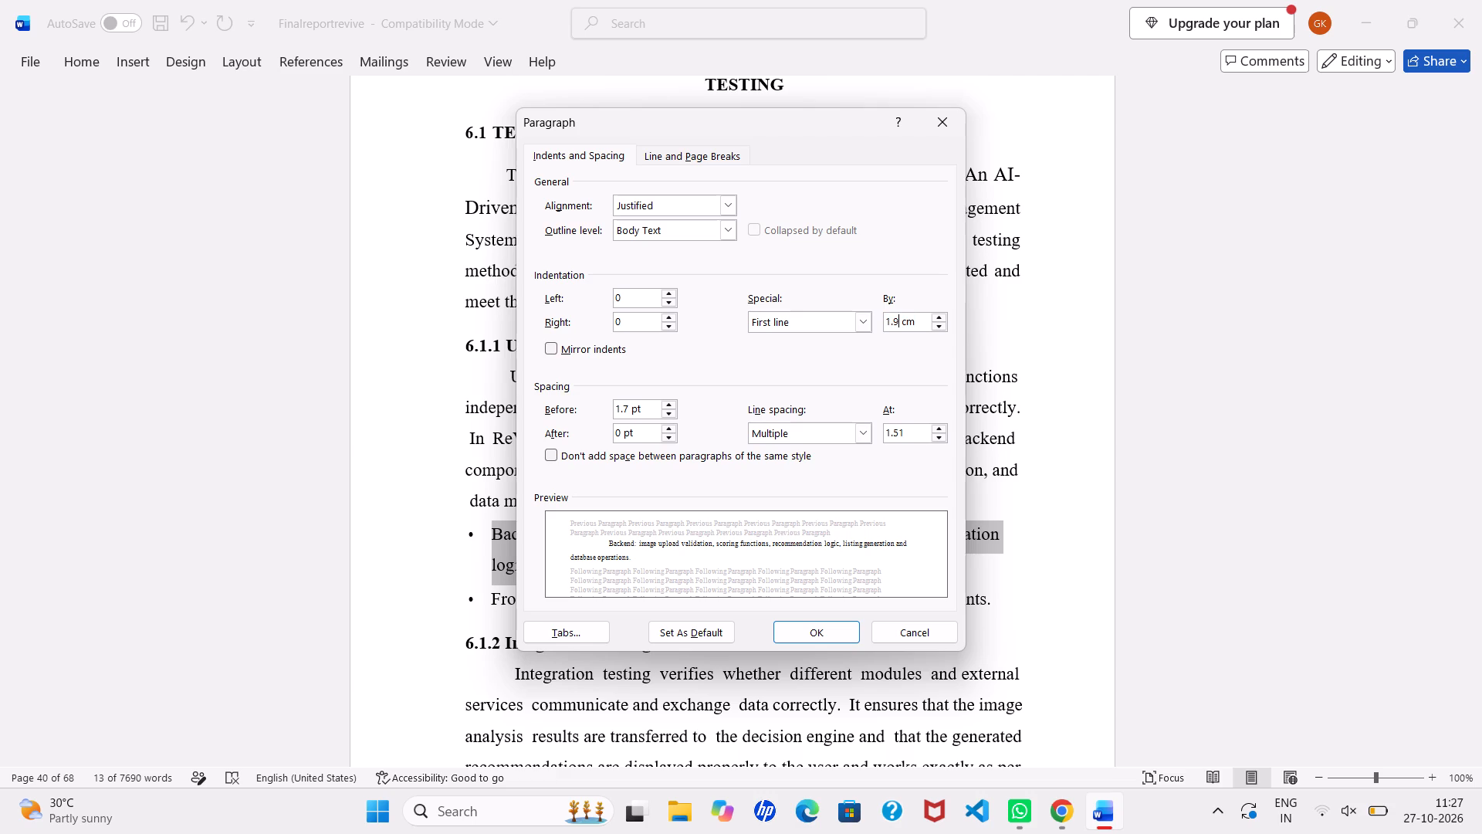
pyautogui.press('BackSpace')
pyautogui.write('26')
pyautogui.press('=')
pyautogui.press('BackSpace')
pyautogui.press('BackSpace')
pyautogui.press('7')
pyautogui.click(825, 630)
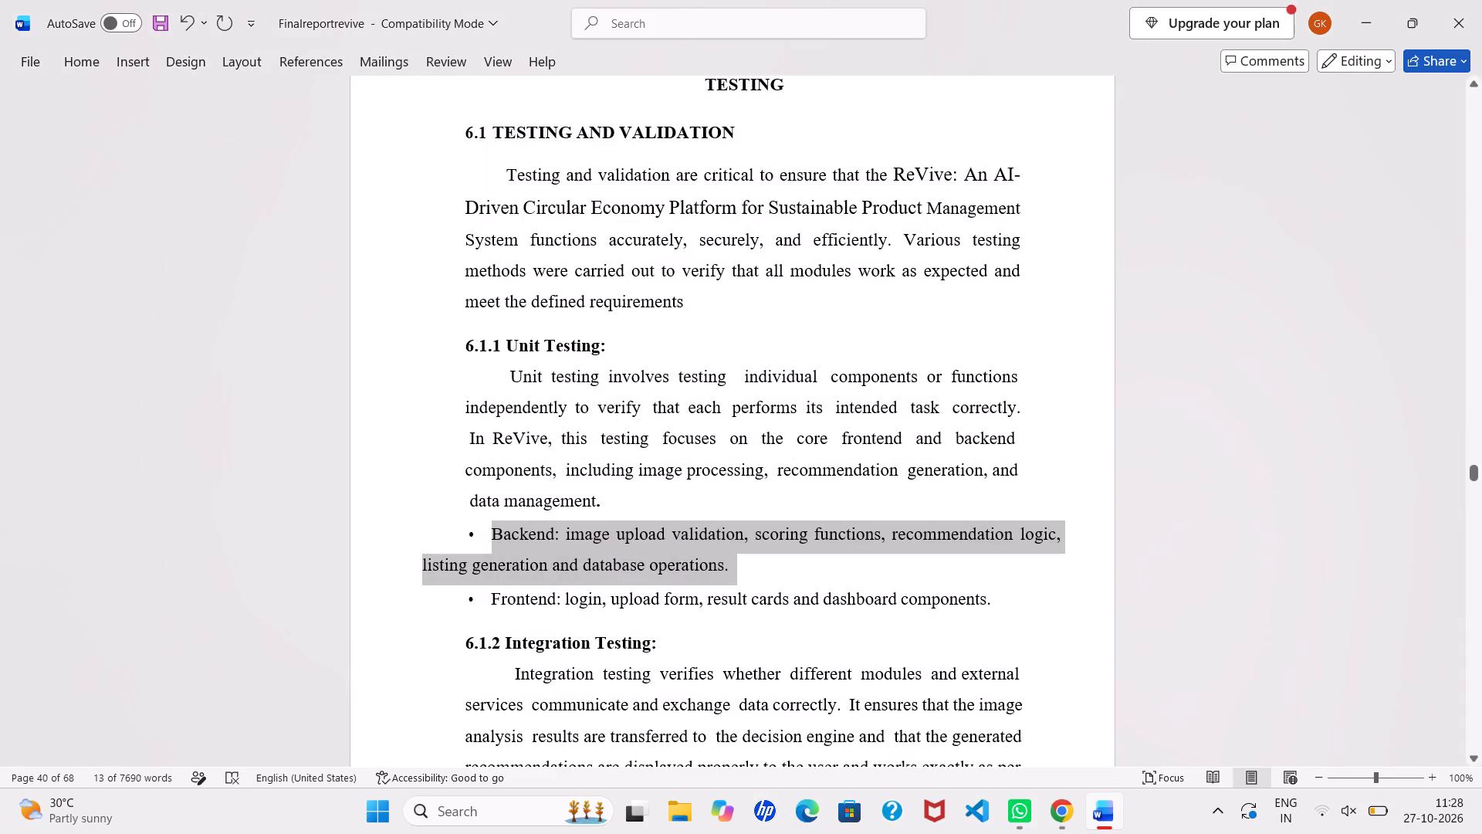
# Break the Backend bullet before "logic," and make the continuation an unbulleted line aligned with the bullet text using spaces.
pyautogui.click(1025, 526)
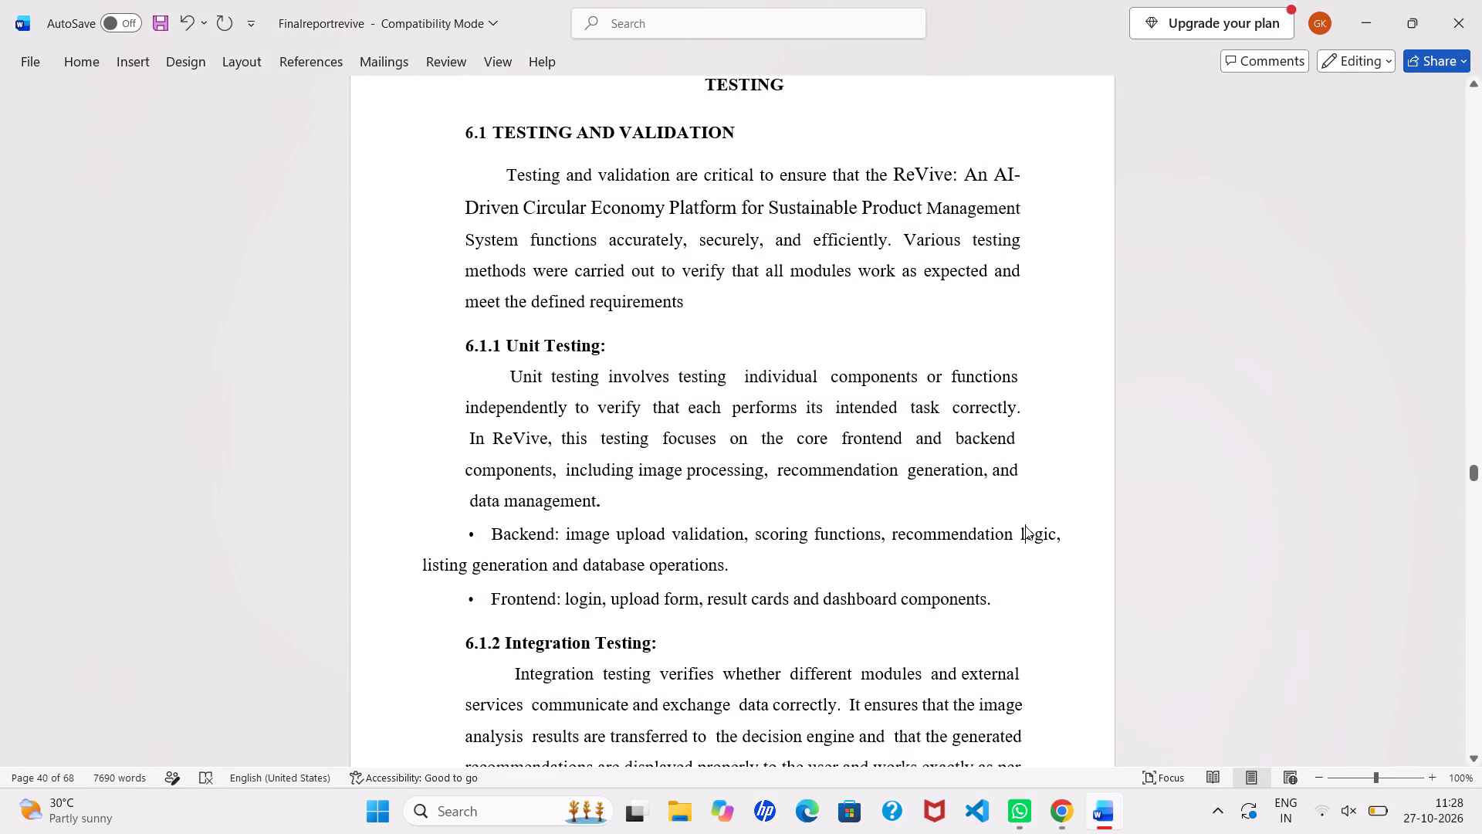
pyautogui.press('Left')
pyautogui.press('Return')
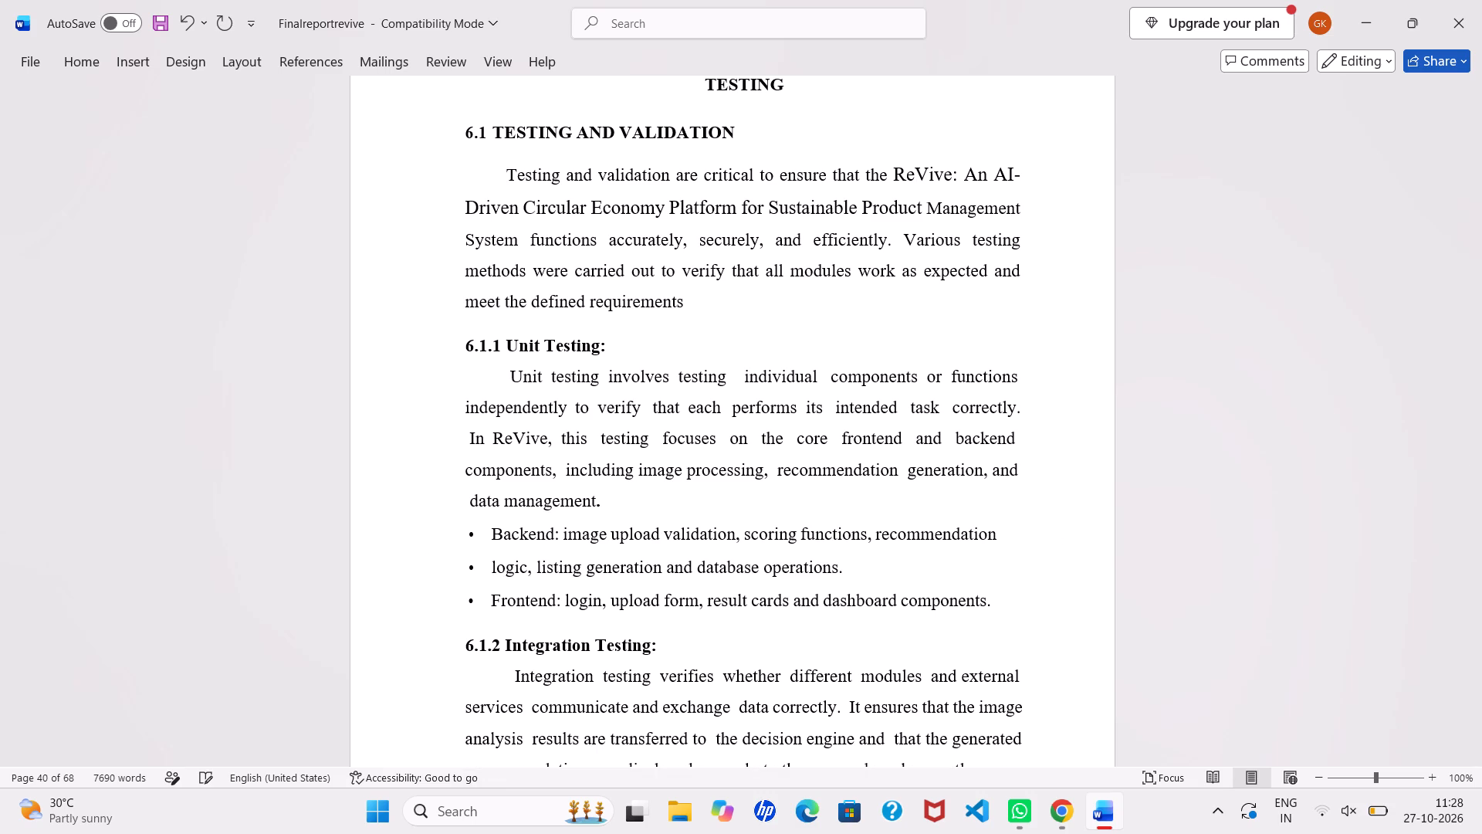
pyautogui.press('BackSpace')
pyautogui.press('space')
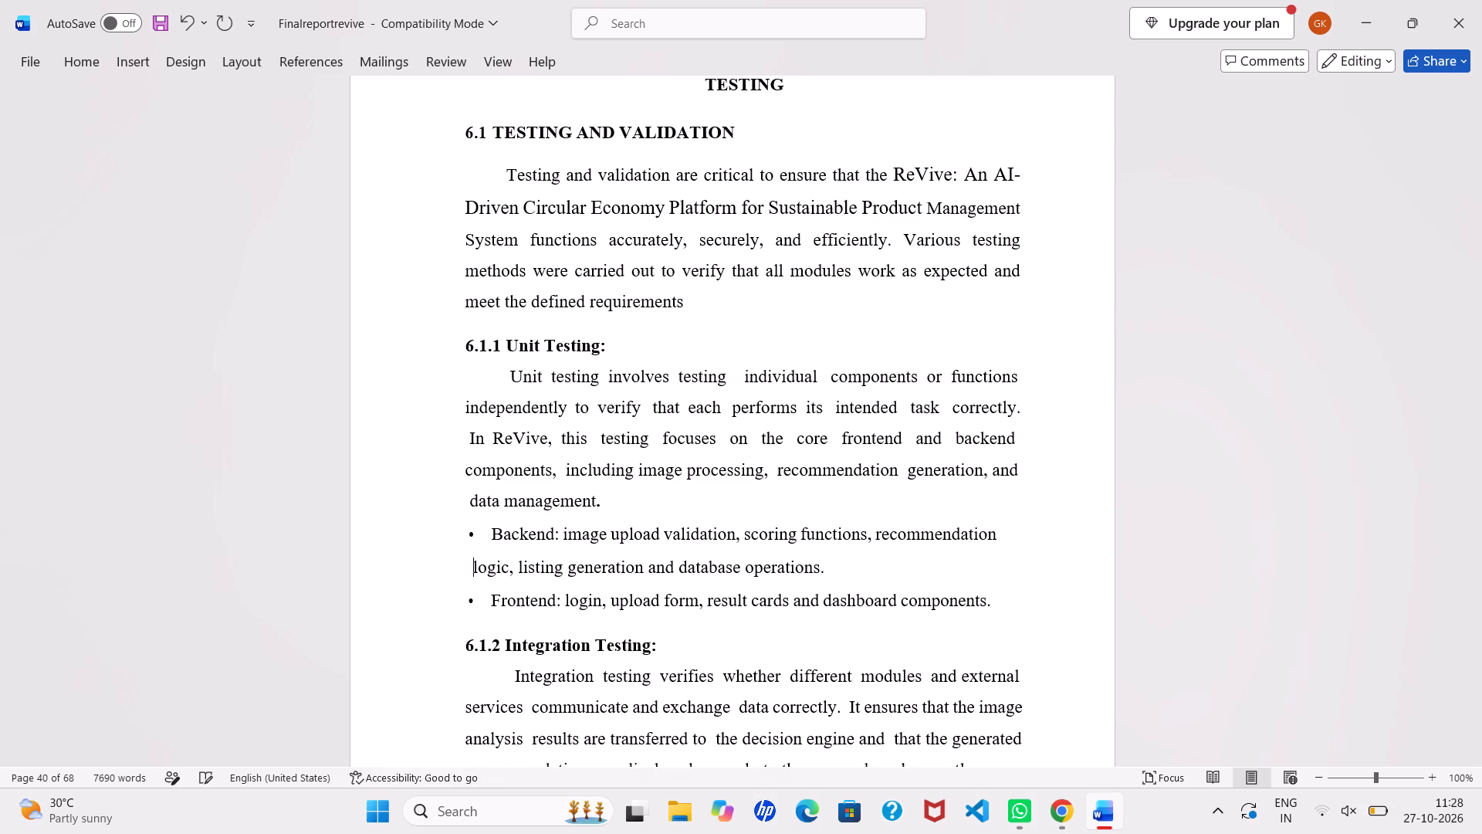
pyautogui.press('space')
pyautogui.press('space')
pyautogui.press('space')
pyautogui.press('space')
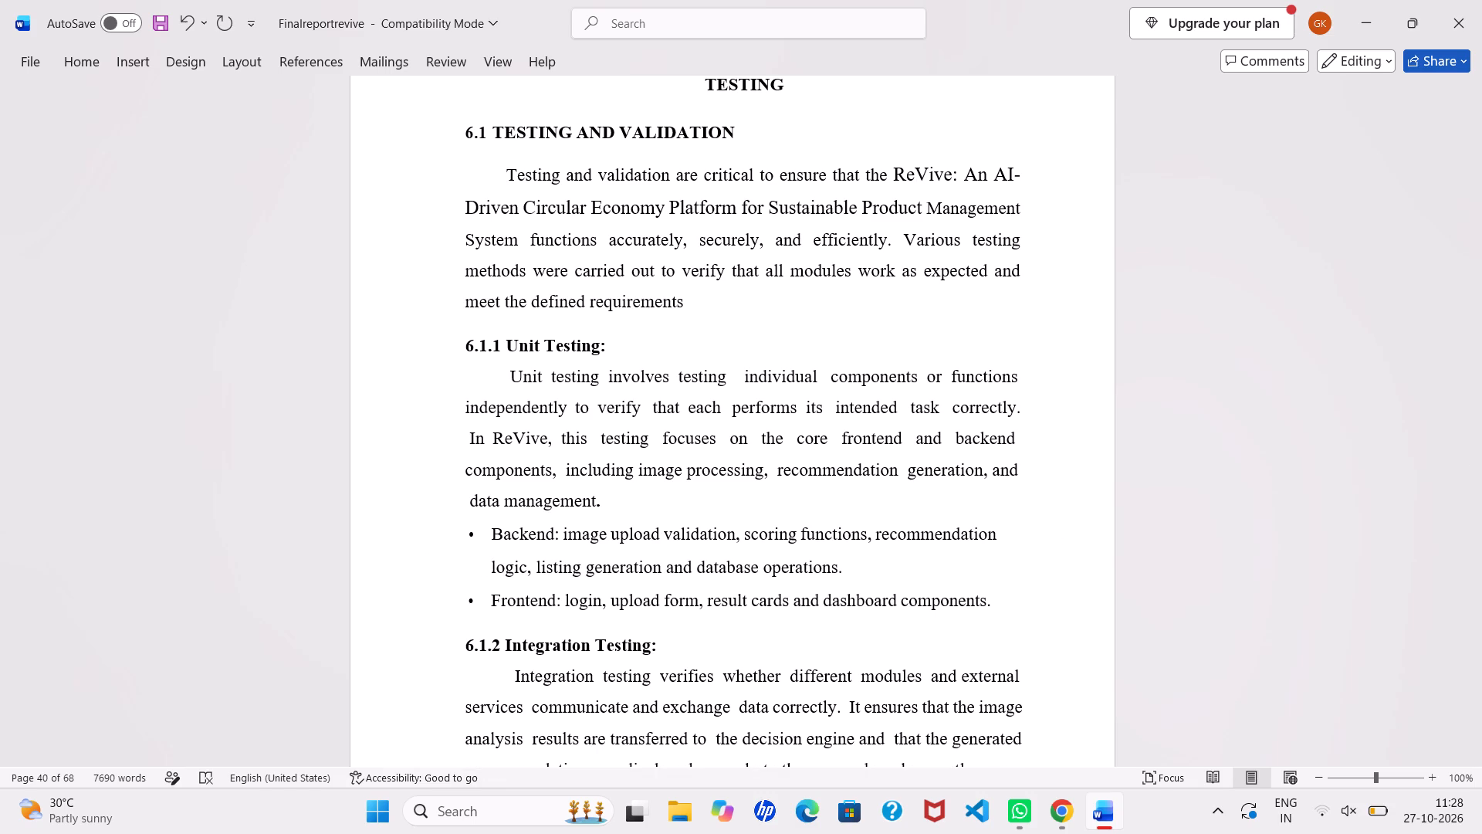
pyautogui.press('space')
pyautogui.press('\\')
pyautogui.press('BackSpace')
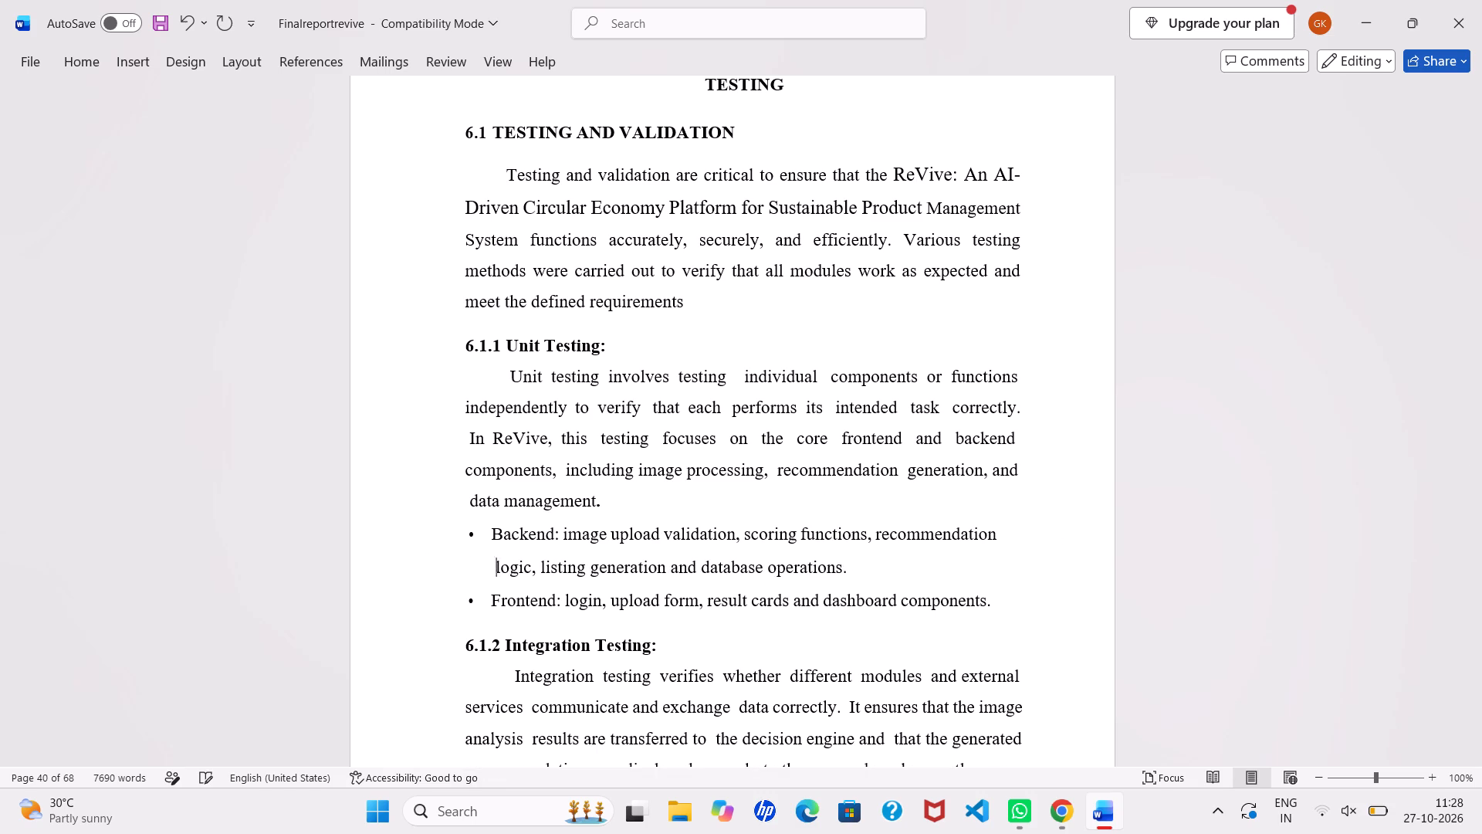
pyautogui.press('BackSpace')
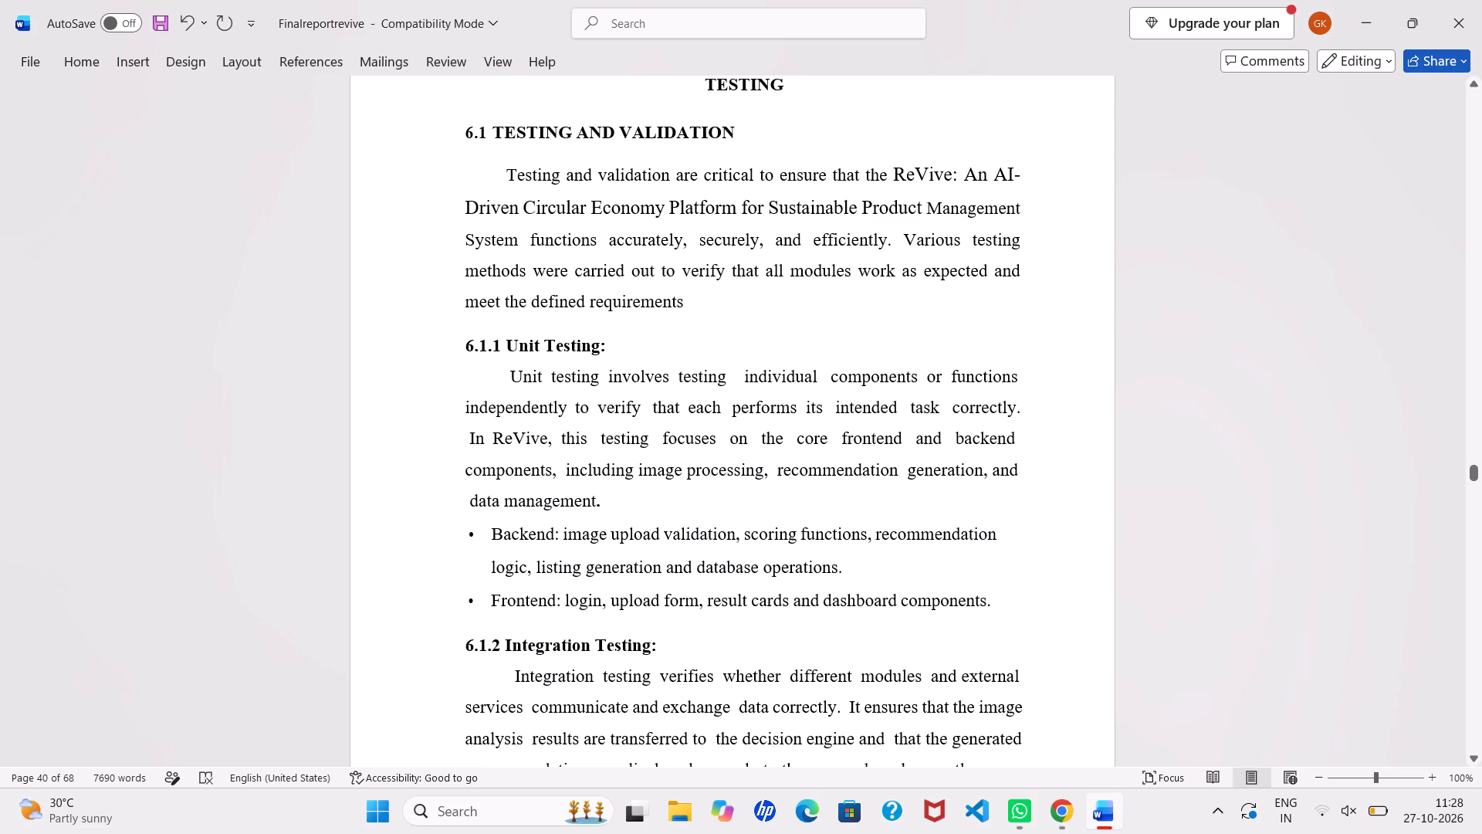
pyautogui.press('space')
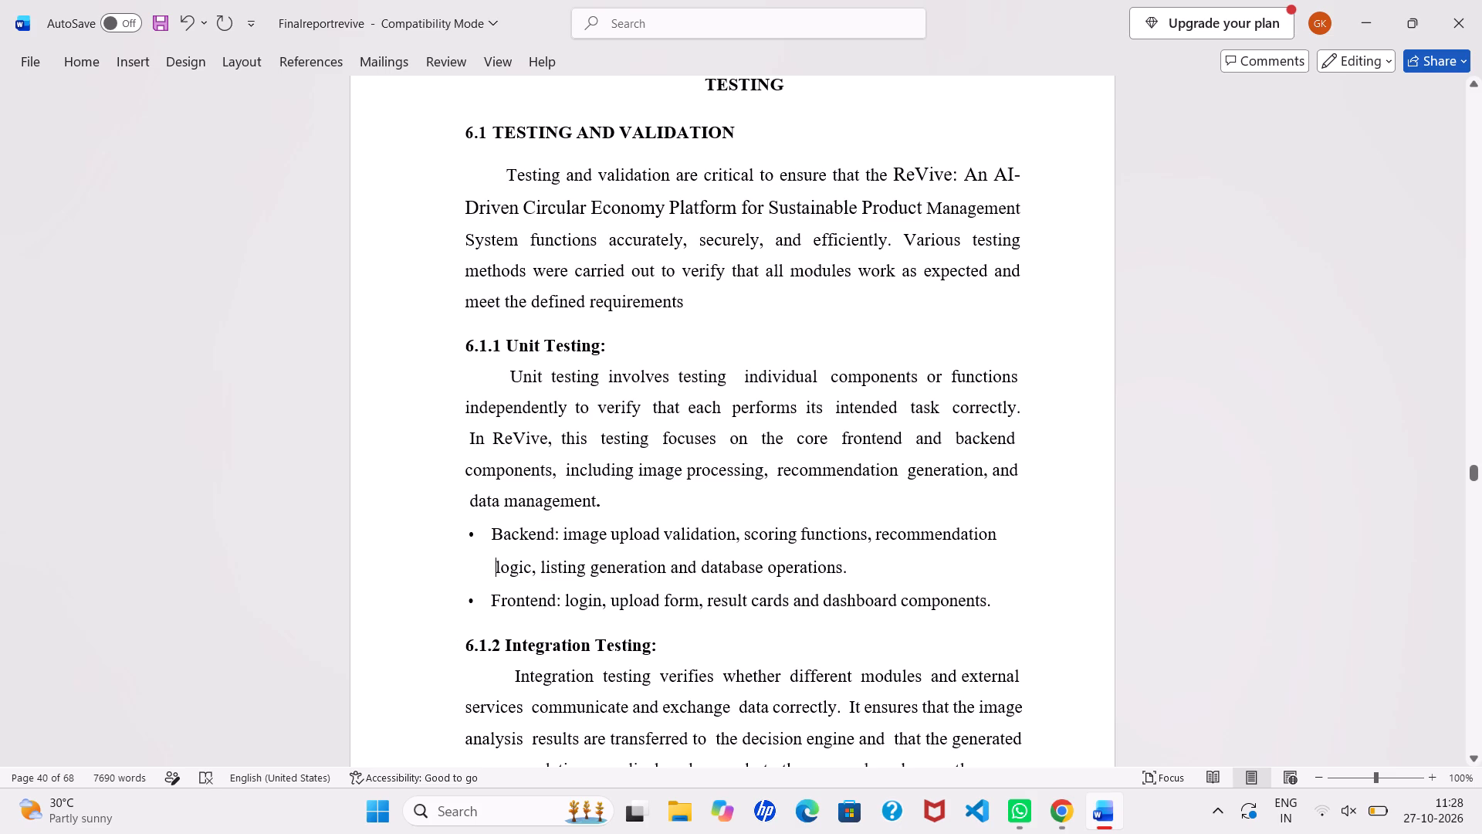
pyautogui.press('BackSpace')
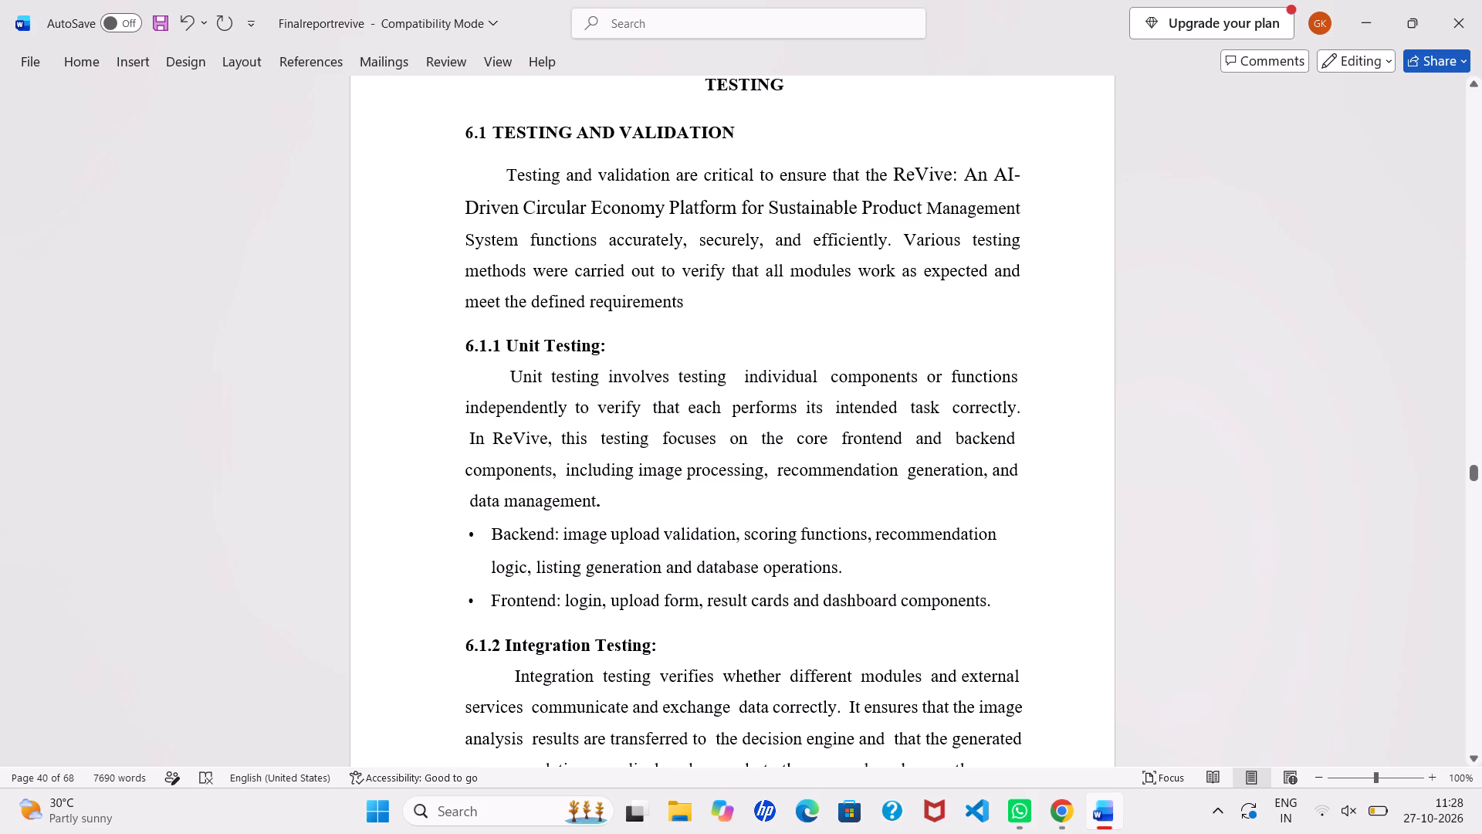
# Justify the Frontend bullet text under 6.1.1 Unit Testing.
pyautogui.moveTo(489, 600); pyautogui.dragTo(999, 602)
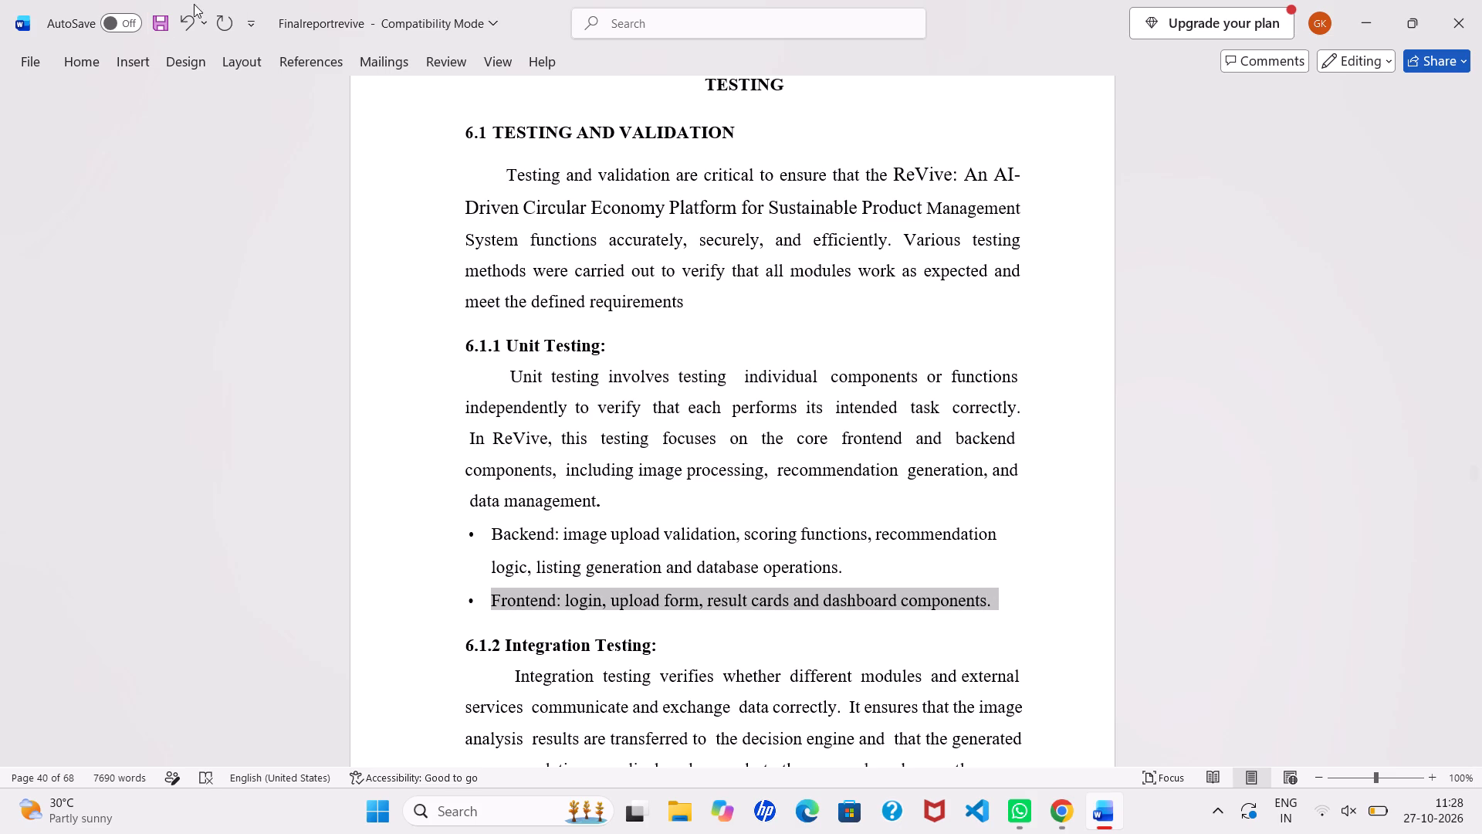
pyautogui.click(90, 61)
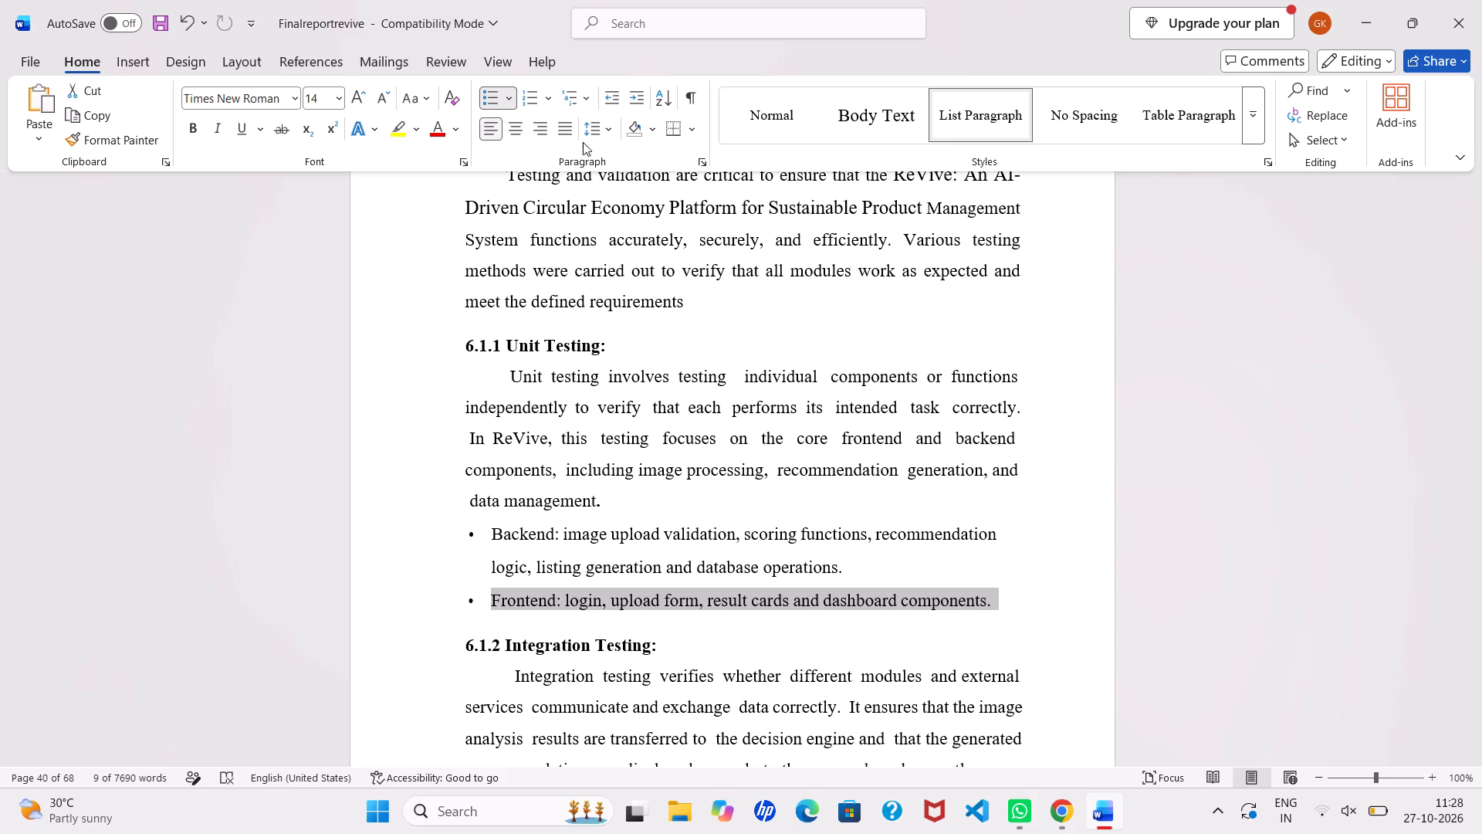
pyautogui.click(563, 126)
# Choose a First line special indent and a left indent of 0 cm for the Frontend bullet paragraph.
pyautogui.click(701, 161)
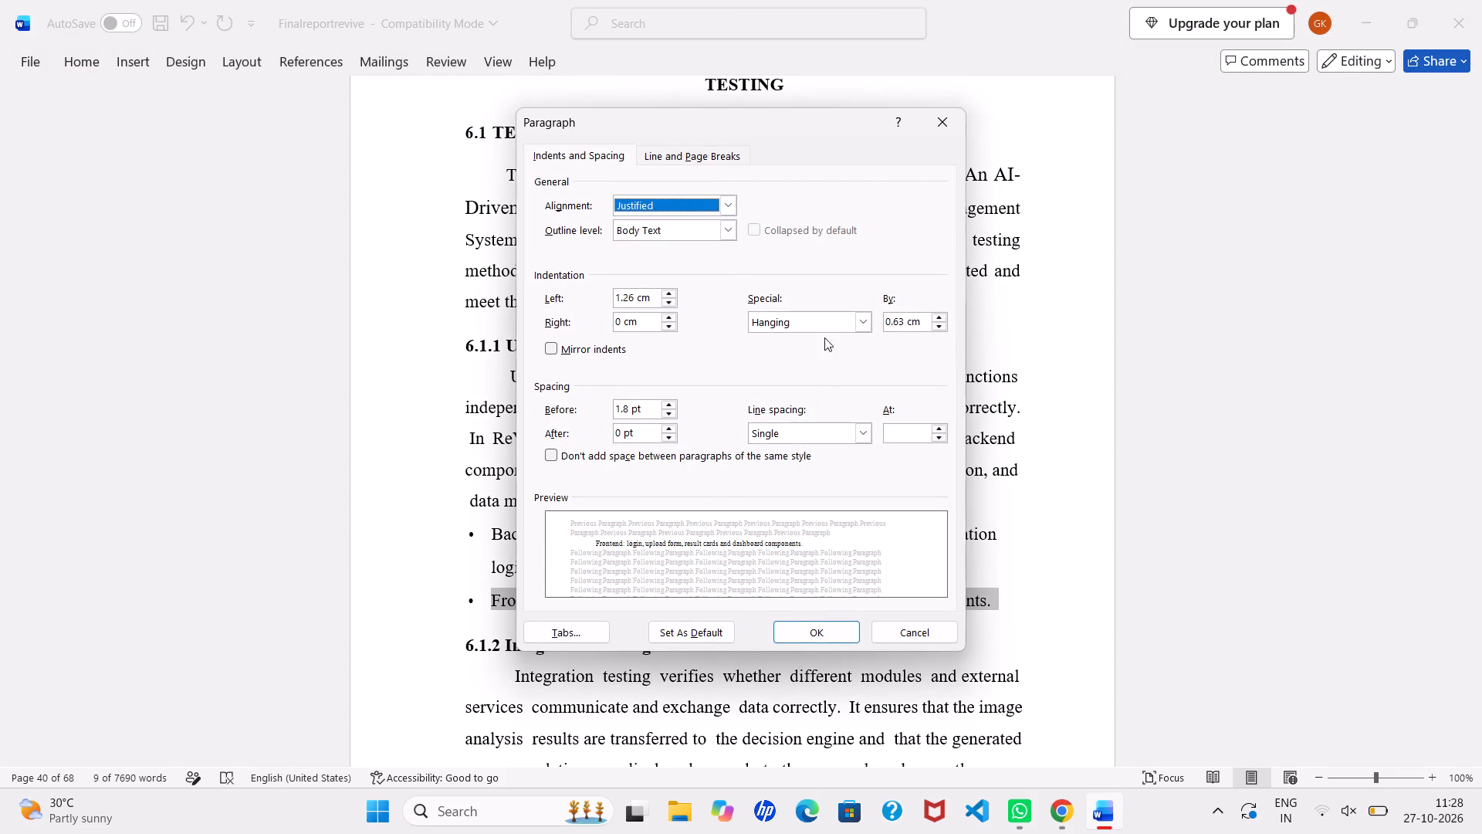
pyautogui.click(862, 322)
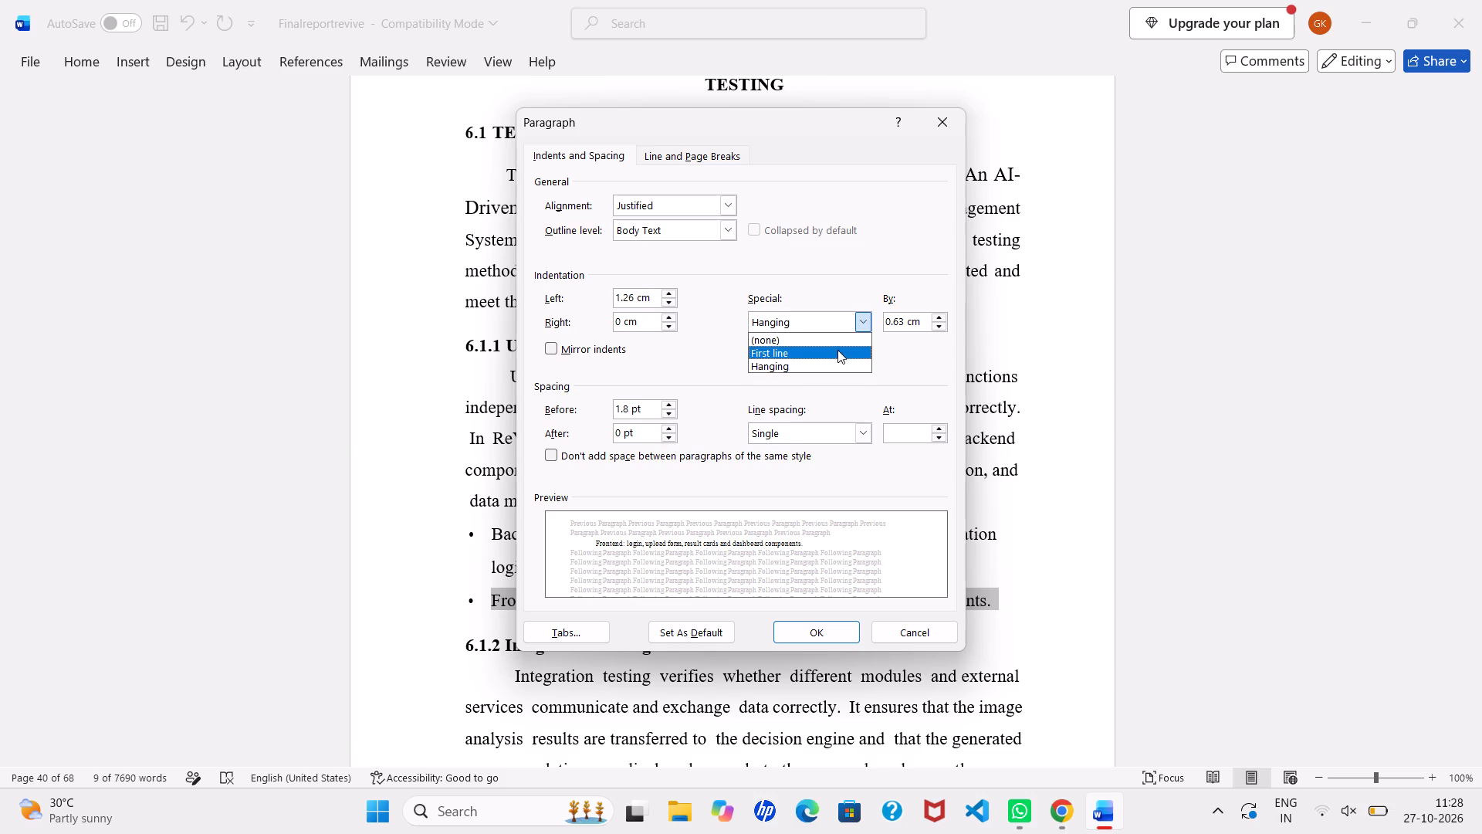
pyautogui.click(835, 354)
pyautogui.tripleClick(663, 300)
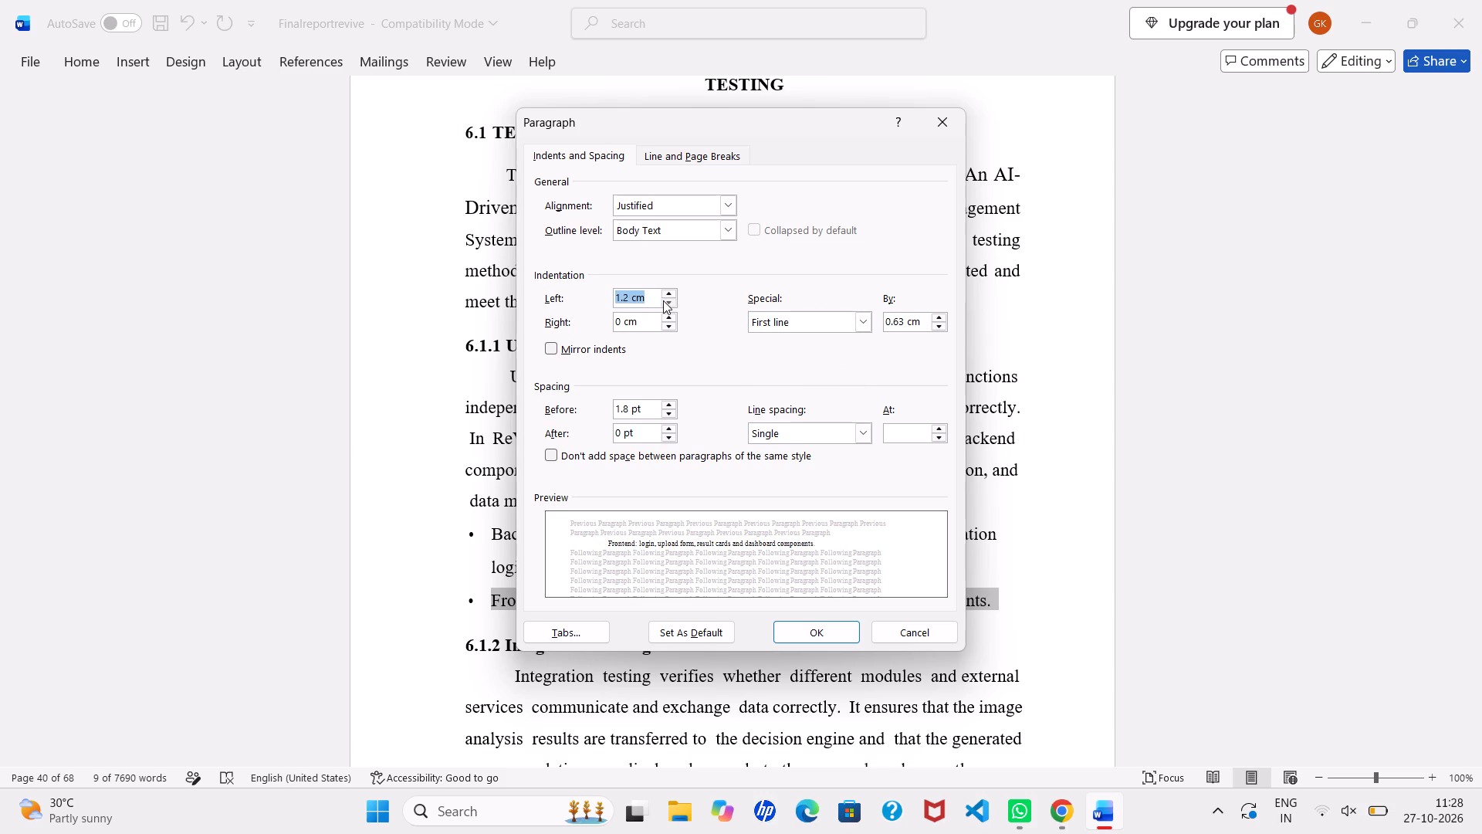
pyautogui.tripleClick(663, 300)
pyautogui.tripleClick(663, 300)
pyautogui.click(663, 300)
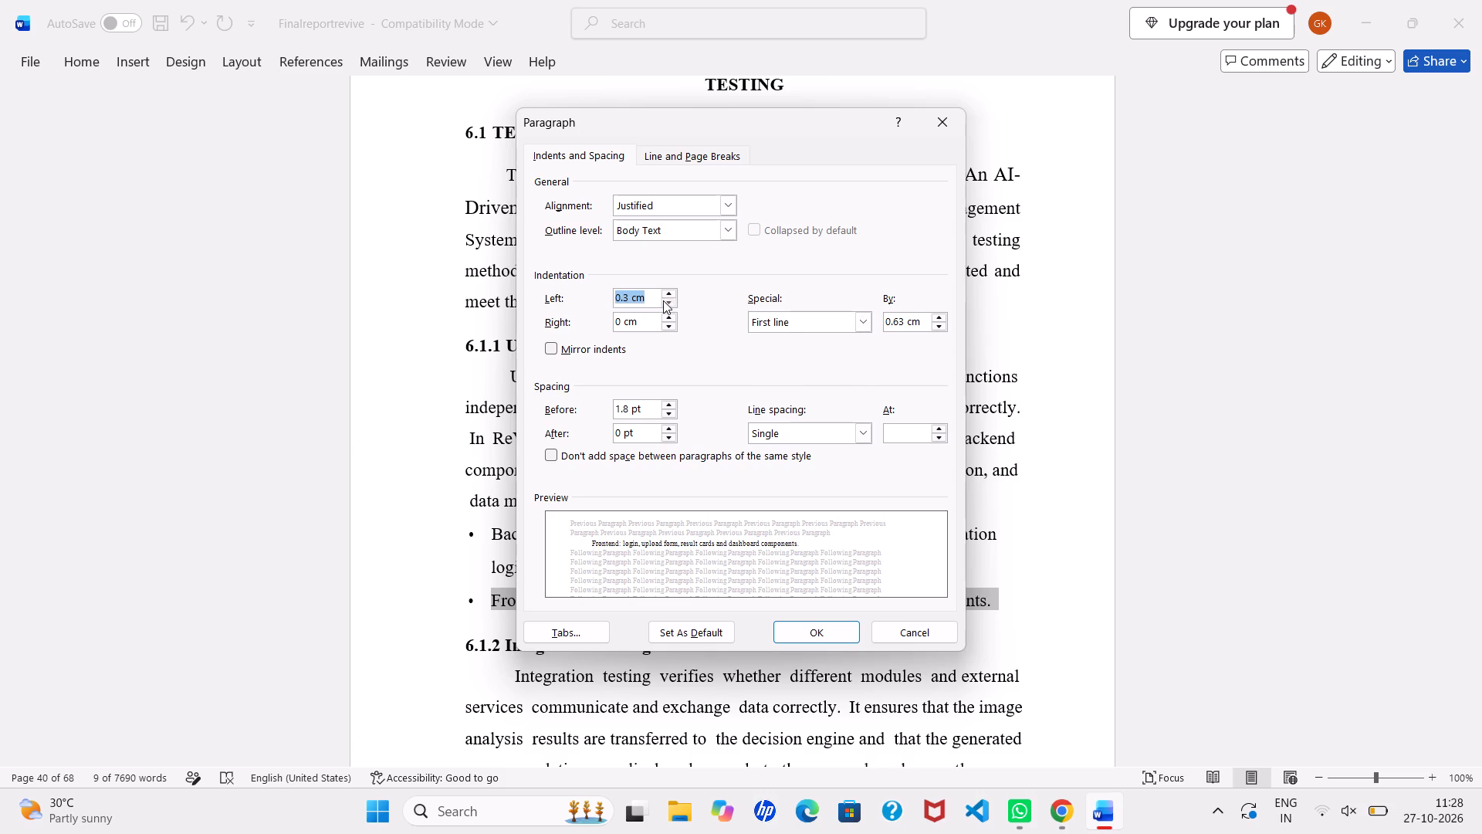
pyautogui.click(663, 300)
pyautogui.click(663, 300)
pyautogui.click(663, 300)
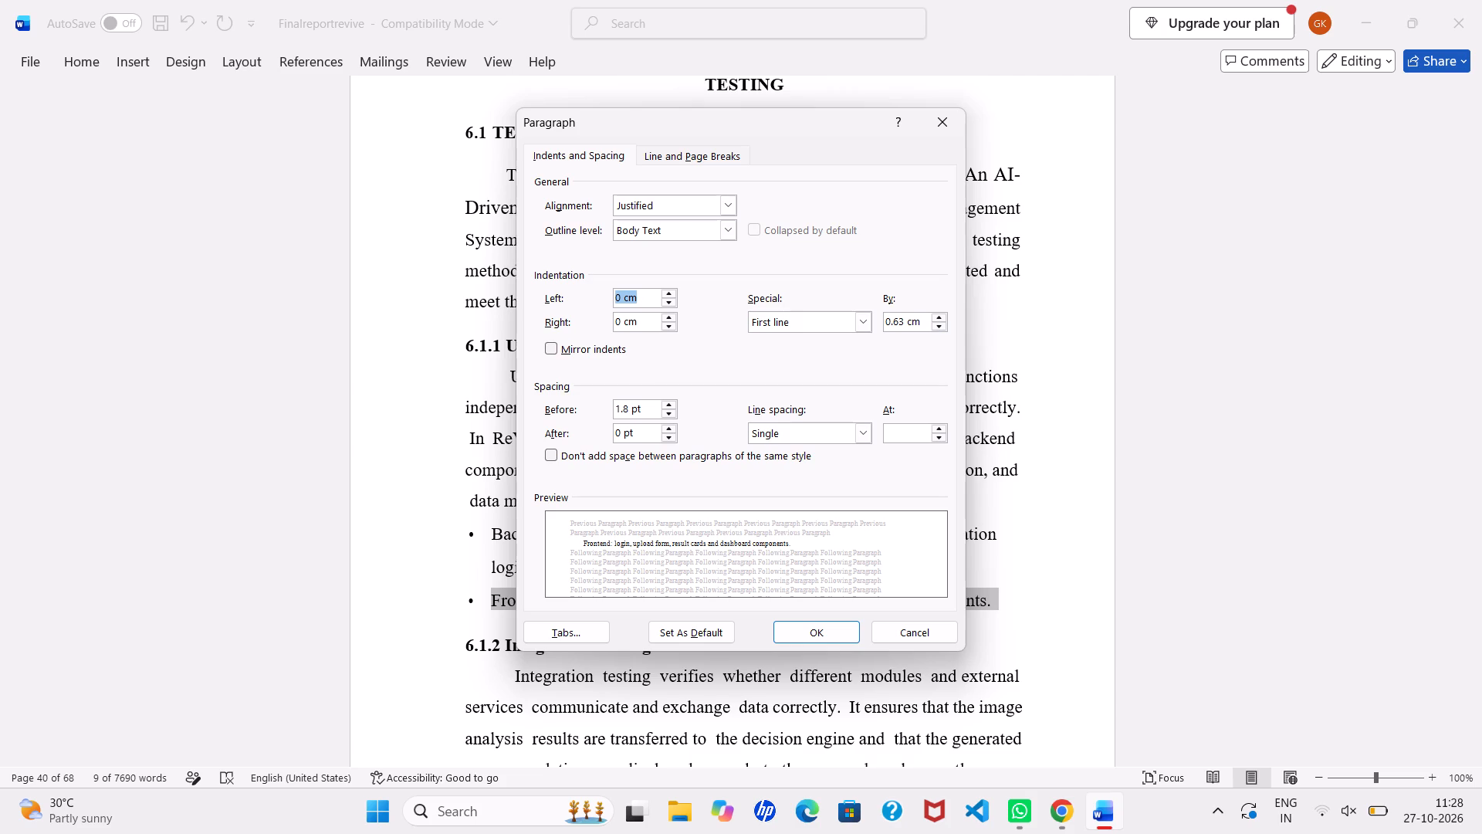
# Set the Frontend bullet's First line indent to 1.27 cm and apply the paragraph settings.
pyautogui.click(912, 322)
pyautogui.press('Left')
pyautogui.press('BackSpace')
pyautogui.press('BackSpace')
pyautogui.press('BackSpace')
pyautogui.press('BackSpace')
pyautogui.press('BackSpace')
pyautogui.write('1.27')
pyautogui.press('space')
pyautogui.click(815, 630)
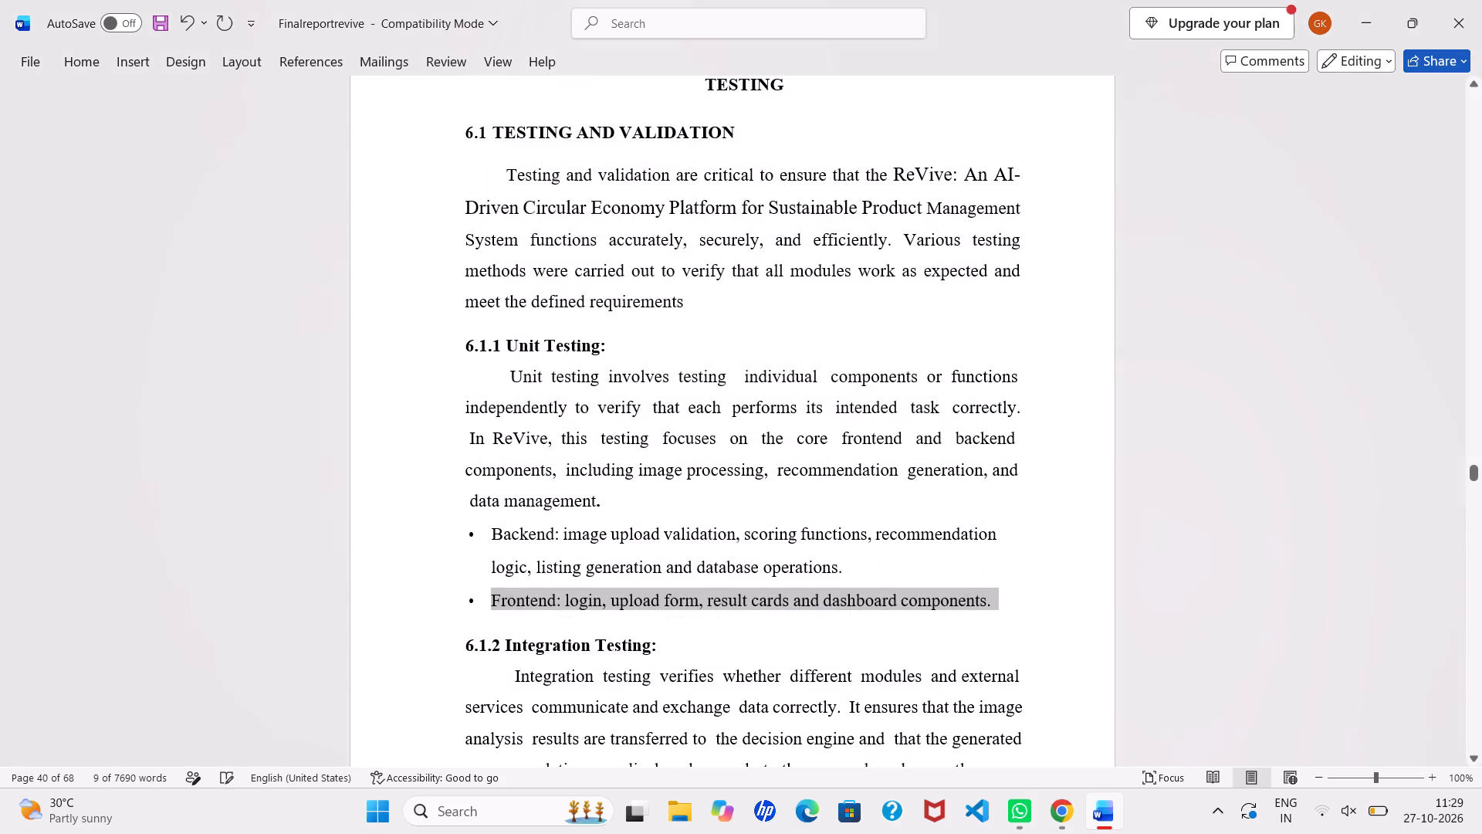
pyautogui.click(994, 596)
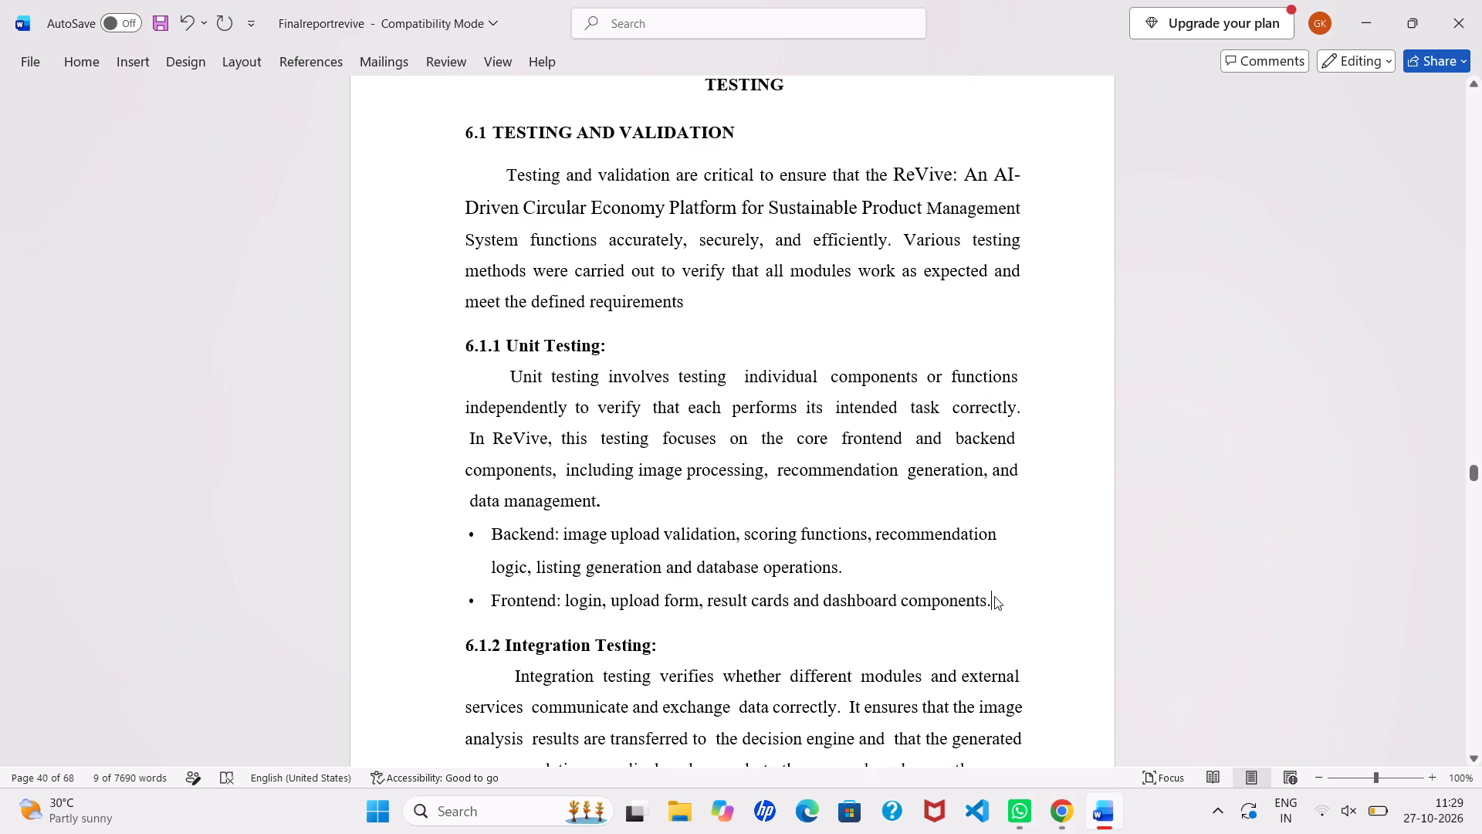
# Stretch the Backend bullet's first line to the right margin with an extra space before each word from "image" through "recommendation".
pyautogui.scroll(-1, 979, 648)
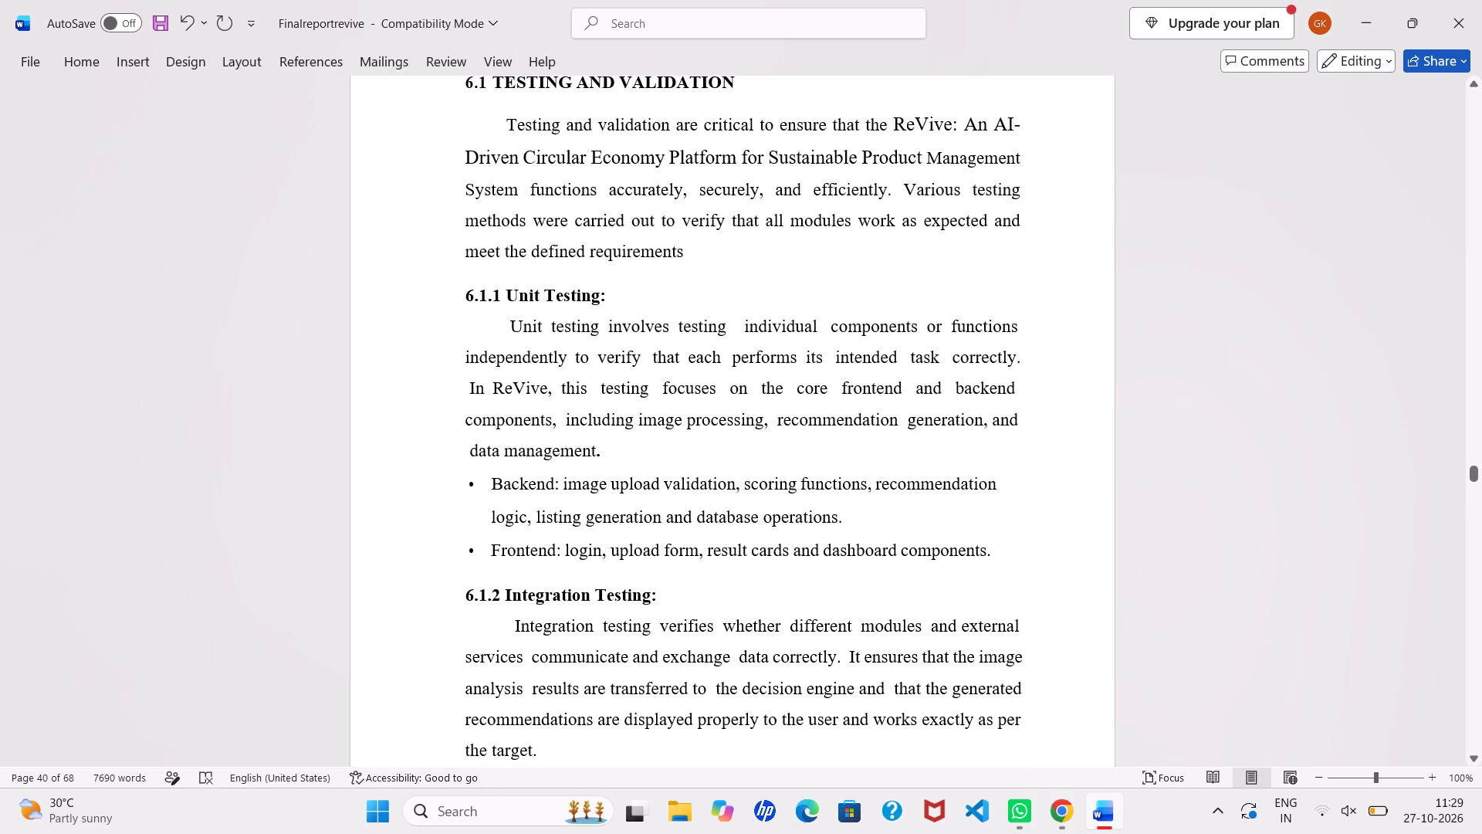
pyautogui.scroll(-1, 869, 545)
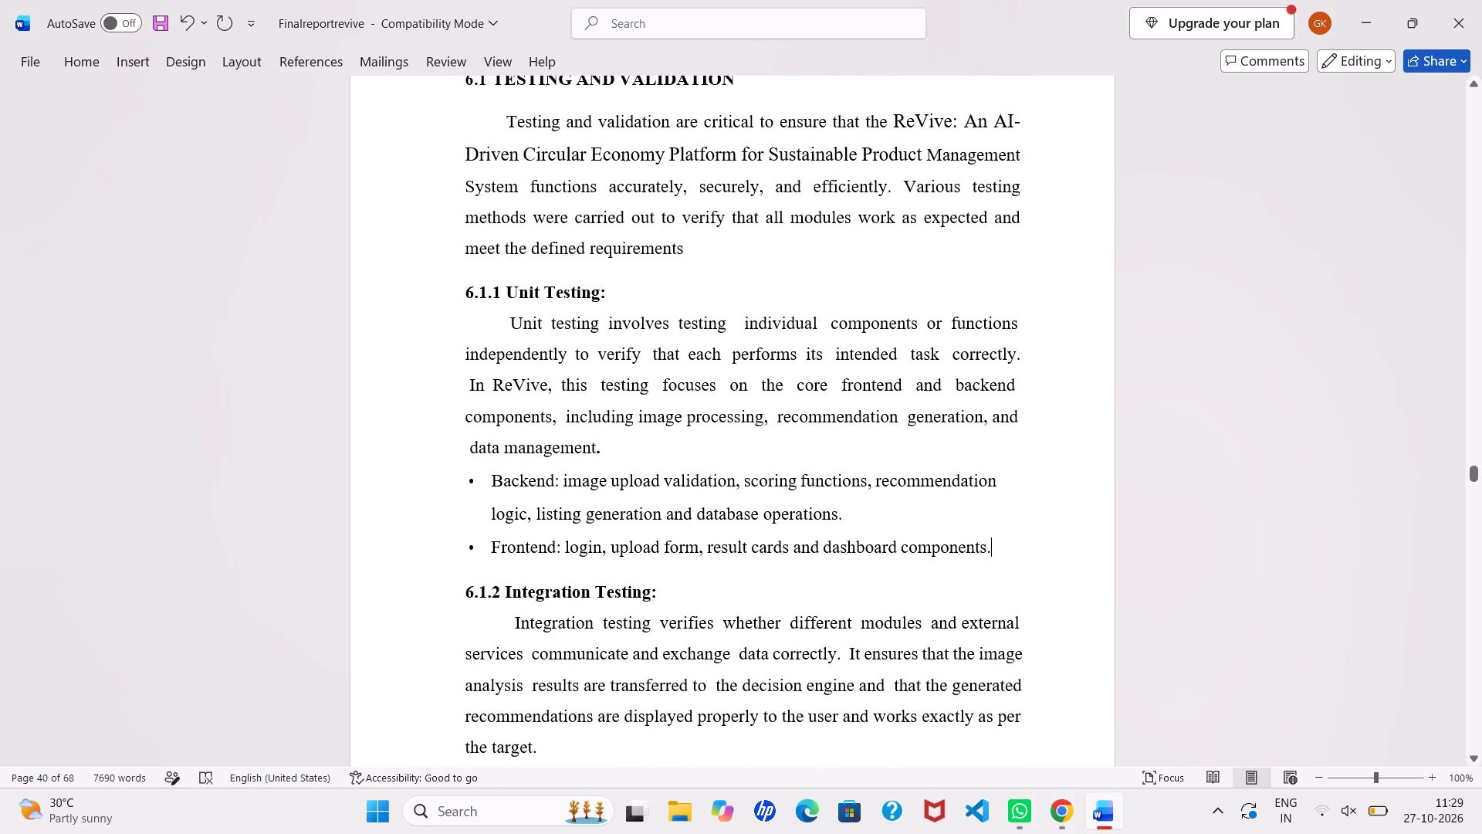
pyautogui.click(564, 480)
pyautogui.press('space')
pyautogui.click(613, 483)
pyautogui.press('space')
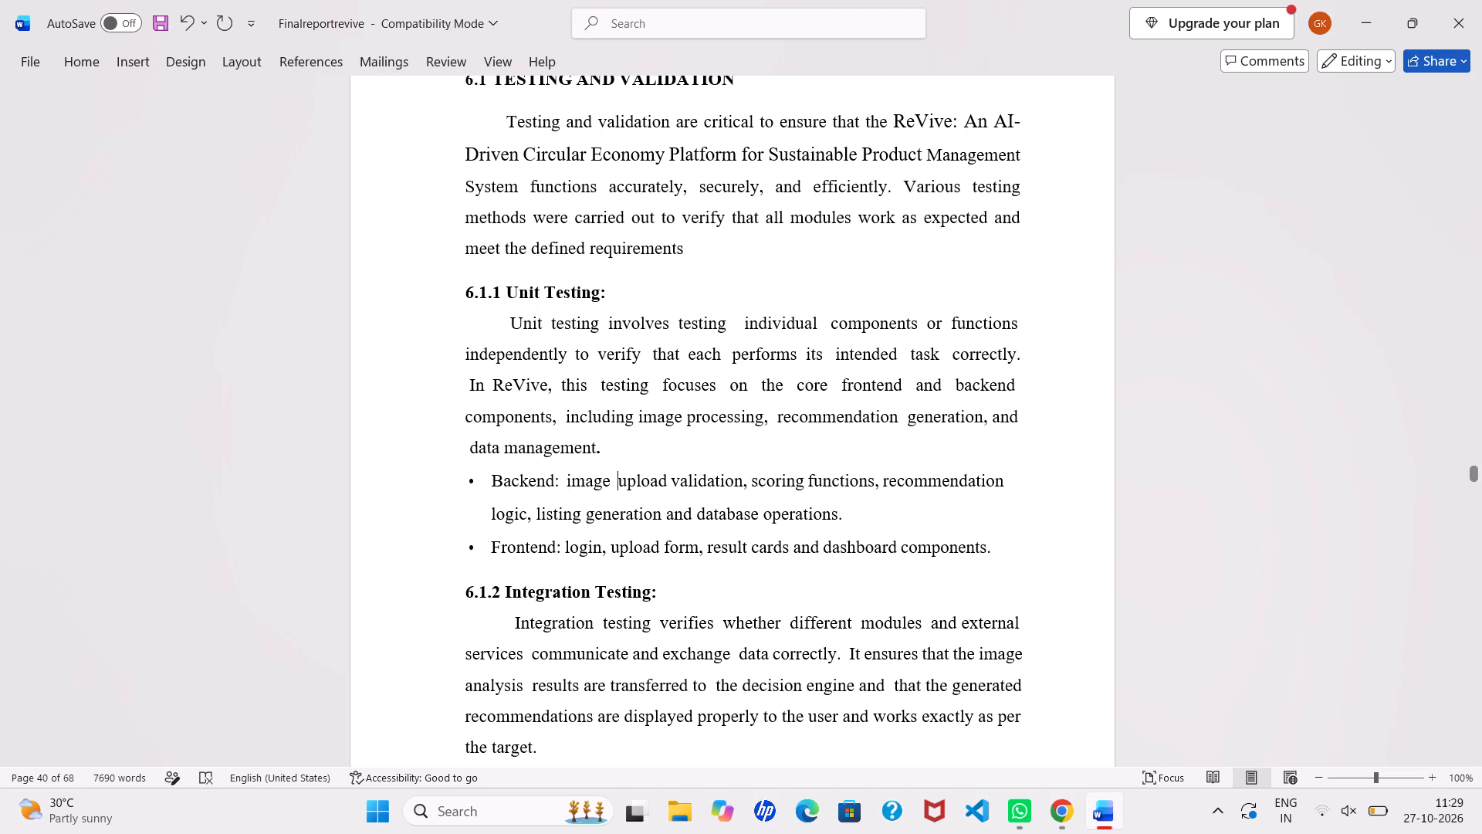
pyautogui.click(673, 482)
pyautogui.press('space')
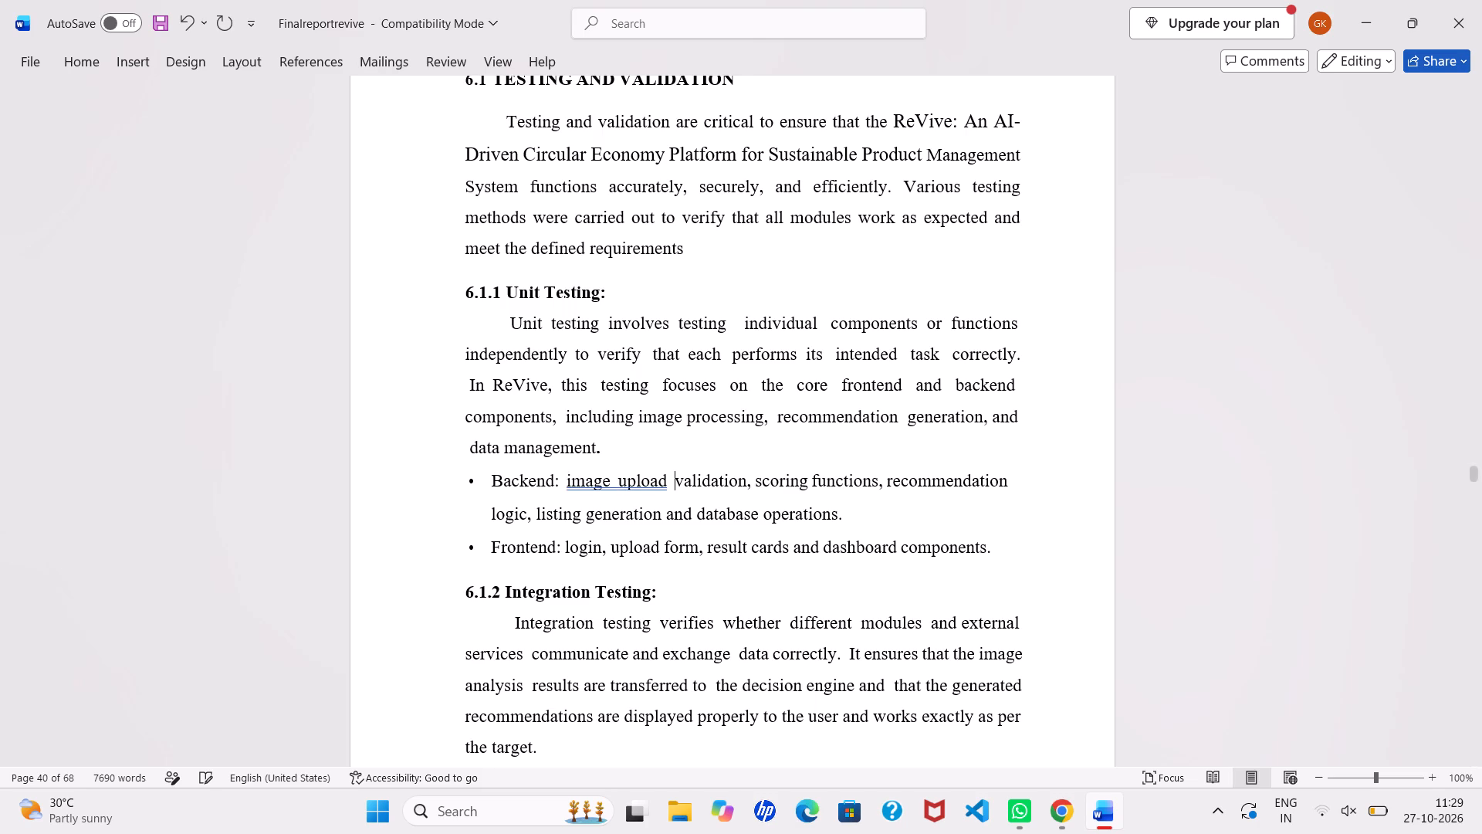
pyautogui.click(756, 483)
pyautogui.press('space')
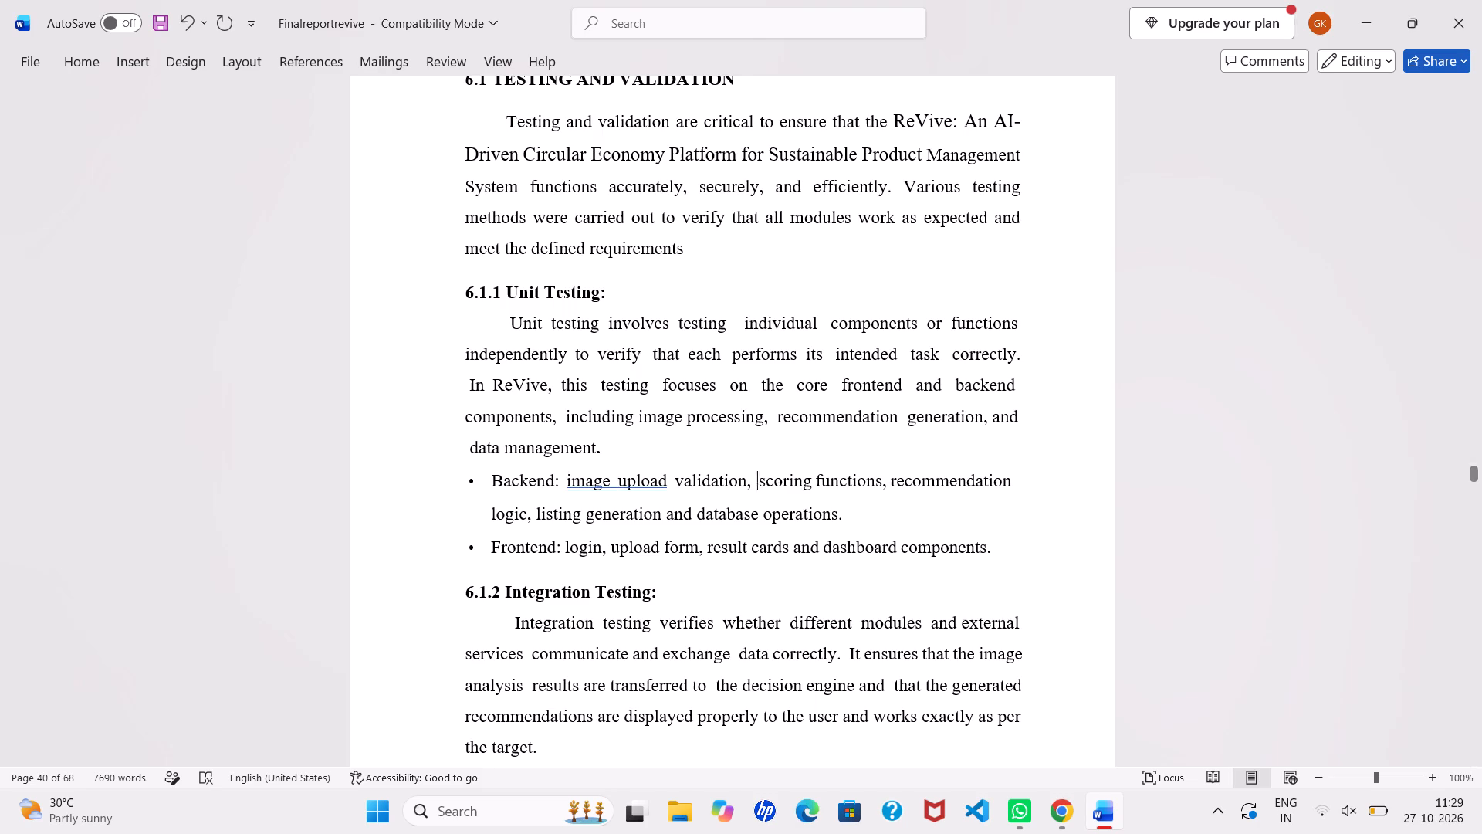
pyautogui.click(814, 480)
pyautogui.press('space')
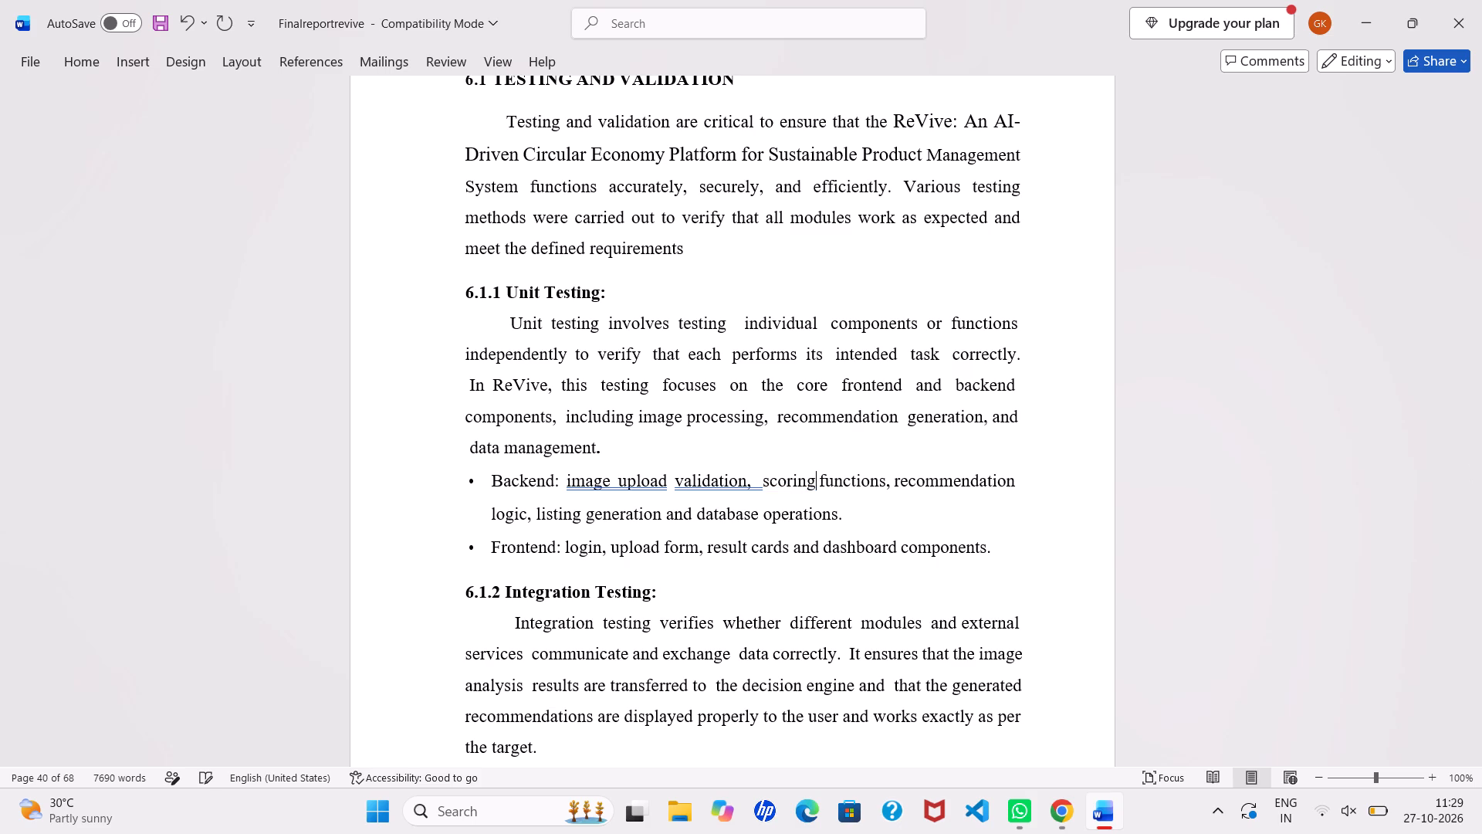
pyautogui.click(760, 482)
pyautogui.press('BackSpace')
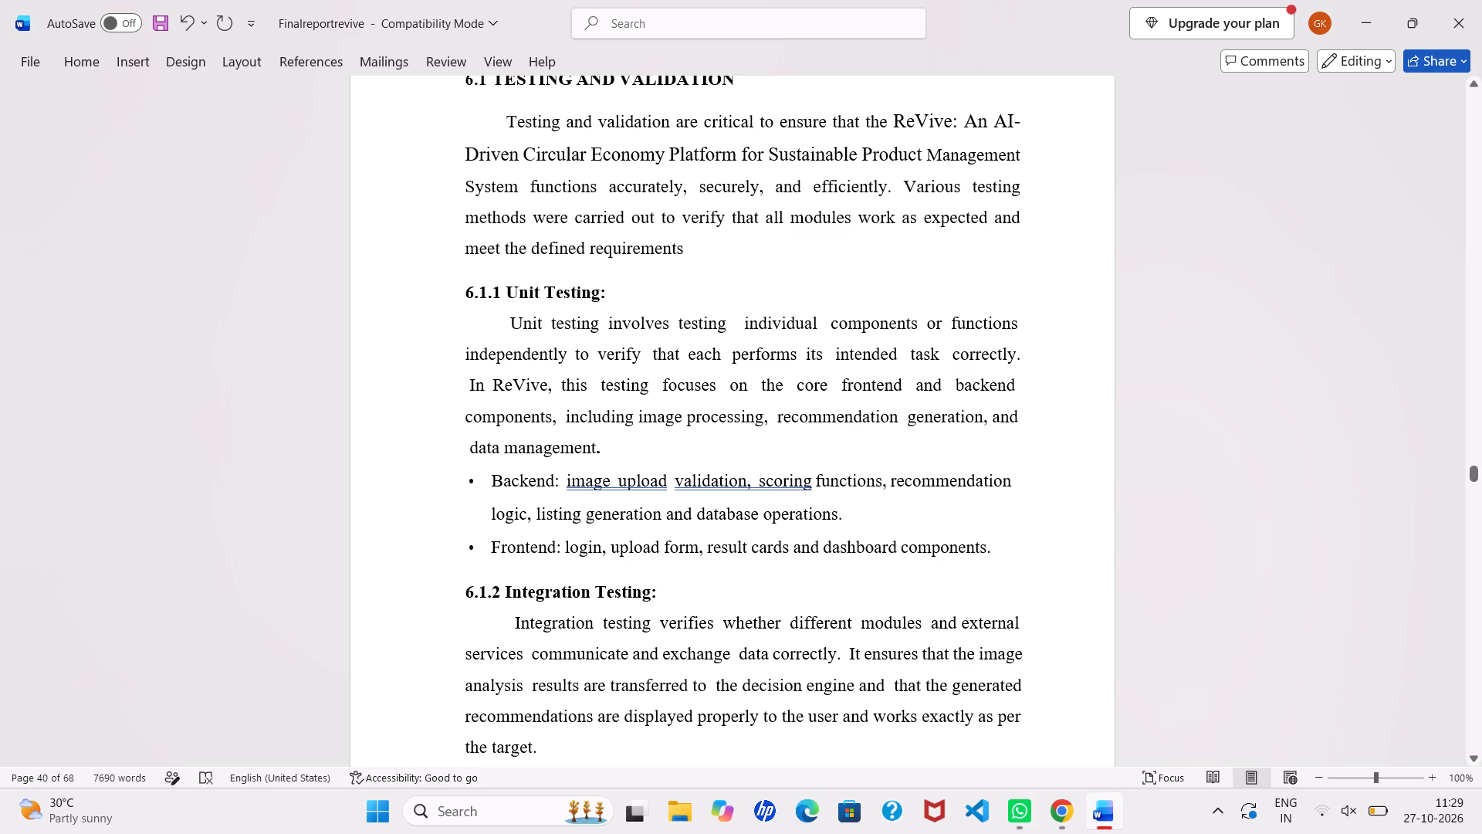
pyautogui.click(815, 480)
pyautogui.press('space')
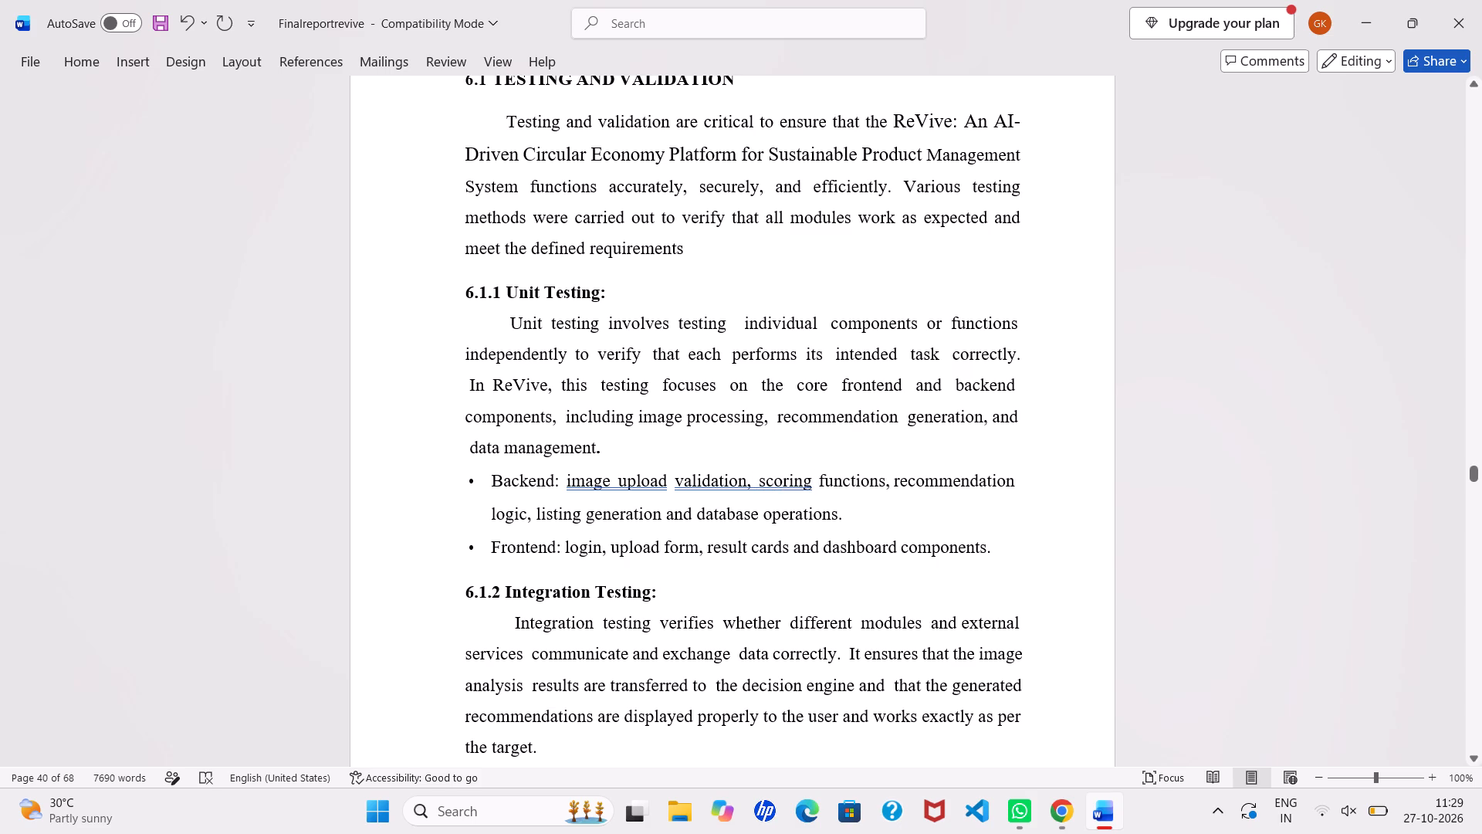
pyautogui.click(890, 480)
pyautogui.press('space')
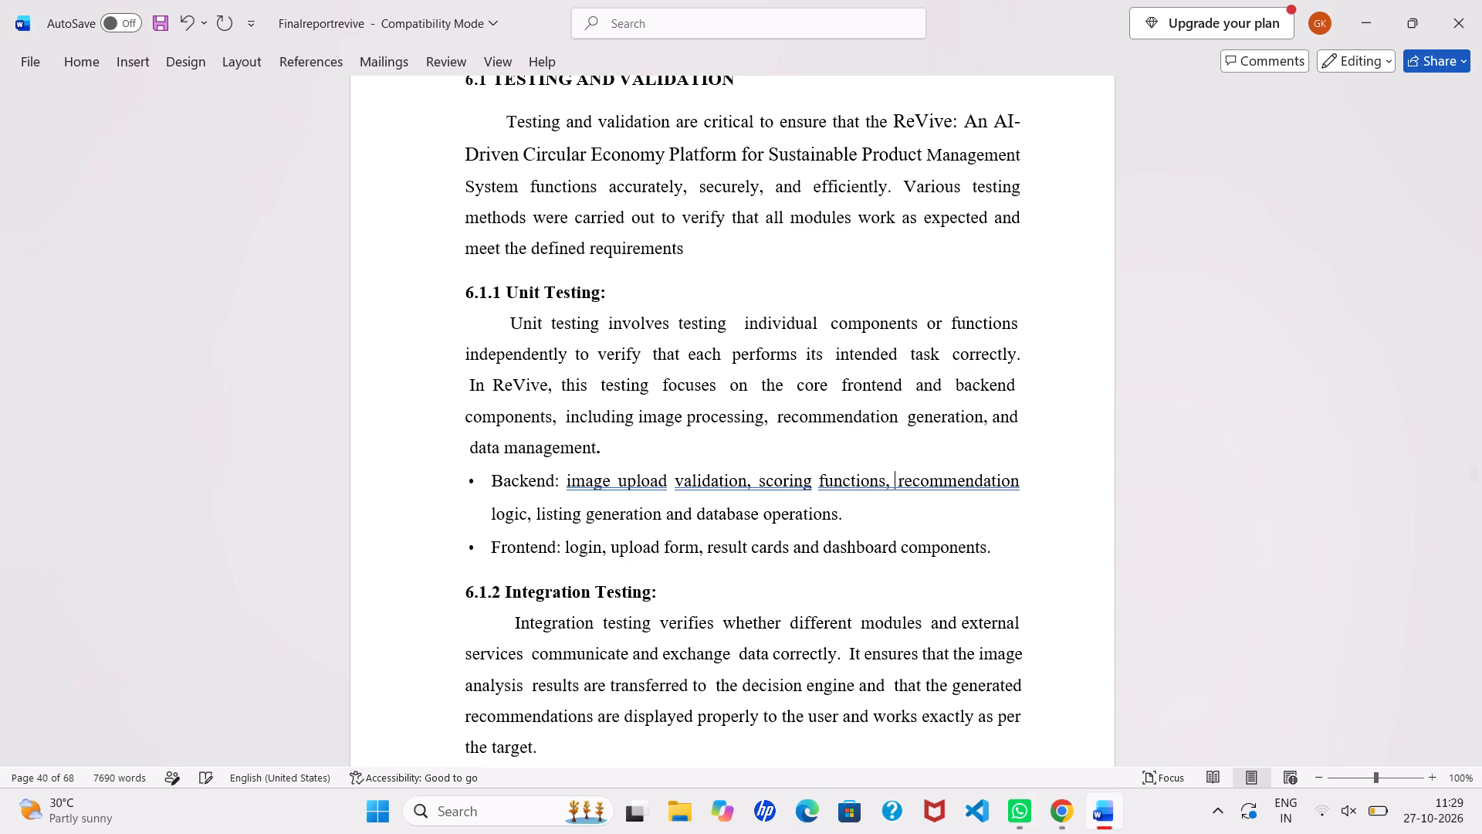
# Stretch the Frontend bullet line to the right margin with an extra space before each word from "login," through "components.".
pyautogui.click(567, 546)
pyautogui.press('Left')
pyautogui.press('space')
pyautogui.click(611, 551)
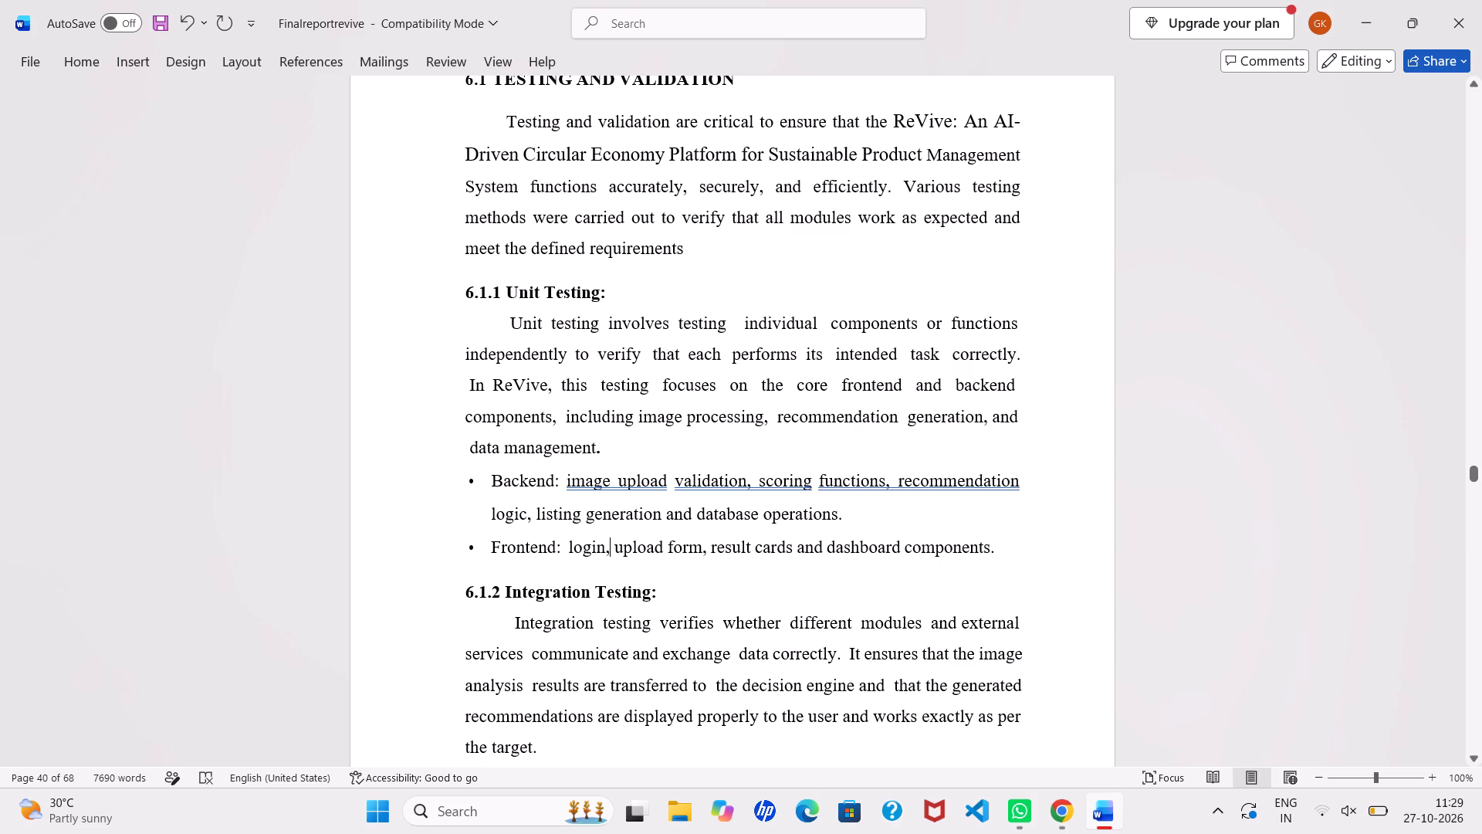
pyautogui.click(611, 551)
pyautogui.press('space')
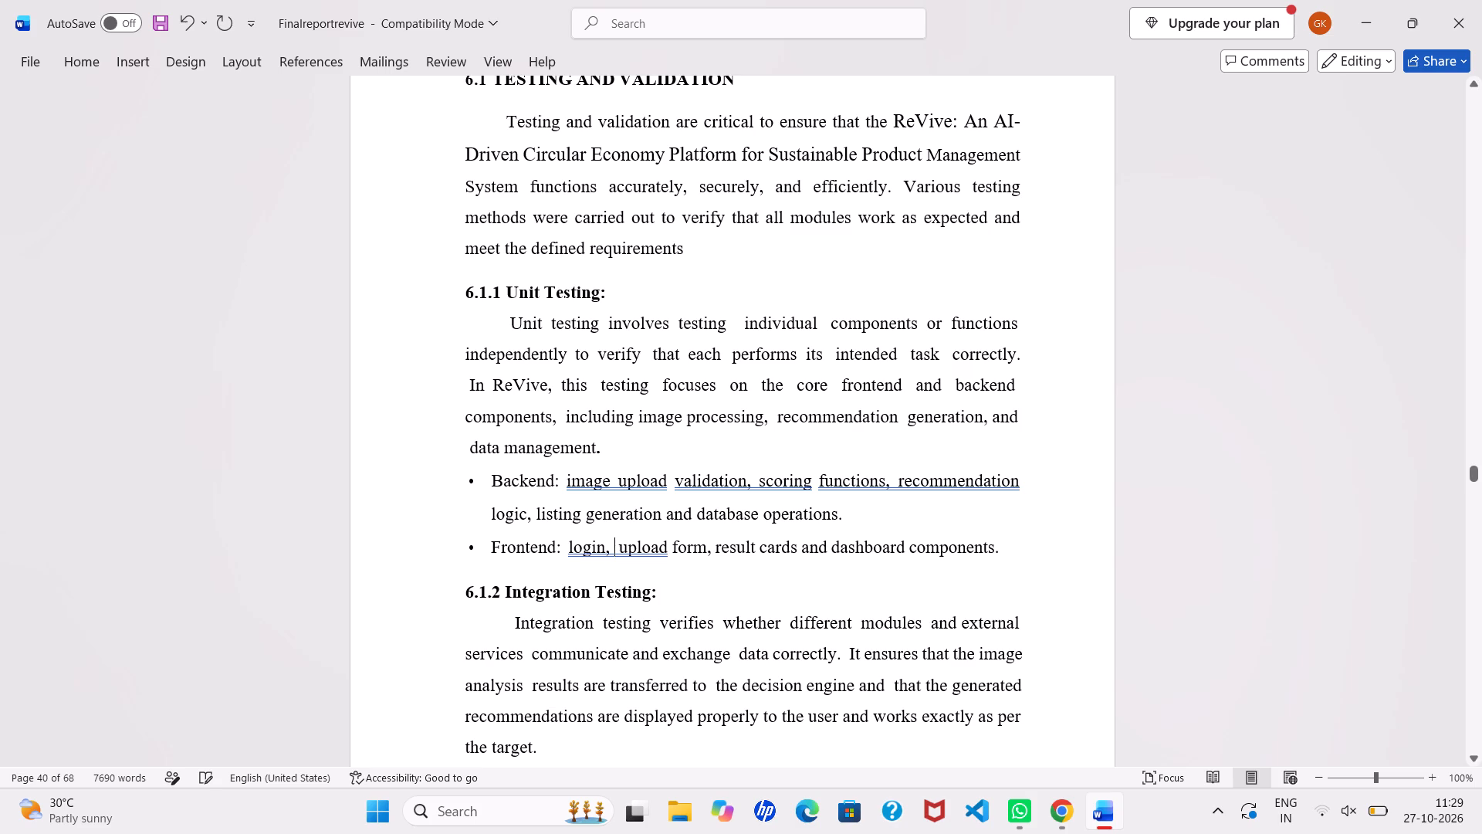
pyautogui.click(711, 548)
pyautogui.press('space')
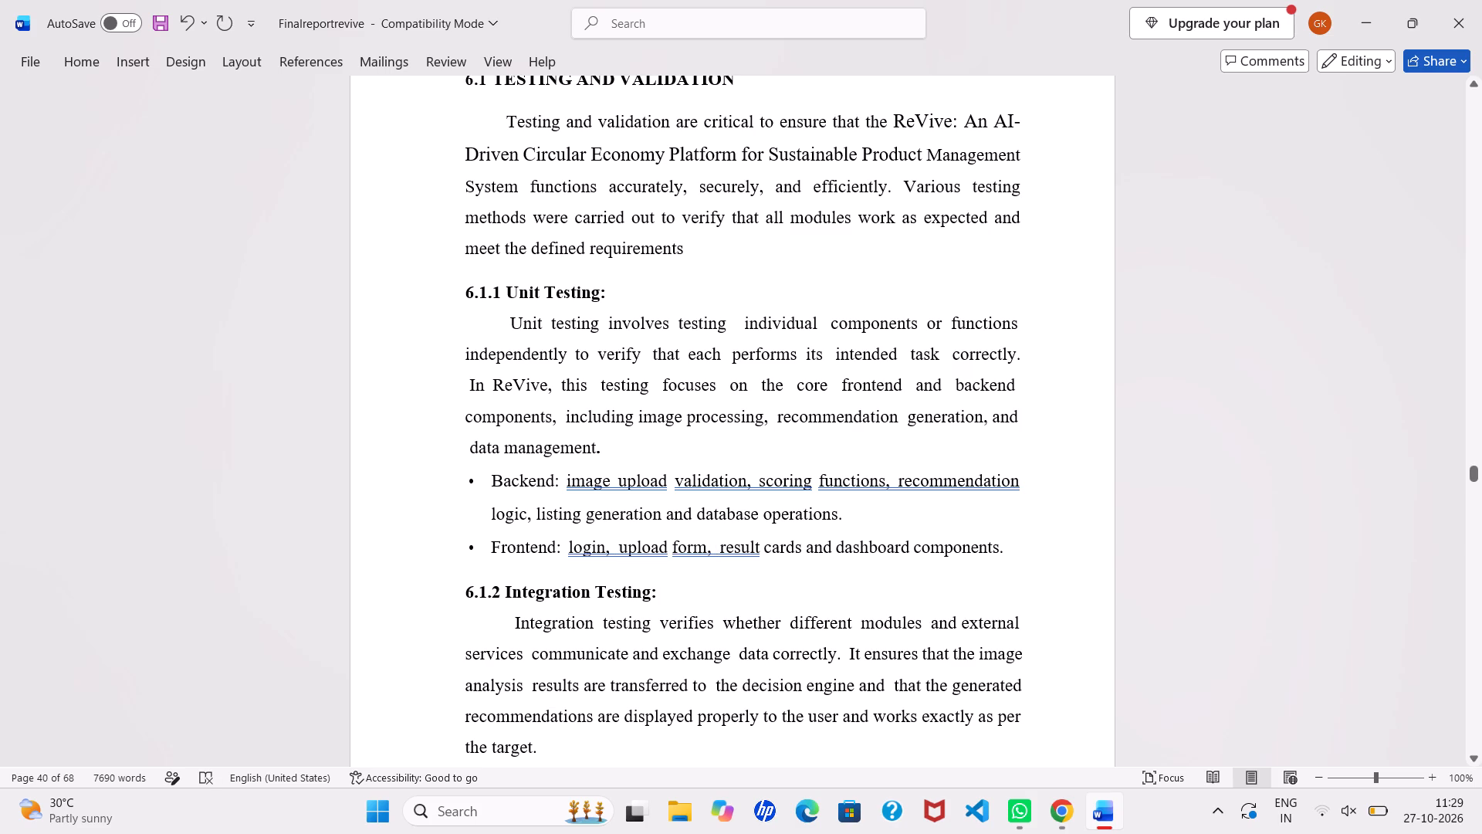
pyautogui.click(801, 550)
pyautogui.press('space')
pyautogui.click(844, 548)
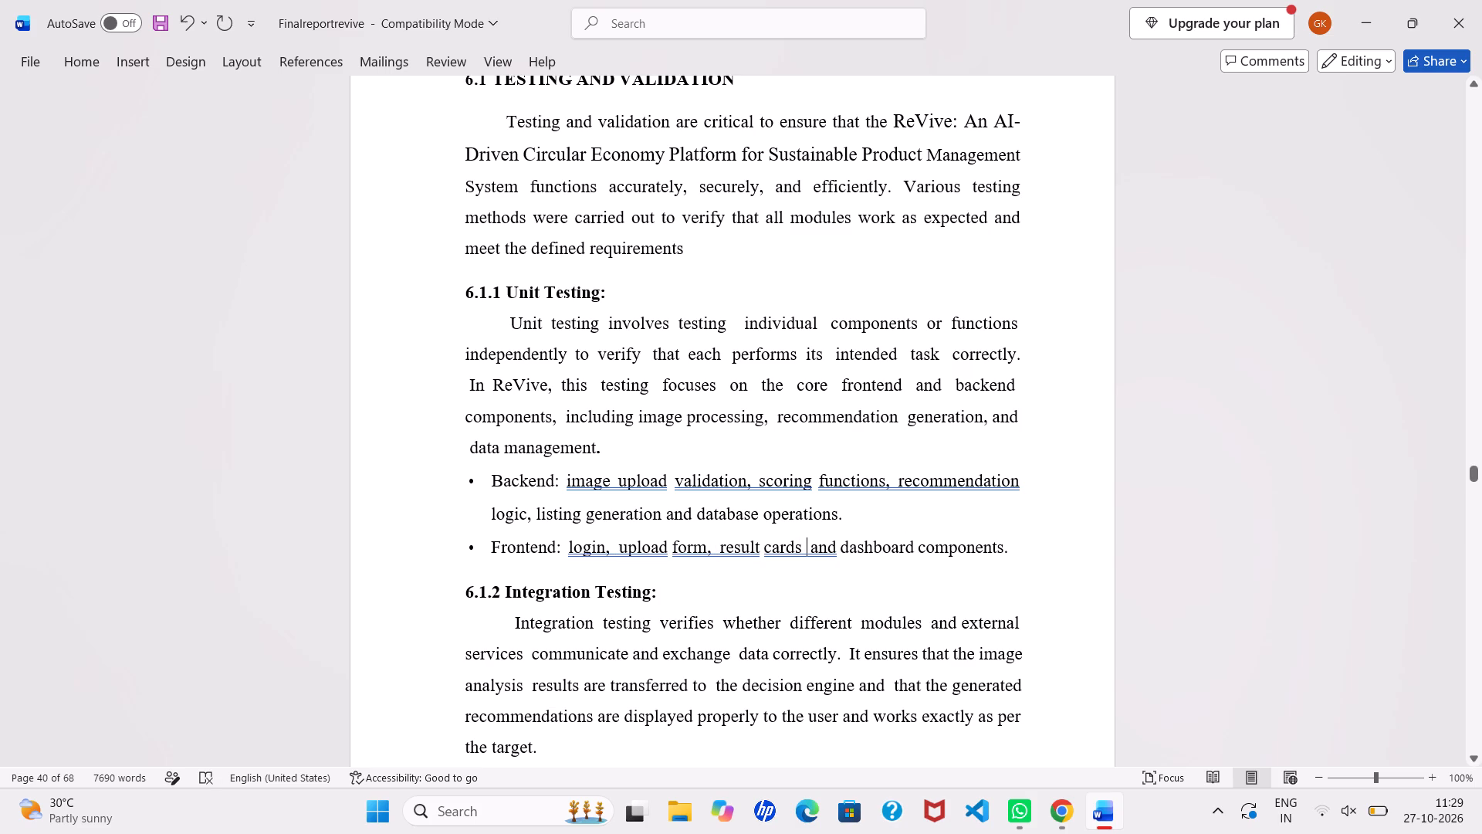
pyautogui.press('space')
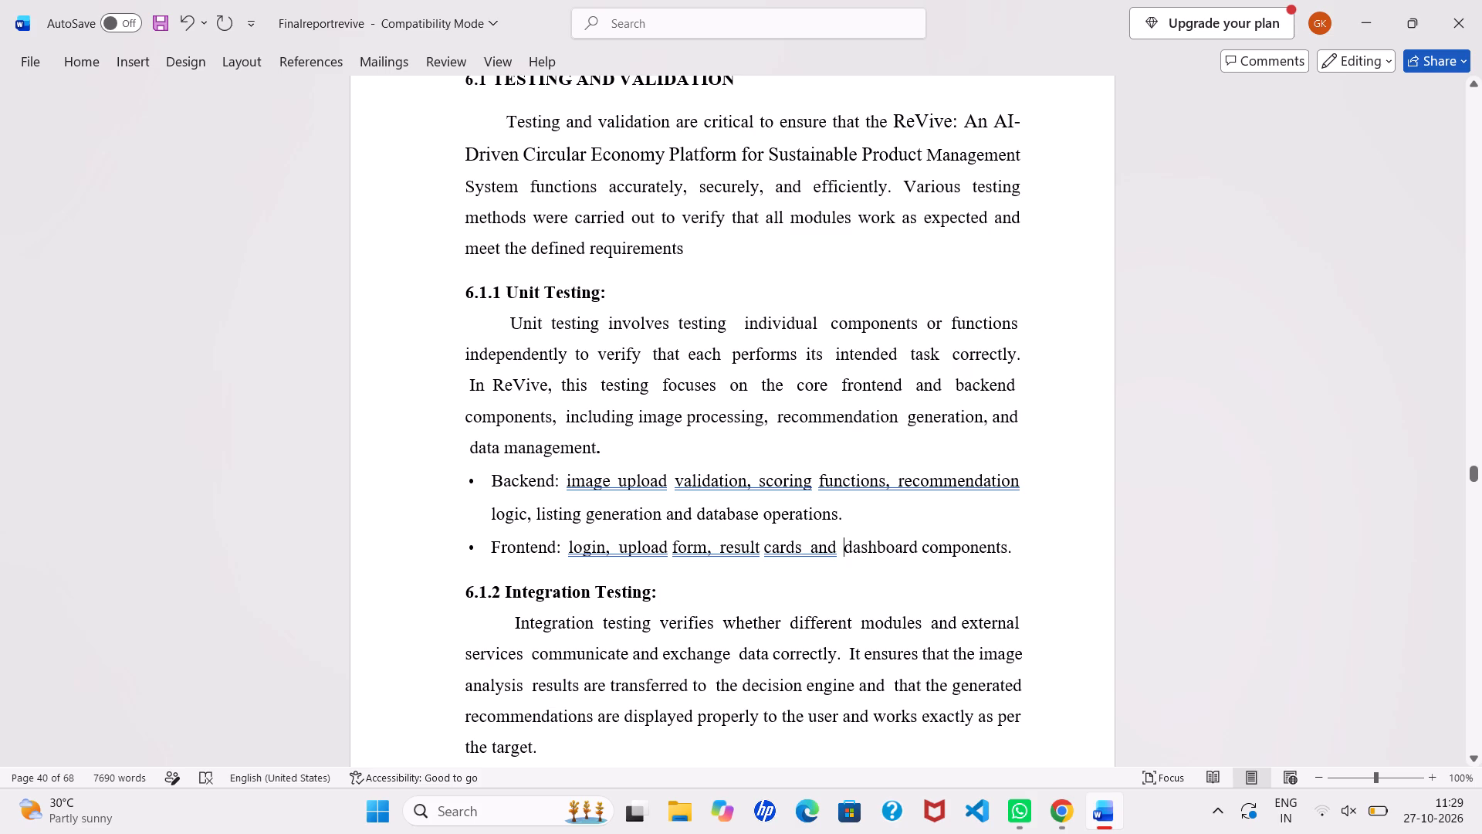
pyautogui.click(920, 551)
pyautogui.press('space')
pyautogui.click(763, 551)
pyautogui.press('space')
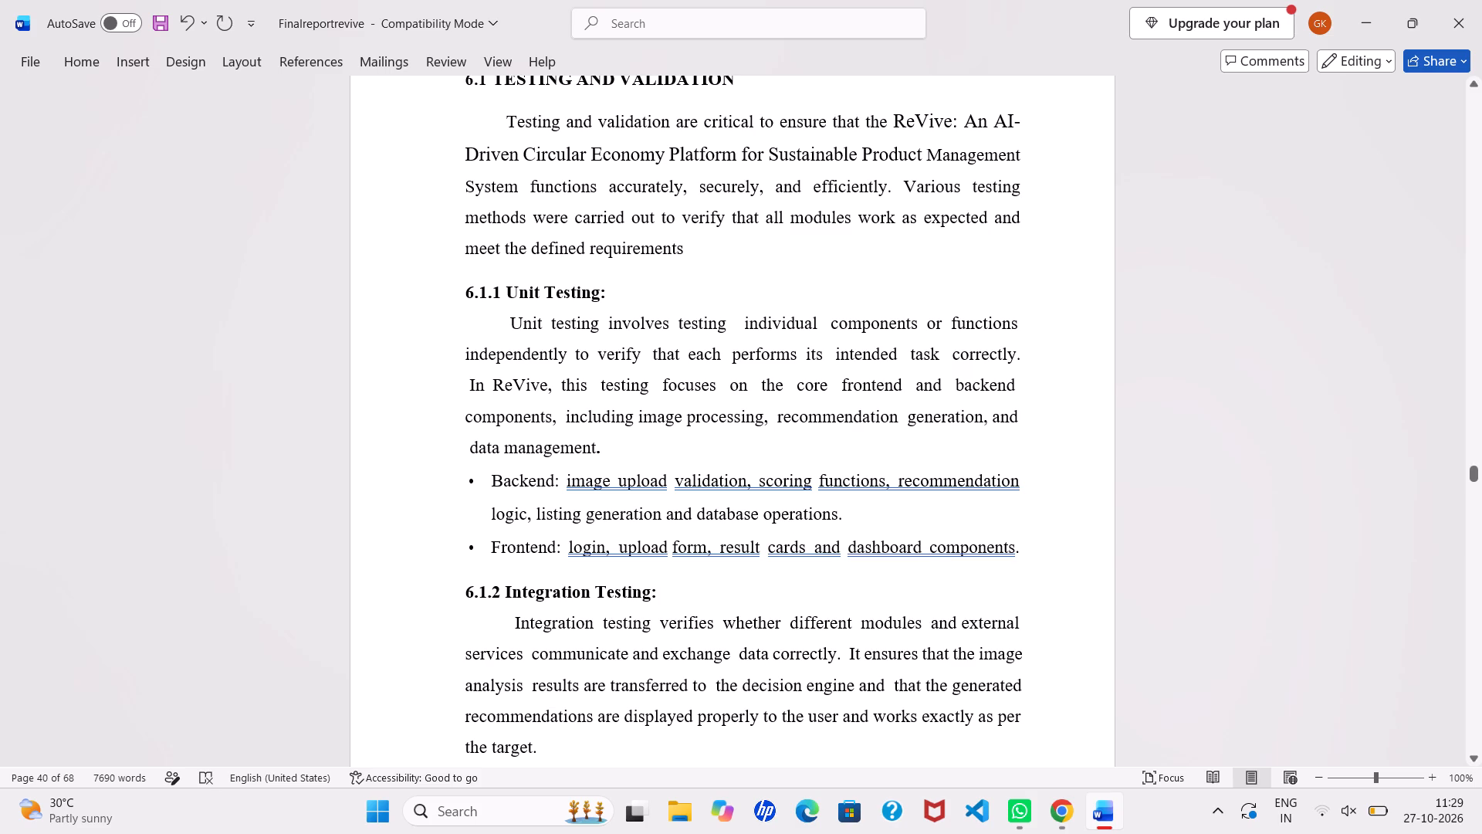
pyautogui.click(666, 551)
pyautogui.press('space')
pyautogui.click(729, 592)
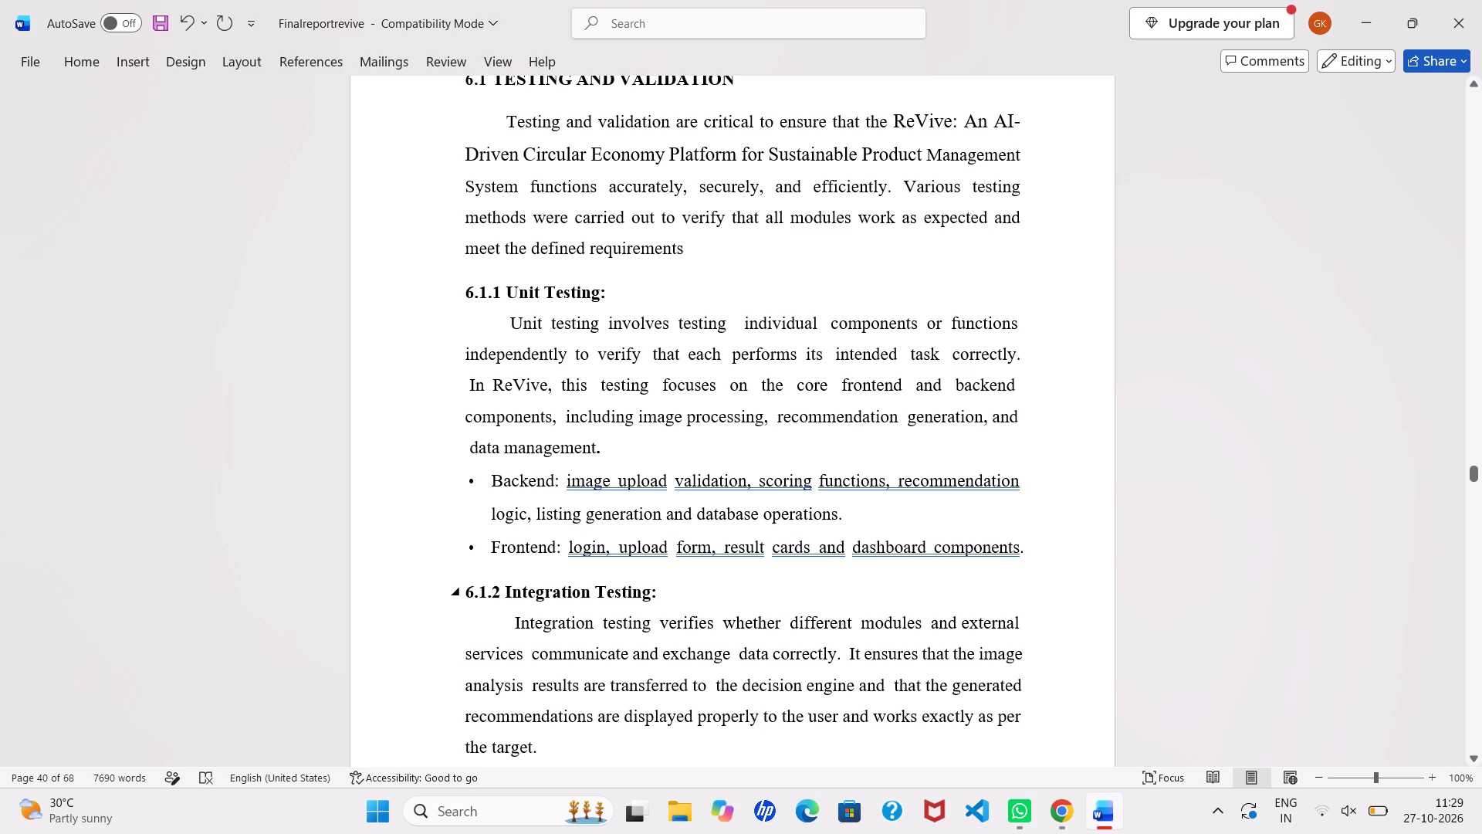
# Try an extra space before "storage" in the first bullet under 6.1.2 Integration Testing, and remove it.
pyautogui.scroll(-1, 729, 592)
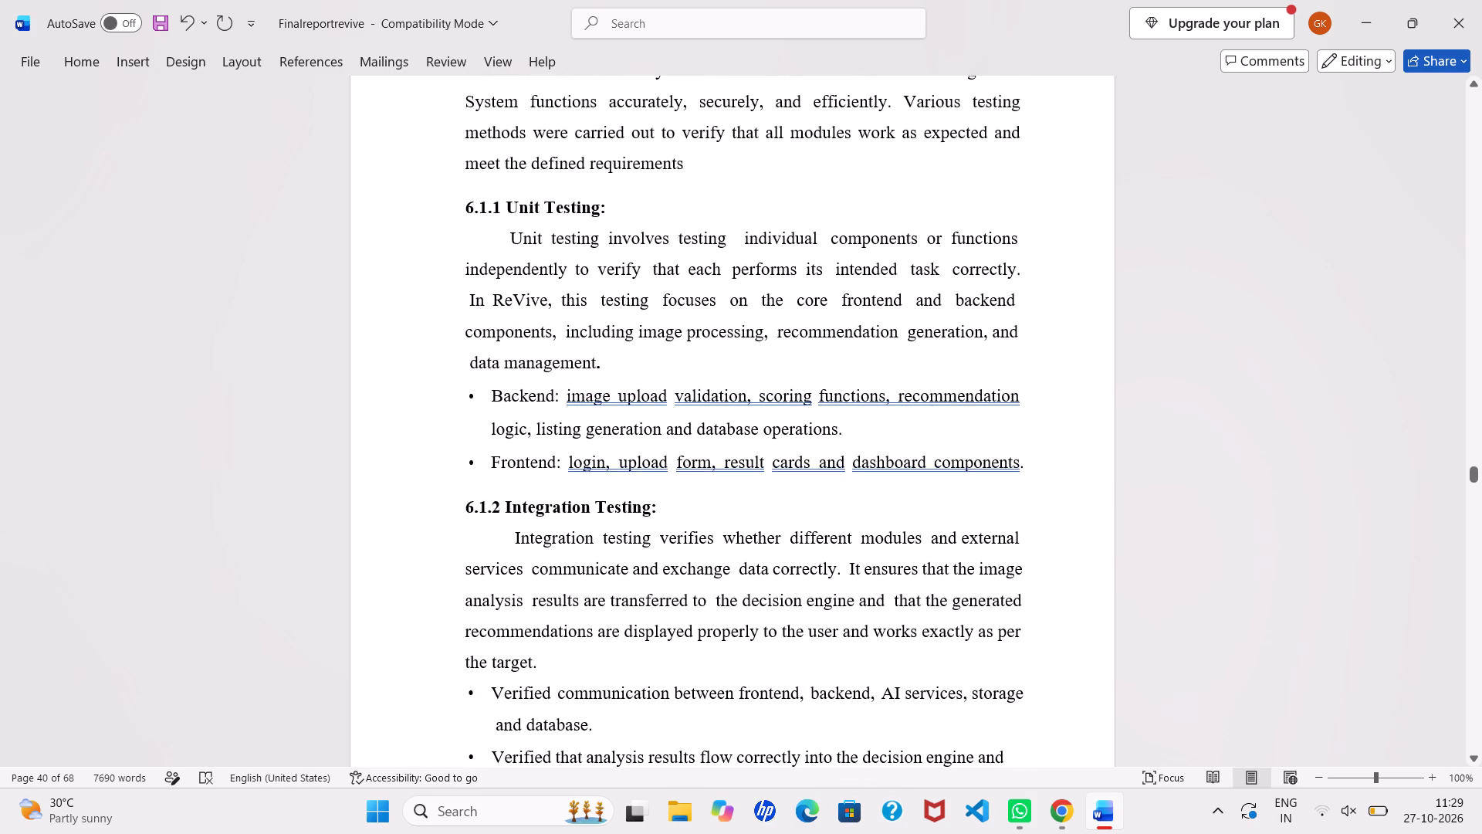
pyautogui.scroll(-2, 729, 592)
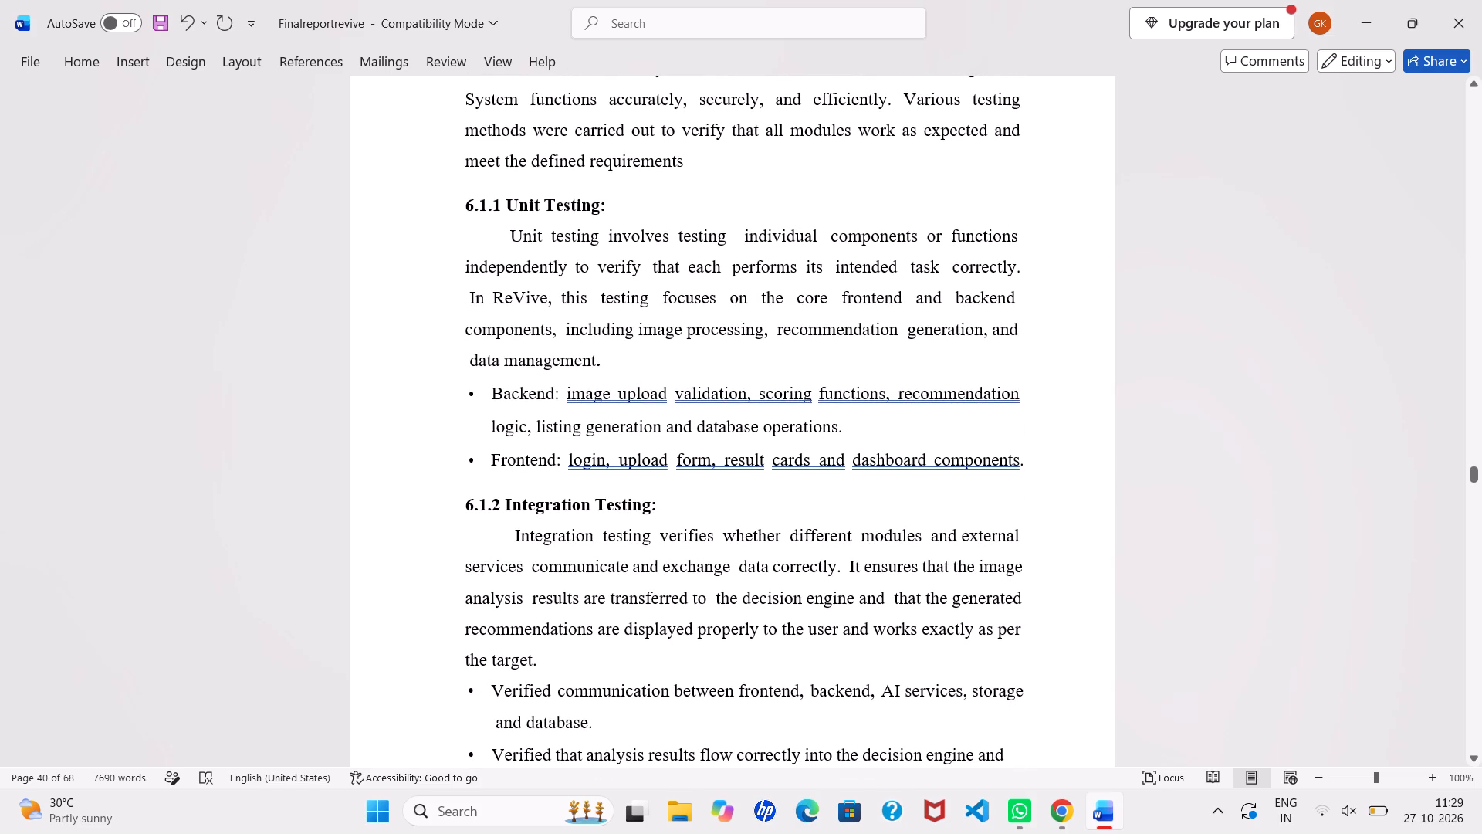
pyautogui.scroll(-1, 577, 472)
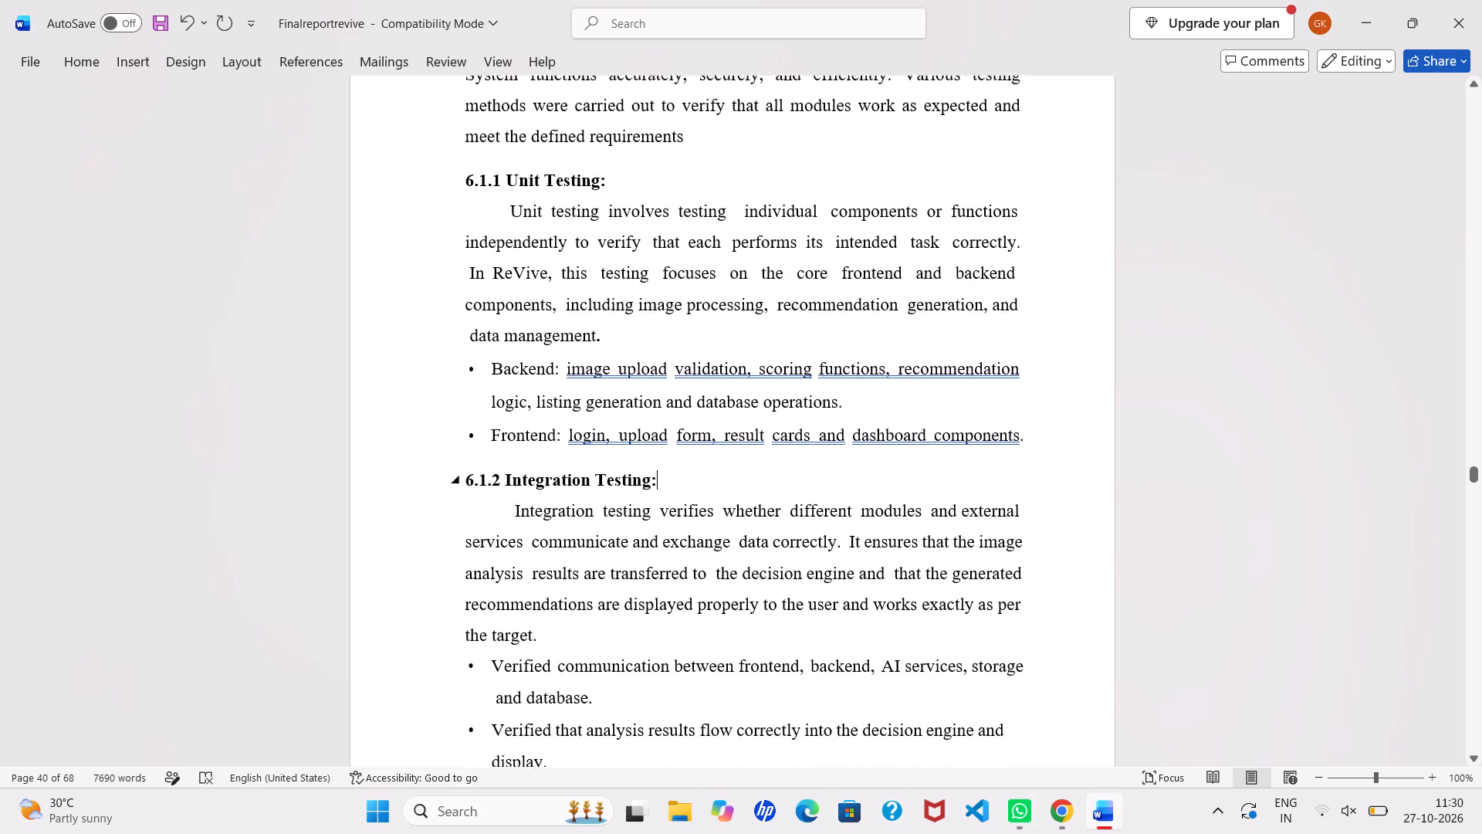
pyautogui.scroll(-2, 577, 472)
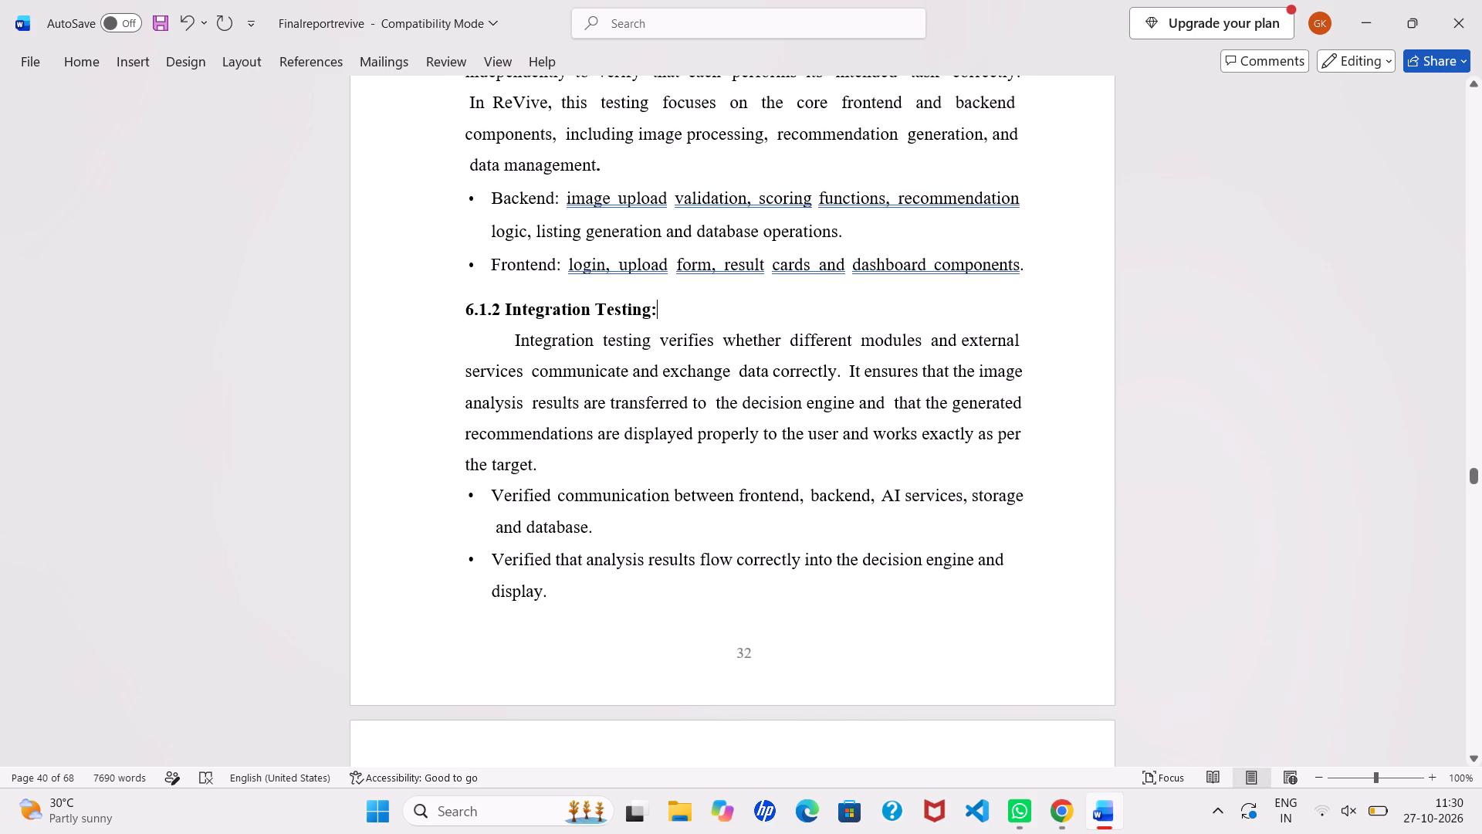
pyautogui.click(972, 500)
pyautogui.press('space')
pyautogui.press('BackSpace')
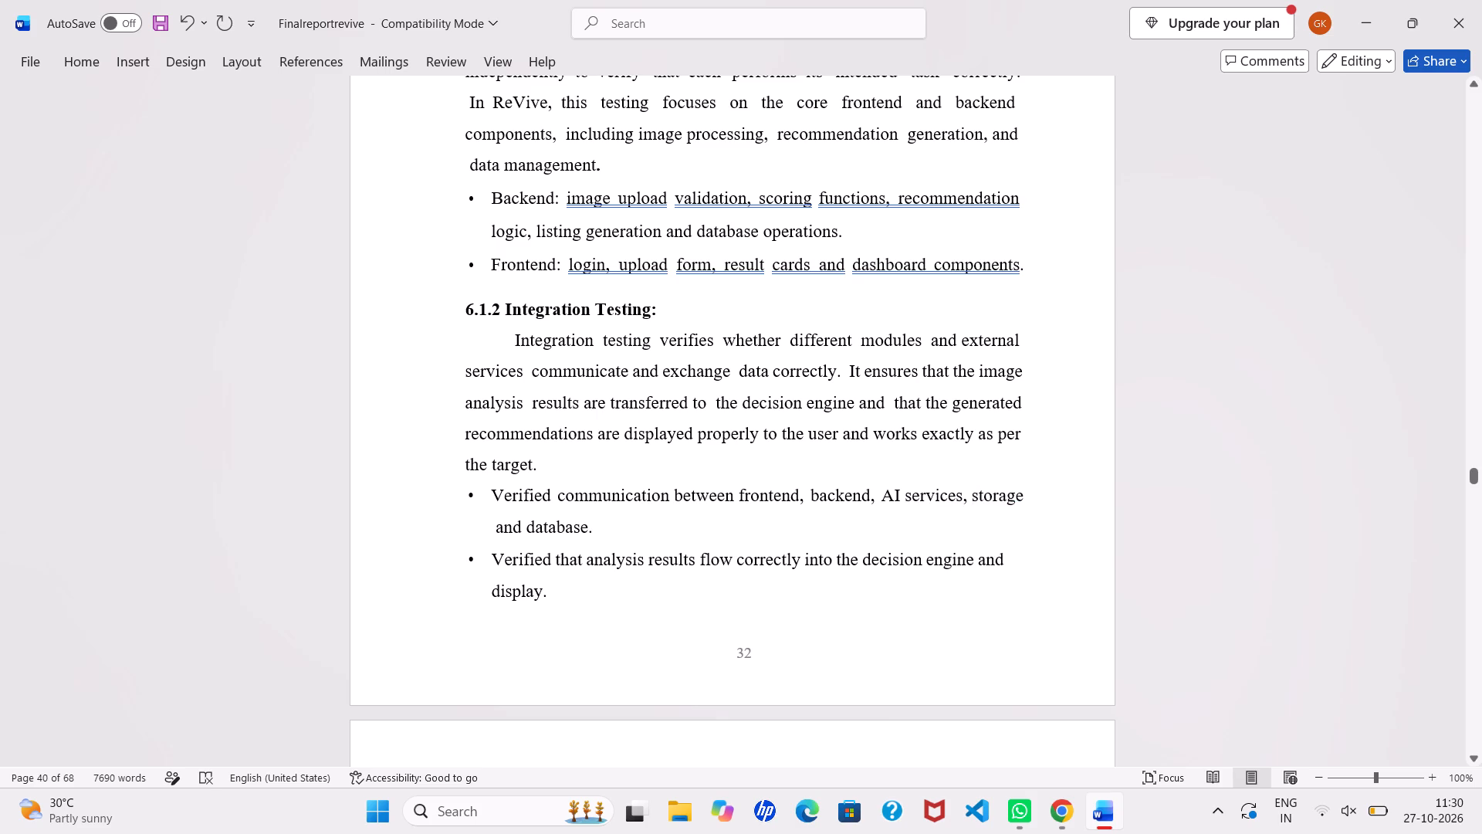
# Add an extra space before "analysis" in the second bullet under 6.1.2 Integration Testing.
pyautogui.click(586, 558)
pyautogui.press('space')
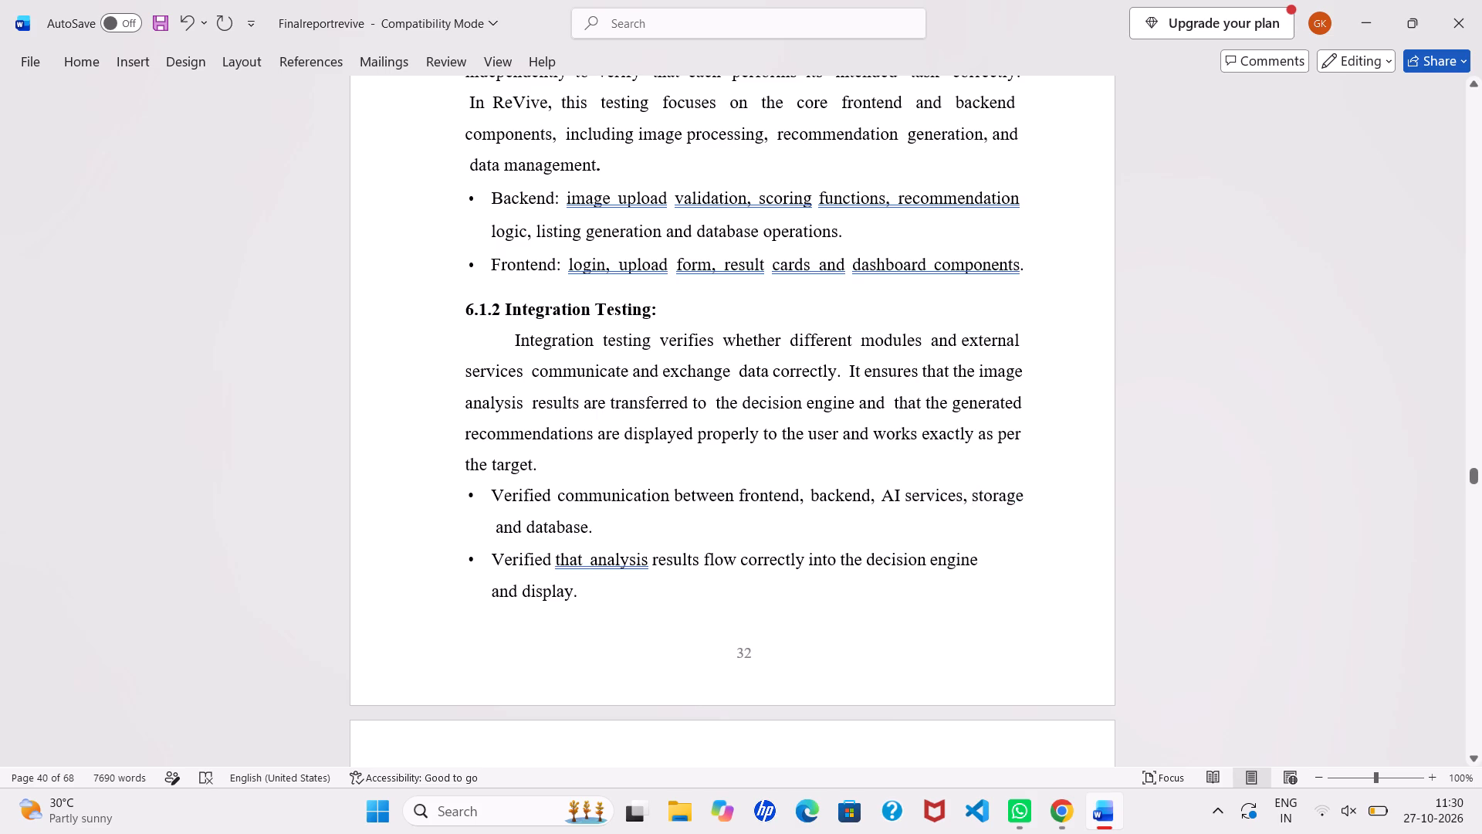
# Justify the second bullet under 6.1.2 Integration Testing, the one about analysis results flowing into the decision engine.
pyautogui.moveTo(490, 553); pyautogui.dragTo(655, 607)
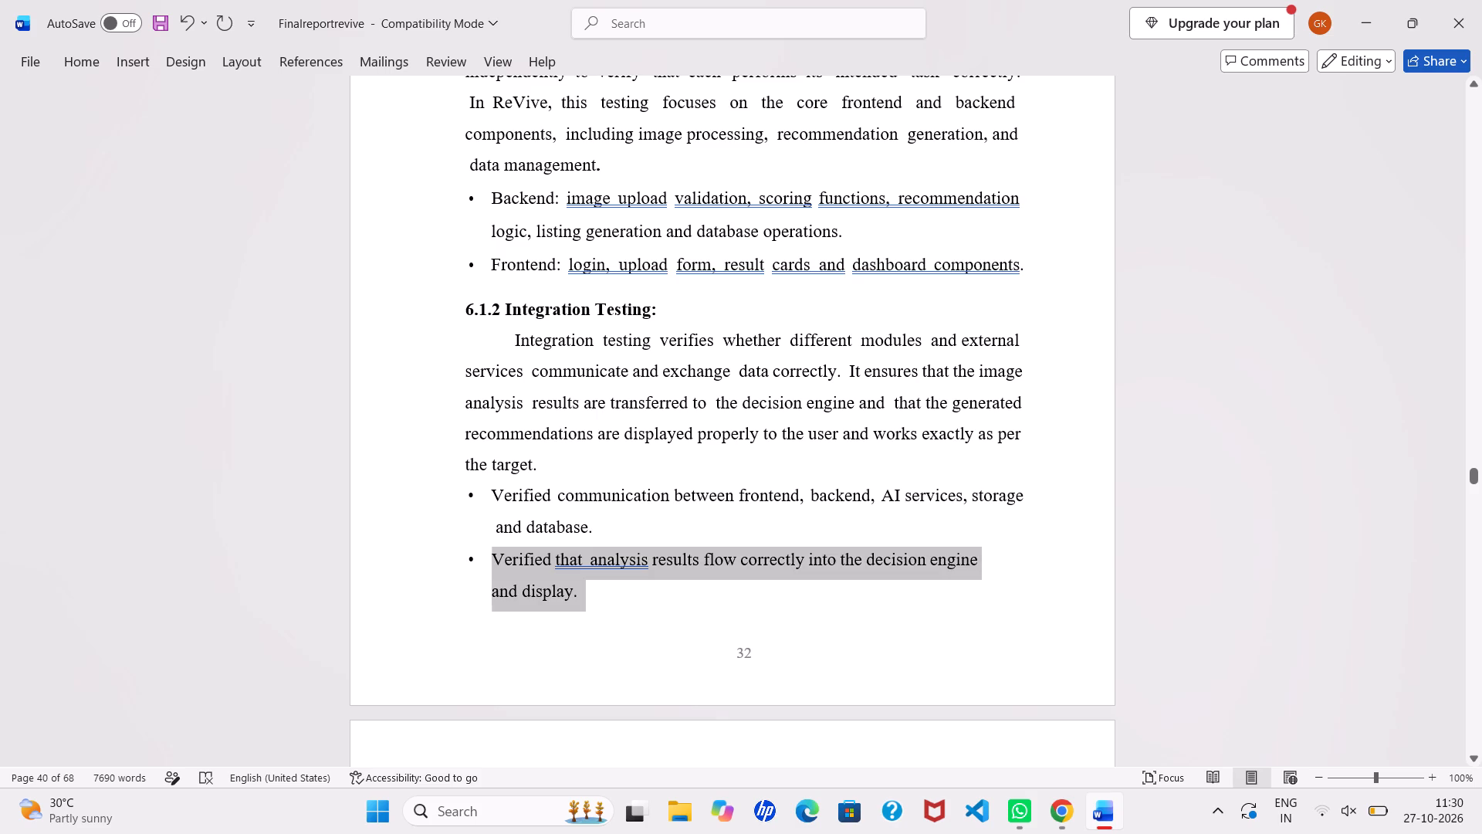
pyautogui.moveTo(655, 607); pyautogui.dragTo(655, 609)
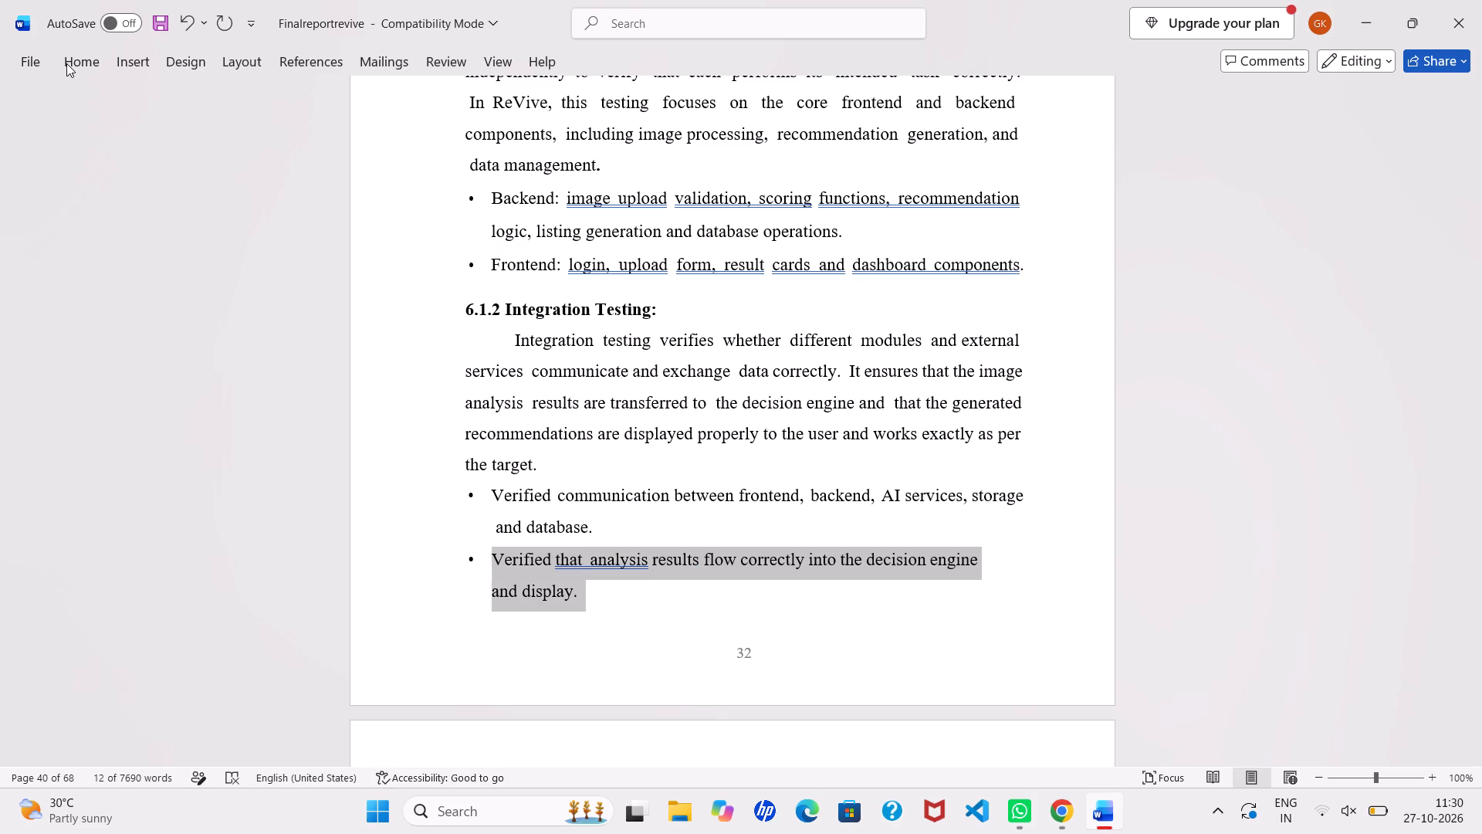
pyautogui.click(66, 63)
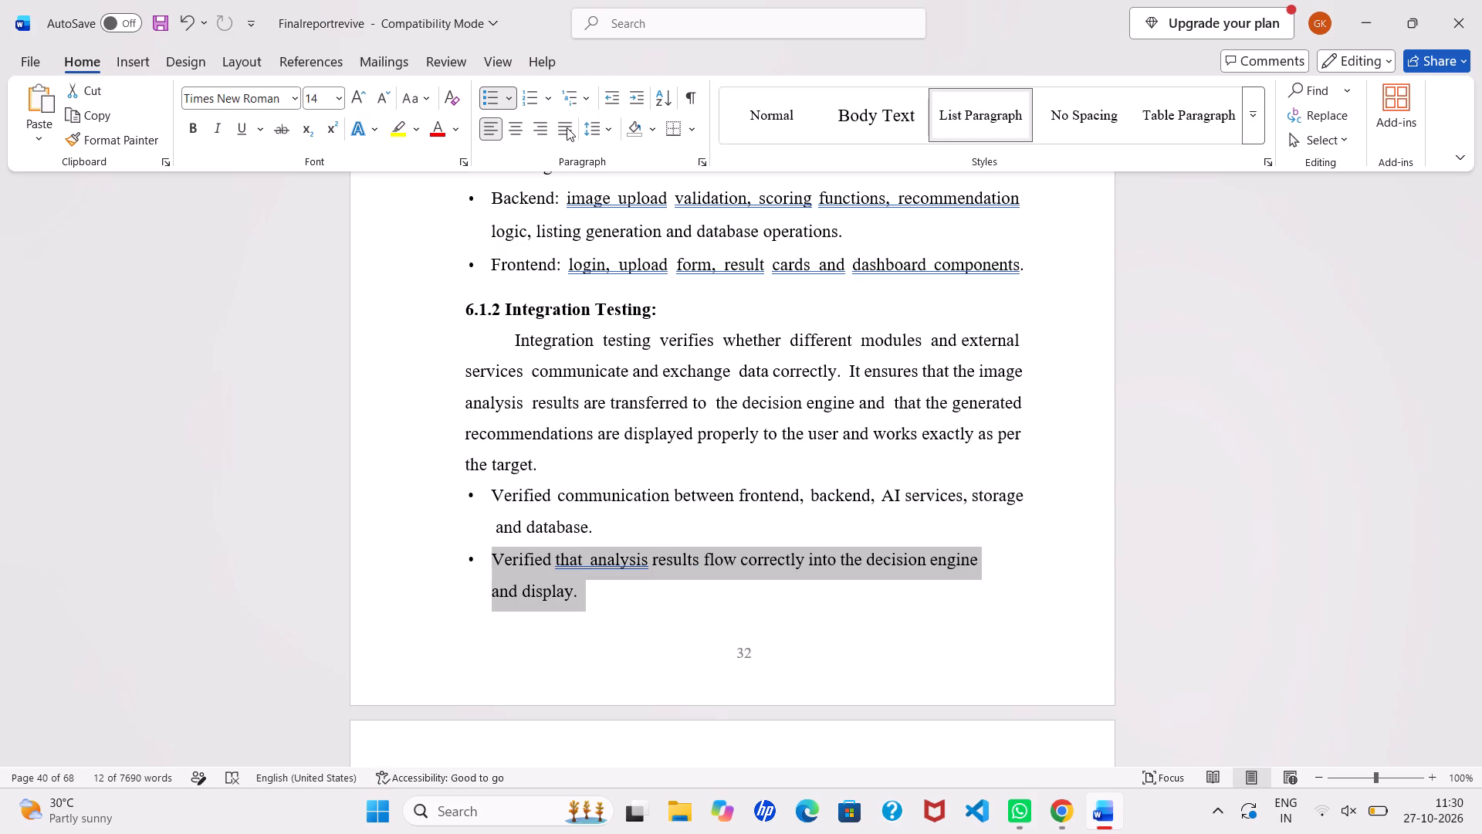
pyautogui.click(567, 127)
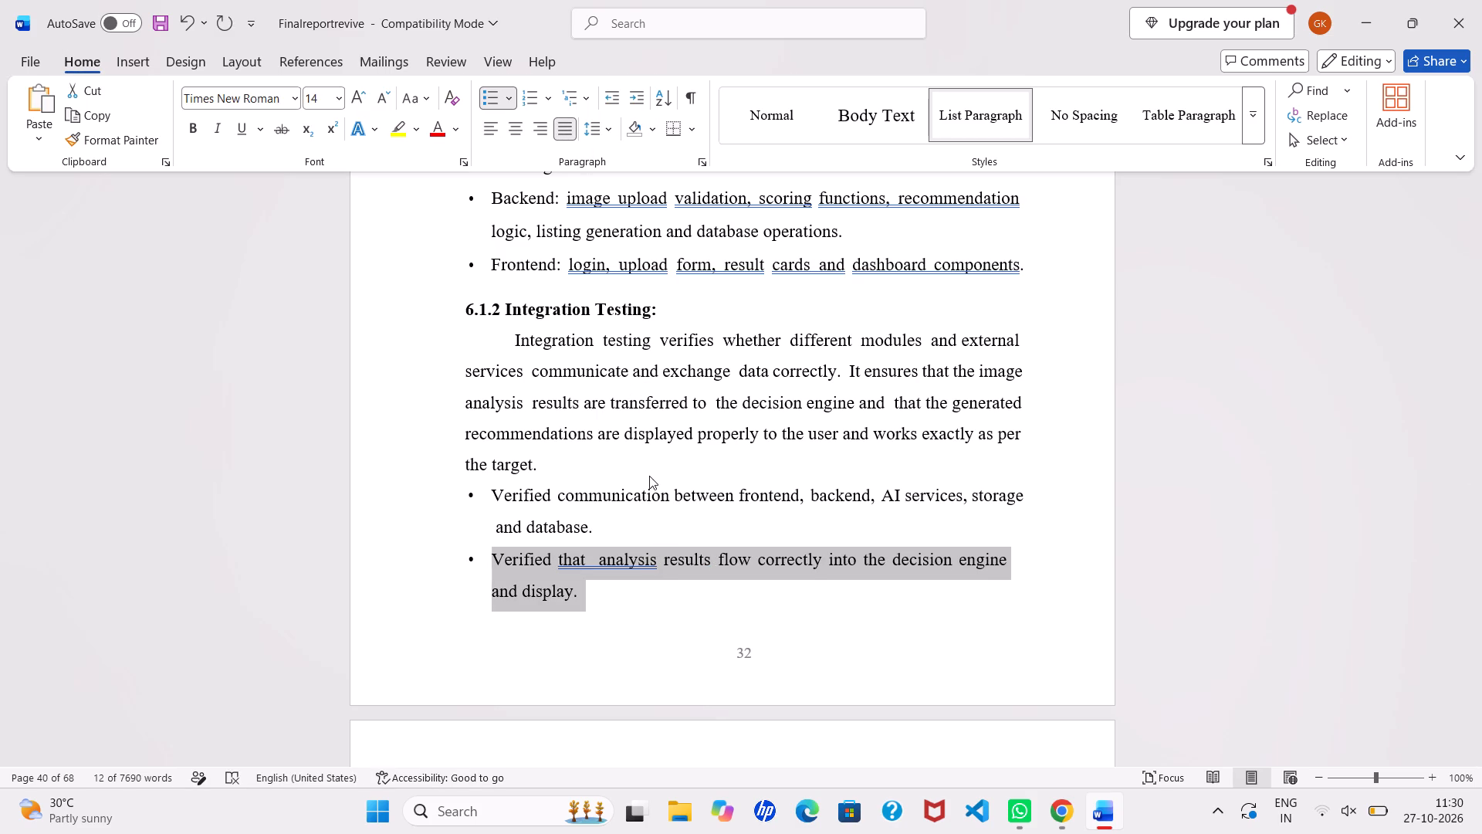
pyautogui.click(714, 528)
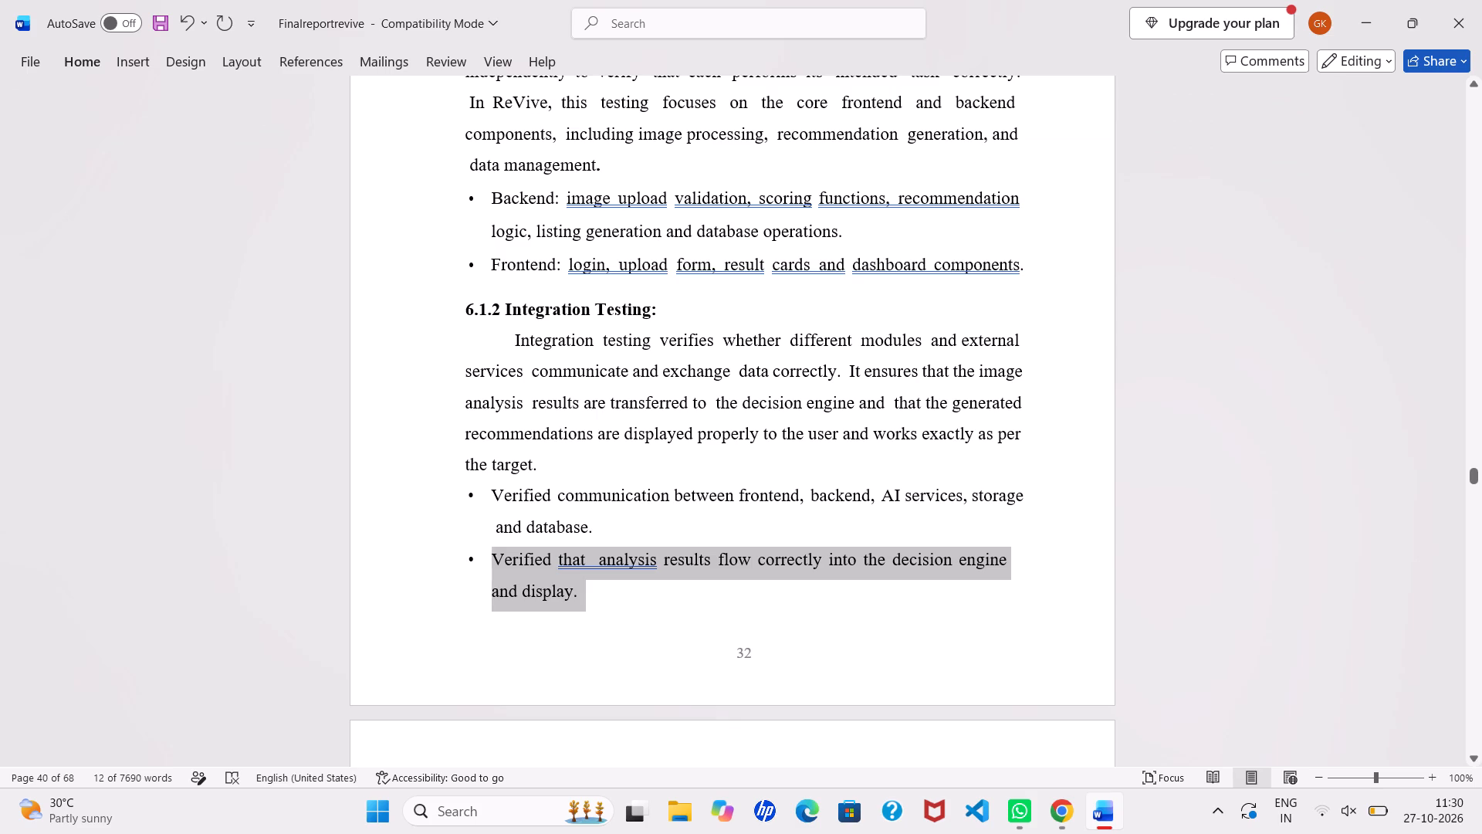
# Set the left and right indentation of the second Integration Testing bullet to 0 cm in its paragraph settings.
pyautogui.click(86, 60)
pyautogui.click(709, 158)
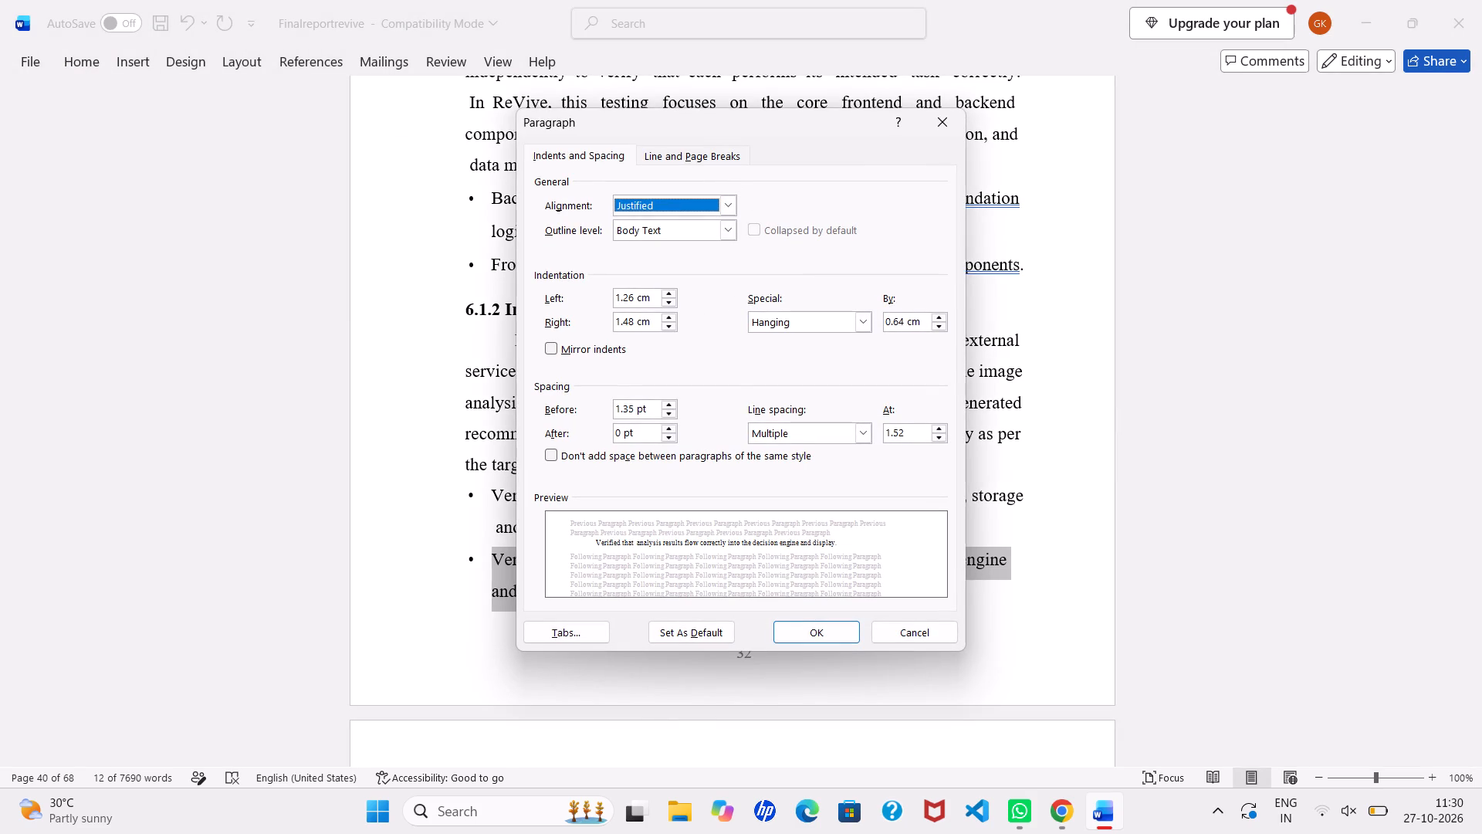
pyautogui.click(635, 299)
pyautogui.press('BackSpace')
pyautogui.press('BackSpace')
pyautogui.press('BackSpace')
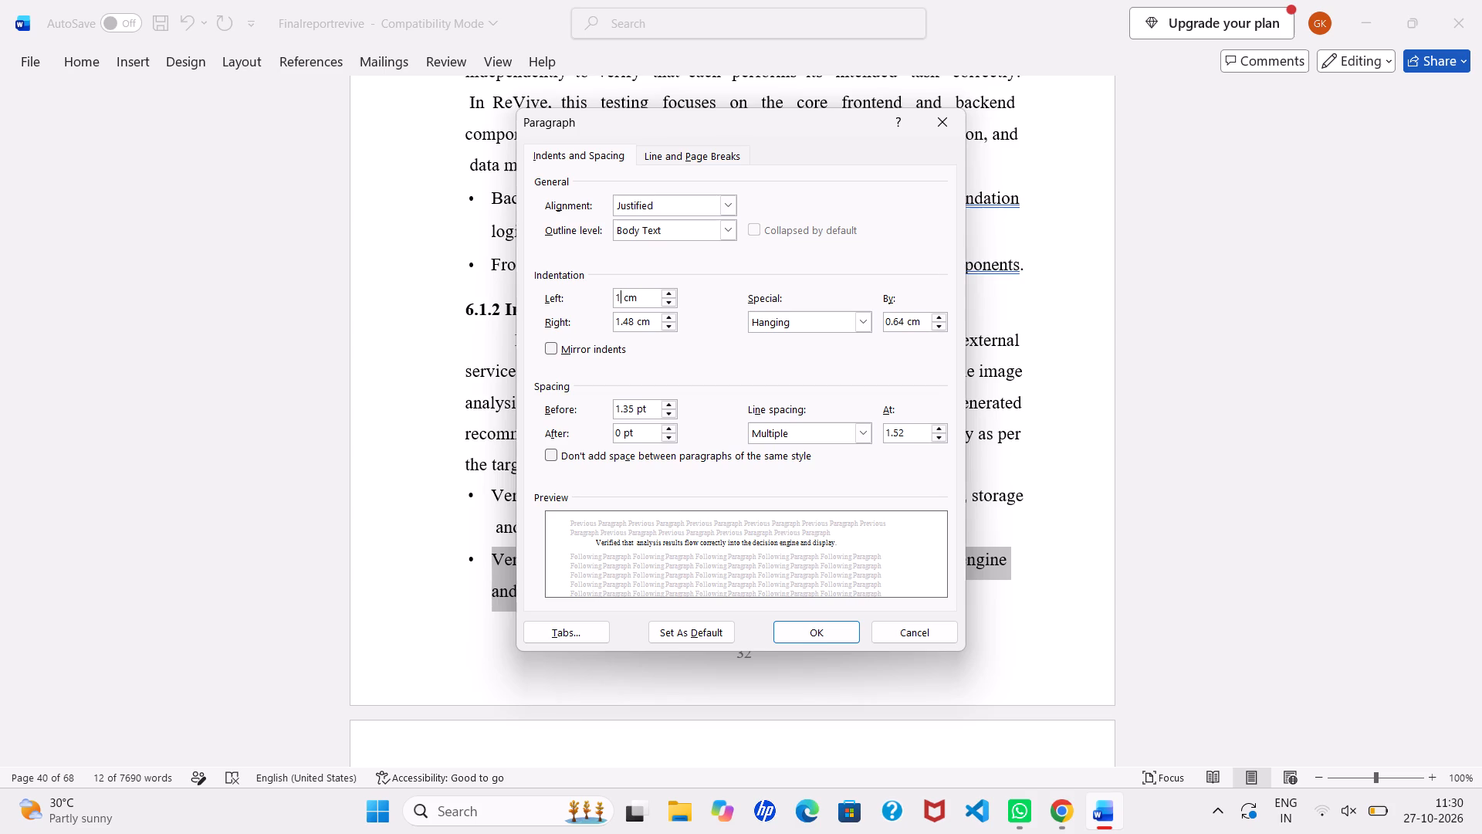
pyautogui.press('BackSpace')
pyautogui.press('0')
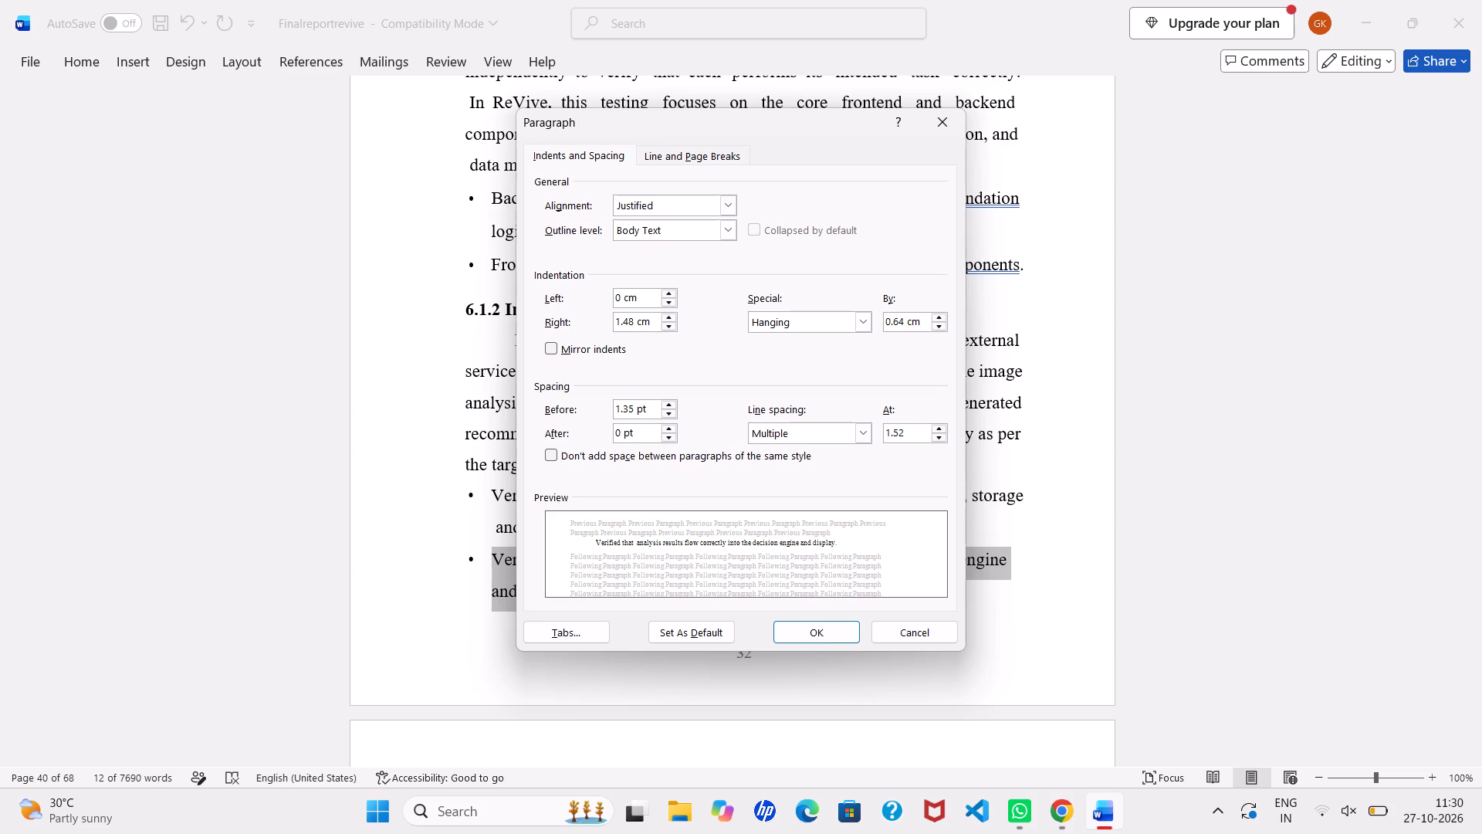
pyautogui.click(638, 320)
pyautogui.press('BackSpace')
pyautogui.press('BackSpace')
pyautogui.press('BackSpace')
pyautogui.press('BackSpace')
pyautogui.press('BackSpace')
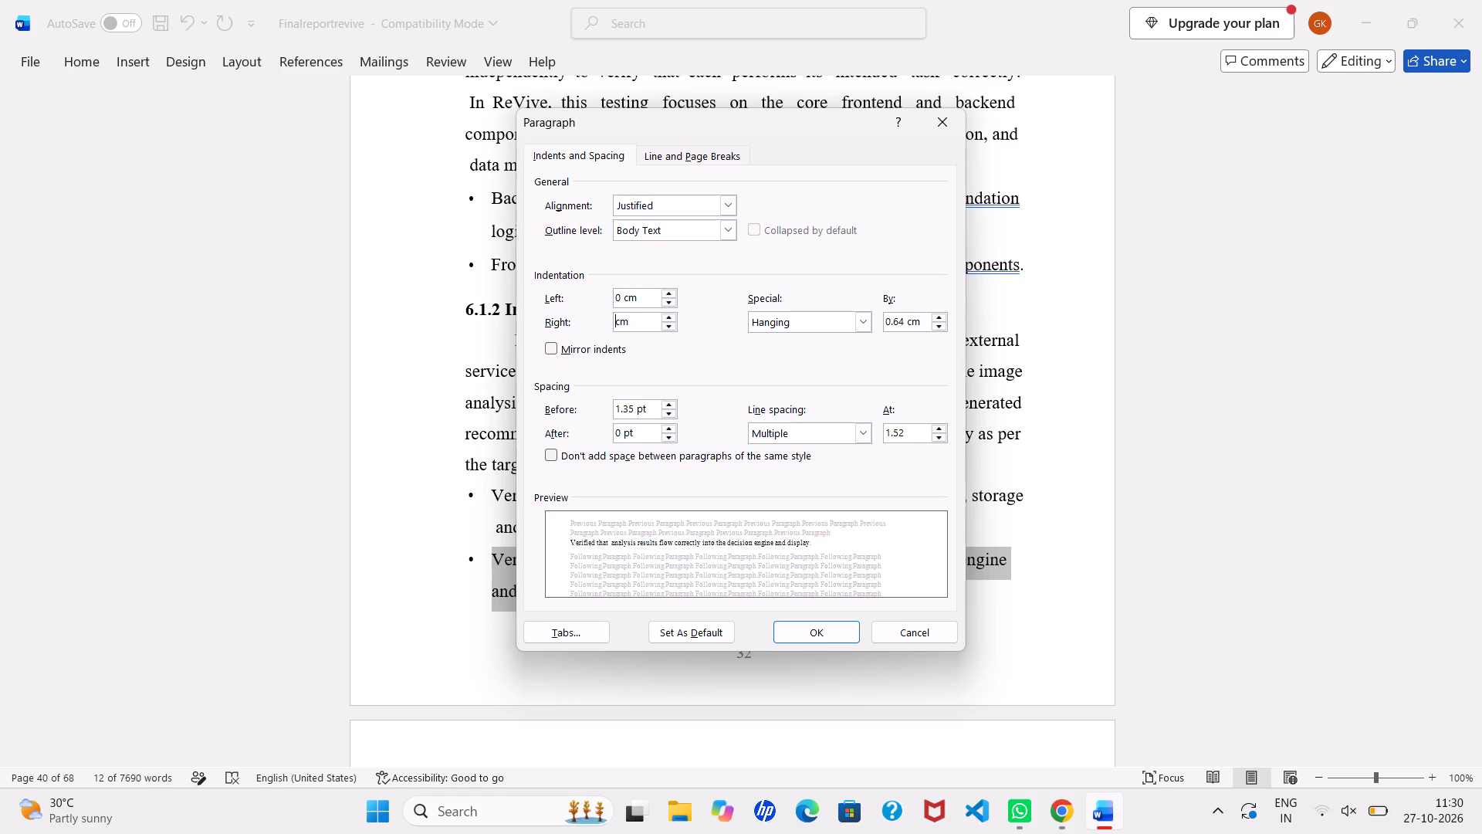
pyautogui.press('0')
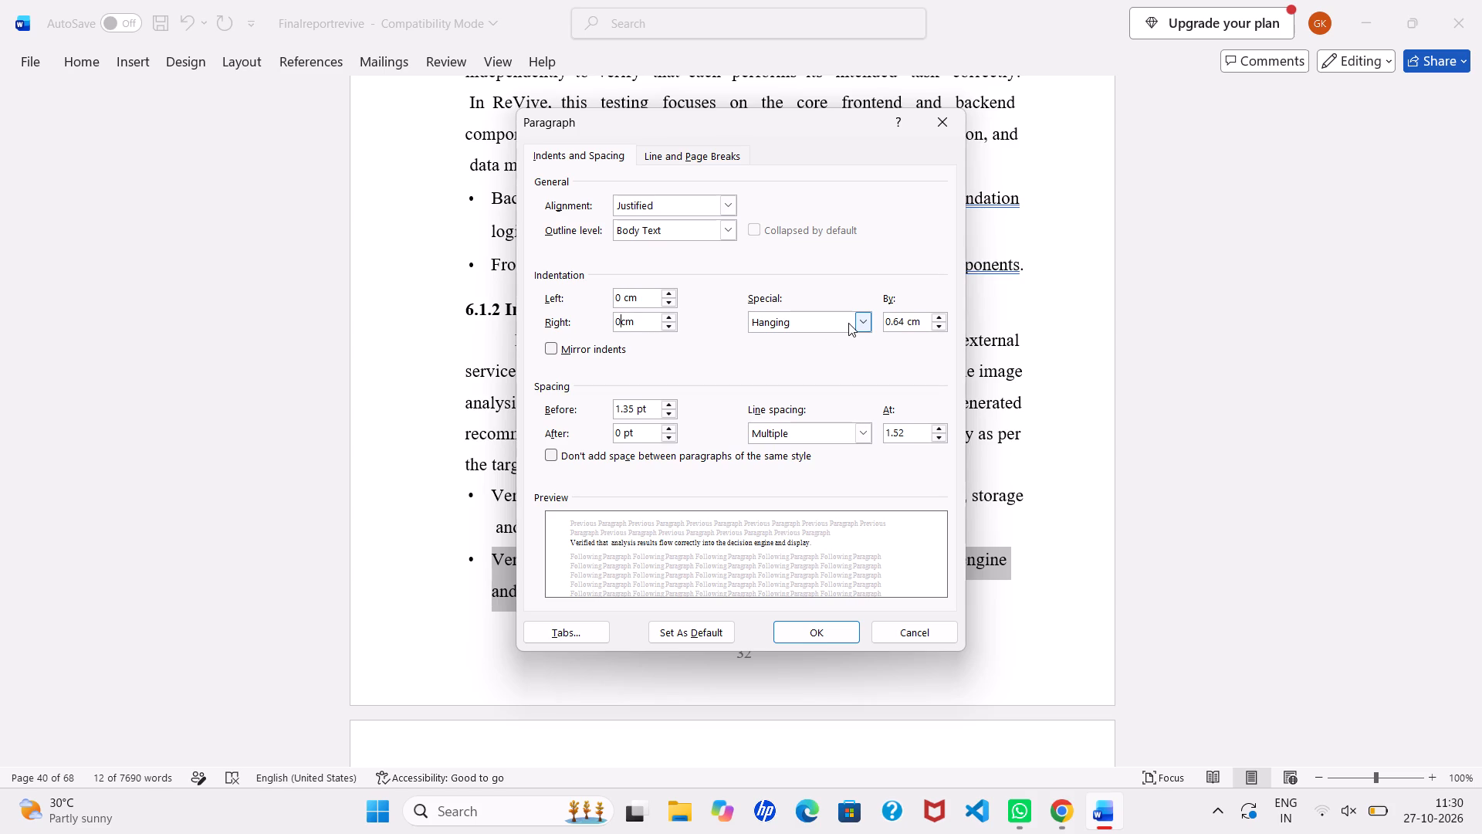
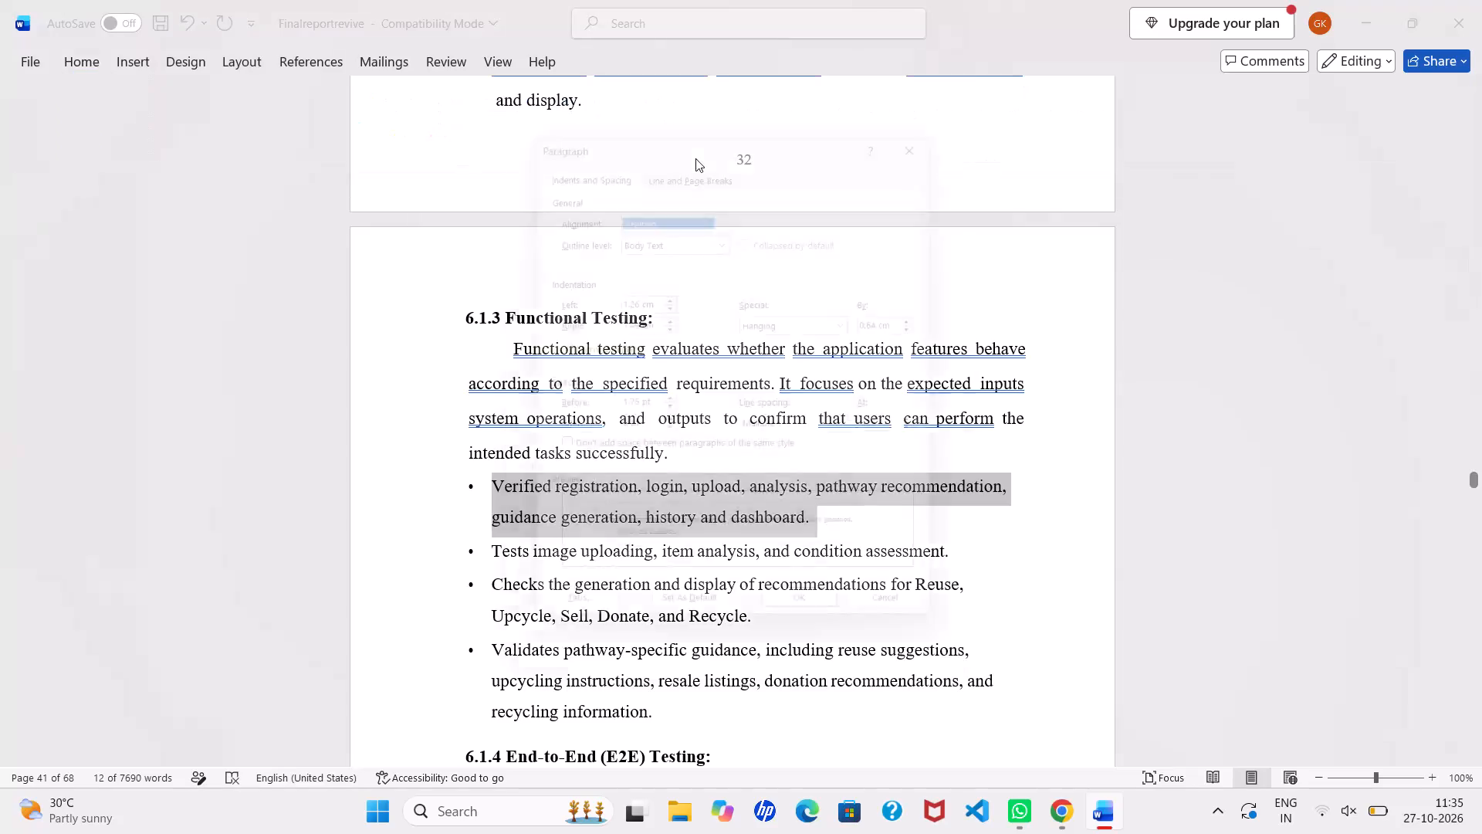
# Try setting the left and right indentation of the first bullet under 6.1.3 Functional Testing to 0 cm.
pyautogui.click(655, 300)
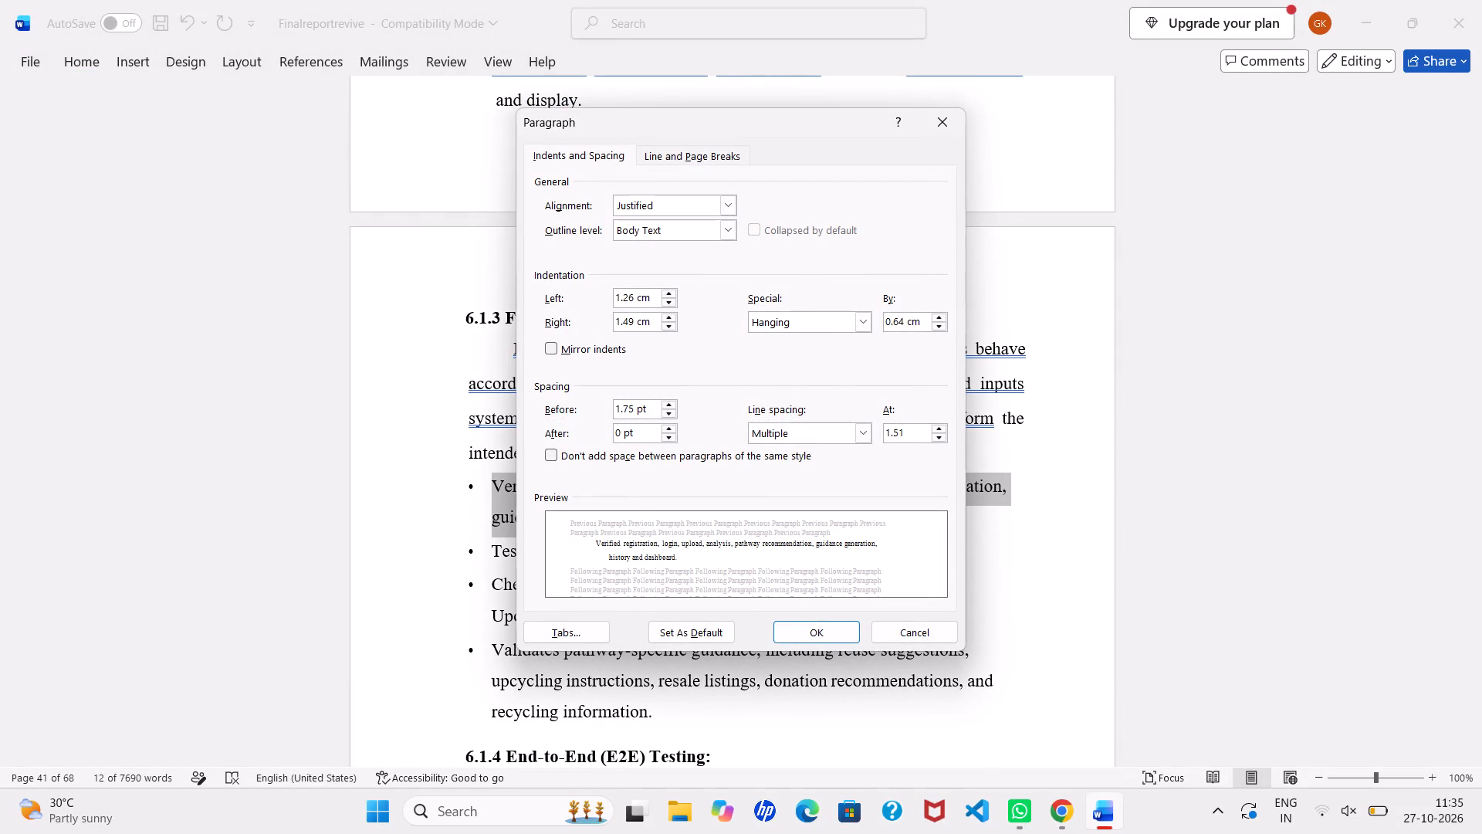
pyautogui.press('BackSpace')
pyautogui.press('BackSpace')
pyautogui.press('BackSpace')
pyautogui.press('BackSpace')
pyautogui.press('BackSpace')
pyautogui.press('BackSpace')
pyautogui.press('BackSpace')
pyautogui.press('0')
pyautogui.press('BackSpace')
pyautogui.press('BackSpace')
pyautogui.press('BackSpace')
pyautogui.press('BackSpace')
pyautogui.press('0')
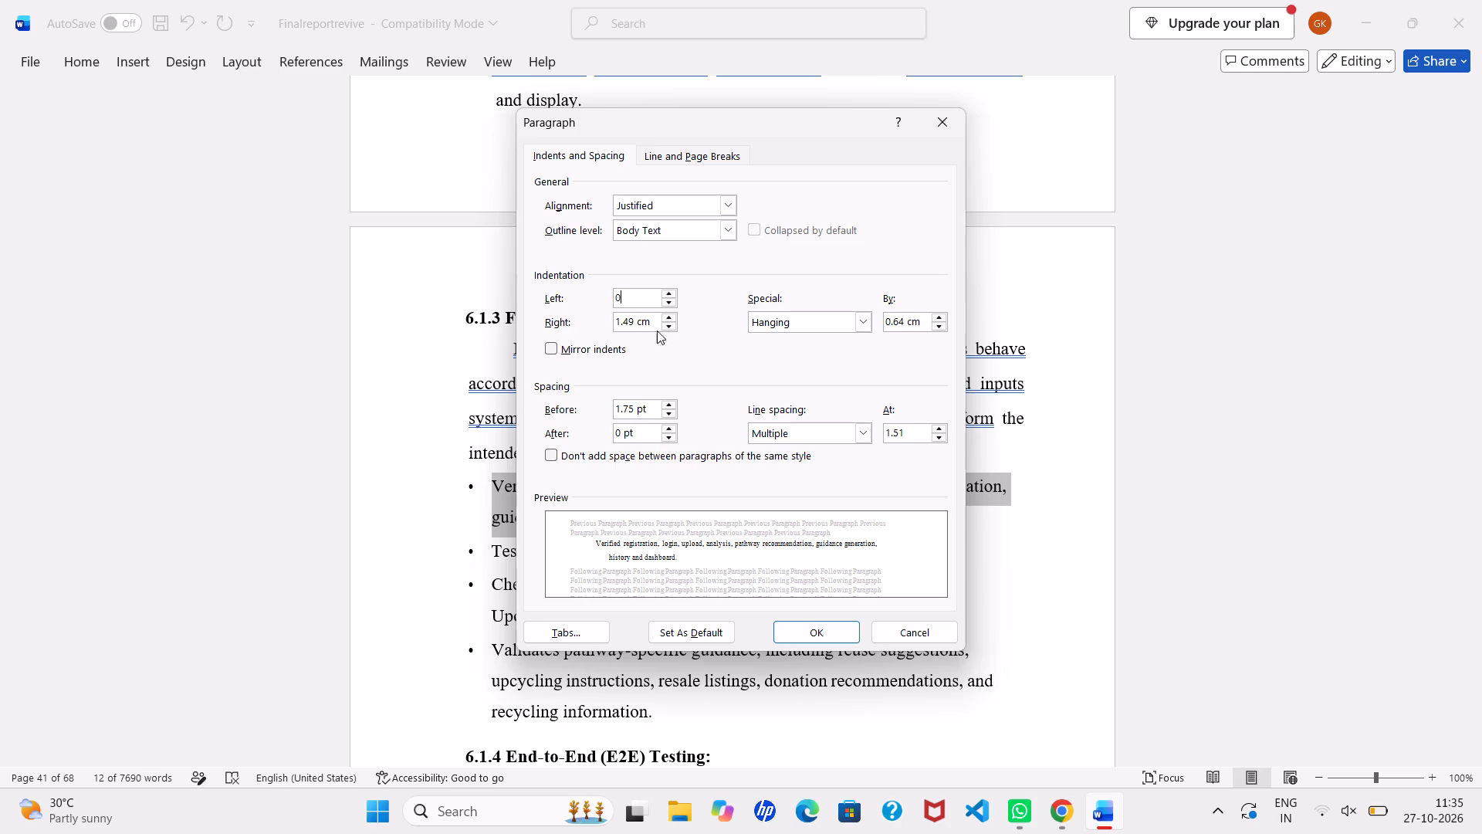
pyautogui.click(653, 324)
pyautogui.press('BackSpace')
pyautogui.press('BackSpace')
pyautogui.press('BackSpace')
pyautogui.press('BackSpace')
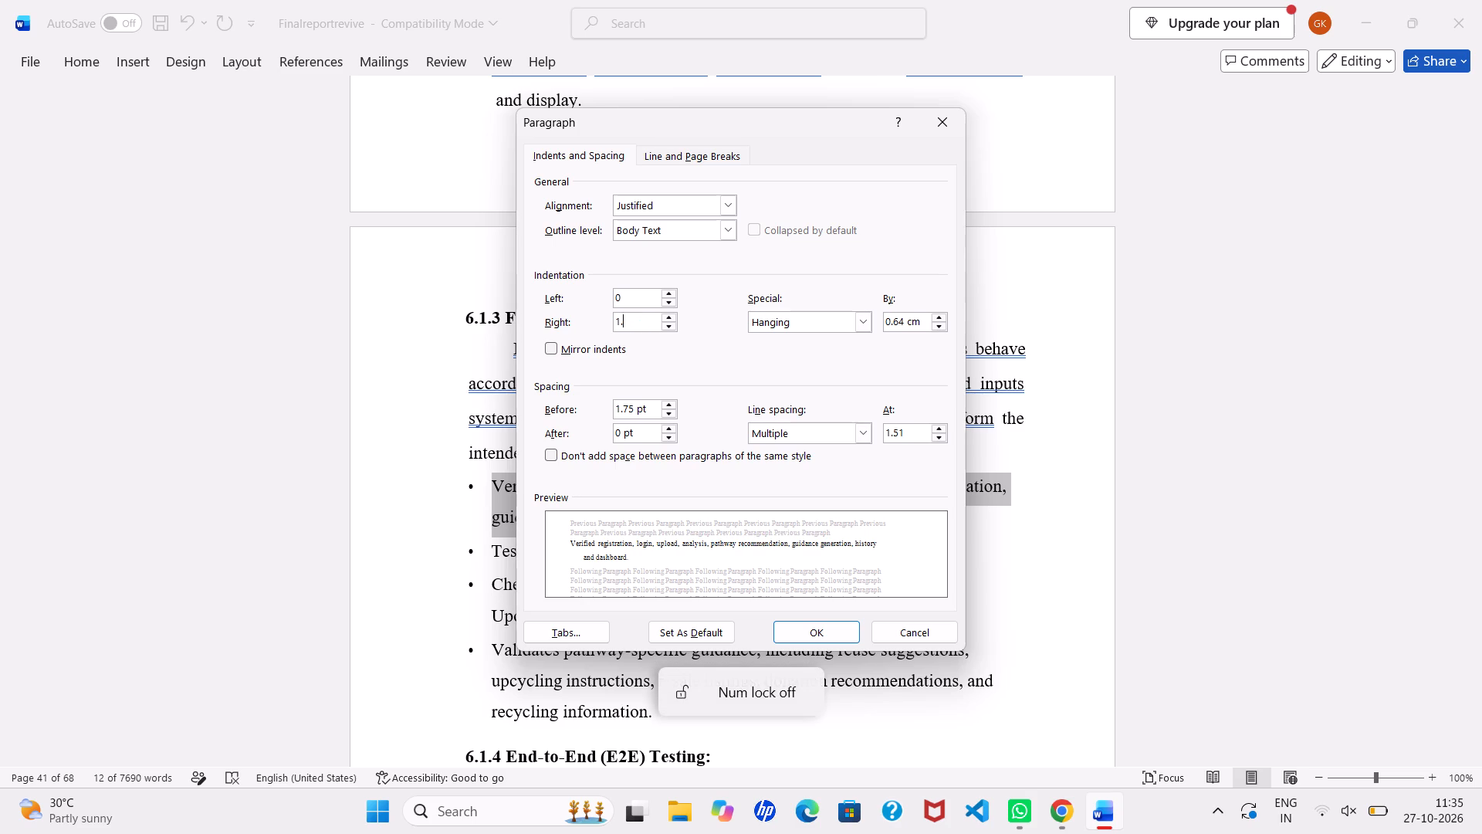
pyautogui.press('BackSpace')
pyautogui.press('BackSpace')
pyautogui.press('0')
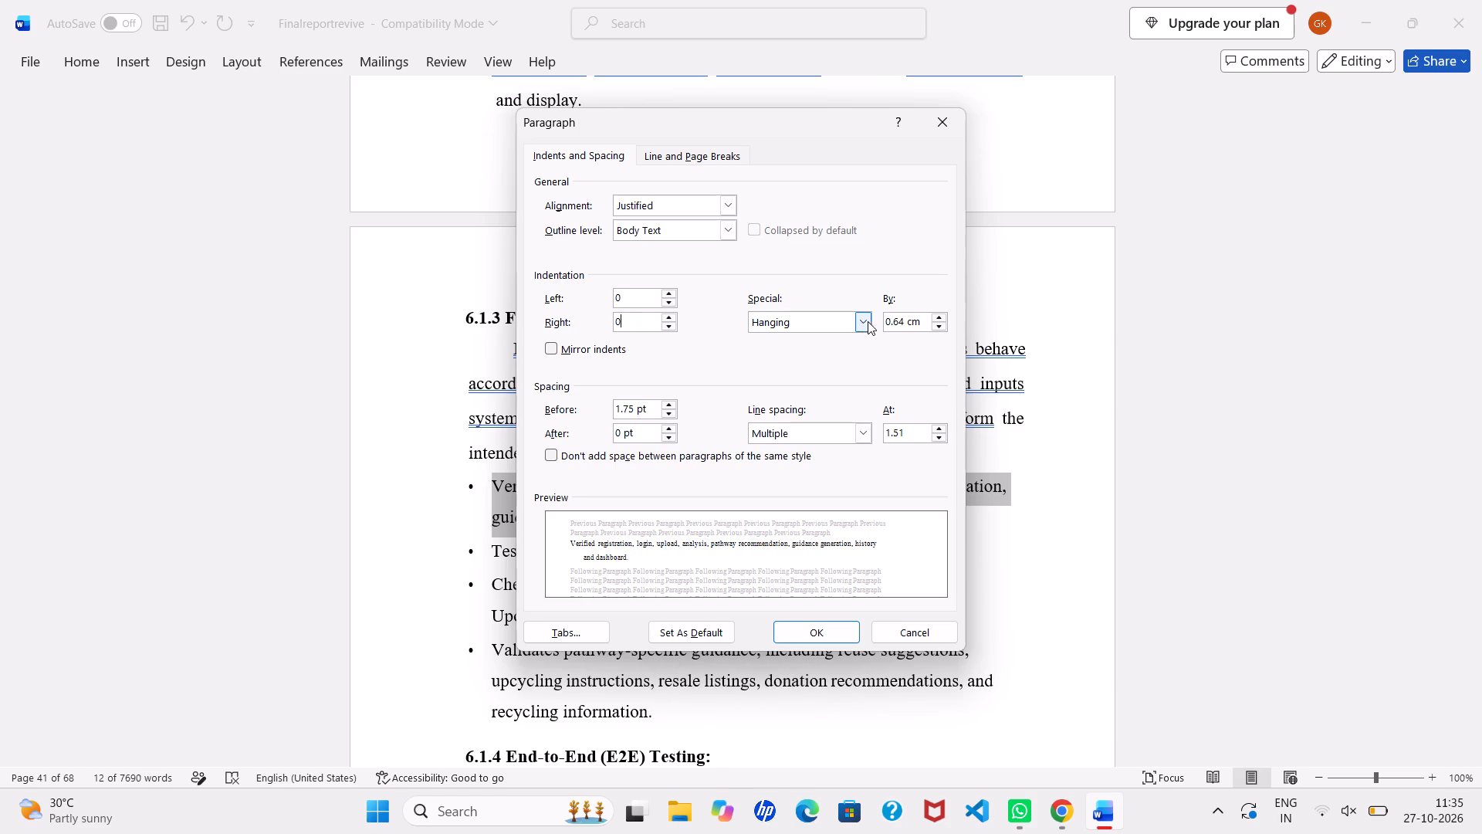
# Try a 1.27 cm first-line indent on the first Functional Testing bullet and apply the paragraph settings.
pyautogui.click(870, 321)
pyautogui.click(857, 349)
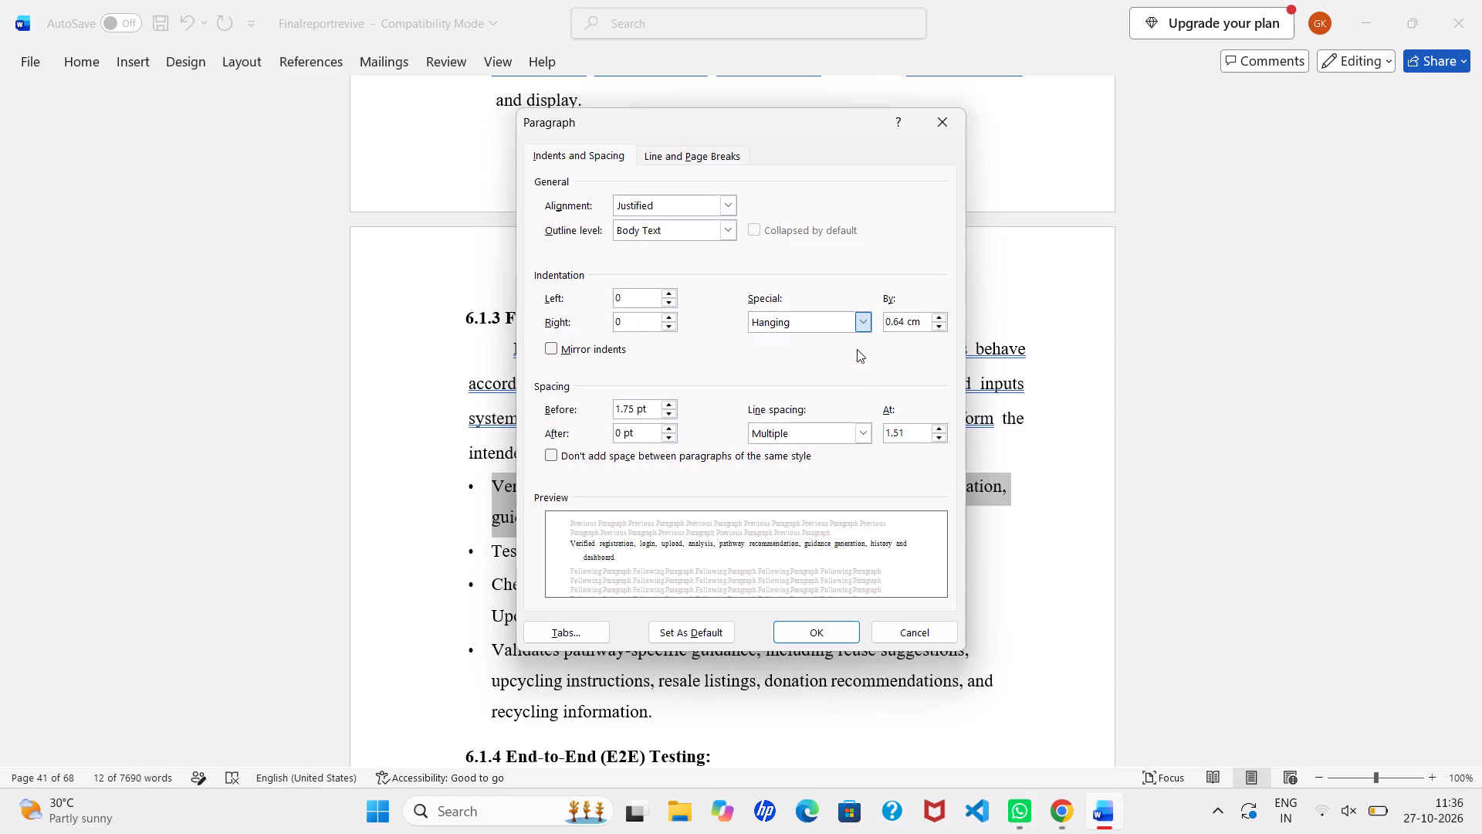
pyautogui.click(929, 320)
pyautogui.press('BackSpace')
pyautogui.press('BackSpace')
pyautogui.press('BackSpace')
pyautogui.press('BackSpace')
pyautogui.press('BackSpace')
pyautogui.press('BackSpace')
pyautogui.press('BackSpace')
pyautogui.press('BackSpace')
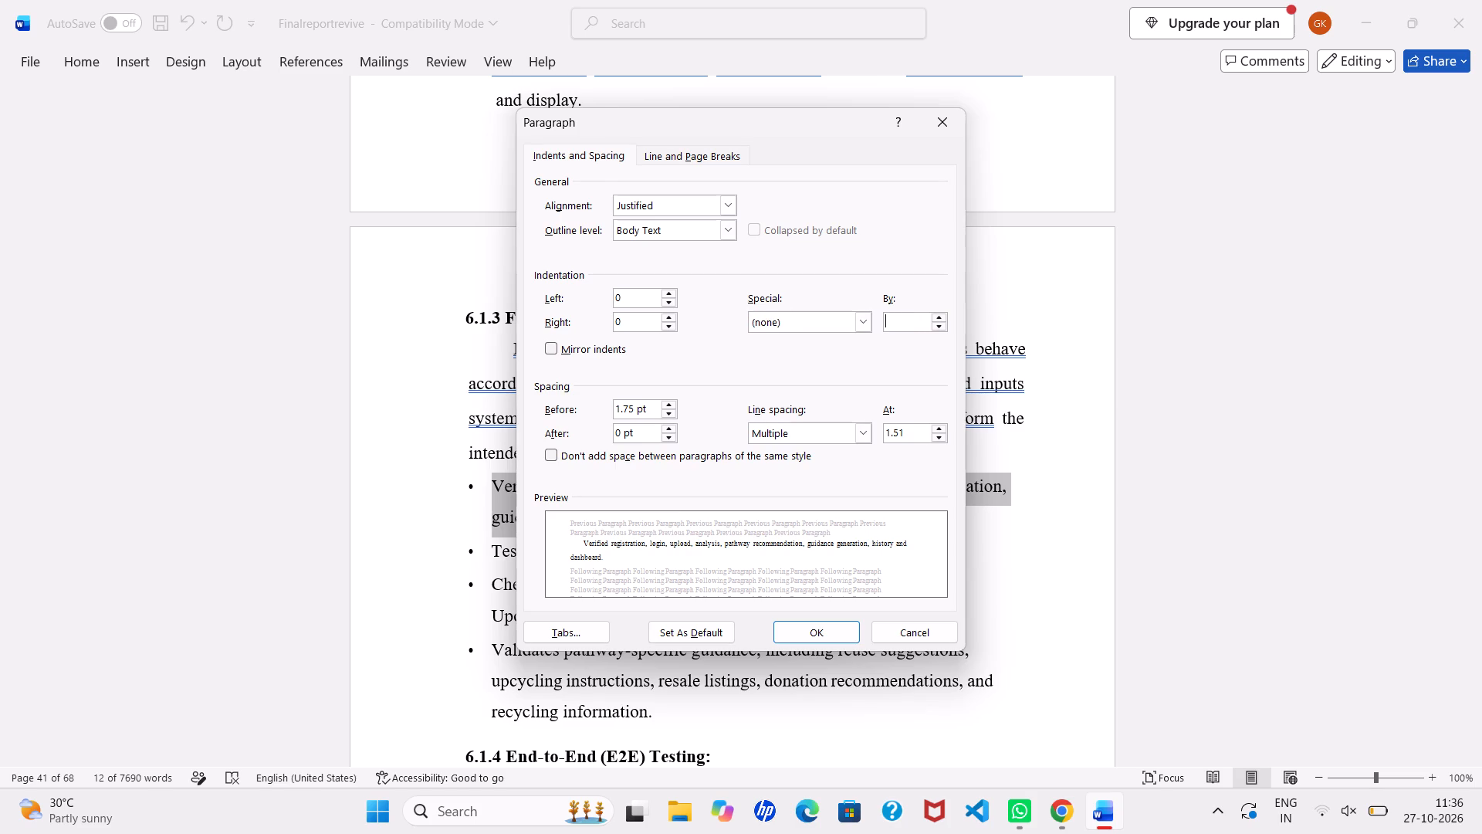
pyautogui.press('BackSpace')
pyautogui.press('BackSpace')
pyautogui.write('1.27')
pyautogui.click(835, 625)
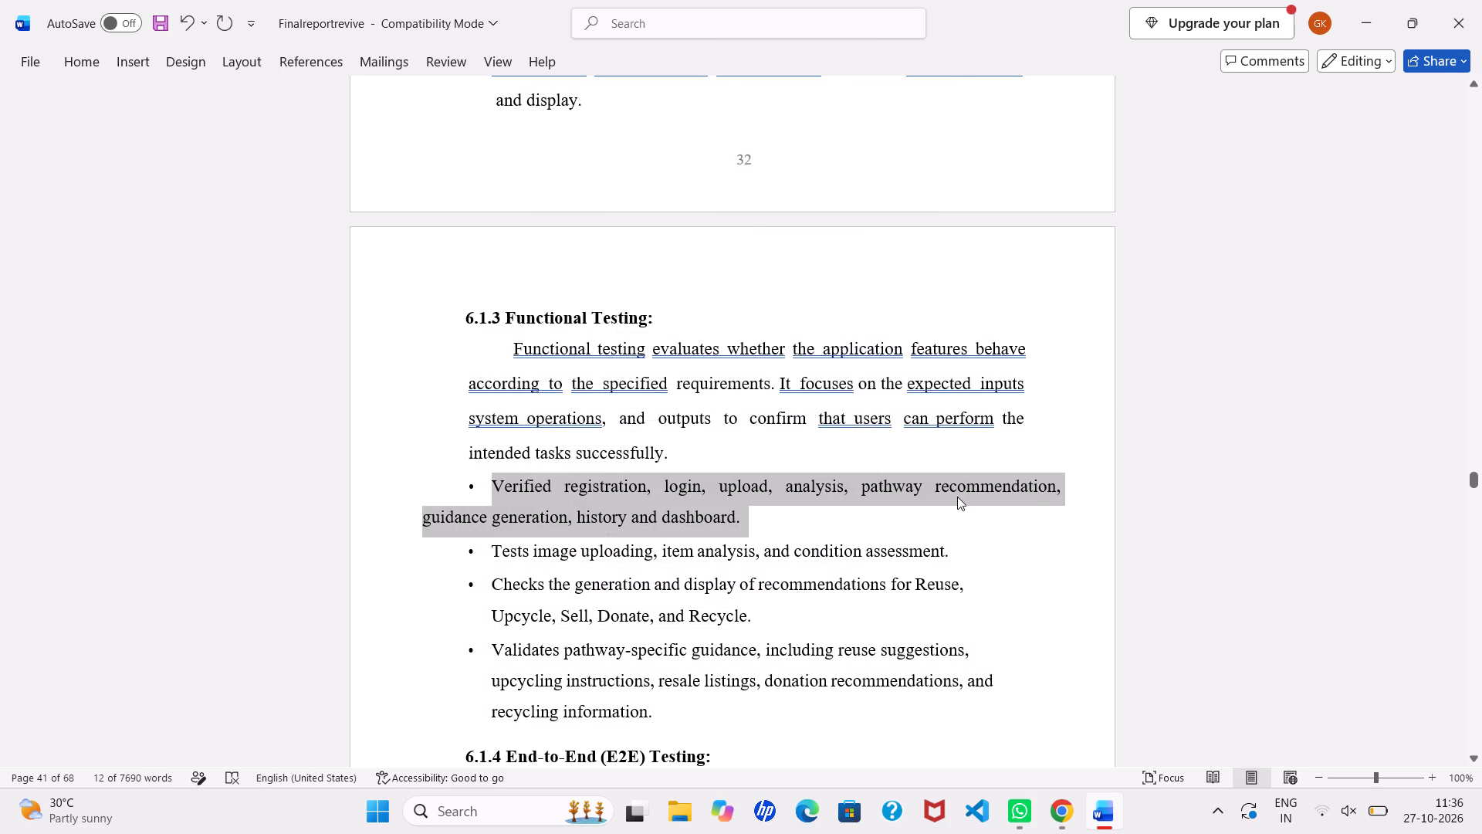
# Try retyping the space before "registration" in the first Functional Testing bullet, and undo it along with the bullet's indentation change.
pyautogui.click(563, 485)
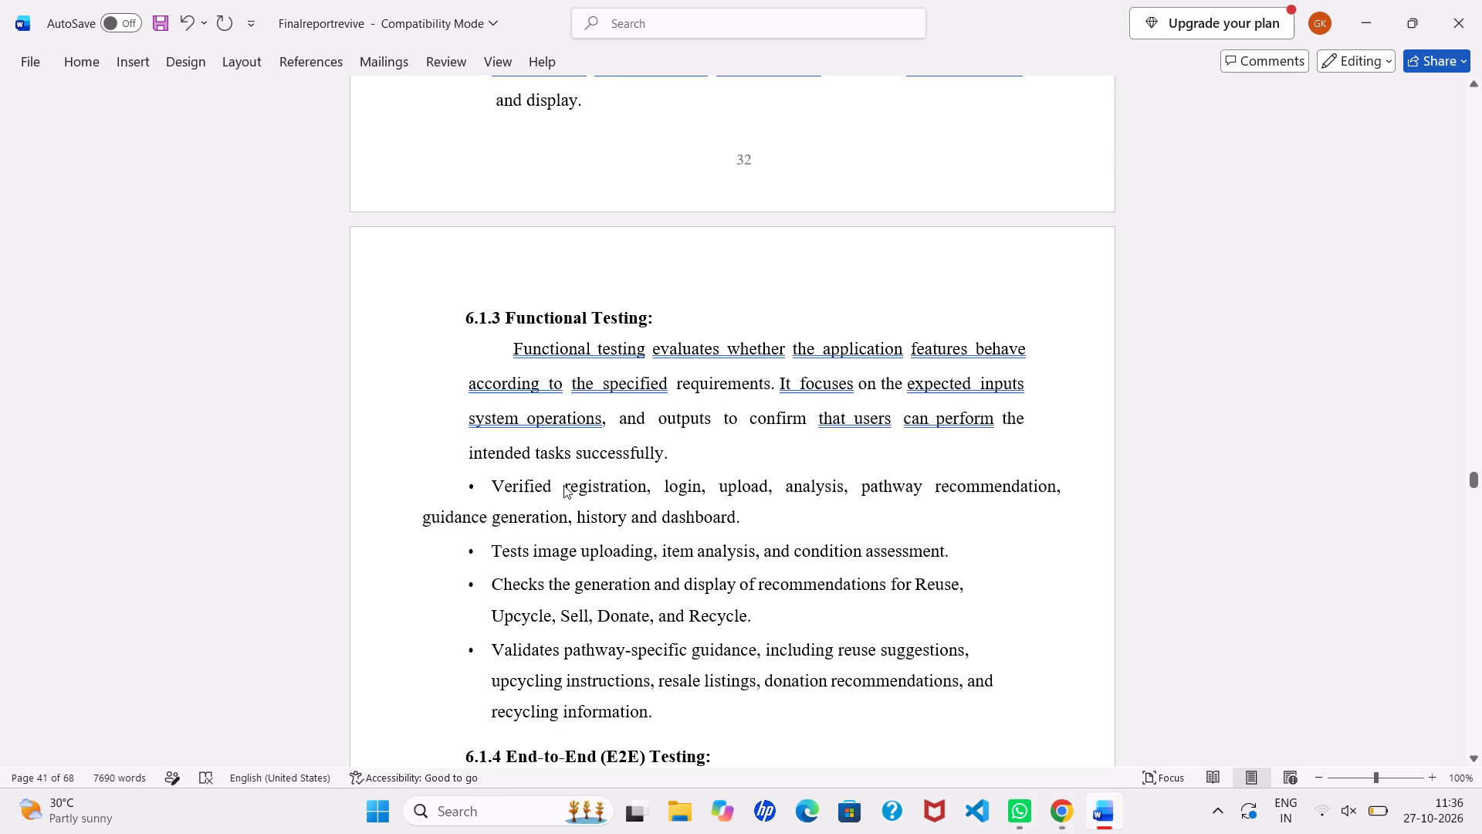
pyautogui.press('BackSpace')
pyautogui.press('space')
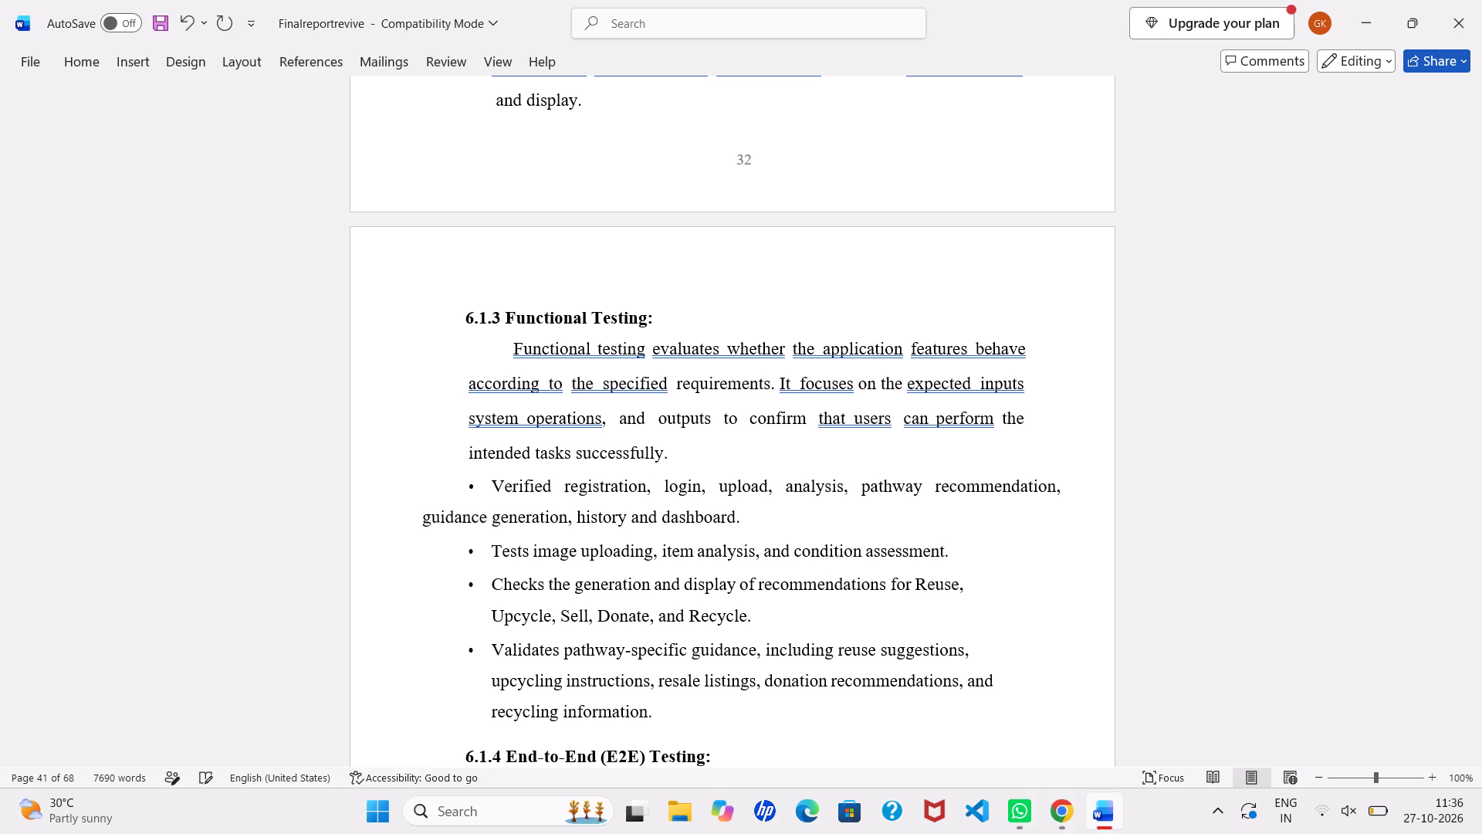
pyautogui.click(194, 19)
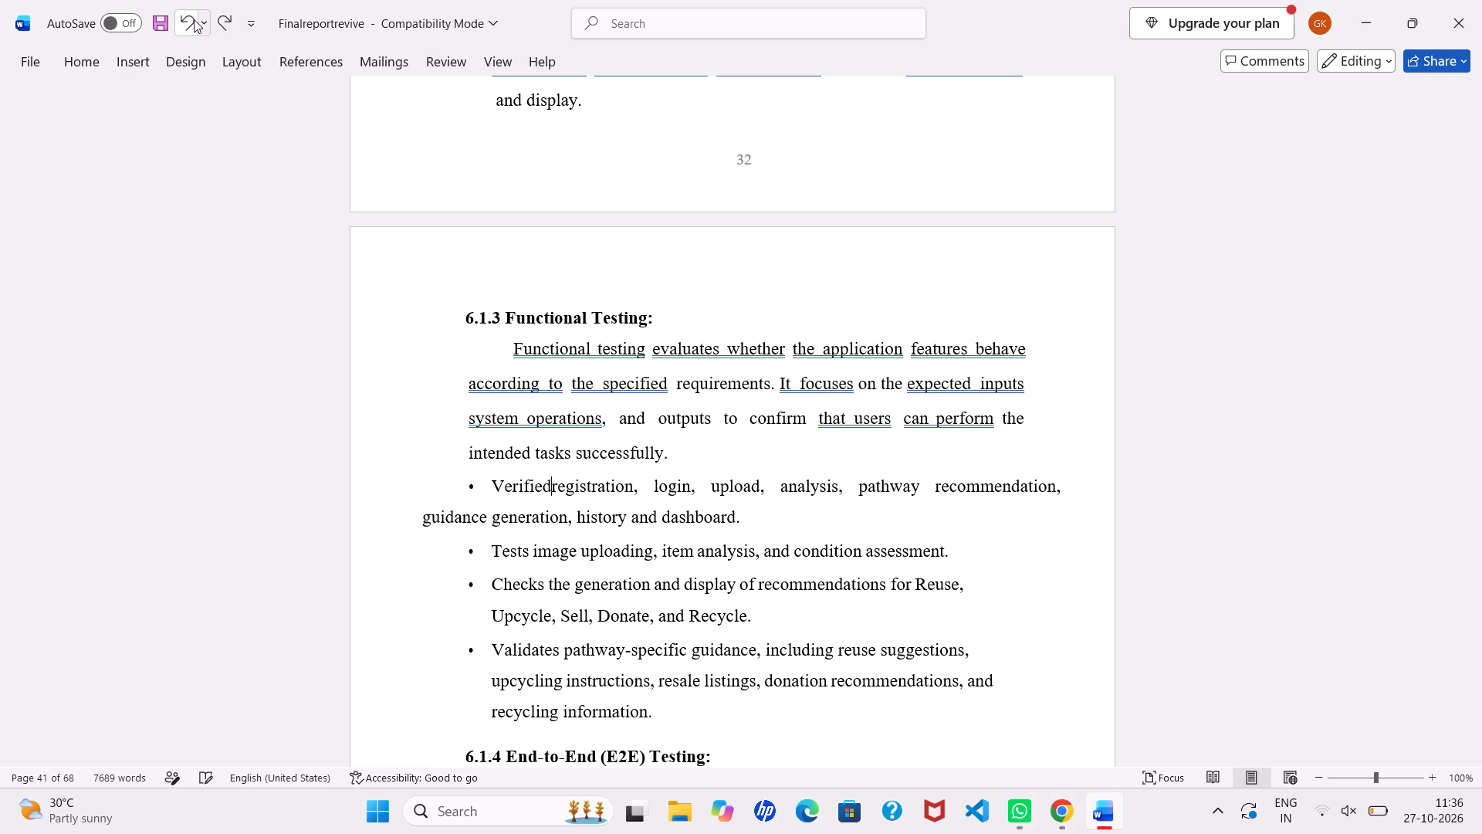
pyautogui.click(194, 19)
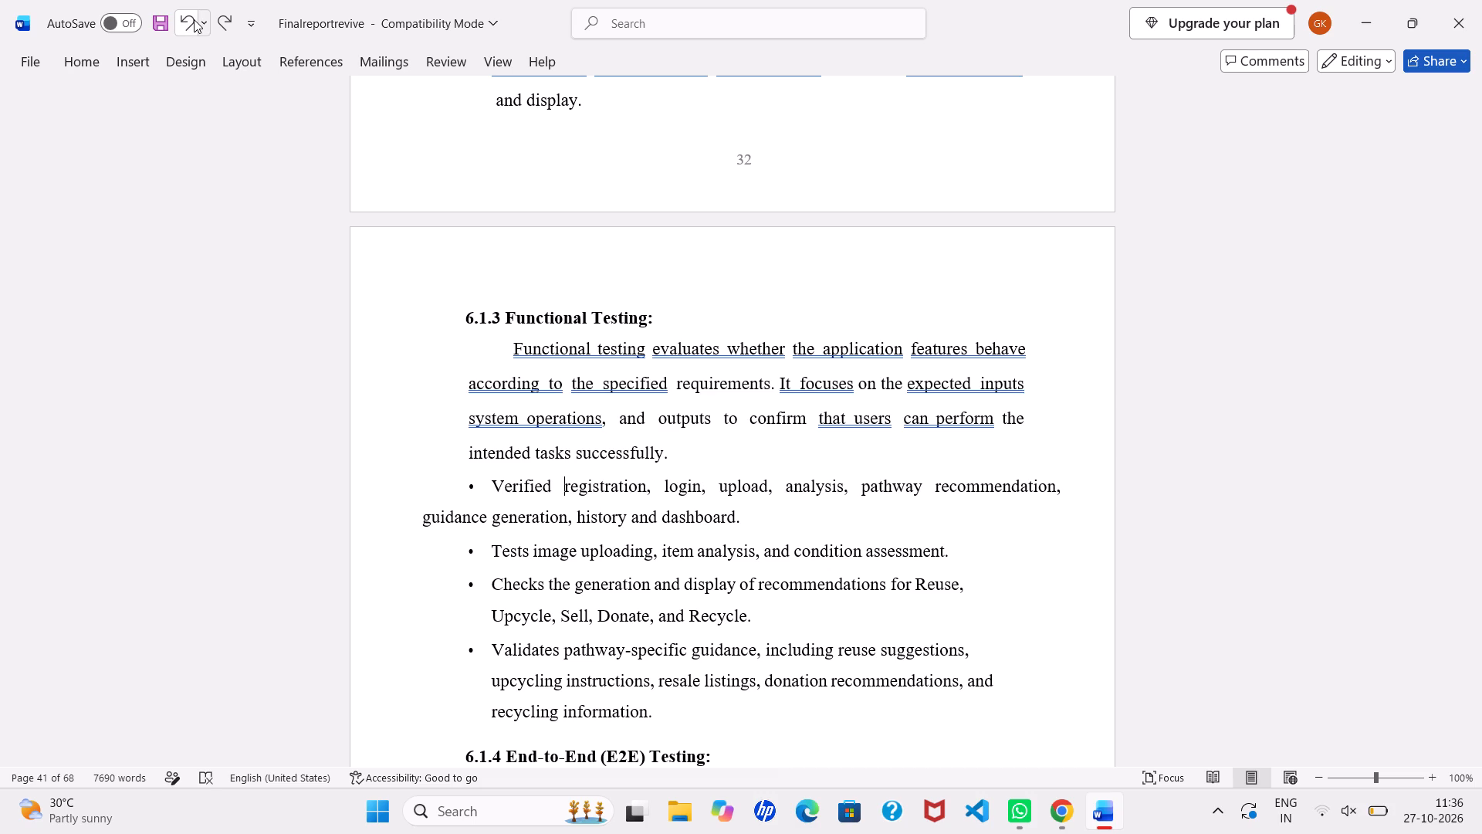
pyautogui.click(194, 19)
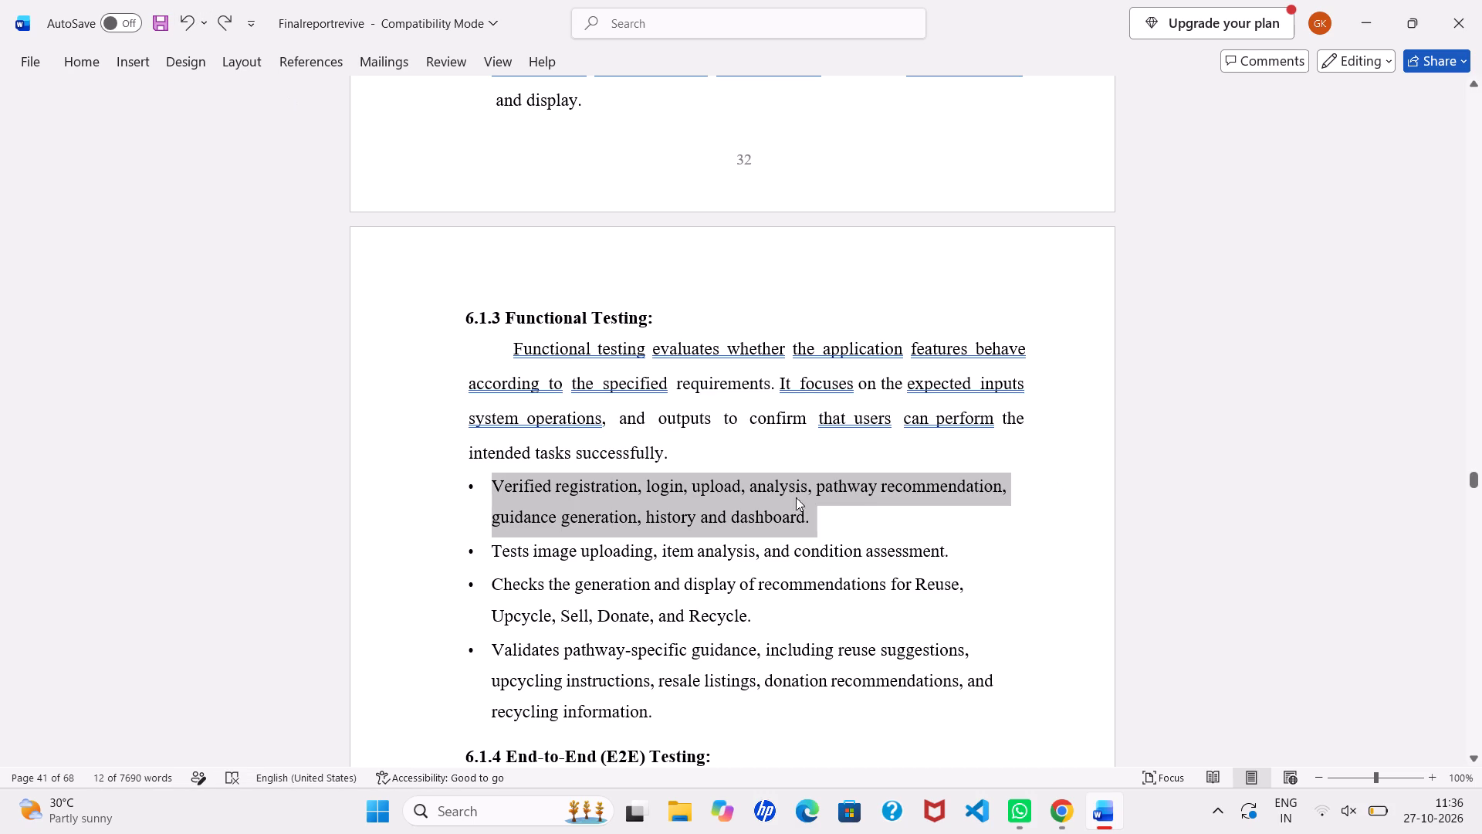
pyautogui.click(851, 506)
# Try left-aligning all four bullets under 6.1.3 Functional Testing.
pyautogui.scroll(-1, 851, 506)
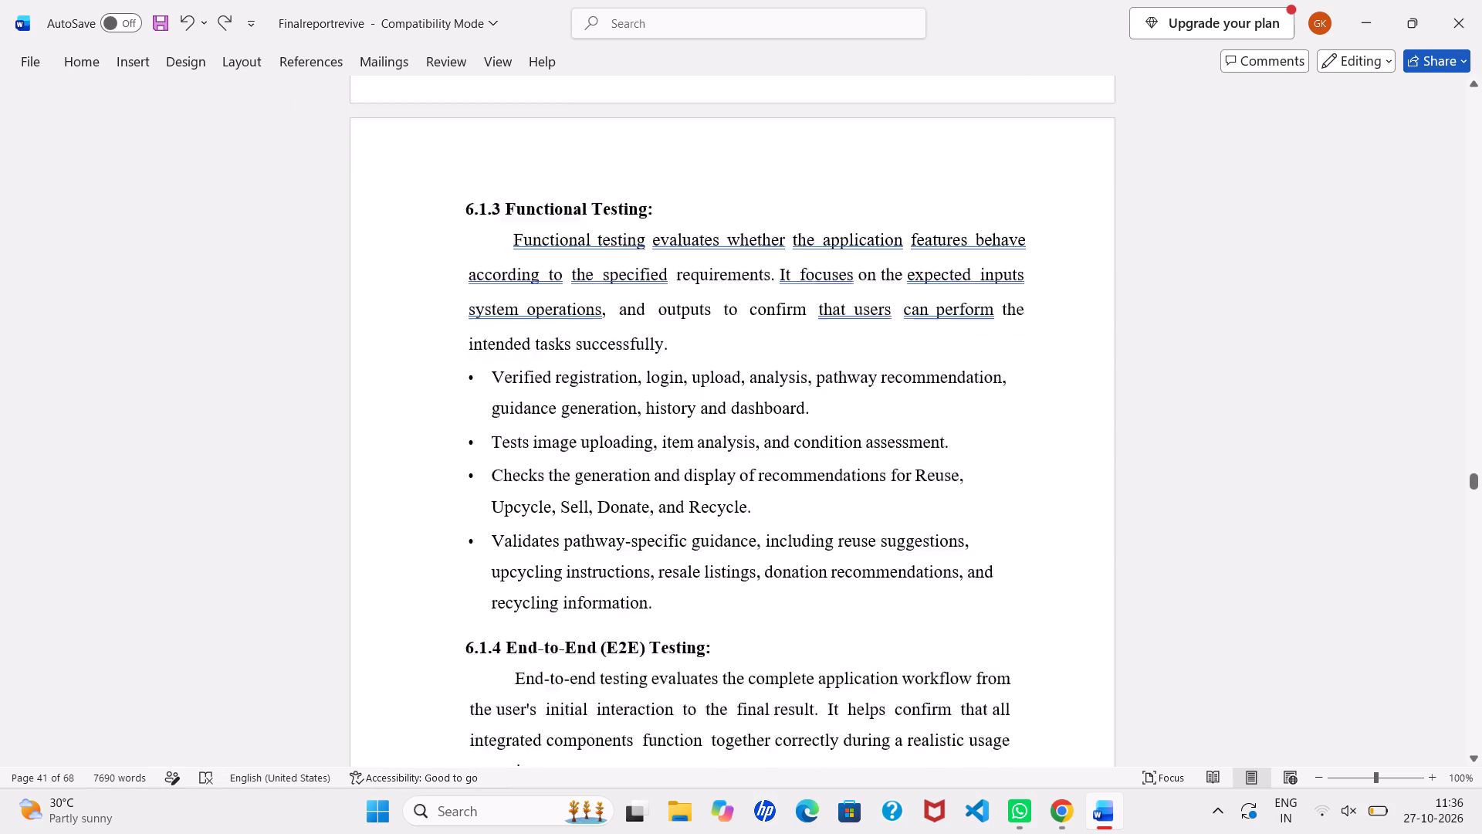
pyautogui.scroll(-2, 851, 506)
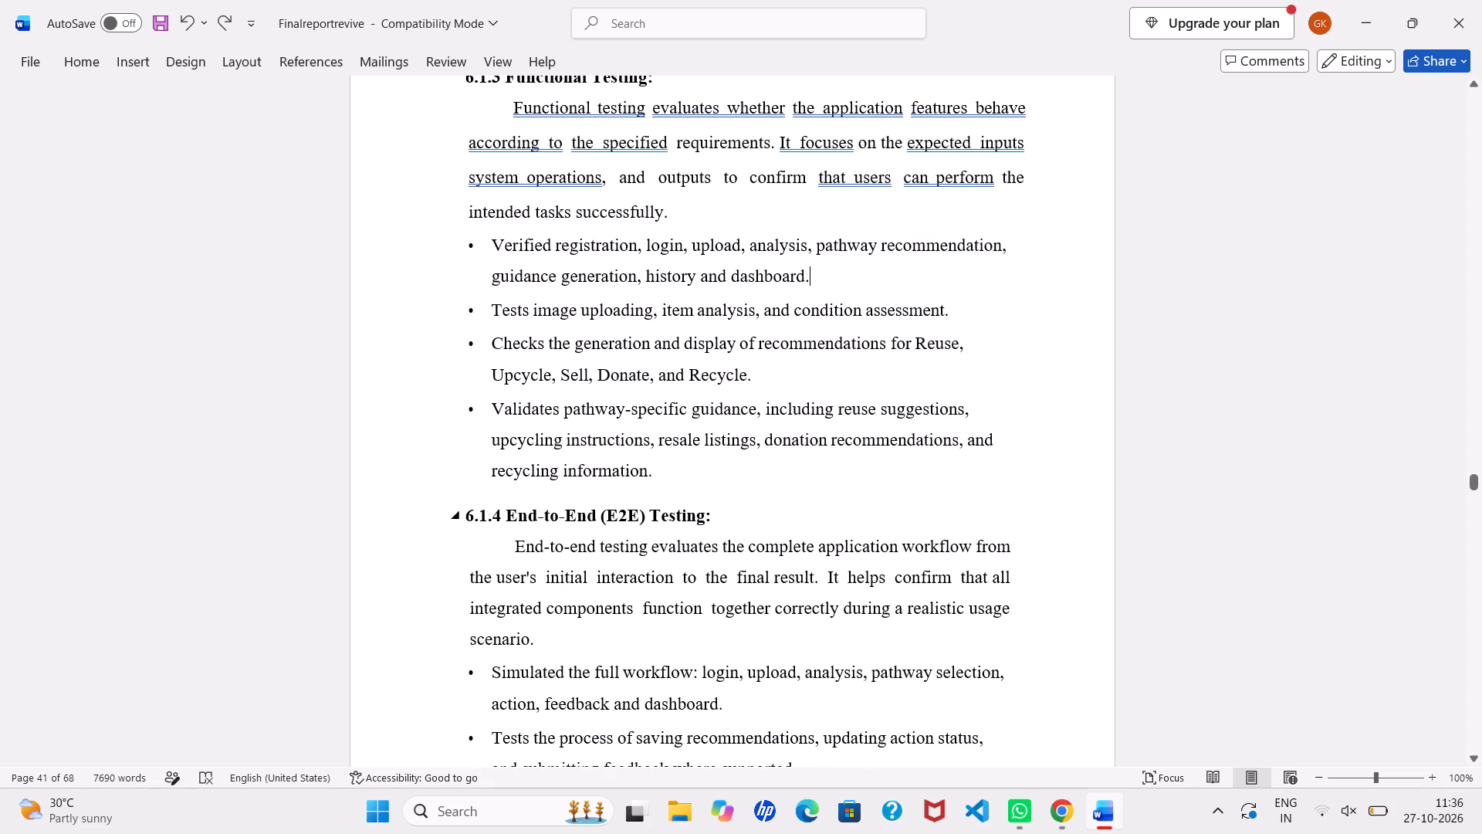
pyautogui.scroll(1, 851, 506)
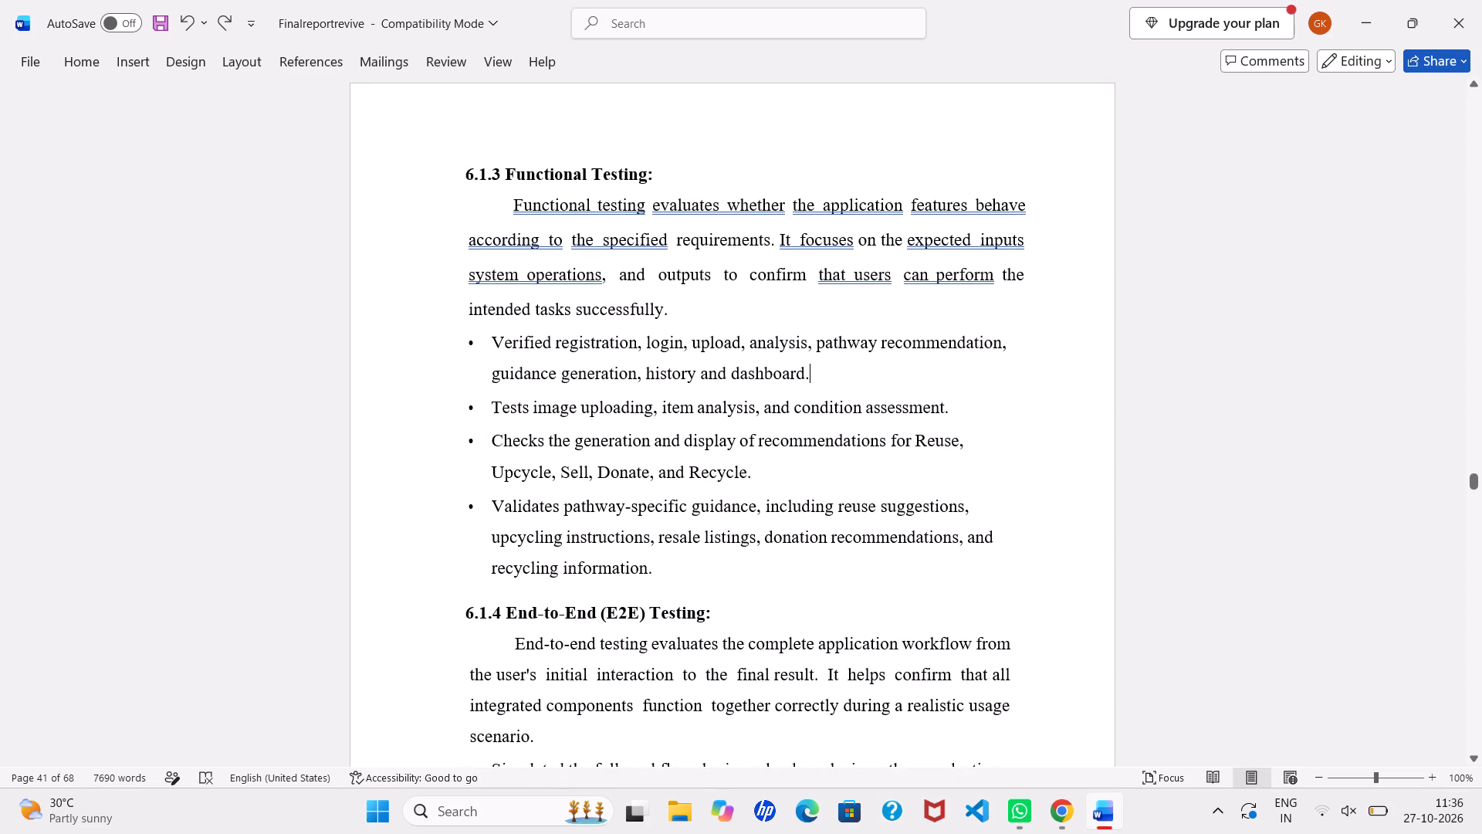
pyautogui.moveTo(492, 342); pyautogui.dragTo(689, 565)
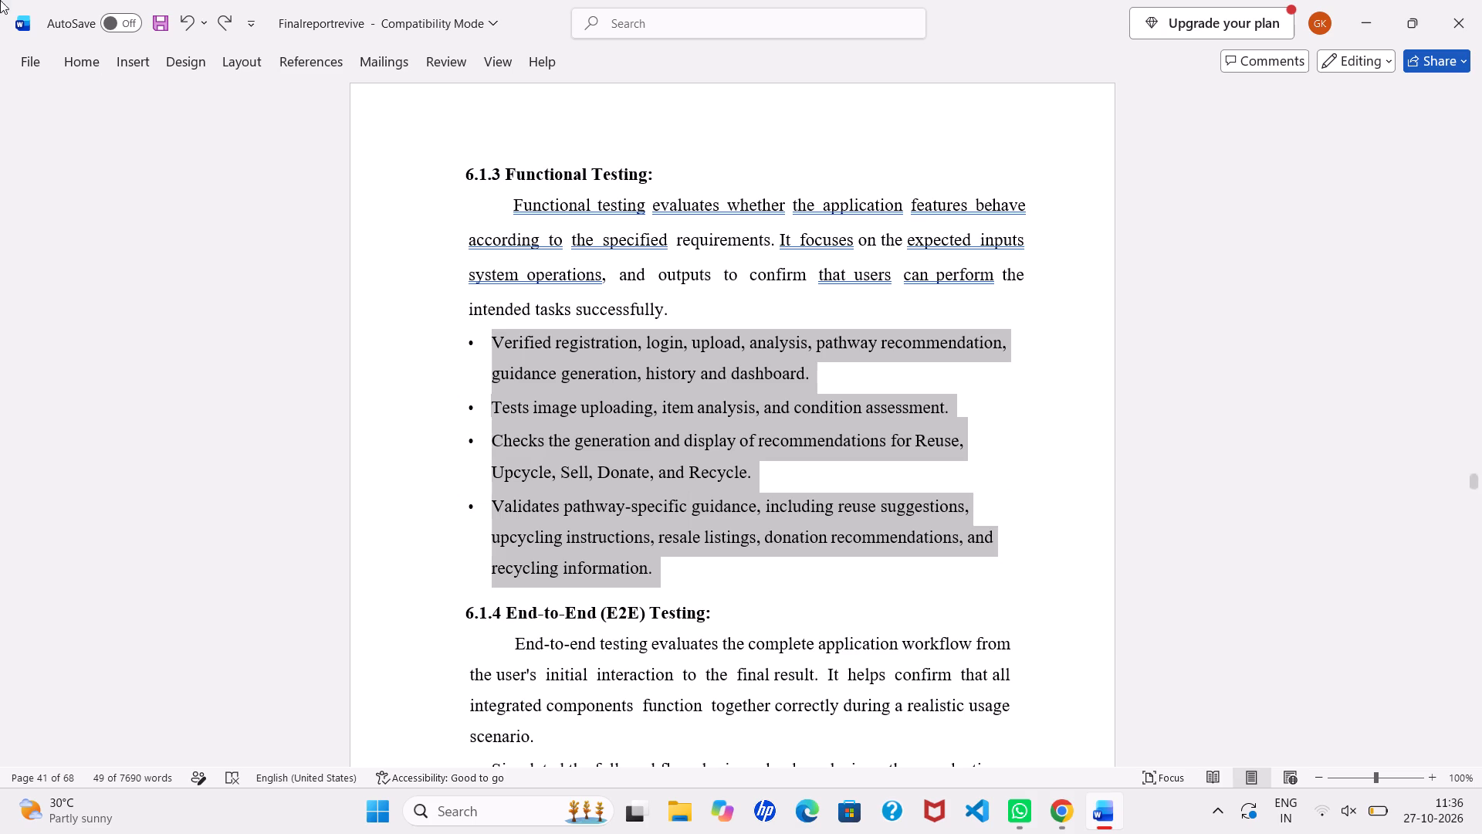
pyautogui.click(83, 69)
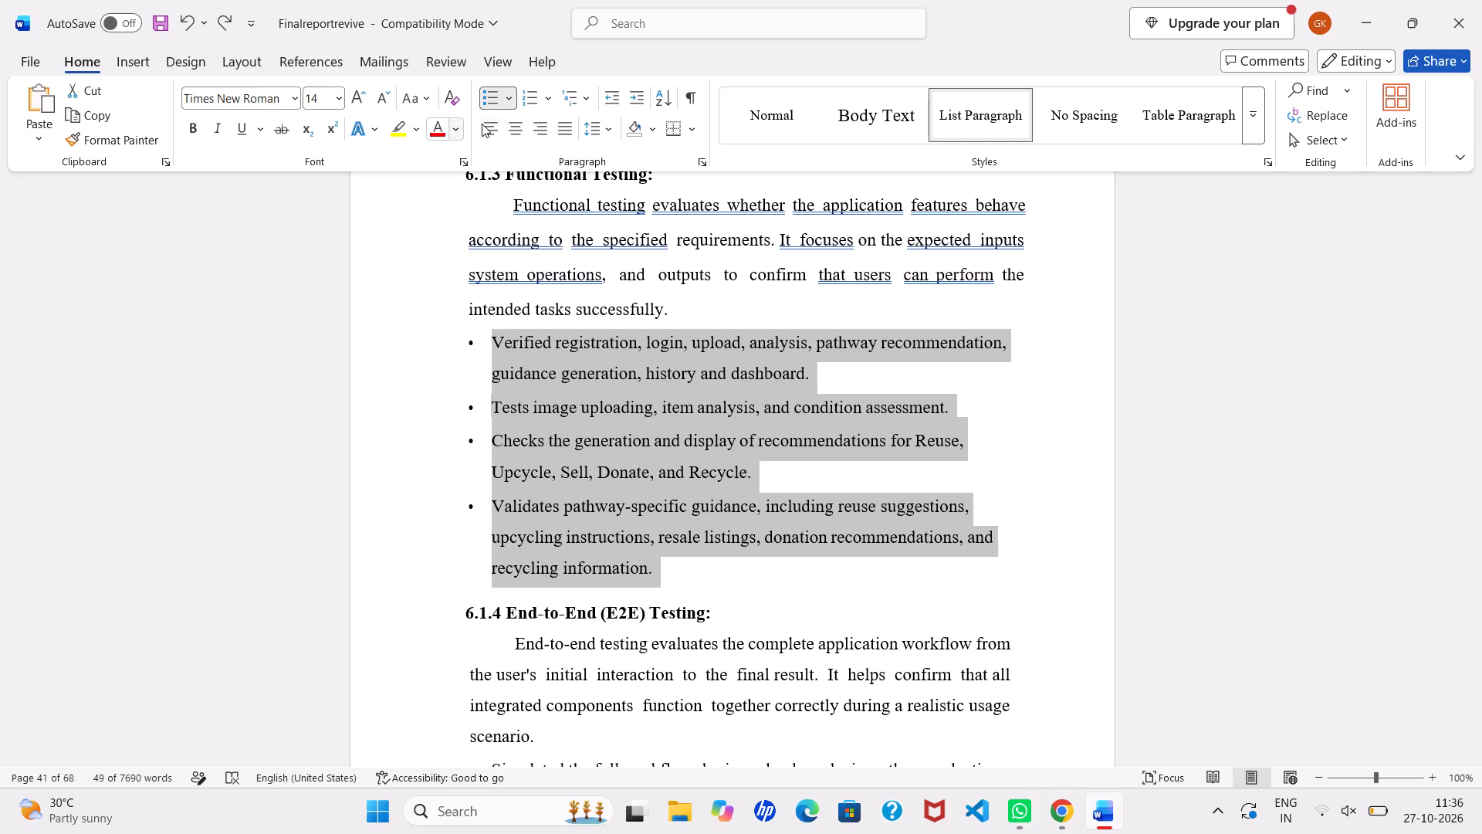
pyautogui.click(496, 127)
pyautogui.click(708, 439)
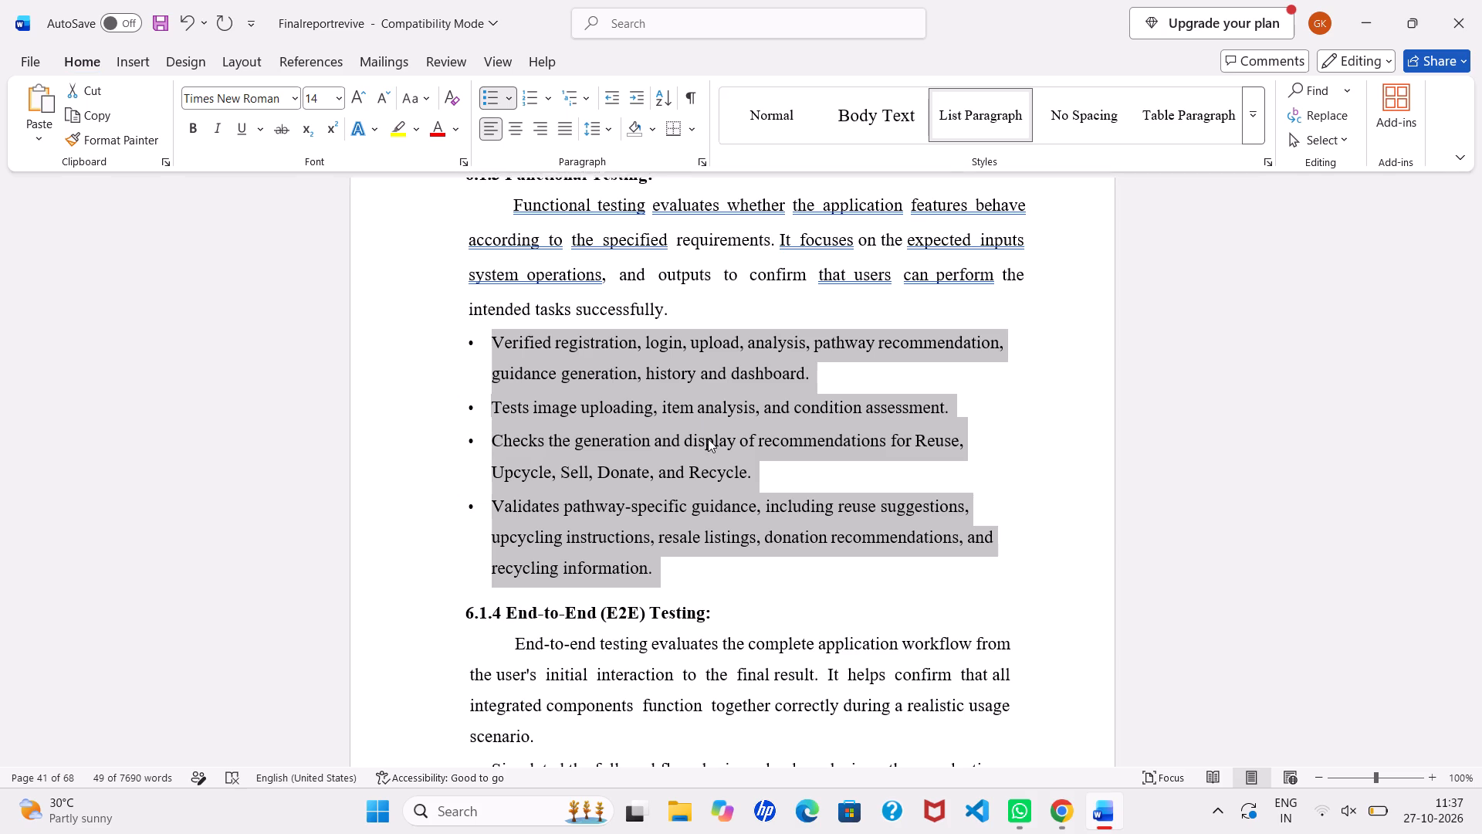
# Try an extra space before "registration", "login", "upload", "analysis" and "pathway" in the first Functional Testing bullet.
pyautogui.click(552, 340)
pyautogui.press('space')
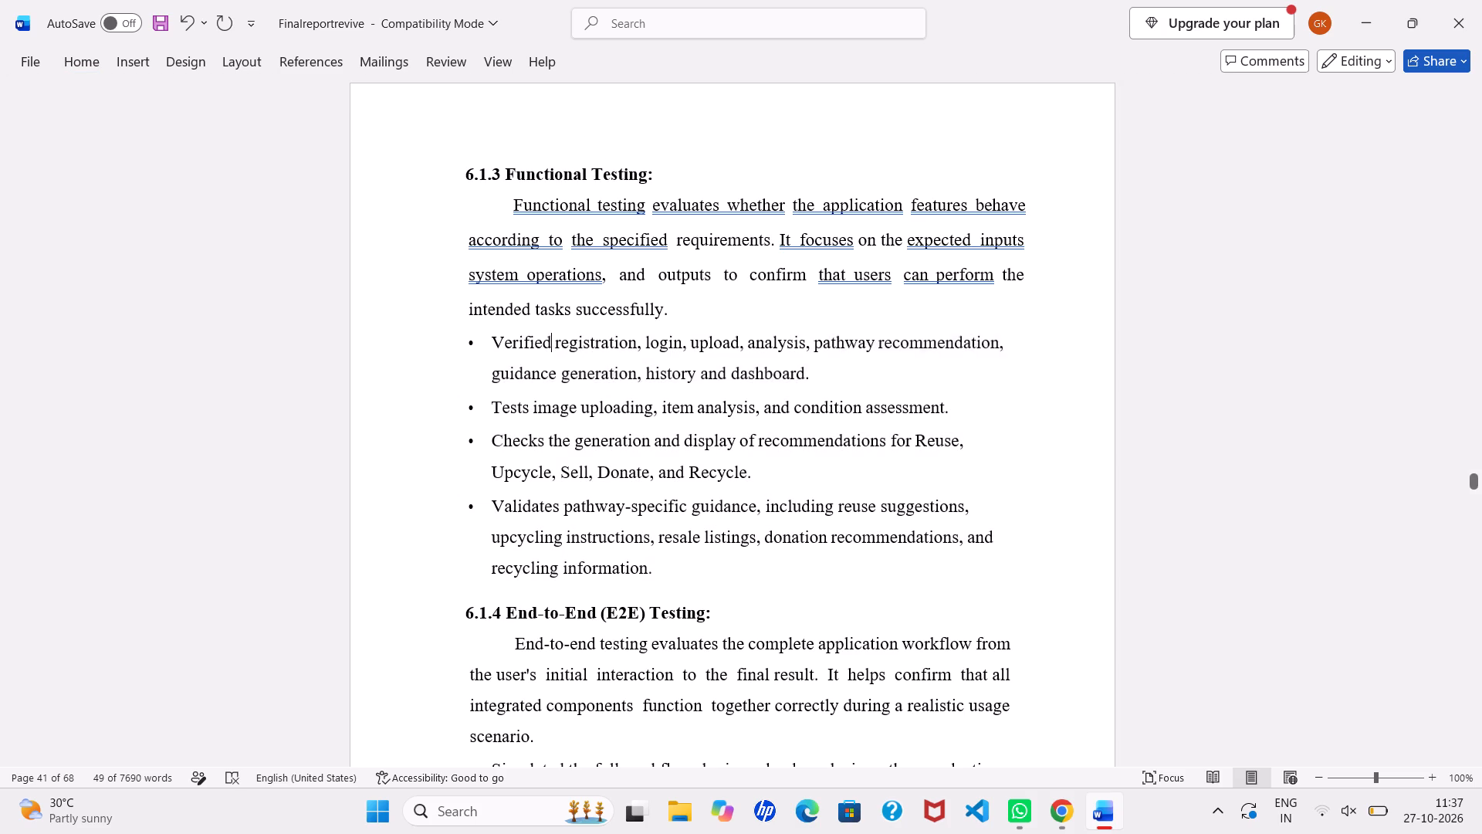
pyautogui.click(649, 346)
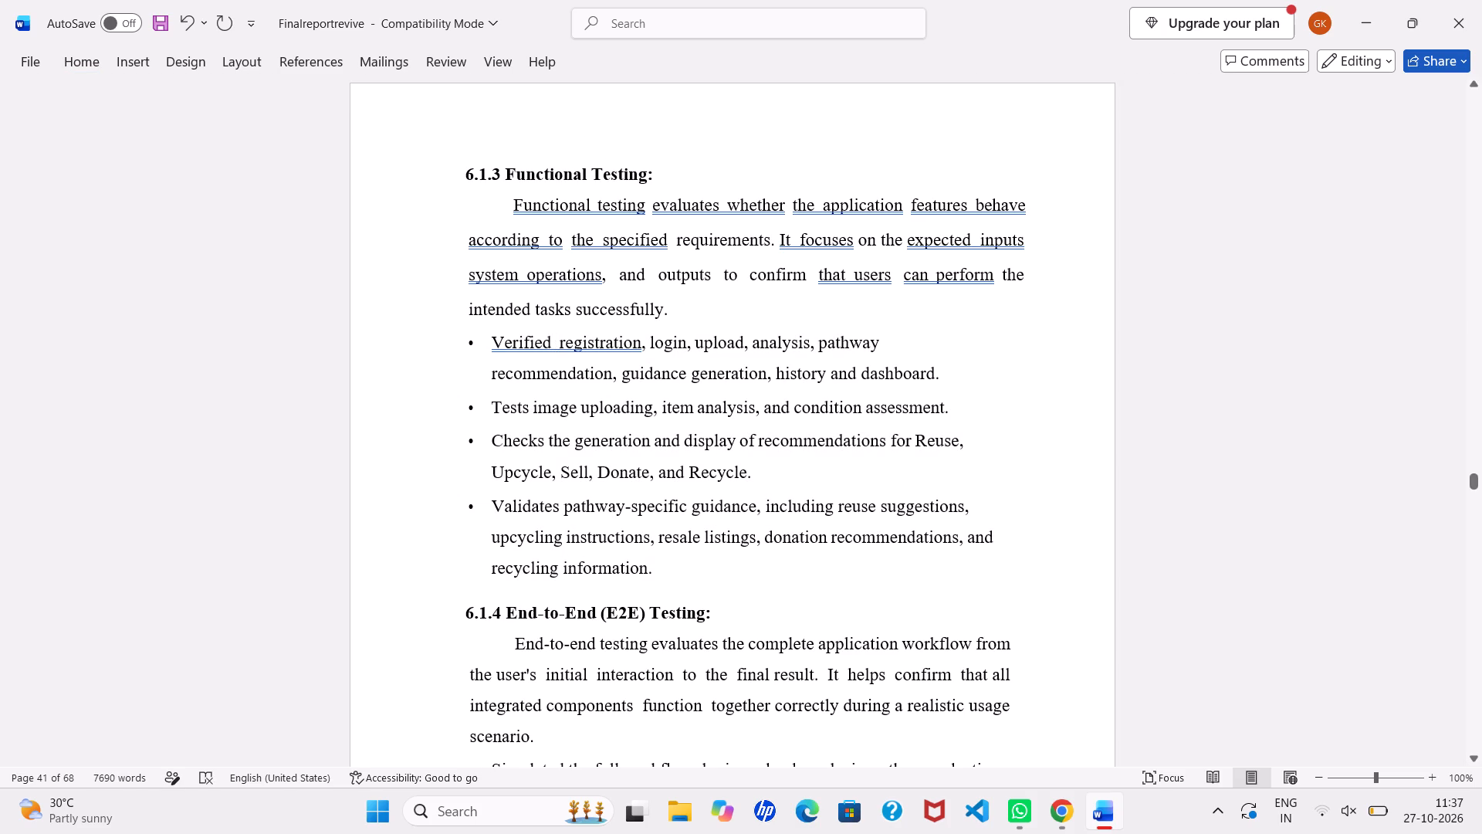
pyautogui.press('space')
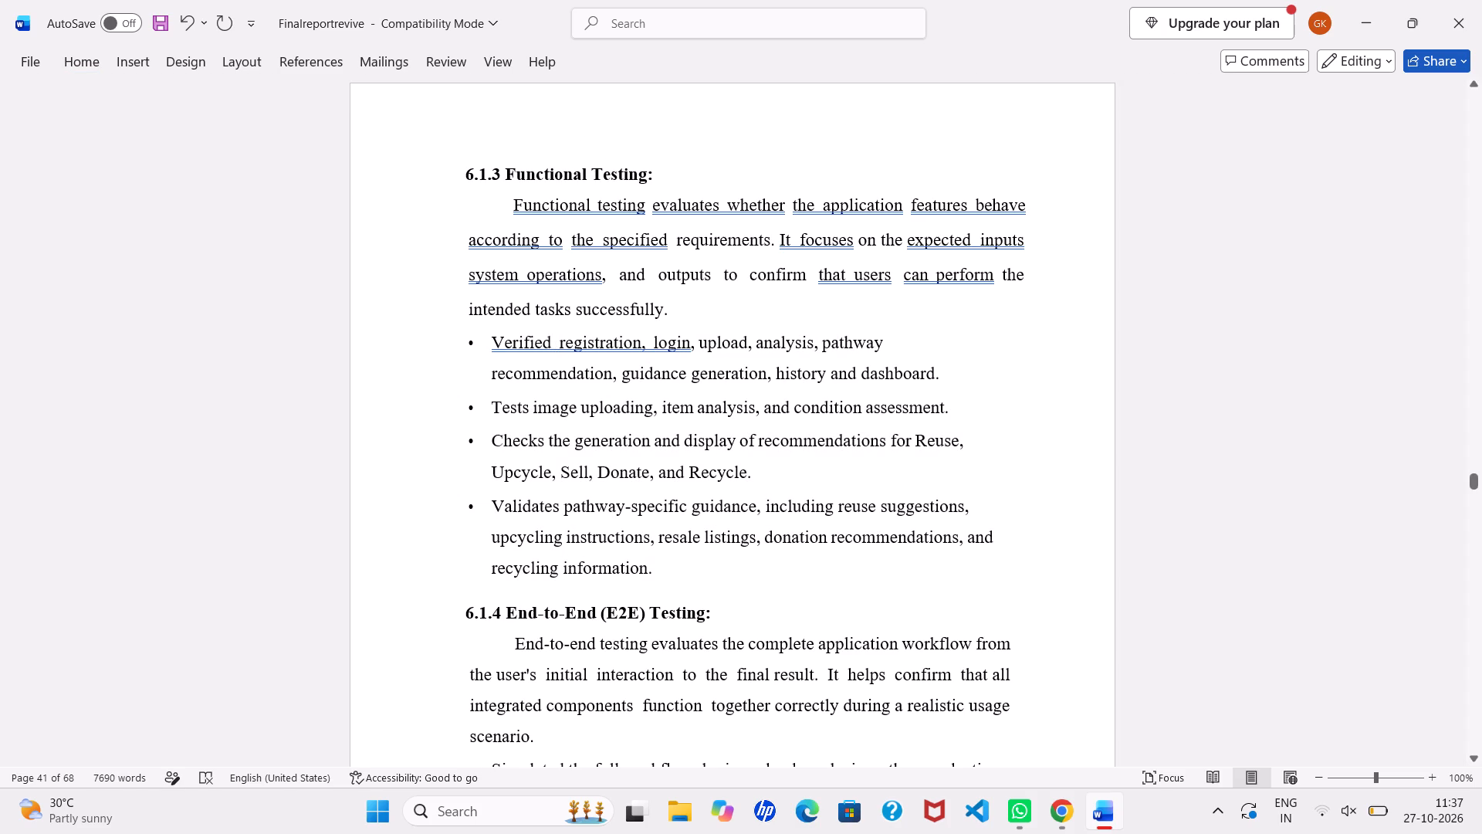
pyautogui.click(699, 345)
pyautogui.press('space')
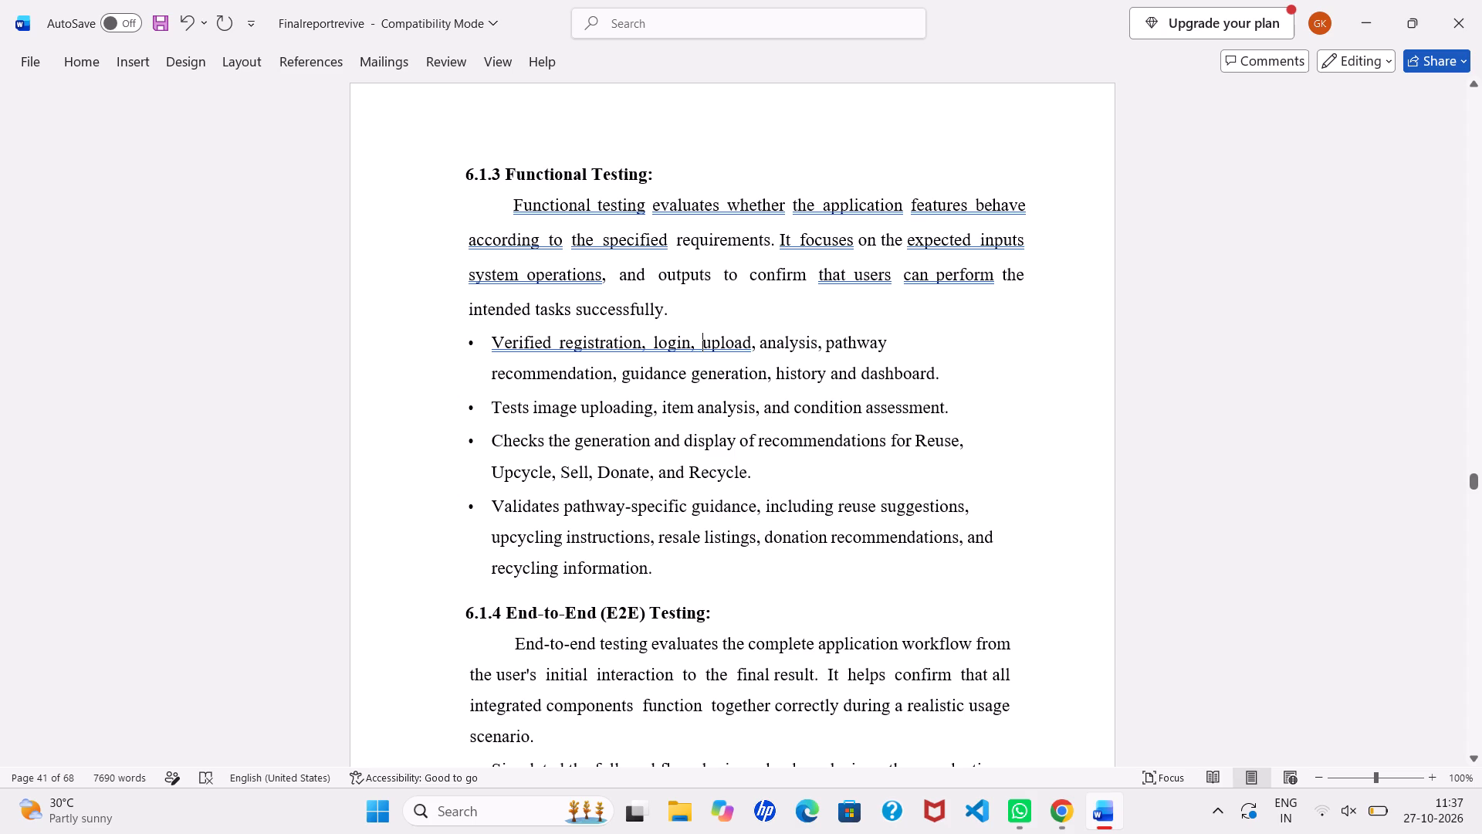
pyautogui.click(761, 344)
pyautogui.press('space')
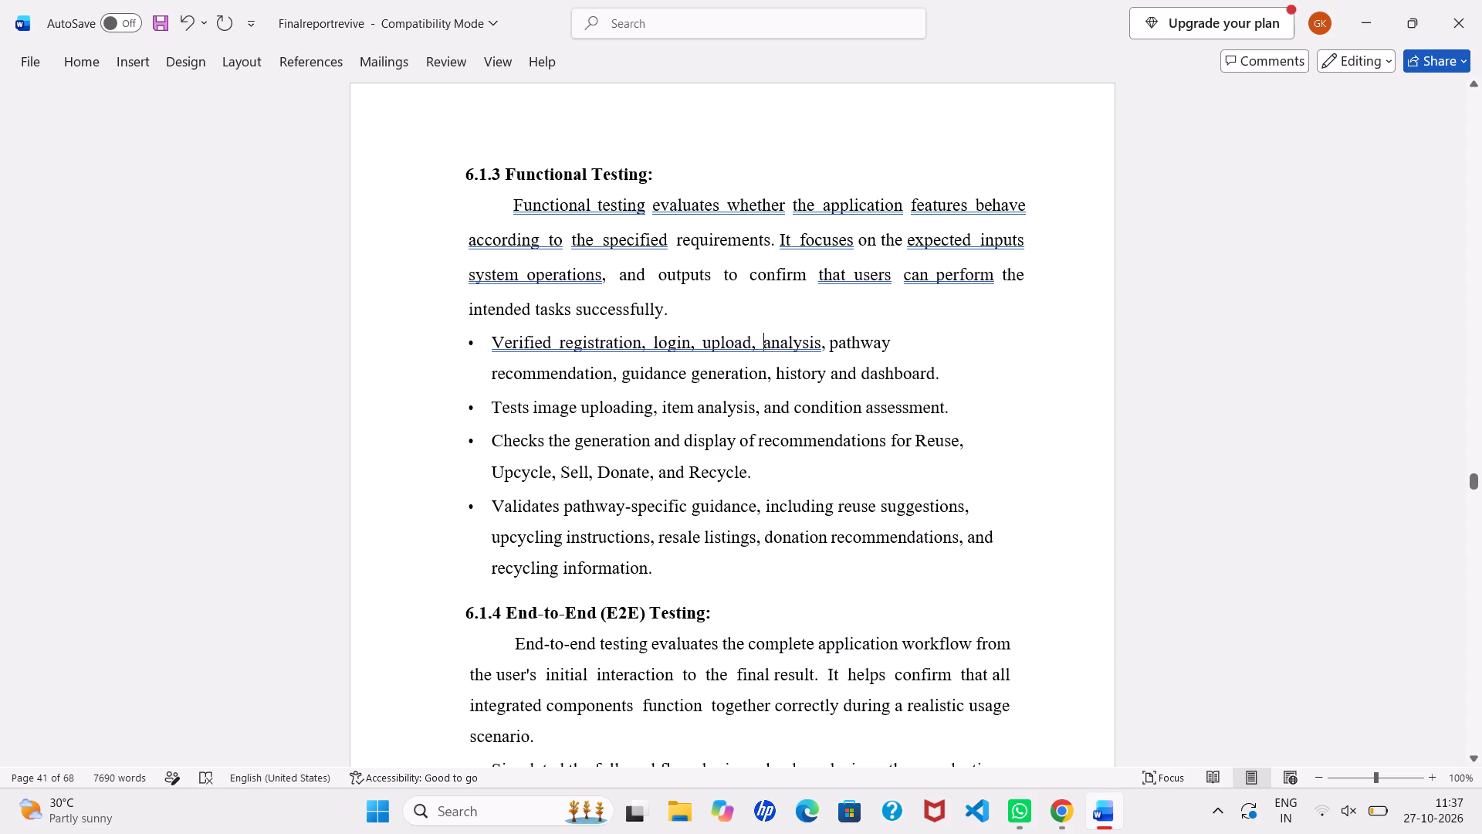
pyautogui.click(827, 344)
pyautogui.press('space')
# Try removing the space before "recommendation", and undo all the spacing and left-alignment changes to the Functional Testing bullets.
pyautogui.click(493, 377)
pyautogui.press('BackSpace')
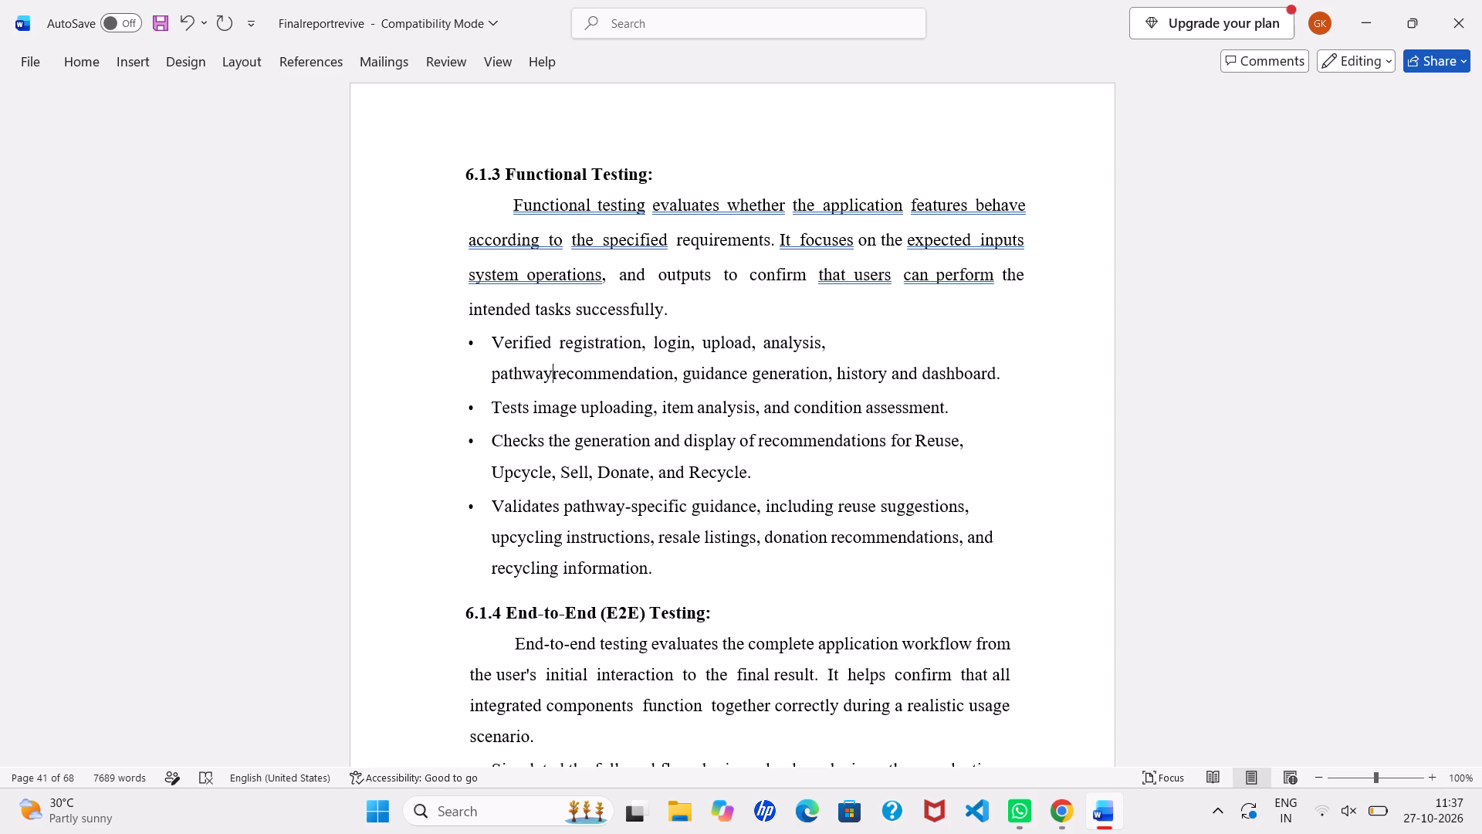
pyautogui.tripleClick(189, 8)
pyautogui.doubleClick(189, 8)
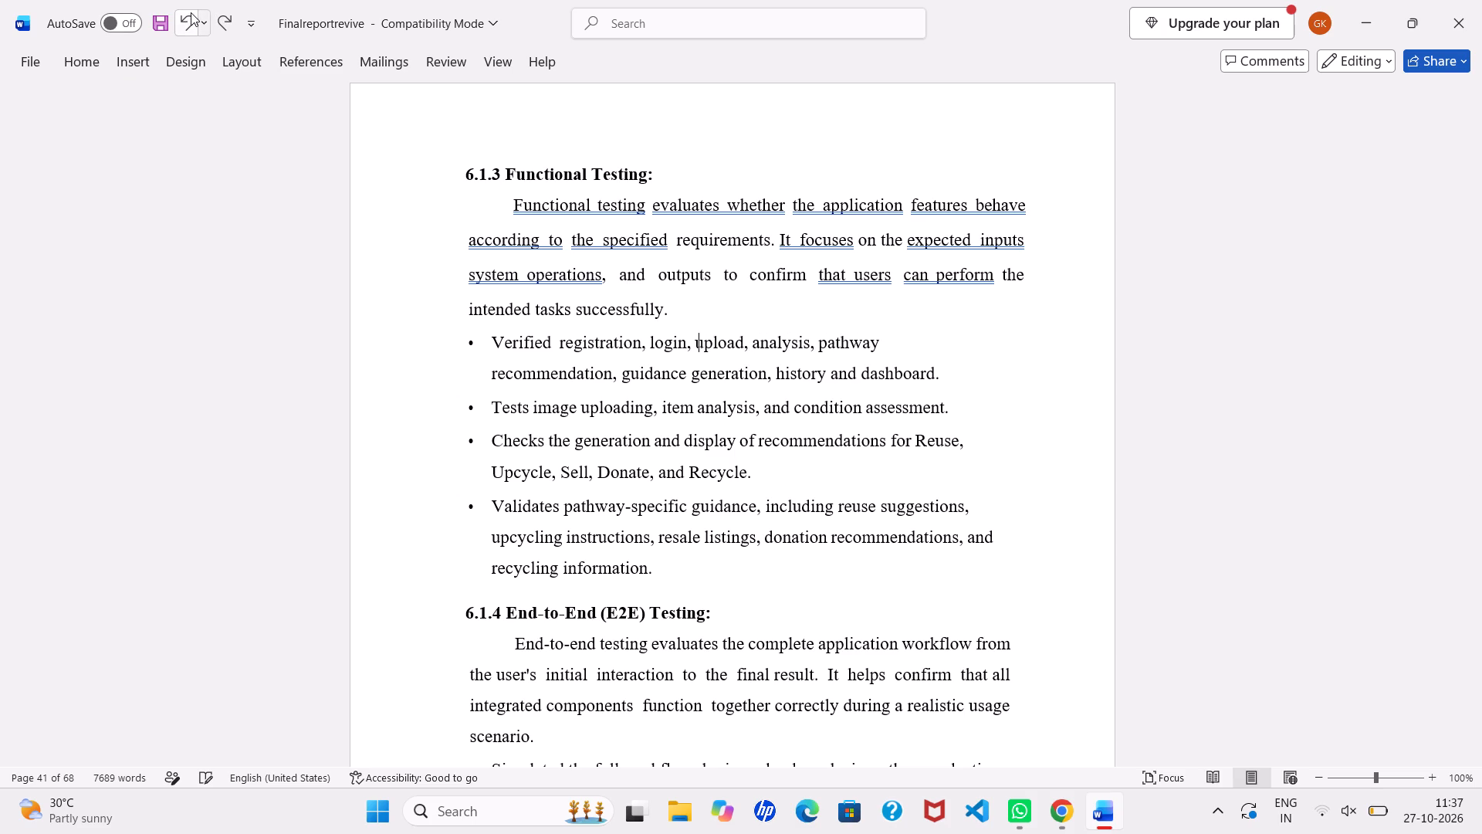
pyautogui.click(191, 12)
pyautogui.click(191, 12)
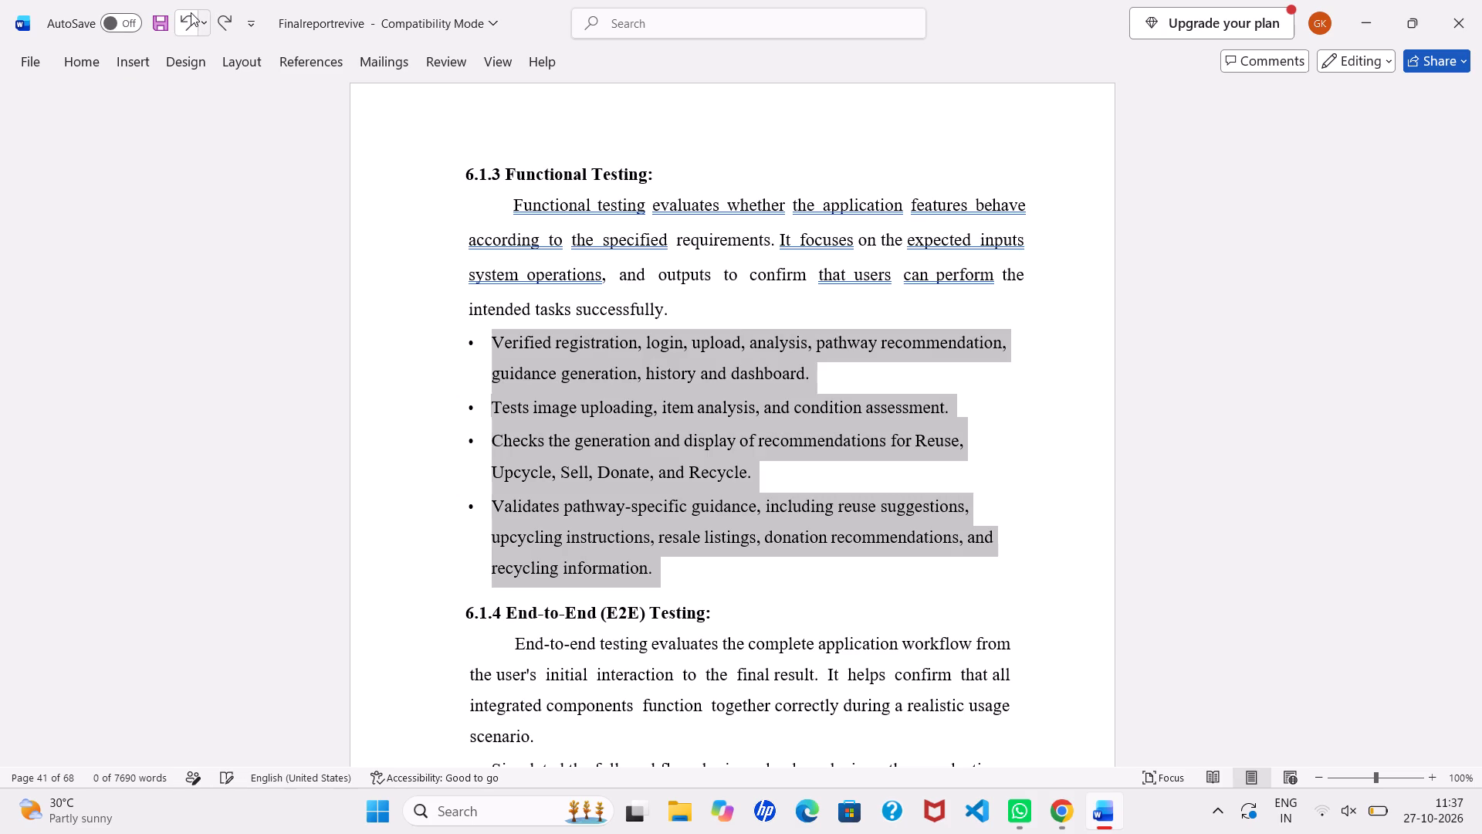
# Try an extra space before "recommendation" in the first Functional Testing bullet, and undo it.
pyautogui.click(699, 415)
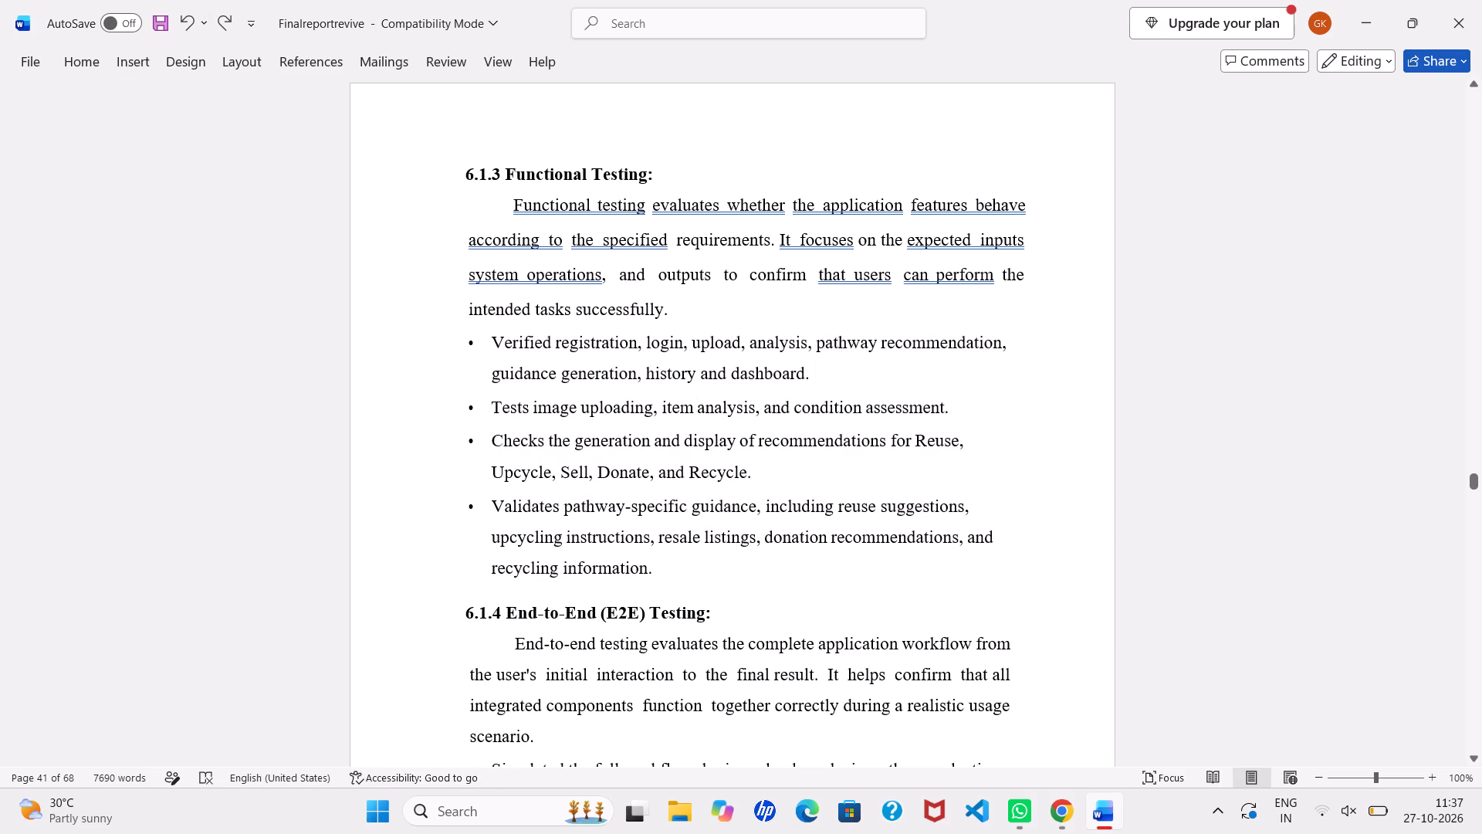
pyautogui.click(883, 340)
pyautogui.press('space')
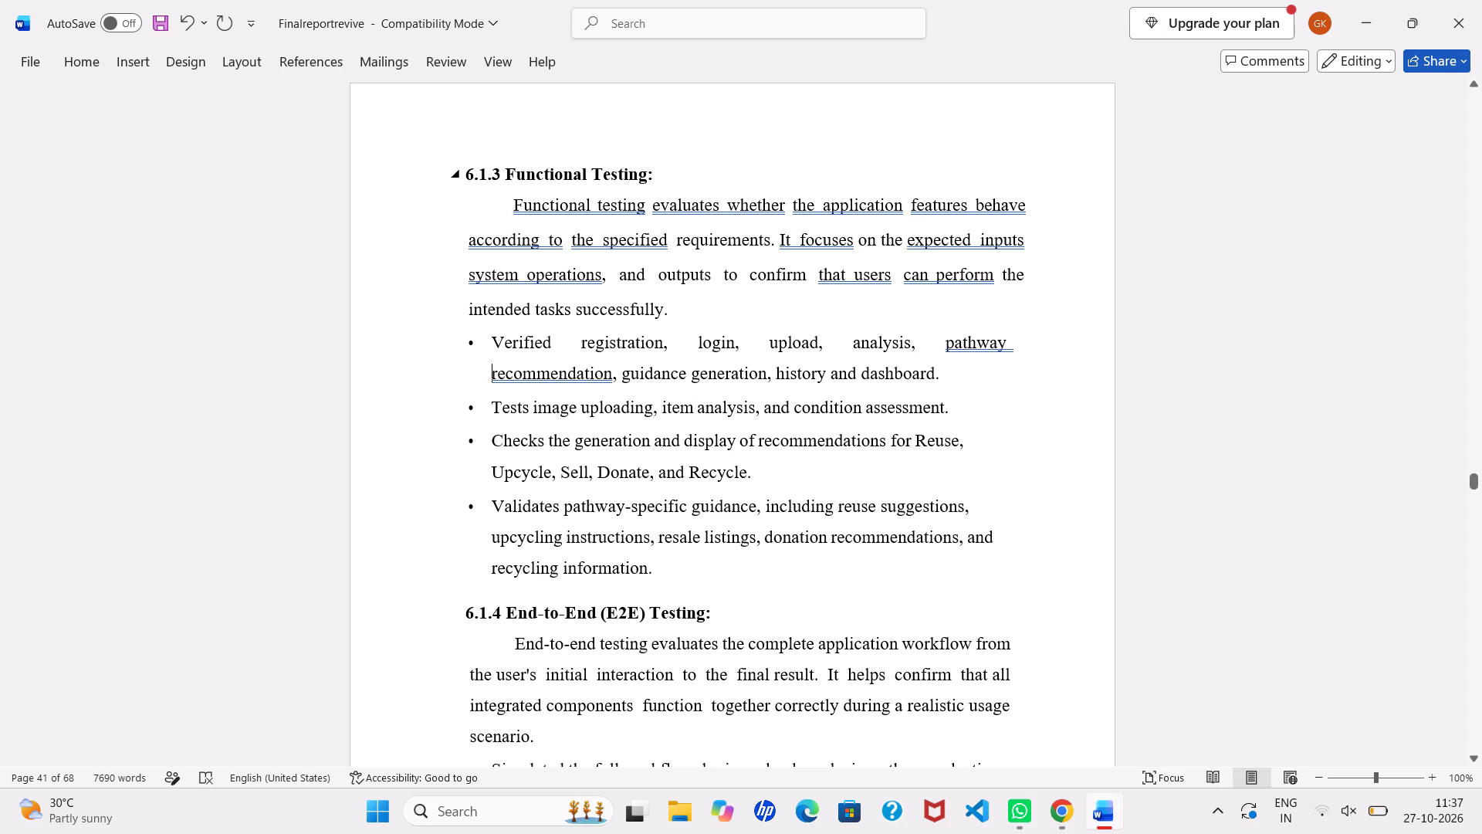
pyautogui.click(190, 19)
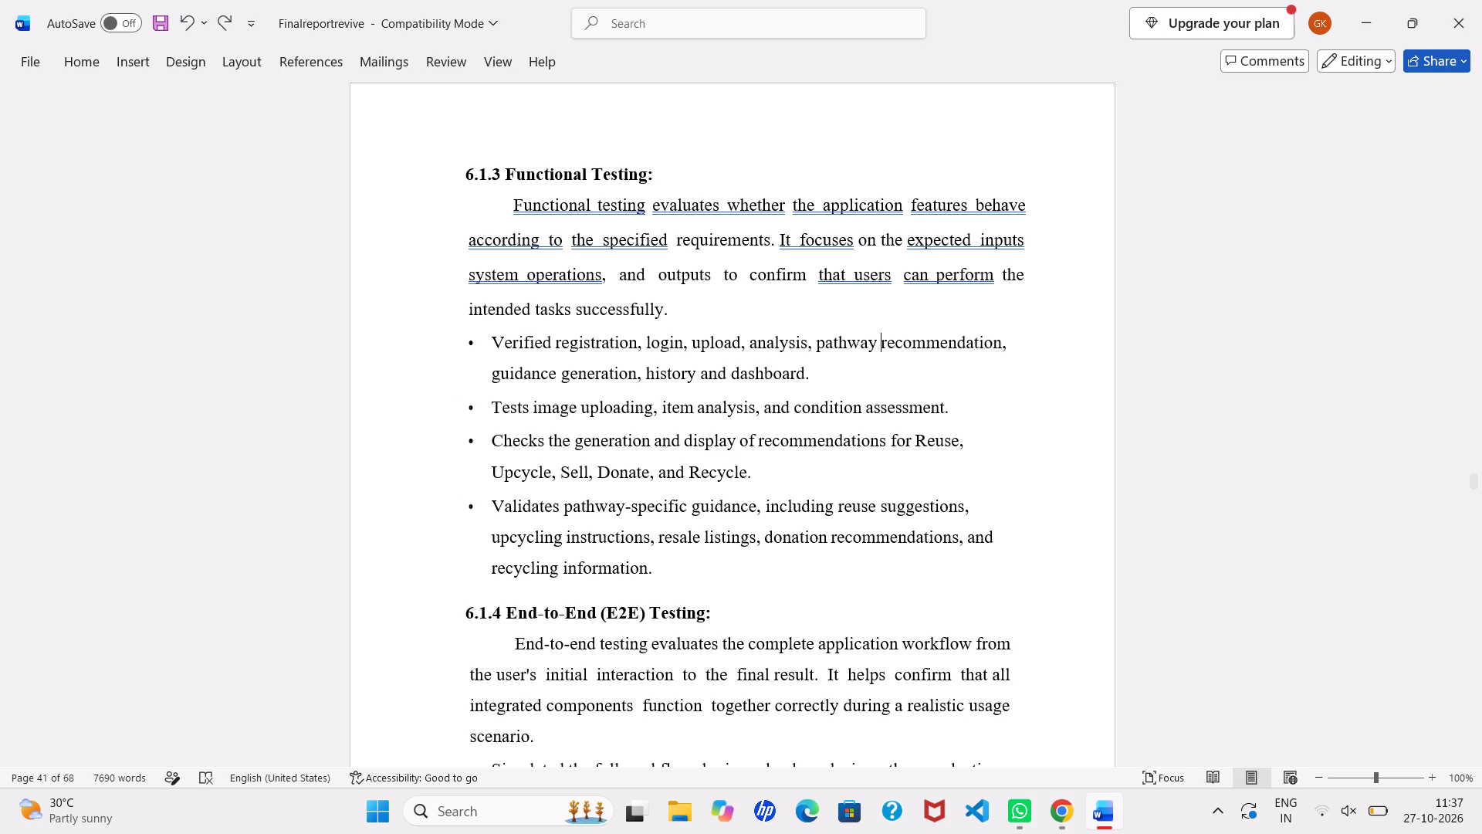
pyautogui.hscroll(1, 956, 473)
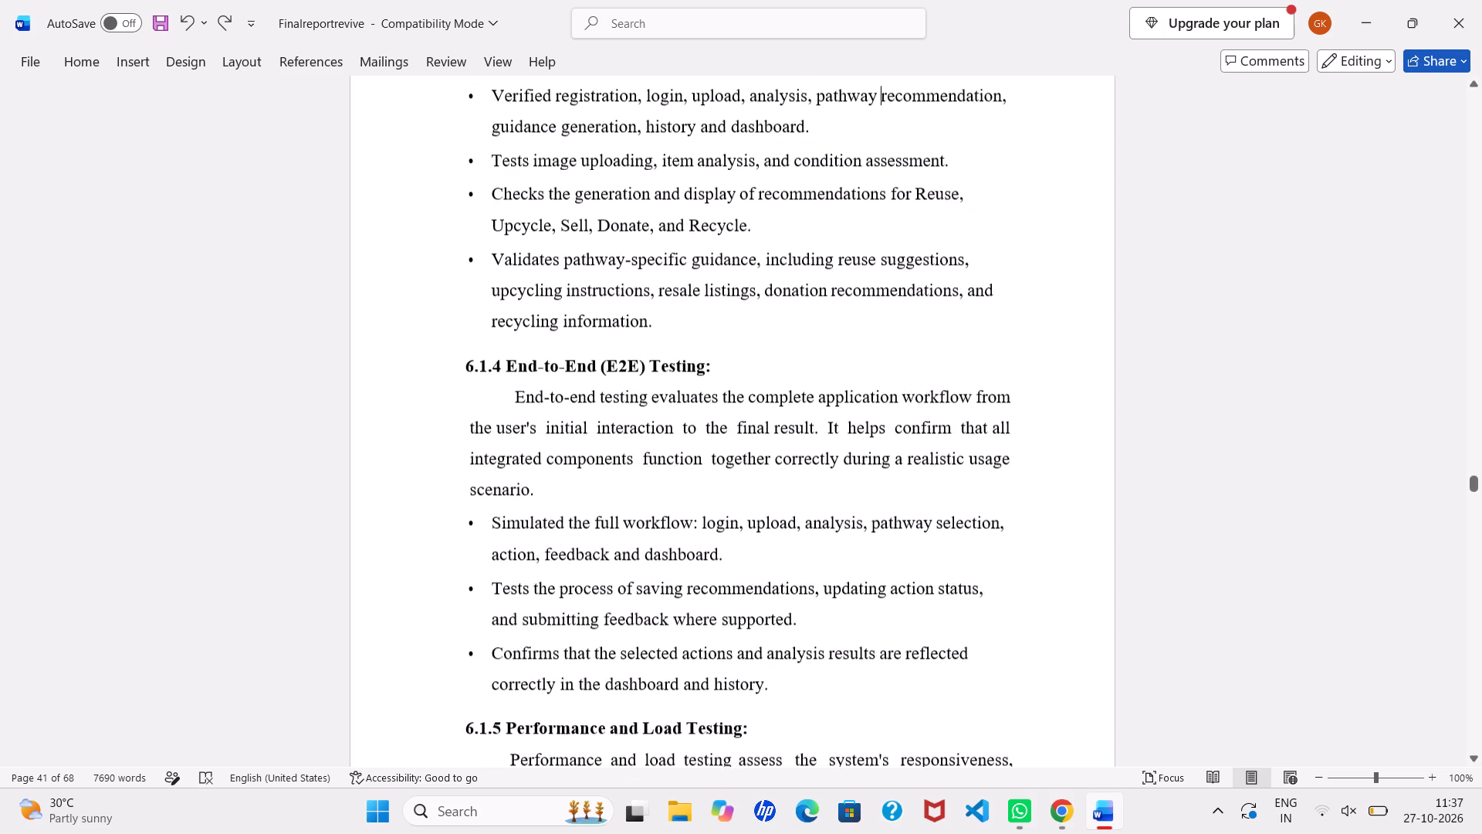
# Add an extra space before "workflow" and before "from" in the first line of the 6.1.4 End-to-End (E2E) Testing paragraph.
pyautogui.hscroll(2, 956, 473)
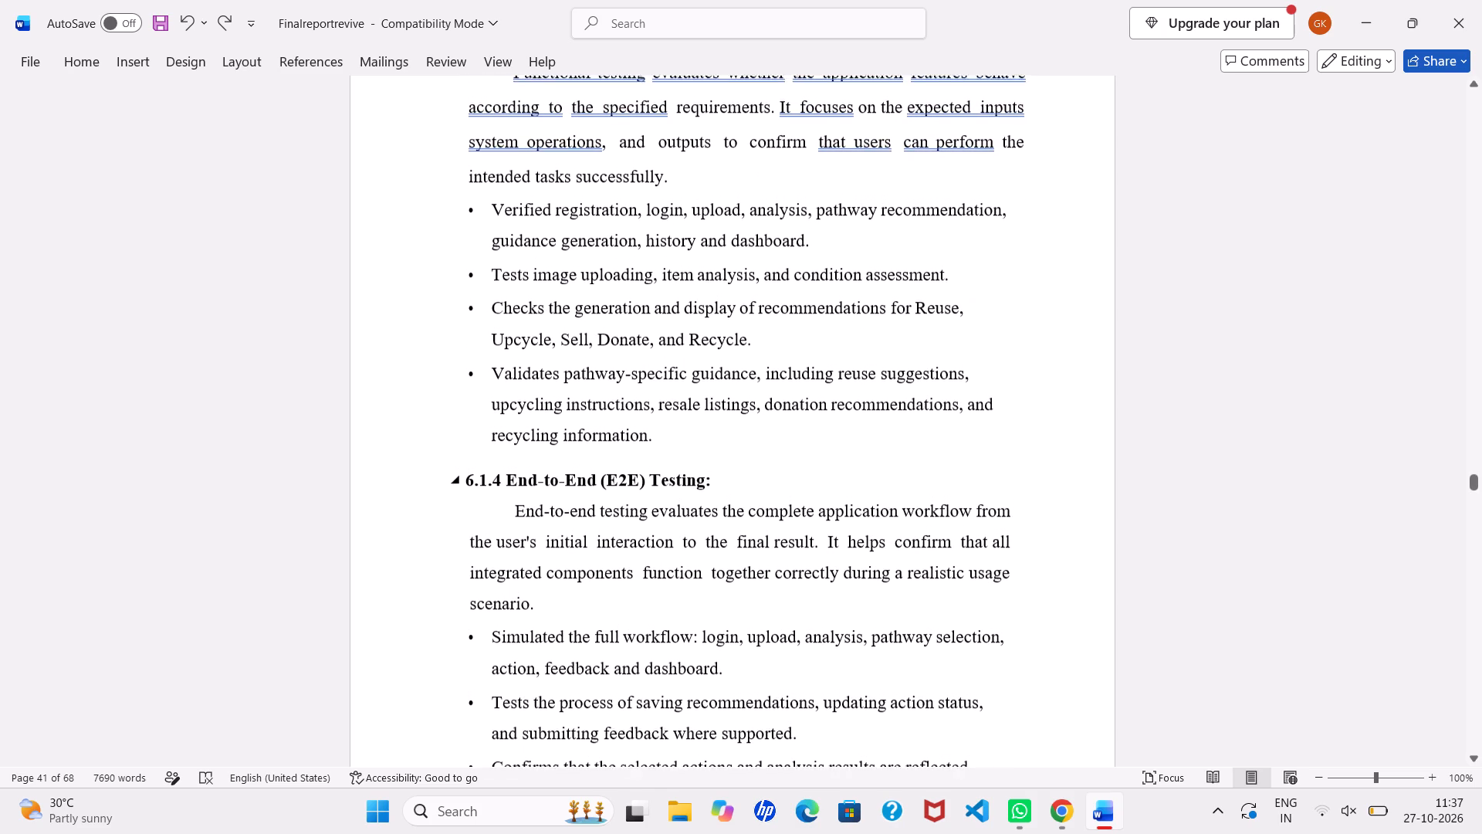
pyautogui.hscroll(2, 956, 473)
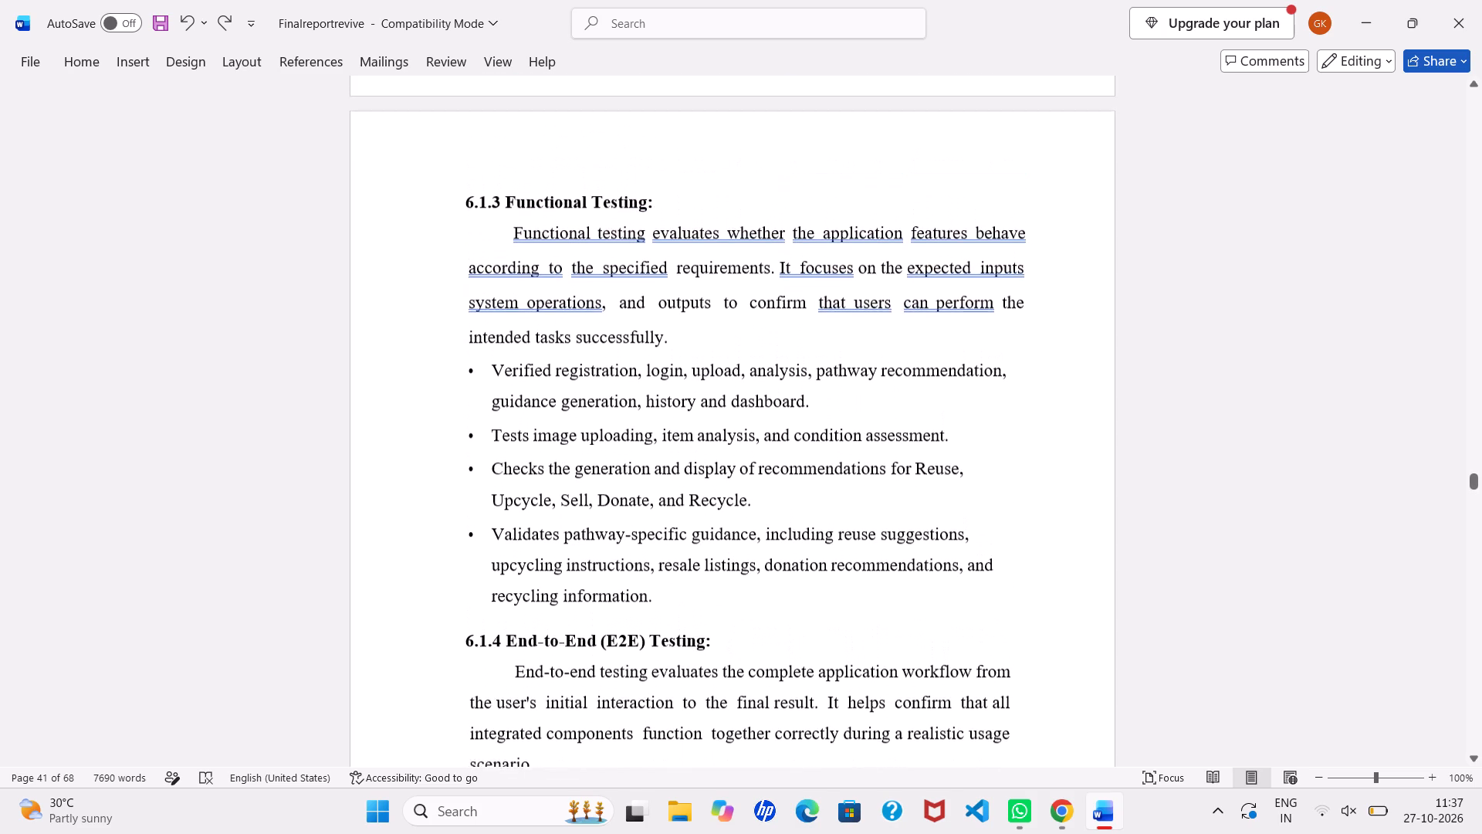
pyautogui.hscroll(1, 956, 473)
pyautogui.scroll(-1, 956, 473)
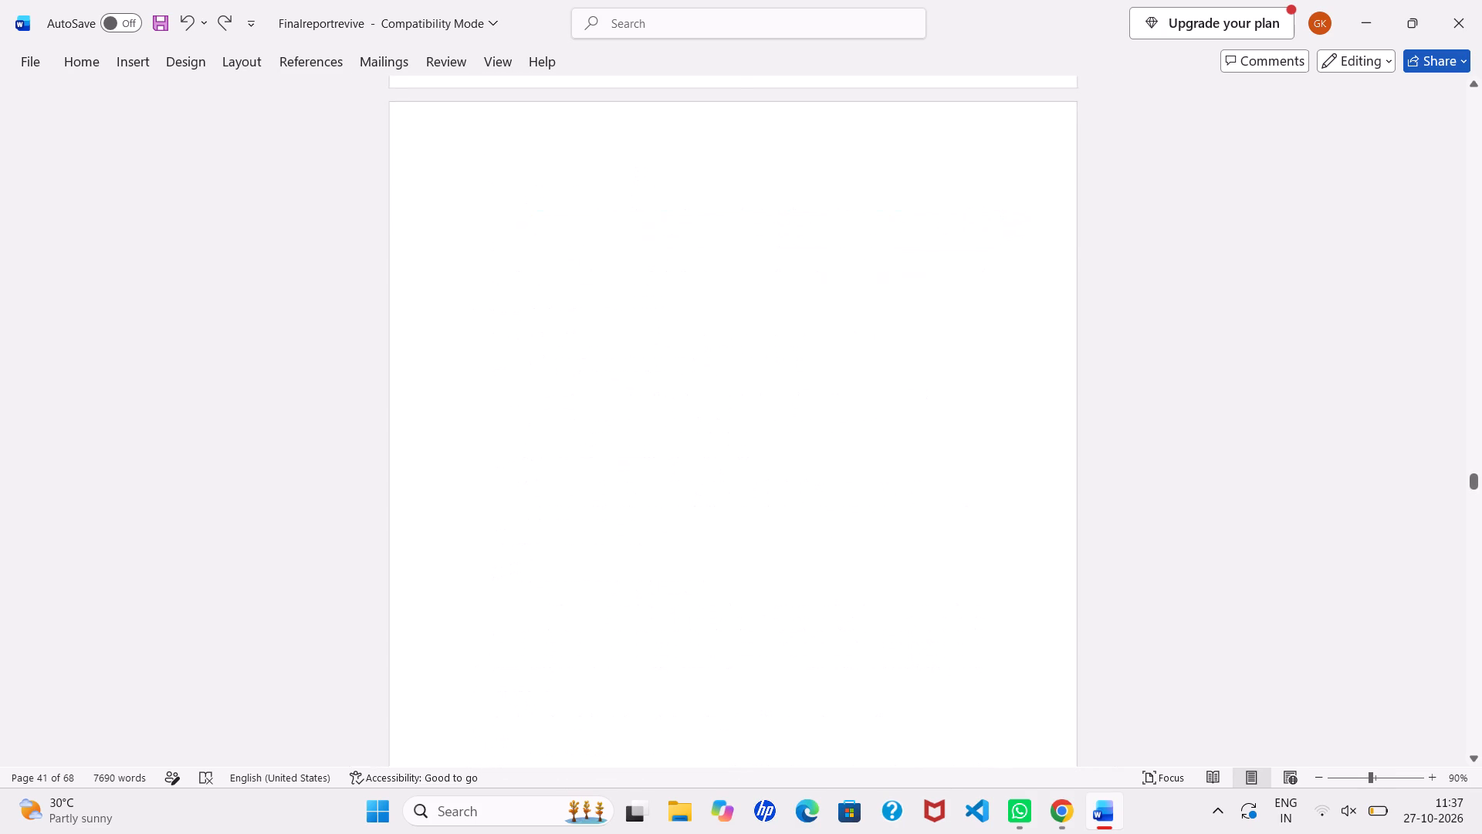
pyautogui.scroll(-1, 956, 473)
pyautogui.keyDown('ctrl'); pyautogui.hscroll(1, 956, 473); pyautogui.keyUp('ctrl')
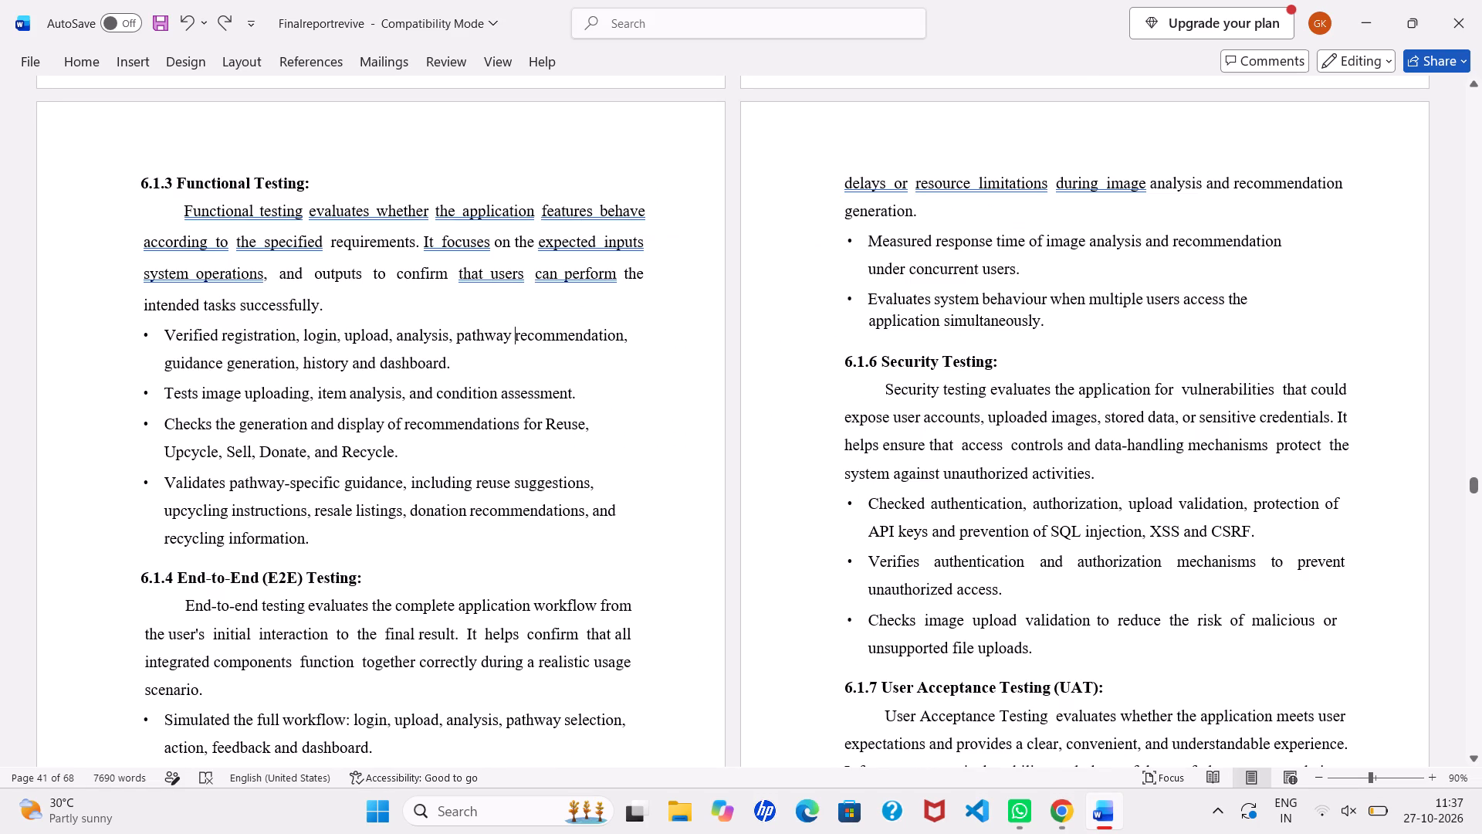
pyautogui.keyDown('ctrl'); pyautogui.scroll(1, 714, 451); pyautogui.keyUp('ctrl')
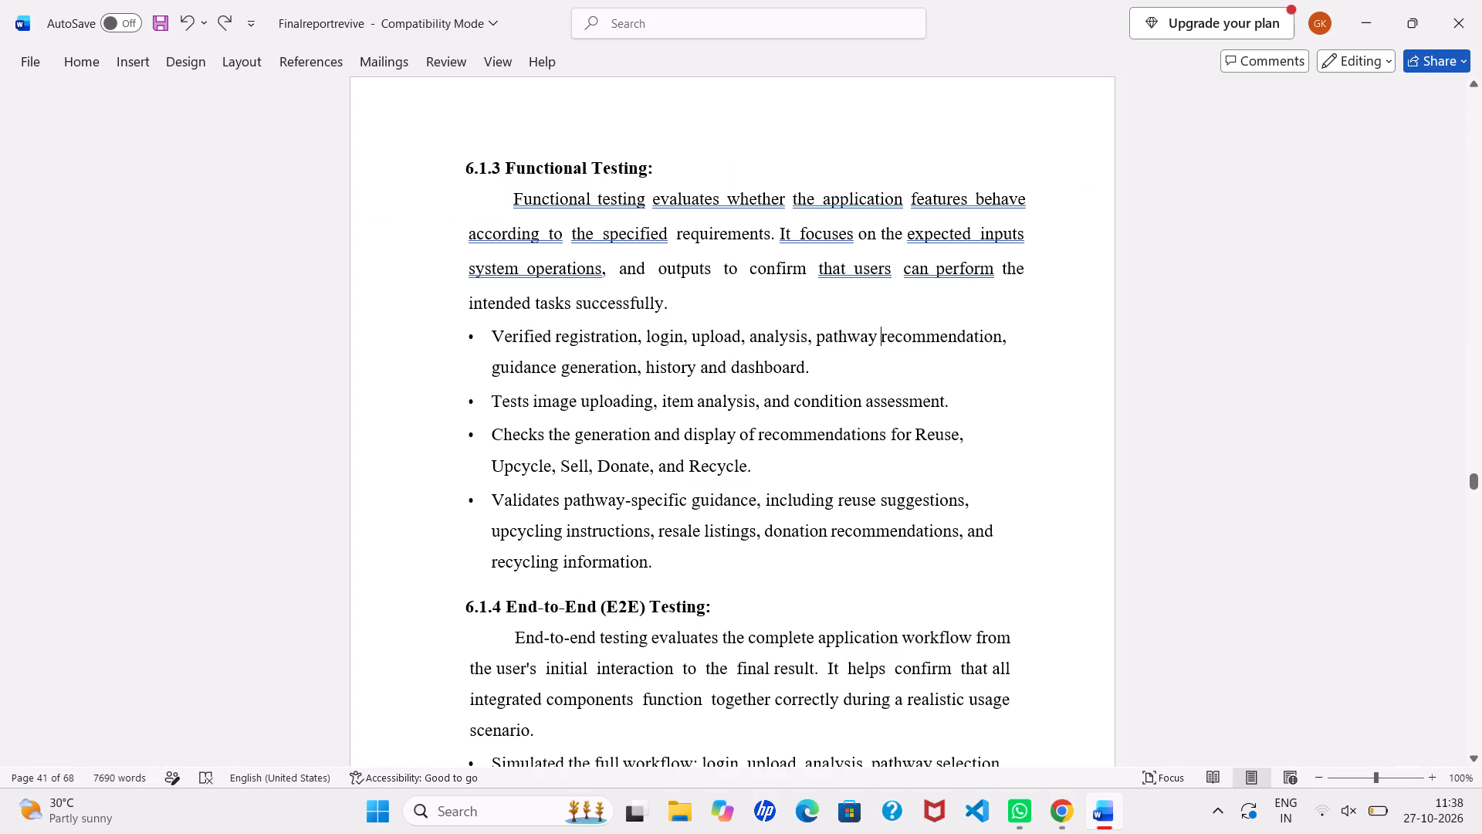
pyautogui.click(908, 638)
pyautogui.press('space')
pyautogui.click(977, 636)
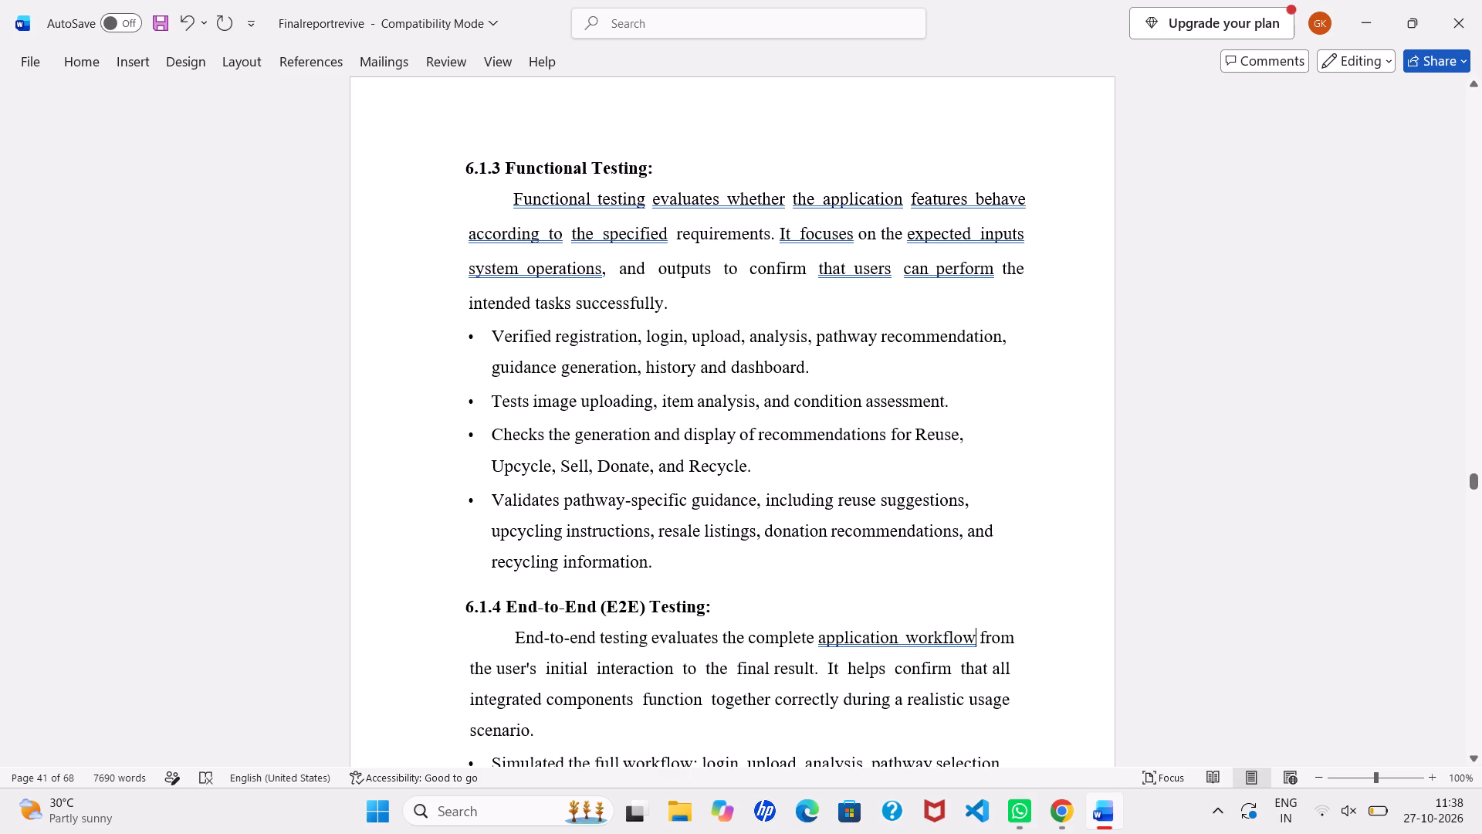
pyautogui.press('space')
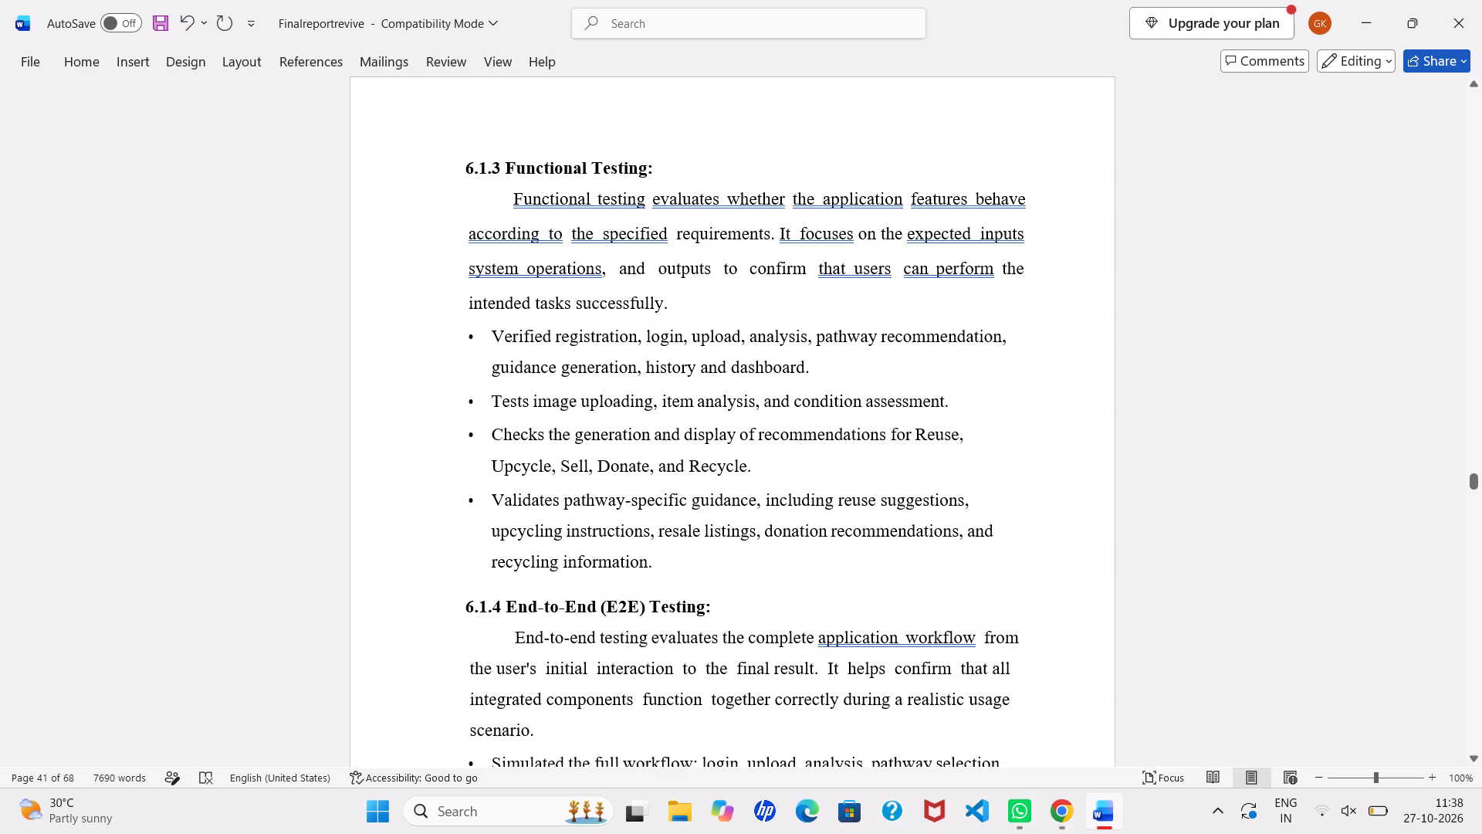
# Add an extra space before "final" and before "interaction" in the second line of the End-to-End Testing paragraph.
pyautogui.click(881, 669)
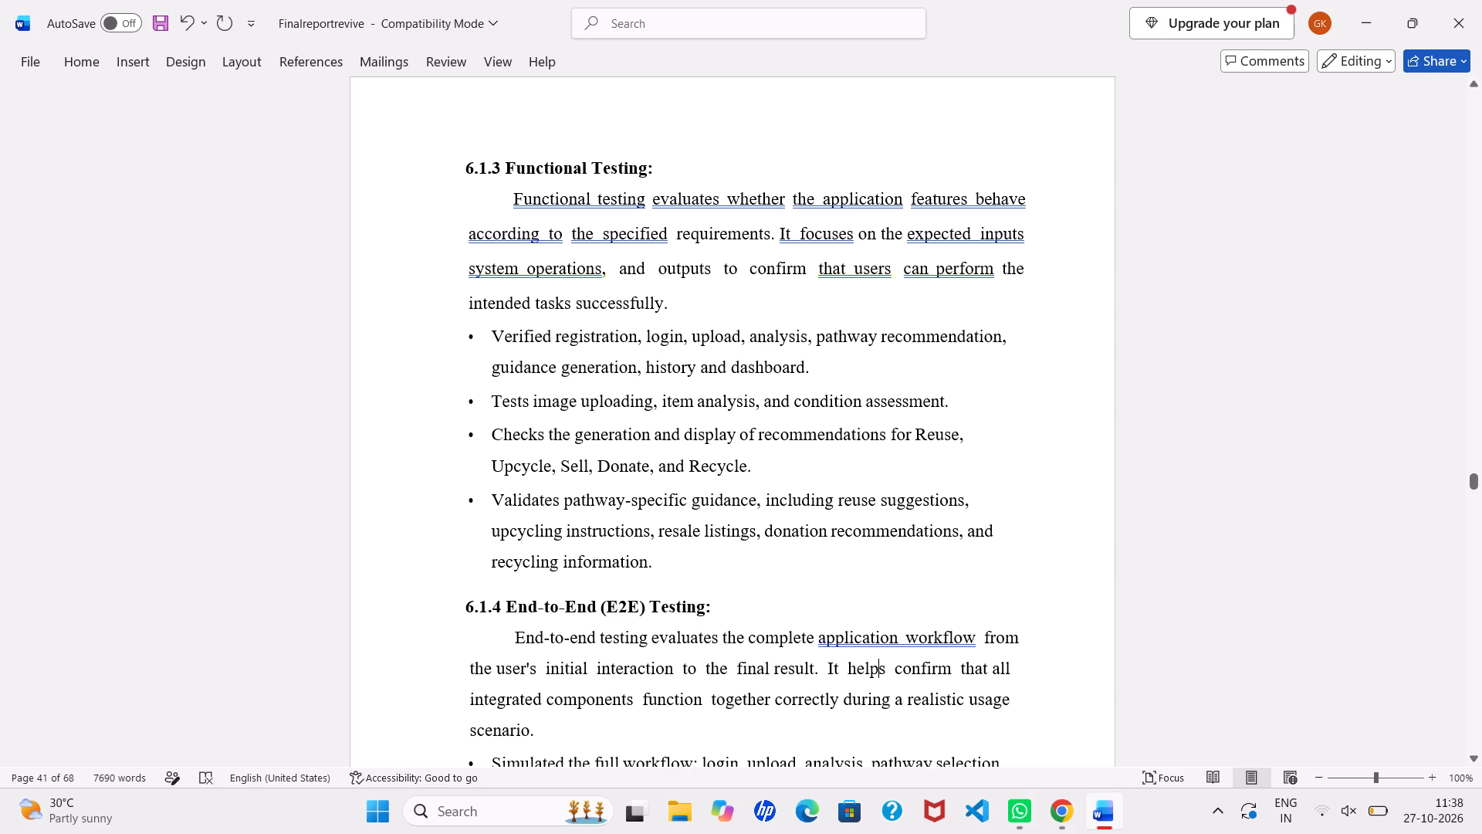
pyautogui.click(732, 661)
pyautogui.press('space')
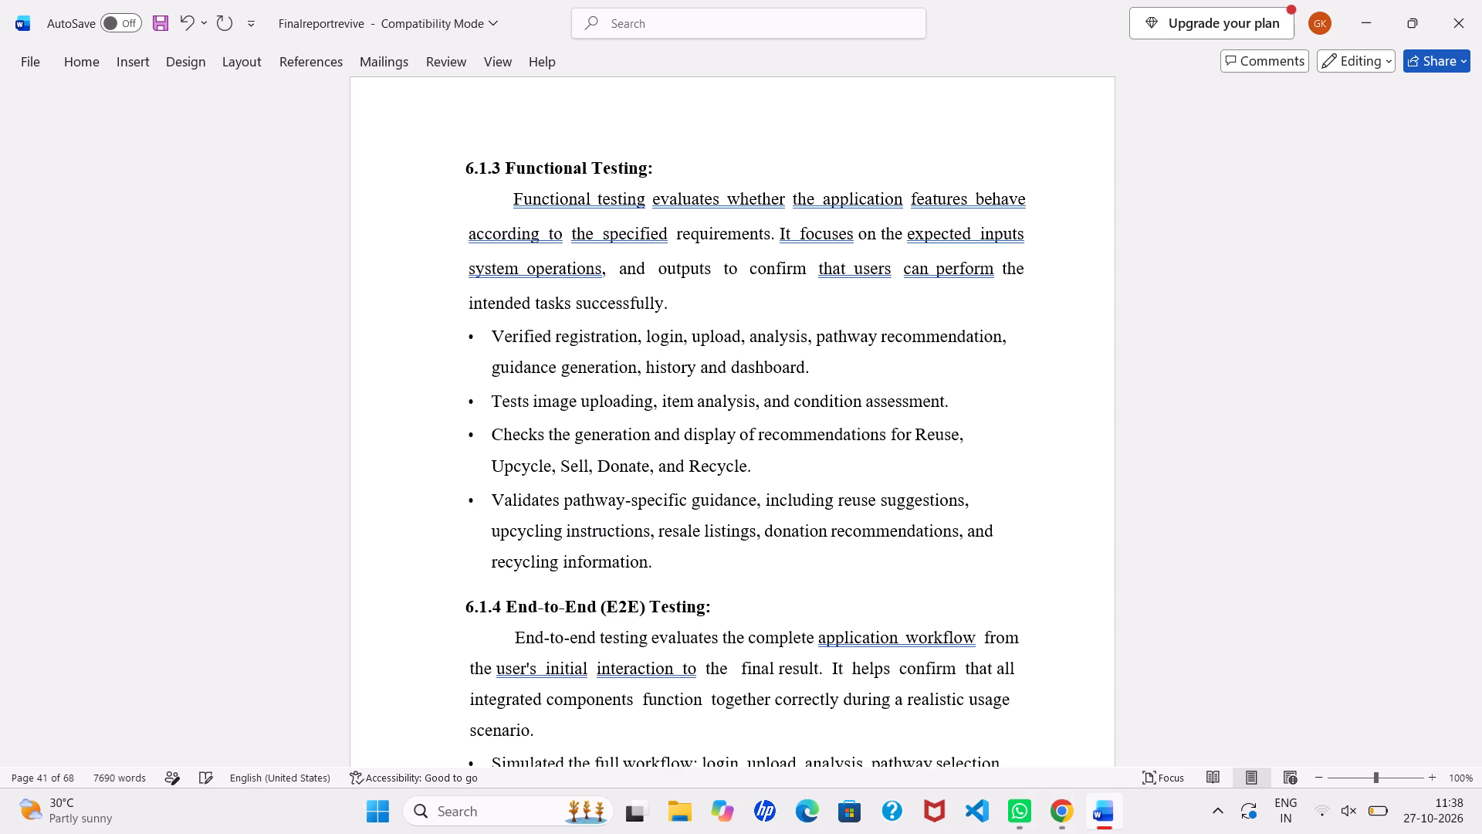
pyautogui.click(591, 667)
pyautogui.press('space')
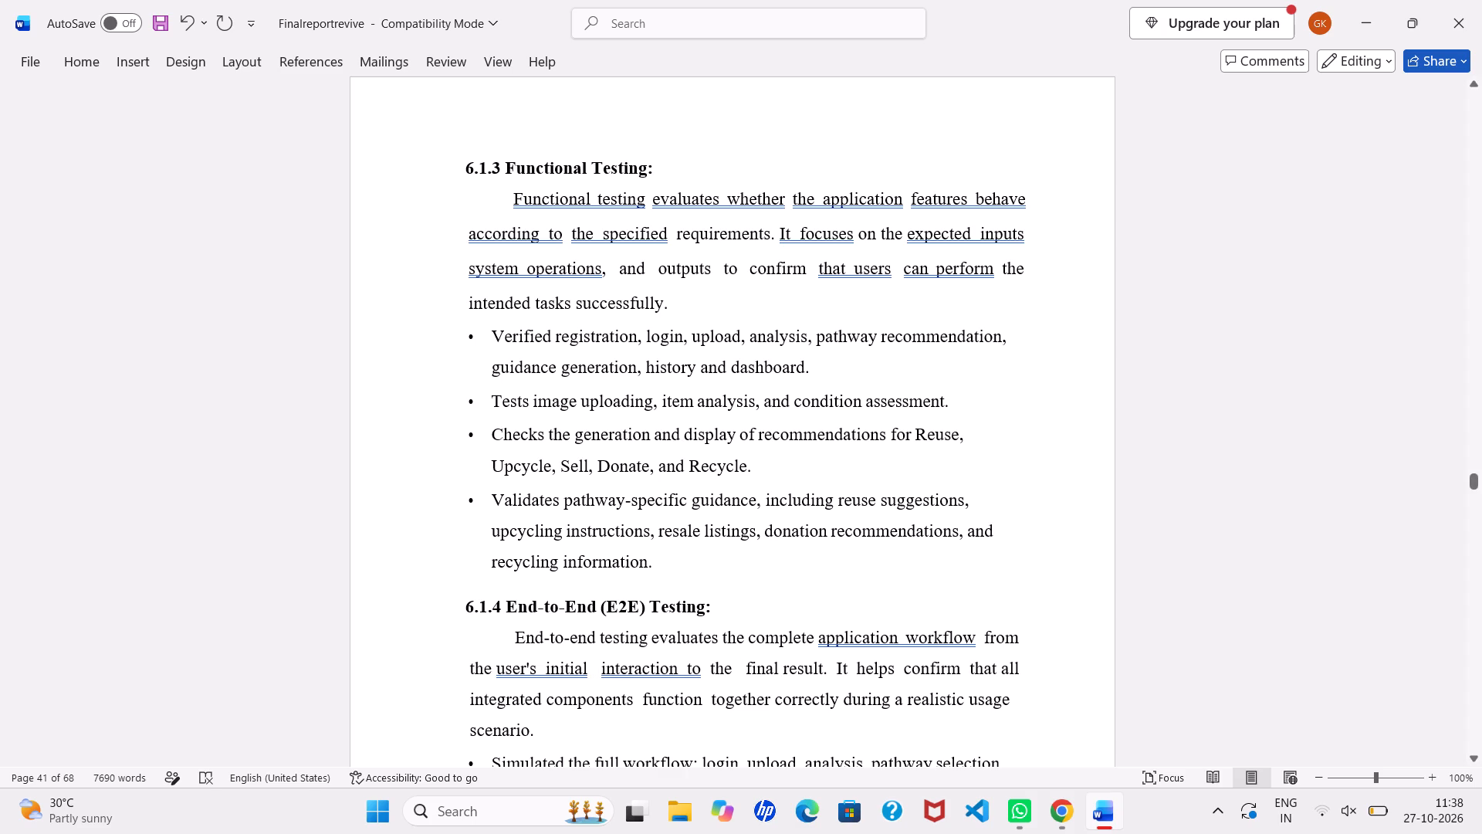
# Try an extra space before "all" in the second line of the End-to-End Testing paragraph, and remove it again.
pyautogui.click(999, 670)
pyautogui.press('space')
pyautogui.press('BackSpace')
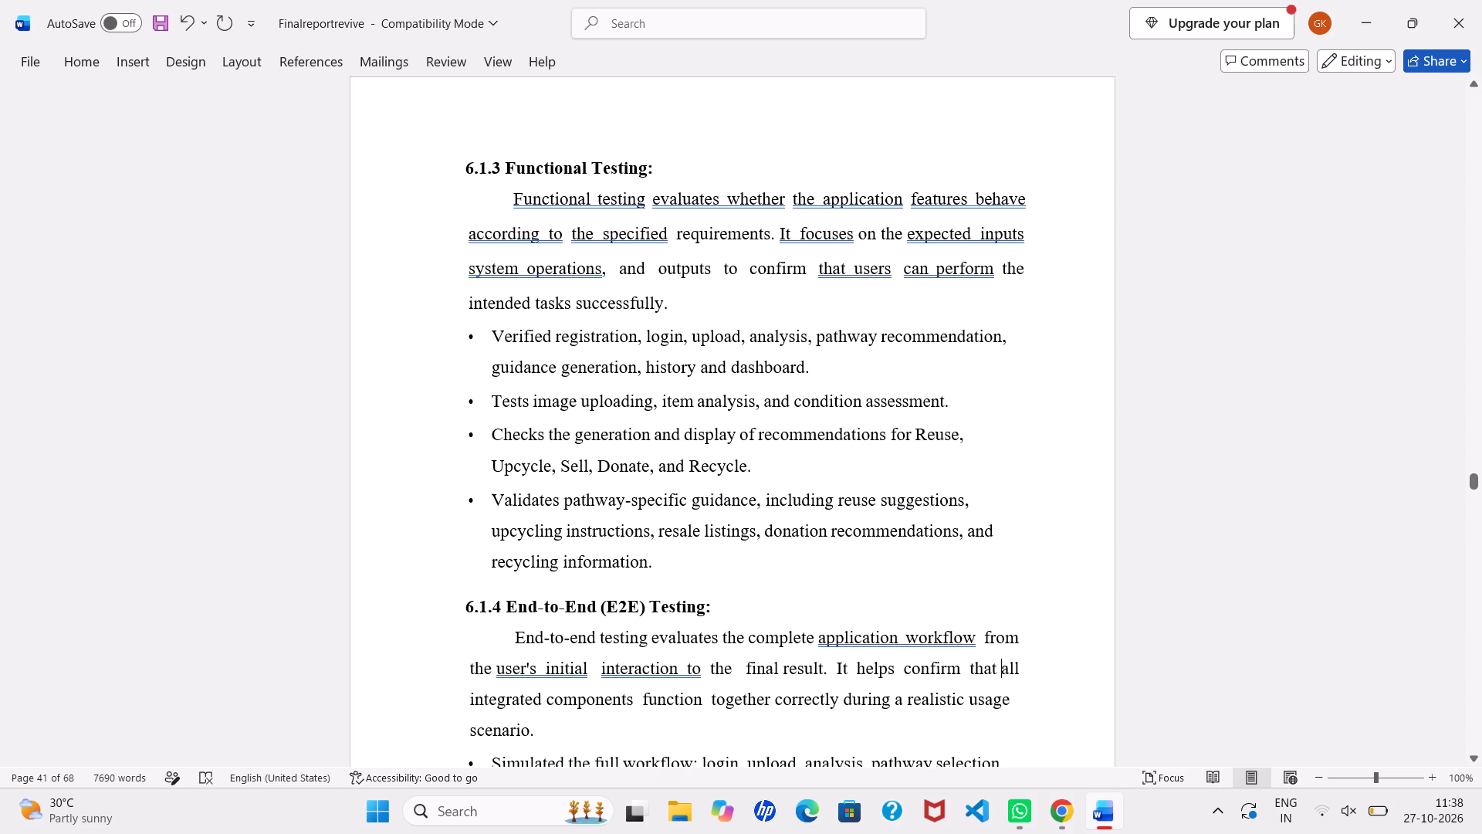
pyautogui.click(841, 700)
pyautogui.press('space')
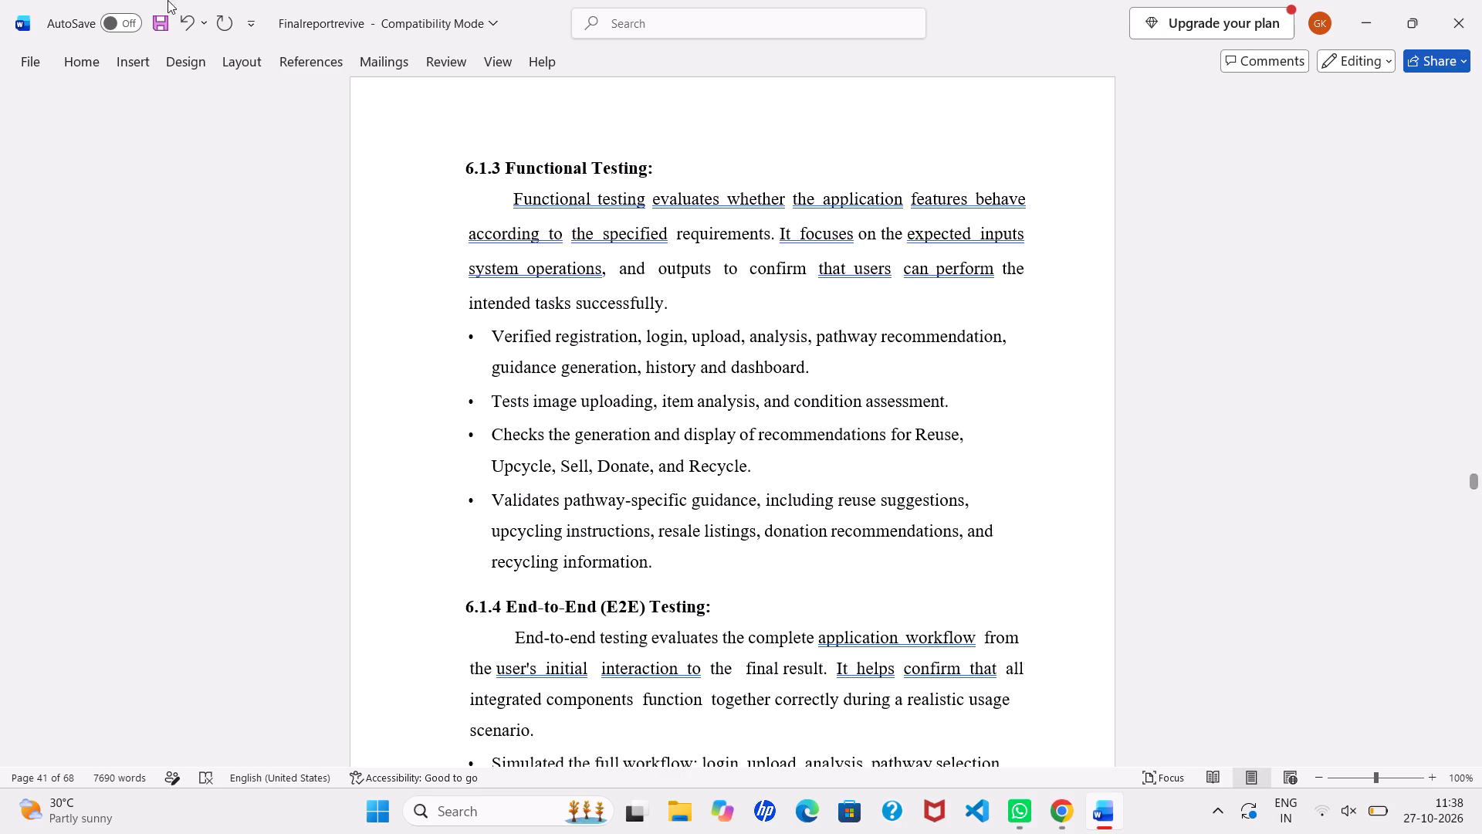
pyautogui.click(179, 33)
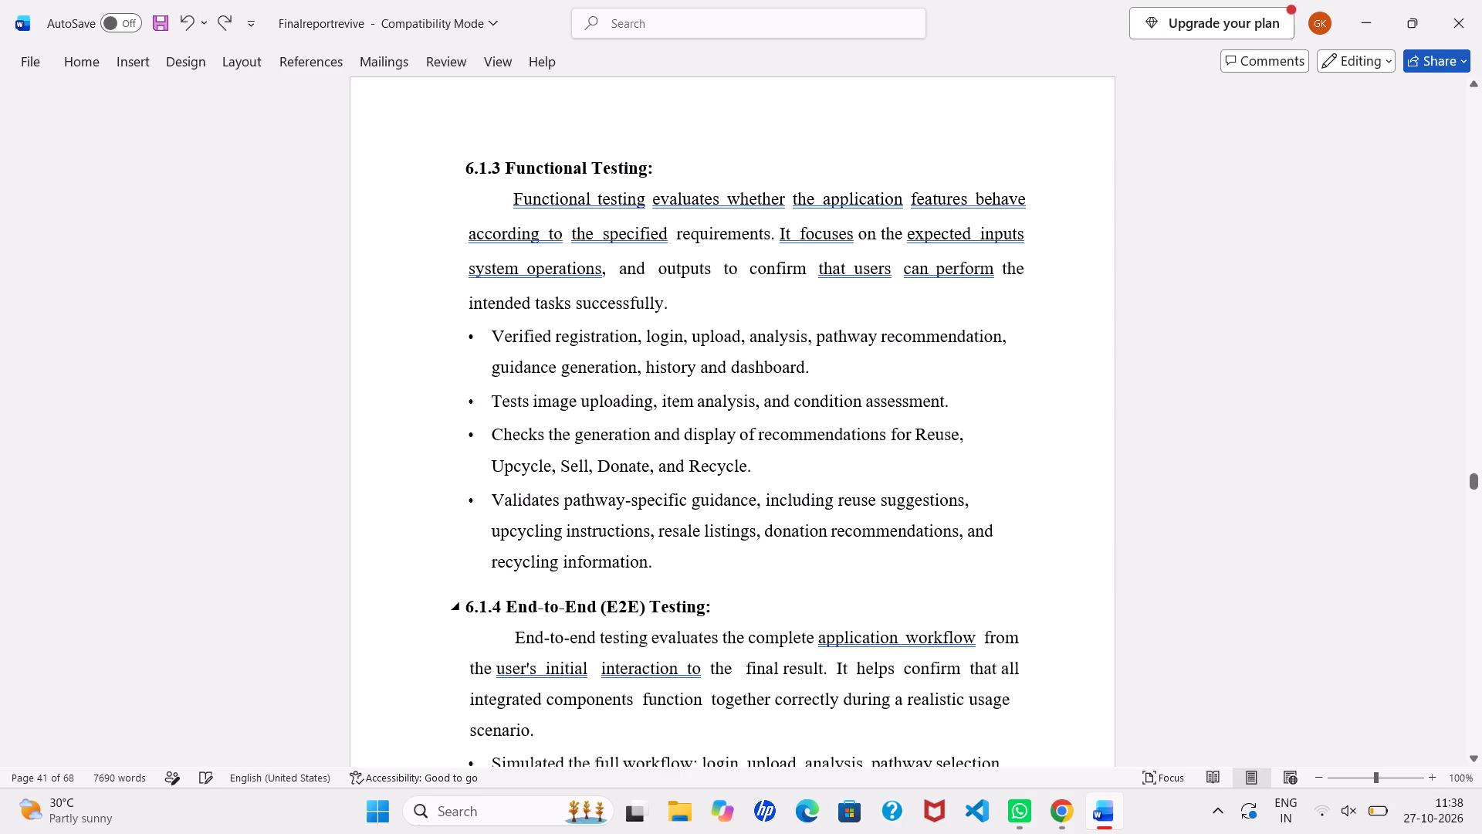
# Add an extra space before "during" and before "realistic" in the third line of the End-to-End Testing paragraph.
pyautogui.click(841, 700)
pyautogui.press('space')
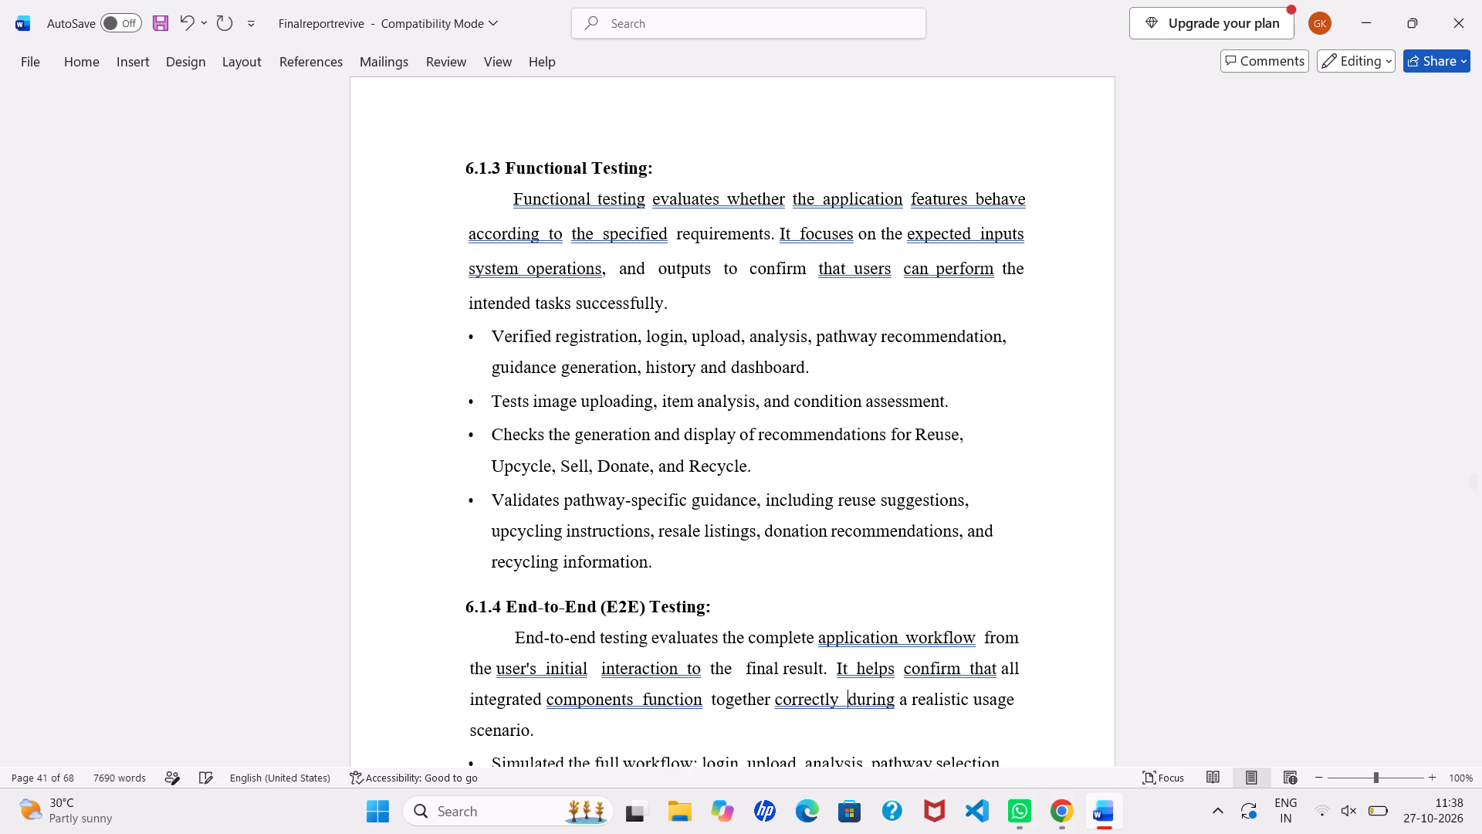
pyautogui.click(910, 700)
pyautogui.press('space')
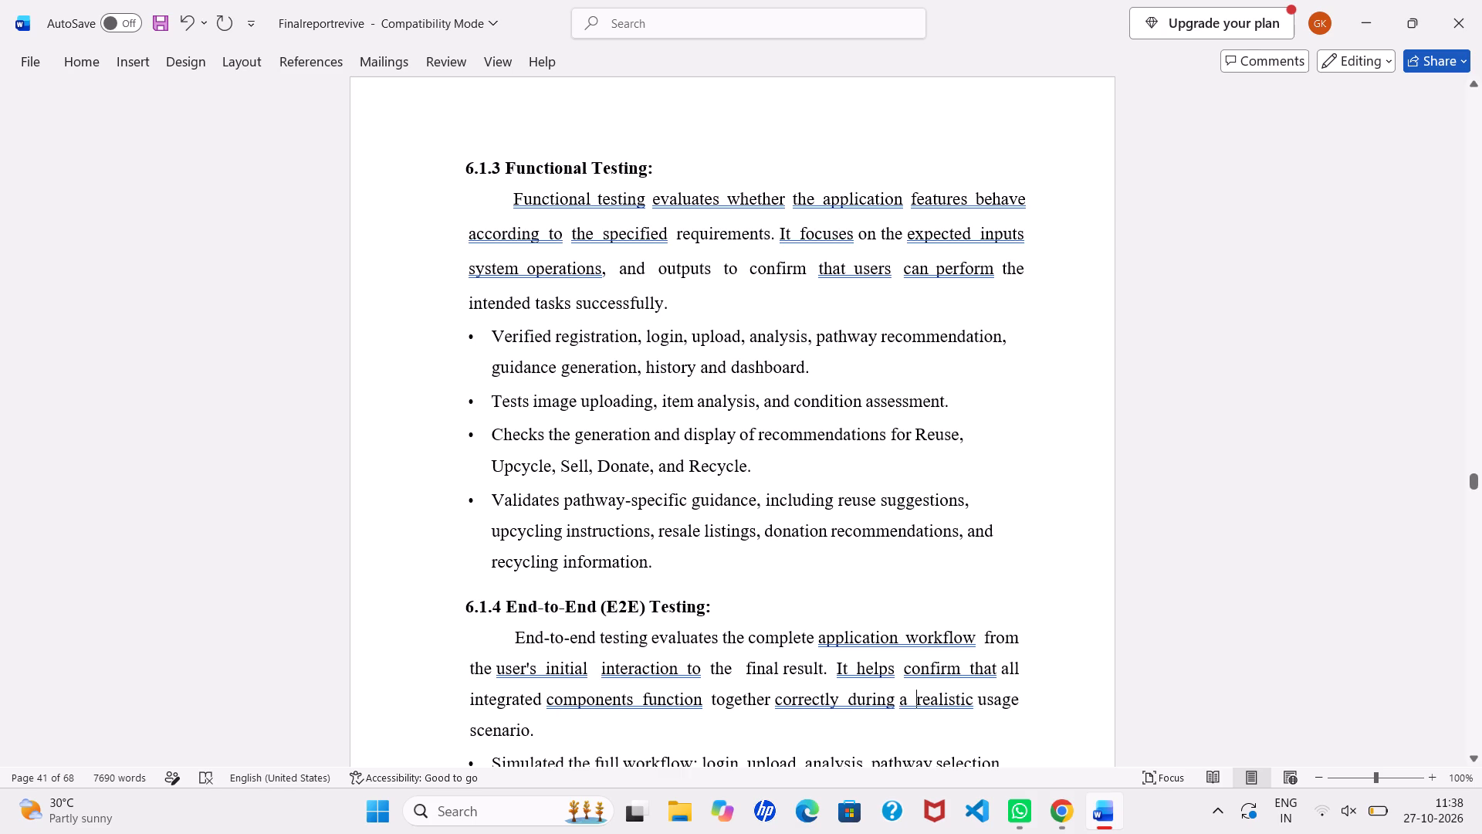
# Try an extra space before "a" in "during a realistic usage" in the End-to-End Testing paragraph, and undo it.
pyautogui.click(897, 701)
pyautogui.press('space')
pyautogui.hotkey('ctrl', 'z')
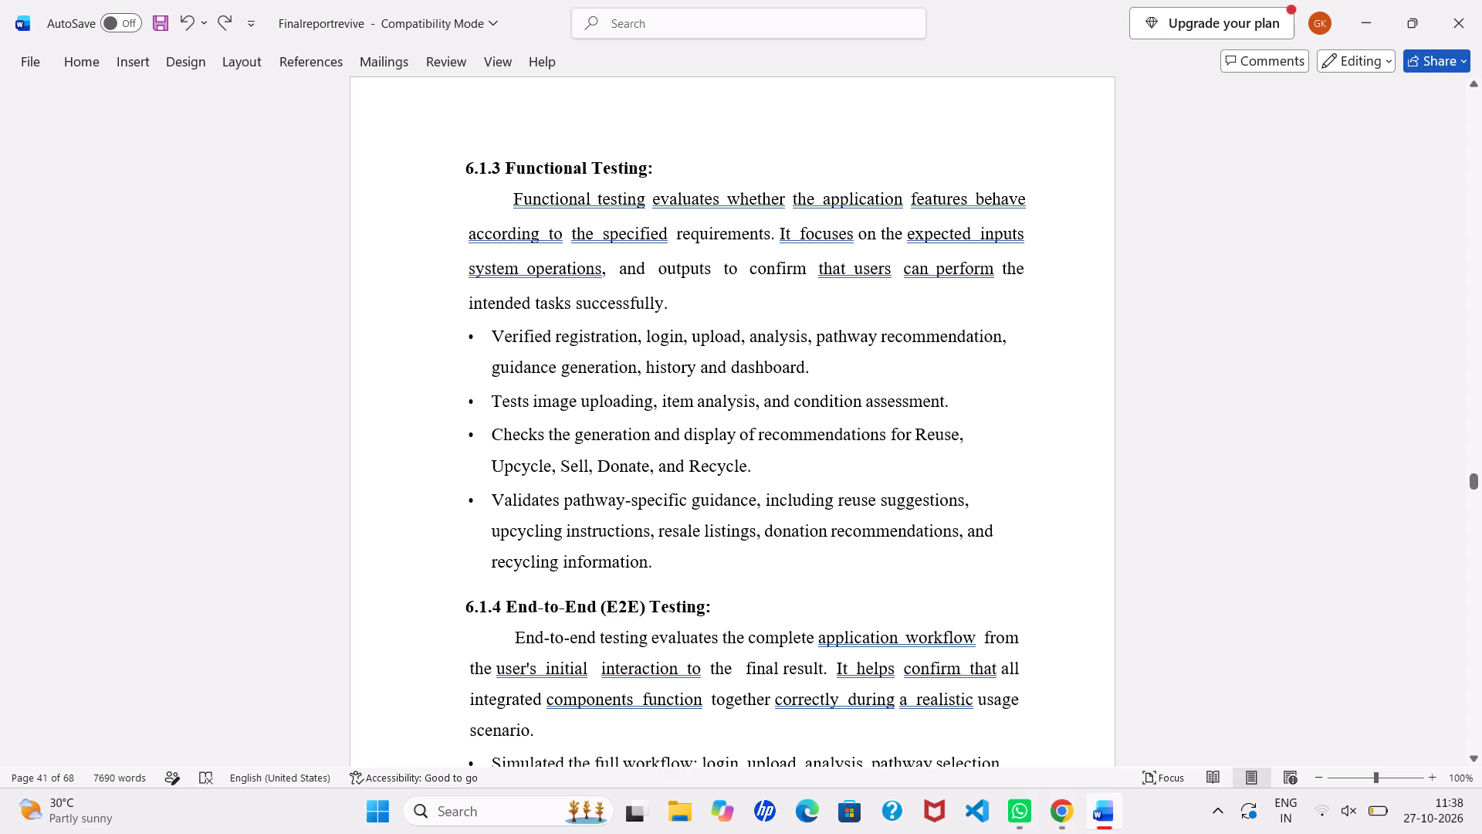
# Add an extra space before "assess" and before "load" in the first line of the 6.1.5 Performance and Load Testing paragraph.
pyautogui.scroll(-2, 698, 744)
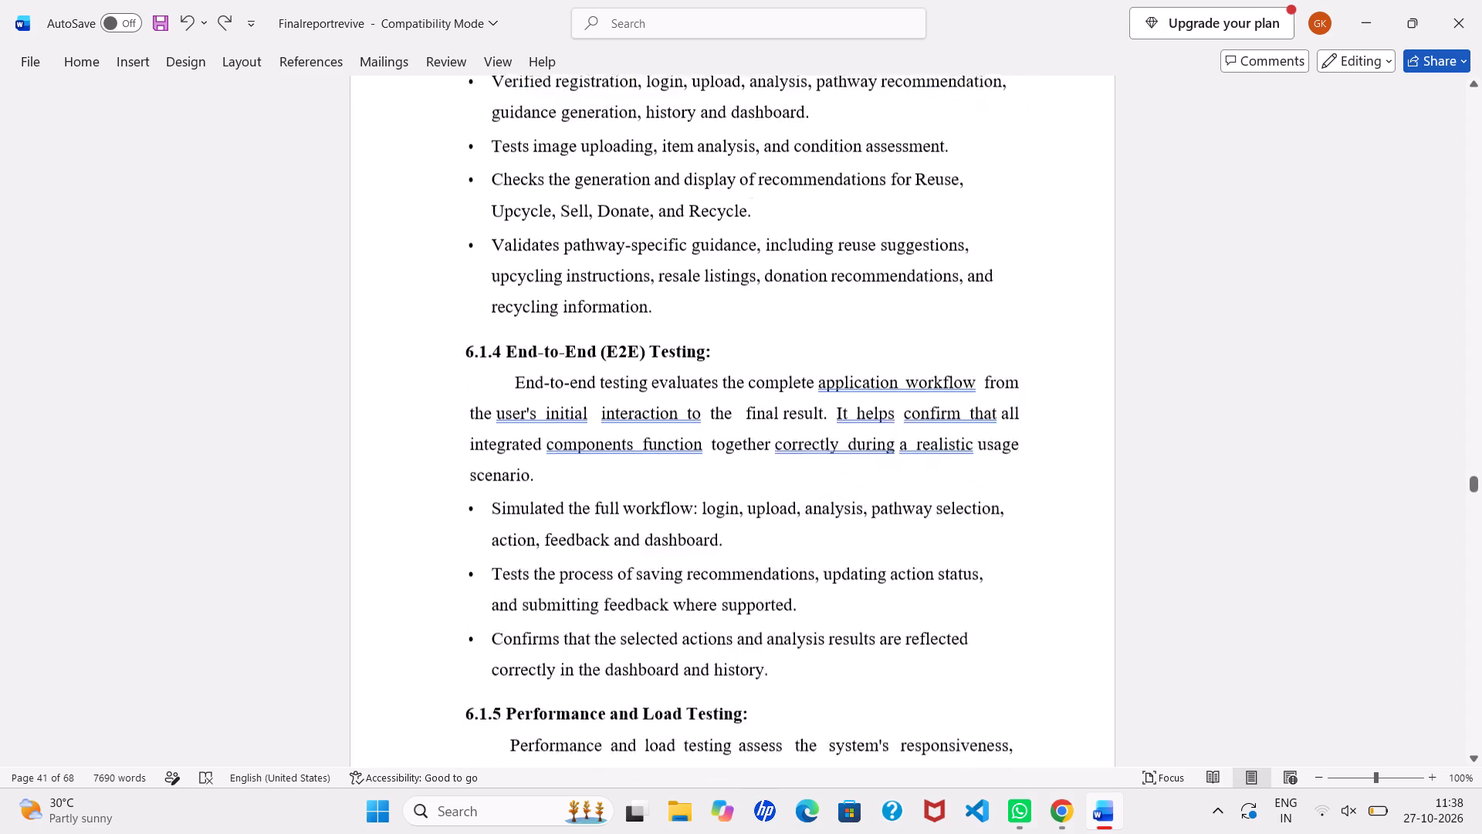
pyautogui.scroll(-4, 698, 744)
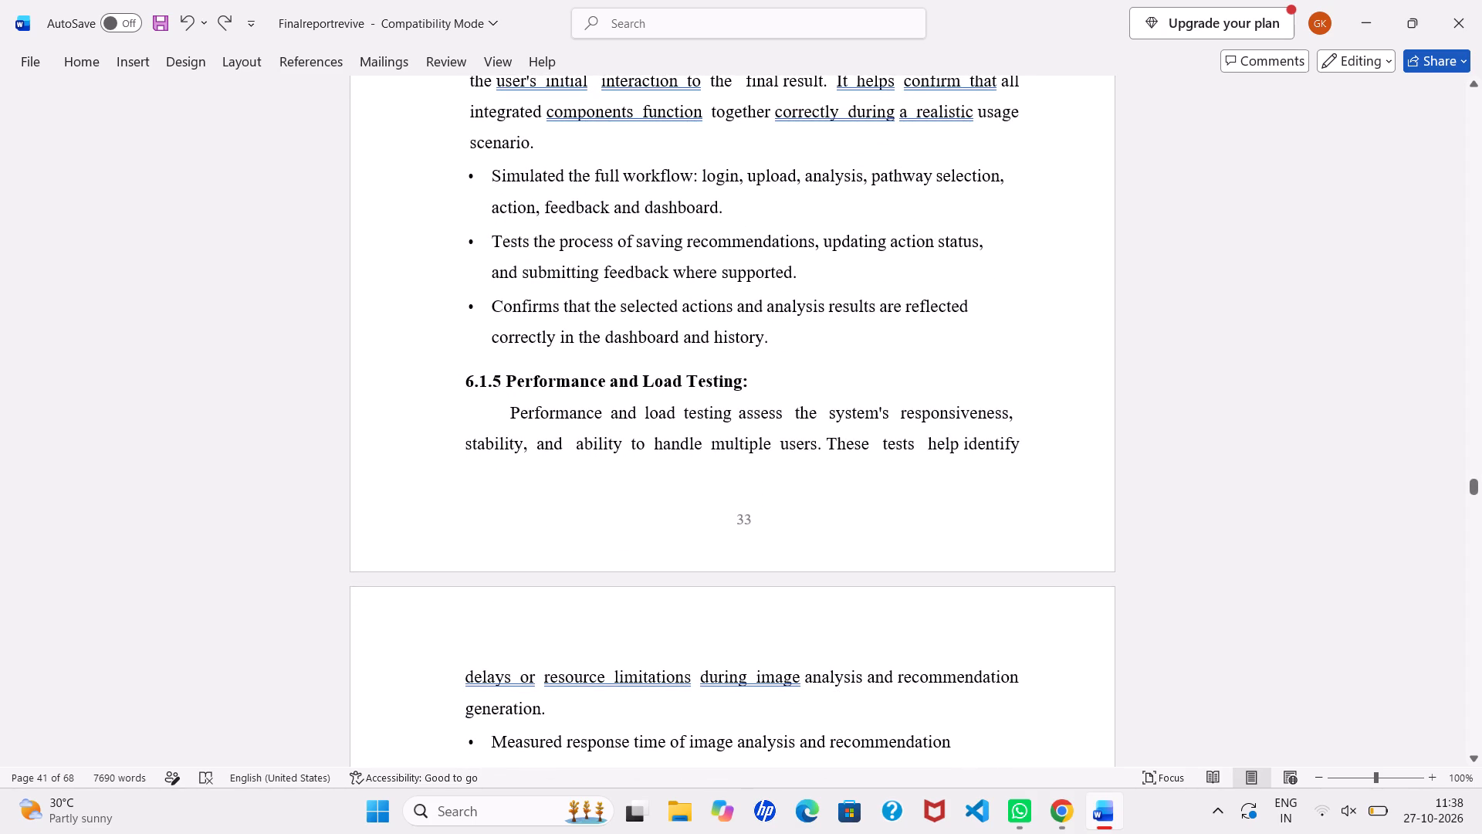
pyautogui.click(736, 405)
pyautogui.press('space')
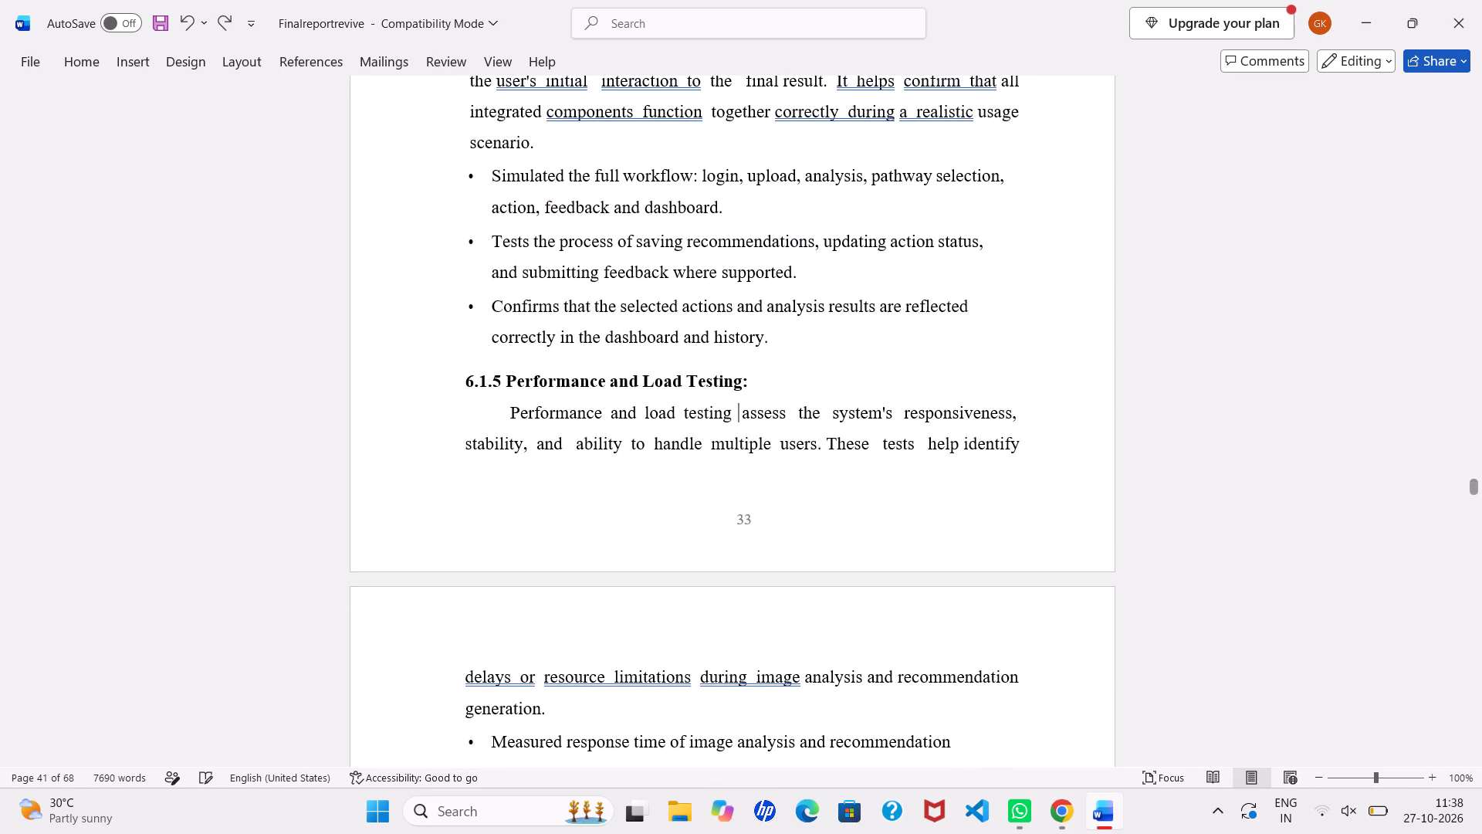
pyautogui.click(641, 412)
pyautogui.press('space')
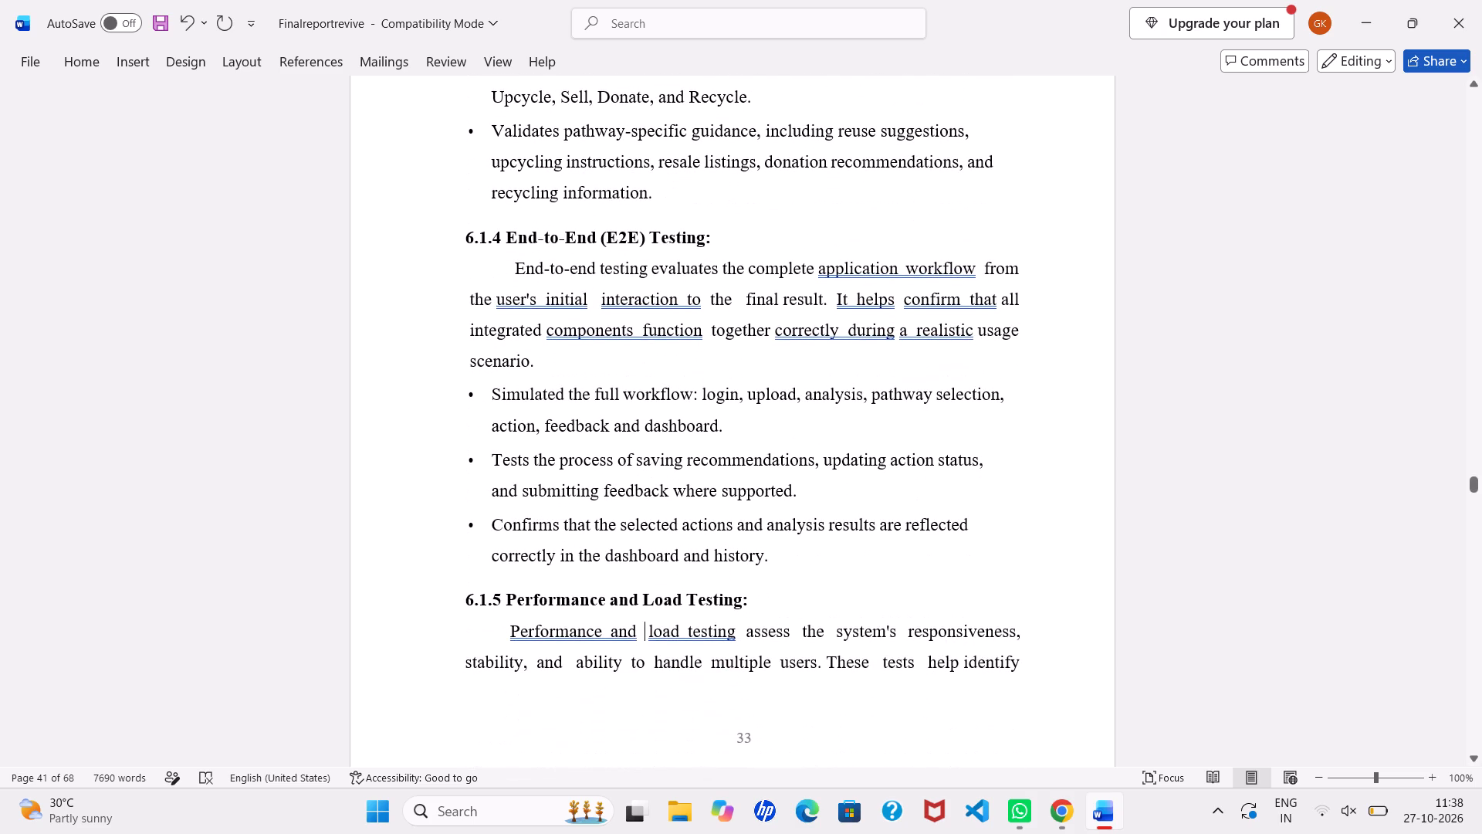
# Review the spacing and alignment of the testing sections from 6.1.3 Functional Testing through 6.1.8 Validation.
pyautogui.scroll(-1, 813, 538)
pyautogui.scroll(1, 813, 538)
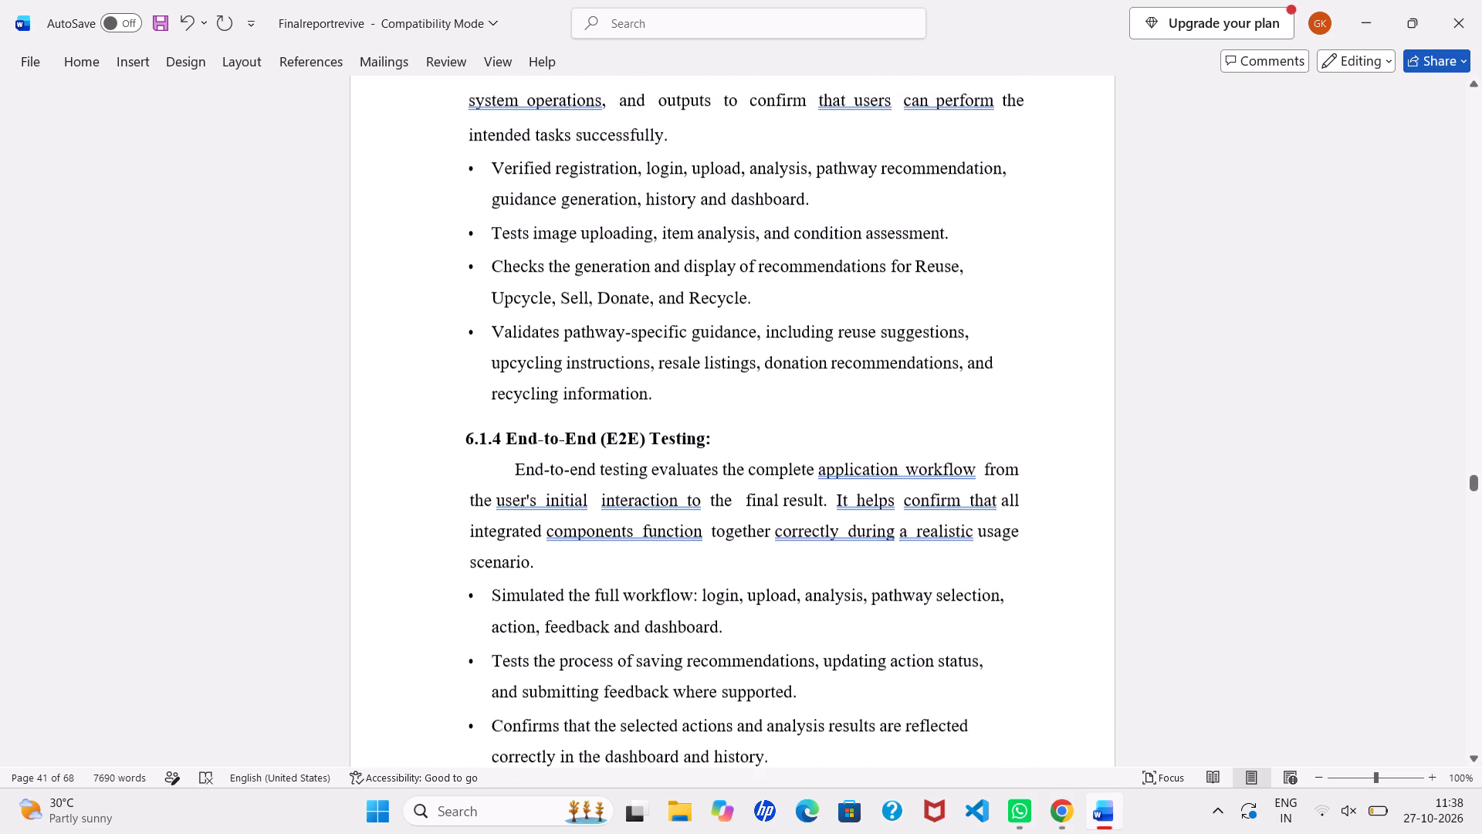
pyautogui.scroll(1, 813, 538)
pyautogui.scroll(-6, 813, 538)
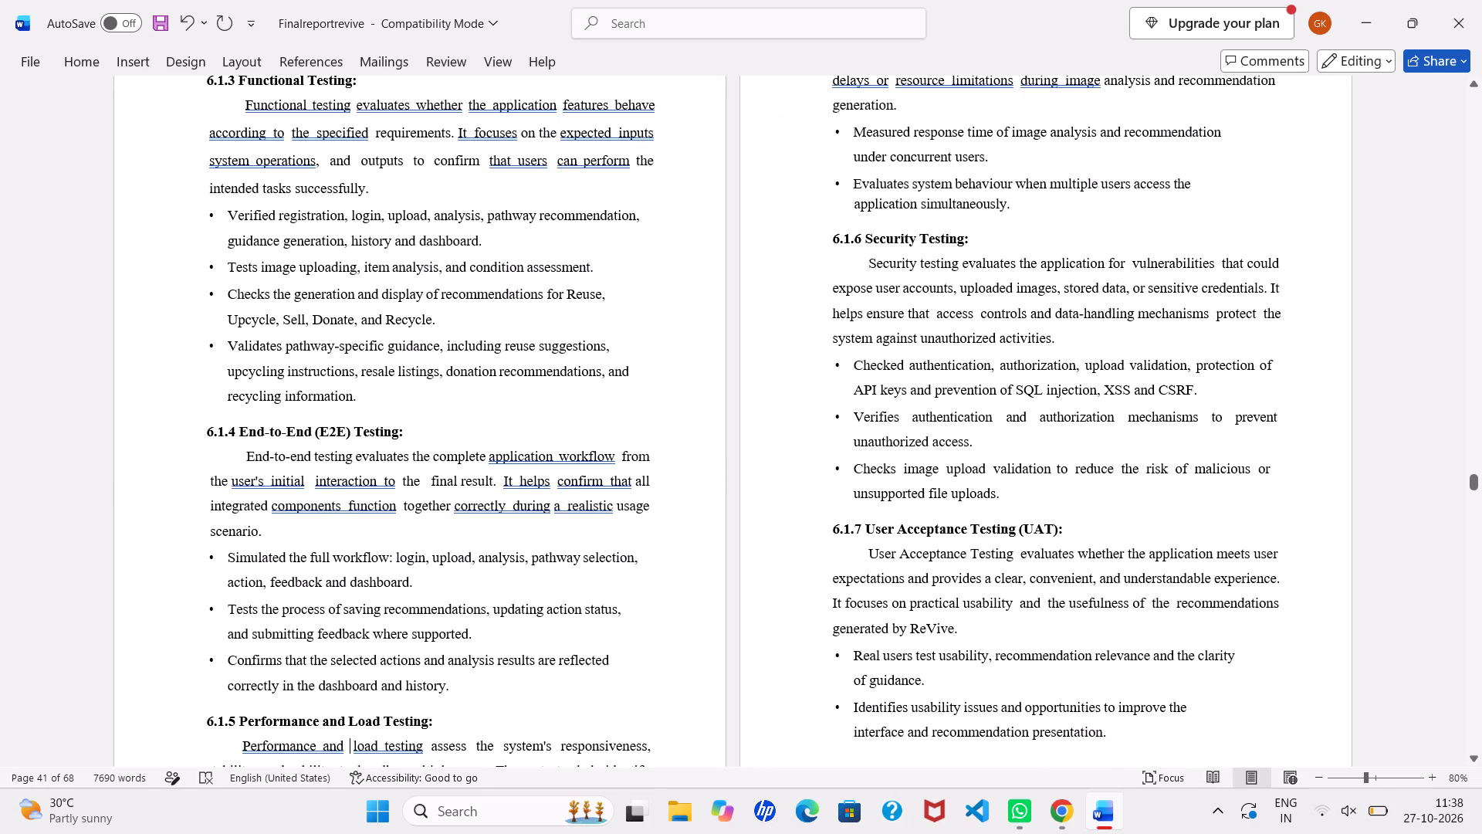
pyautogui.keyDown('ctrl'); pyautogui.scroll(1, 726, 493); pyautogui.keyUp('ctrl')
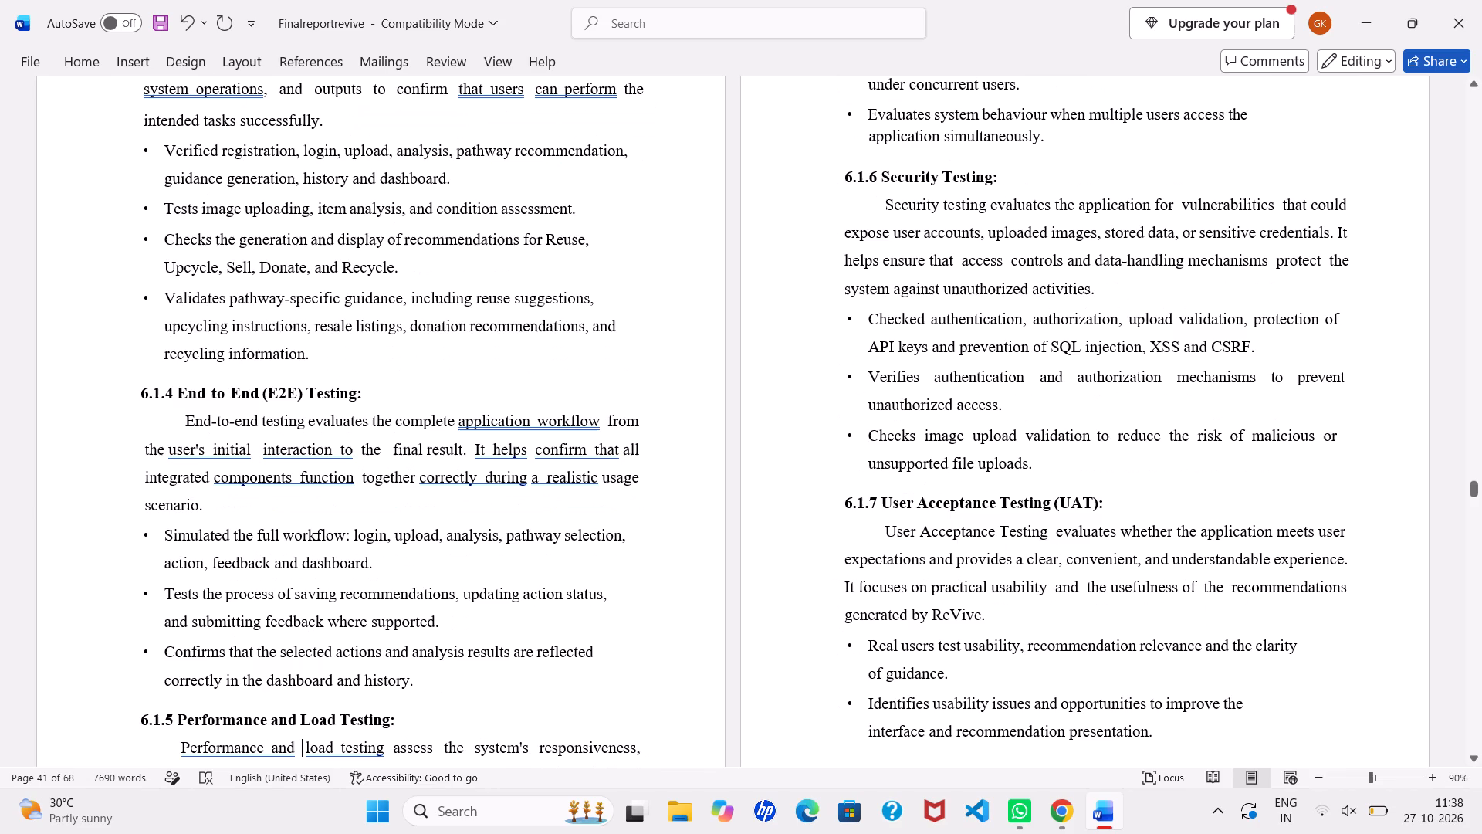
pyautogui.keyDown('ctrl'); pyautogui.scroll(1, 726, 493); pyautogui.keyUp('ctrl')
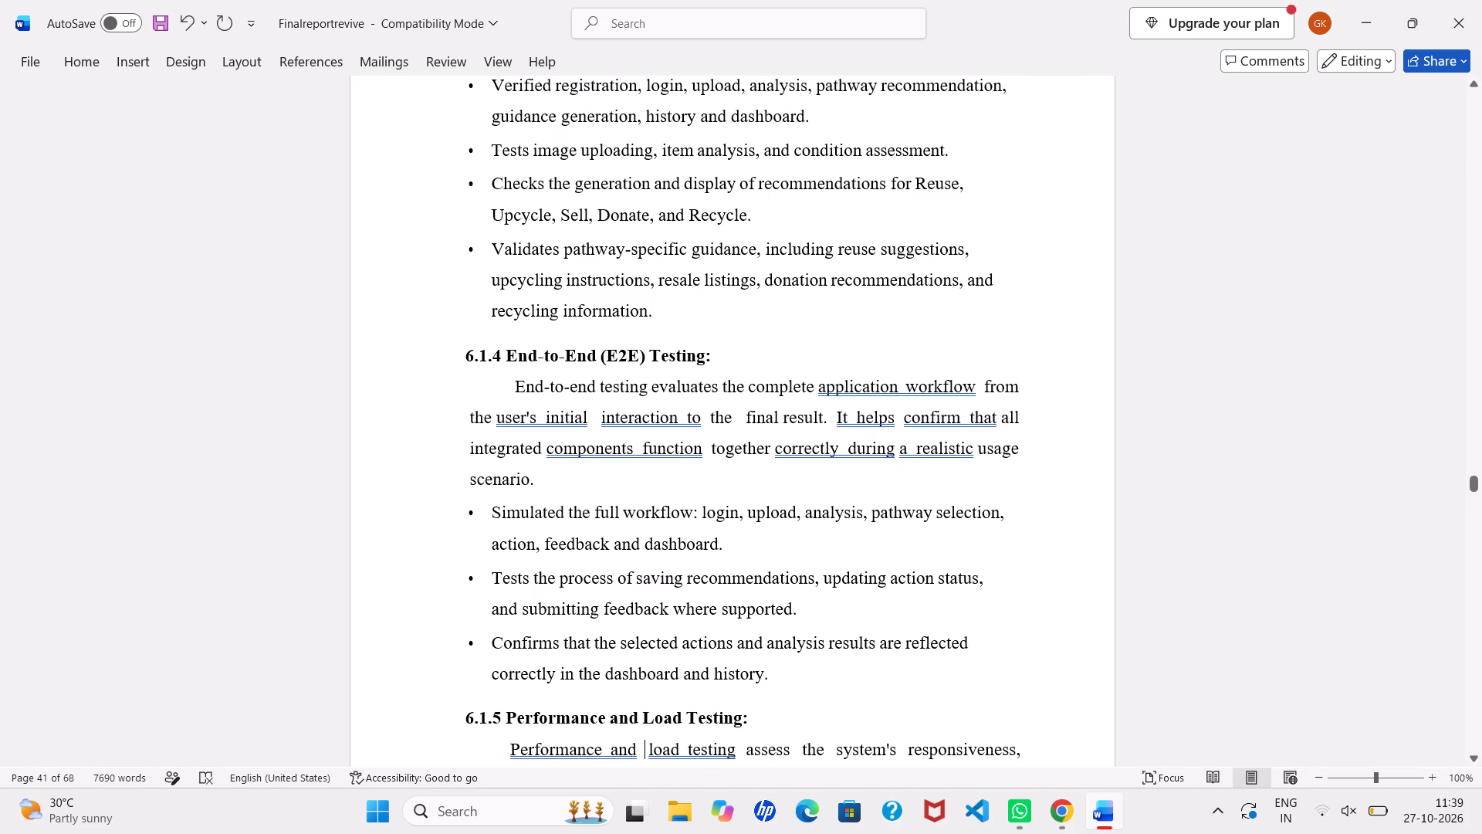
pyautogui.scroll(-5, 726, 493)
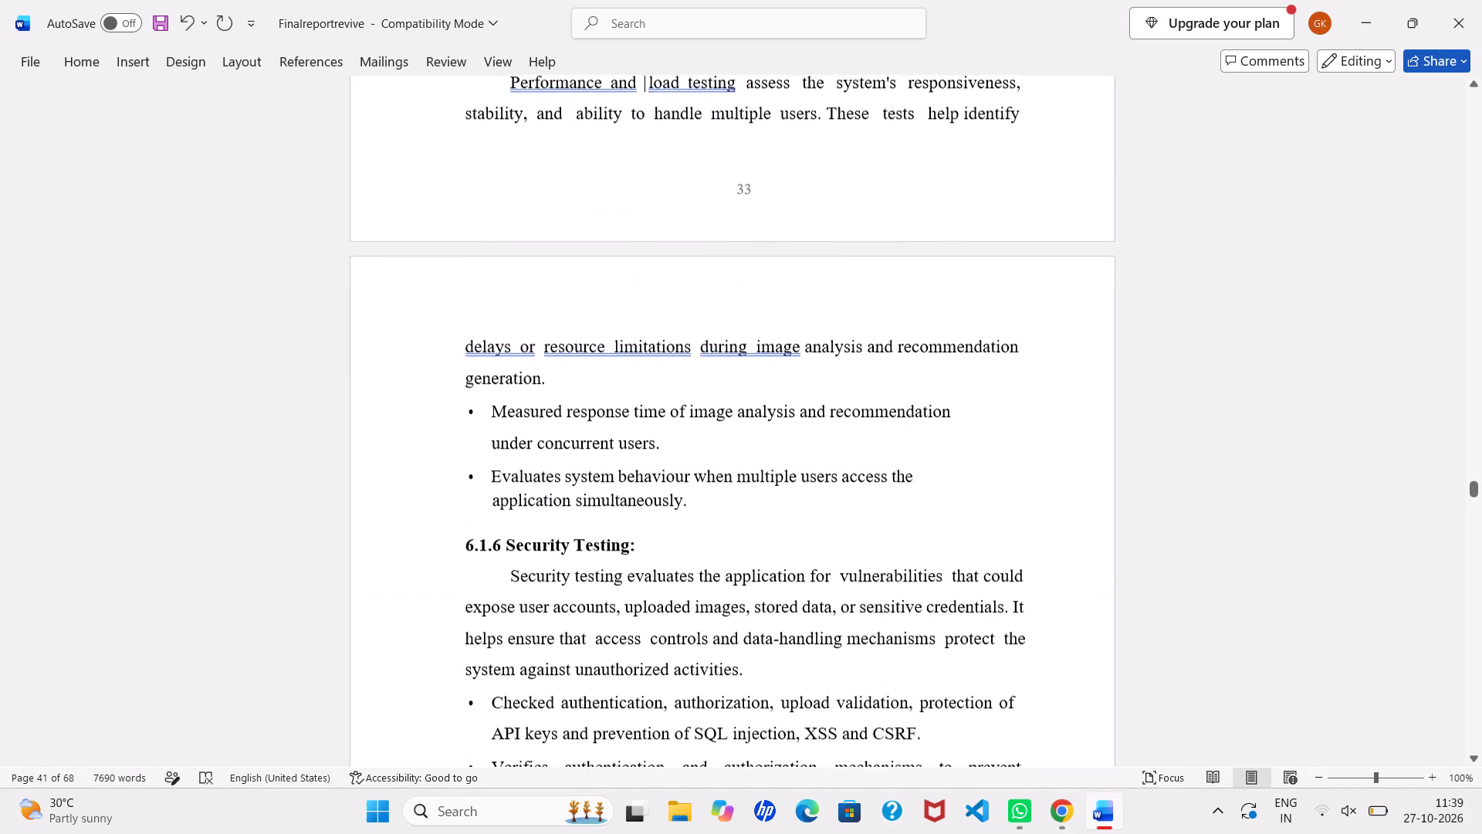
pyautogui.scroll(-3, 726, 493)
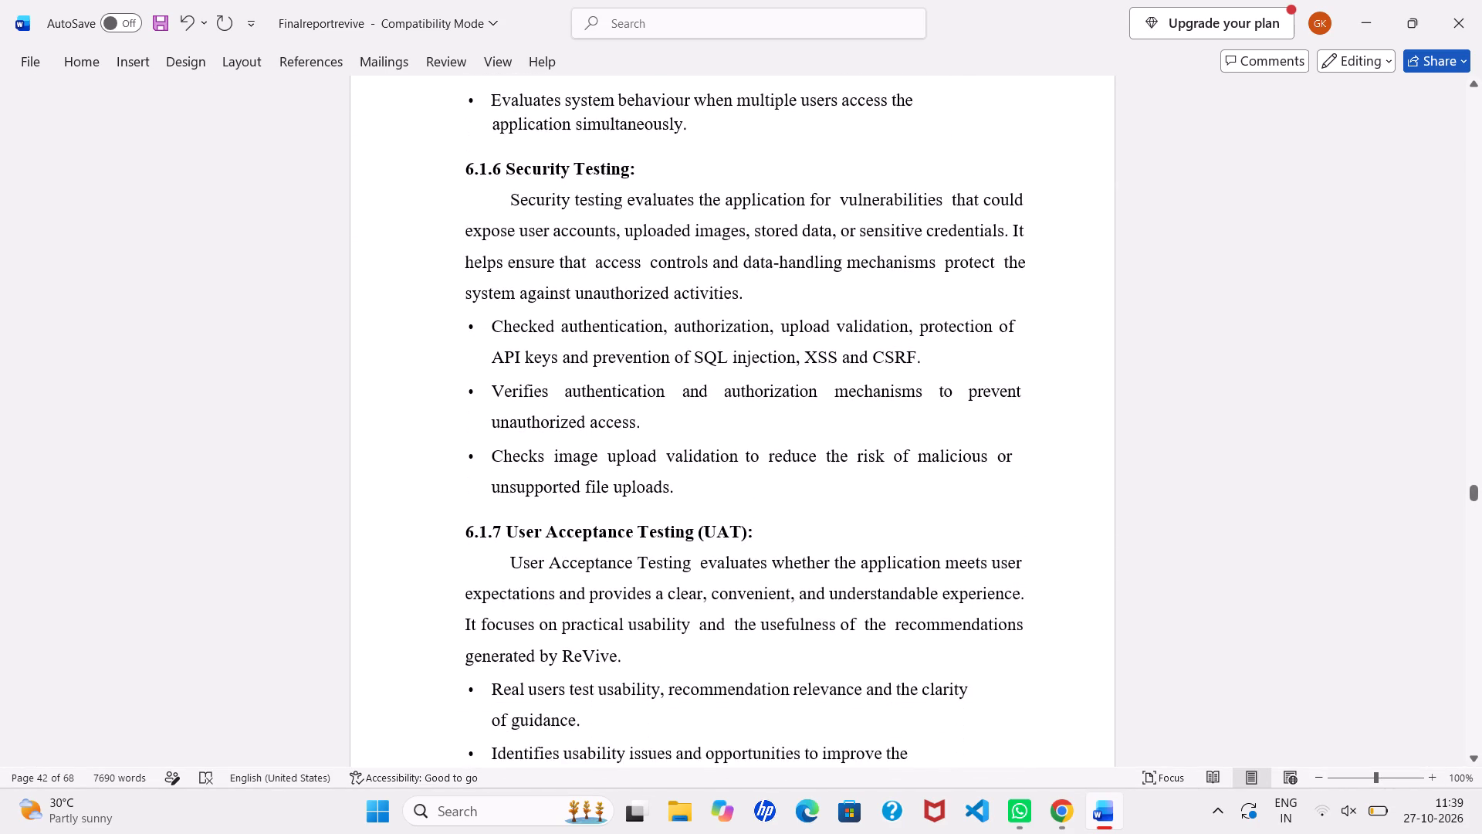
pyautogui.scroll(-3, 726, 493)
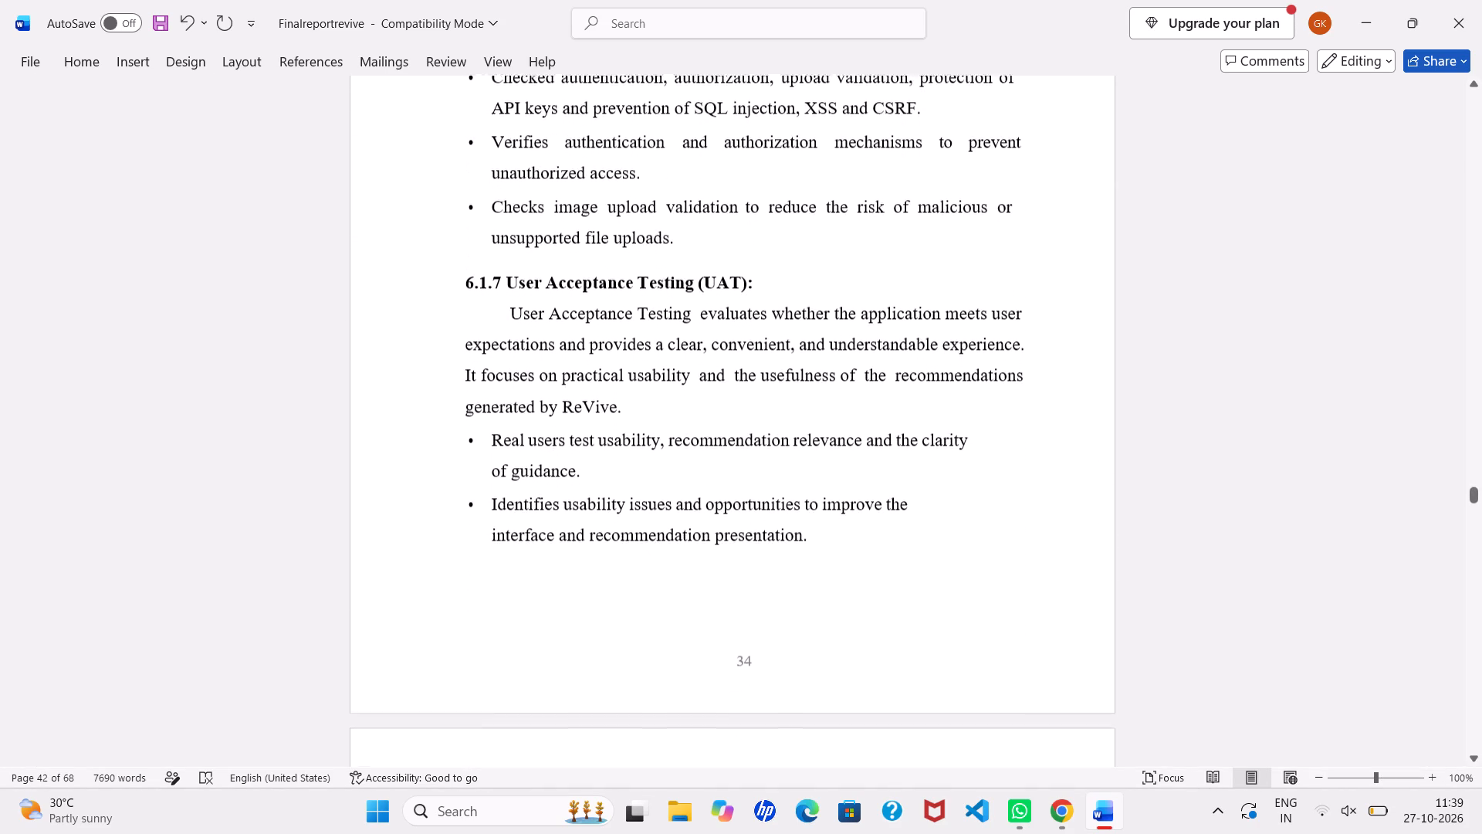
pyautogui.scroll(-2, 726, 493)
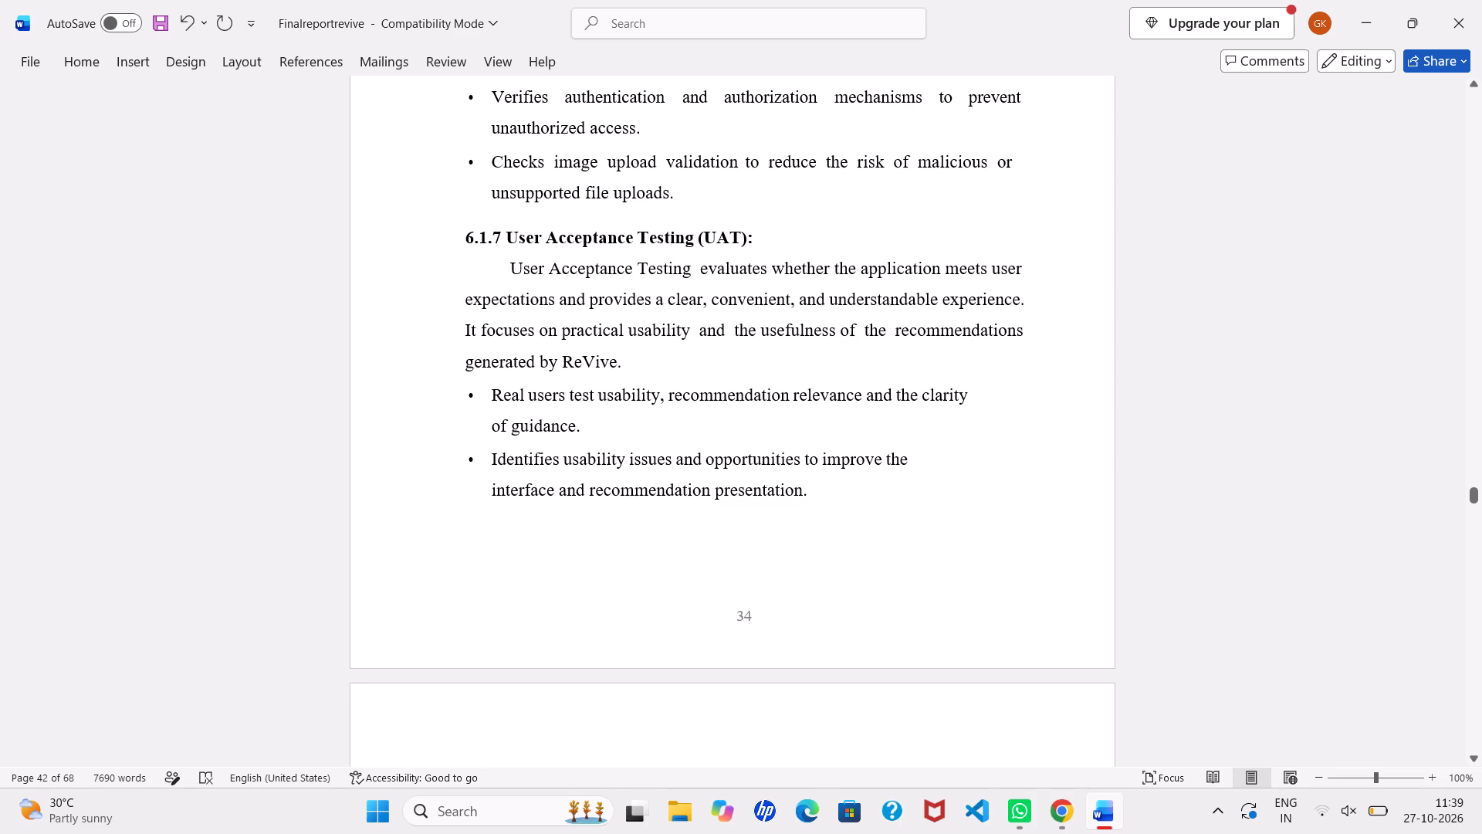
pyautogui.scroll(-1, 956, 480)
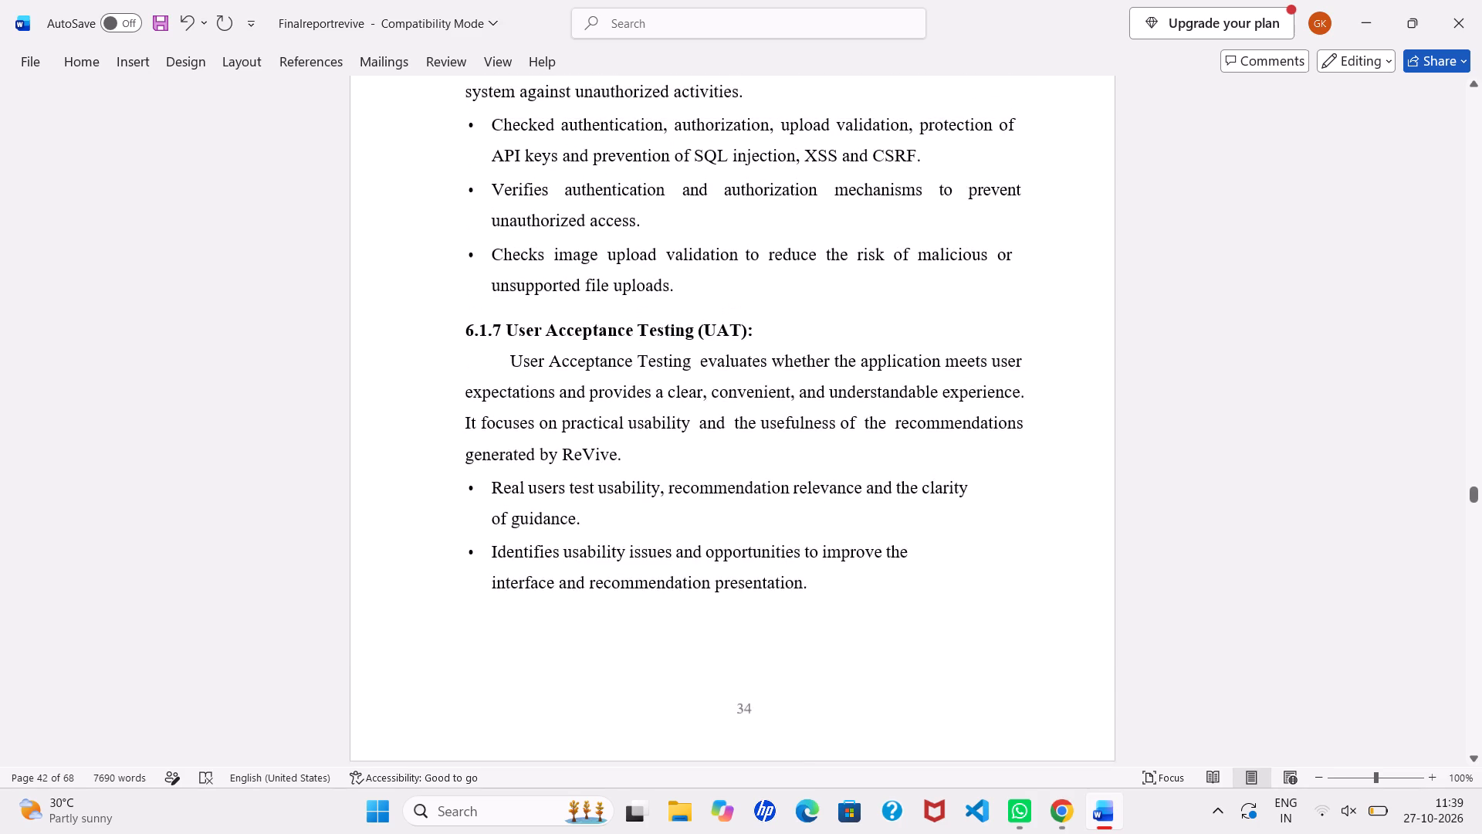
pyautogui.scroll(-1, 956, 480)
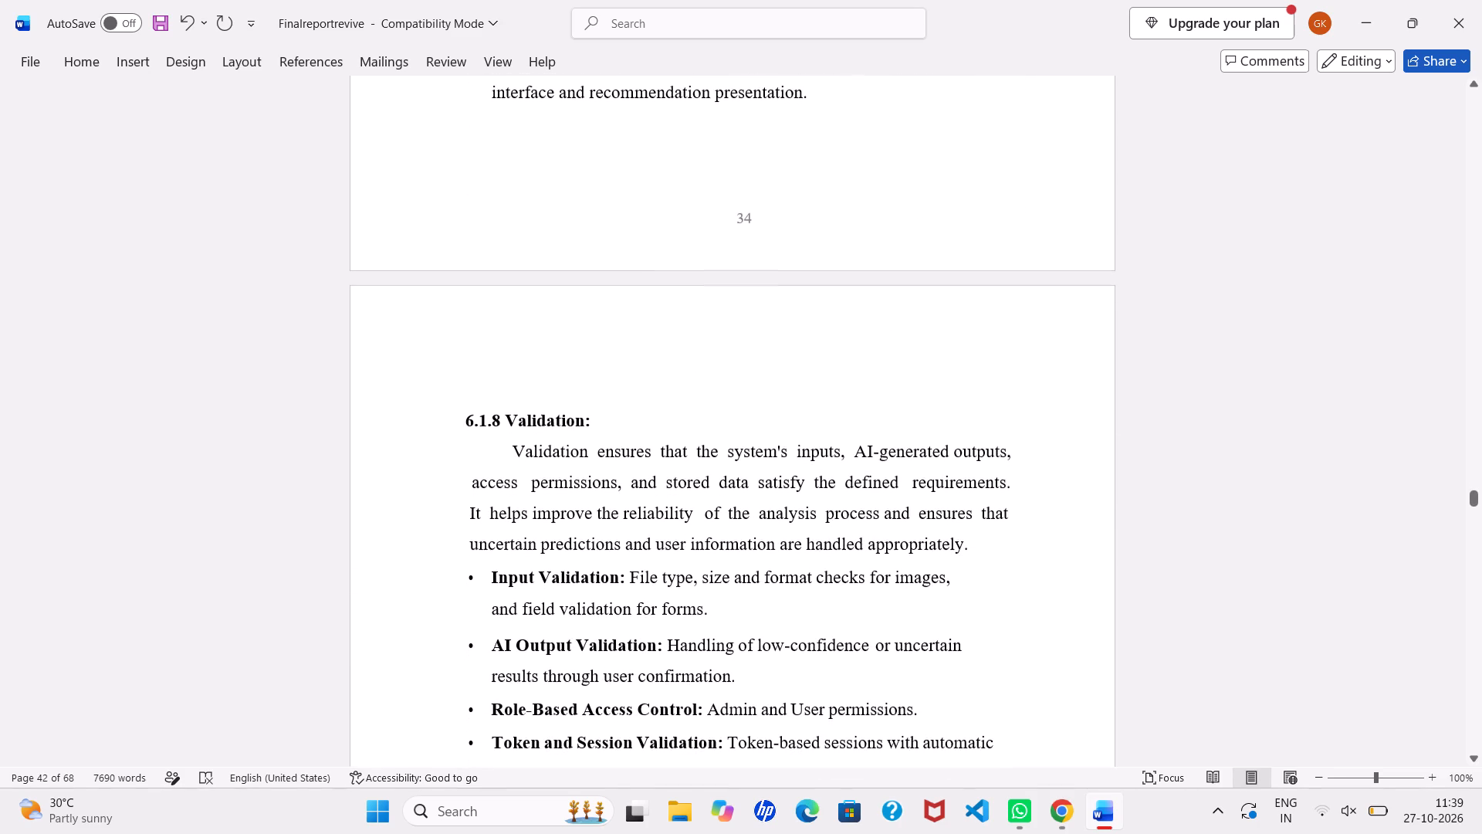
pyautogui.scroll(-1, 956, 480)
pyautogui.keyDown('ctrl'); pyautogui.scroll(-1, 956, 480); pyautogui.keyUp('ctrl')
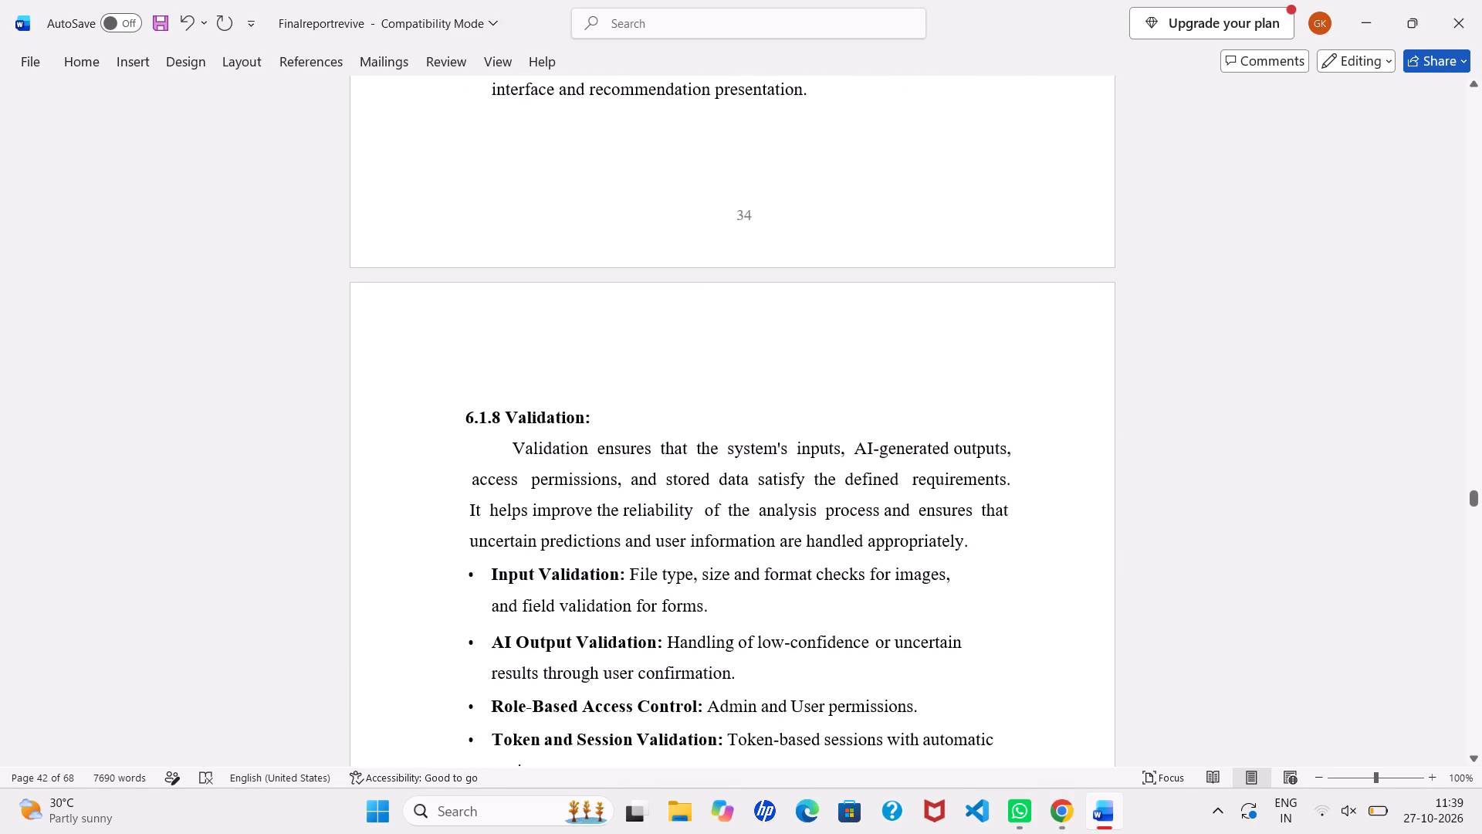
pyautogui.keyDown('ctrl'); pyautogui.scroll(-1, 956, 480); pyautogui.keyUp('ctrl')
# Review the layout of the 6.1.8 Validation section and of the Fig 4.3 Use Case Diagram page.
pyautogui.scroll(-1, 956, 480)
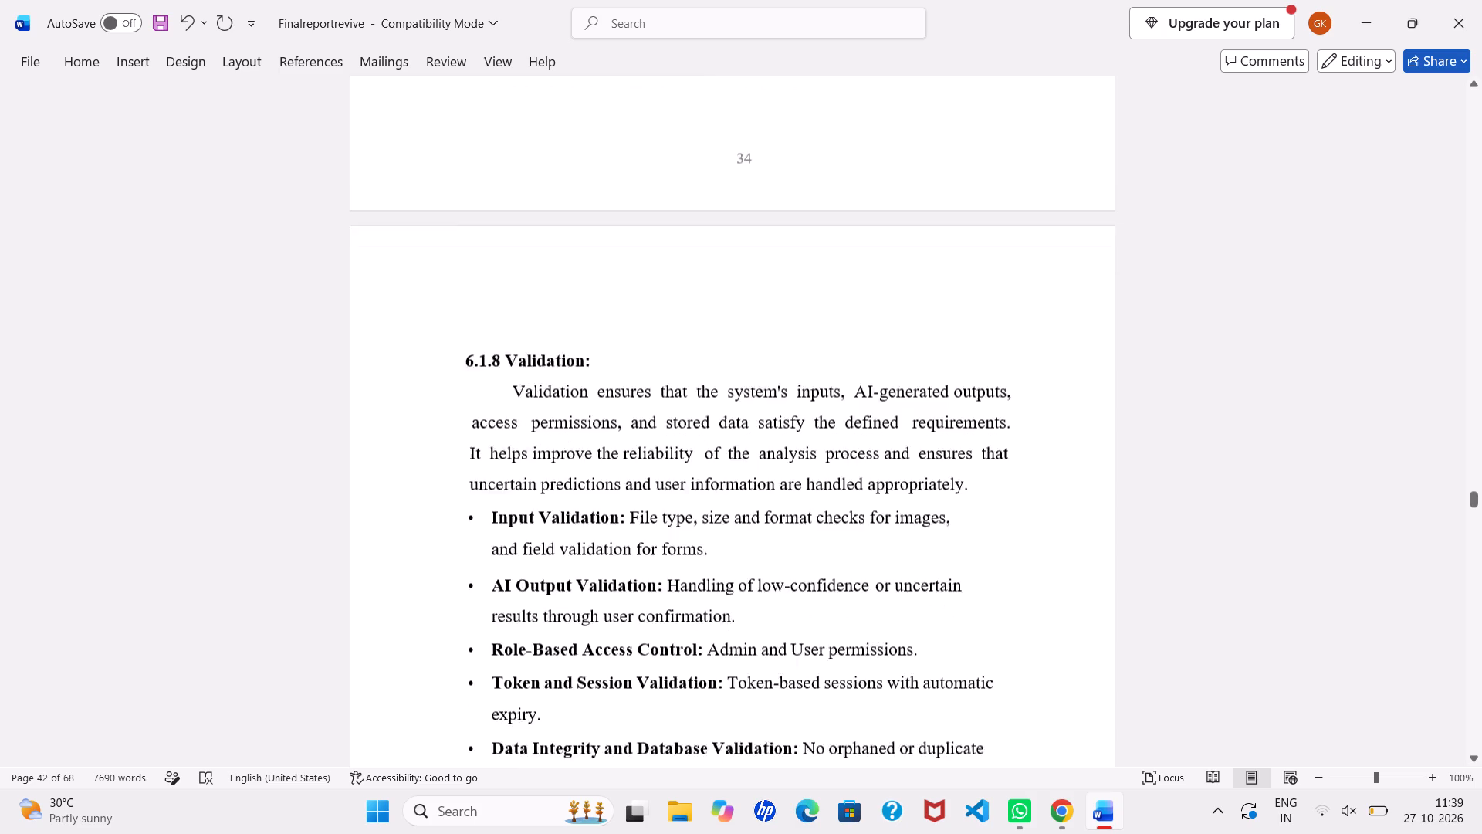
pyautogui.scroll(-3, 956, 480)
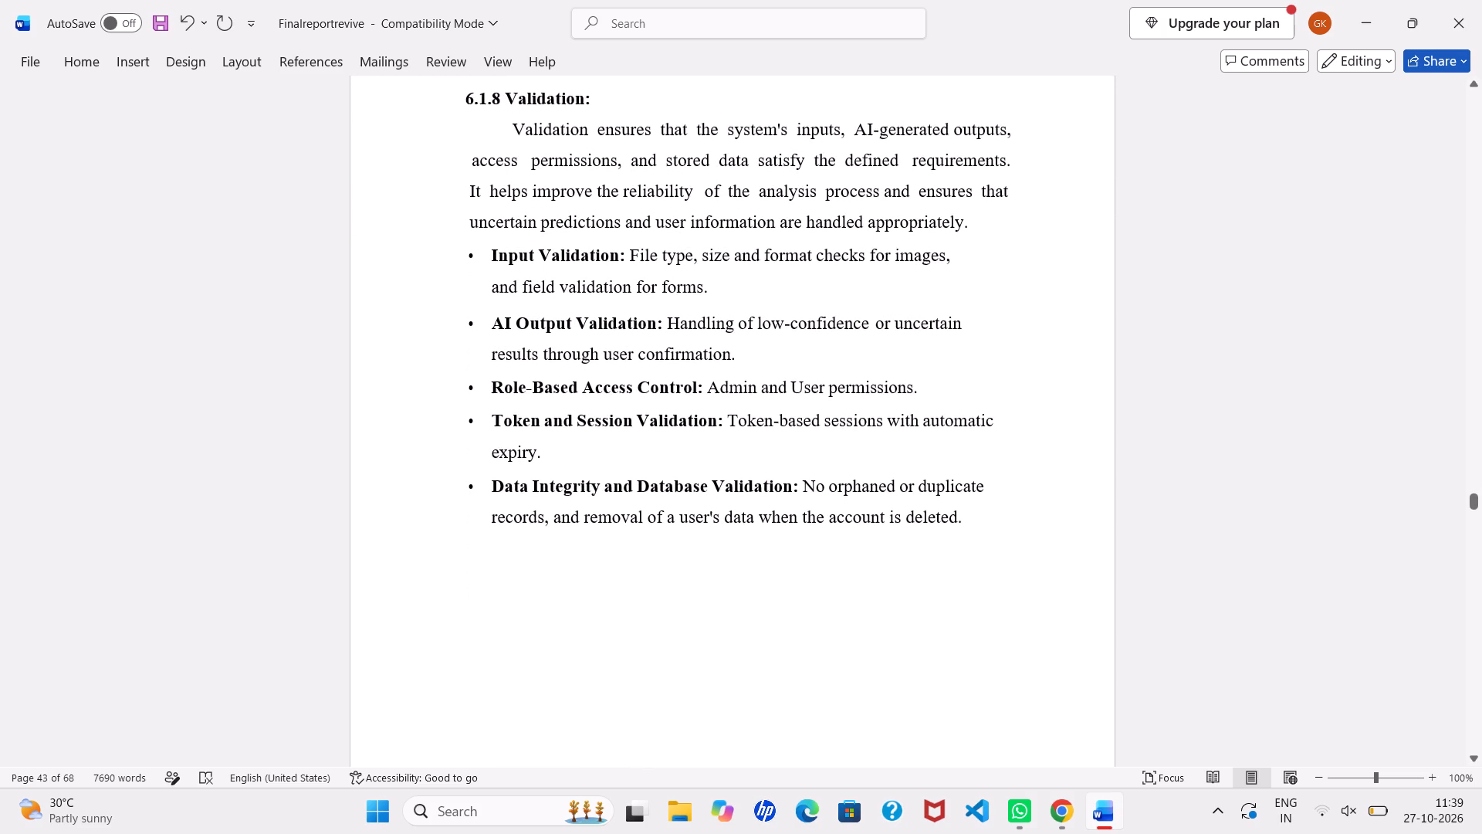
pyautogui.scroll(-1, 956, 480)
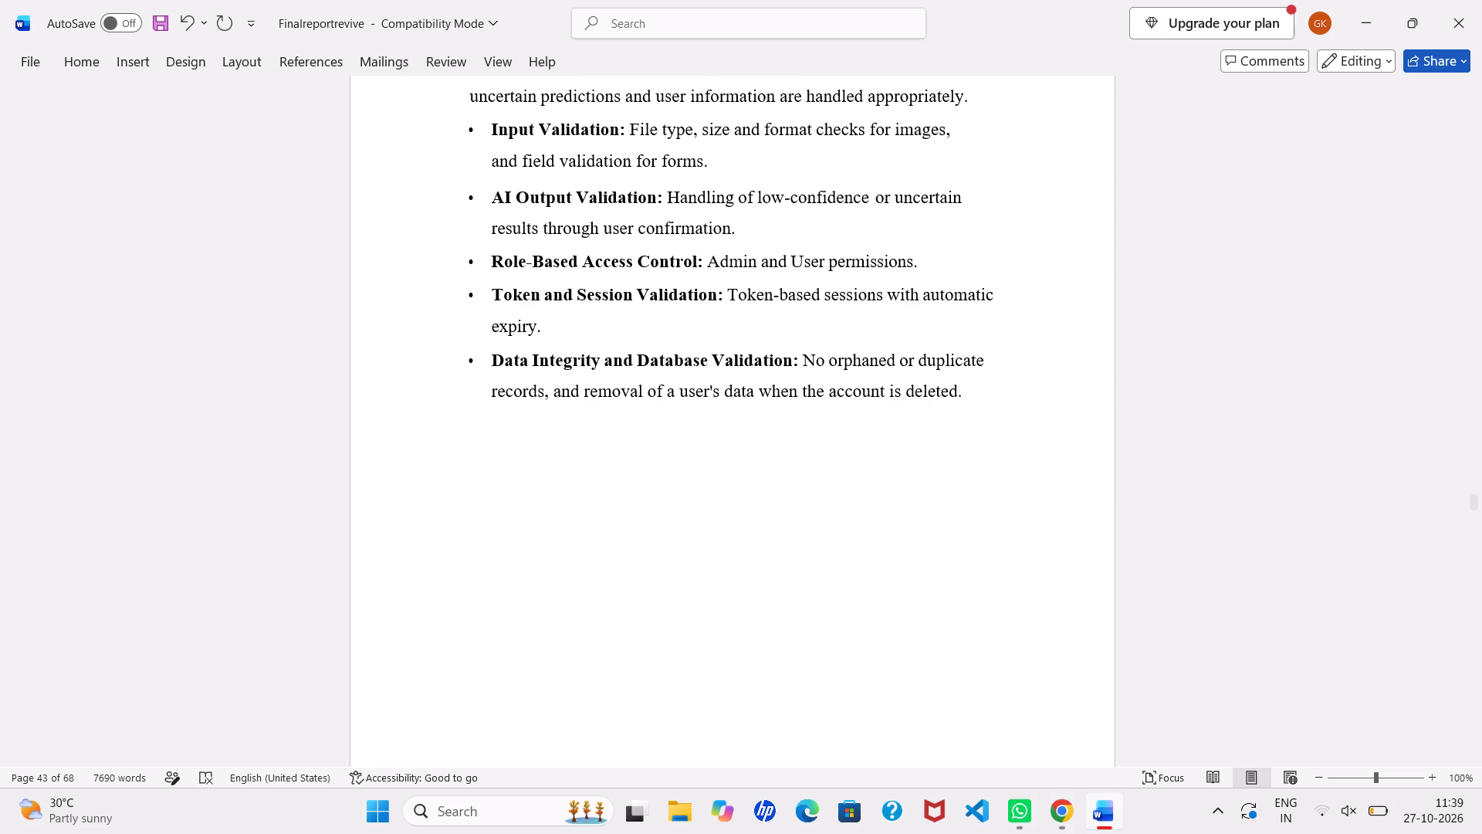
pyautogui.scroll(-2, 956, 480)
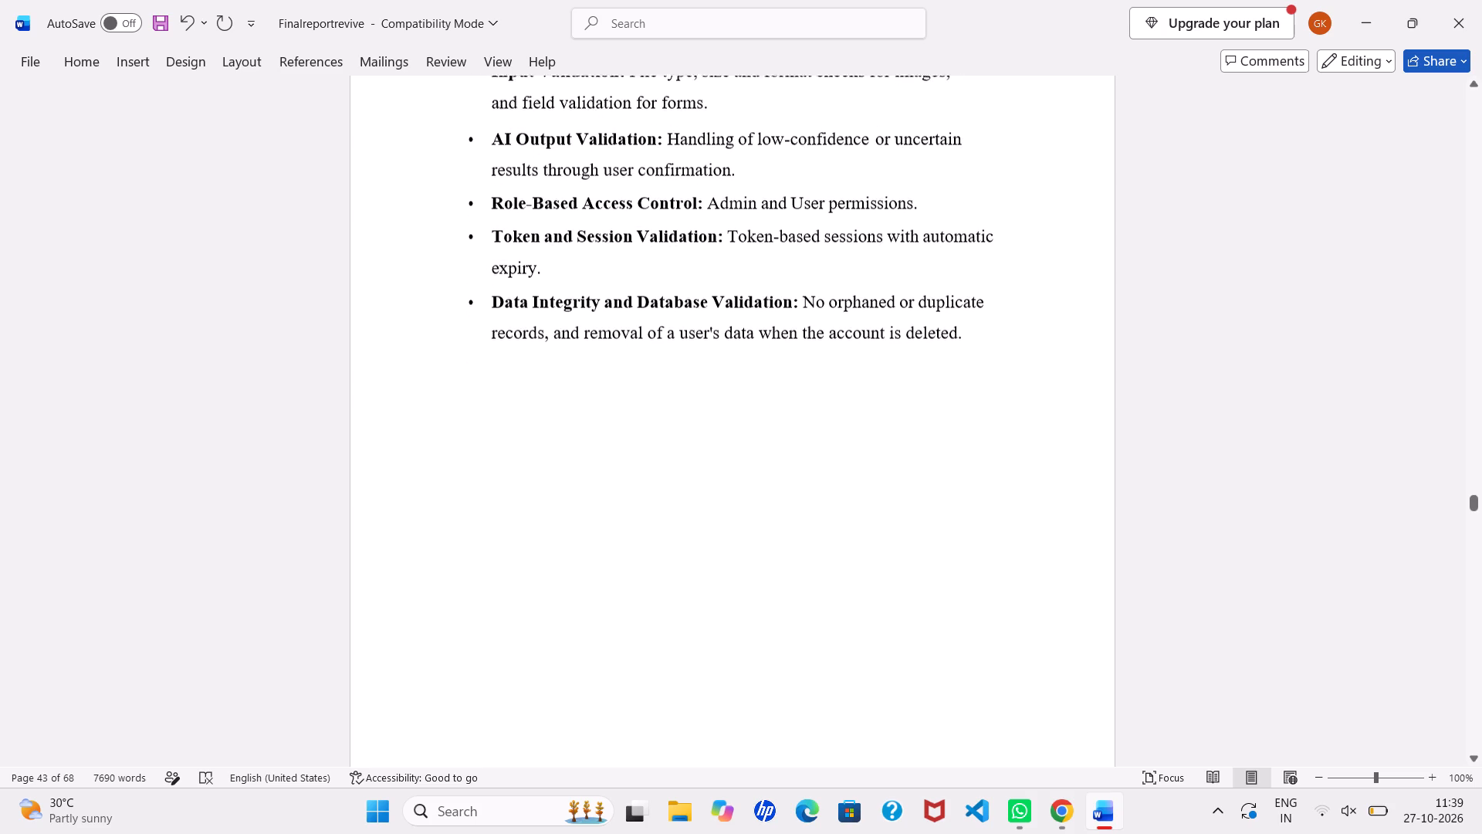
pyautogui.scroll(-3, 956, 480)
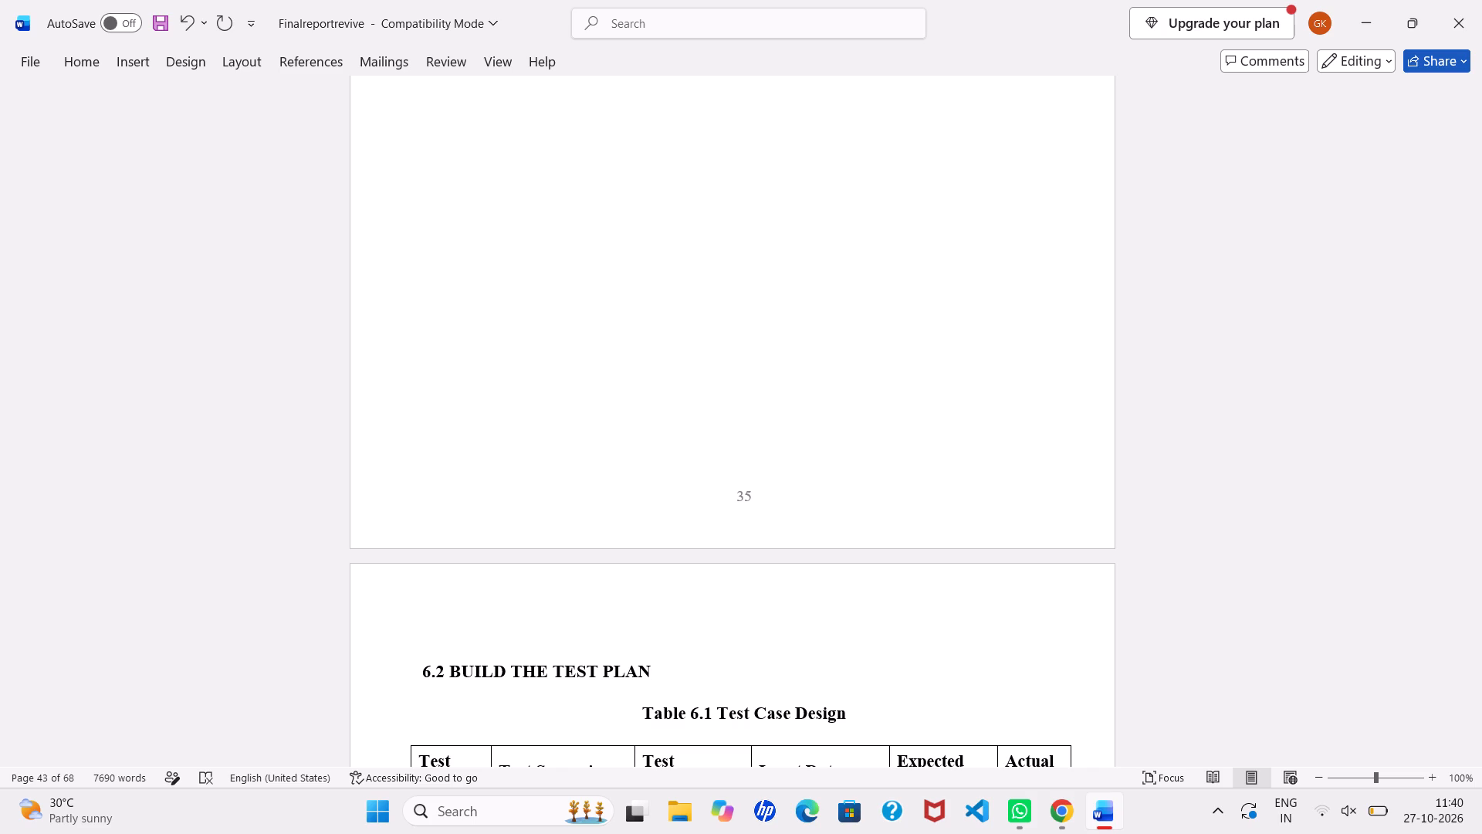
pyautogui.scroll(8, 956, 480)
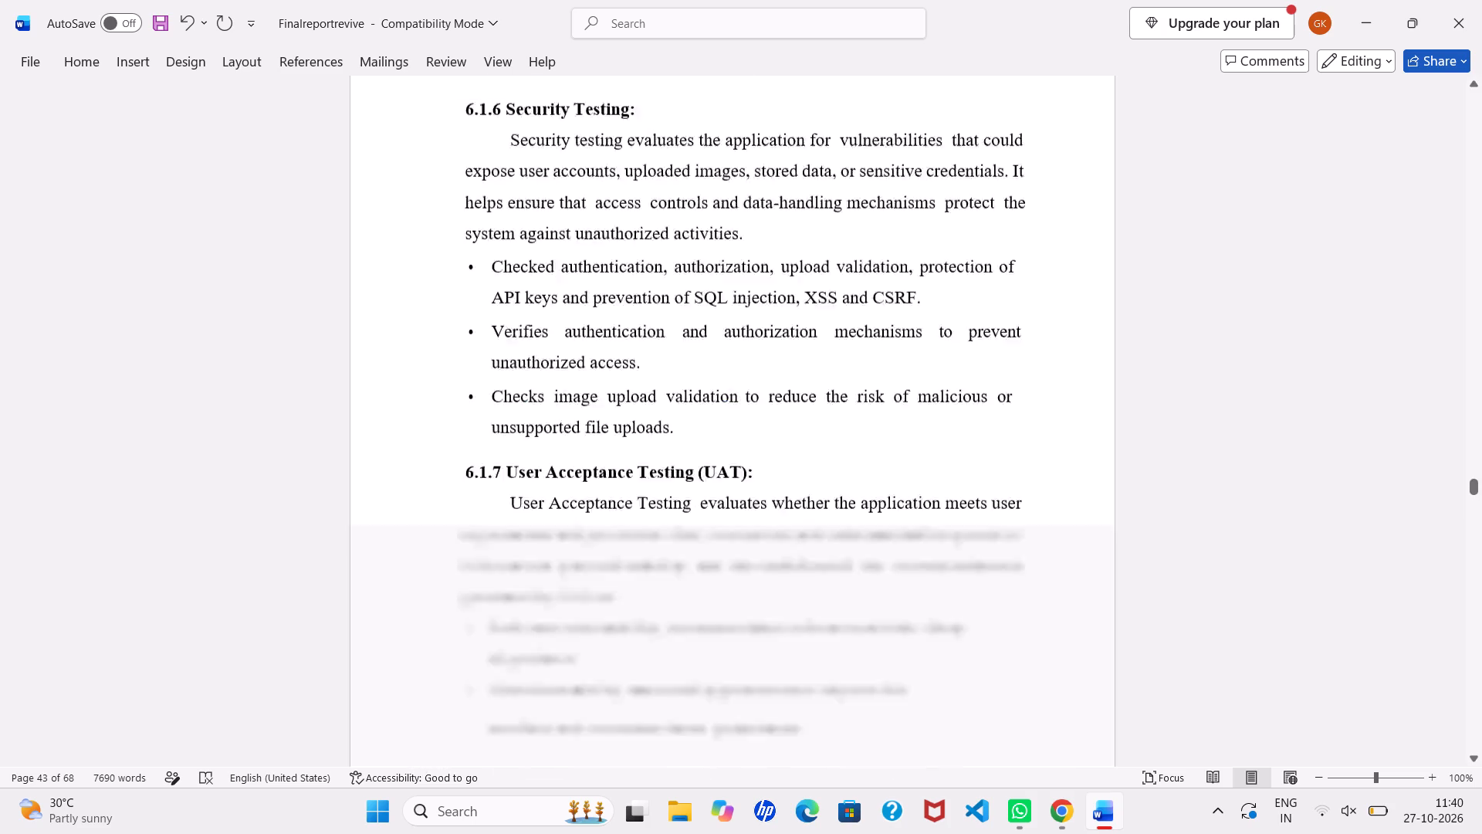
pyautogui.scroll(15, 956, 480)
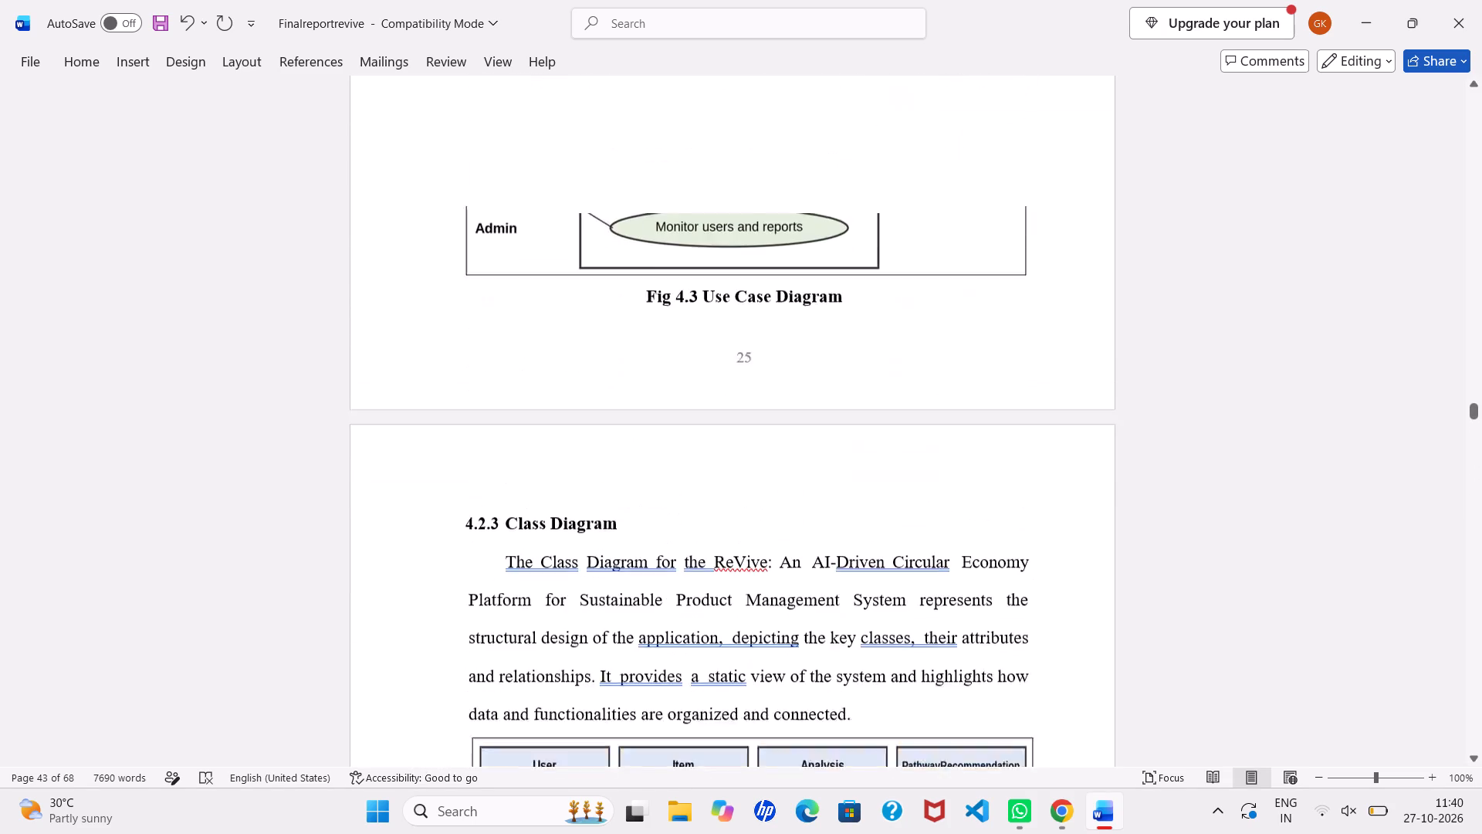
pyautogui.hscroll(2, 956, 480)
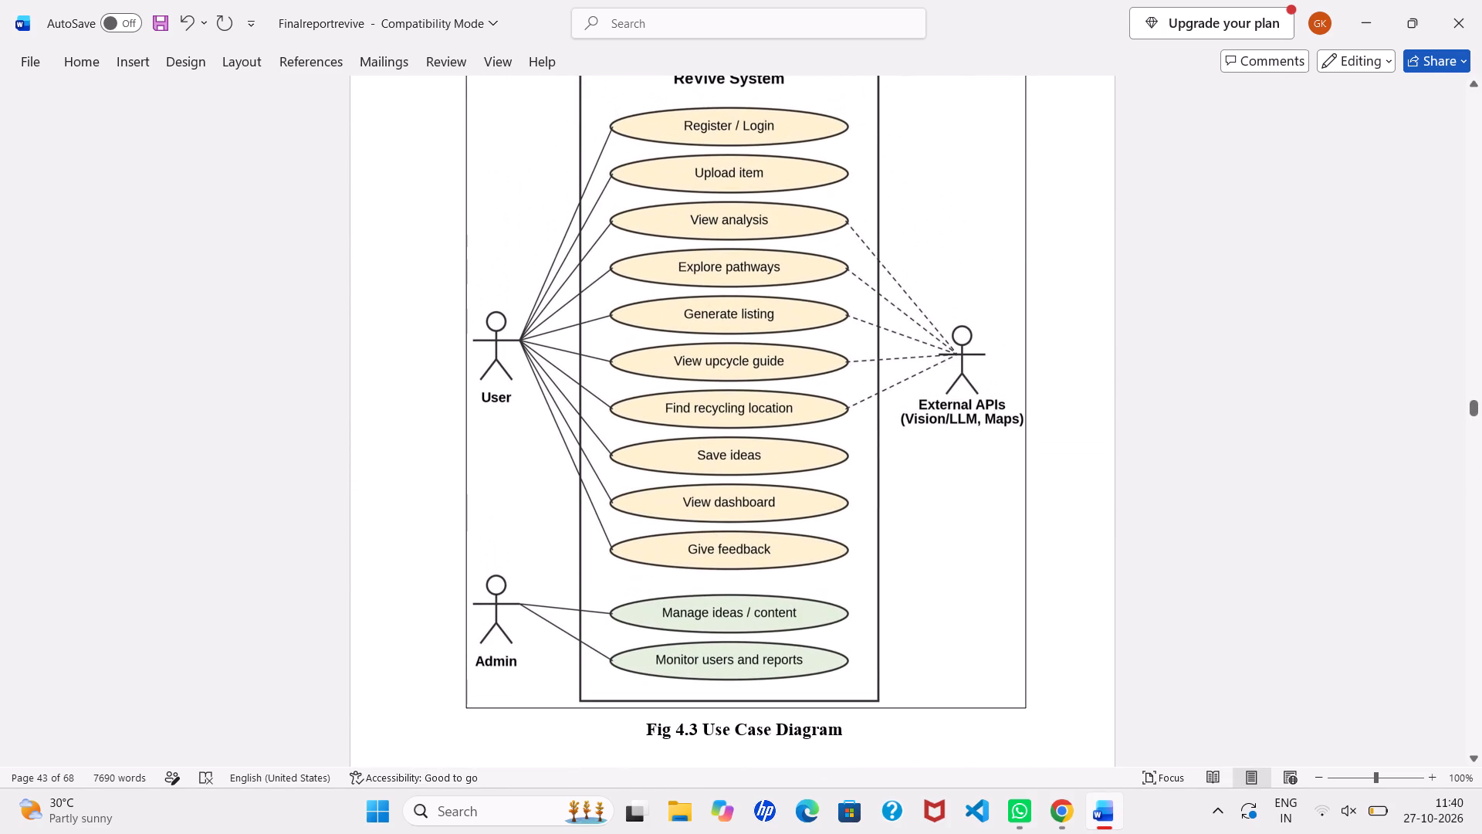
pyautogui.hscroll(3, 956, 480)
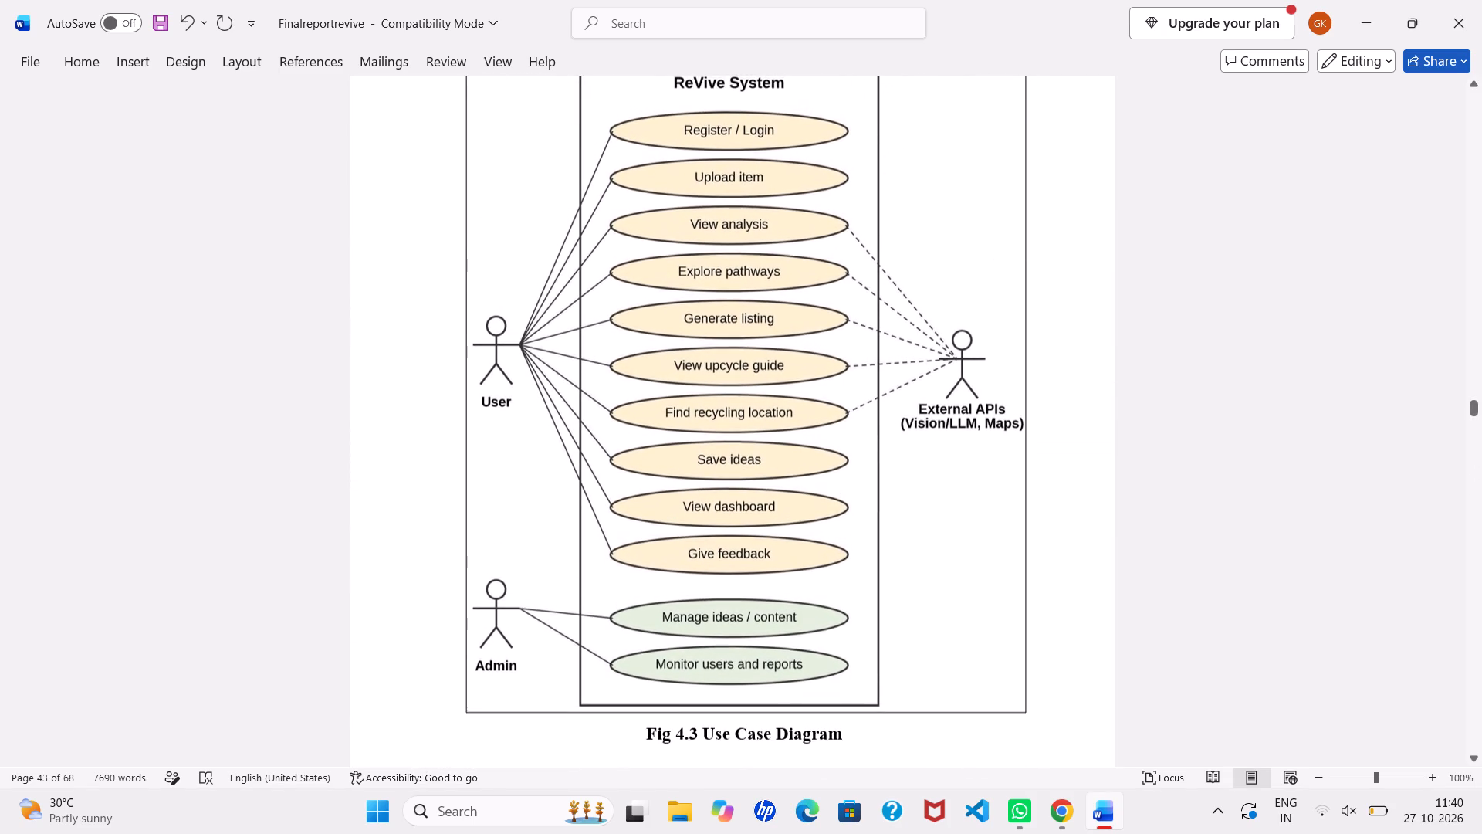
pyautogui.hscroll(1, 956, 480)
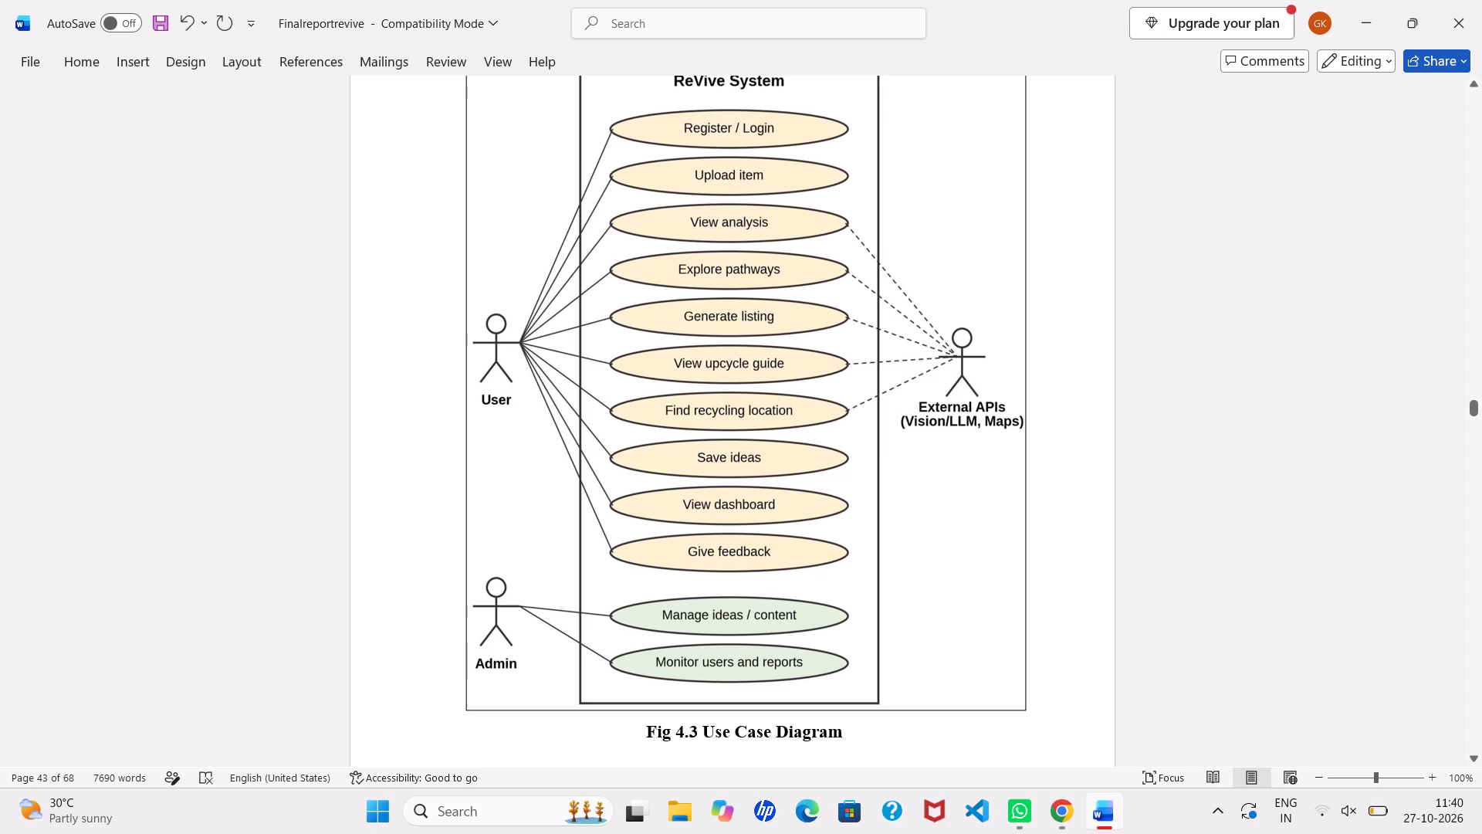
pyautogui.hscroll(2, 956, 480)
# Review the report from the 4.2.3 Class Diagram through the 6.1 testing sections to Table 6.1 Test Case Design.
pyautogui.scroll(-1, 956, 480)
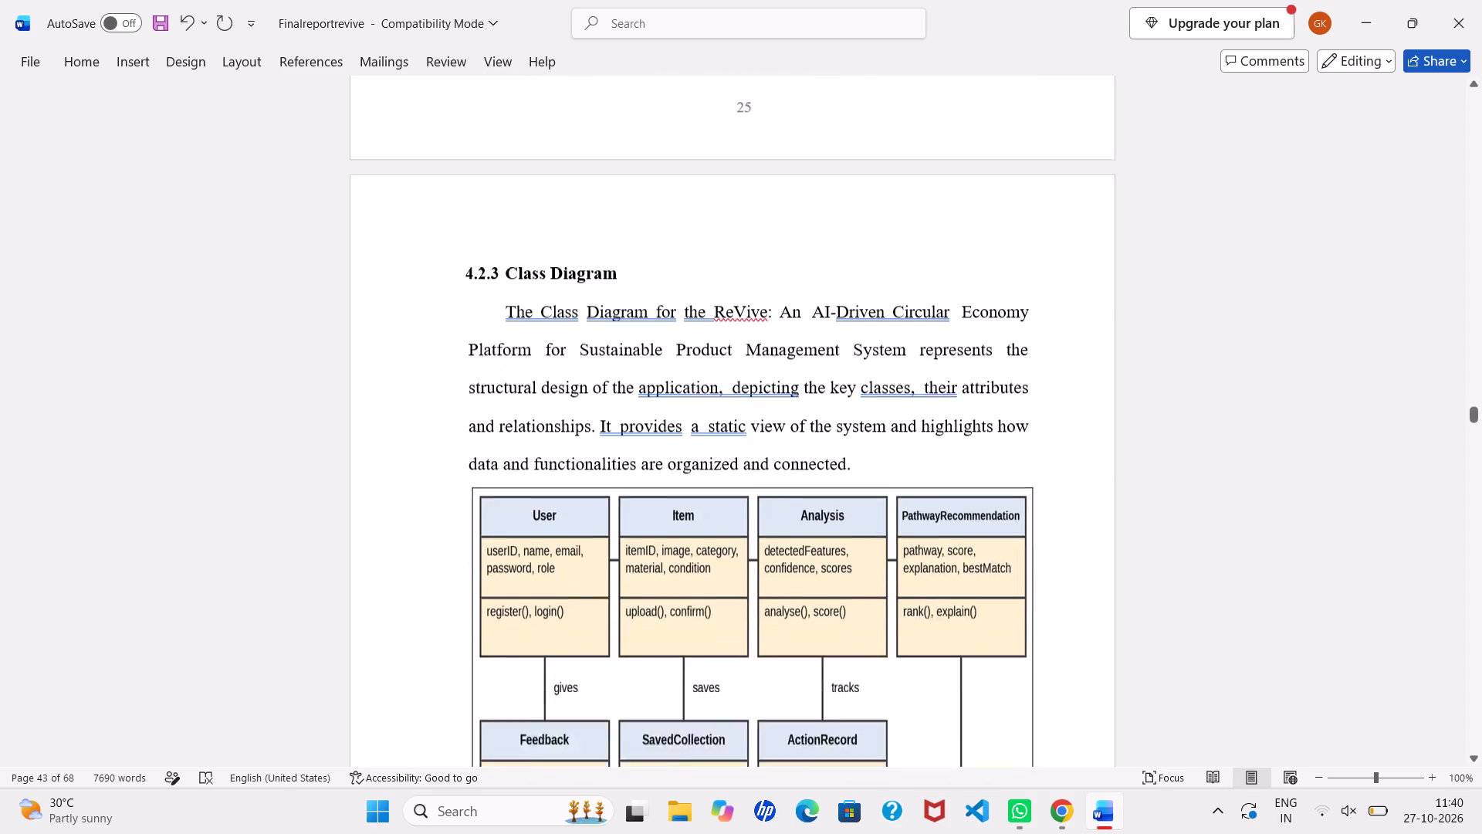
pyautogui.scroll(-9, 956, 480)
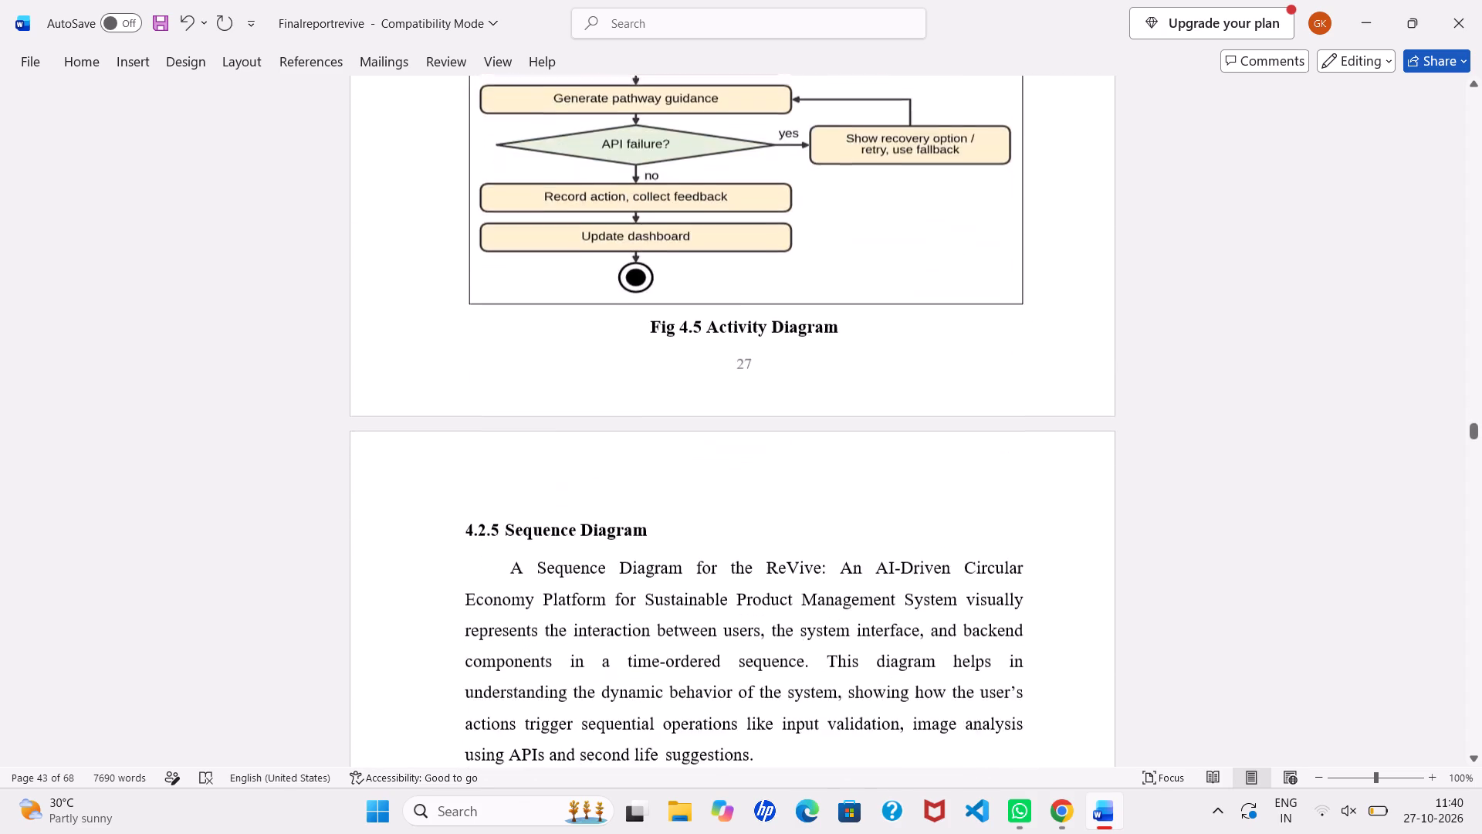
pyautogui.scroll(-3, 956, 480)
pyautogui.hscroll(1, 956, 480)
pyautogui.scroll(-1, 956, 480)
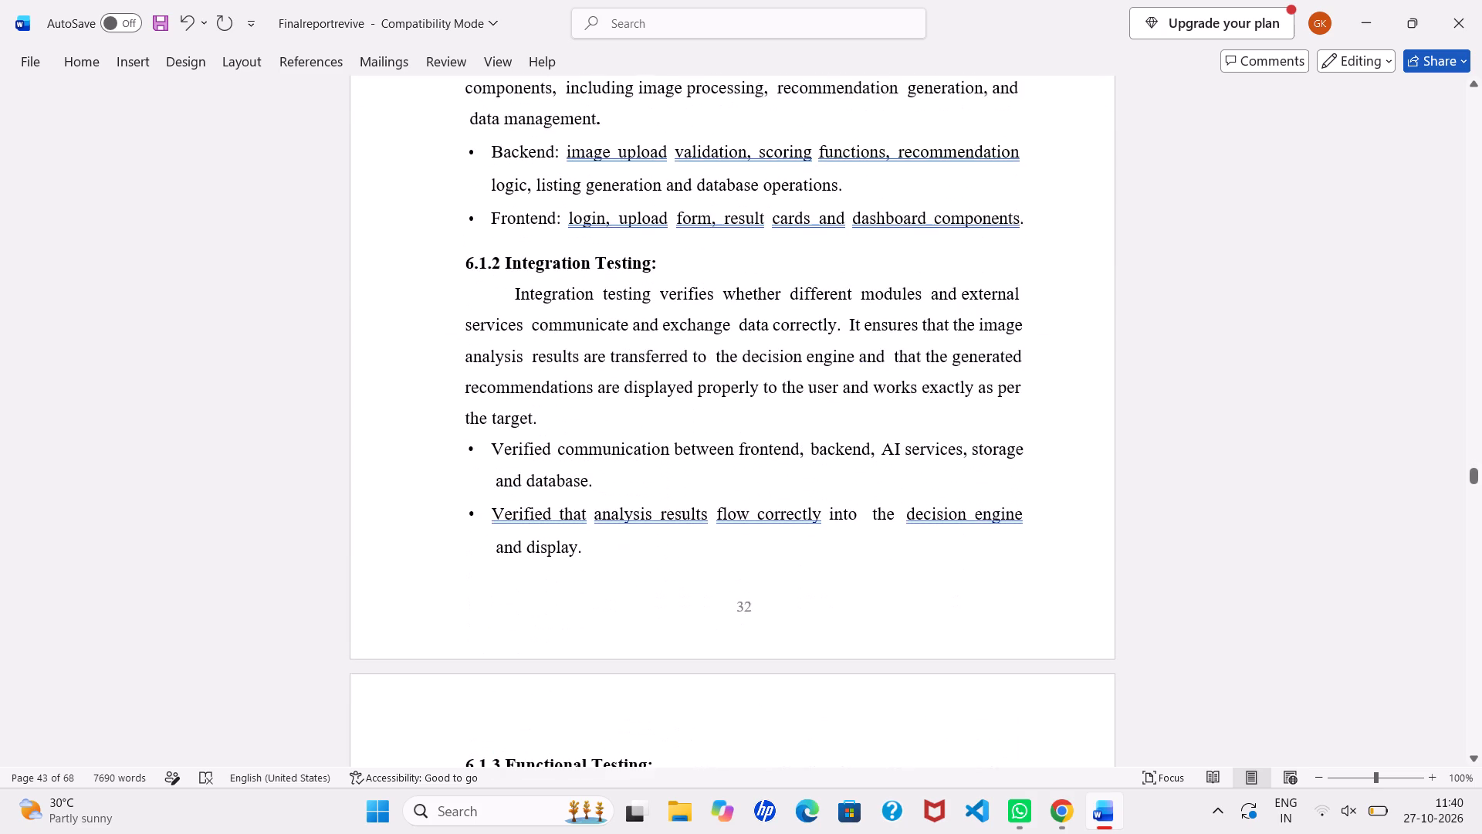
pyautogui.scroll(-5, 956, 480)
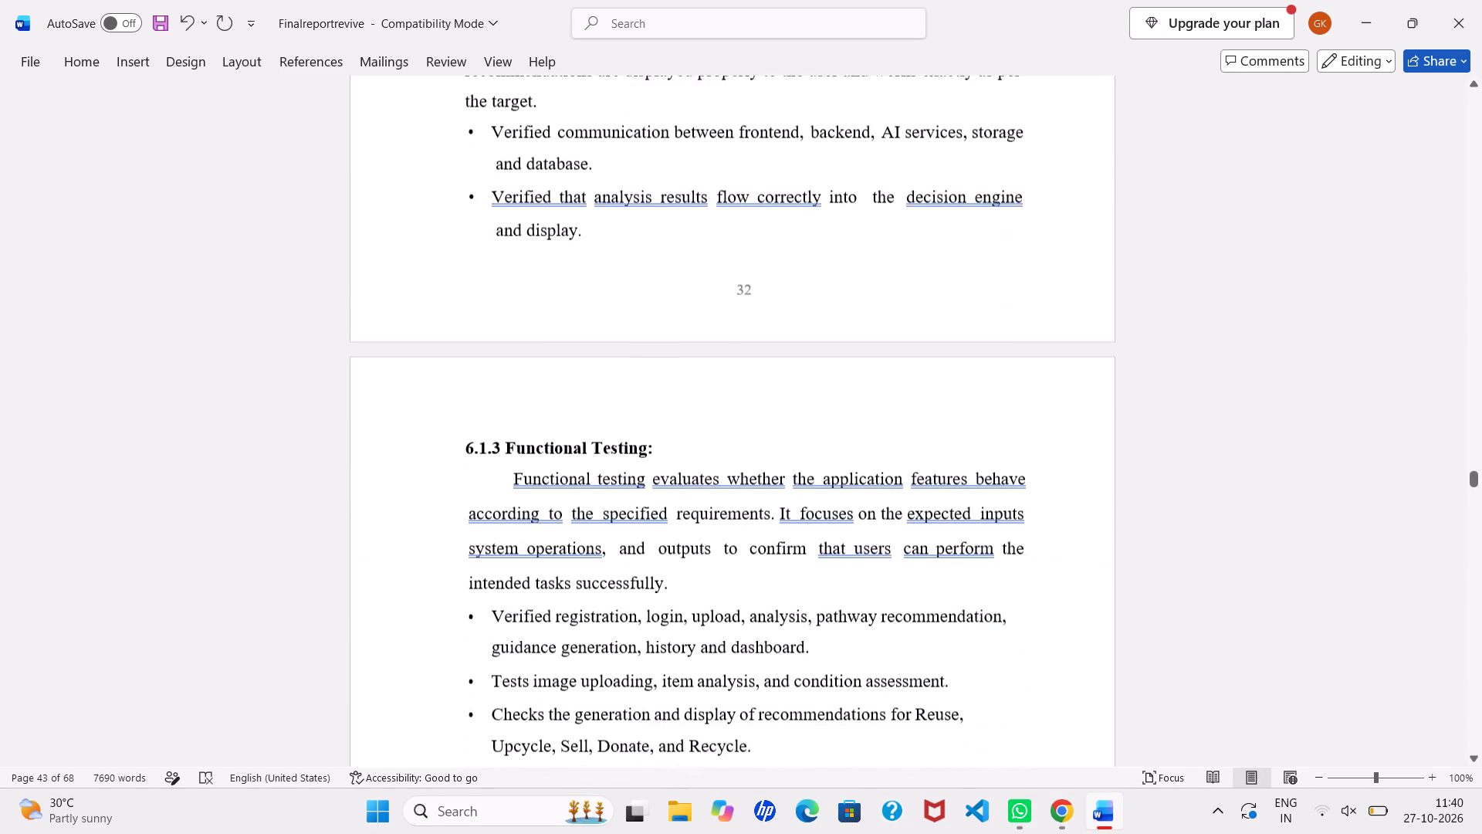
pyautogui.scroll(-2, 956, 480)
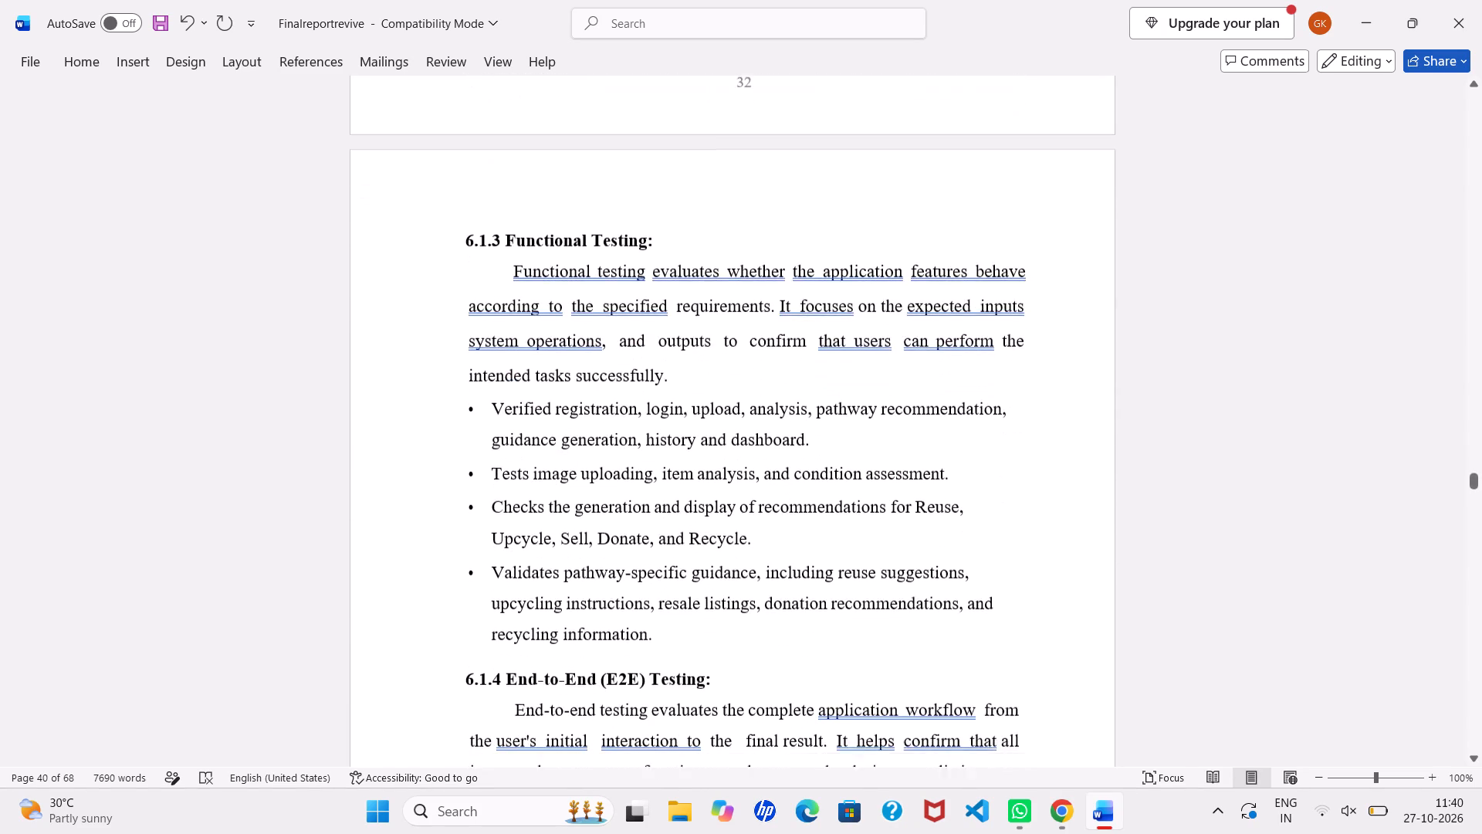
pyautogui.scroll(-4, 956, 480)
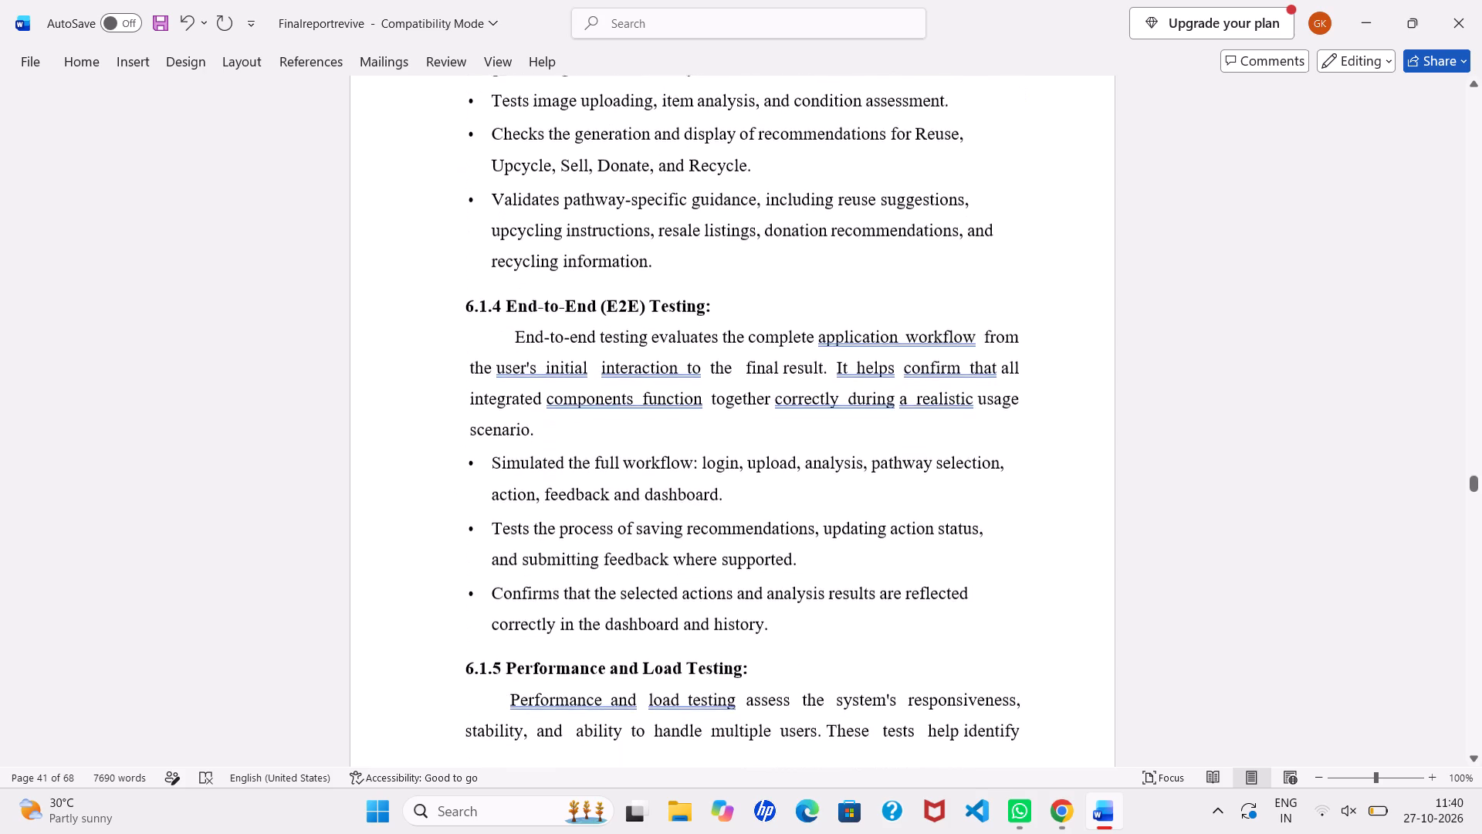
pyautogui.scroll(-3, 956, 480)
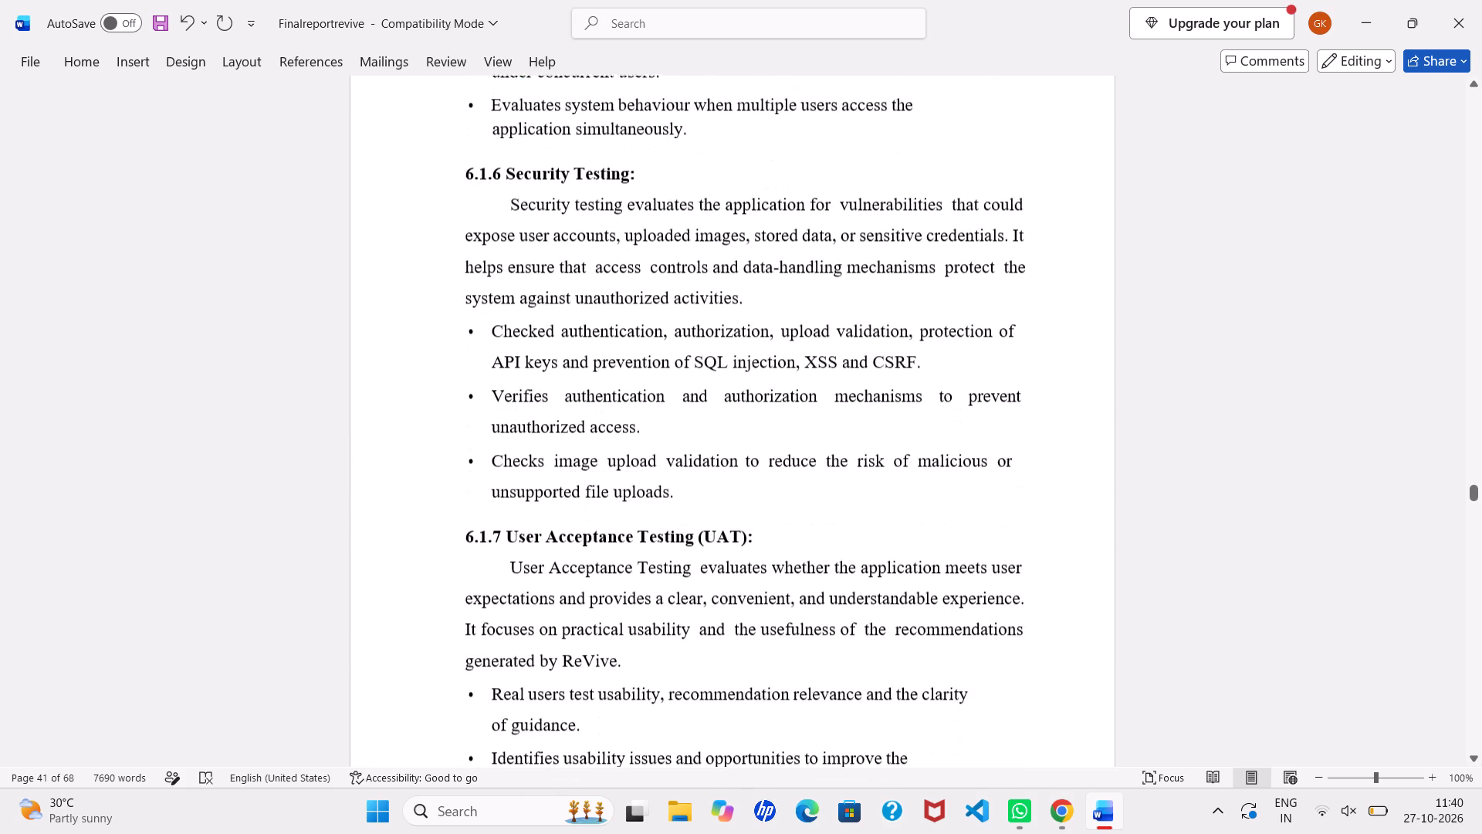
pyautogui.scroll(-3, 956, 480)
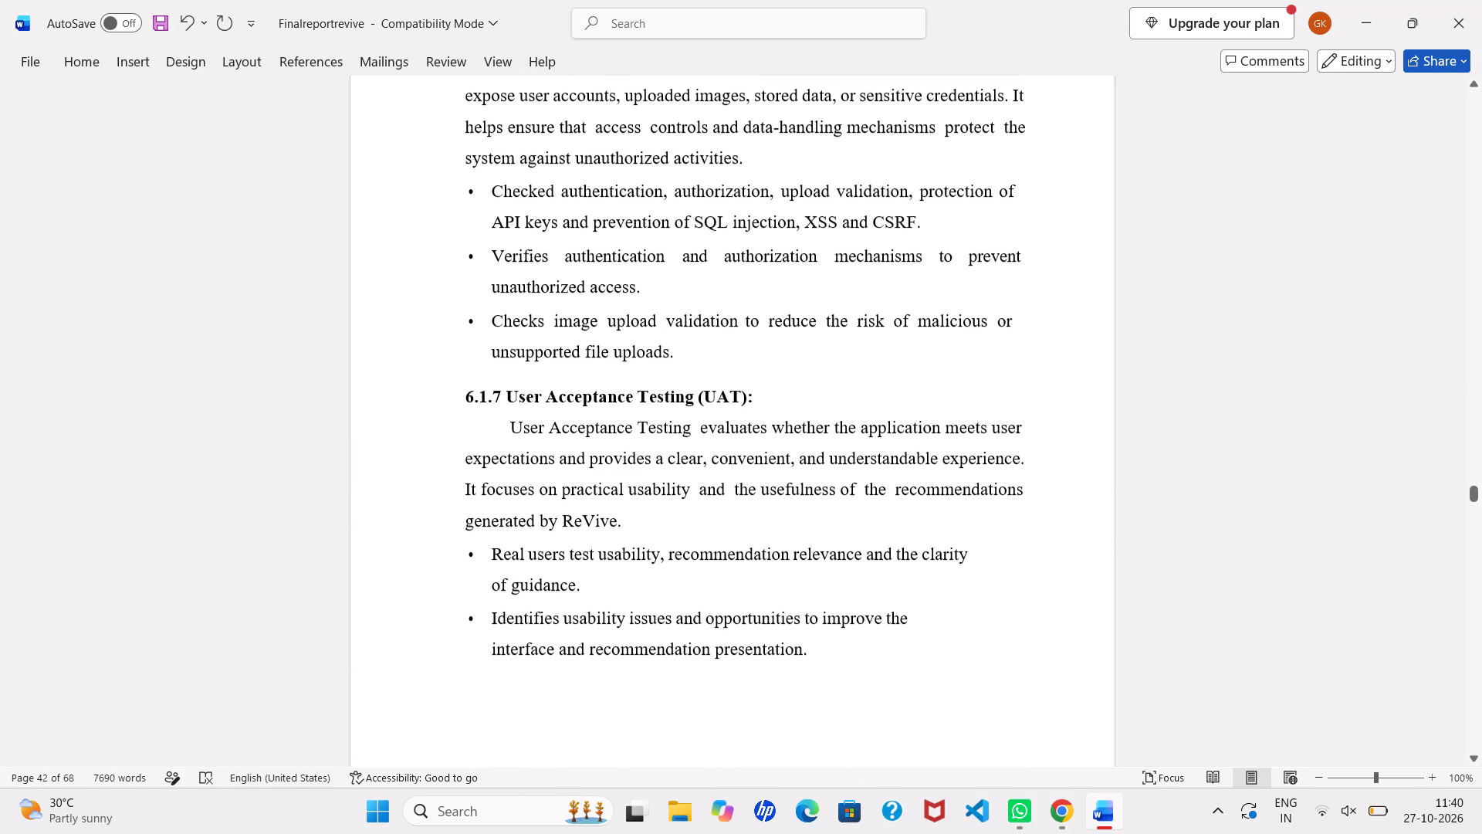
pyautogui.scroll(-1, 956, 480)
pyautogui.scroll(-2, 898, 558)
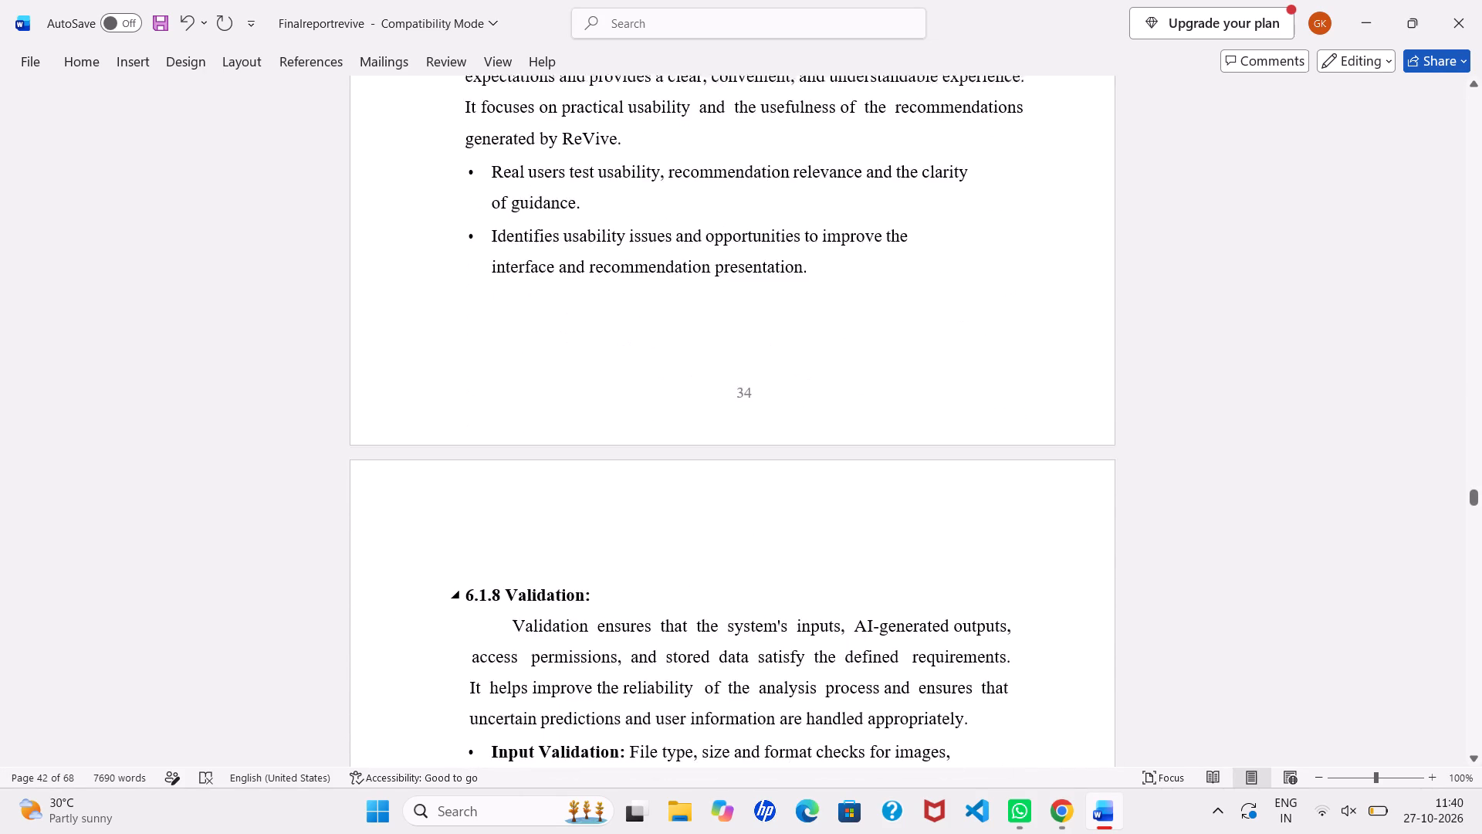
pyautogui.scroll(-5, 898, 558)
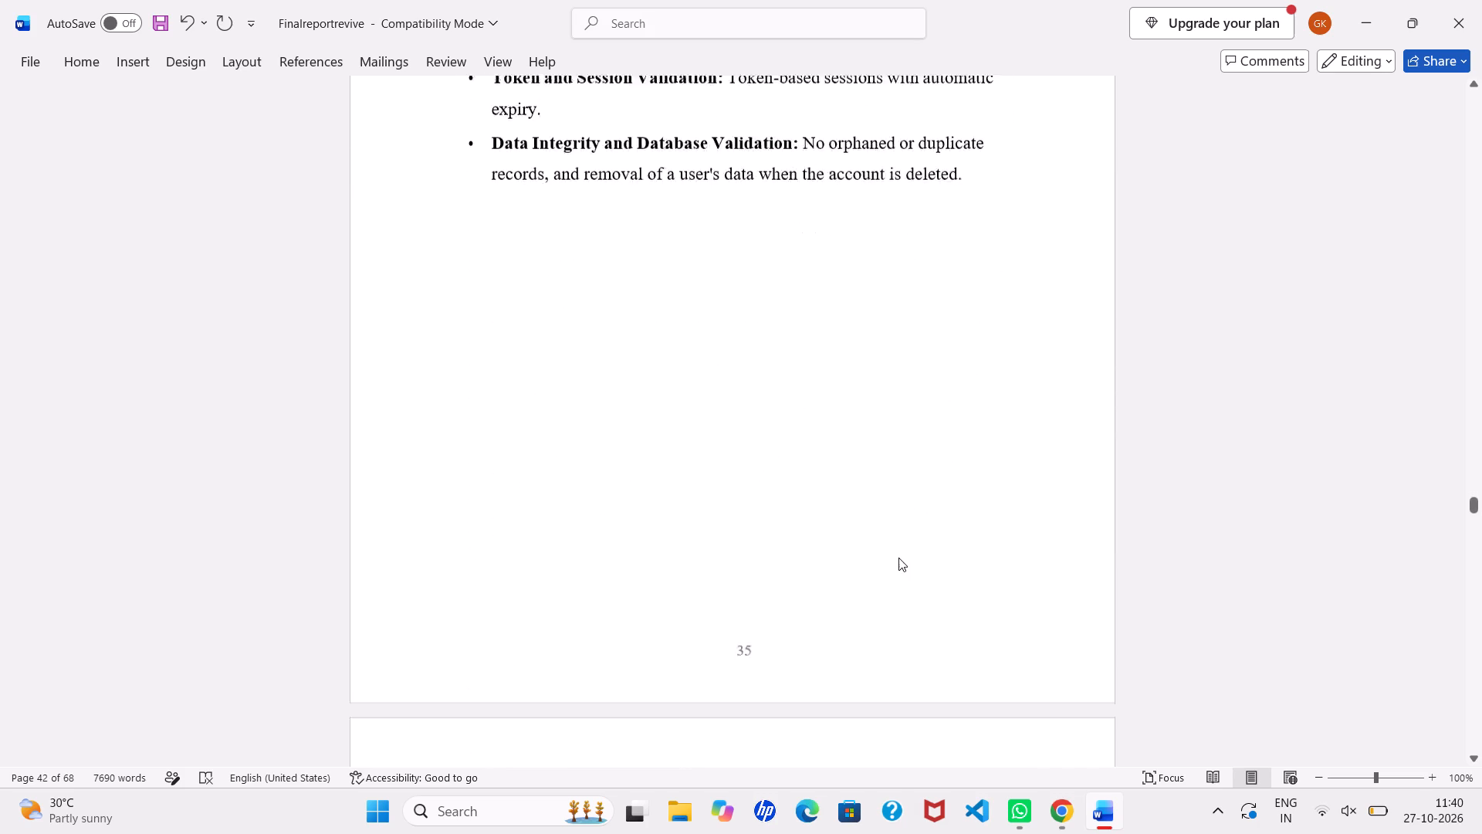
pyautogui.scroll(-4, 898, 558)
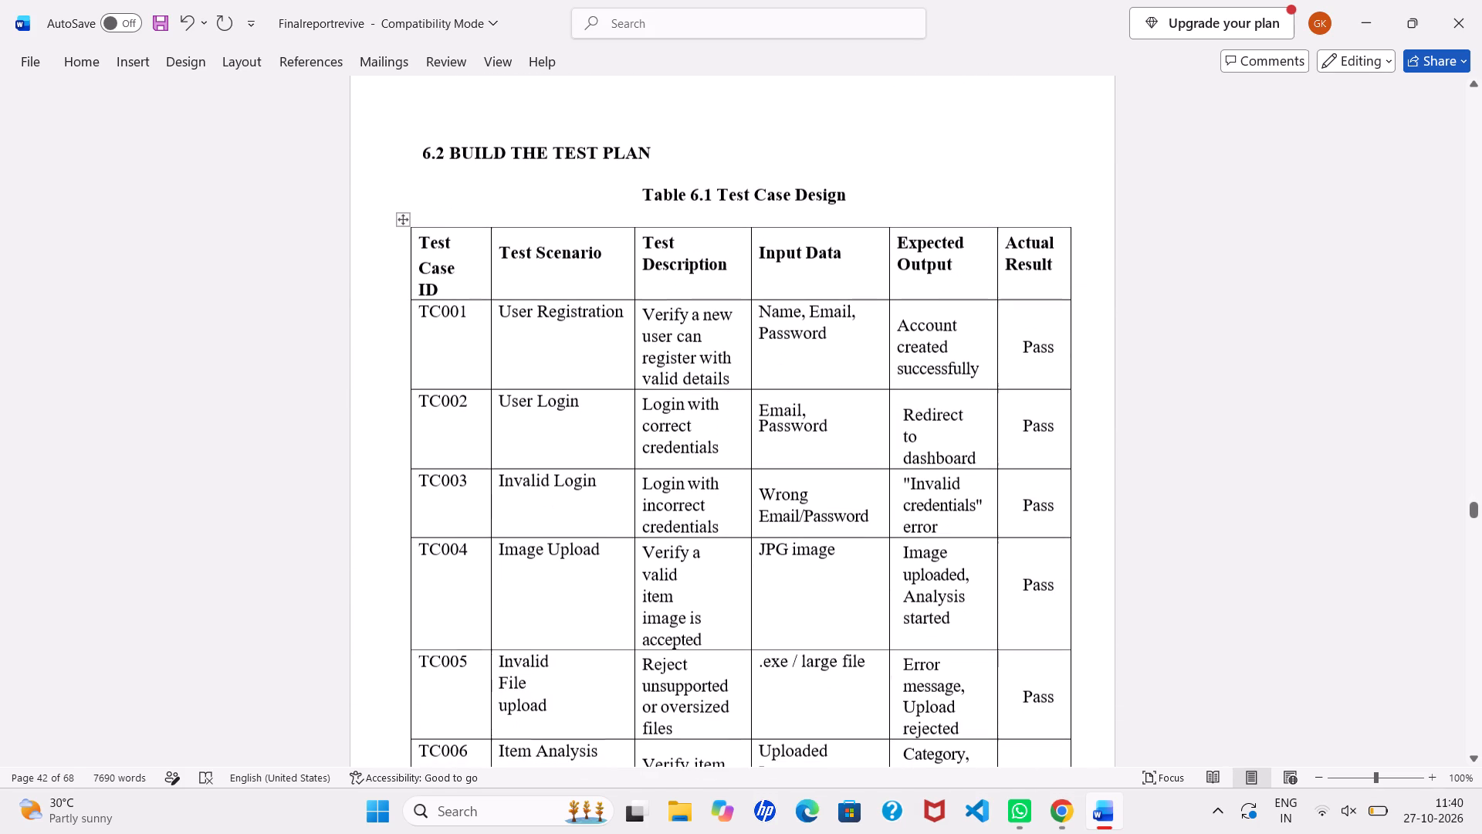
pyautogui.scroll(-1, 898, 558)
# Centre the TC001 cell's text both horizontally and vertically in Table 6.1 Test Case Design.
pyautogui.click(431, 327)
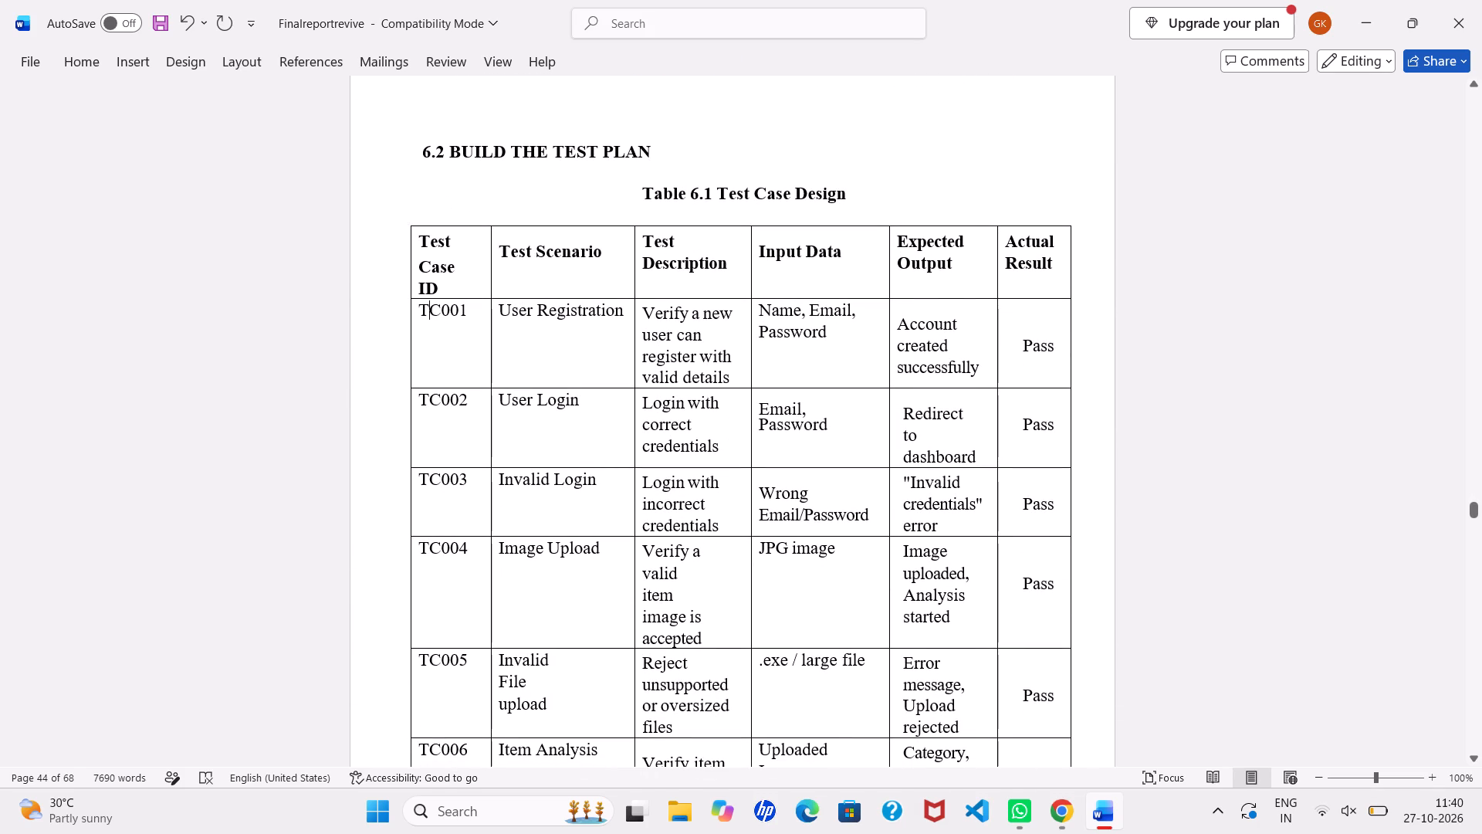
pyautogui.click(315, 217)
pyautogui.press('Left')
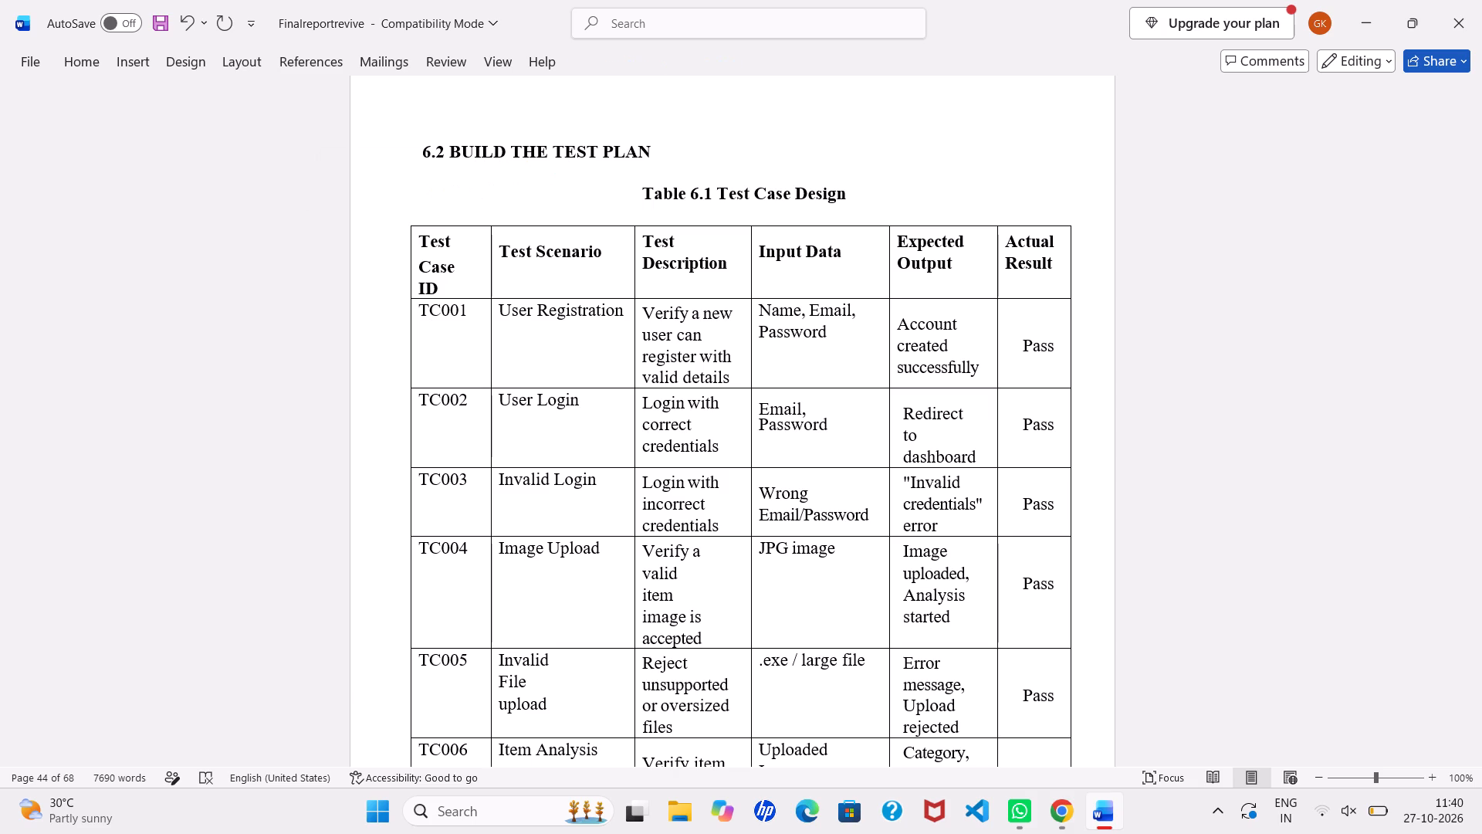
pyautogui.click(96, 54)
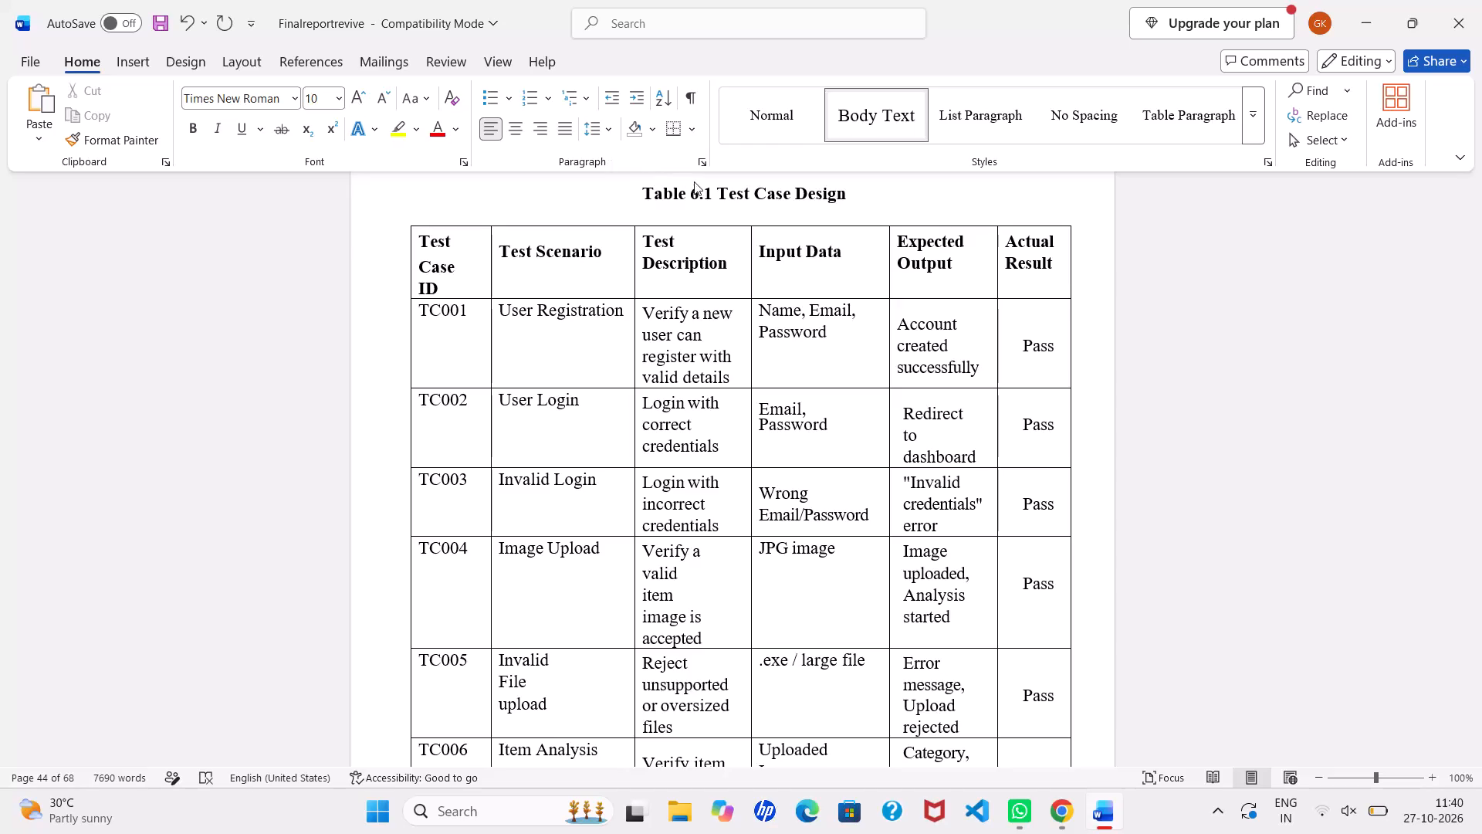
pyautogui.click(444, 307)
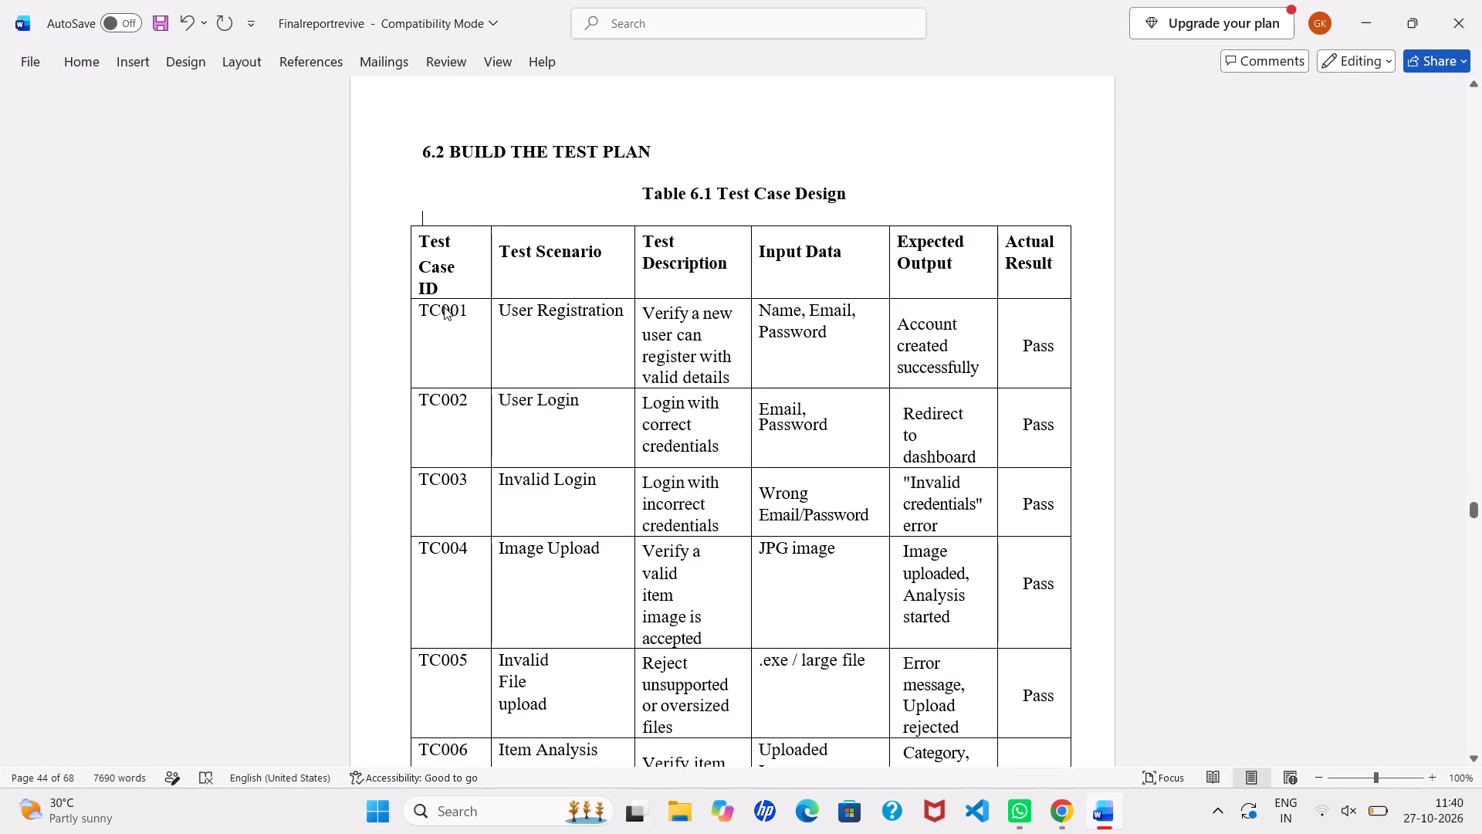
pyautogui.click(428, 310)
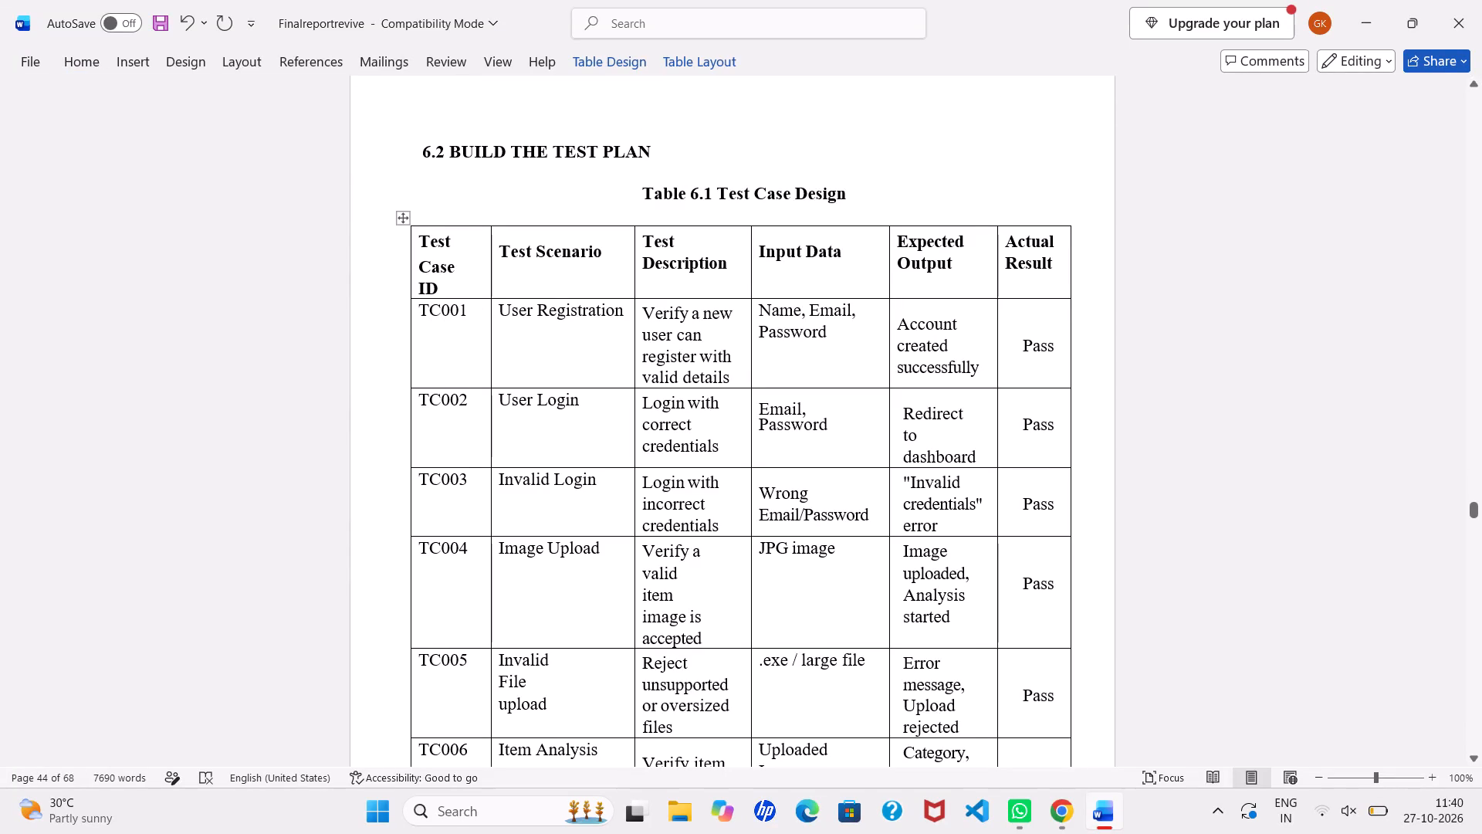
pyautogui.press('Left')
pyautogui.click(682, 63)
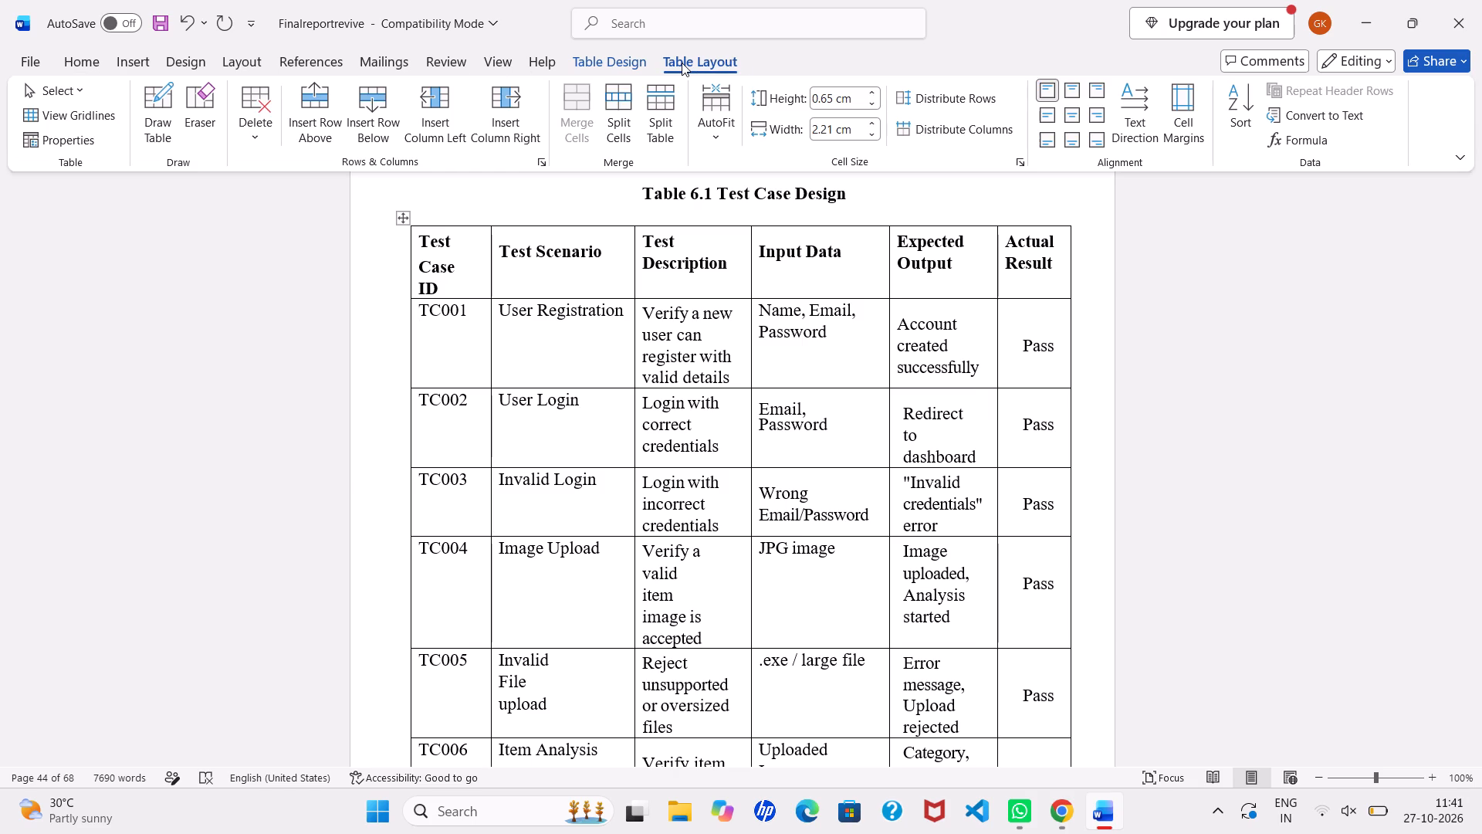
pyautogui.click(1074, 92)
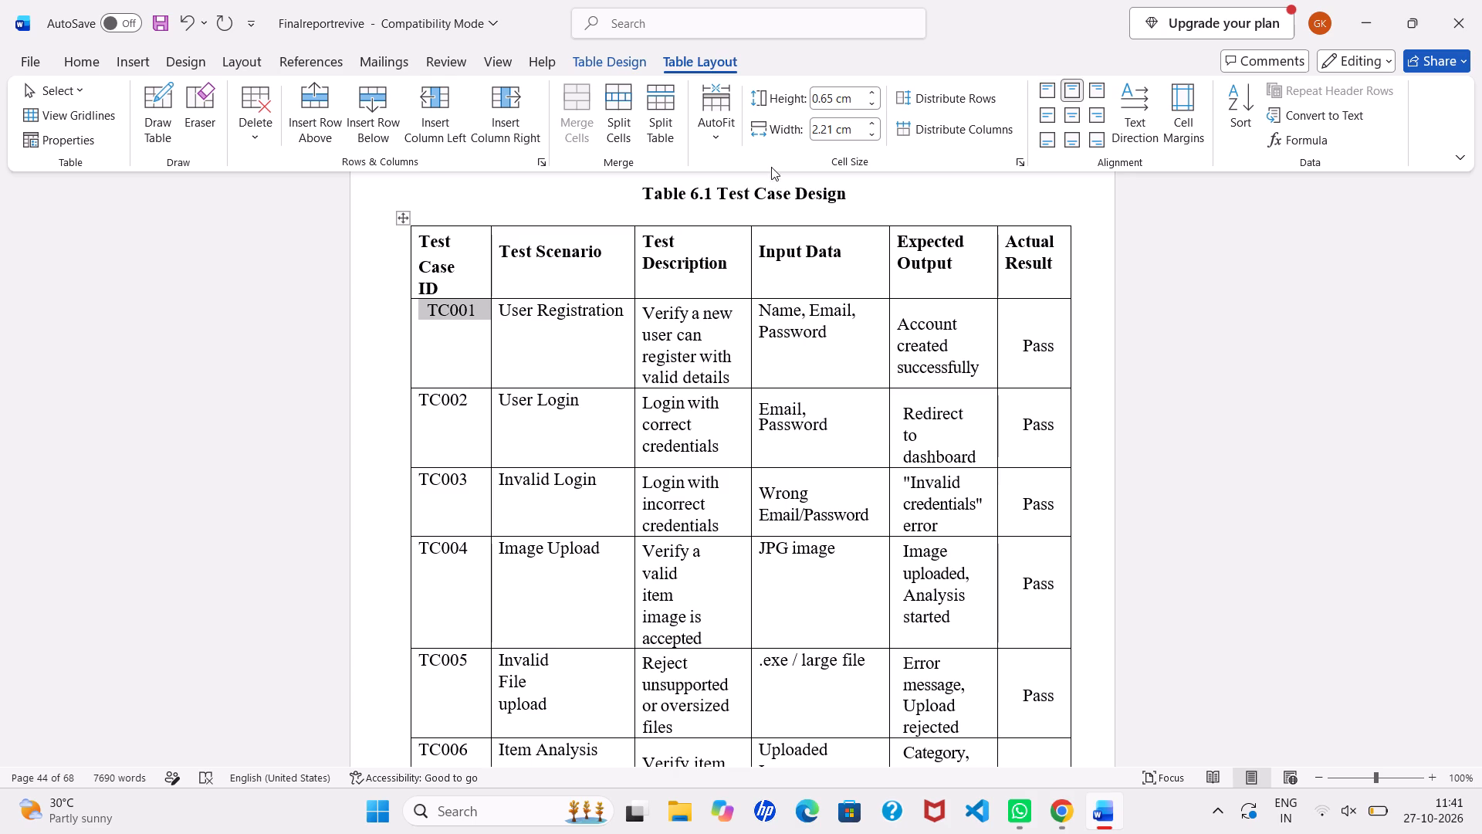
pyautogui.click(1072, 112)
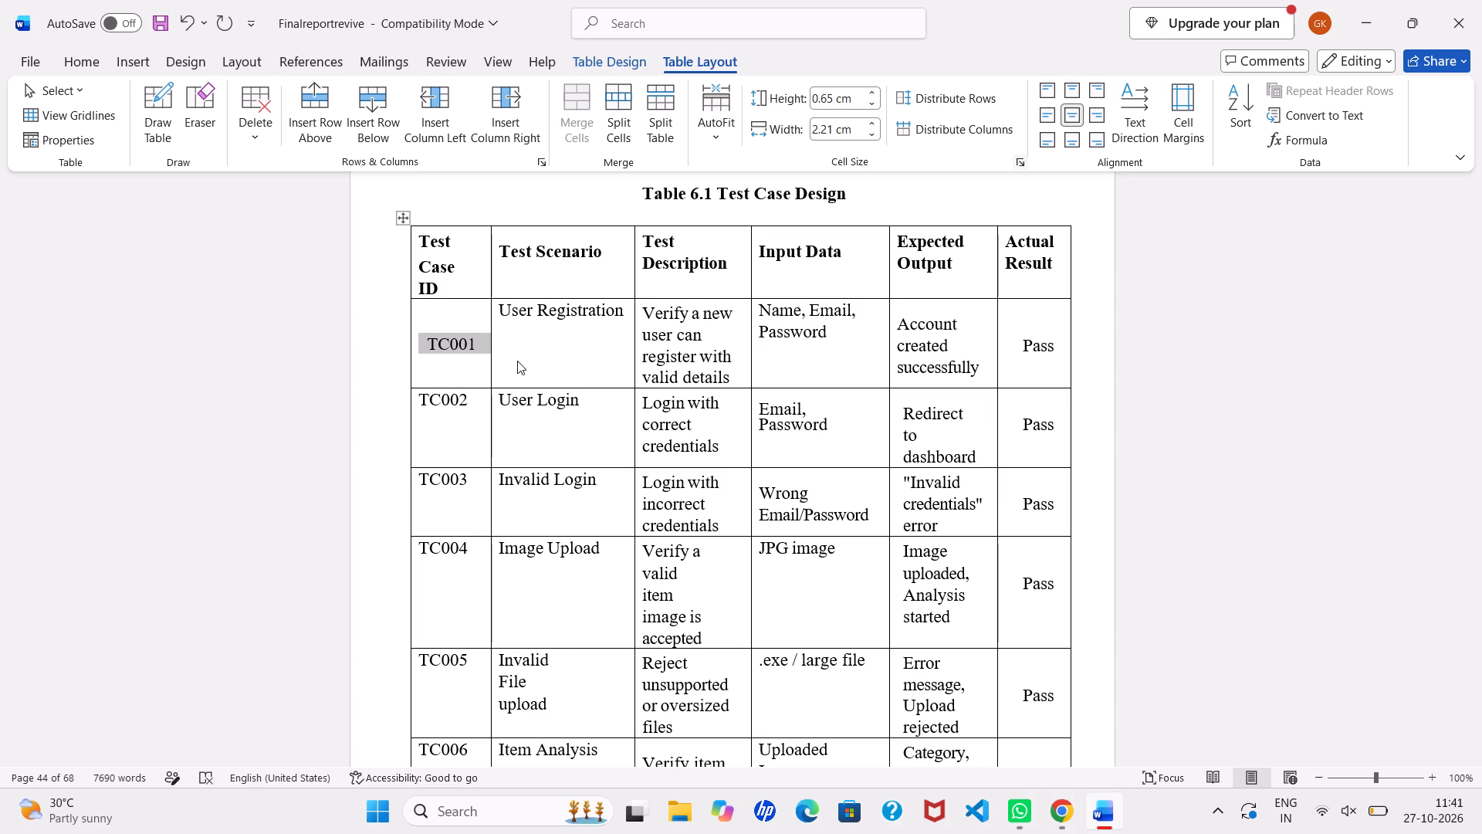
pyautogui.click(465, 371)
pyautogui.click(465, 371)
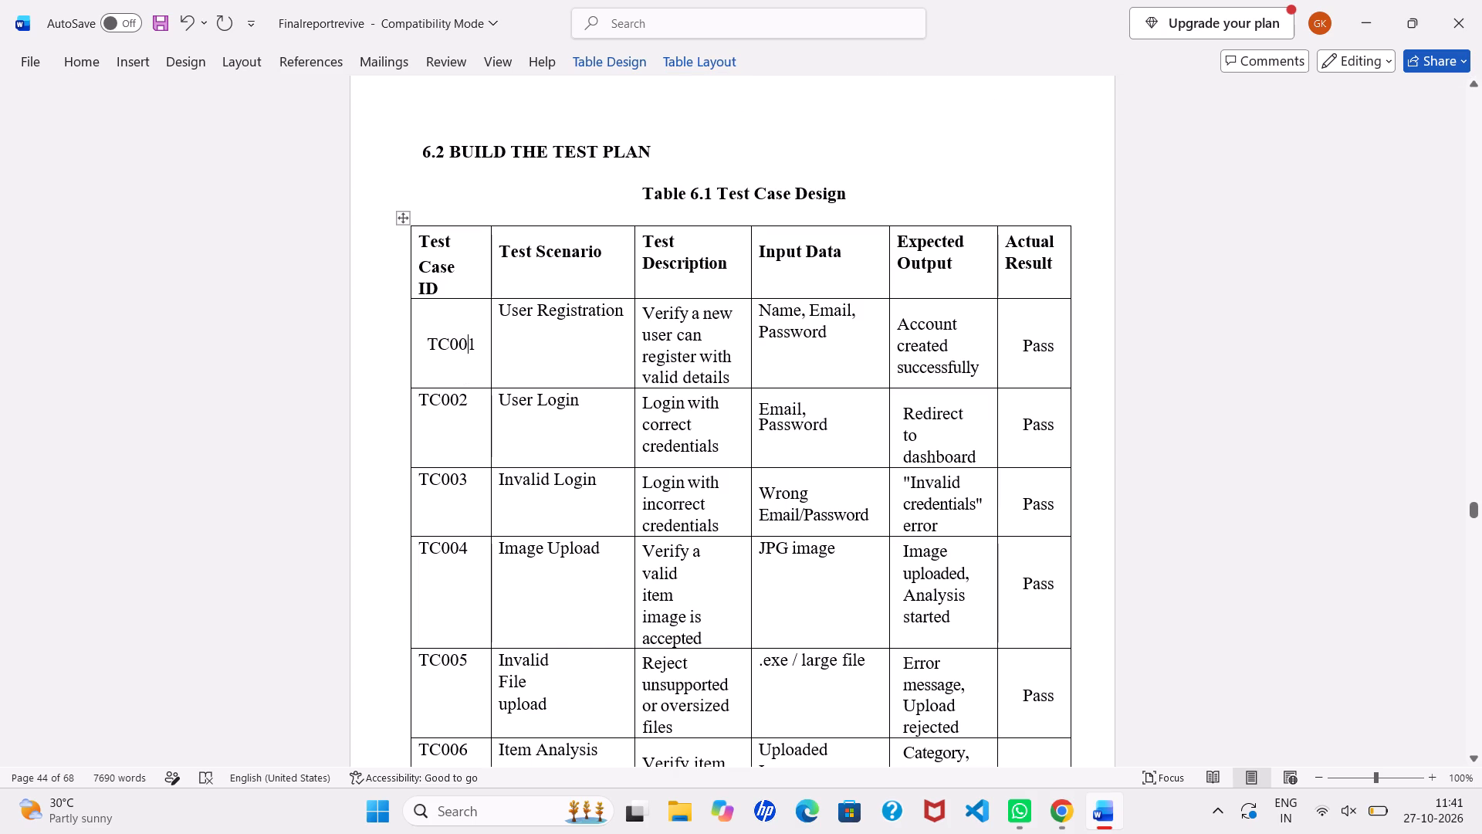
# Centre the User Registration cell's text vertically in the TC001 row, keeping it left-aligned.
pyautogui.click(421, 398)
pyautogui.click(502, 315)
pyautogui.click(690, 63)
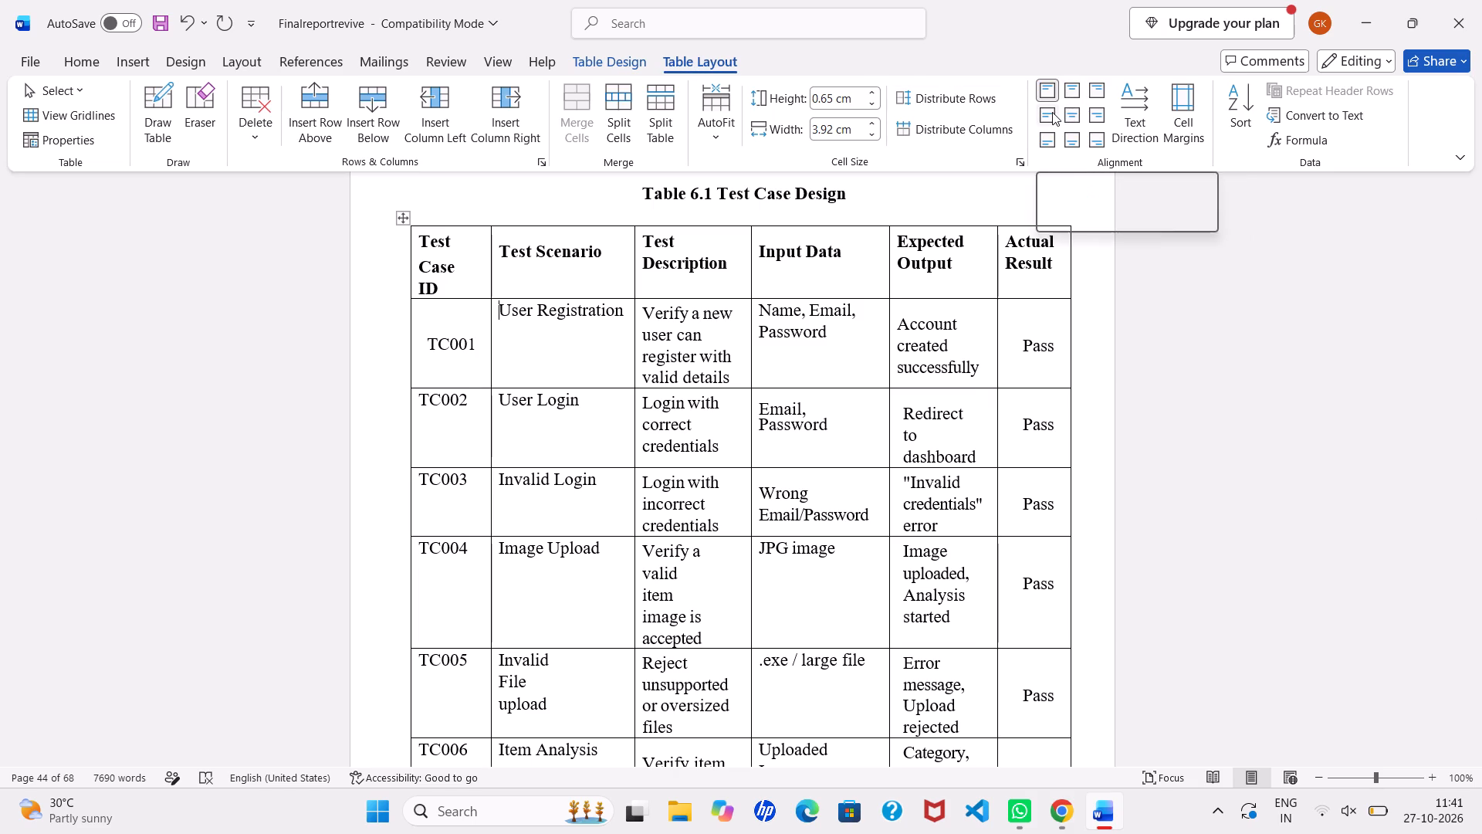
pyautogui.click(1052, 112)
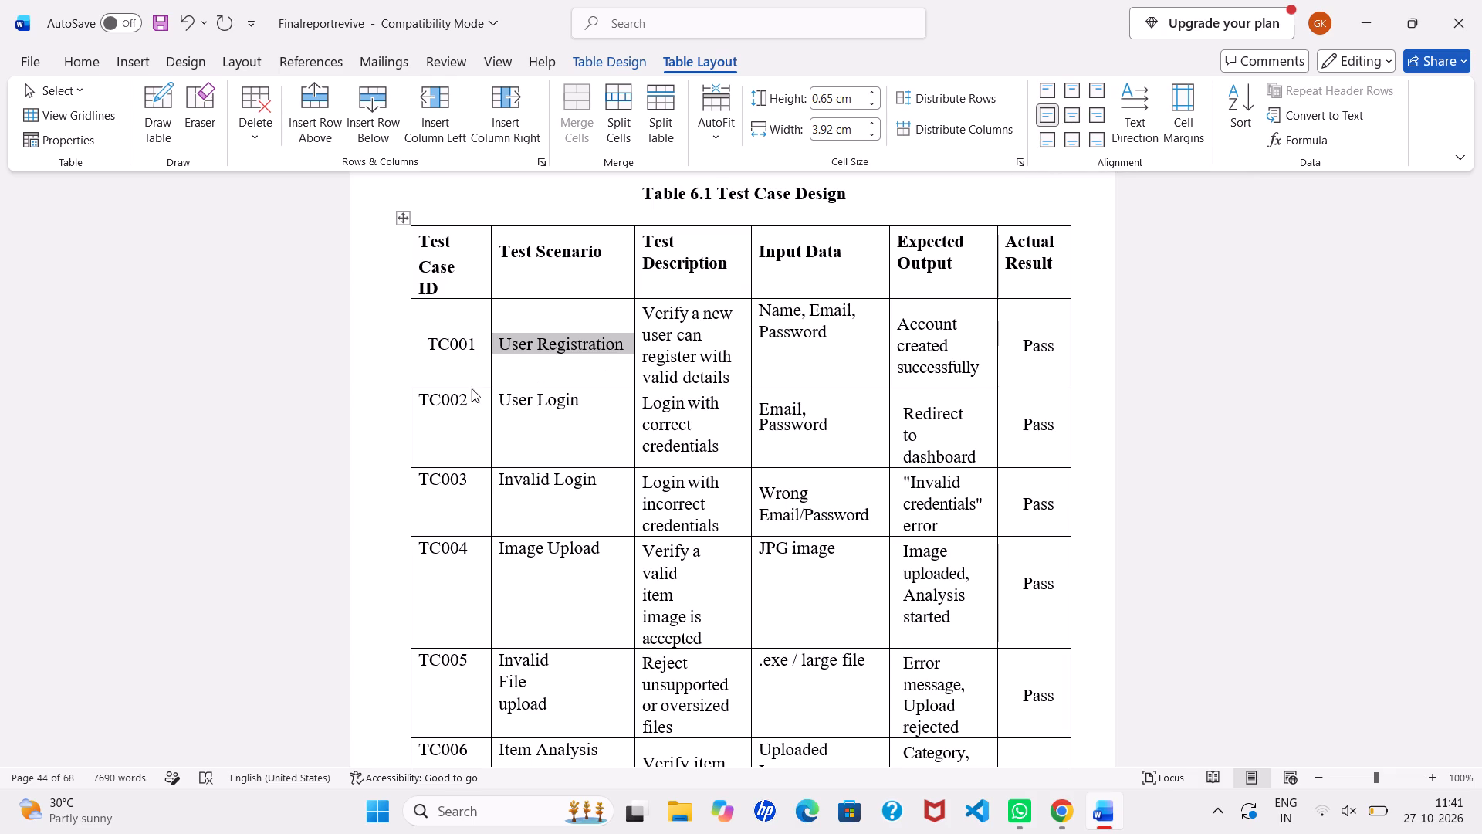
# Centre the Test Description cell's text vertically in the TC001 row, keeping it left-aligned.
pyautogui.moveTo(645, 304); pyautogui.dragTo(682, 325)
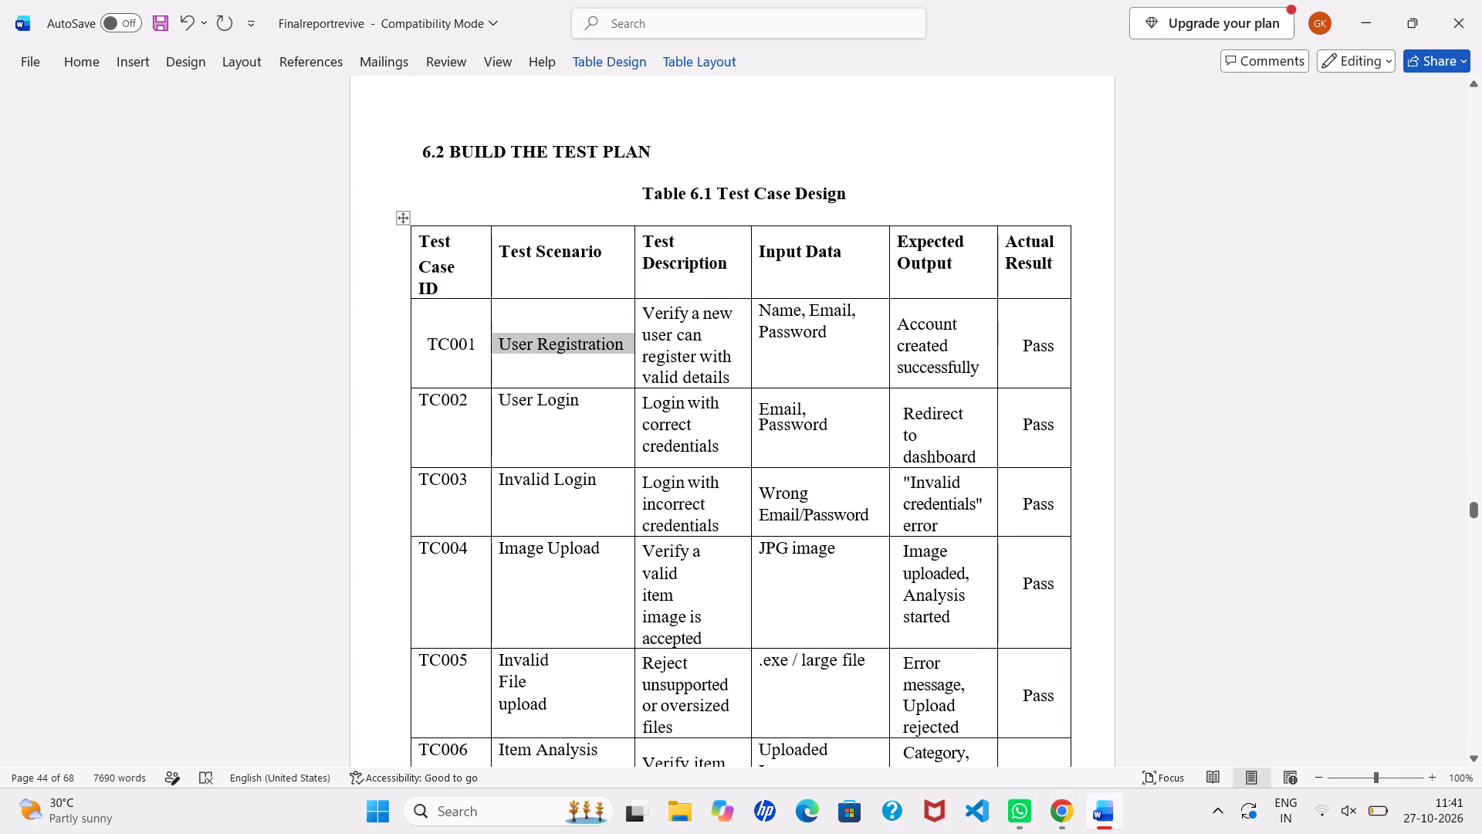
pyautogui.moveTo(682, 325); pyautogui.dragTo(645, 312)
pyautogui.click(645, 312)
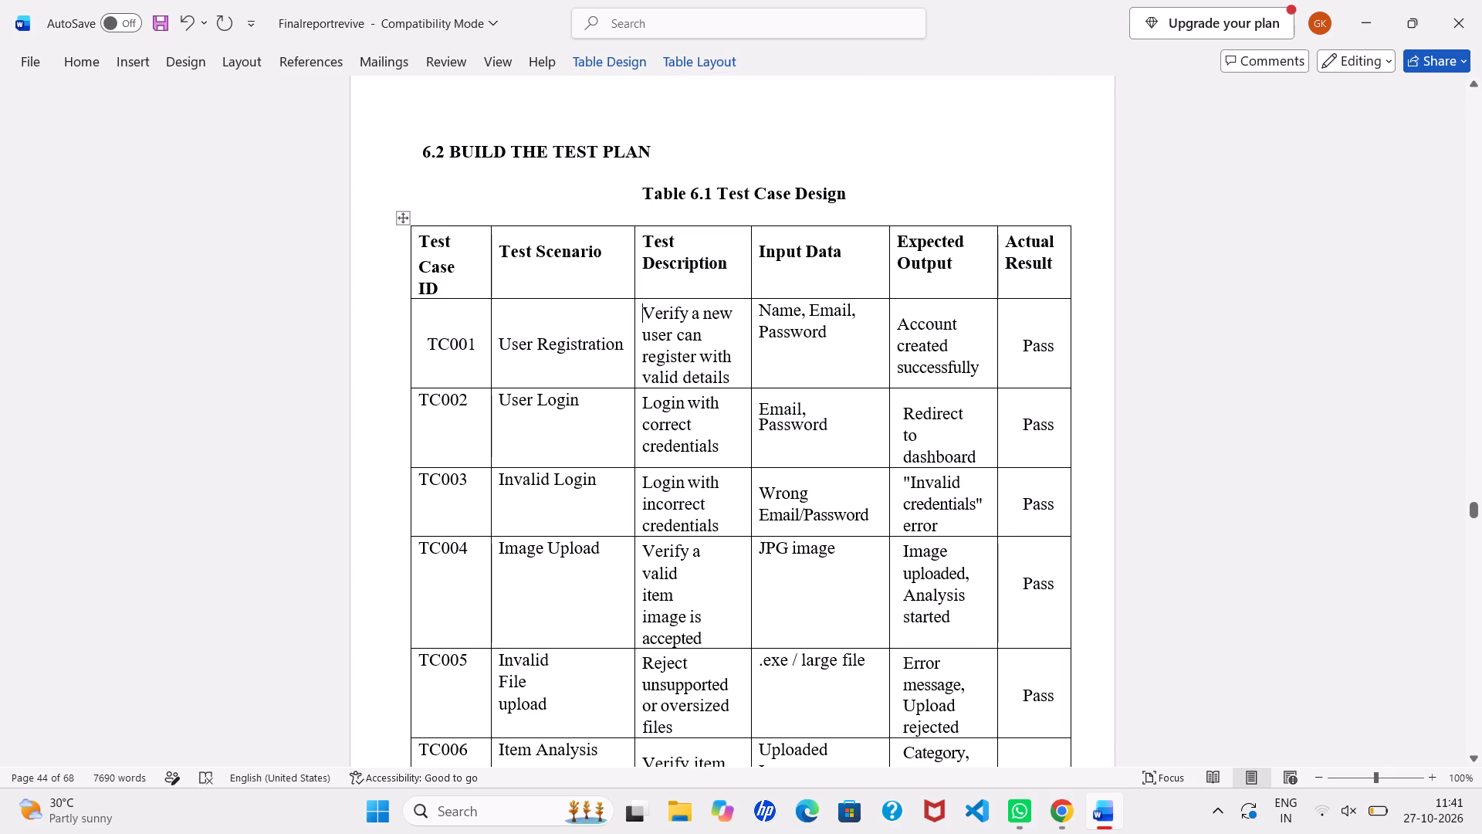
pyautogui.click(678, 62)
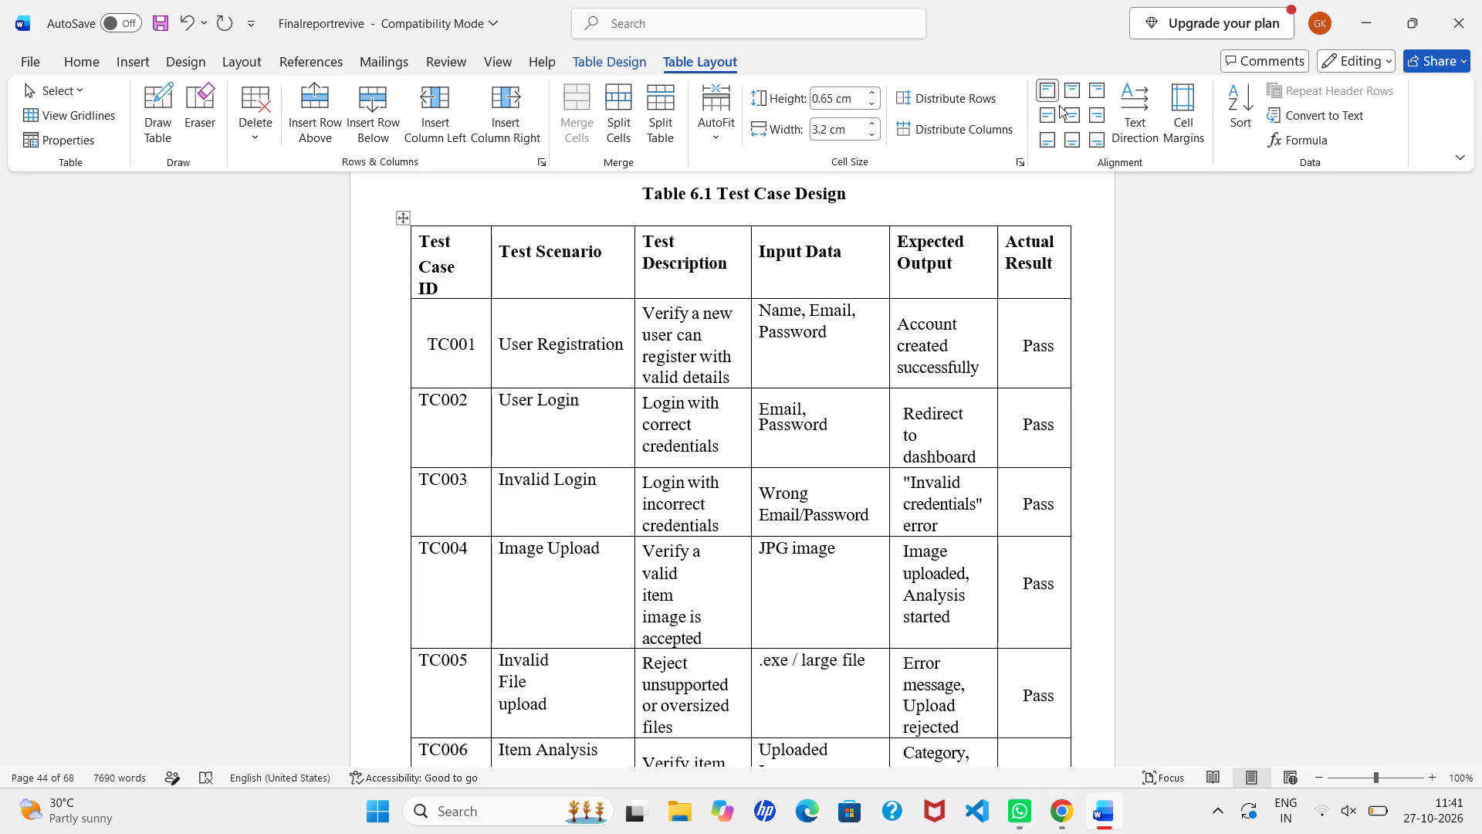
pyautogui.click(1054, 112)
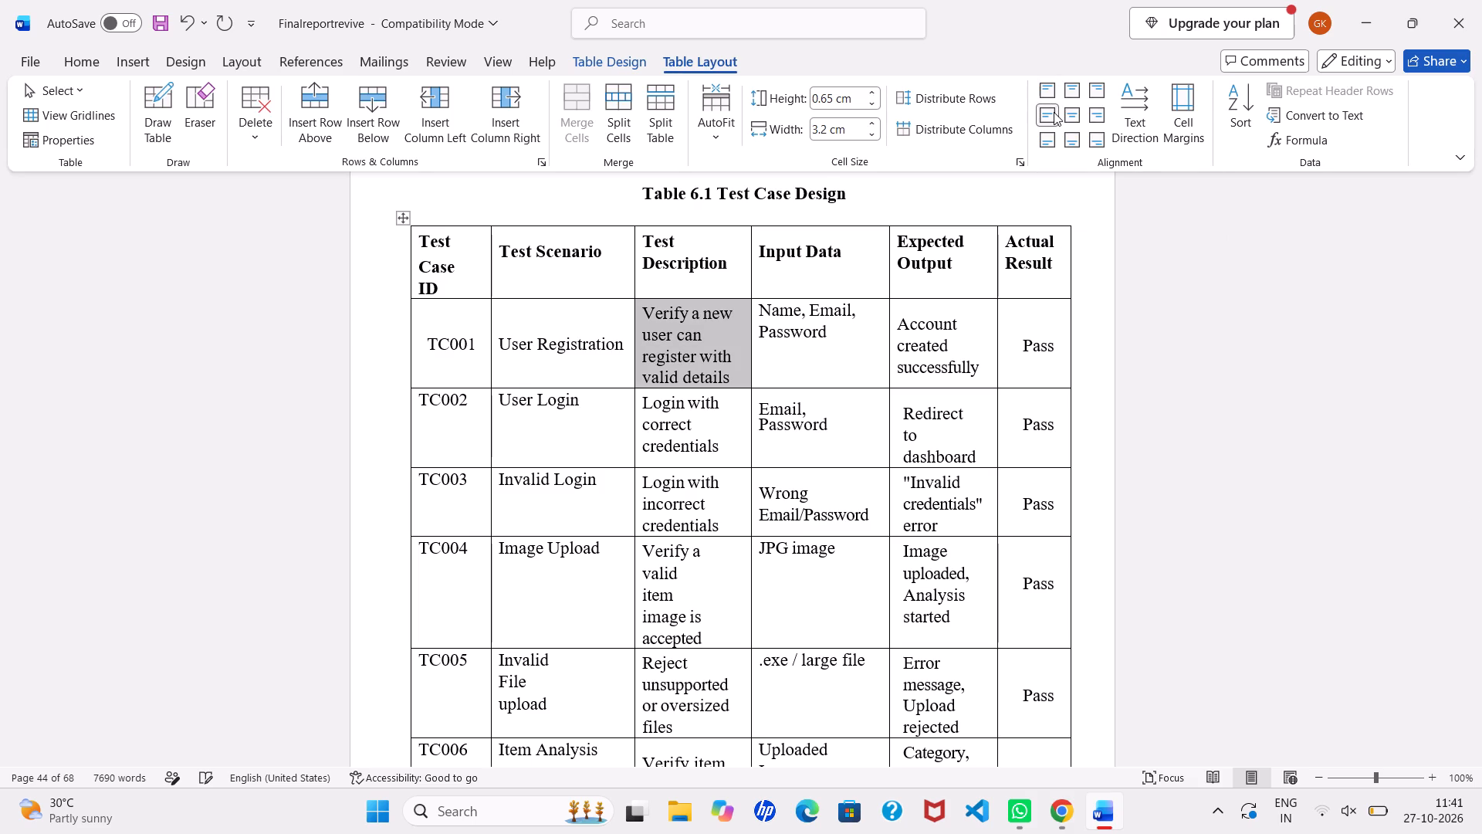
# Centre the Input Data cell's text vertically in the TC001 row, keeping it left-aligned.
pyautogui.click(757, 342)
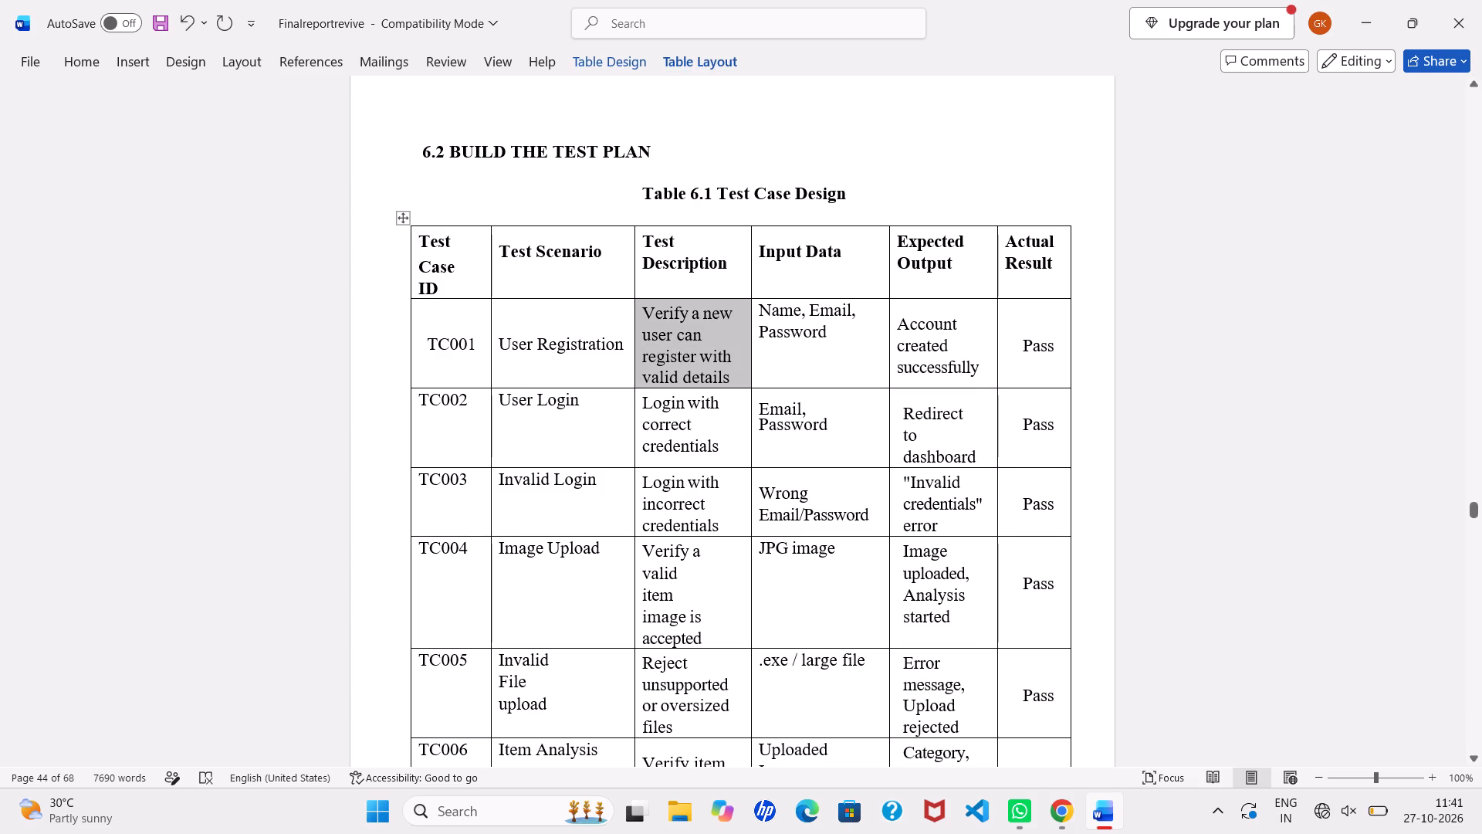
pyautogui.click(764, 313)
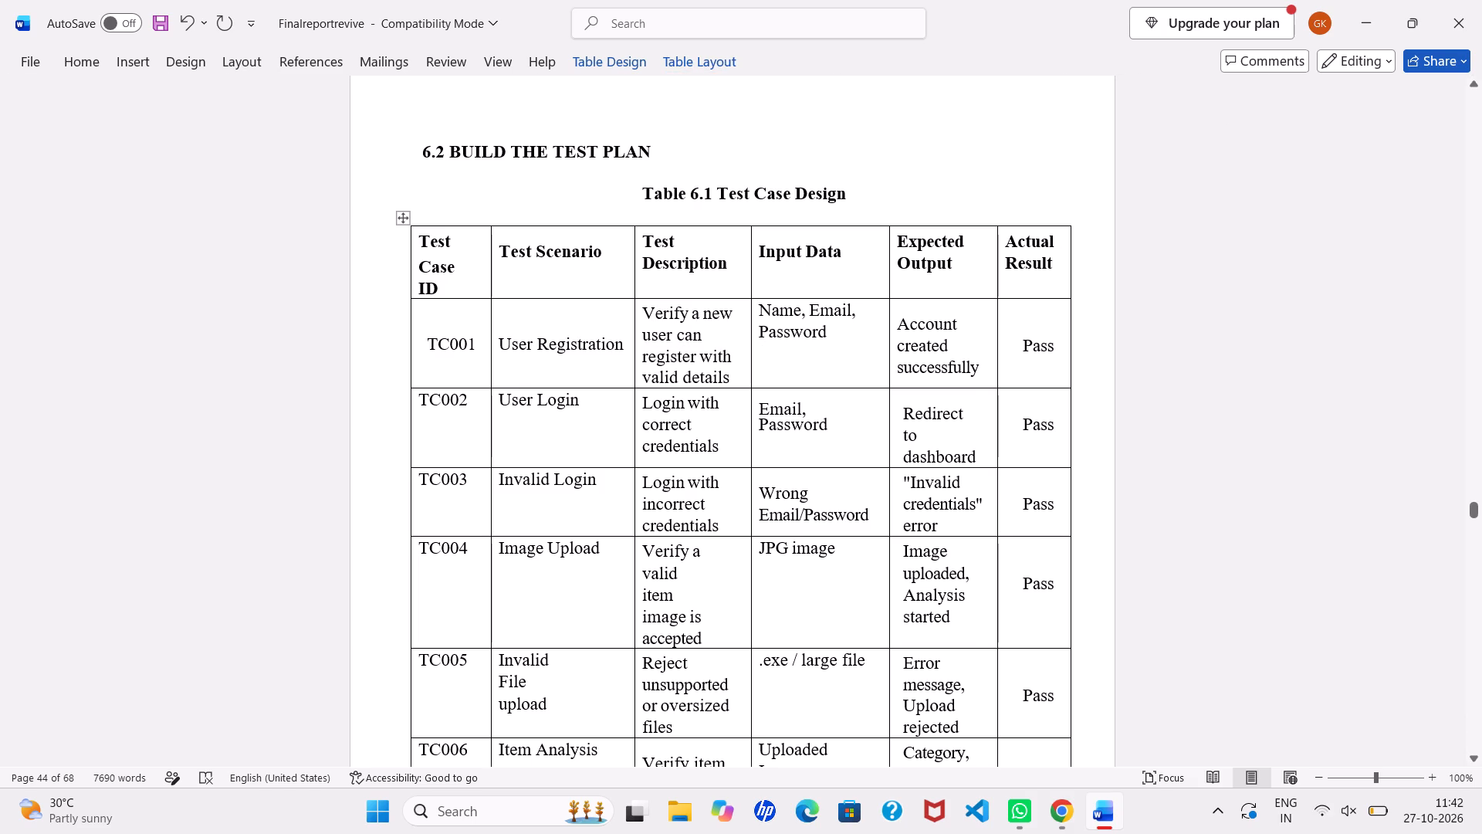
pyautogui.click(682, 71)
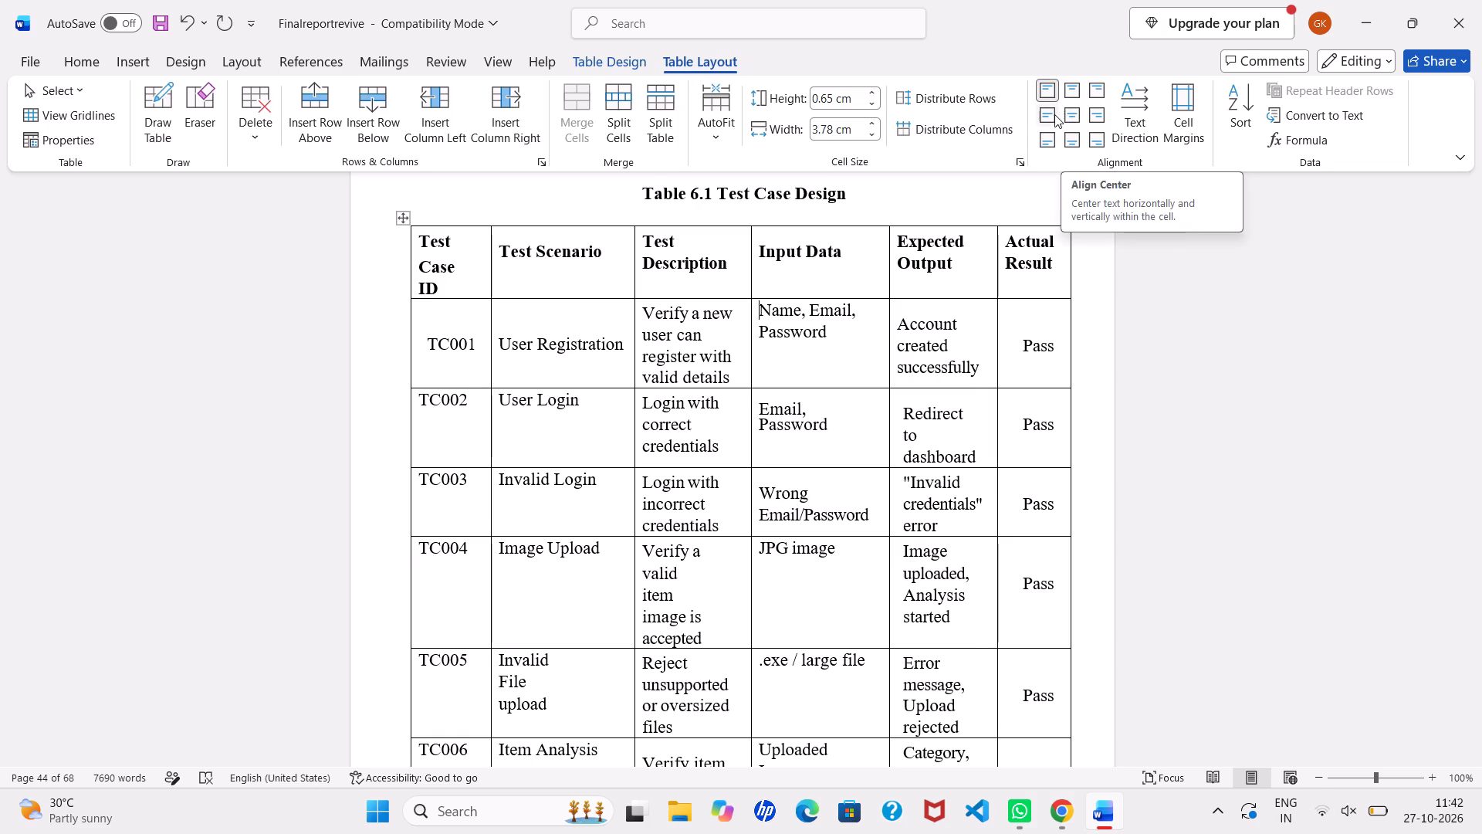
pyautogui.click(1052, 114)
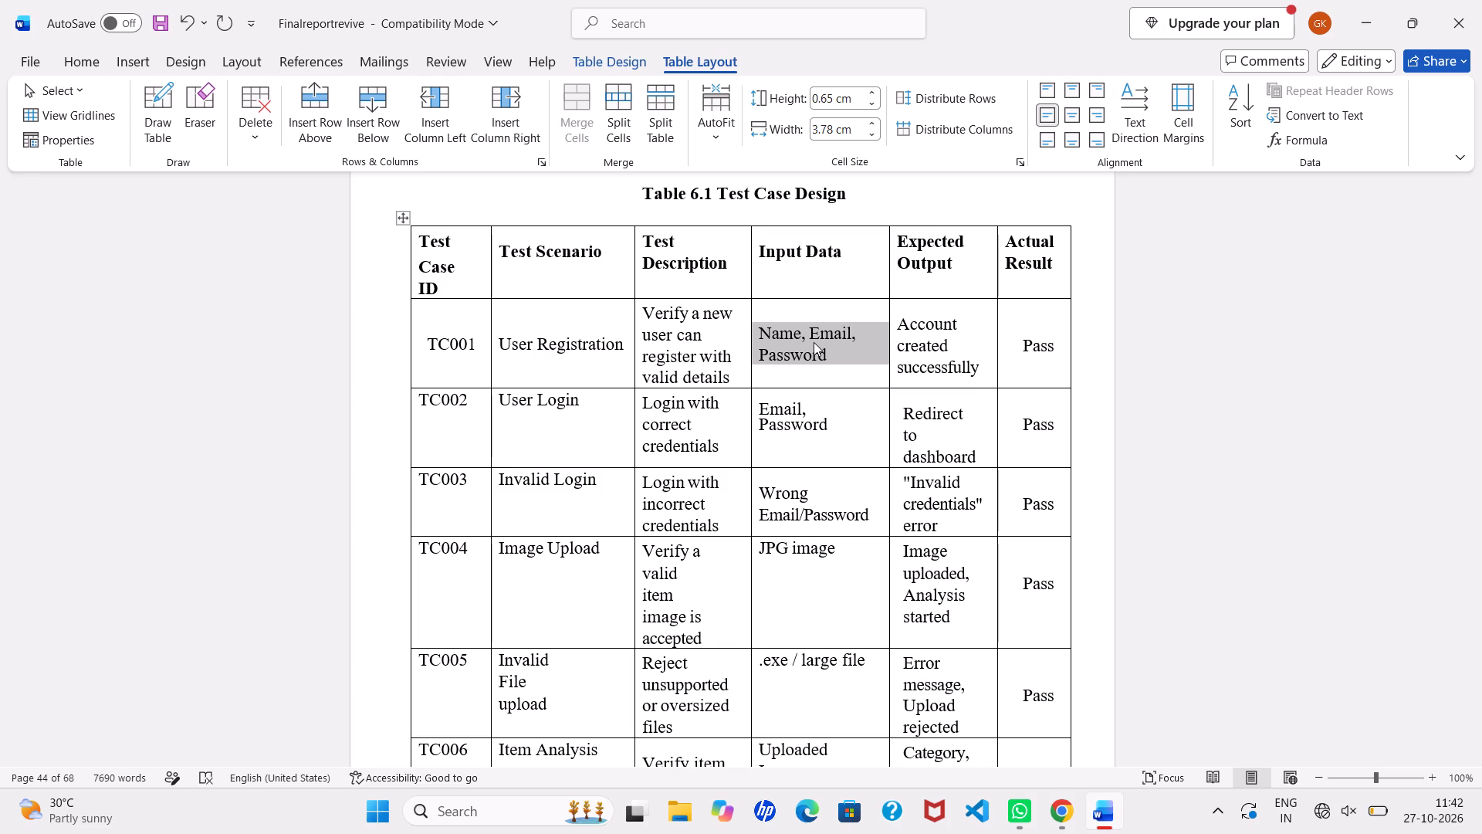
# Centre the Expected Output cell's text vertically in the TC001 row, keeping it left-aligned.
pyautogui.click(898, 319)
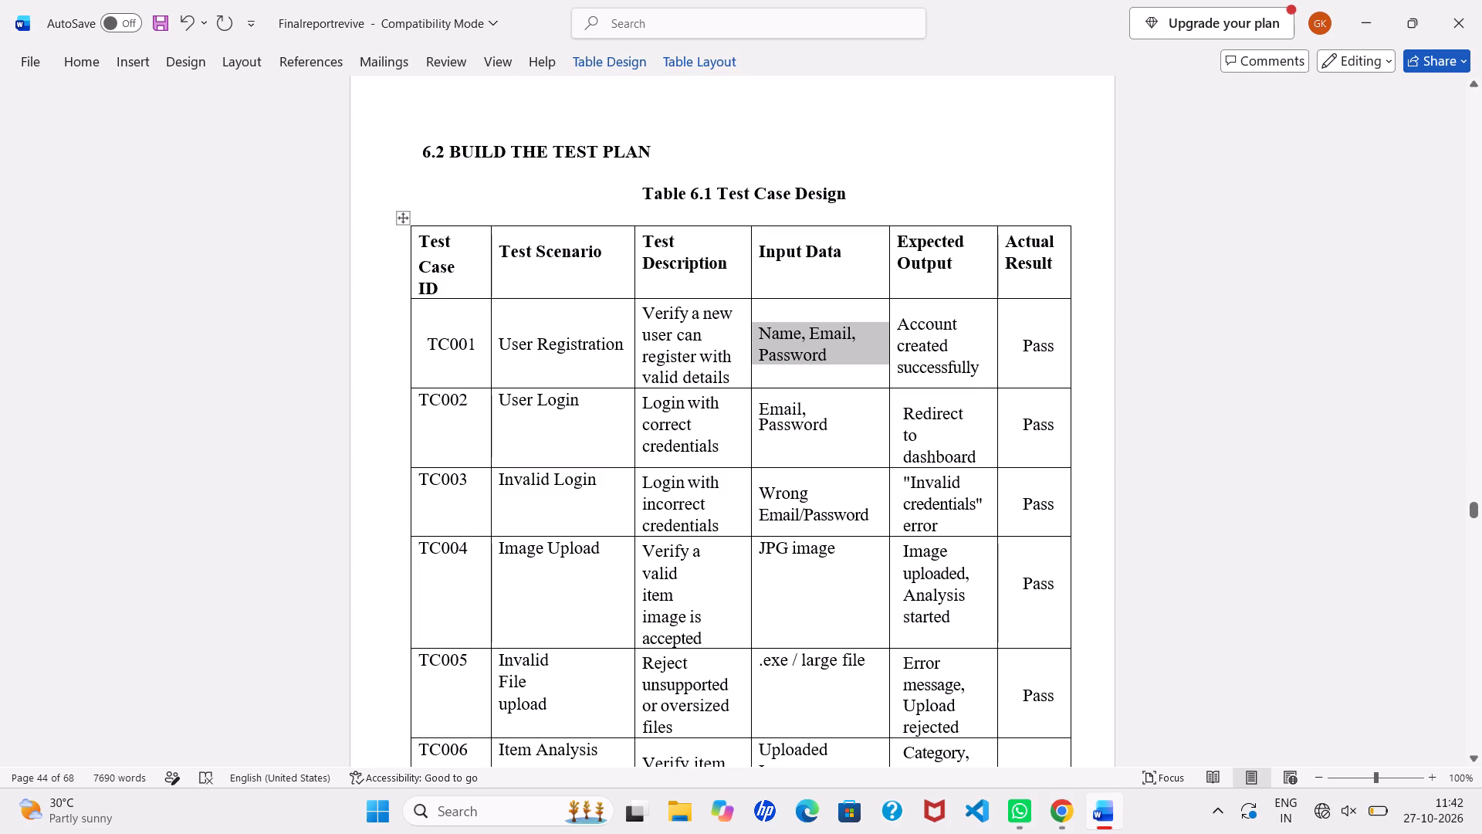
pyautogui.click(898, 319)
pyautogui.click(898, 319)
pyautogui.click(708, 69)
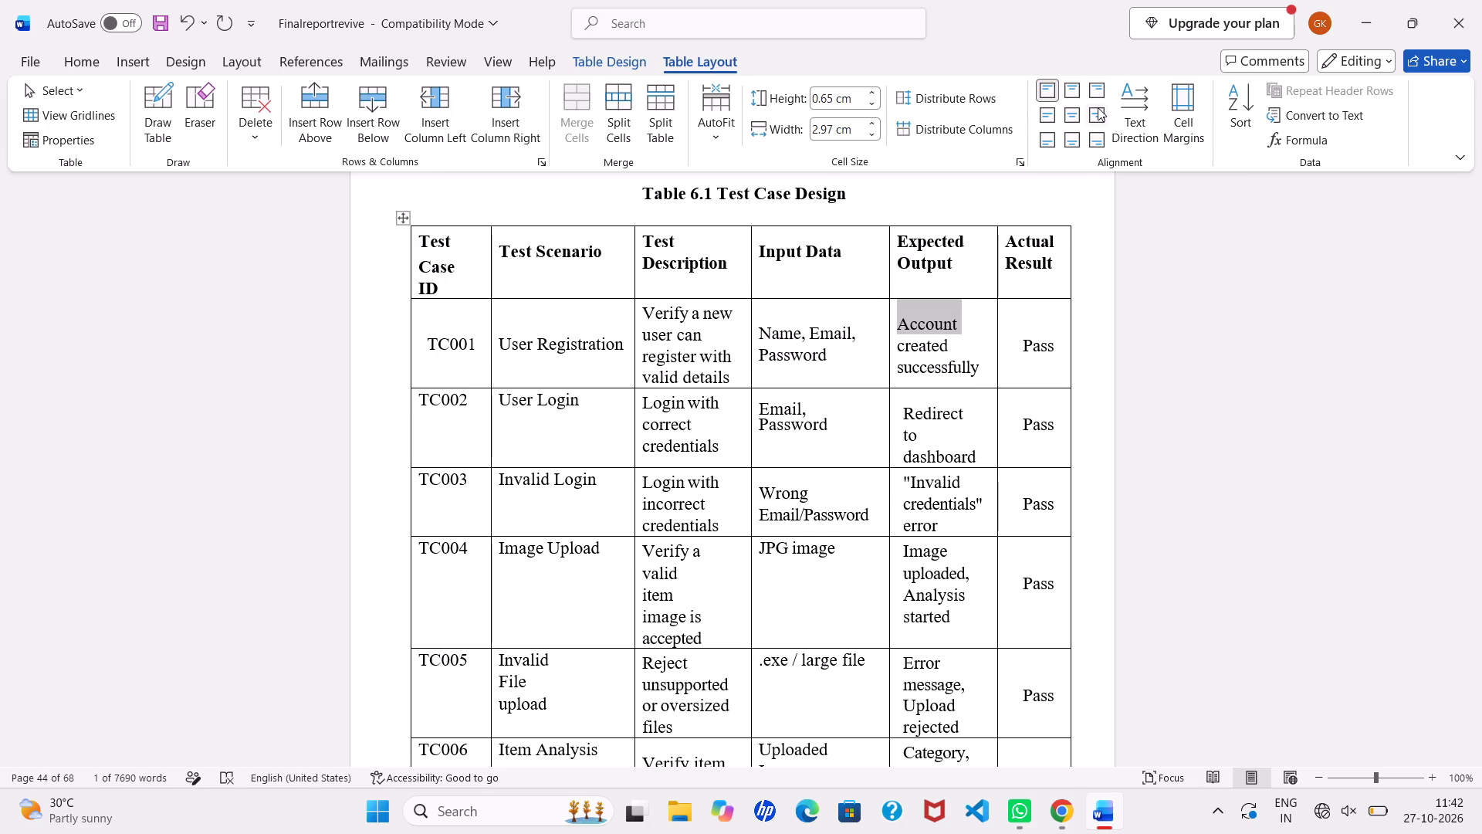
pyautogui.click(1044, 115)
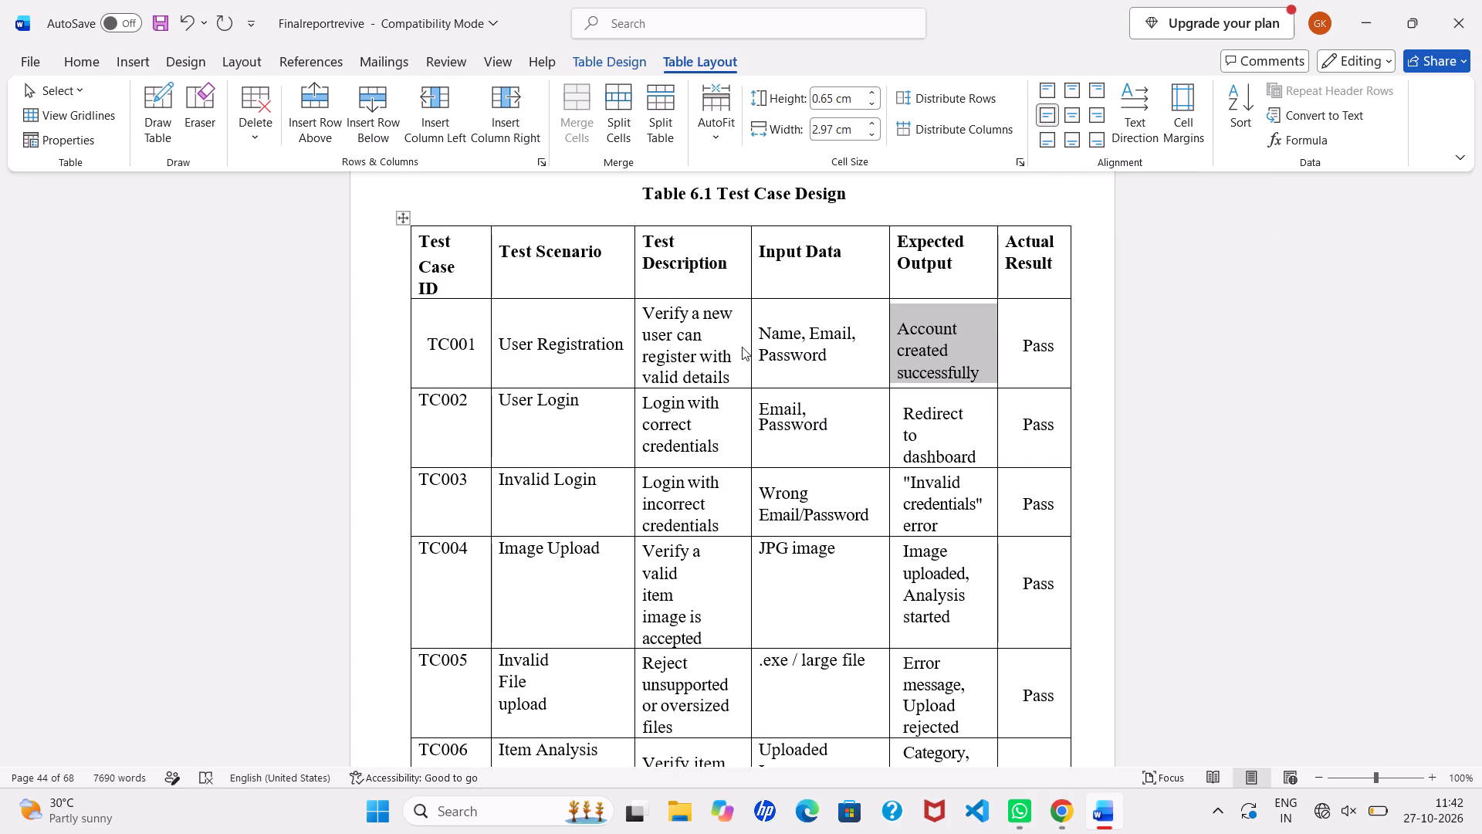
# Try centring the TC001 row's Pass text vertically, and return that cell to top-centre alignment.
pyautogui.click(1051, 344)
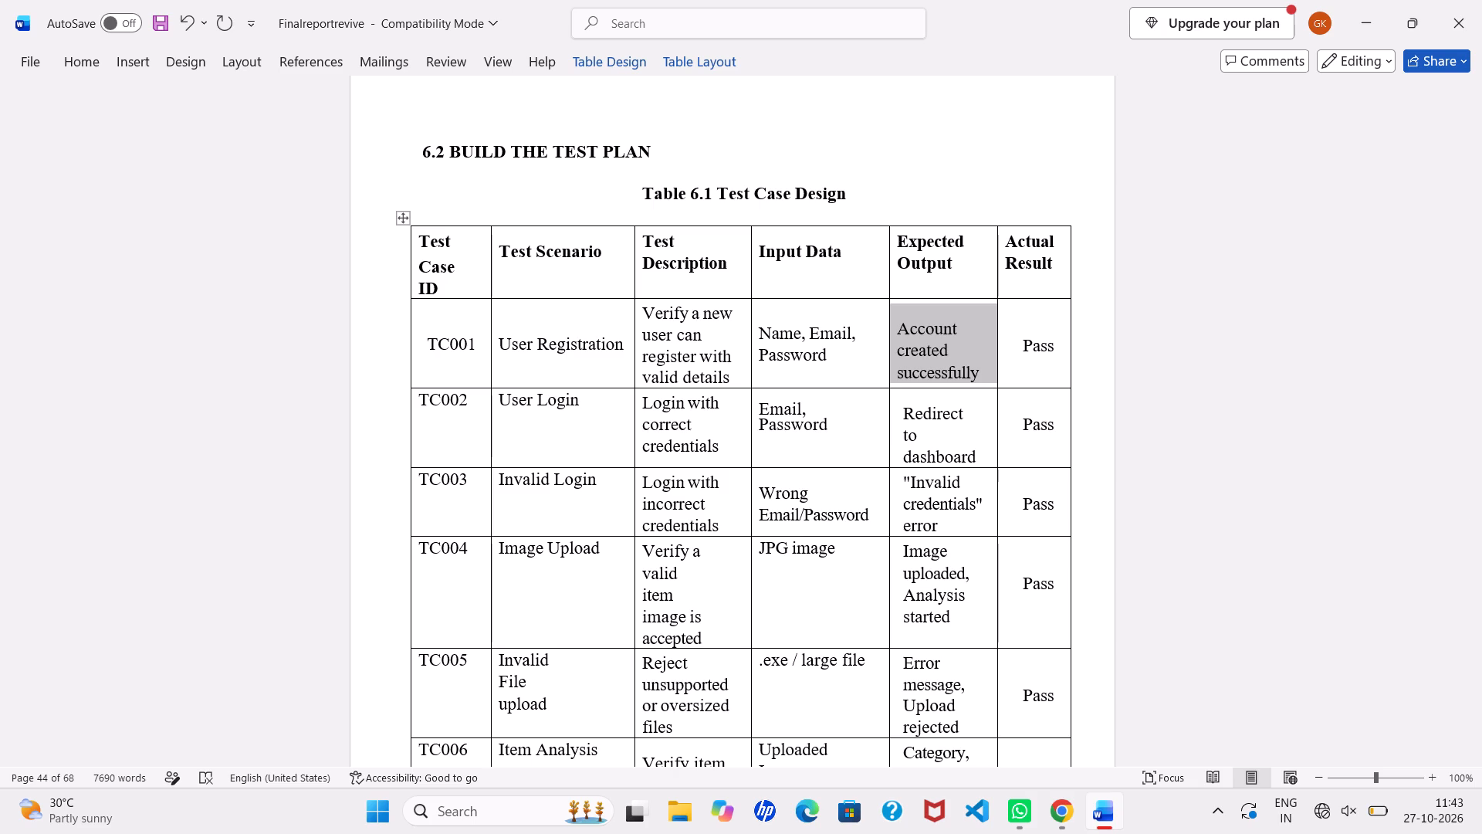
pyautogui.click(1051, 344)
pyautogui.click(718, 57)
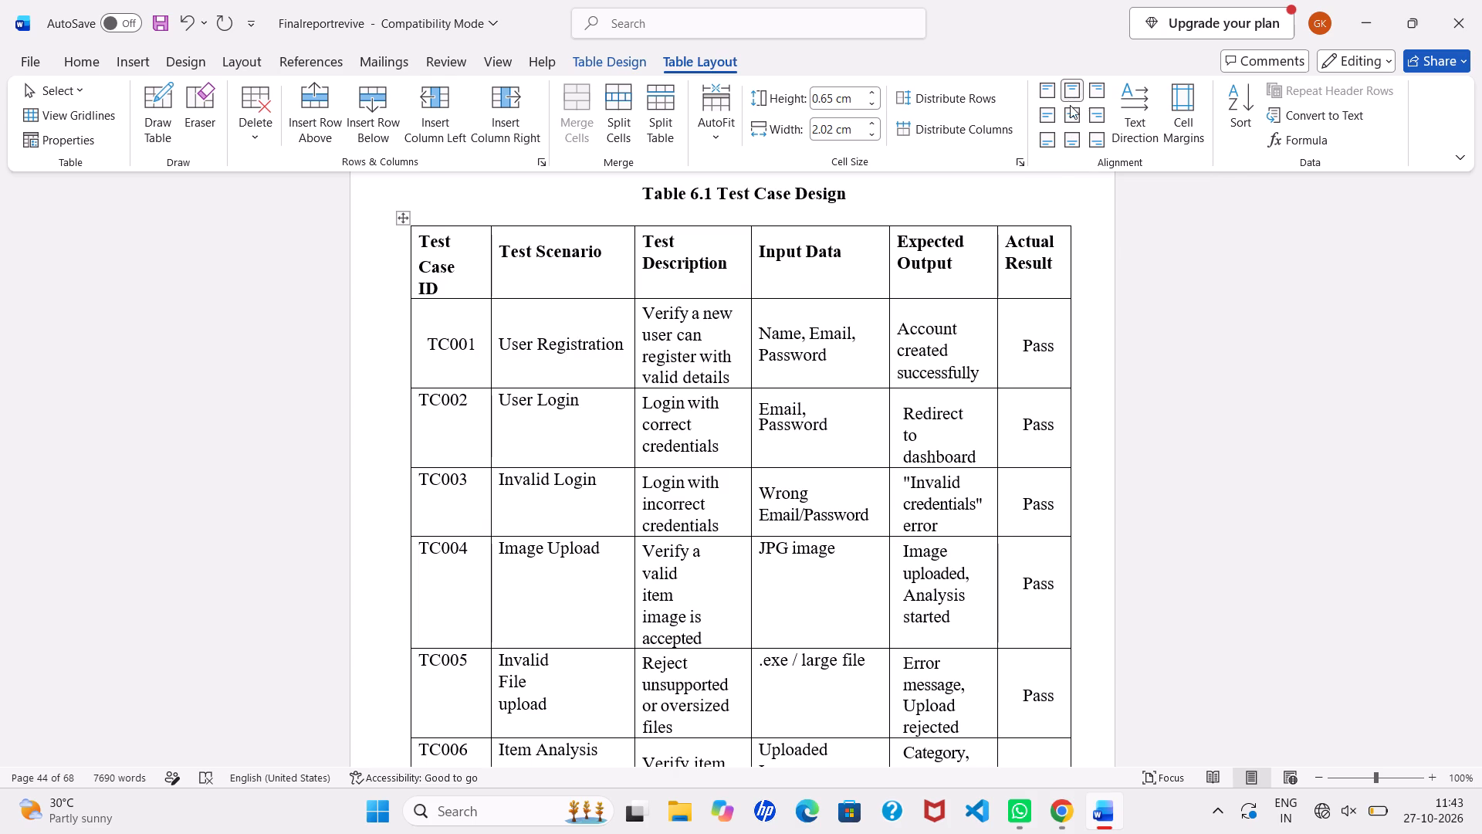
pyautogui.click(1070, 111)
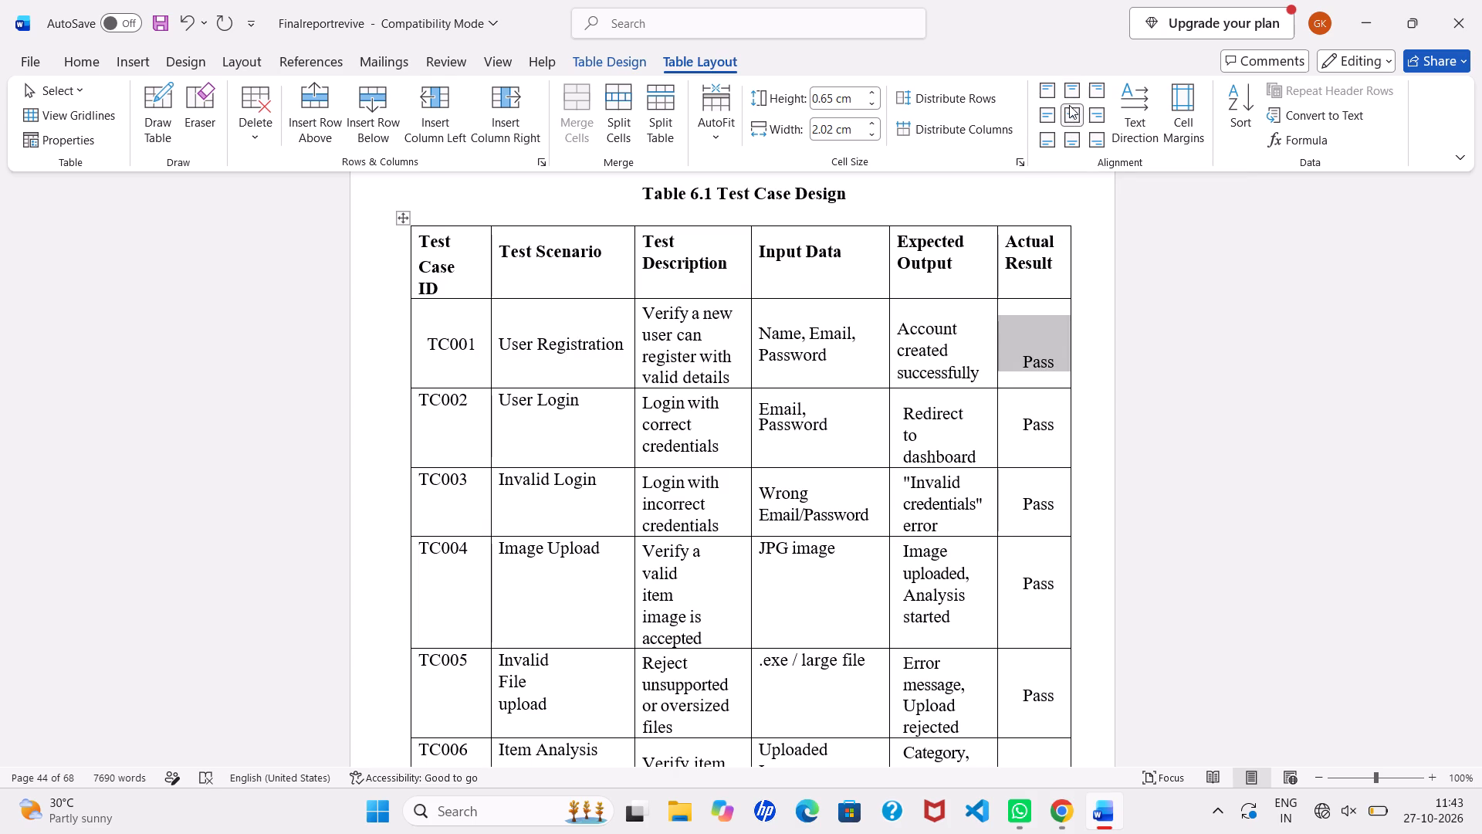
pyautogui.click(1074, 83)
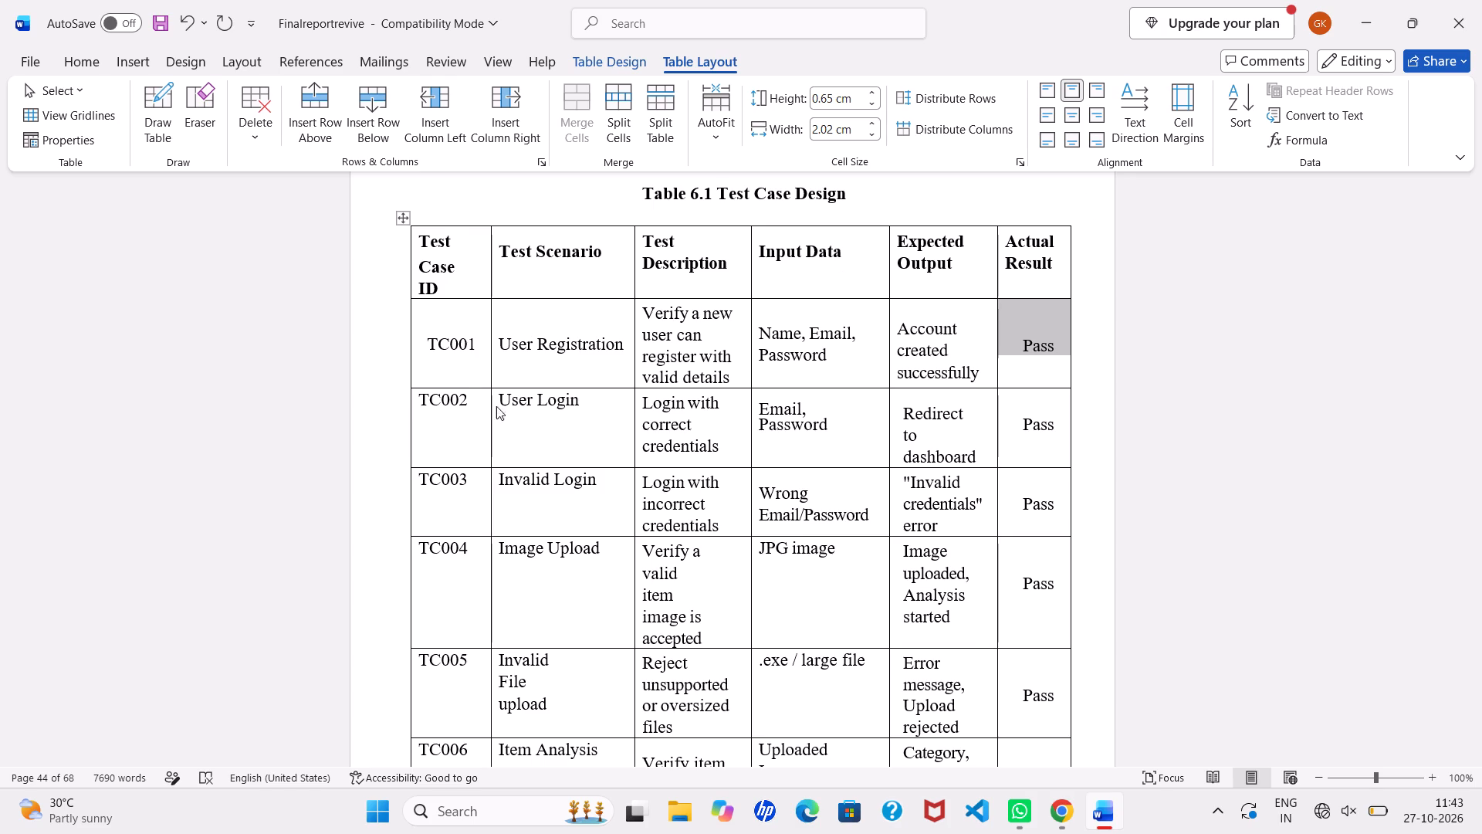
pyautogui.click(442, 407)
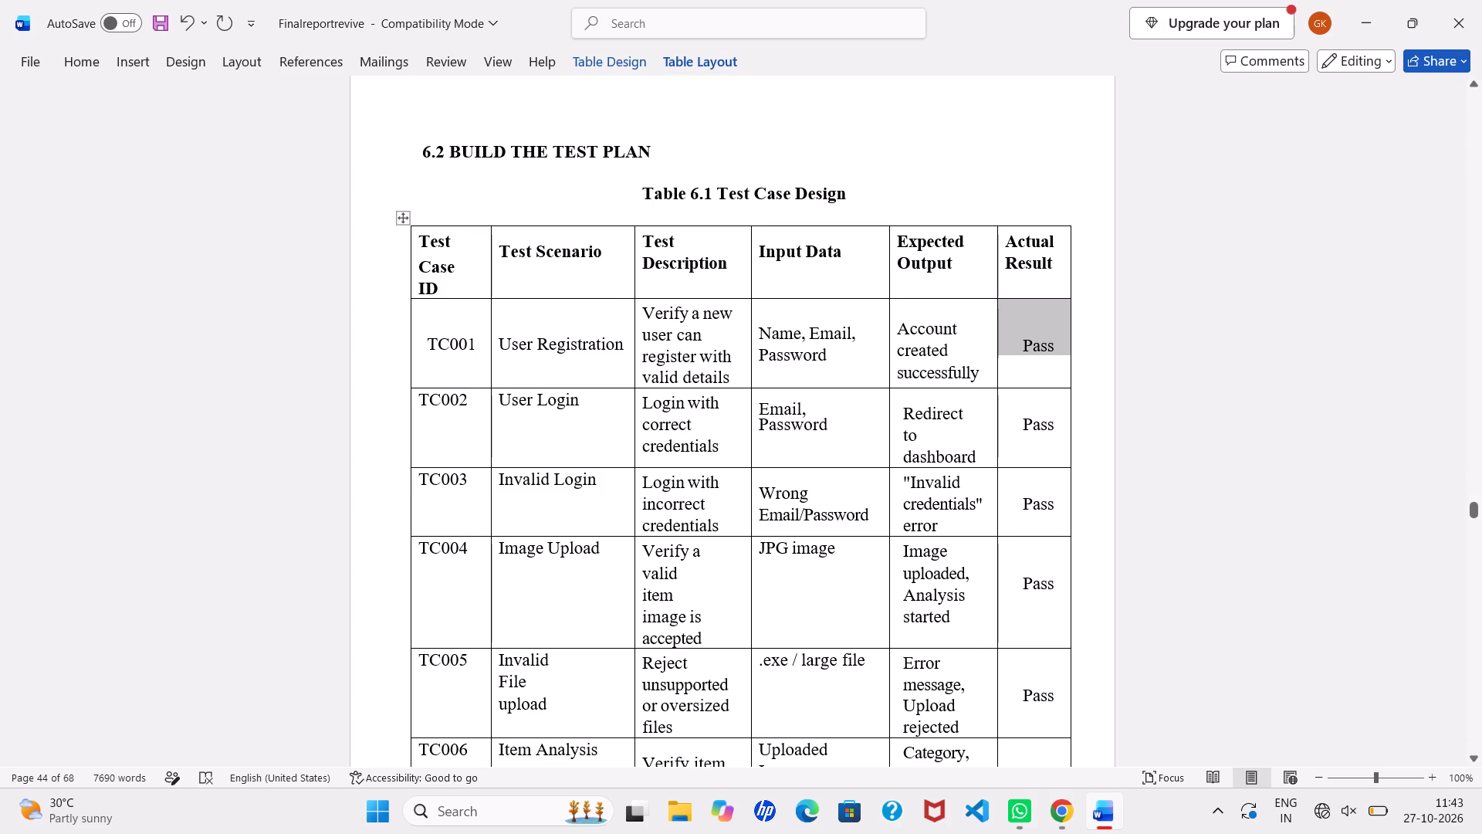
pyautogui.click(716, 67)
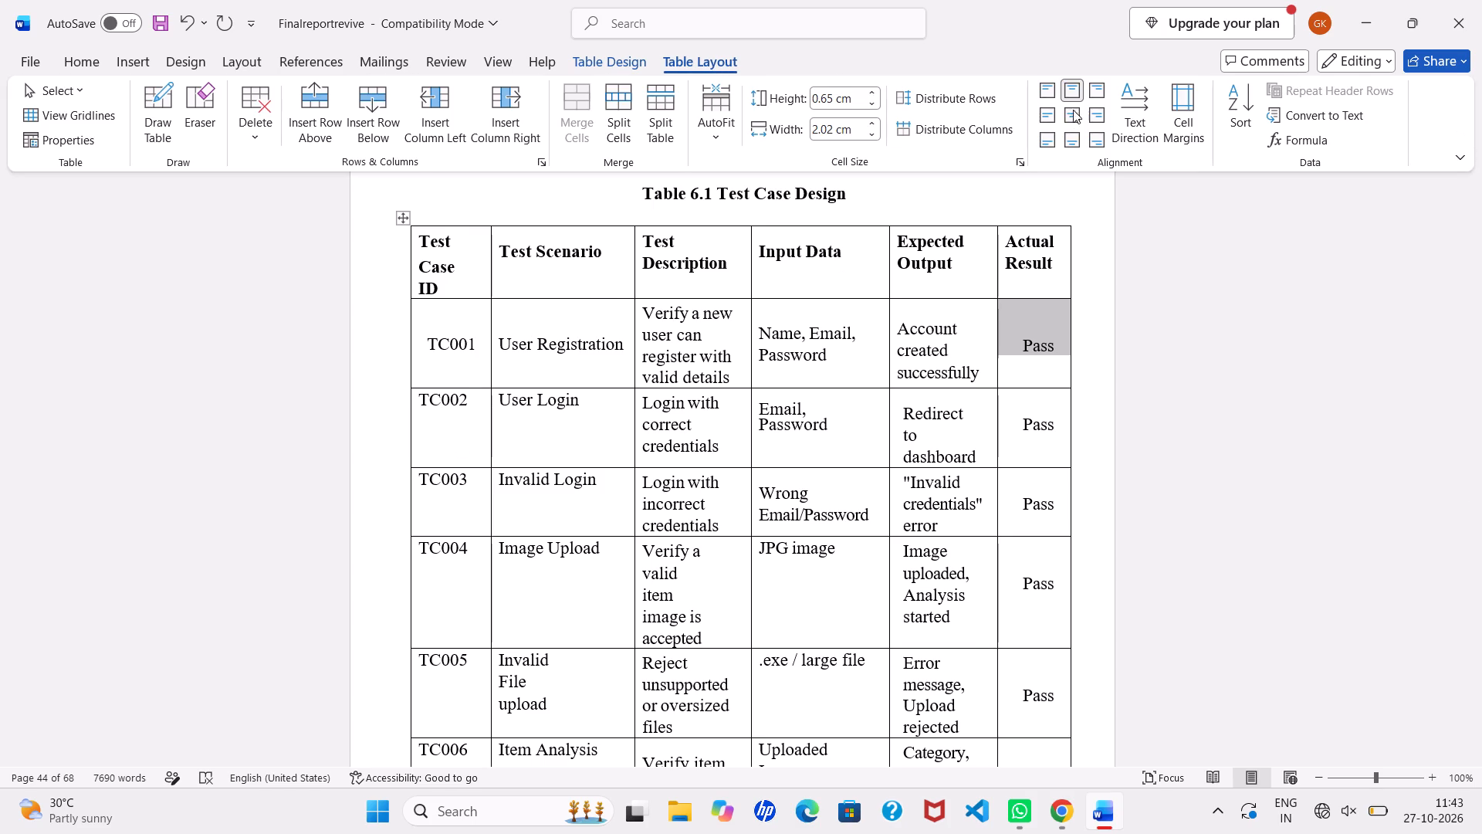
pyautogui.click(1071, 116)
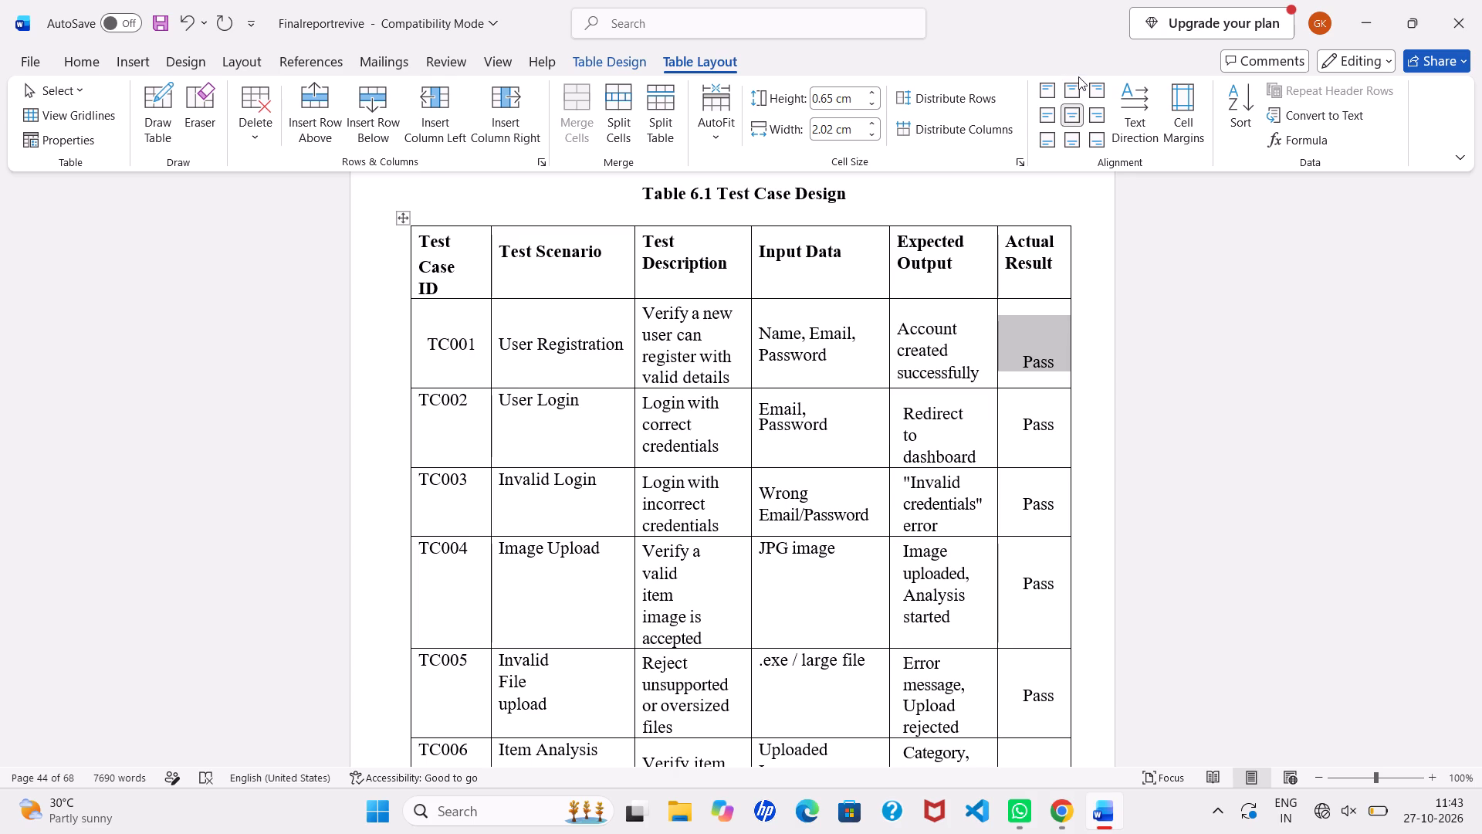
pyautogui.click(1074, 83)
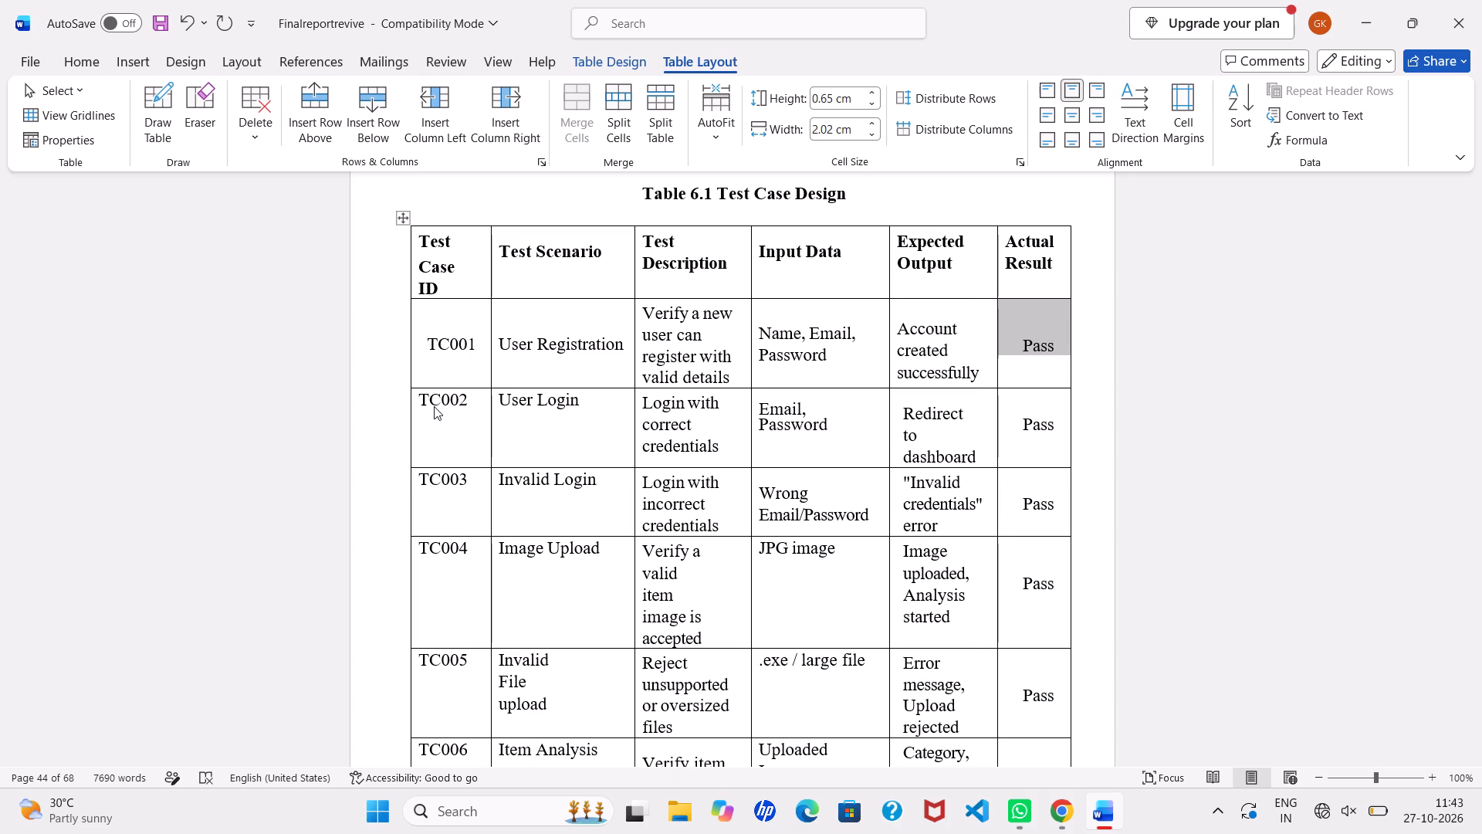
# Centre the TC002 cell's text both horizontally and vertically in Table 6.1.
pyautogui.click(434, 406)
pyautogui.click(434, 406)
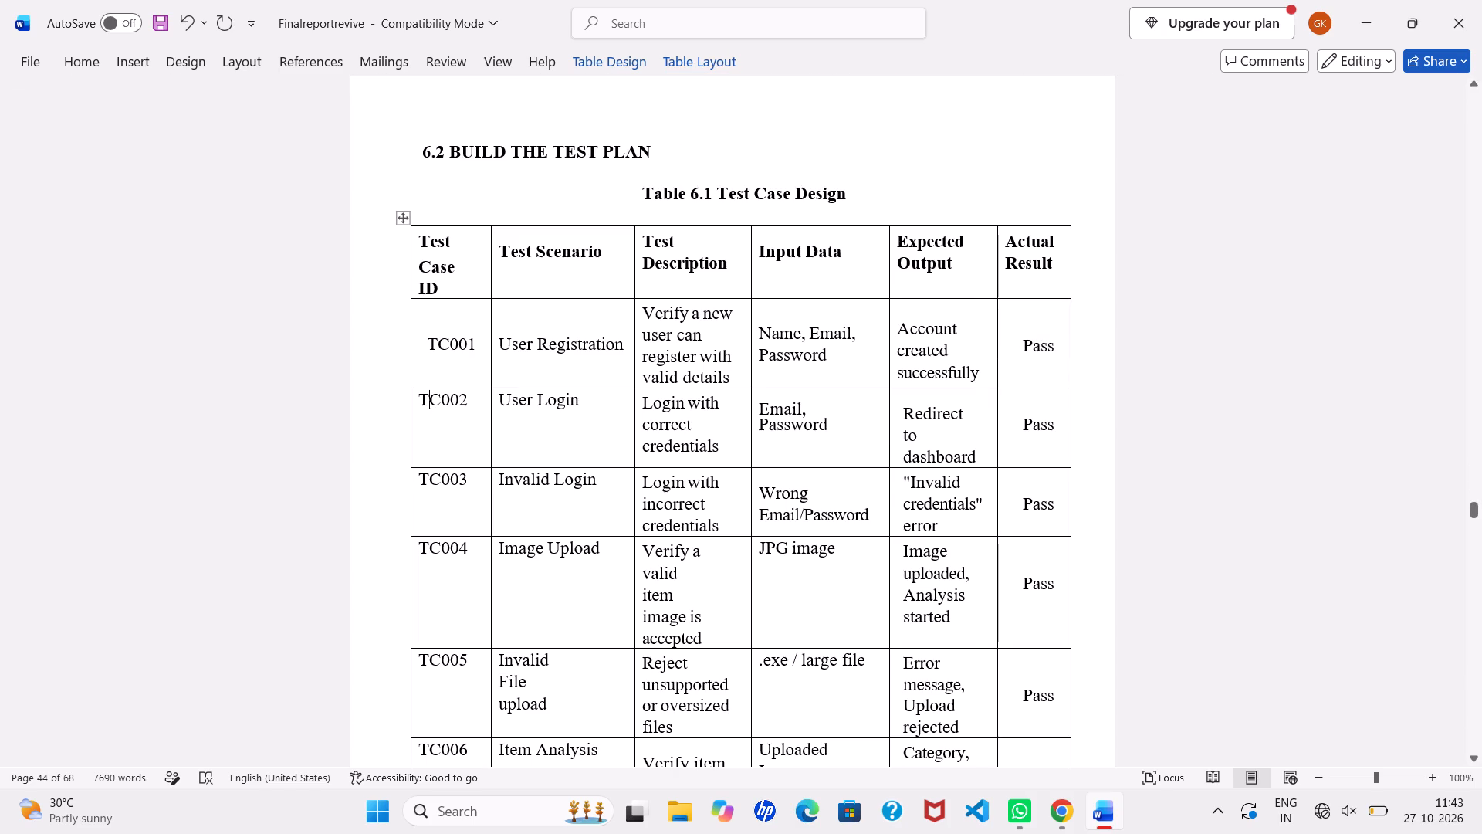
pyautogui.click(727, 67)
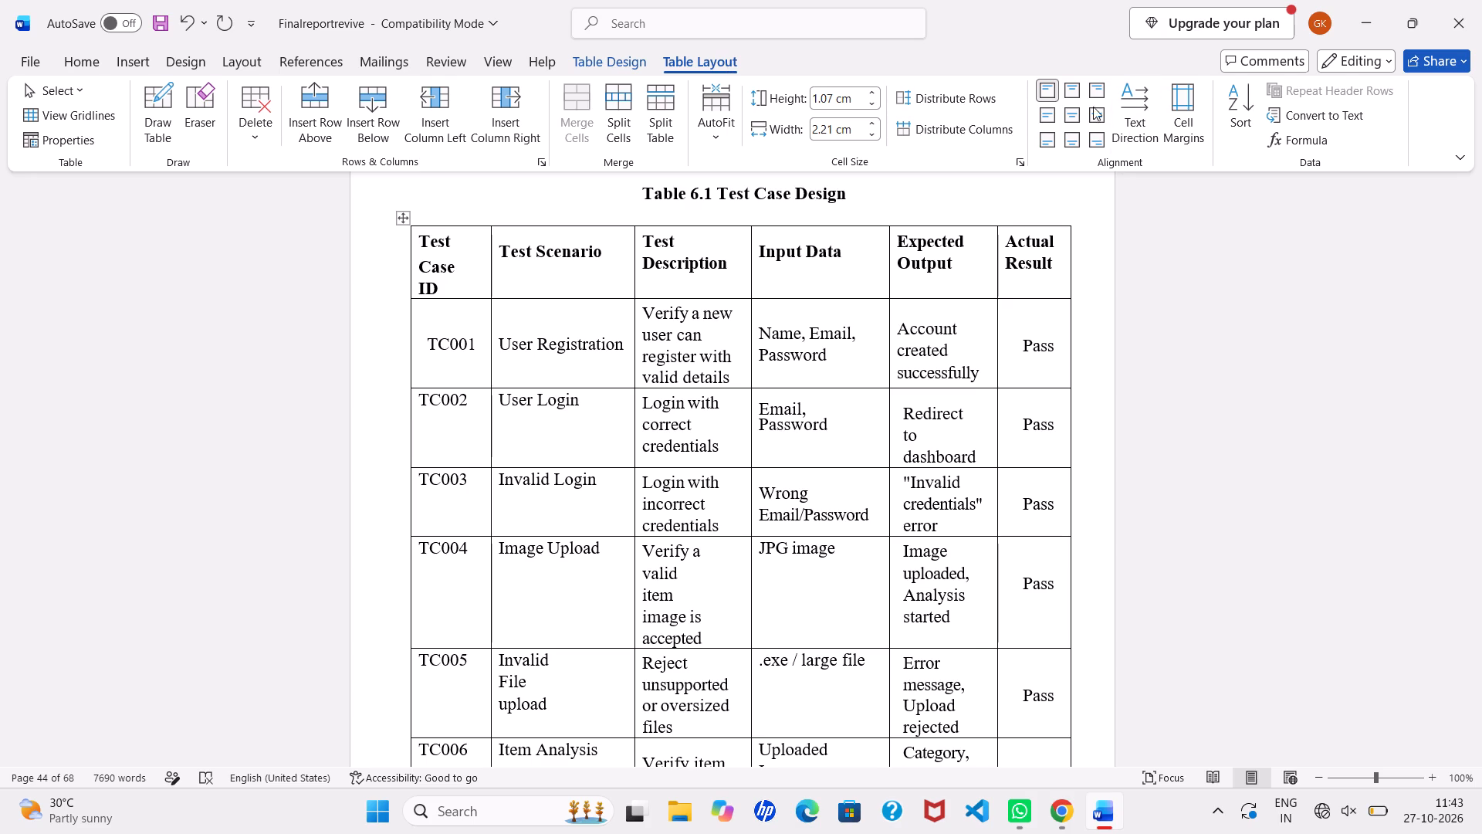
pyautogui.click(1074, 113)
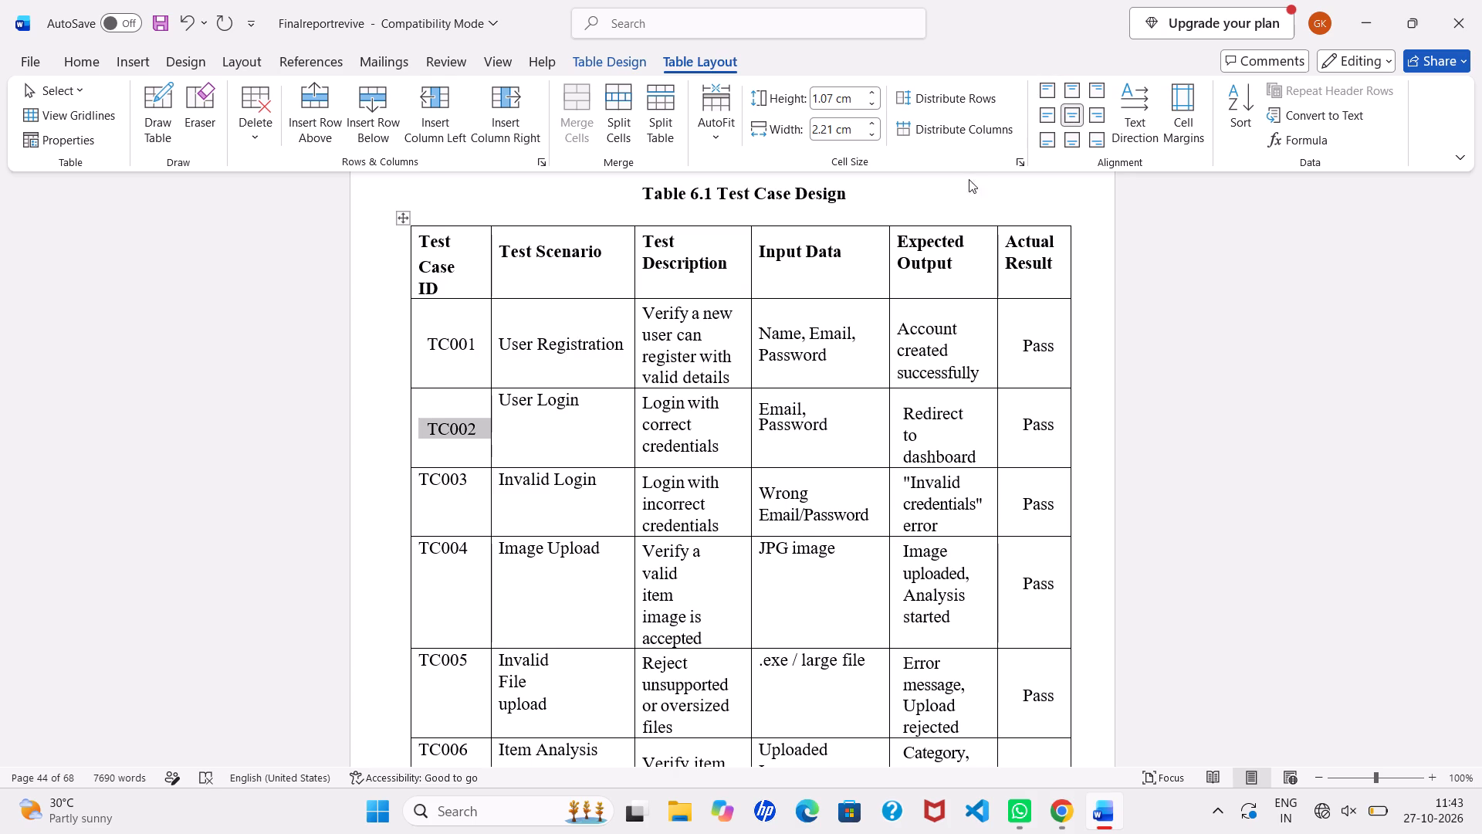
pyautogui.click(554, 412)
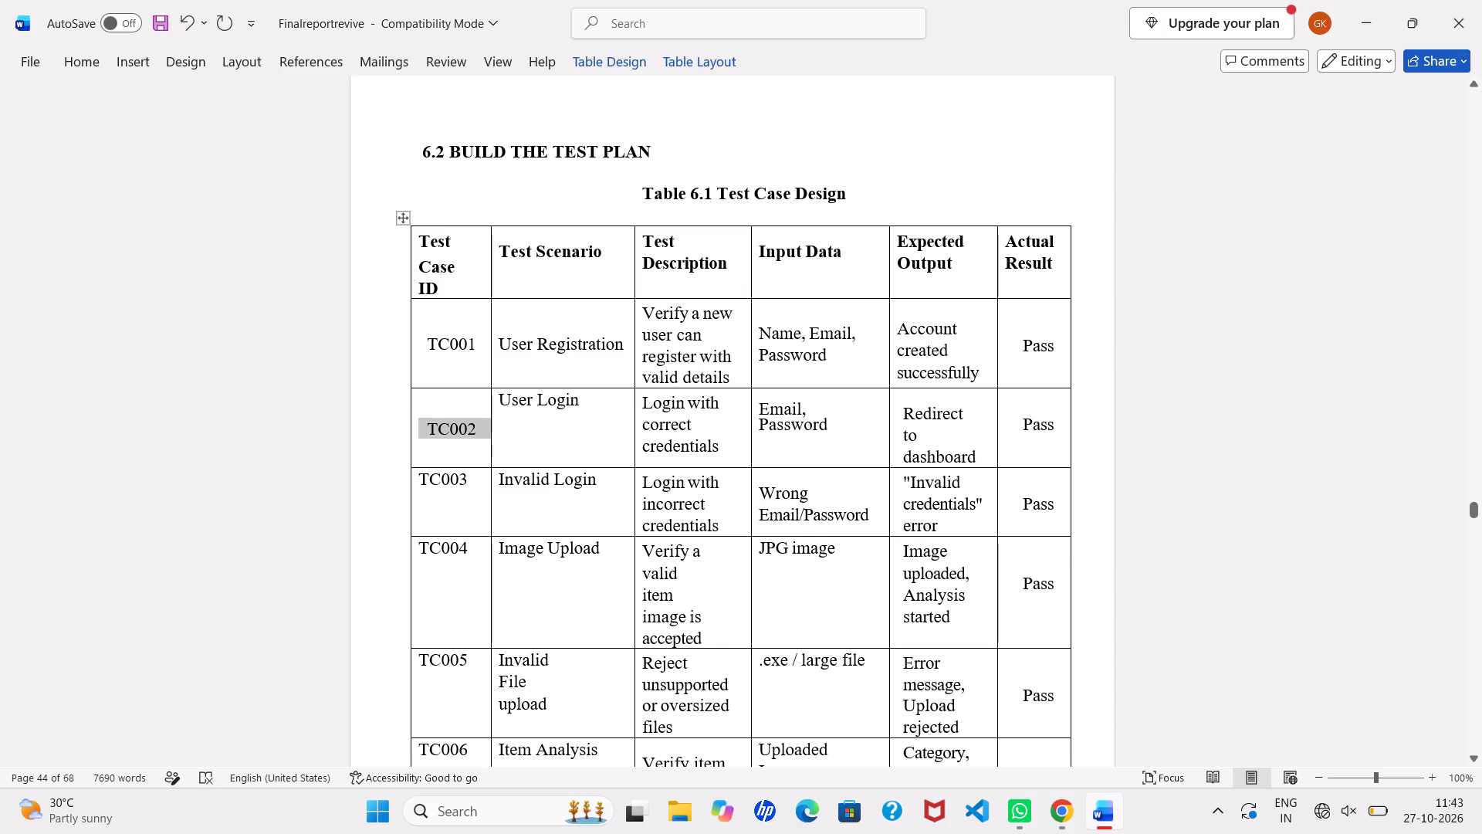
# Centre the Test Case ID cells from TC001 to TC007 both horizontally and vertically.
pyautogui.moveTo(426, 347); pyautogui.dragTo(453, 571)
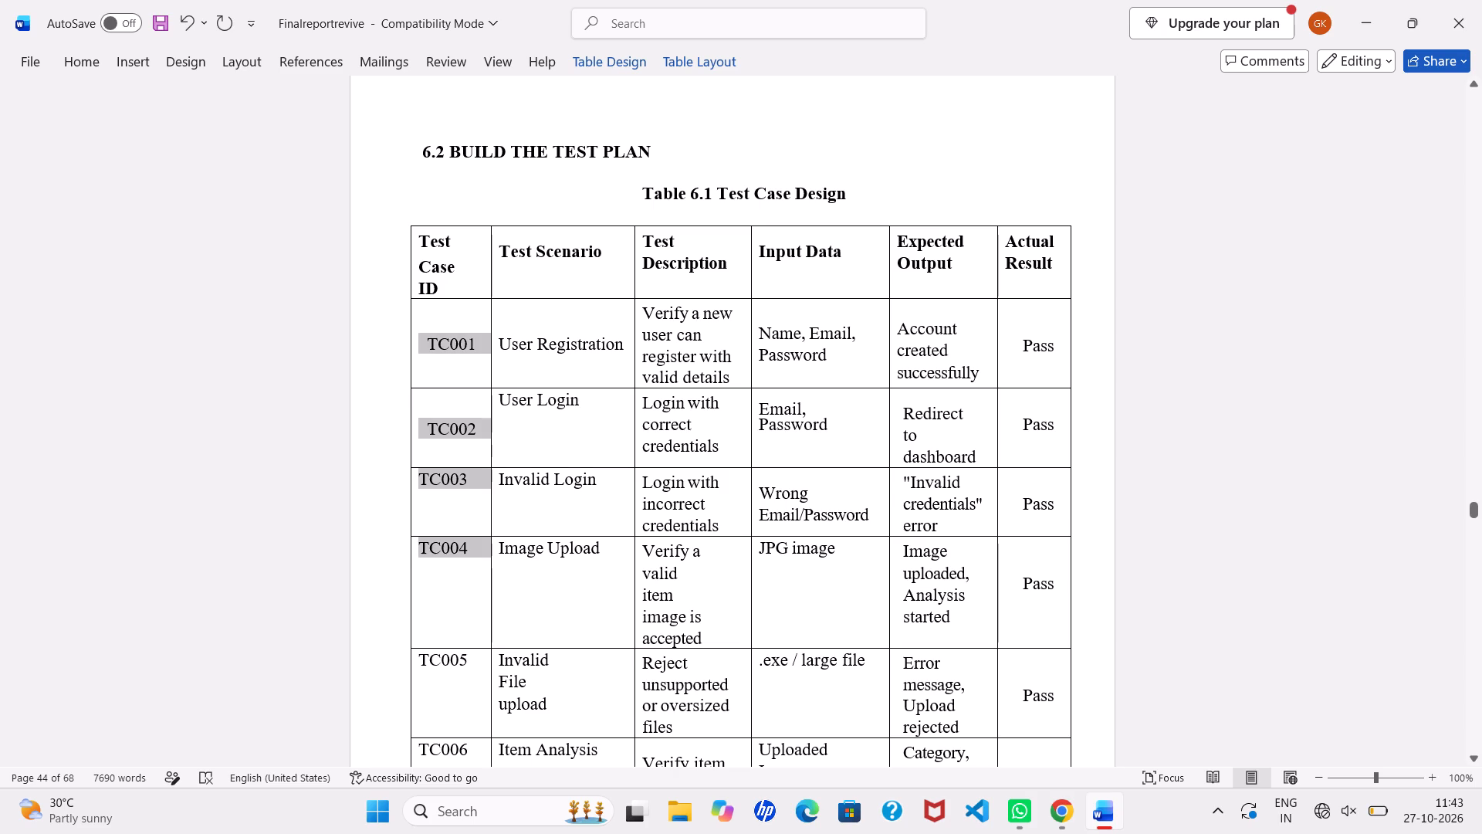
pyautogui.moveTo(453, 571); pyautogui.dragTo(471, 551)
pyautogui.scroll(1, 445, 663)
pyautogui.click(696, 55)
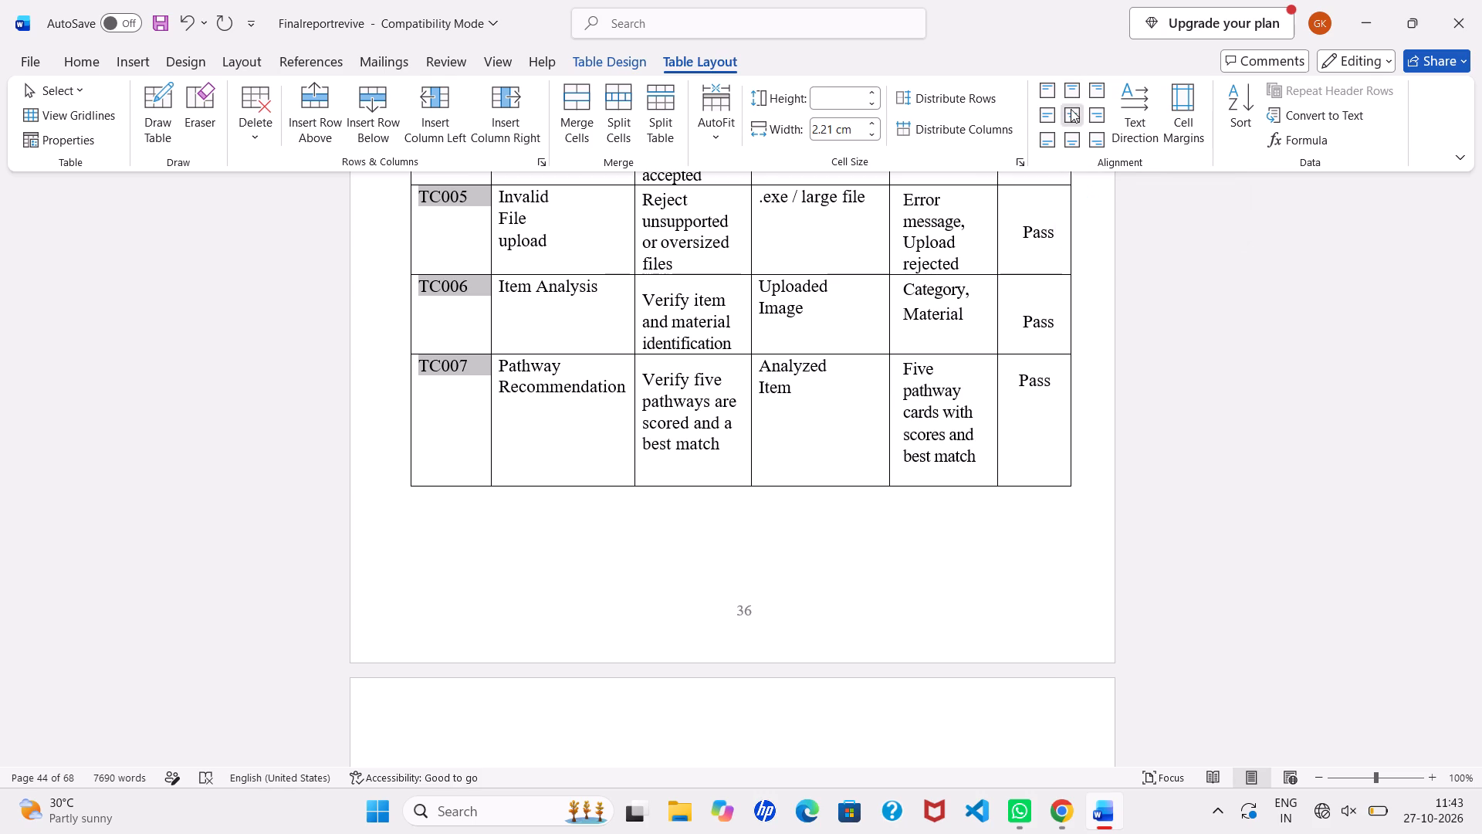
pyautogui.click(1071, 109)
pyautogui.click(630, 293)
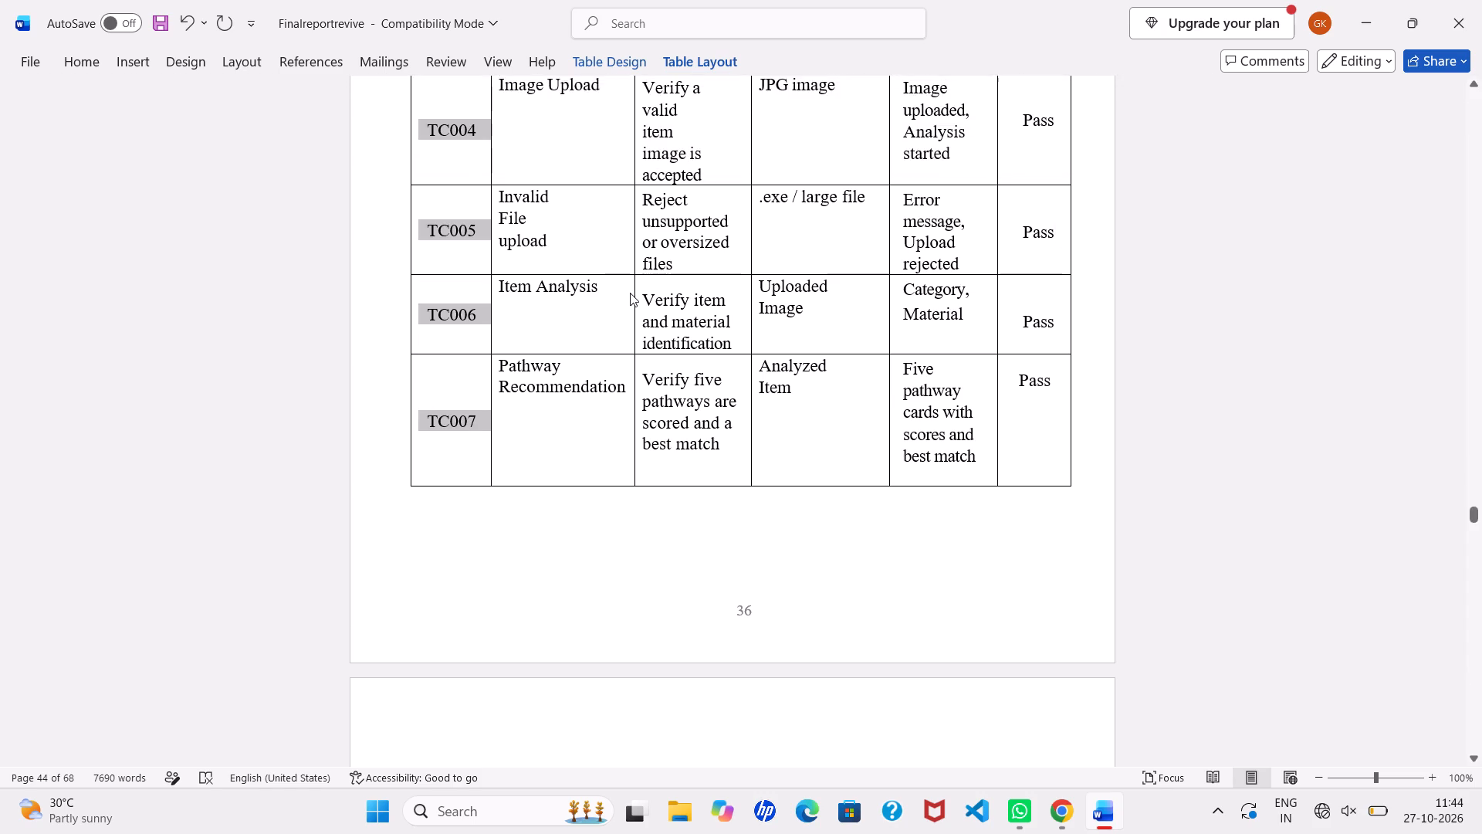
# Vertically centre the Test Scenario cells from User Registration to Pathway Recommendation, keeping the text left-aligned.
pyautogui.scroll(2, 630, 293)
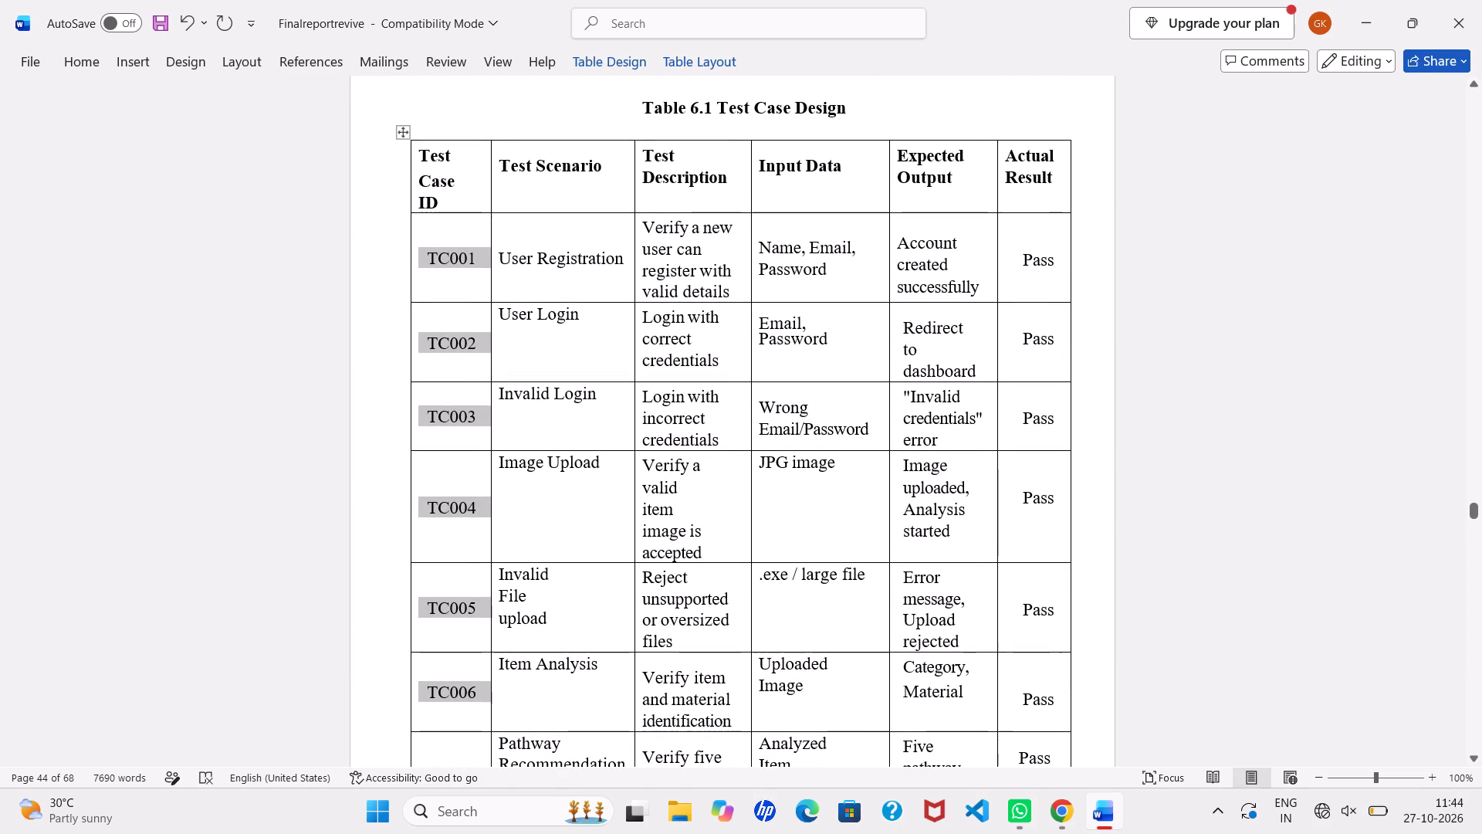
pyautogui.moveTo(501, 256); pyautogui.dragTo(612, 442)
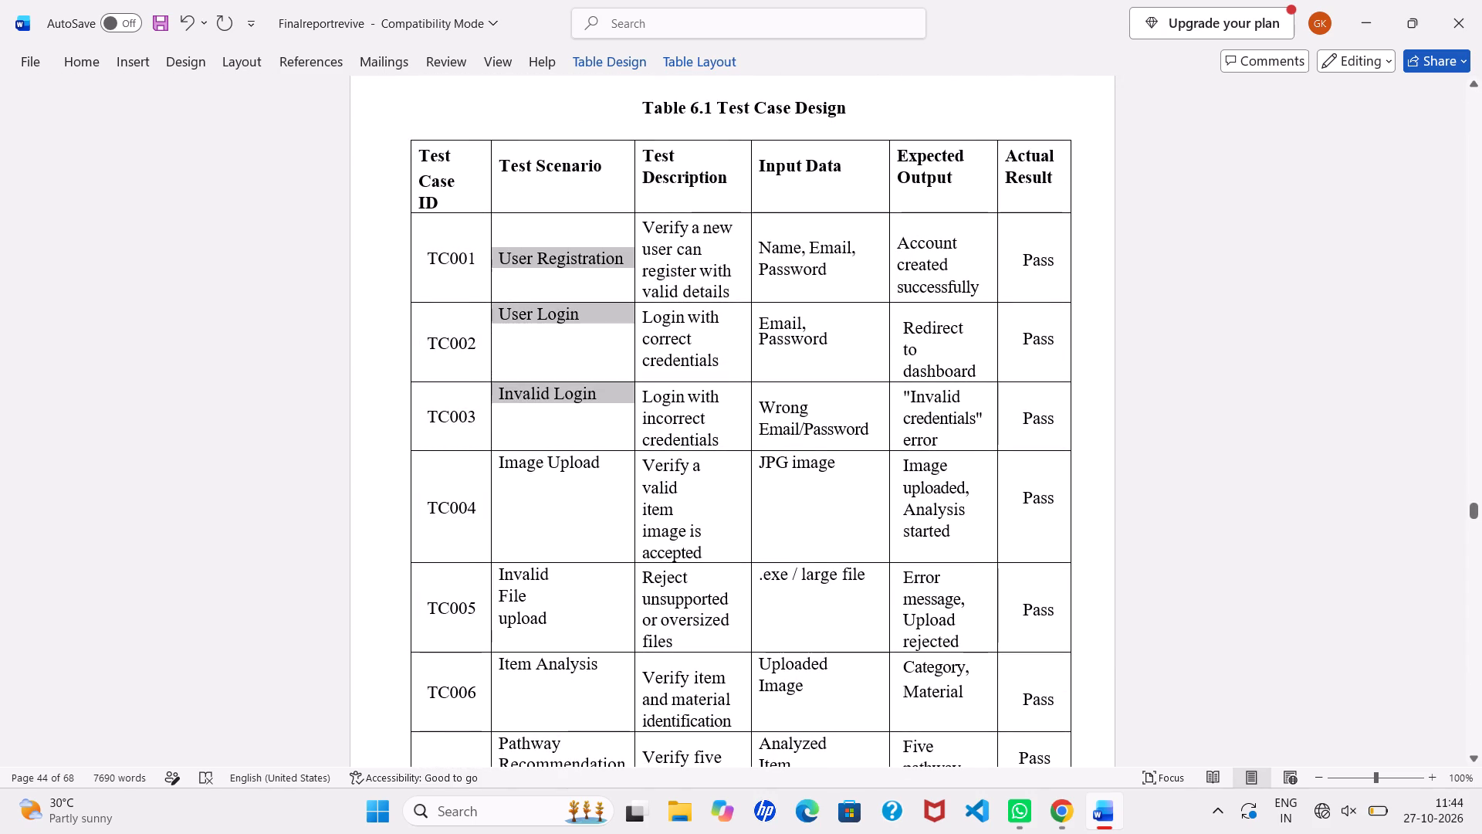
pyautogui.moveTo(612, 442); pyautogui.dragTo(602, 634)
pyautogui.scroll(1, 614, 451)
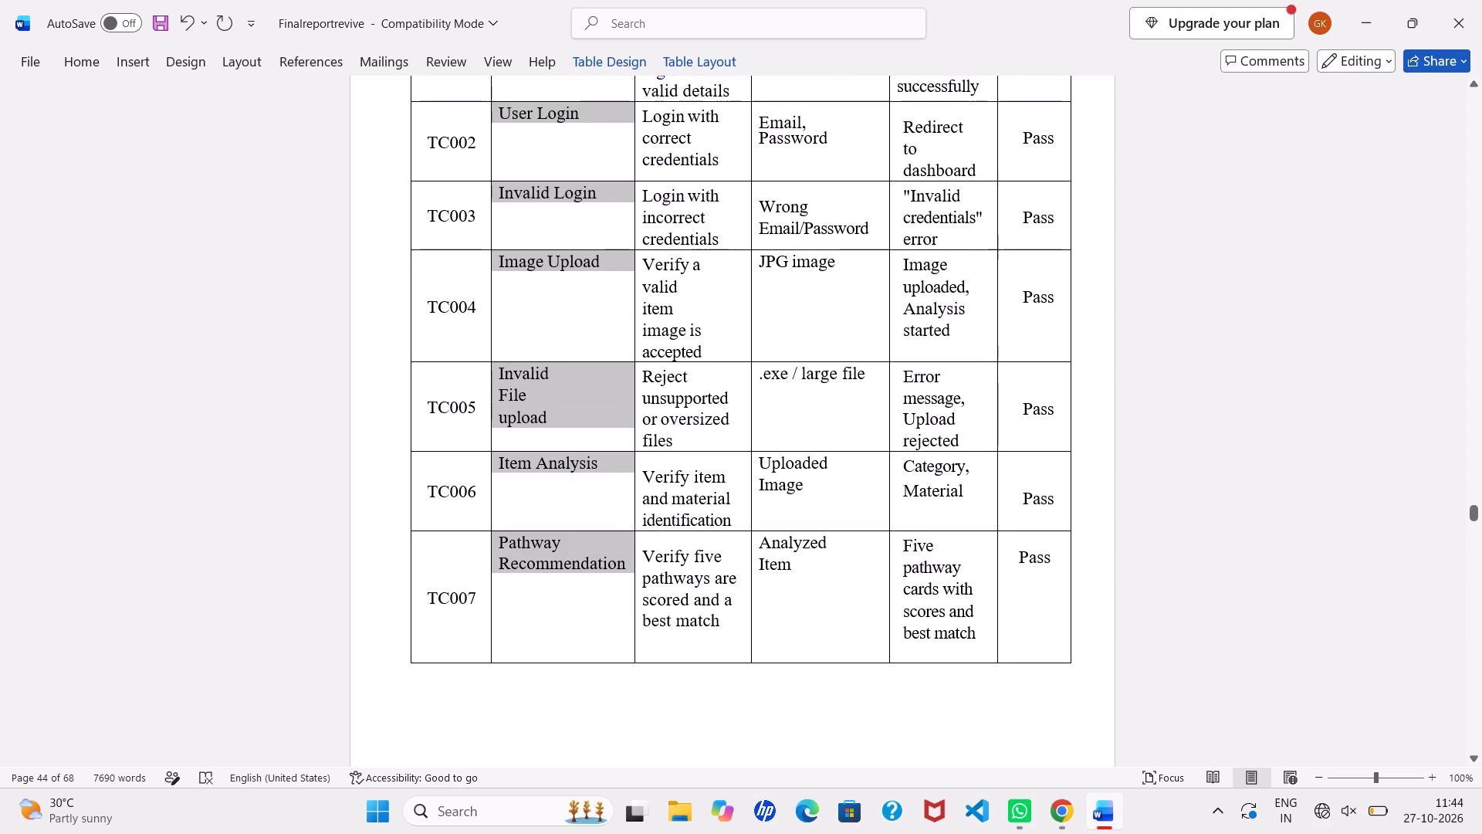
pyautogui.click(692, 63)
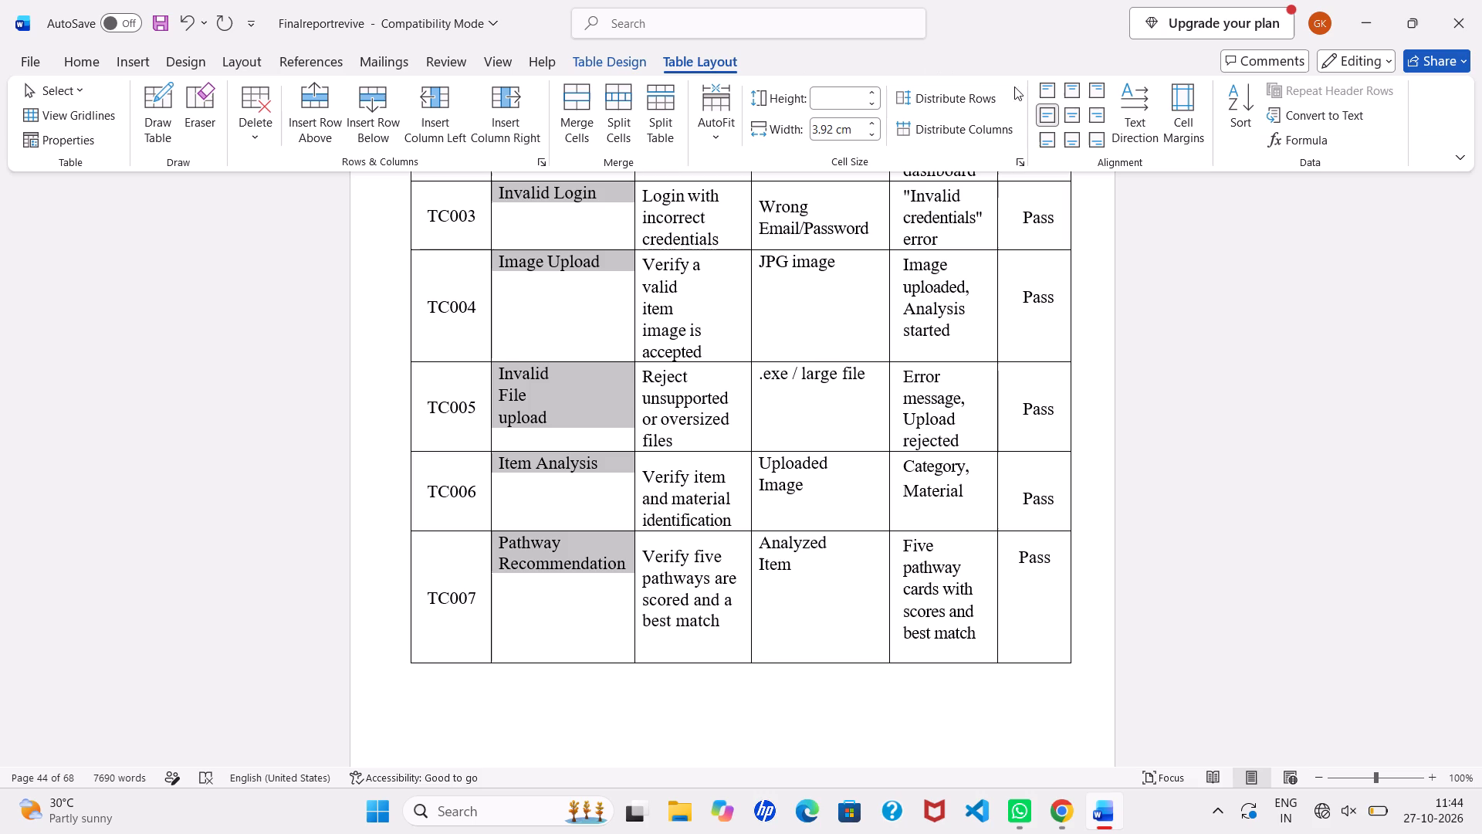
pyautogui.click(1045, 114)
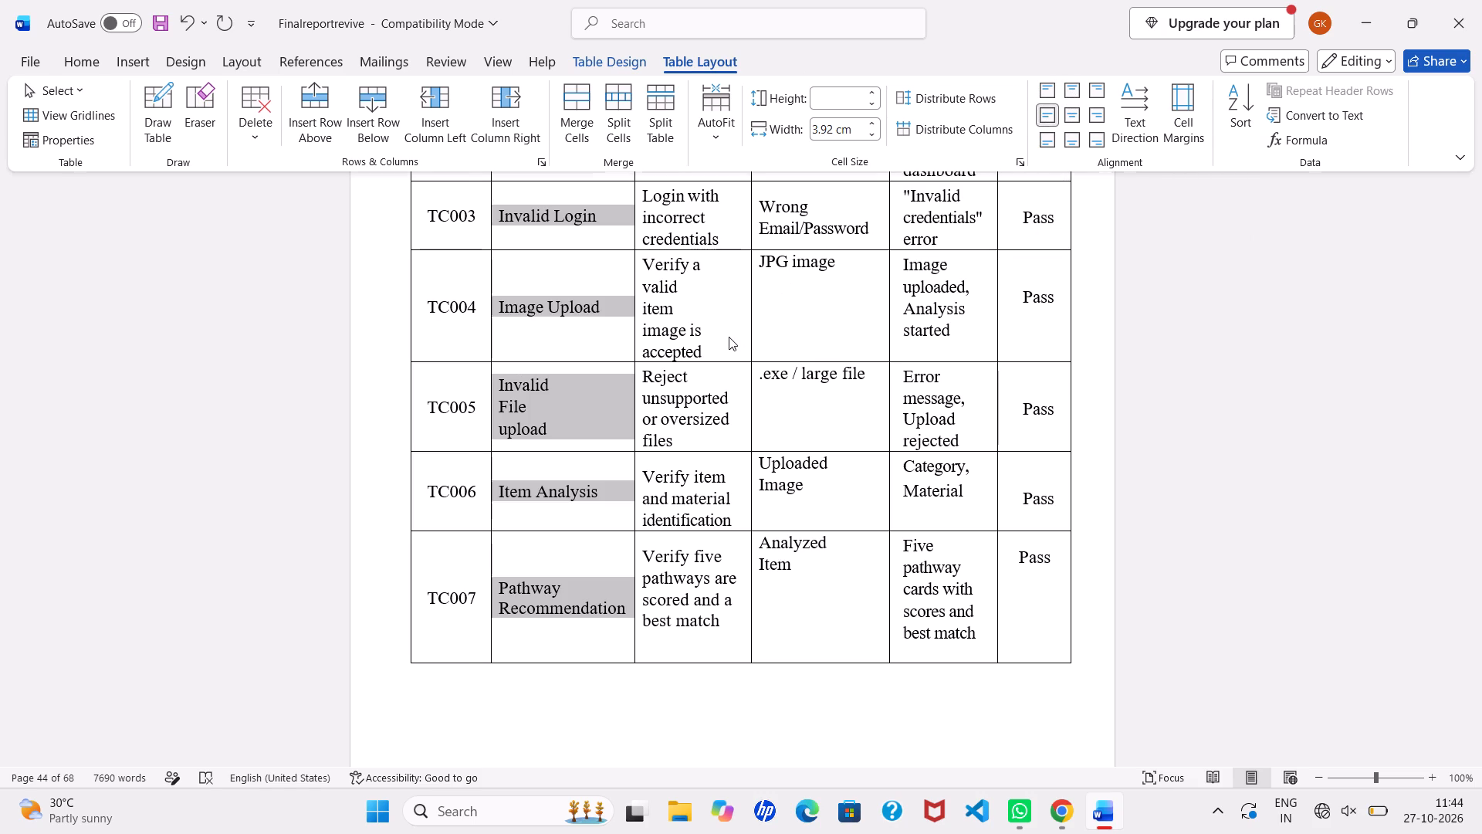
pyautogui.click(729, 337)
# Vertically centre the Test Description cells for TC001 to TC007, keeping the text left-aligned.
pyautogui.scroll(1, 729, 337)
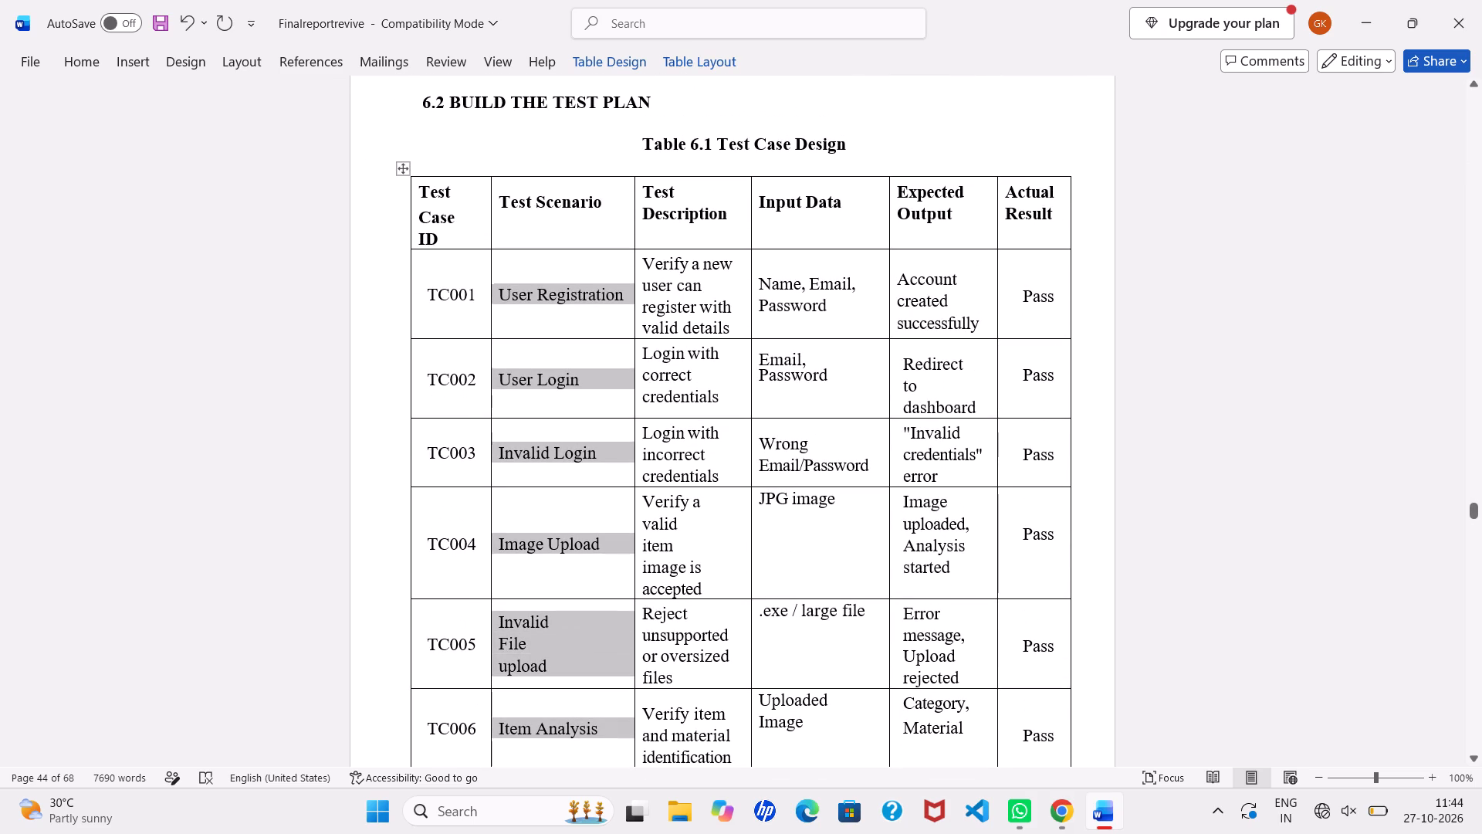
pyautogui.moveTo(643, 261); pyautogui.dragTo(716, 688)
pyautogui.scroll(1, 726, 548)
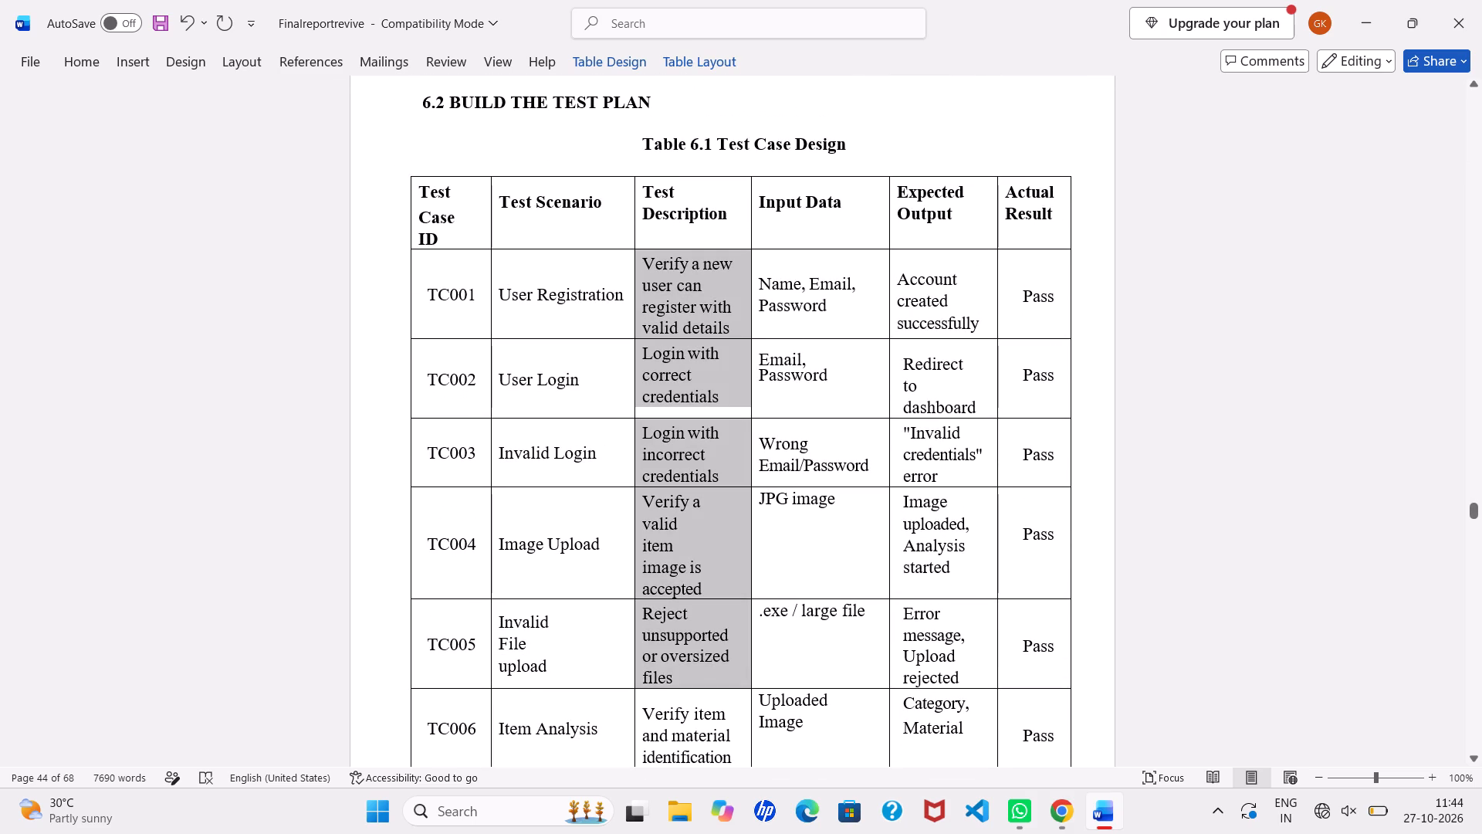
pyautogui.moveTo(716, 688); pyautogui.dragTo(728, 557)
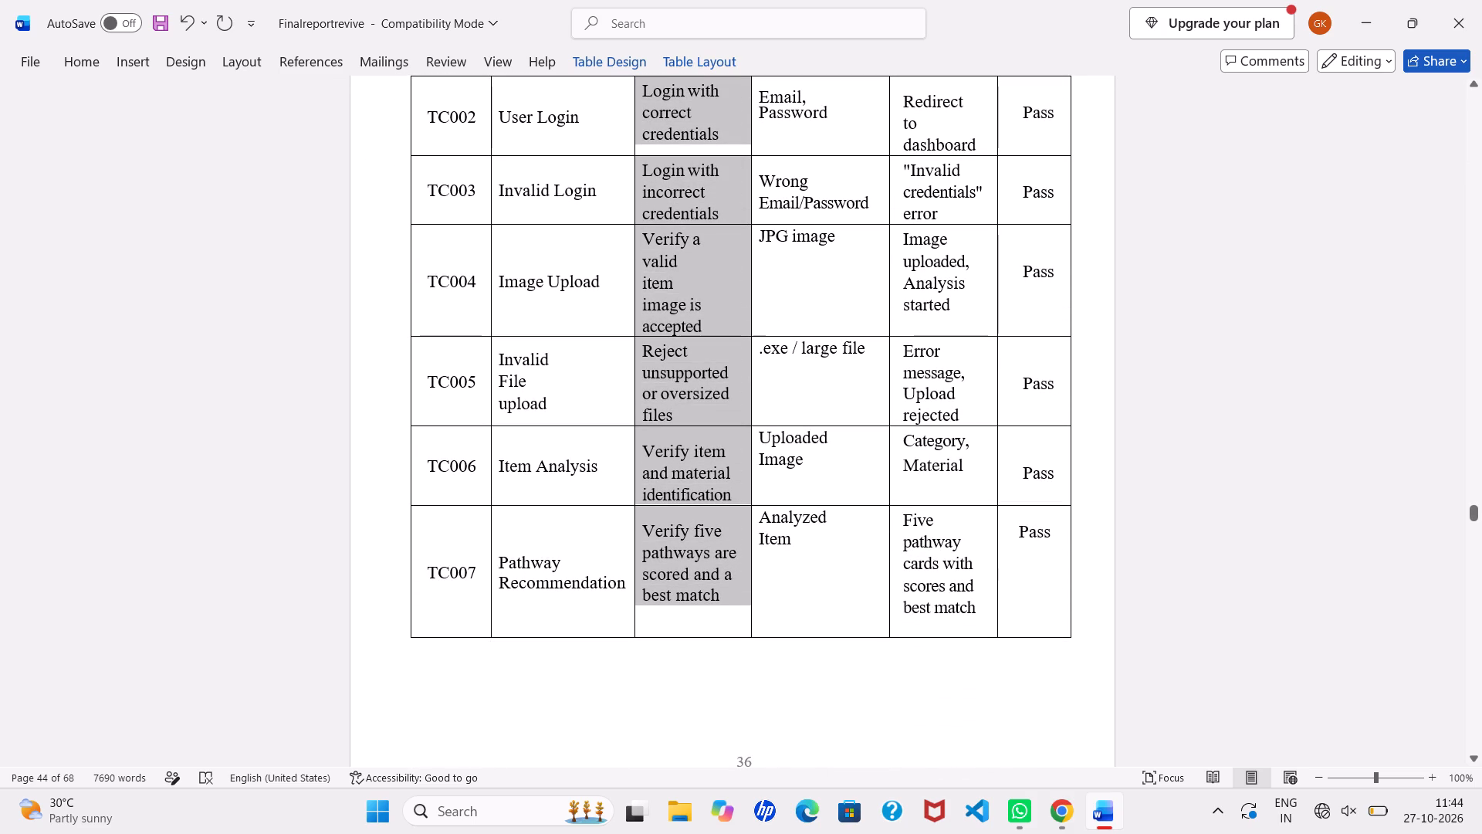
pyautogui.moveTo(728, 557); pyautogui.dragTo(729, 557)
pyautogui.click(697, 56)
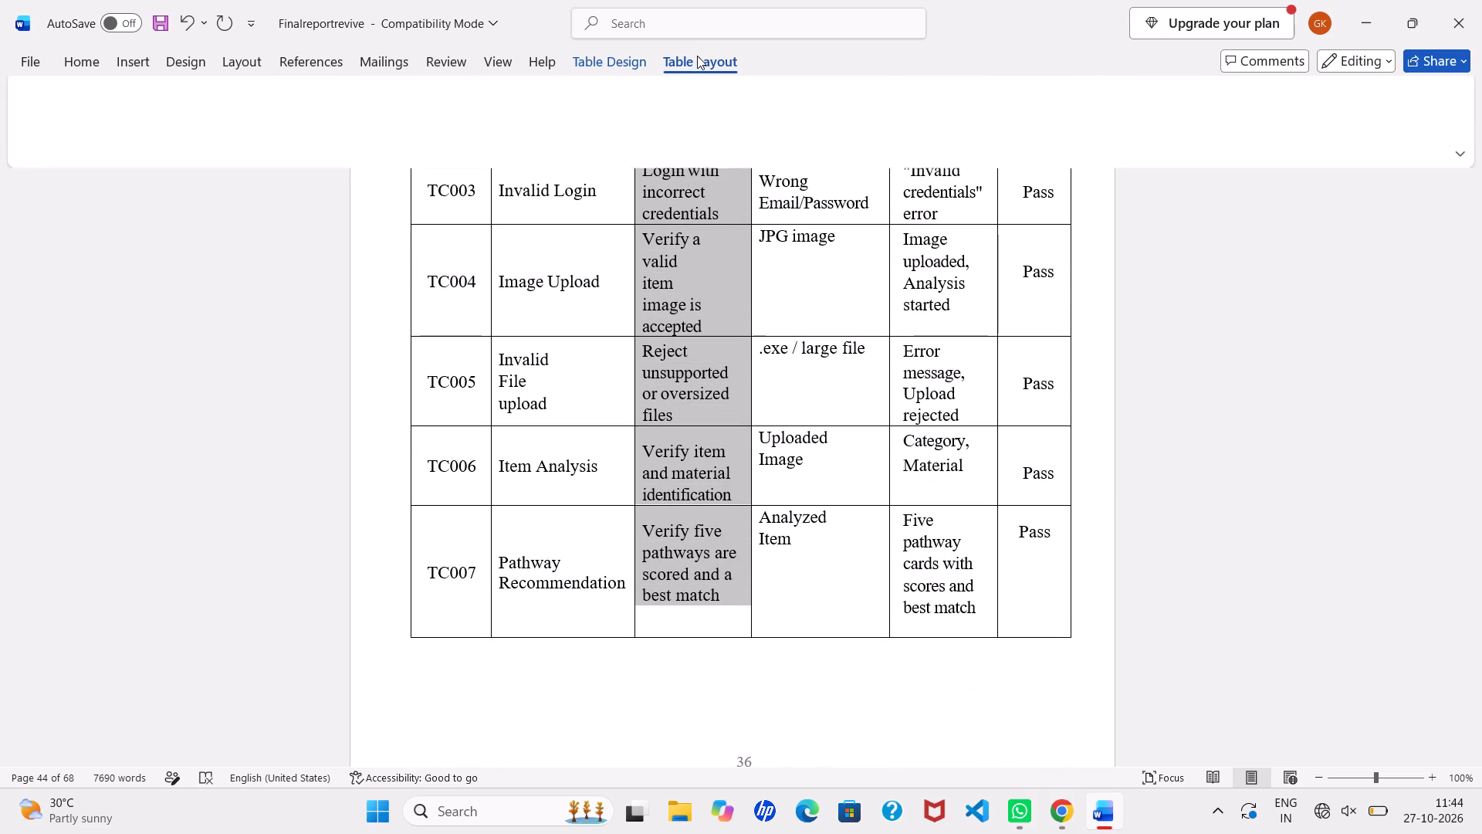
pyautogui.click(1051, 110)
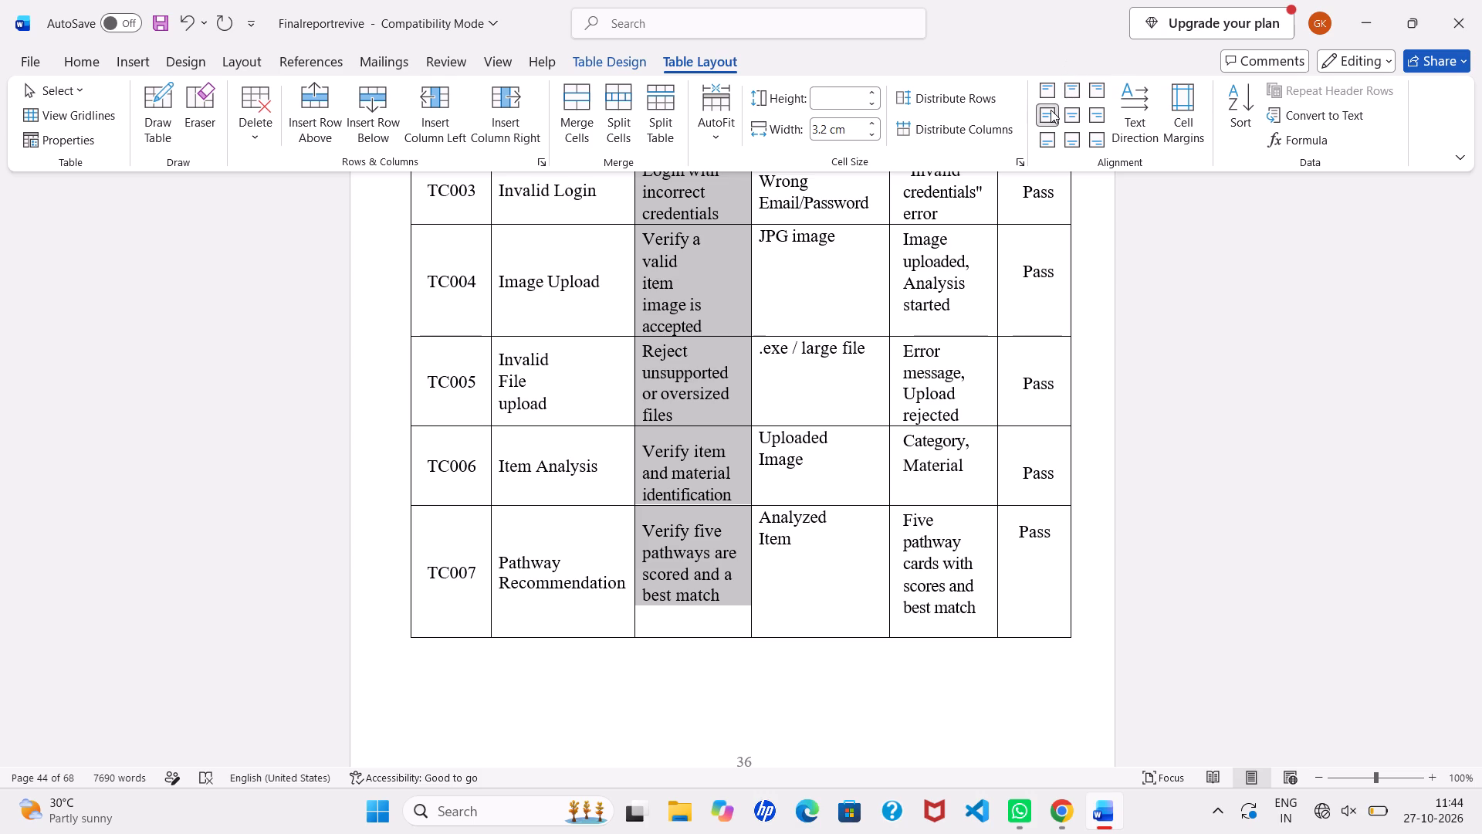
pyautogui.click(812, 293)
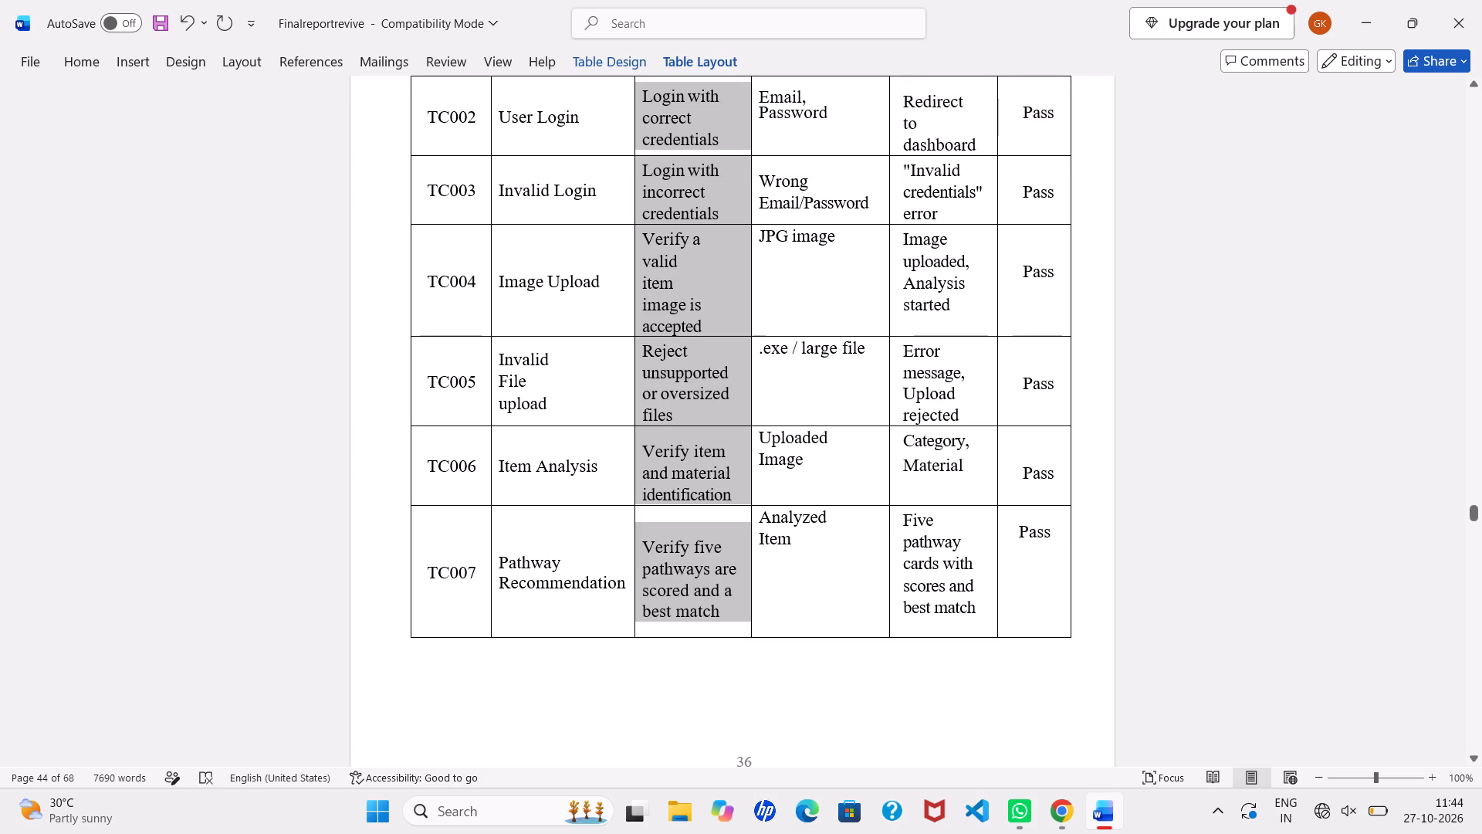
# Select the TC006 description text for alignment, and vertically centre the Input Data cells for TC001 to TC007, left-aligned.
pyautogui.scroll(1, 812, 293)
pyautogui.click(682, 616)
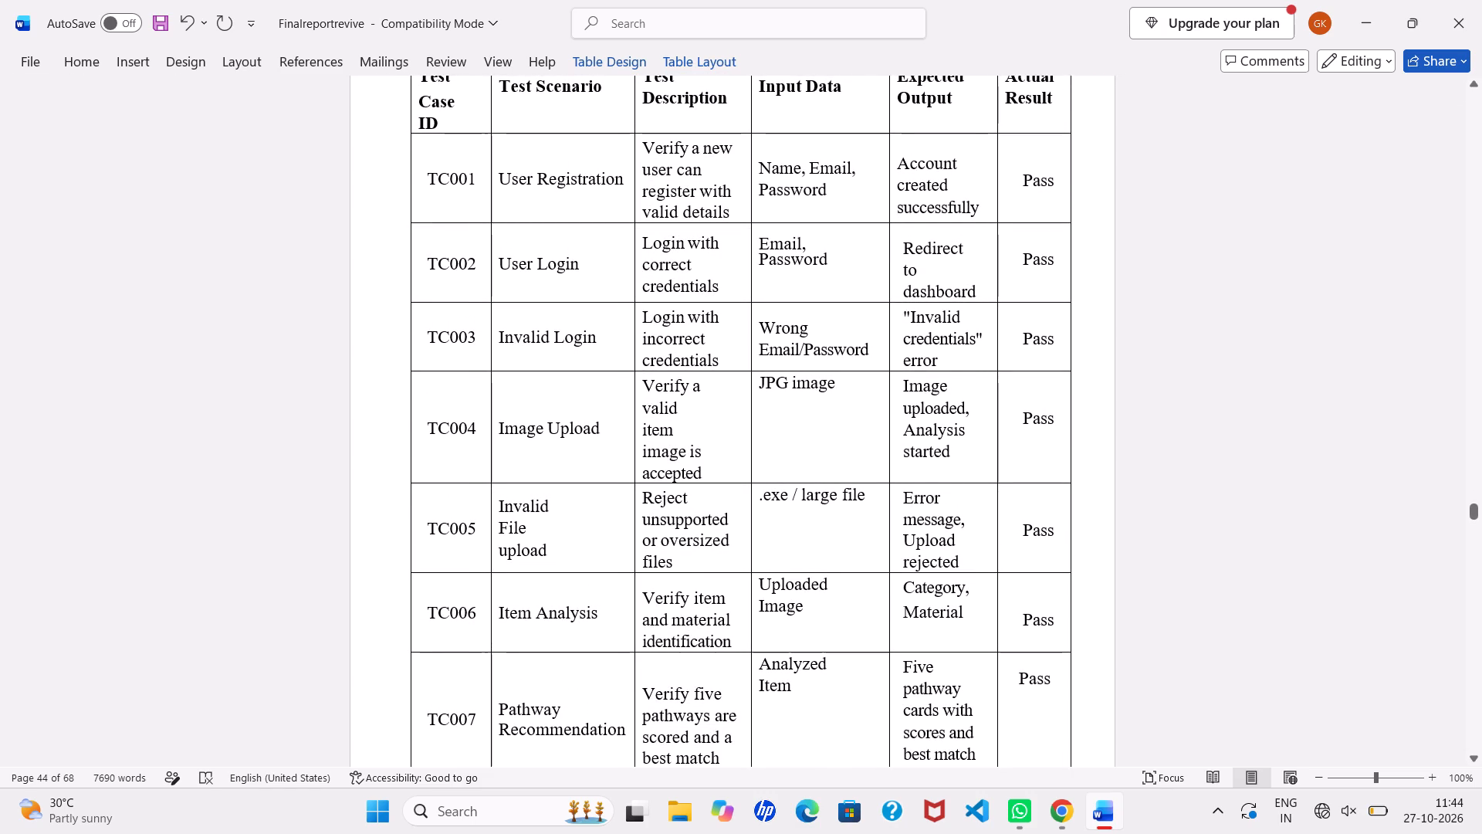
pyautogui.moveTo(648, 595); pyautogui.dragTo(734, 636)
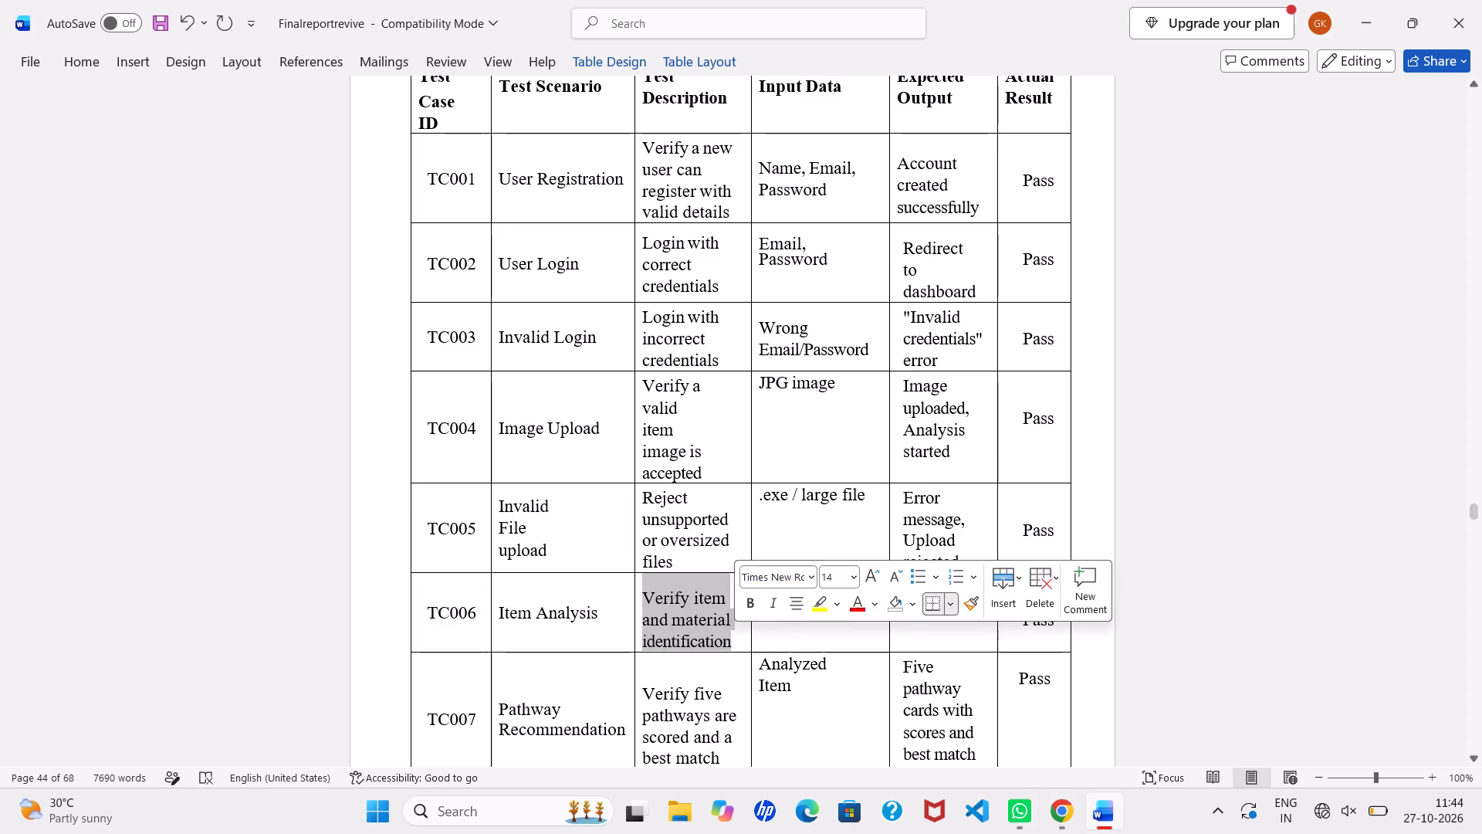
pyautogui.click(705, 61)
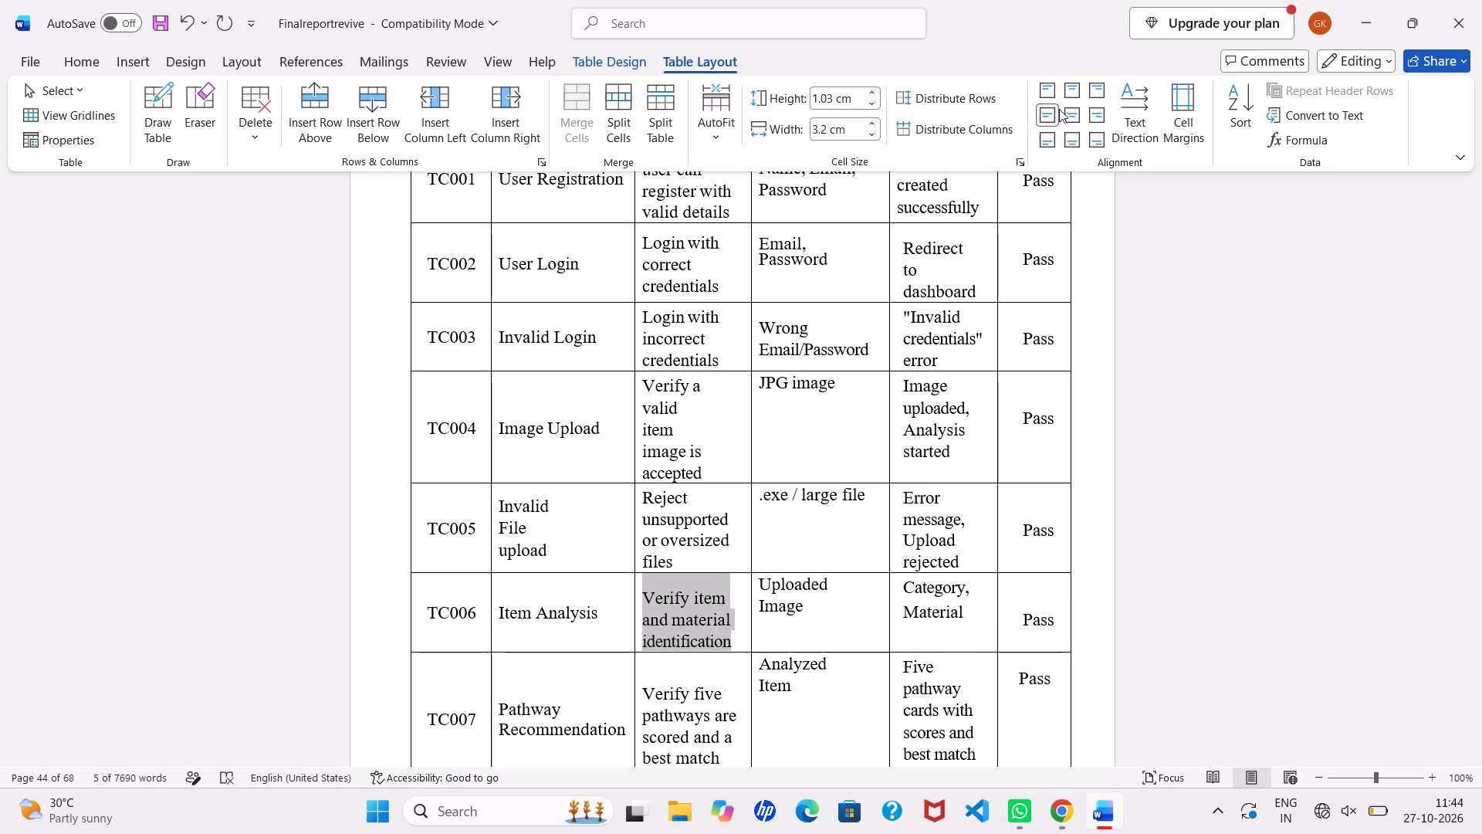
# Vertically centre the TC006 Test Description cell, keeping its text left-aligned.
pyautogui.click(1049, 115)
pyautogui.click(1049, 115)
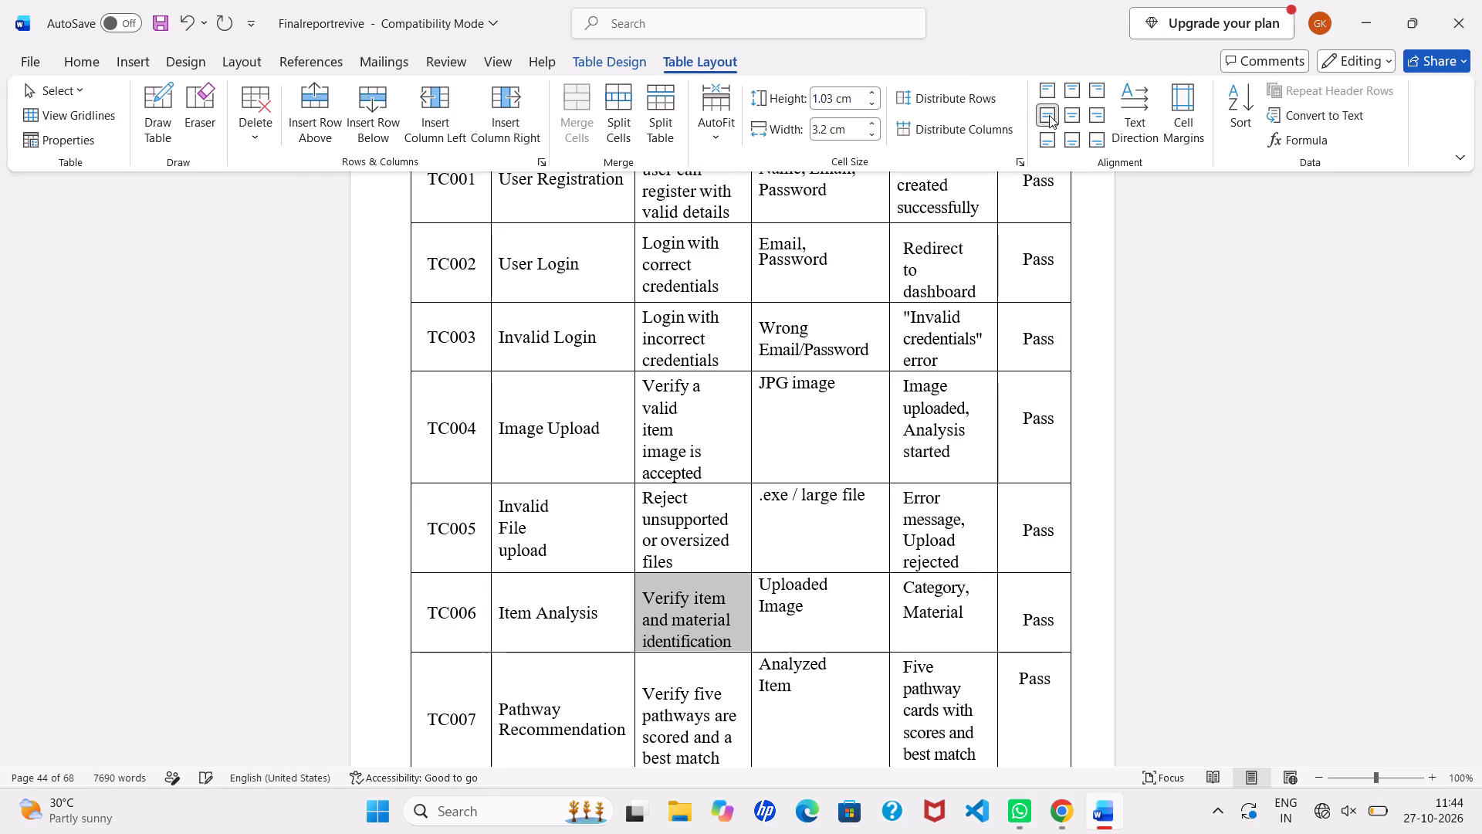
pyautogui.click(839, 316)
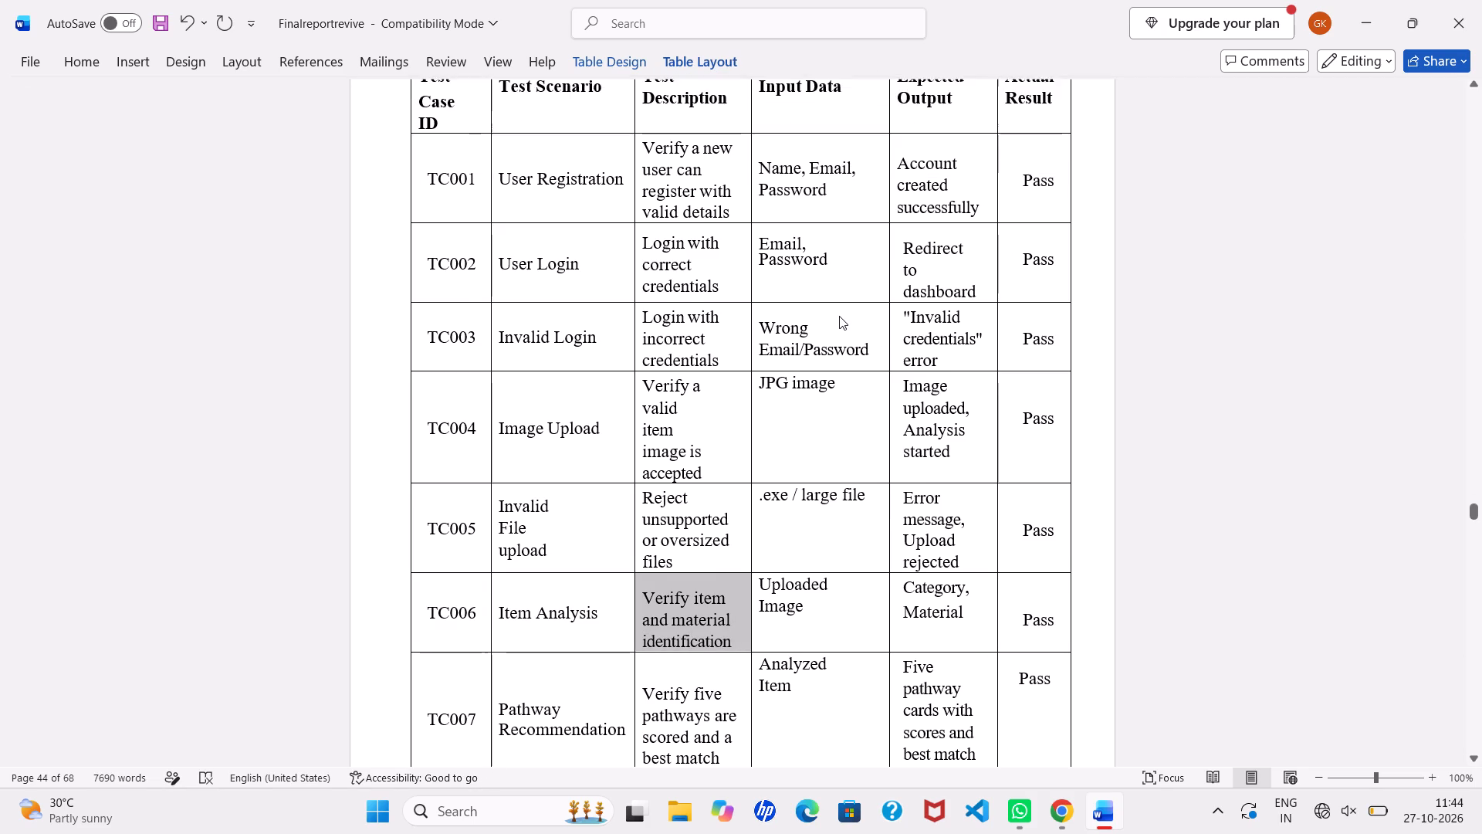
# Vertically centre the Input Data cells for TC001 to TC007, keeping the text left-aligned.
pyautogui.scroll(2, 839, 316)
pyautogui.click(839, 316)
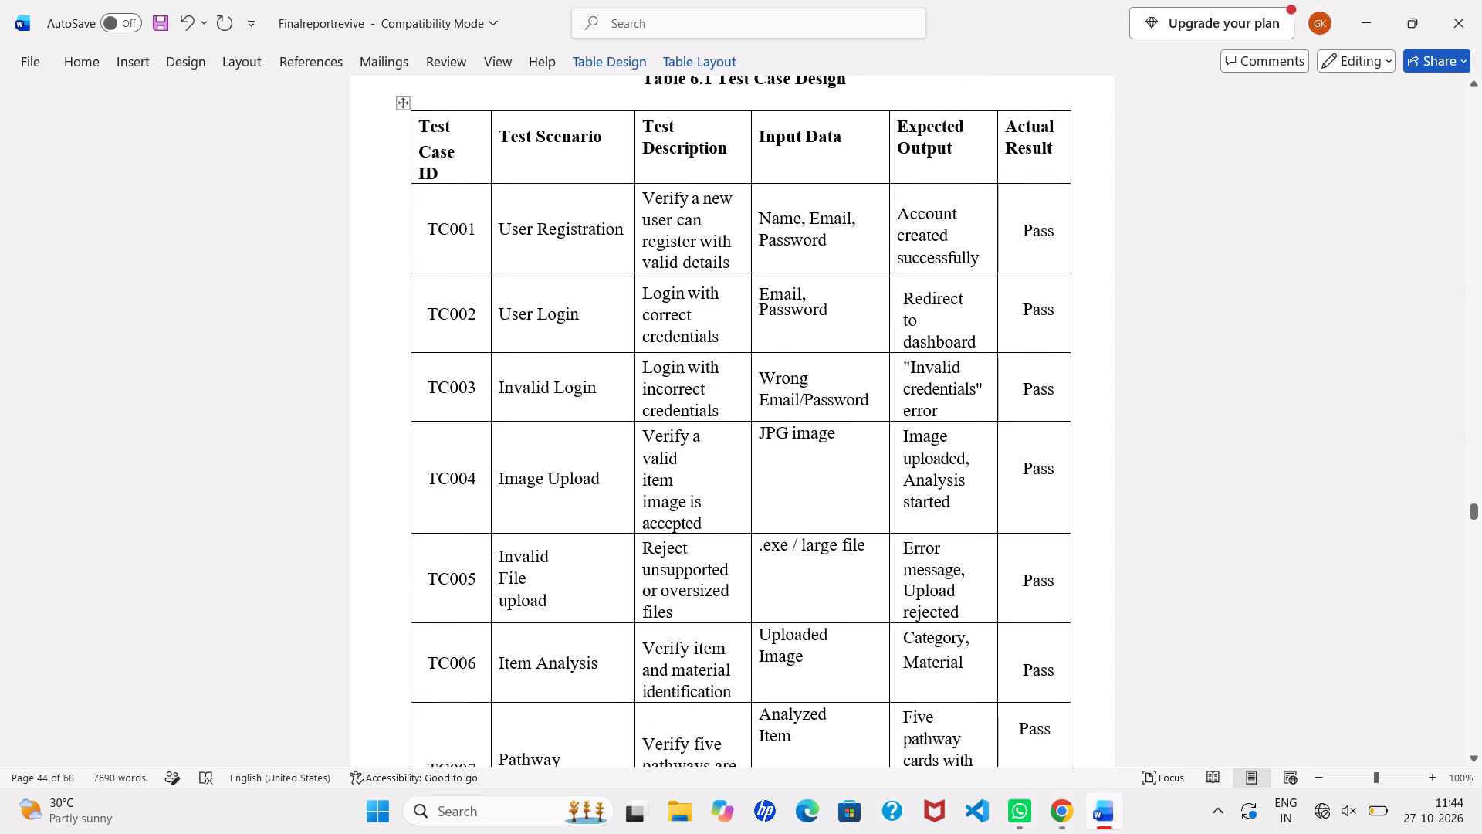
pyautogui.moveTo(761, 214); pyautogui.dragTo(843, 775)
pyautogui.scroll(1, 859, 577)
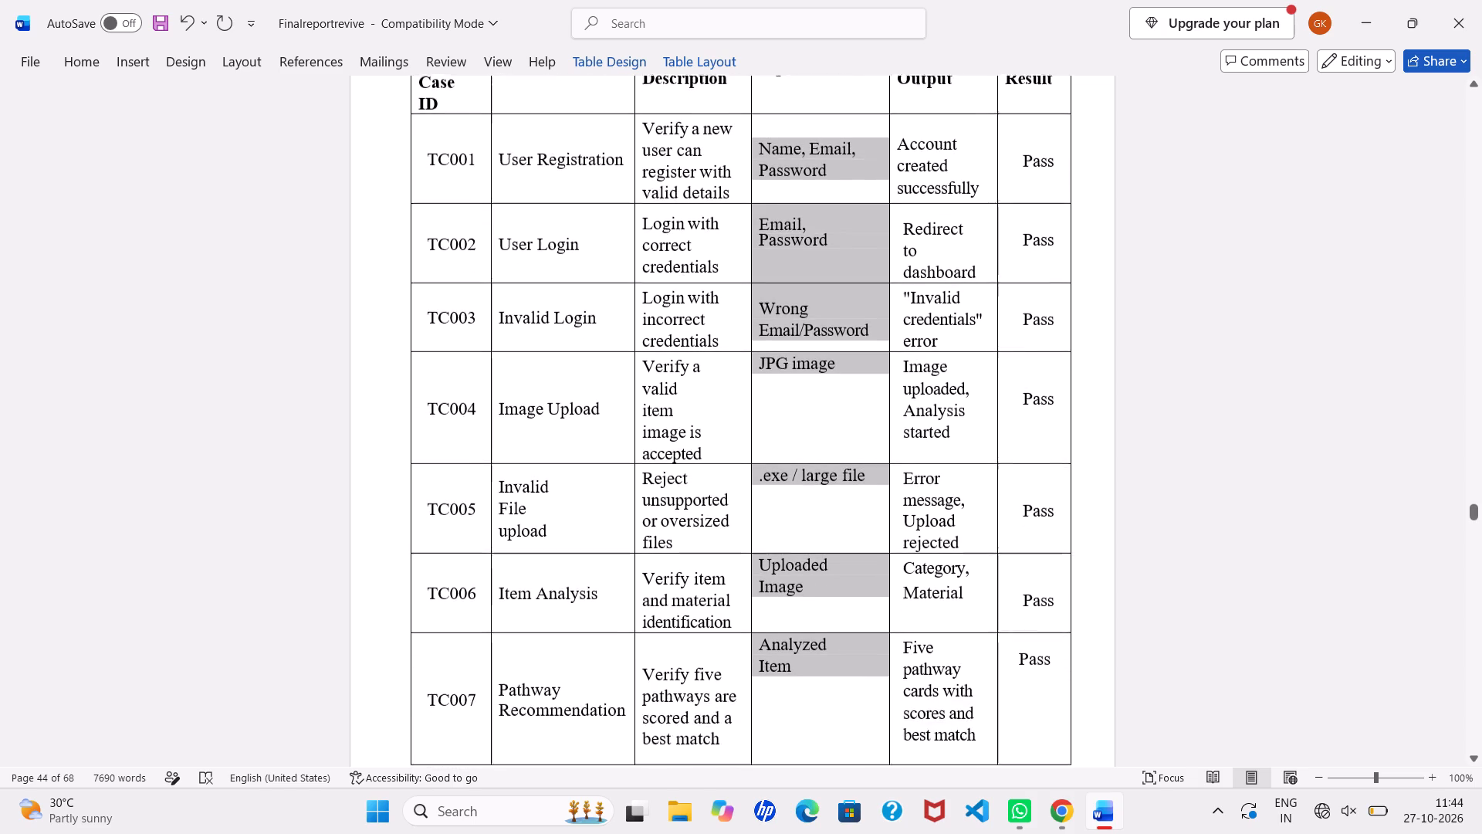
pyautogui.moveTo(843, 775); pyautogui.dragTo(843, 668)
pyautogui.scroll(3, 843, 668)
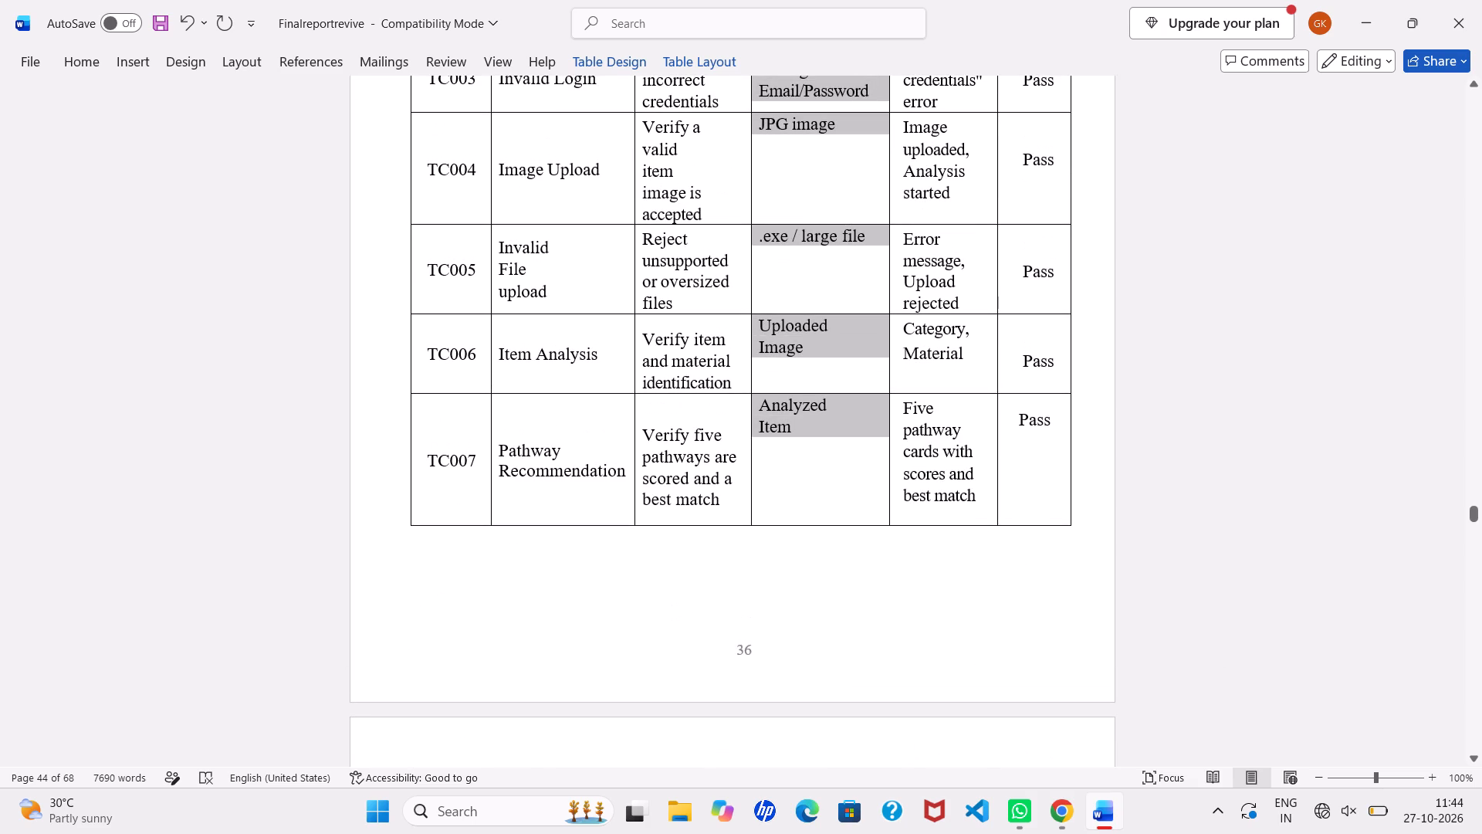
pyautogui.click(685, 63)
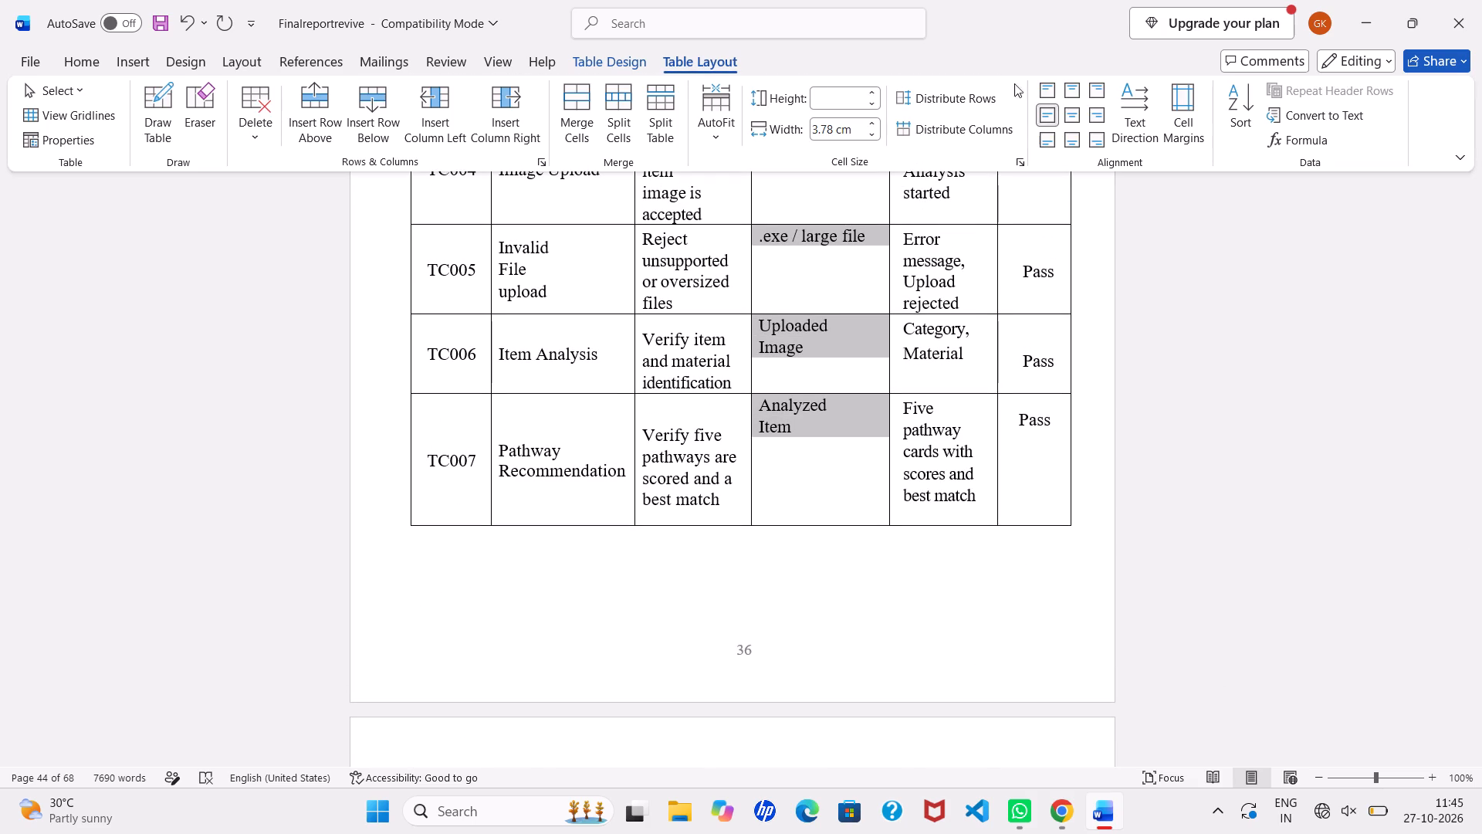
pyautogui.click(1047, 117)
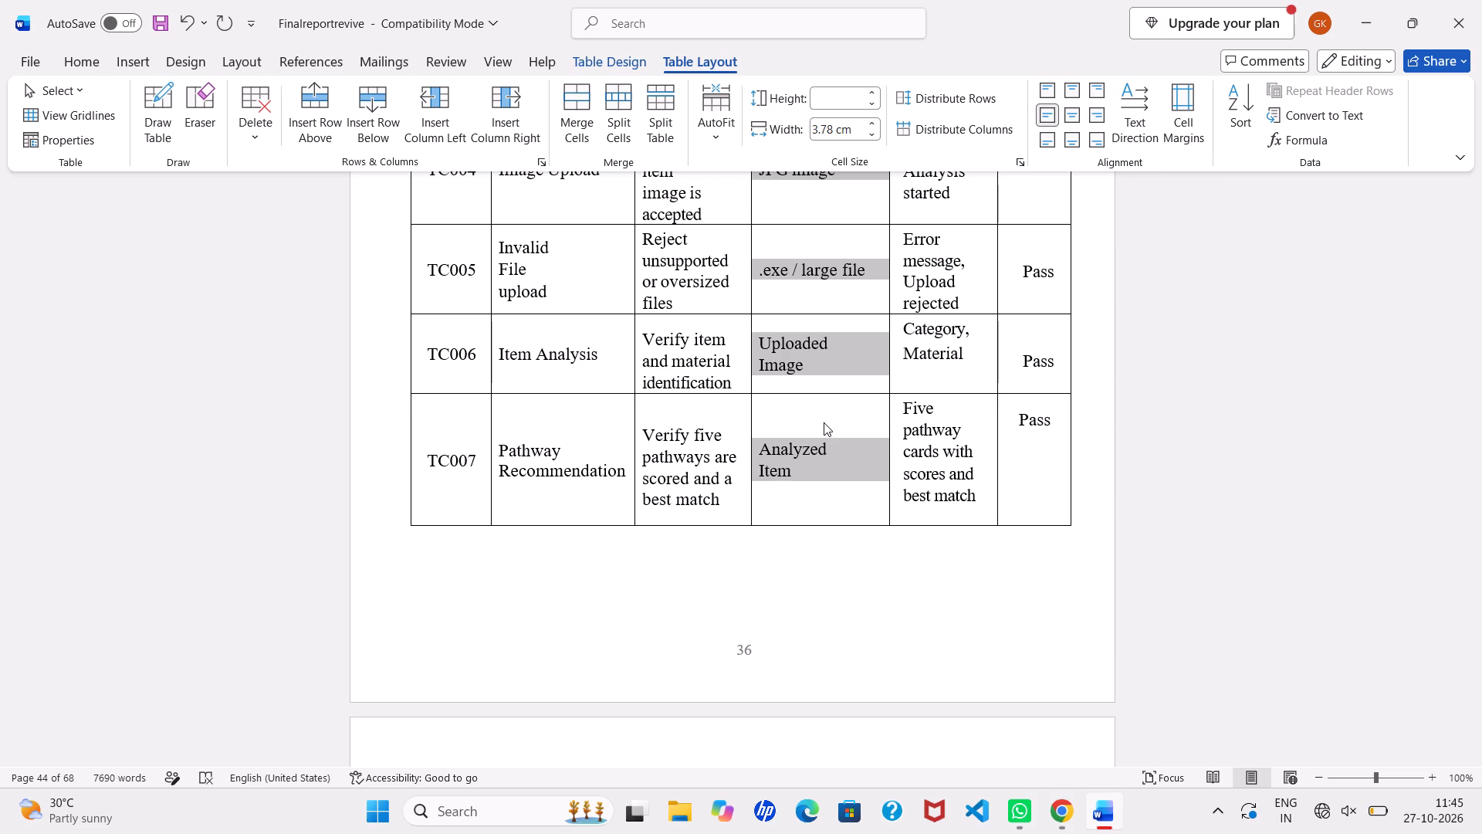
pyautogui.click(824, 422)
pyautogui.scroll(3, 824, 422)
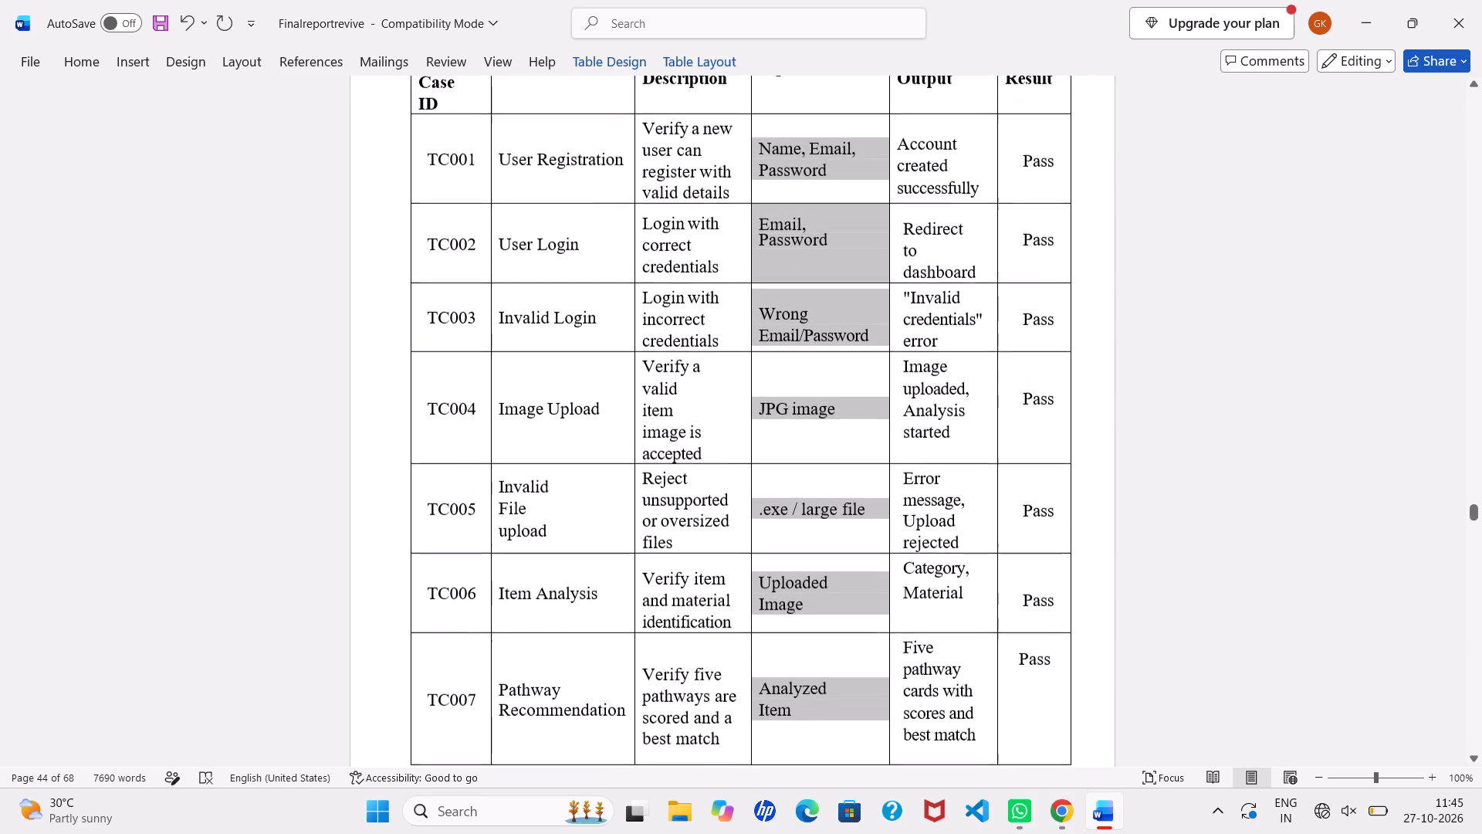
# Vertically centre the Expected Output cells from TC001 to TC012 in Table 6.1, keeping the text left-aligned.
pyautogui.scroll(1, 824, 422)
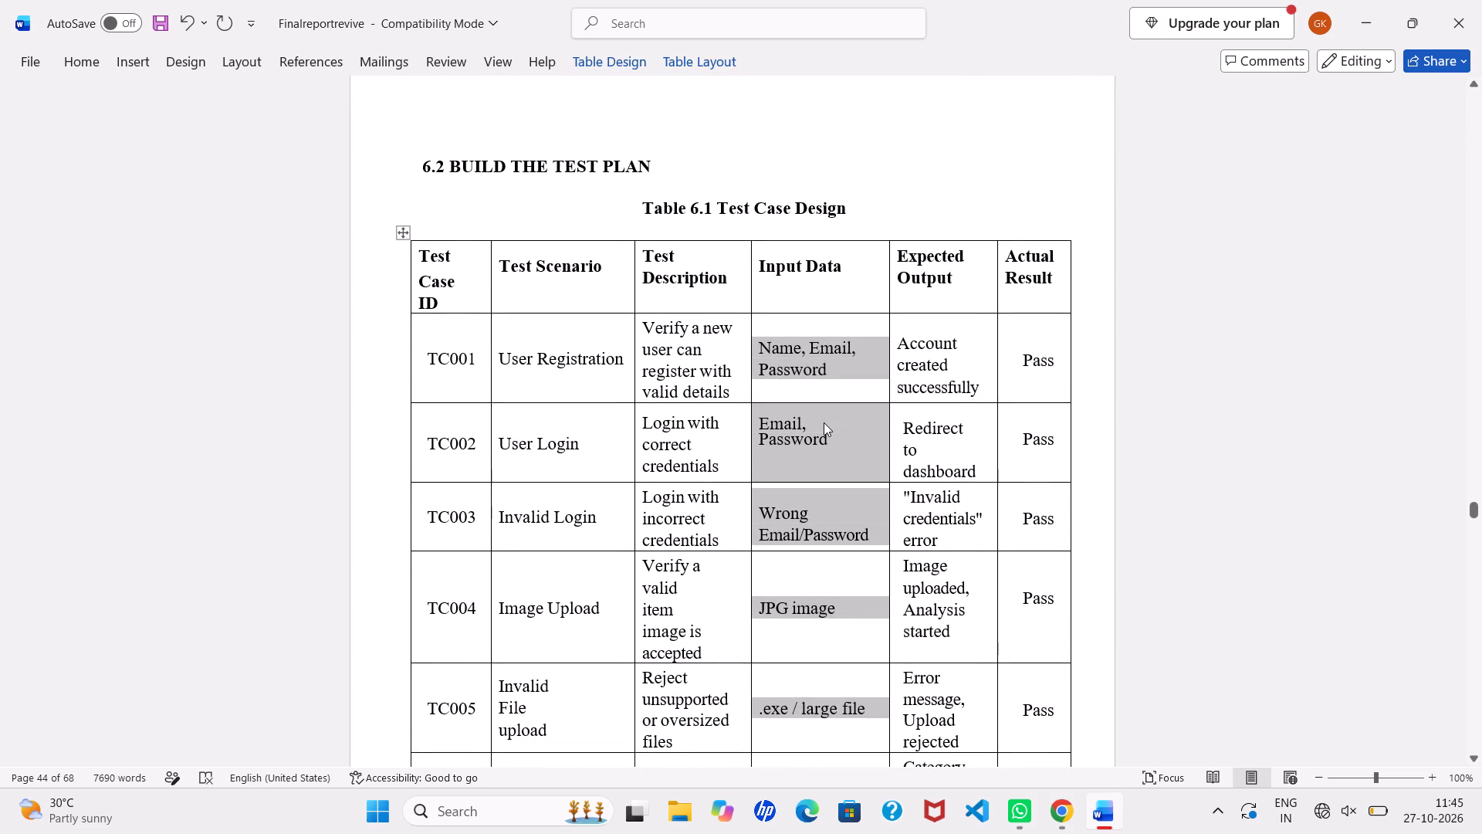
pyautogui.scroll(1, 824, 422)
pyautogui.moveTo(902, 339); pyautogui.dragTo(973, 763)
pyautogui.scroll(1, 976, 568)
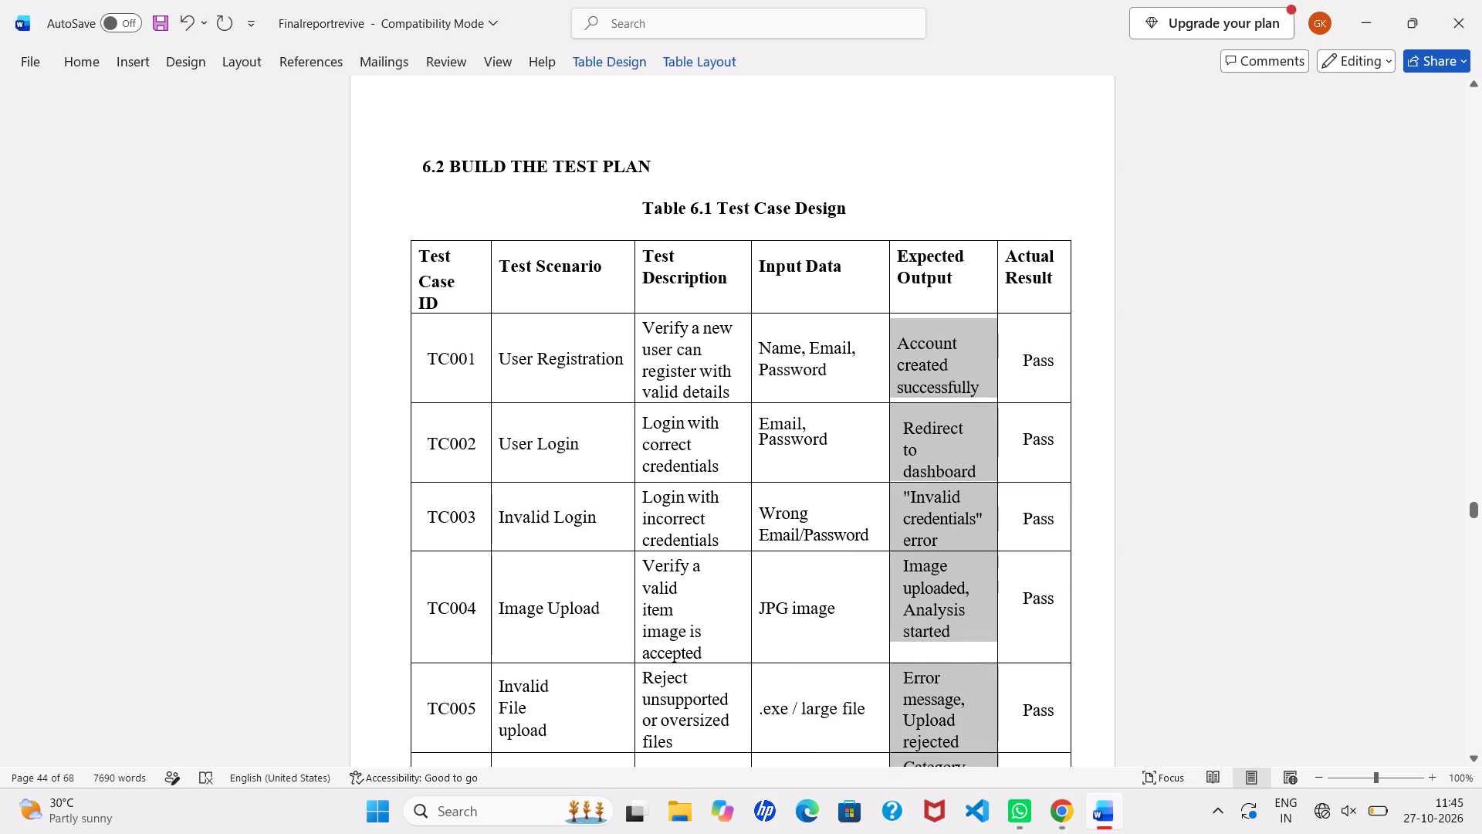
pyautogui.moveTo(973, 763); pyautogui.dragTo(969, 765)
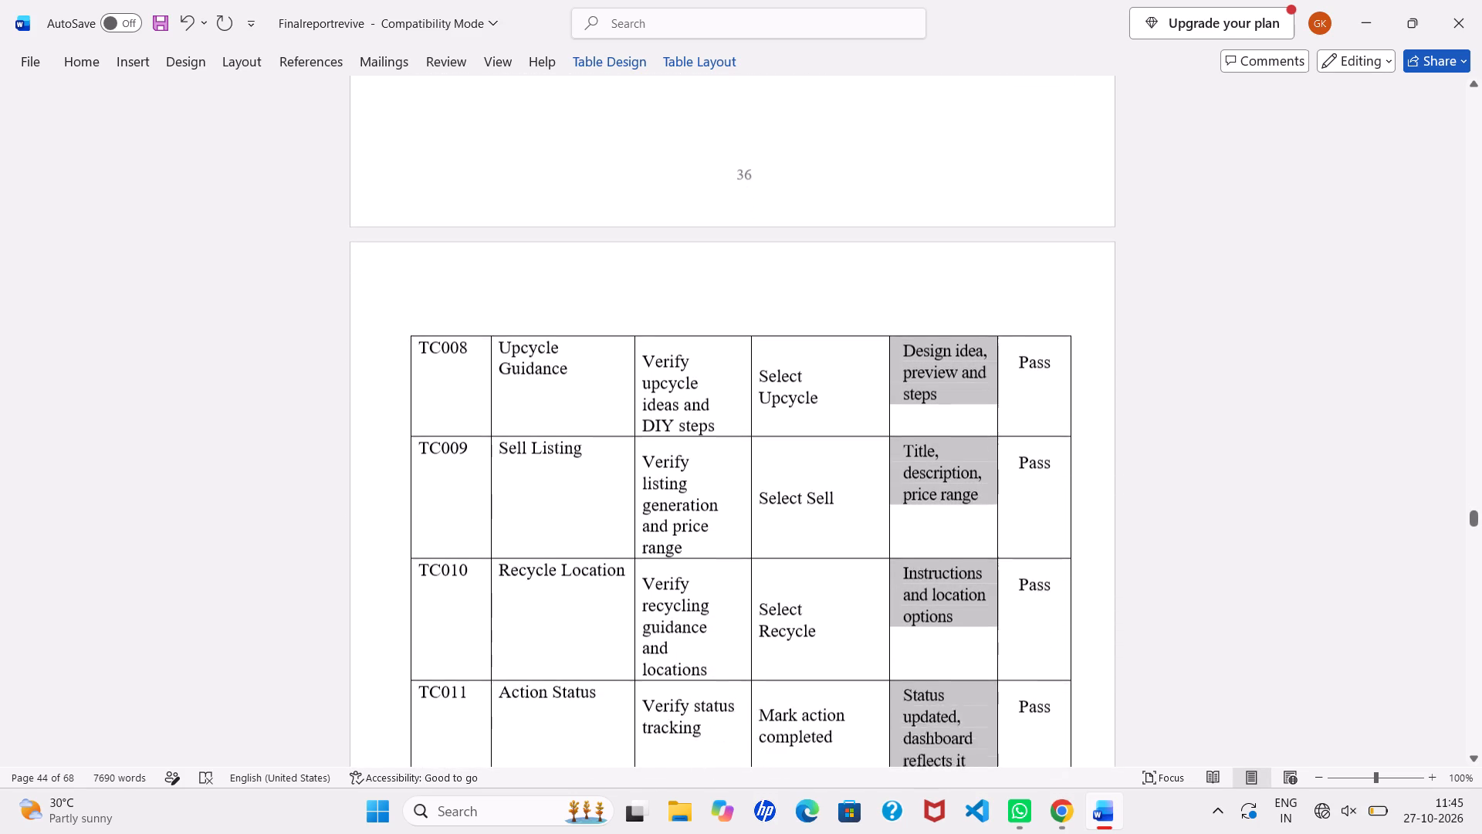
pyautogui.moveTo(969, 765); pyautogui.dragTo(980, 578)
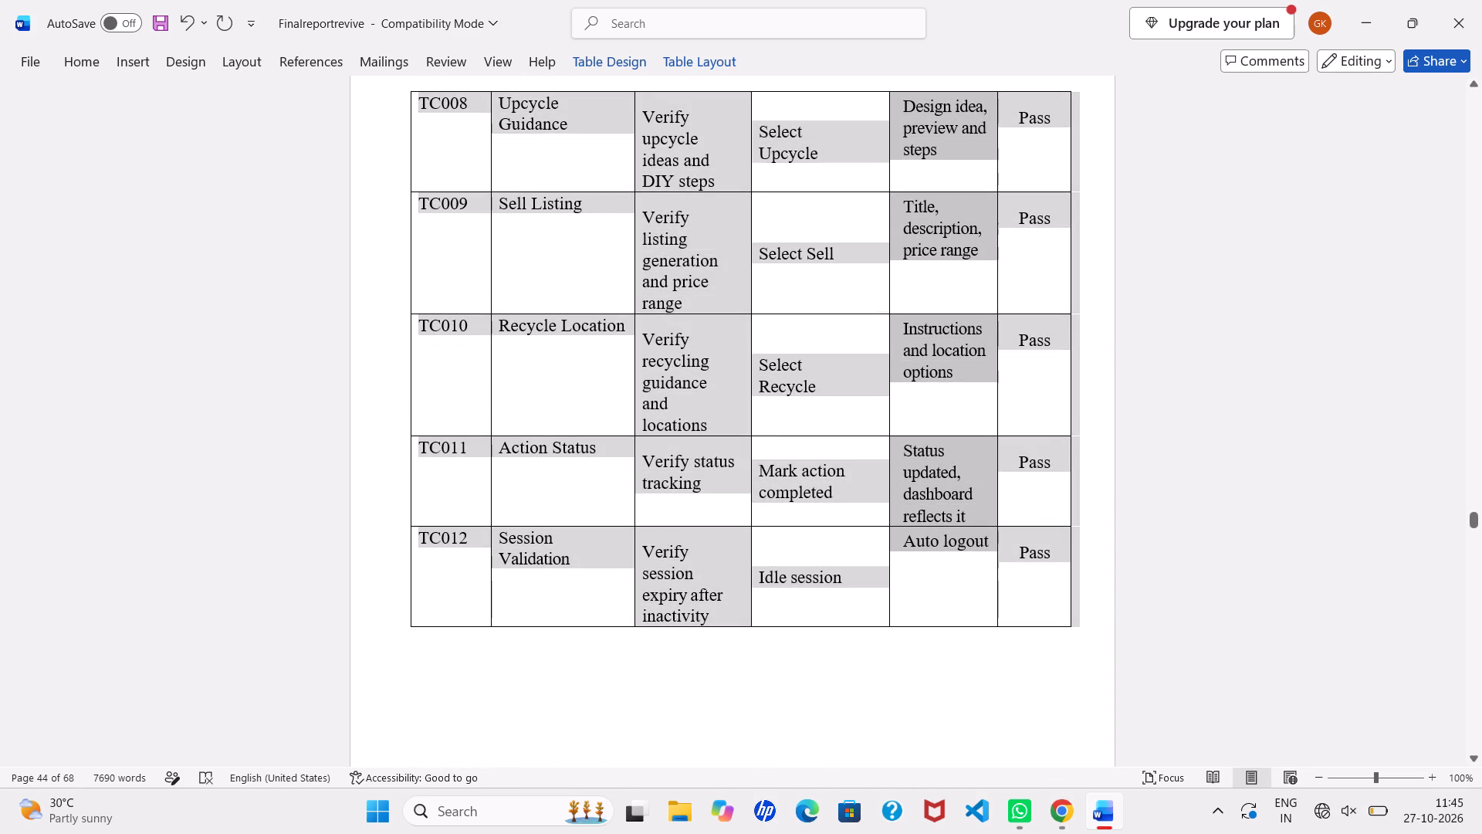
pyautogui.moveTo(980, 578); pyautogui.dragTo(980, 580)
pyautogui.click(727, 57)
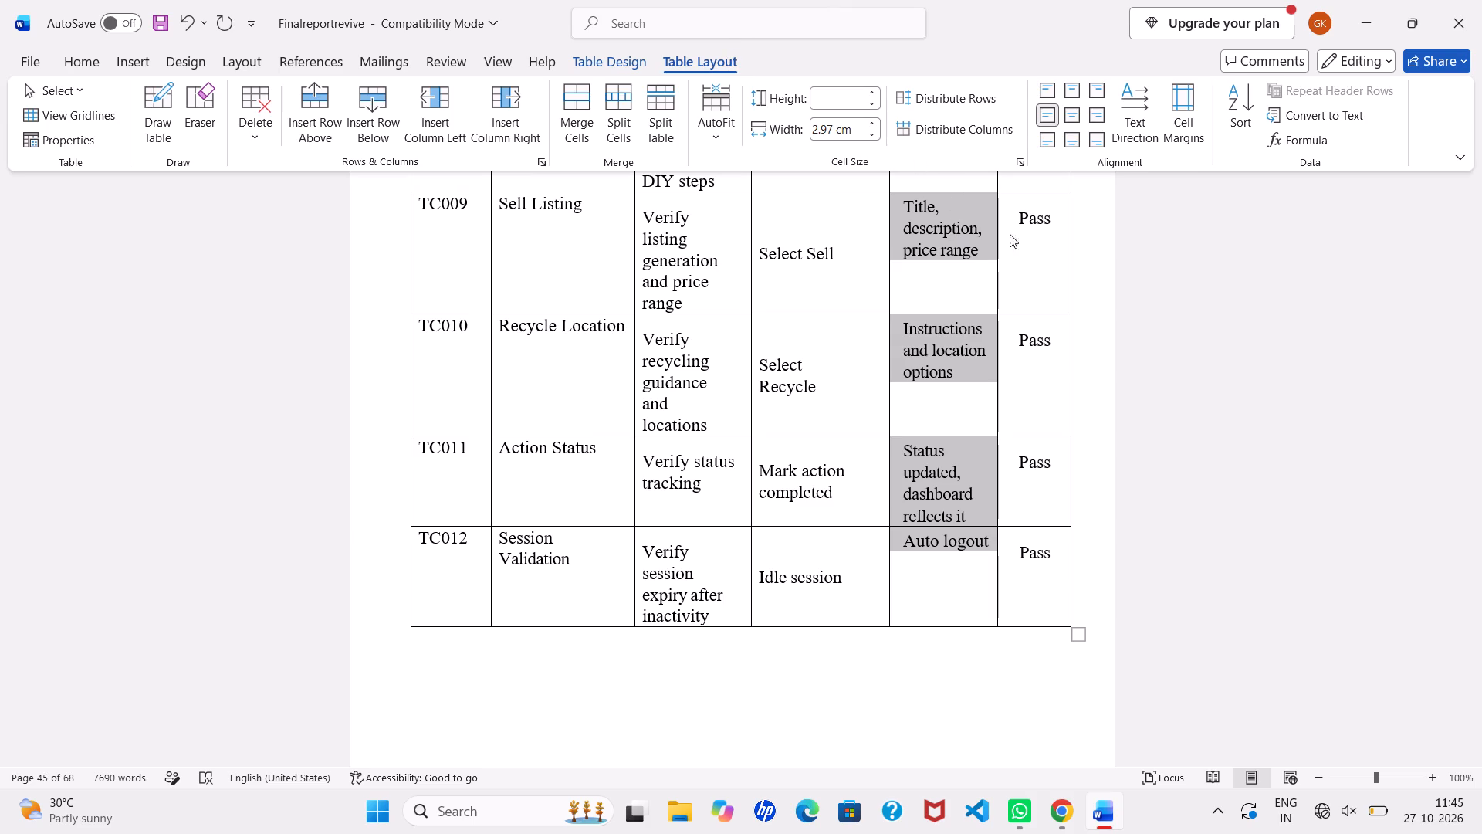
pyautogui.click(1049, 110)
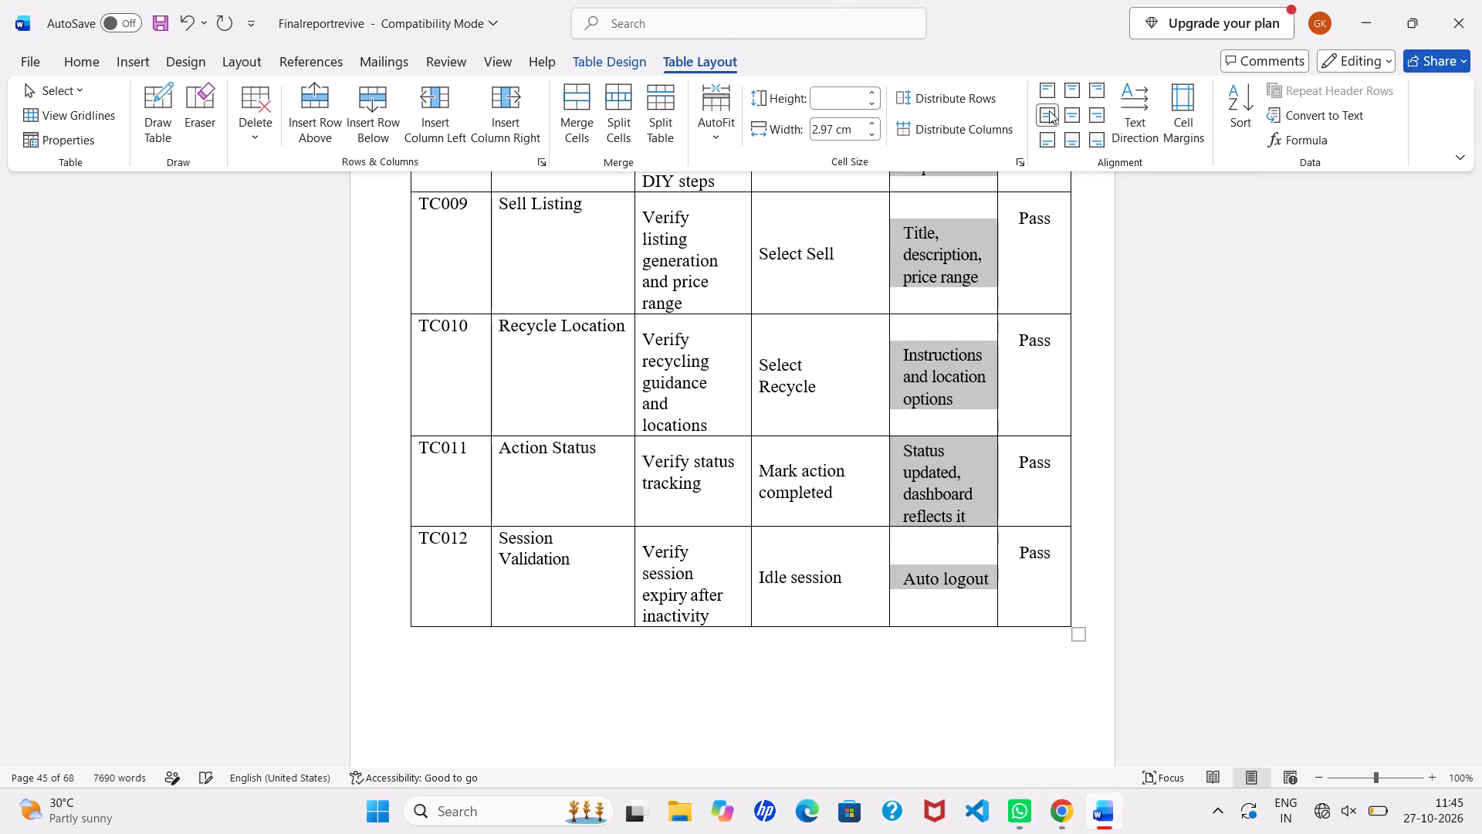
pyautogui.click(964, 317)
# Centre the Actual Result cells from TC001 to TC012 both horizontally and vertically.
pyautogui.scroll(1, 964, 317)
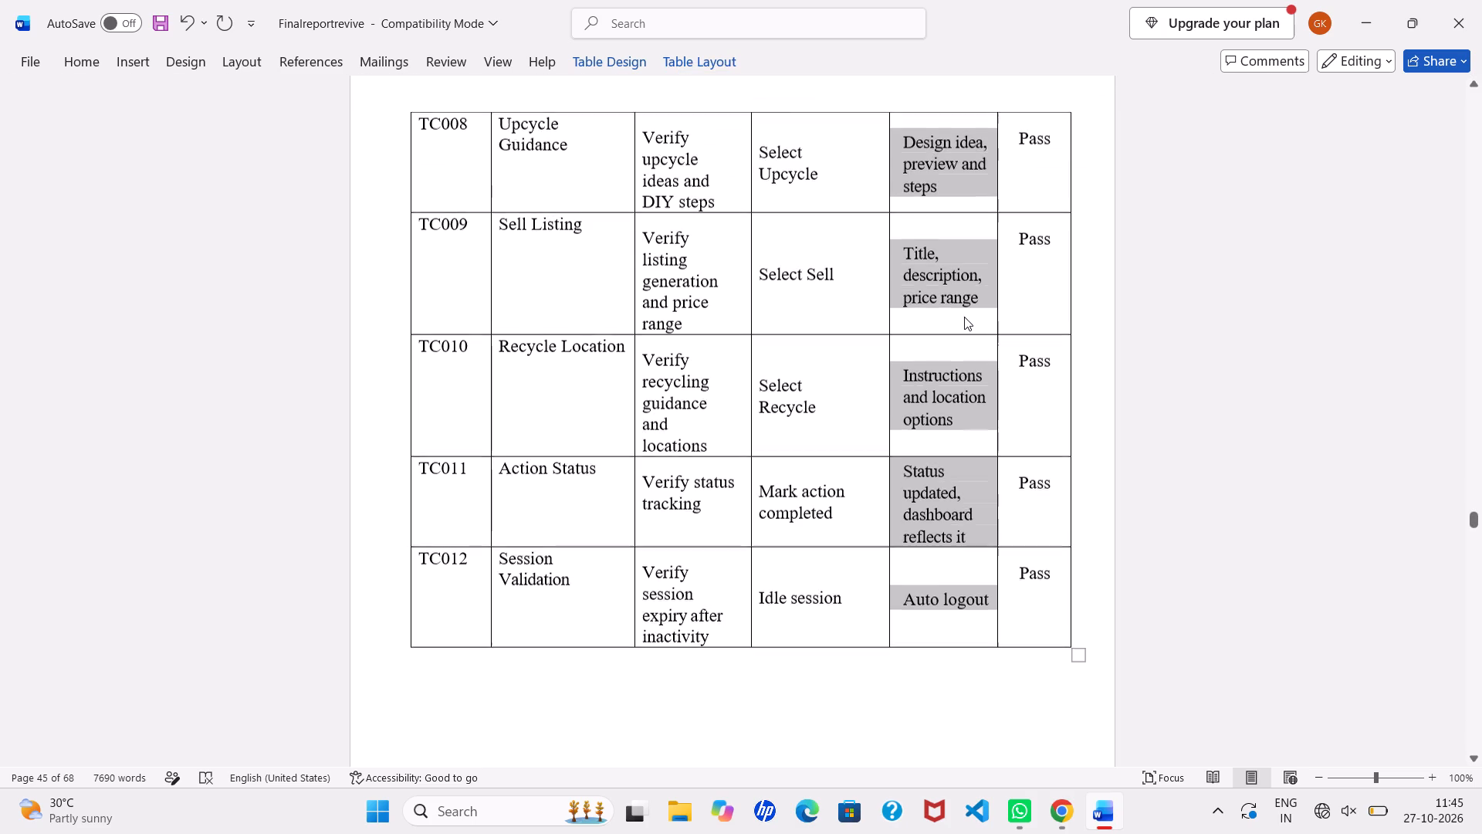
pyautogui.scroll(4, 964, 317)
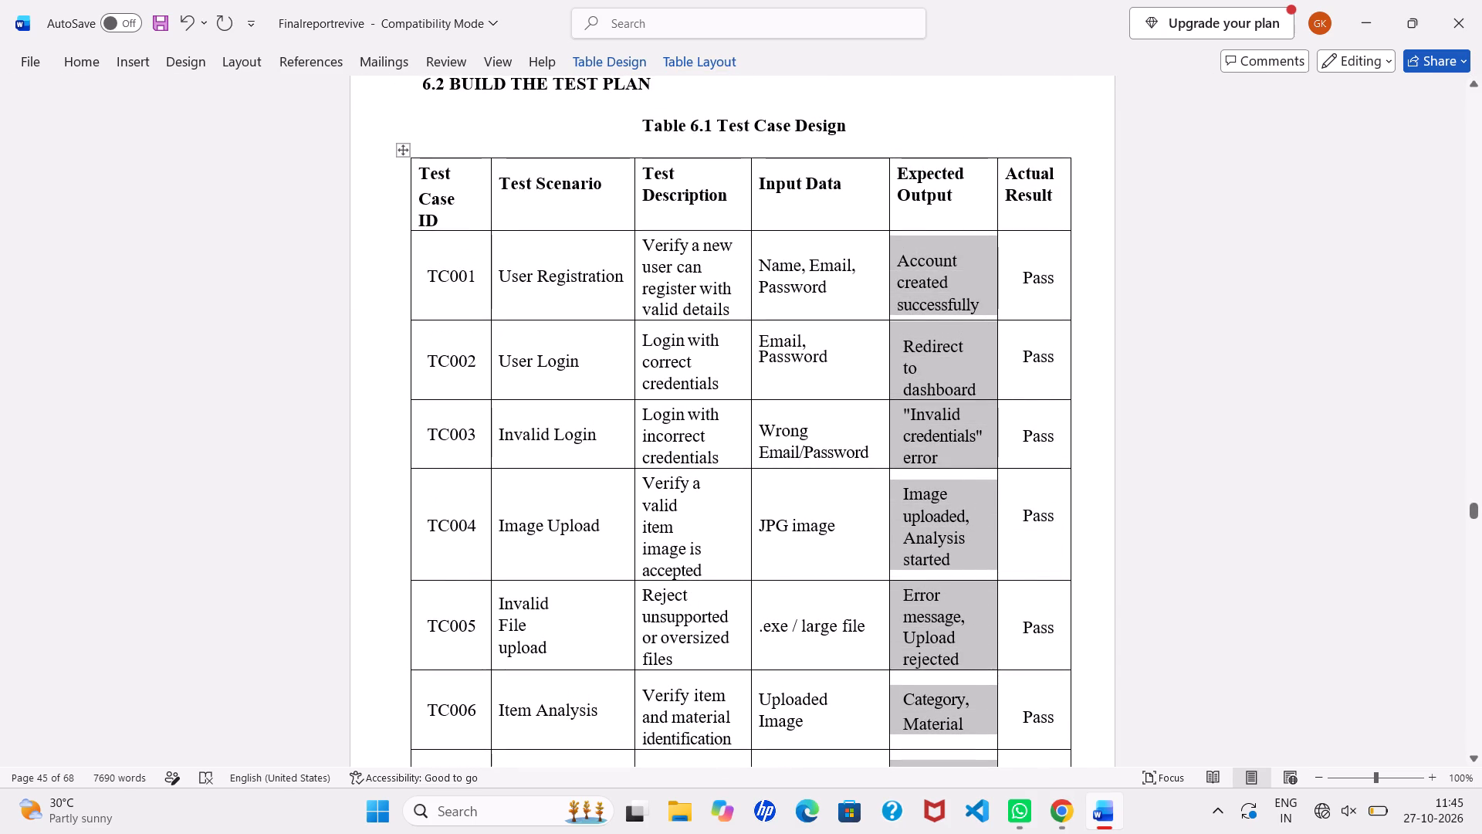
pyautogui.moveTo(1020, 270); pyautogui.dragTo(1046, 793)
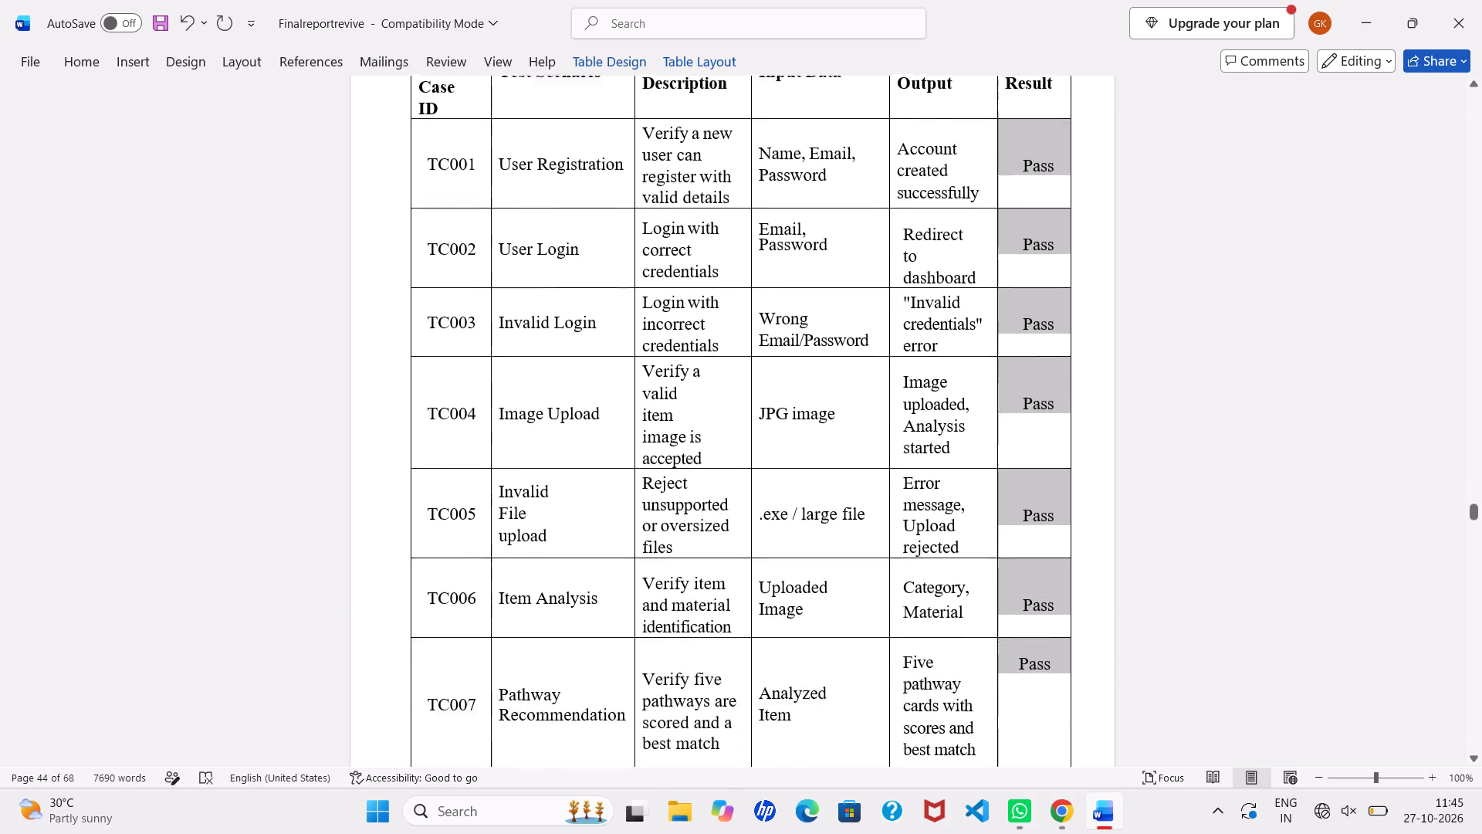
pyautogui.moveTo(1046, 793); pyautogui.dragTo(1063, 459)
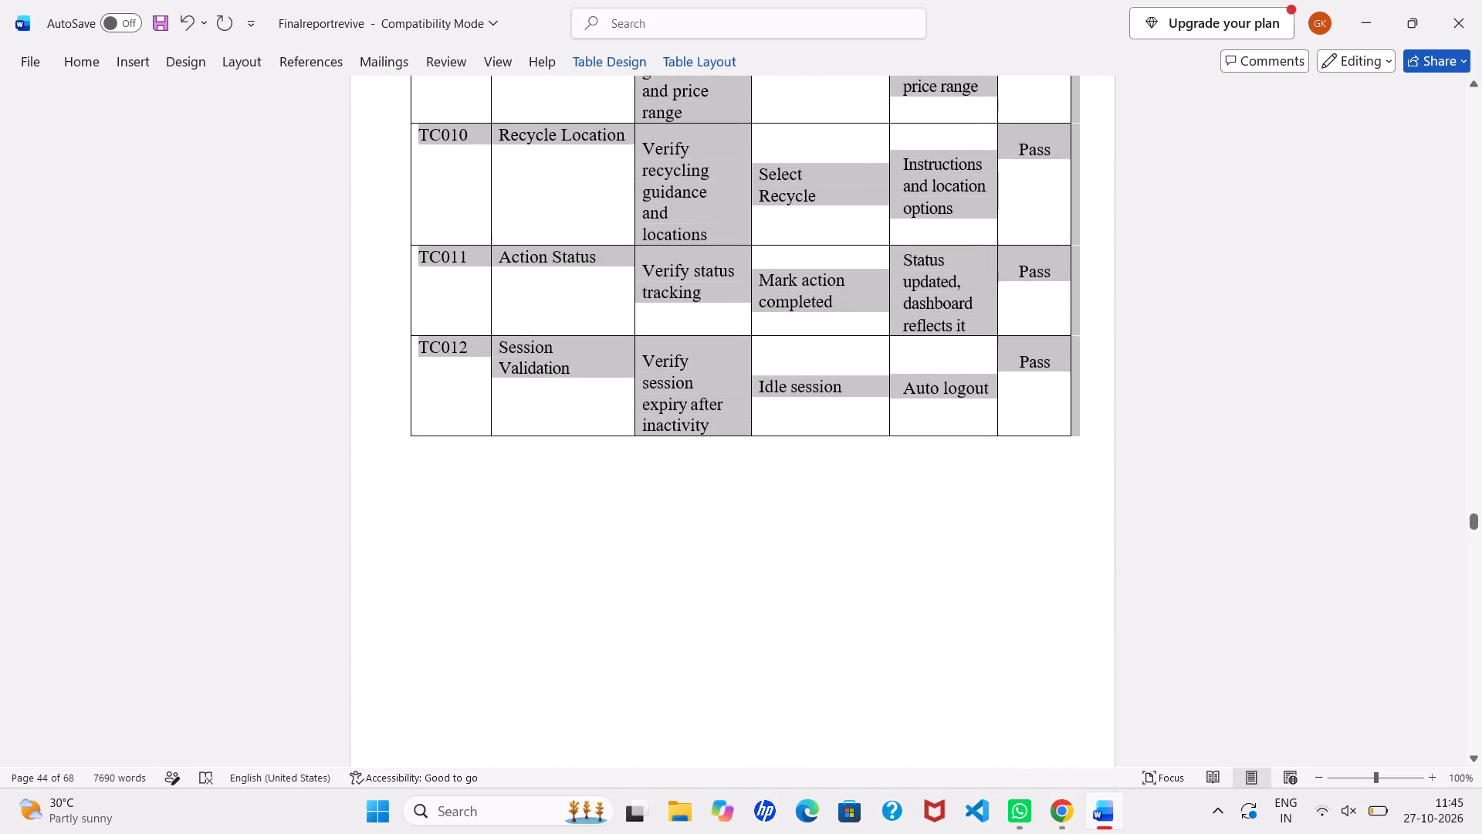
pyautogui.moveTo(1063, 459); pyautogui.dragTo(1064, 387)
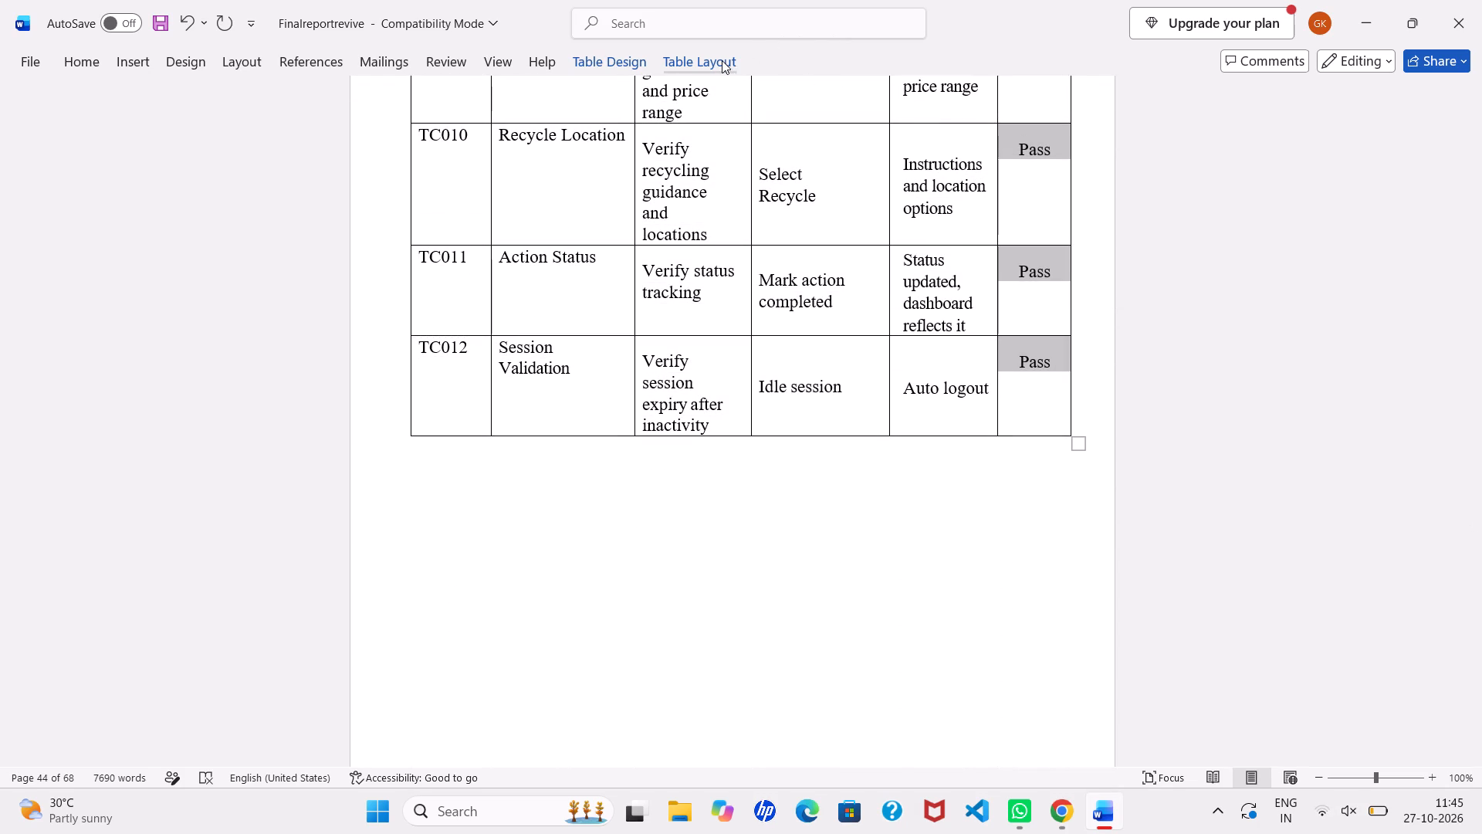
pyautogui.click(722, 60)
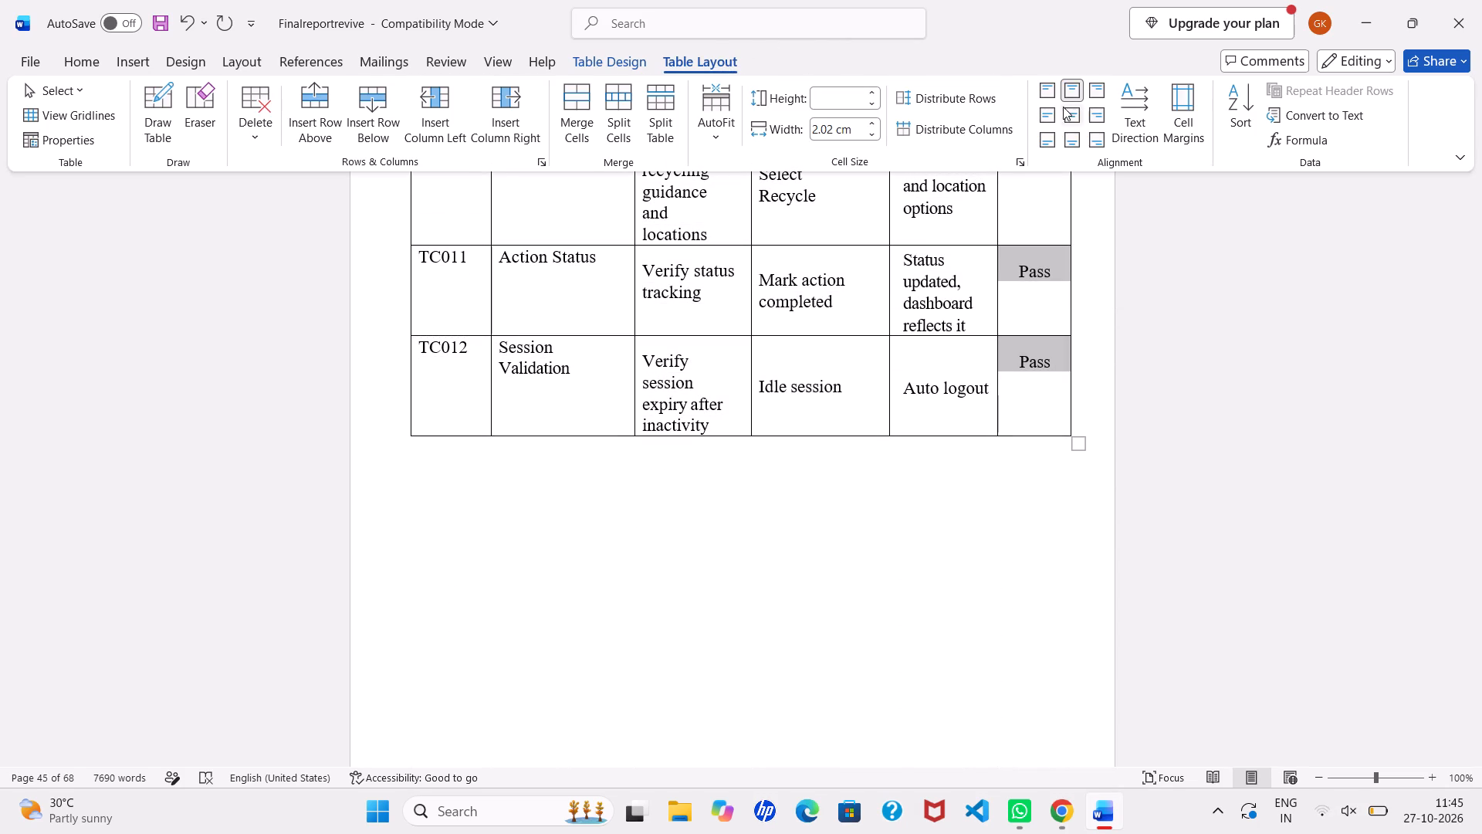
pyautogui.click(1075, 109)
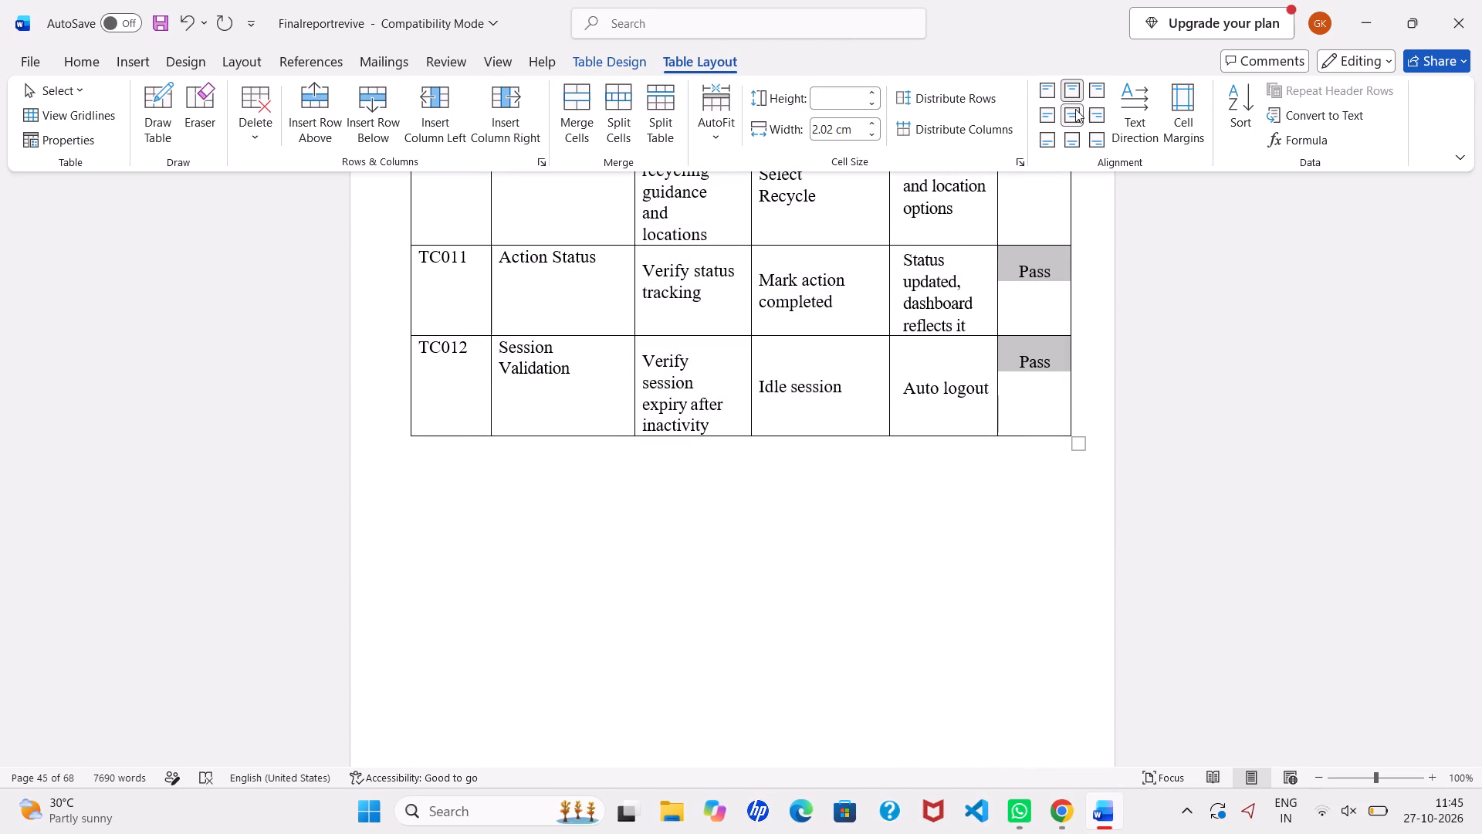
pyautogui.click(1117, 313)
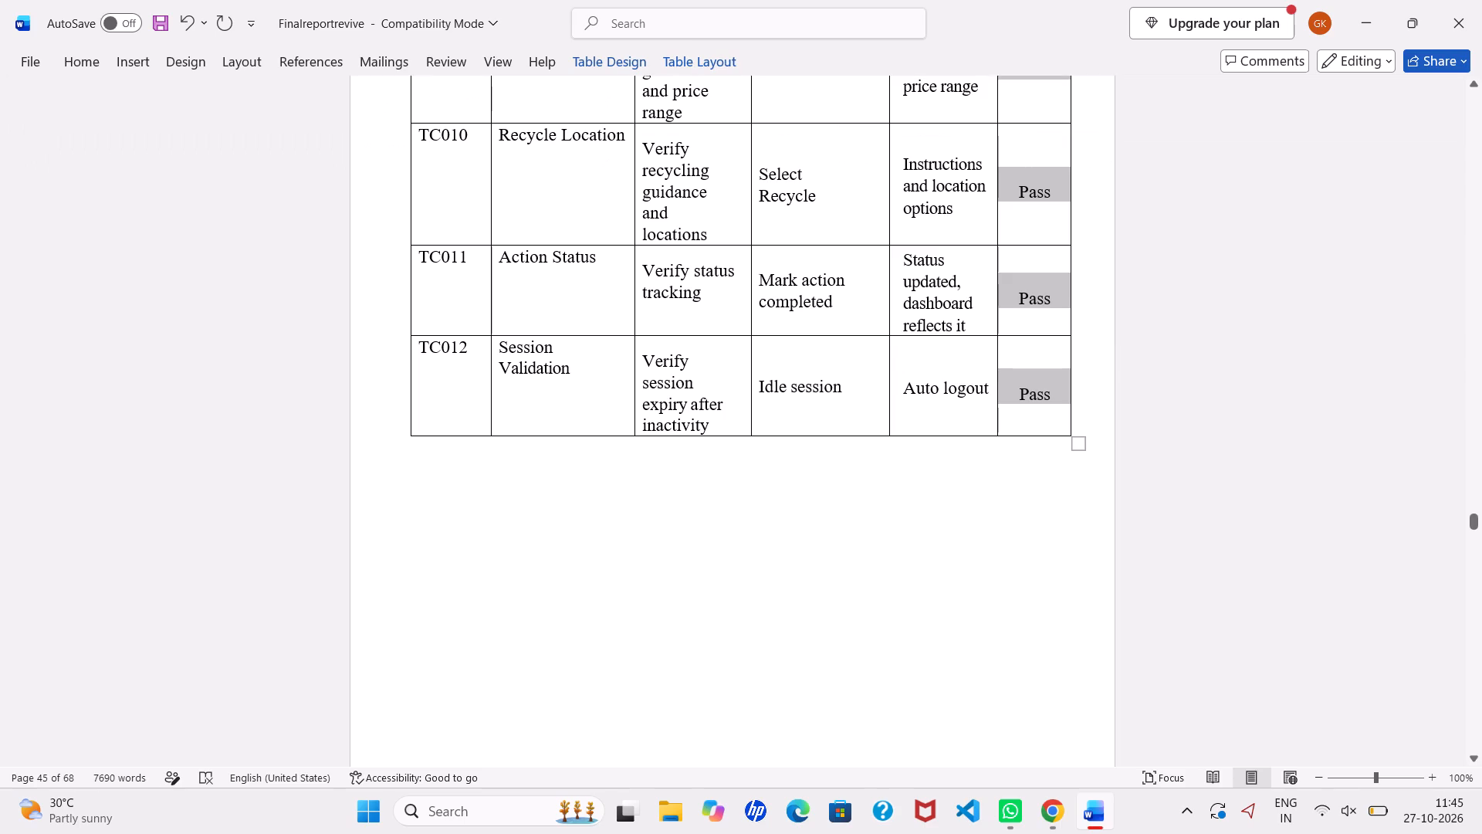
pyautogui.click(1090, 316)
# Align the Actual Result text for TC006 to the top centre of its cell.
pyautogui.scroll(3, 1090, 316)
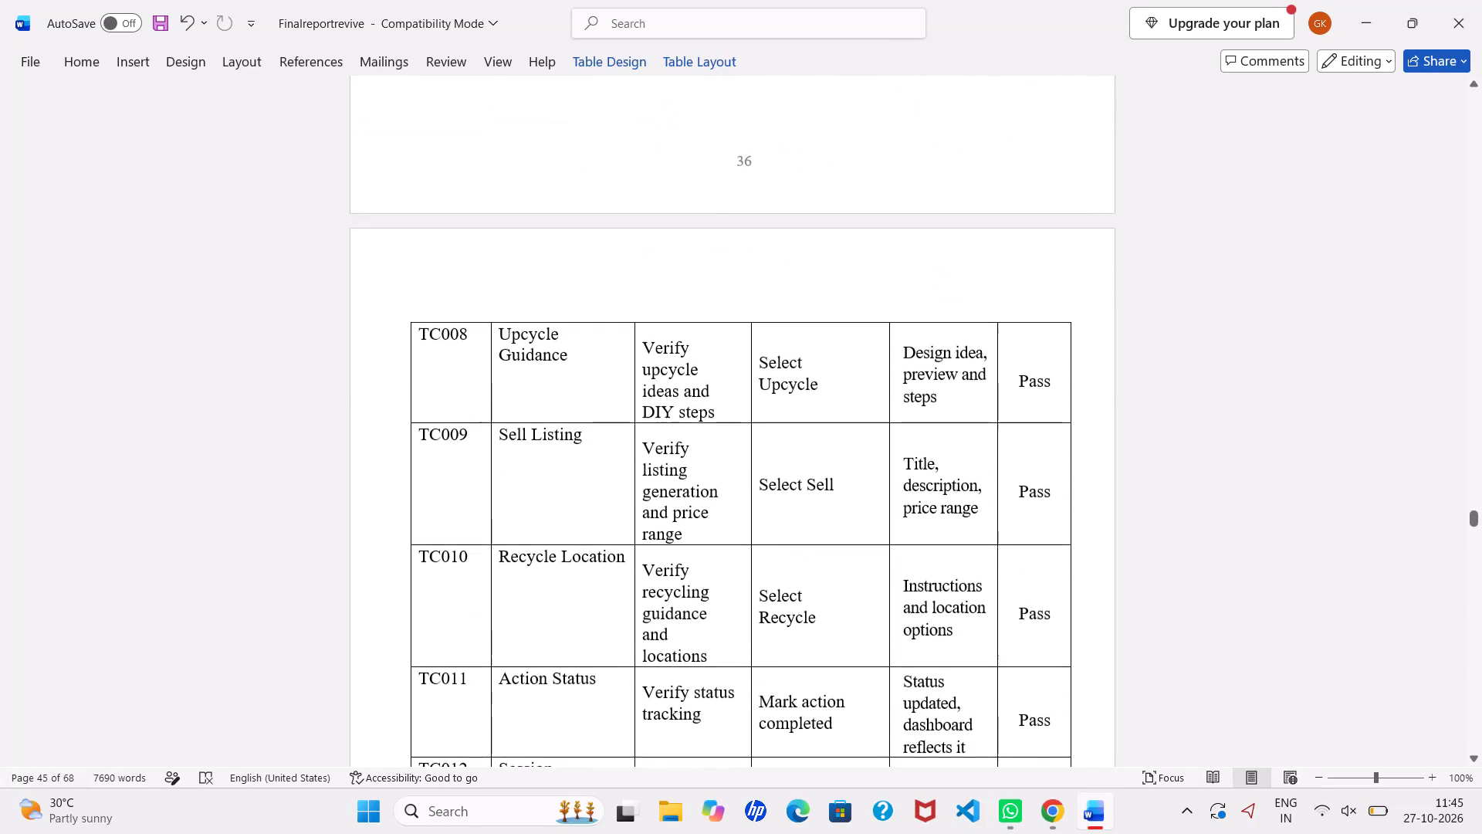
pyautogui.scroll(5, 1090, 316)
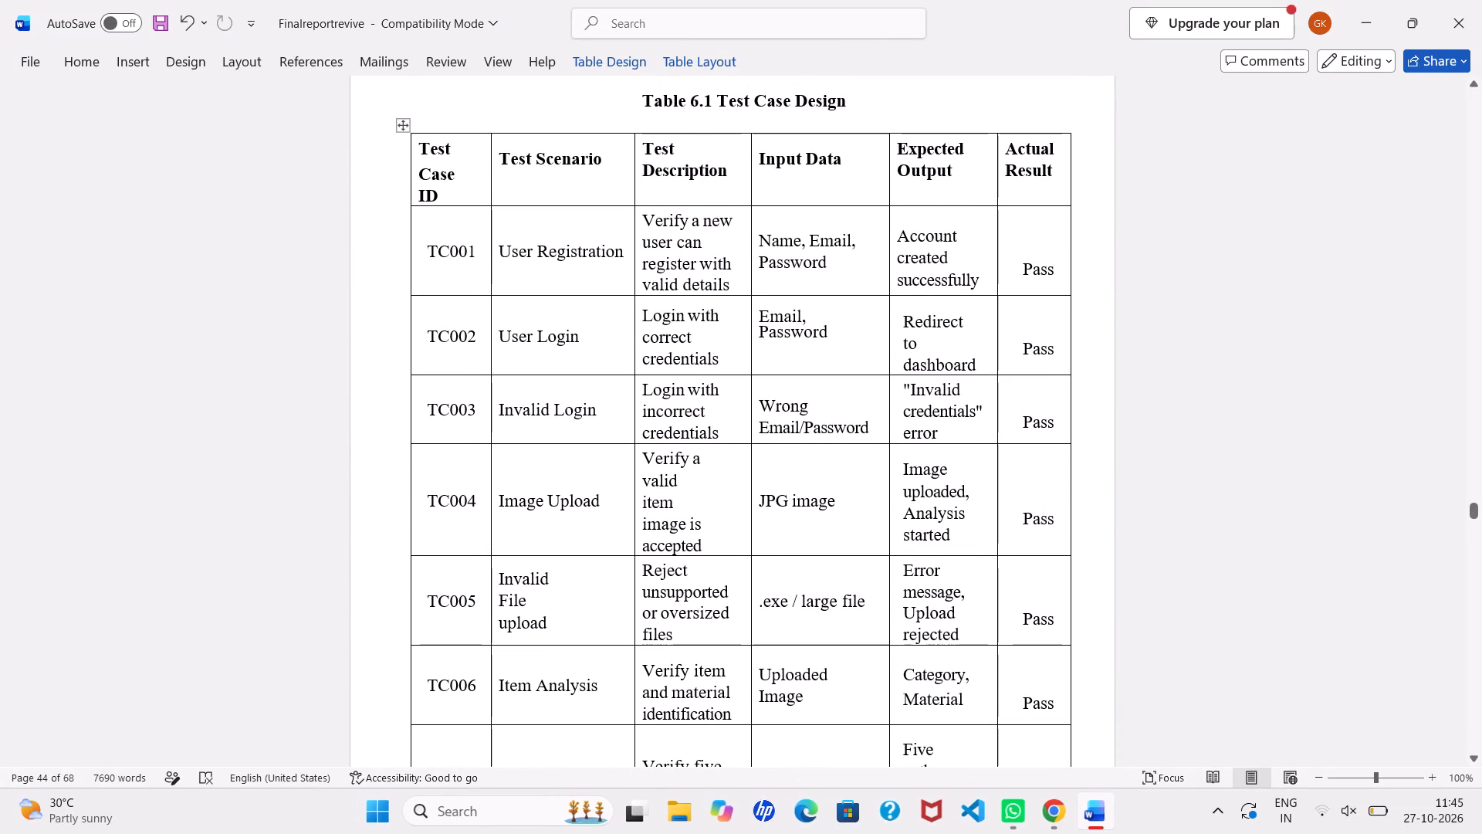
pyautogui.click(1023, 704)
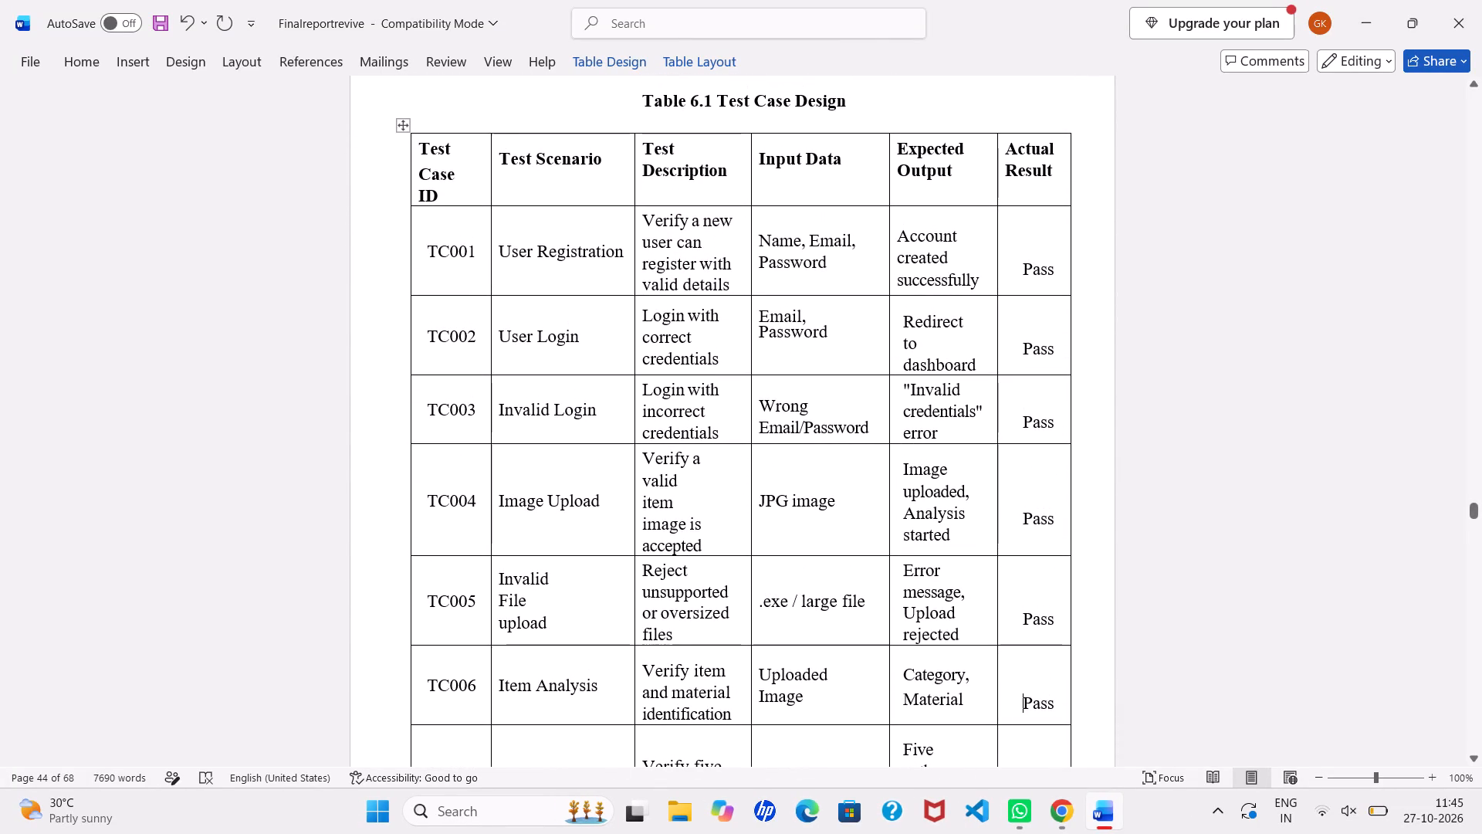
pyautogui.moveTo(1020, 703); pyautogui.dragTo(1048, 701)
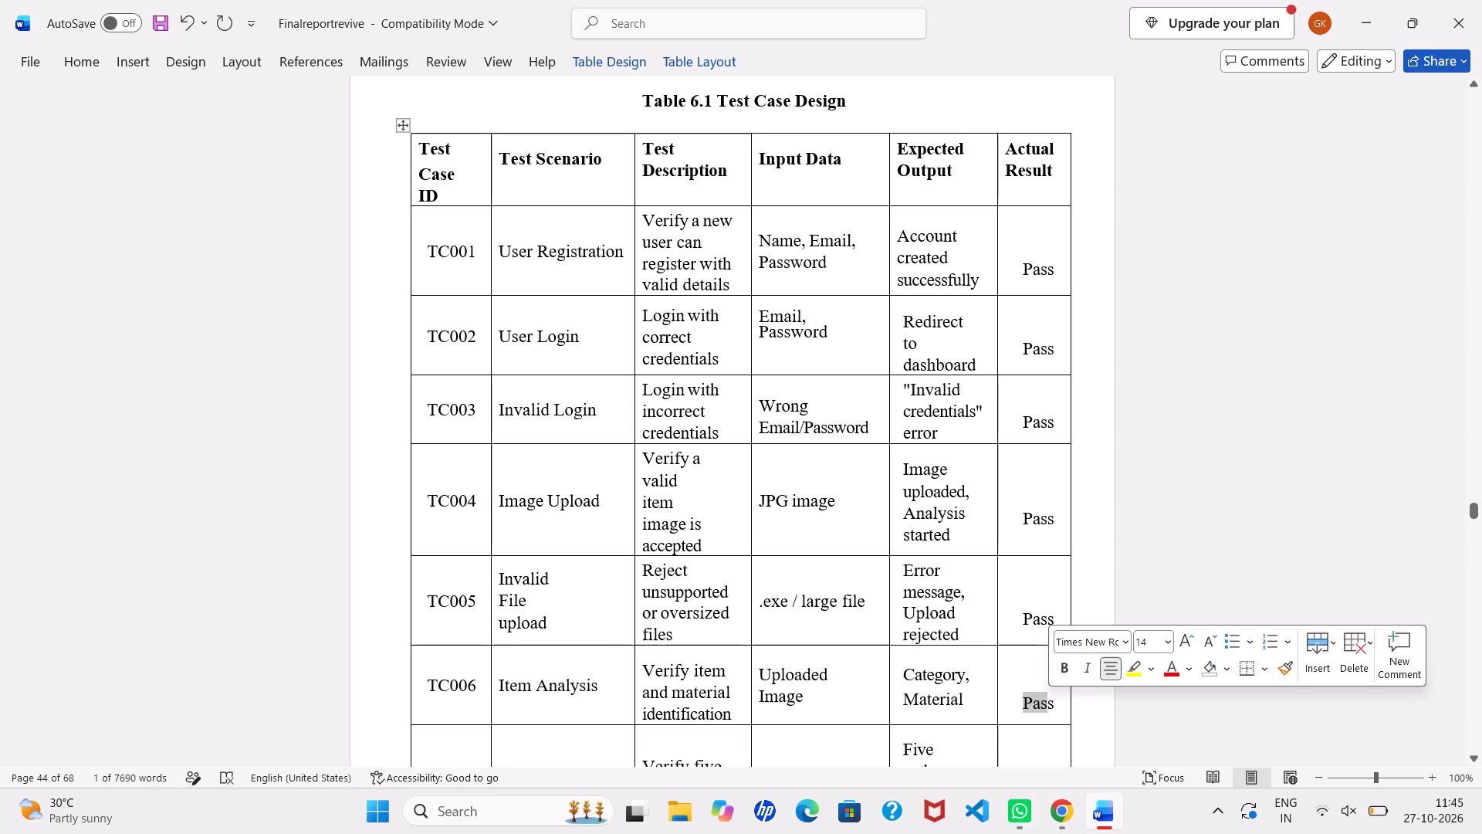
pyautogui.click(678, 57)
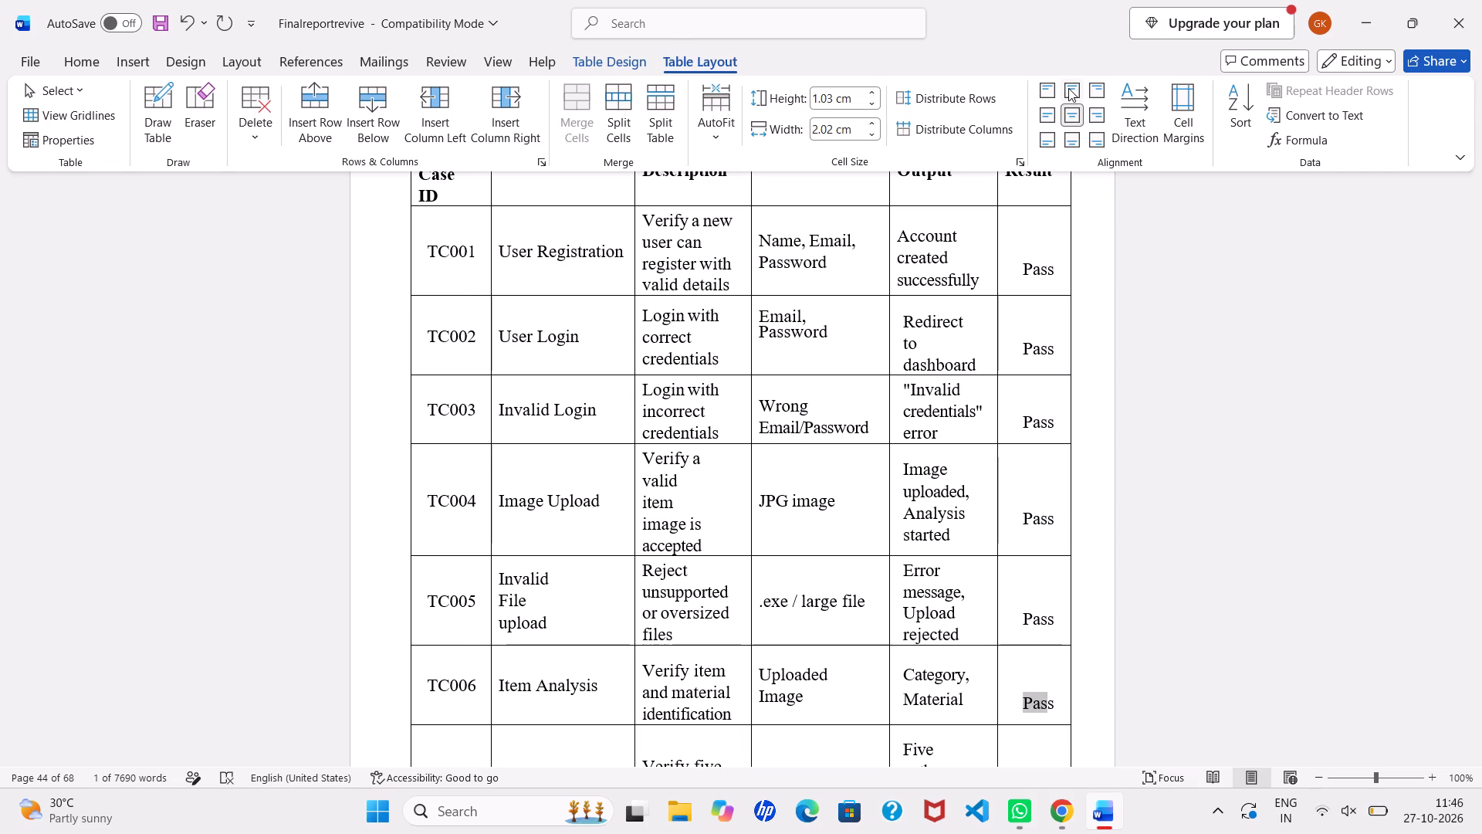
pyautogui.click(1069, 87)
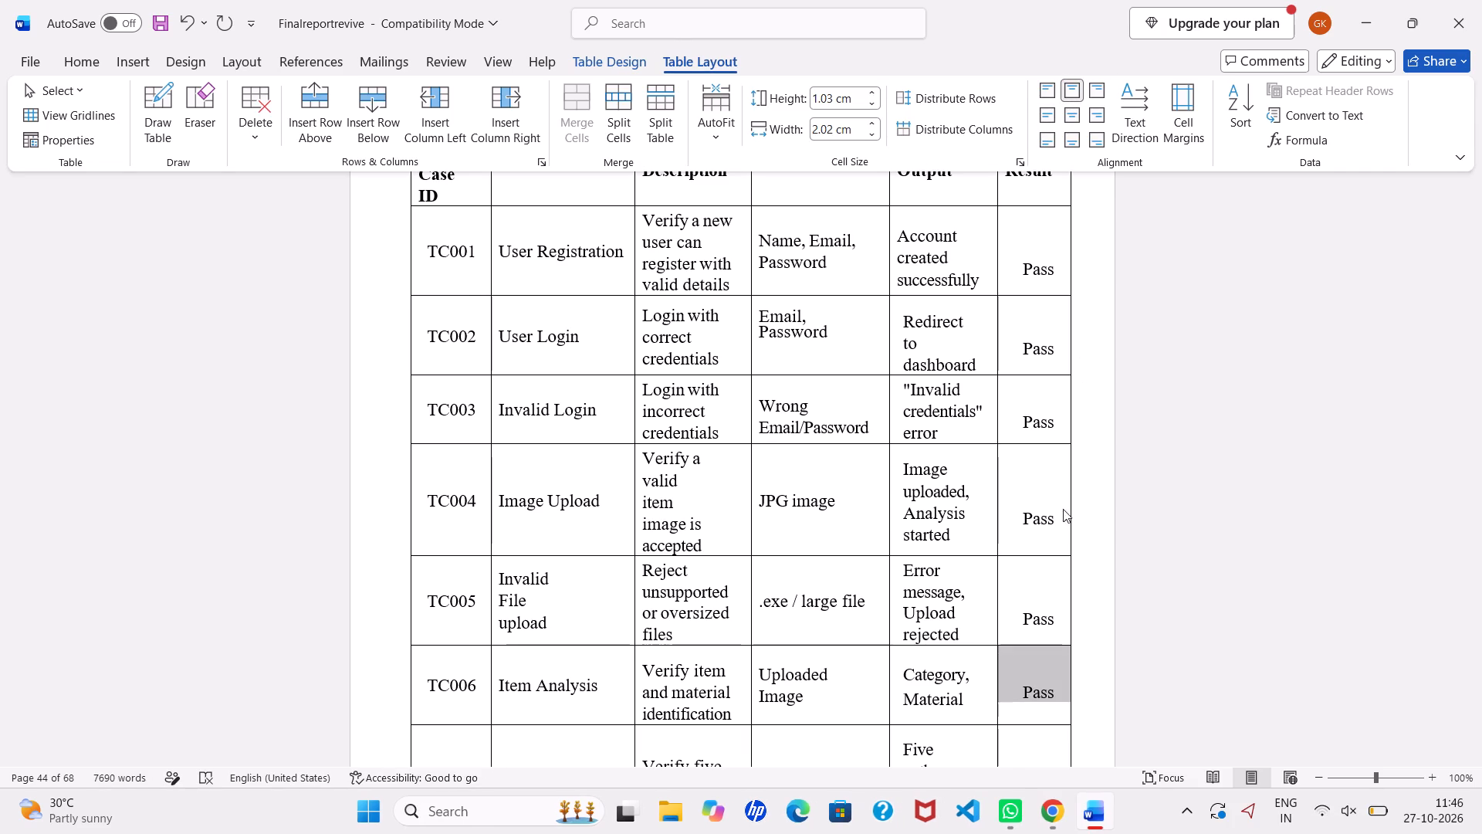
pyautogui.click(1045, 622)
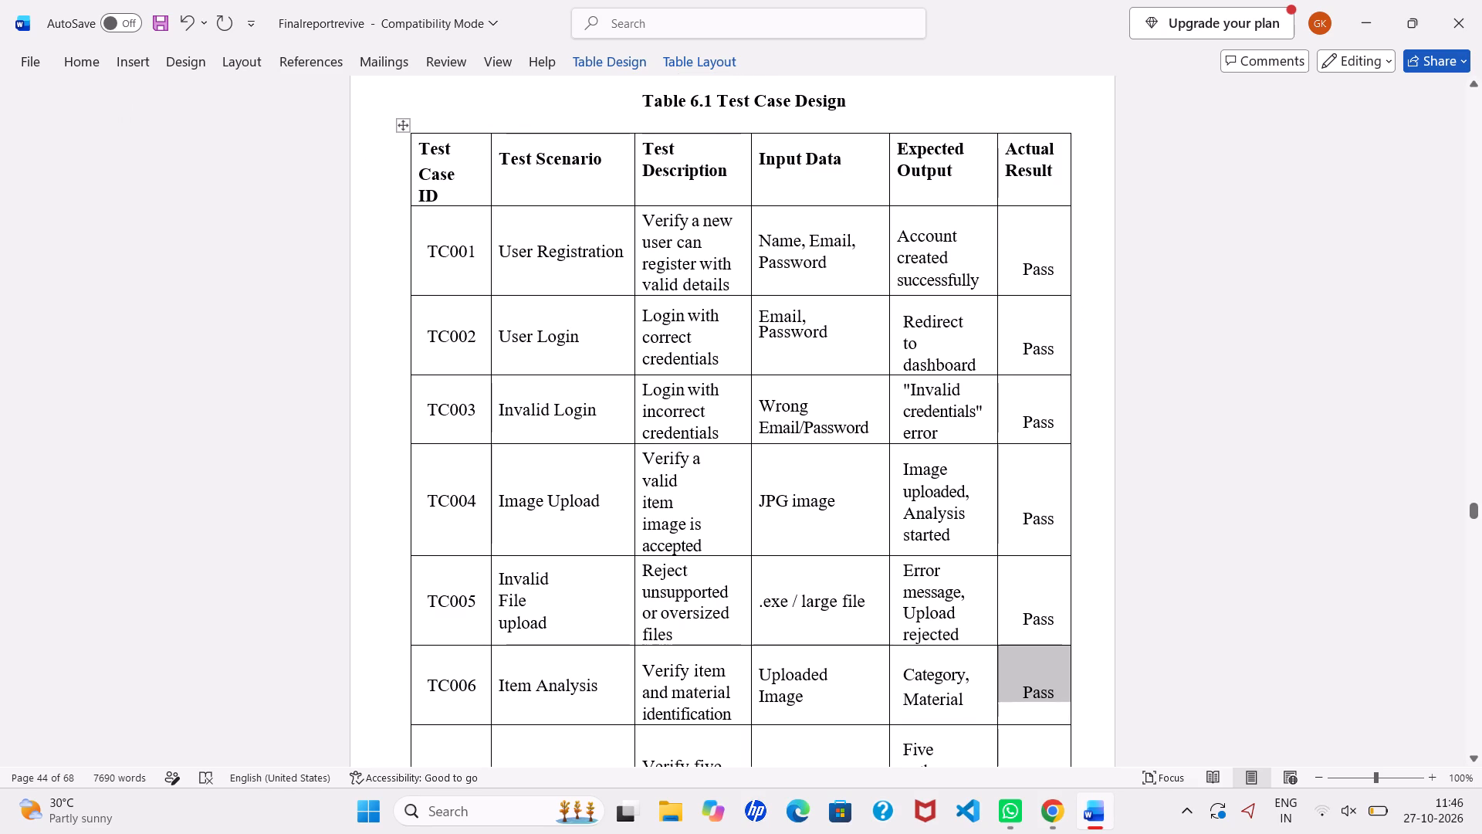
# Align the Actual Result cells for TC001 to TC005 to top centre.
pyautogui.moveTo(1015, 266); pyautogui.dragTo(1057, 620)
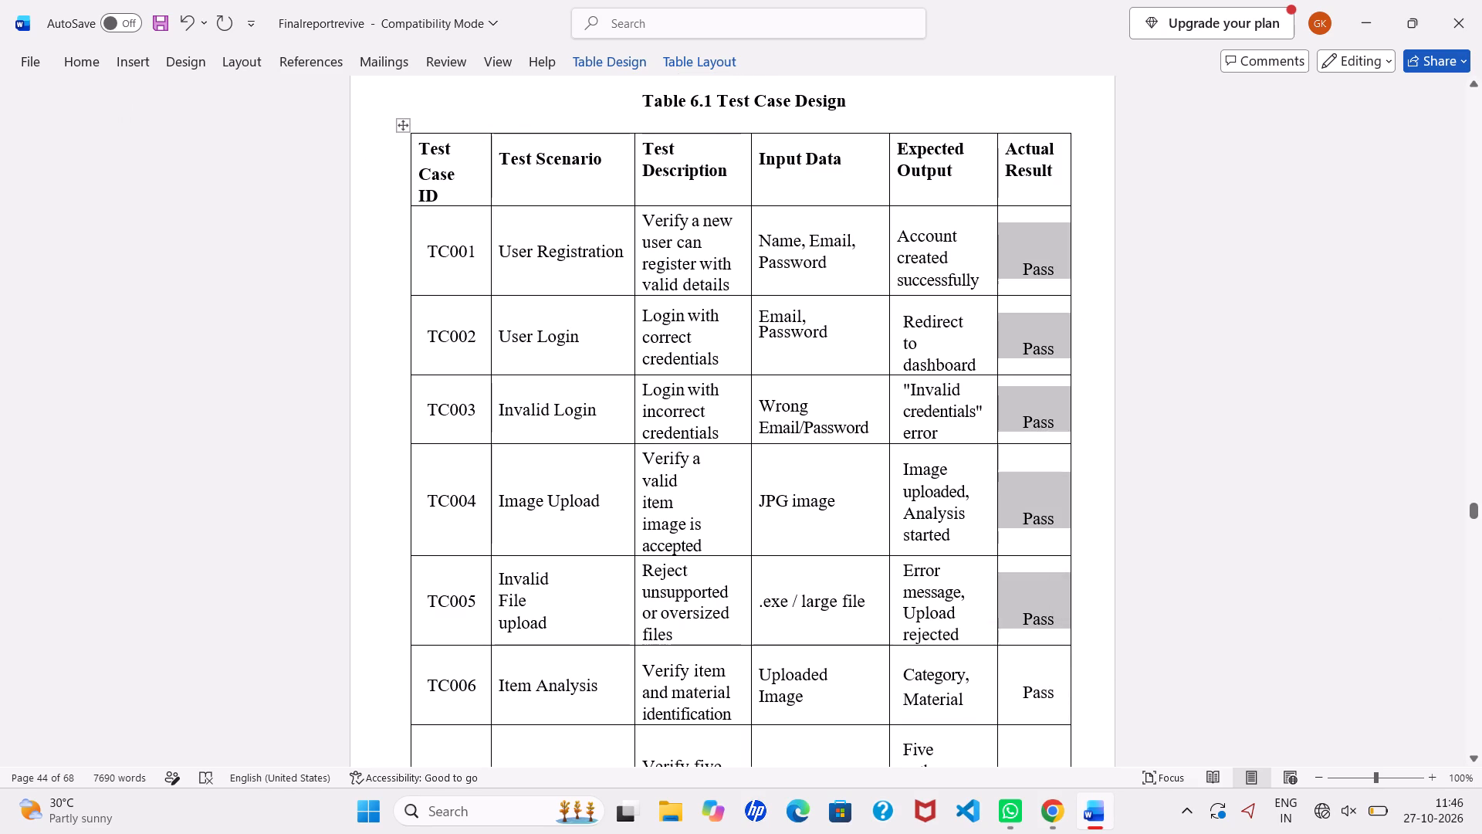
pyautogui.click(687, 66)
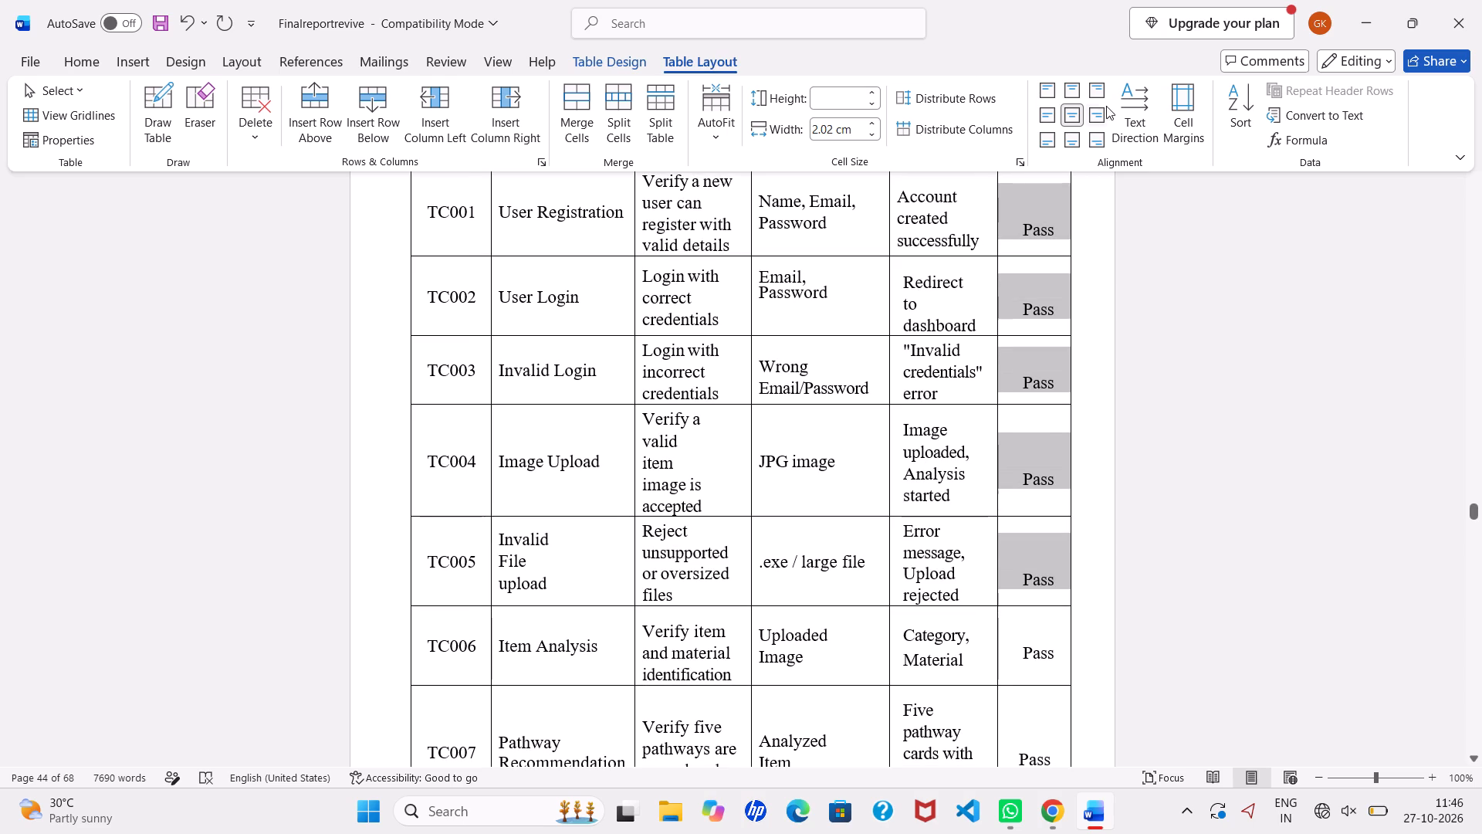
pyautogui.click(1074, 91)
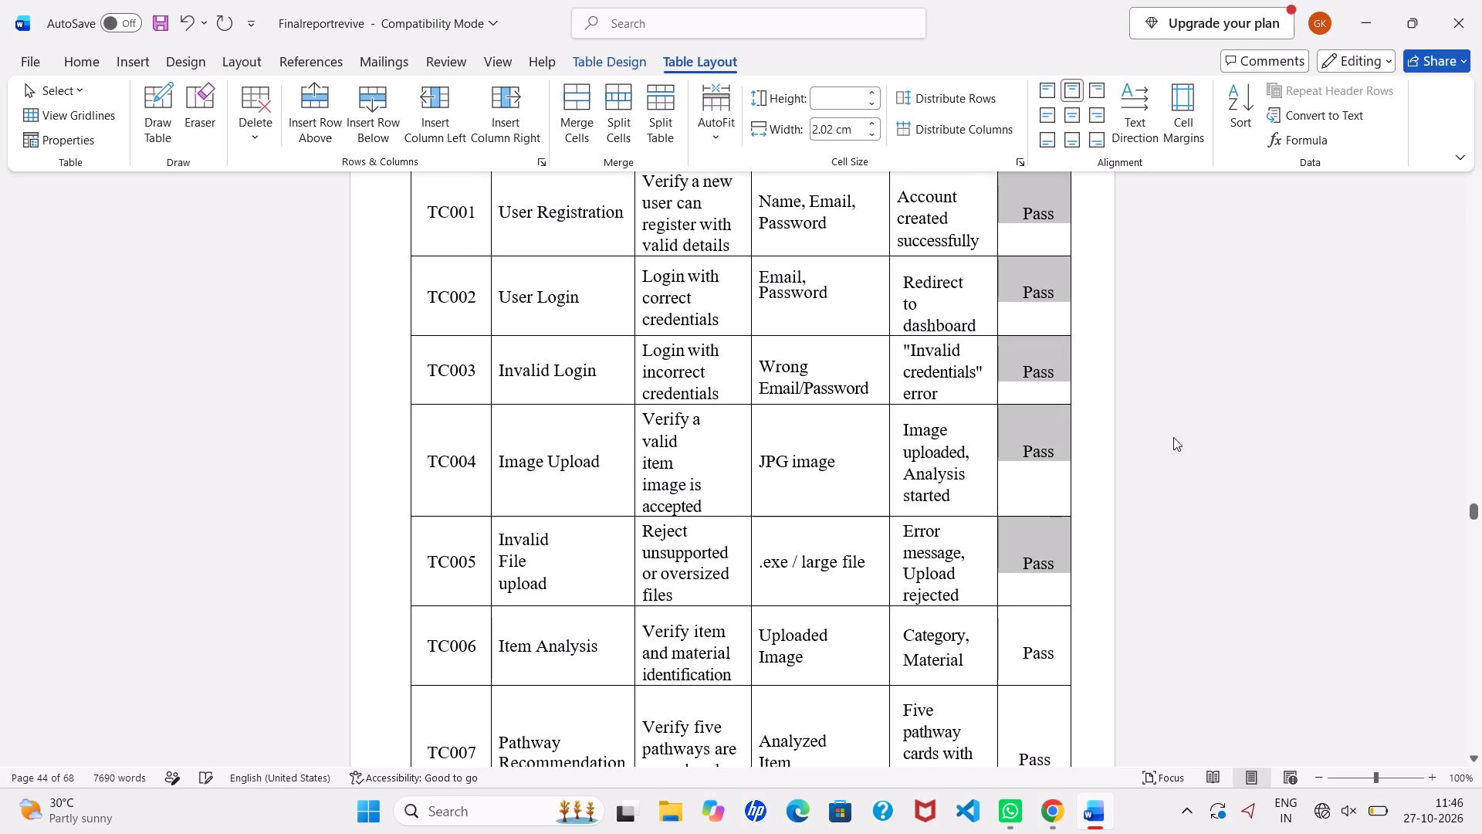
pyautogui.click(1169, 483)
pyautogui.click(1114, 499)
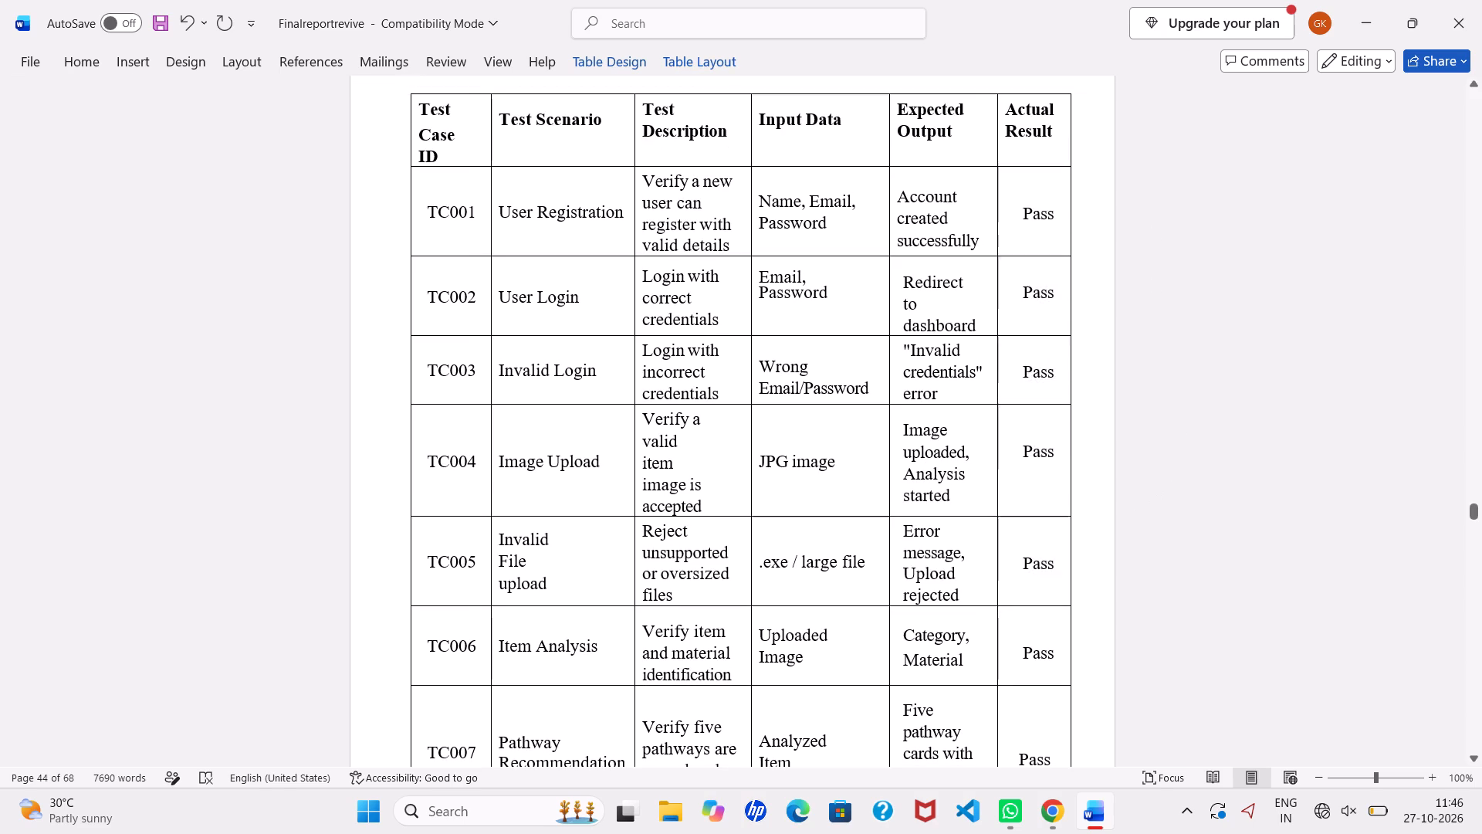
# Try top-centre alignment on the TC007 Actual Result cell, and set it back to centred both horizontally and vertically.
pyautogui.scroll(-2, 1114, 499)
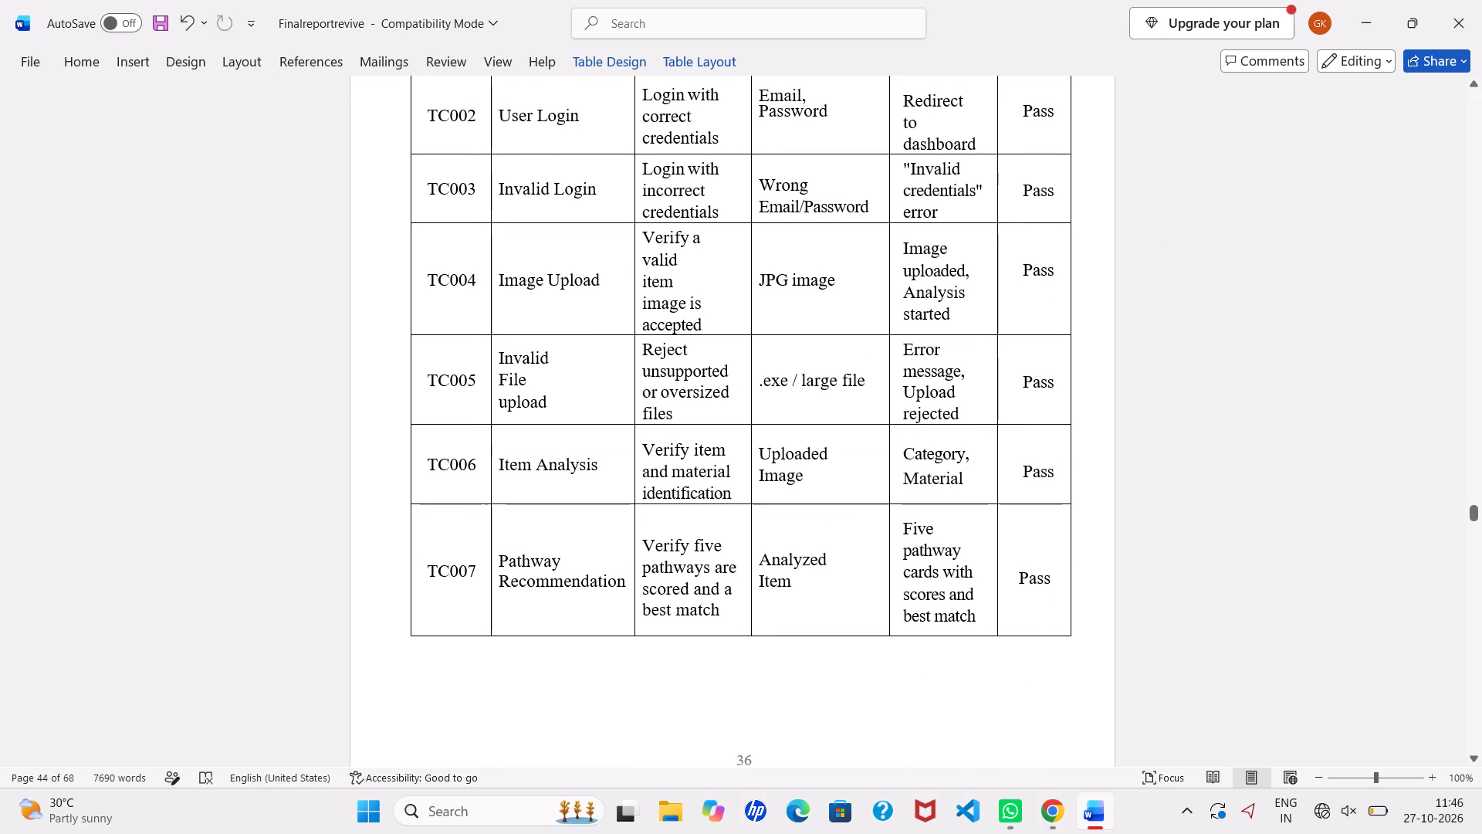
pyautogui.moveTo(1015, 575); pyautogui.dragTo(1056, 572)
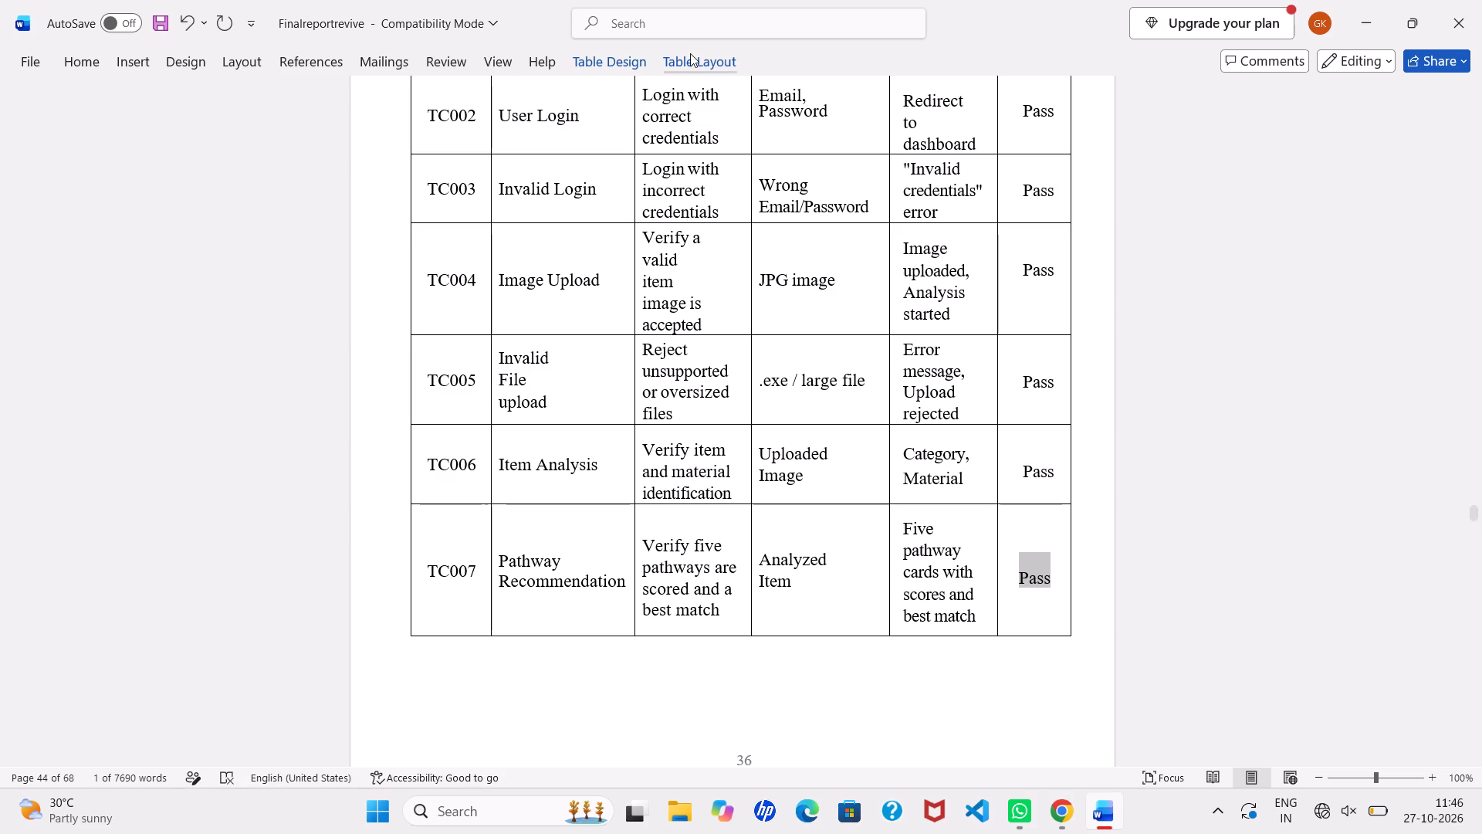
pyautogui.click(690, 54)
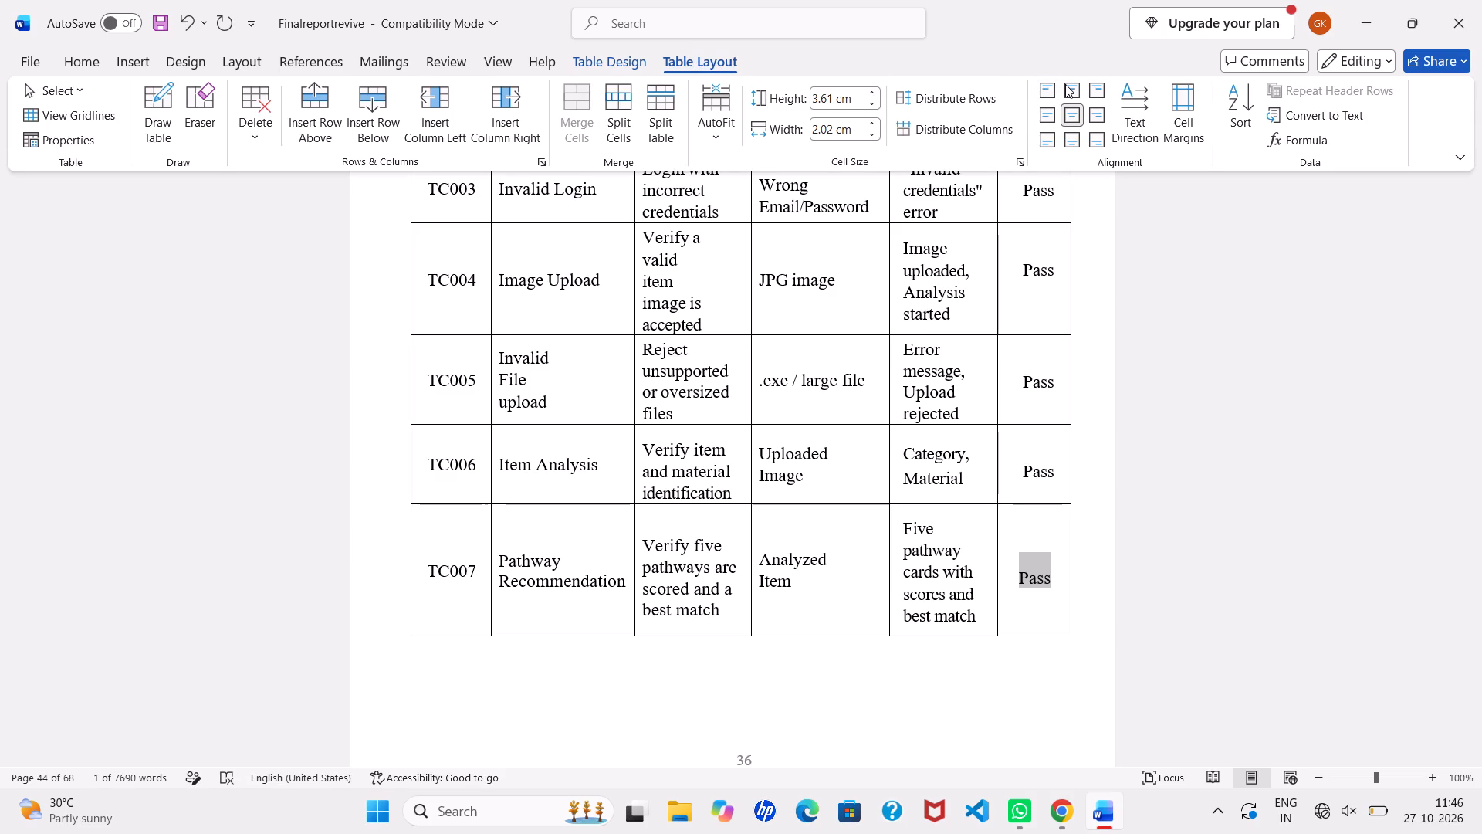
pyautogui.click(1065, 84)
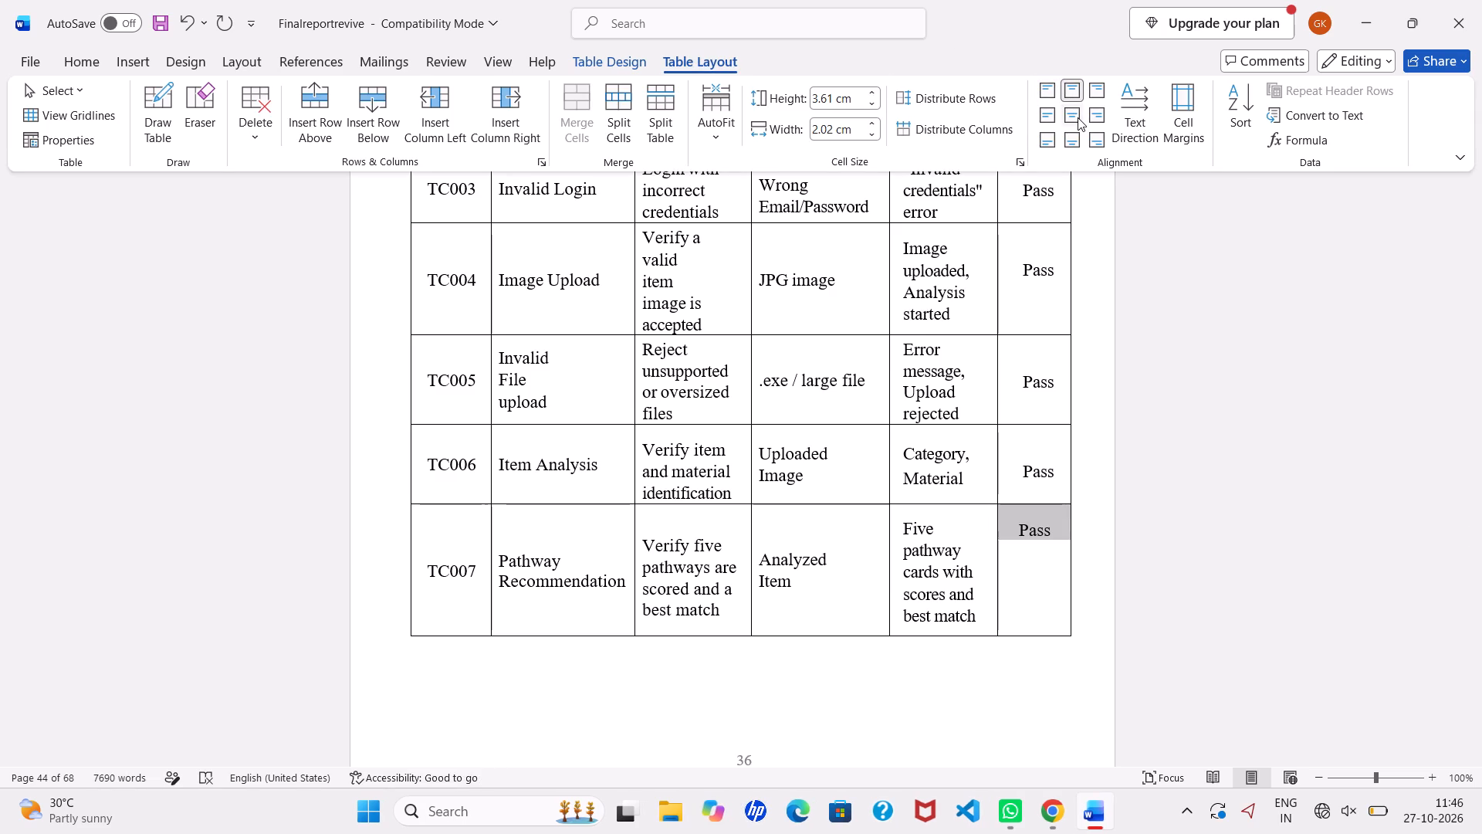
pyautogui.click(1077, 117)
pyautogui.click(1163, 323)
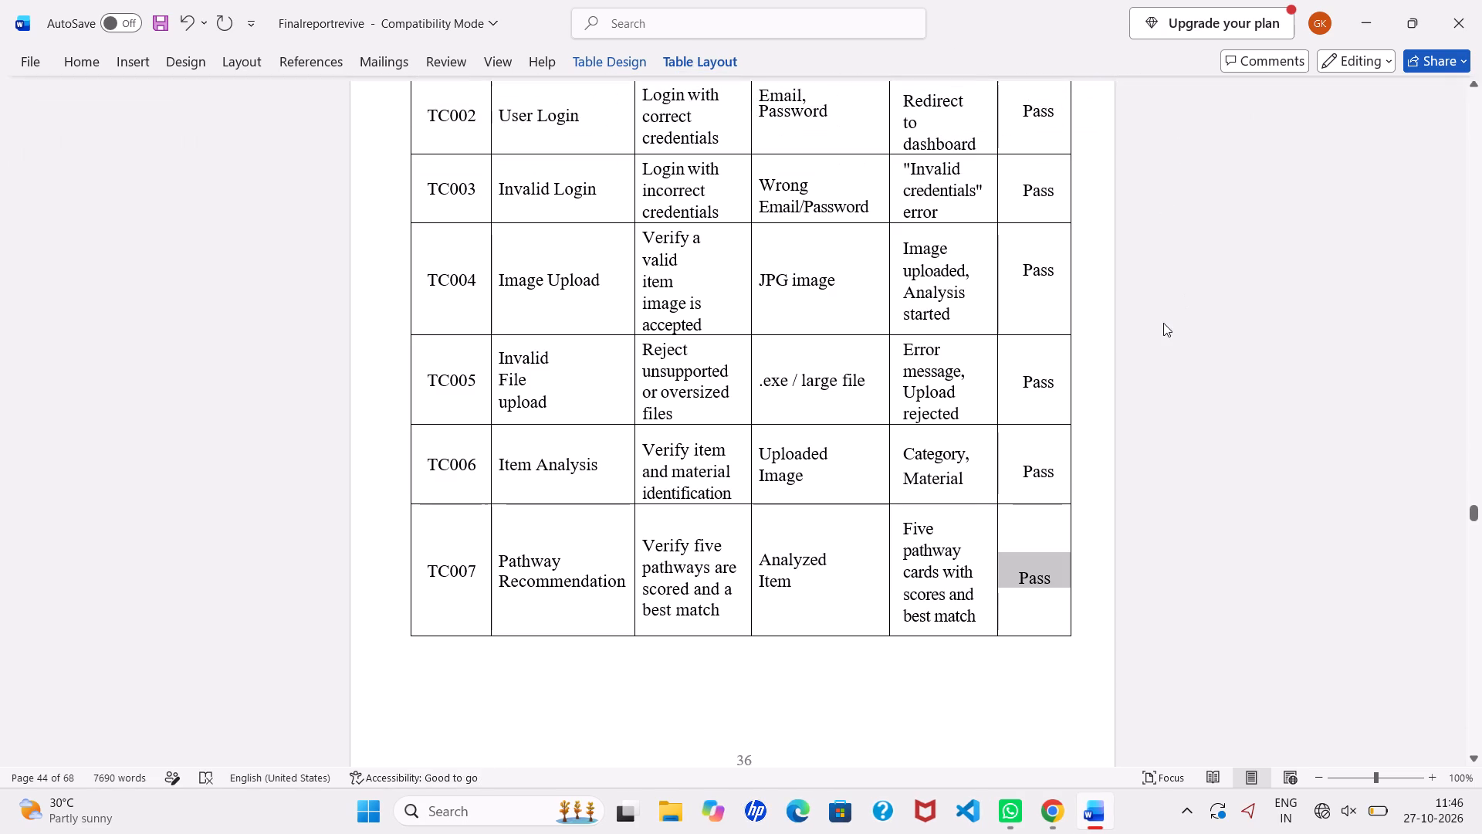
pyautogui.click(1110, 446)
# Check the cell alignment of Table 6.1's rows on both sides of the page break after TC007.
pyautogui.scroll(-3, 1110, 446)
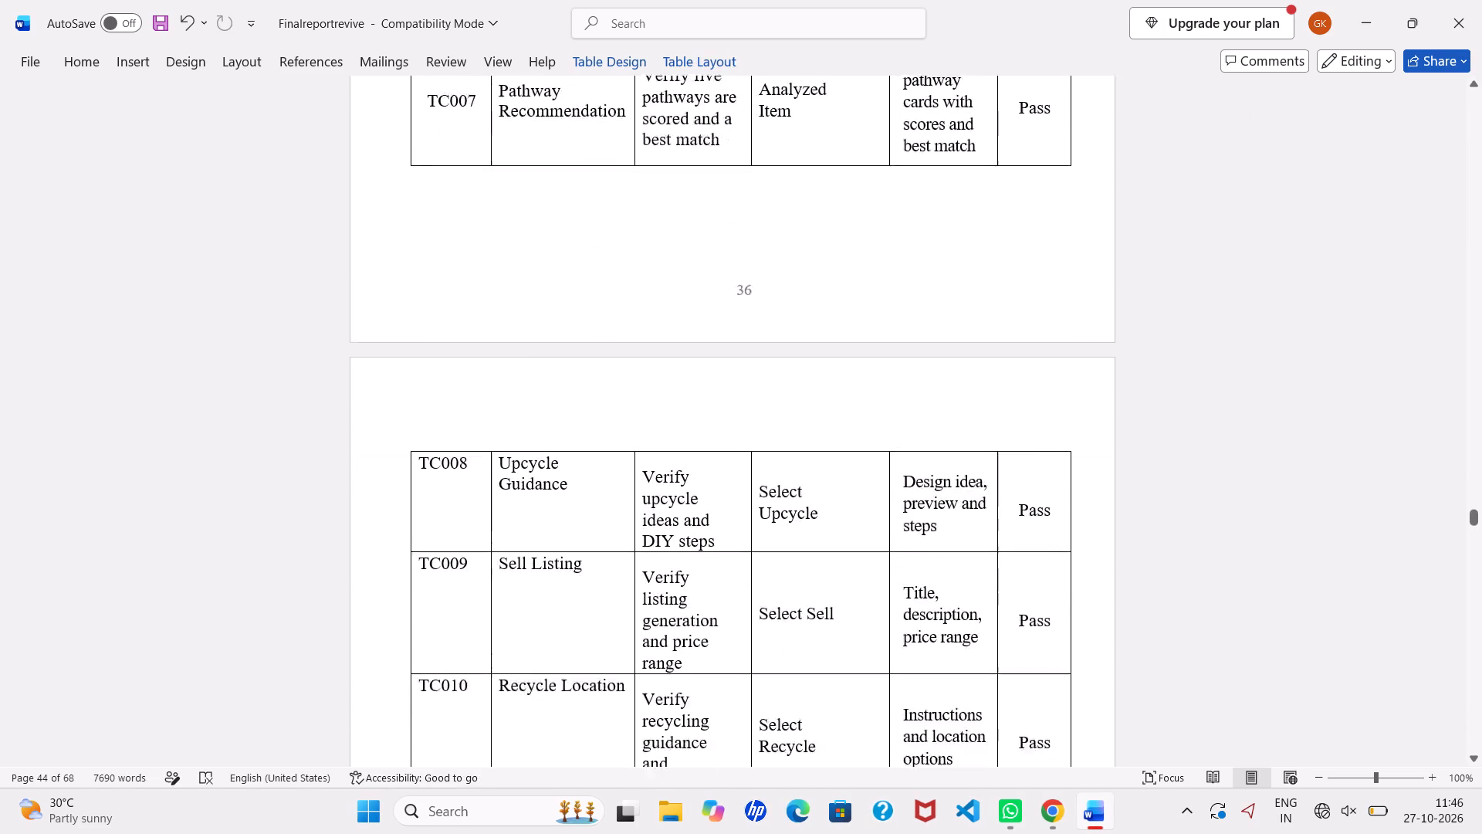
pyautogui.scroll(-3, 1110, 446)
pyautogui.scroll(1, 1110, 446)
pyautogui.scroll(-1, 1110, 446)
pyautogui.scroll(1, 1110, 446)
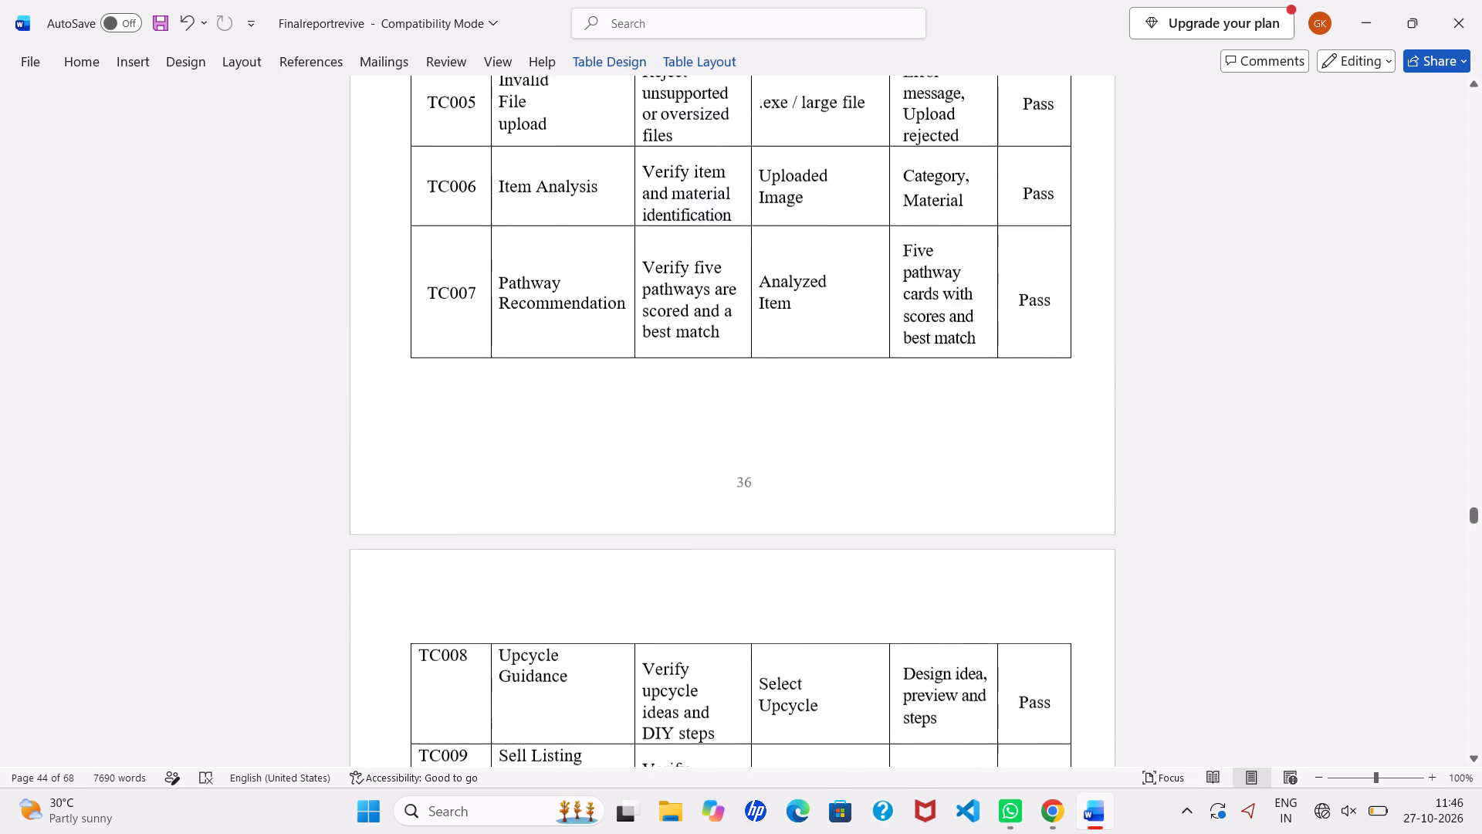
pyautogui.scroll(-1, 786, 493)
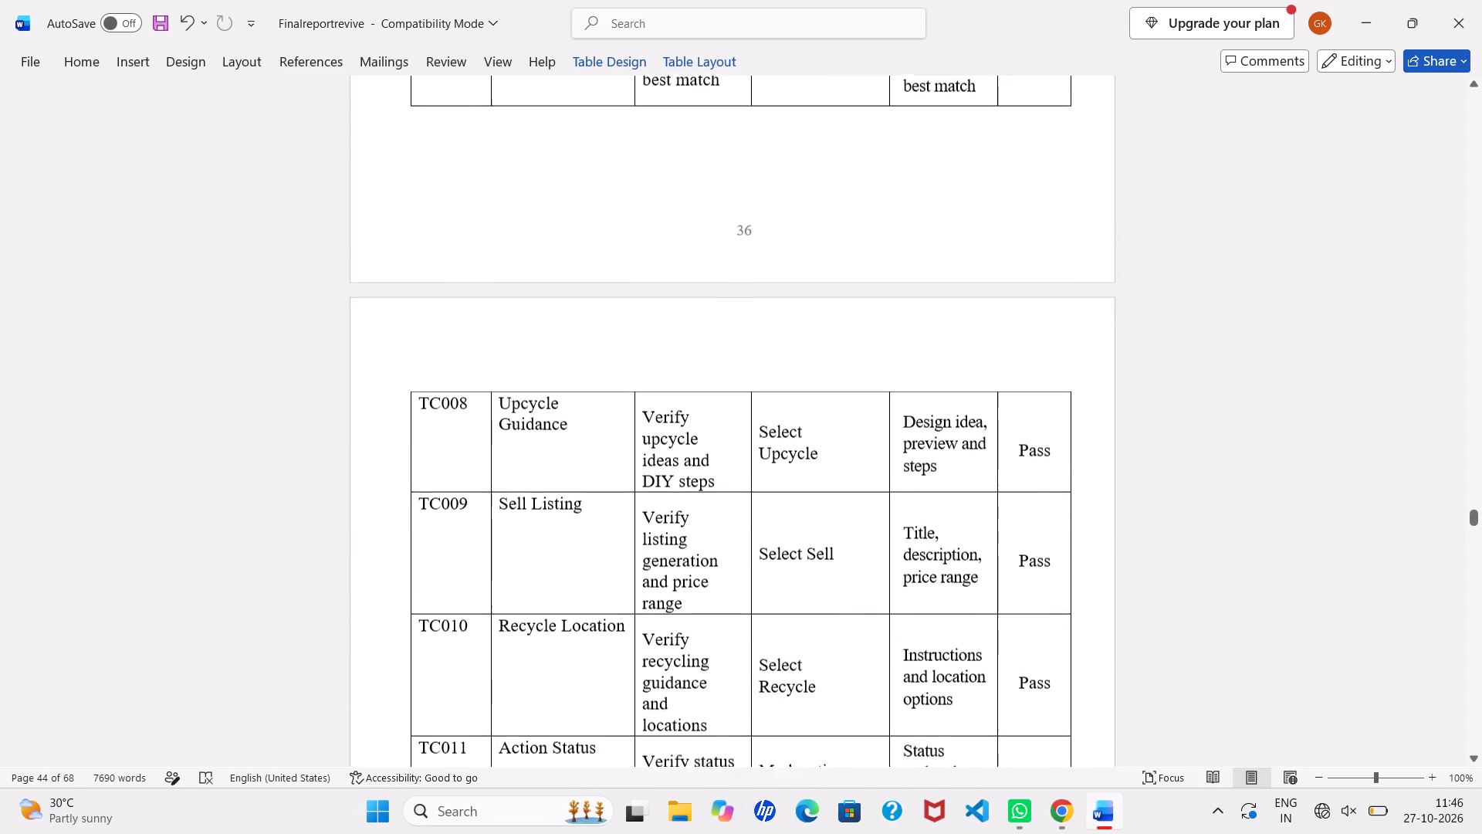
pyautogui.scroll(-1, 786, 493)
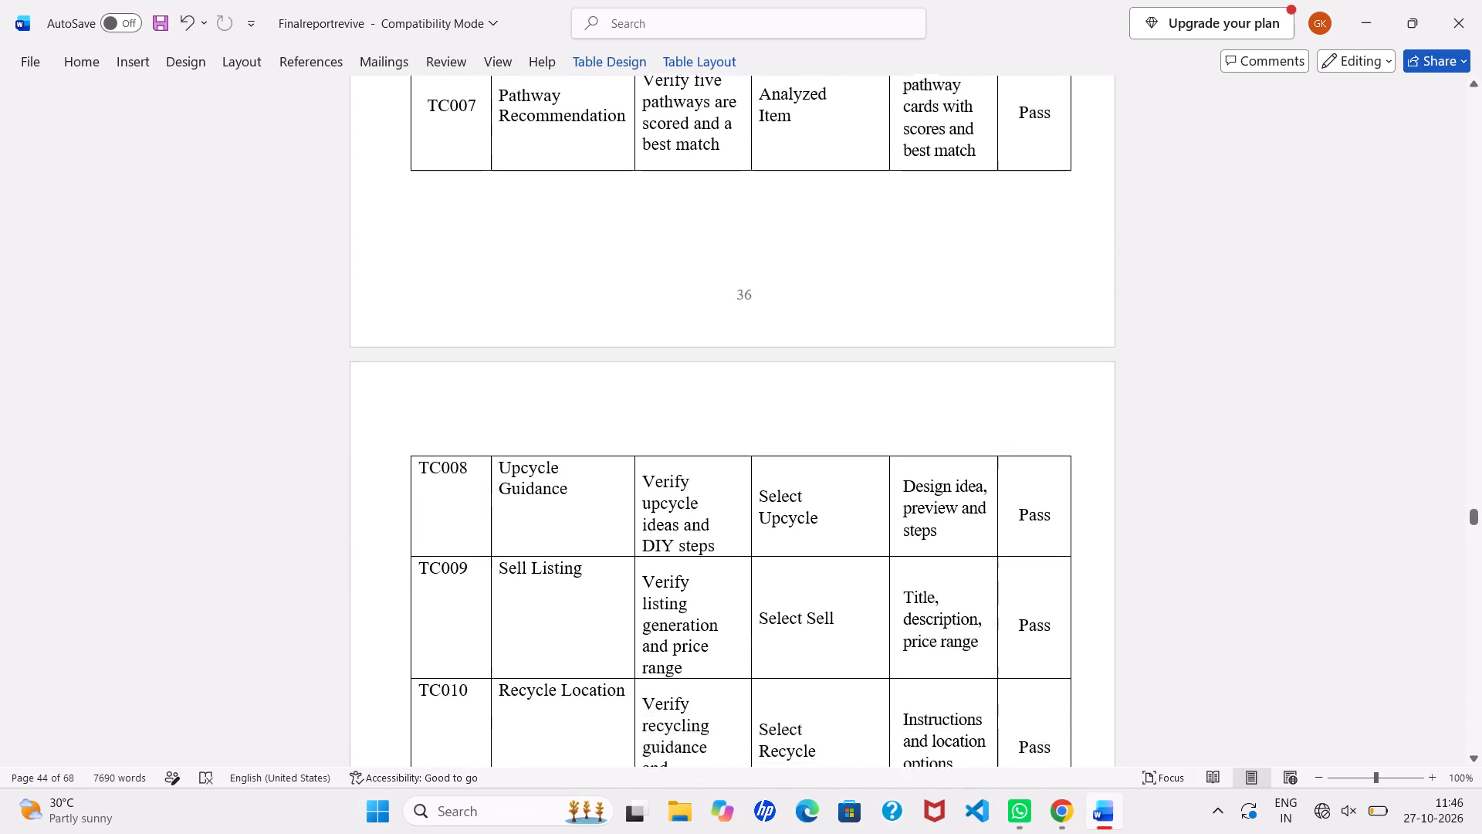
pyautogui.scroll(-1, 786, 493)
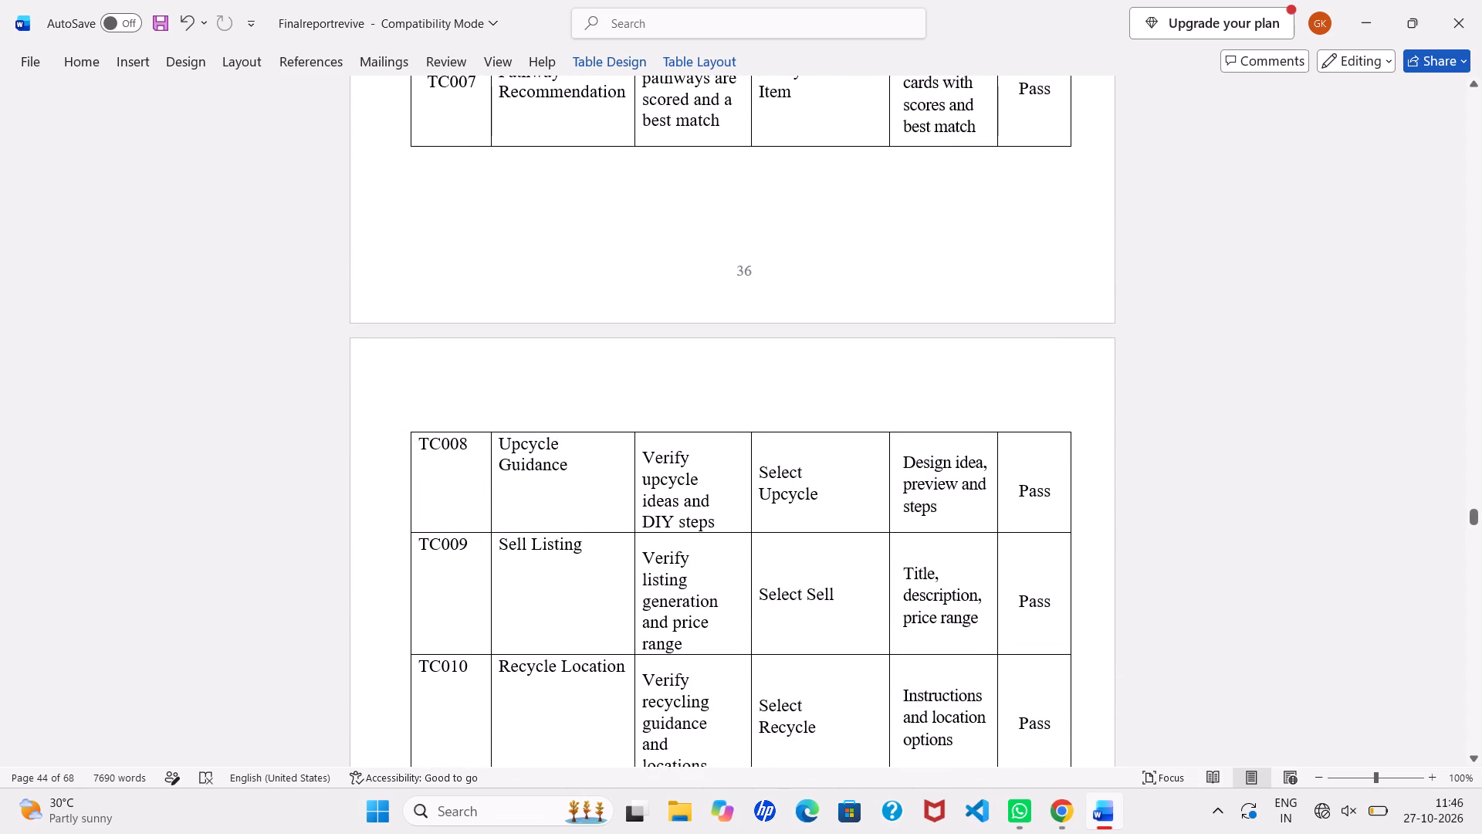
# Align the TC008 to TC012 cells of Table 6.1, from Test Case ID through Expected Output, to centre left.
pyautogui.scroll(-1, 424, 442)
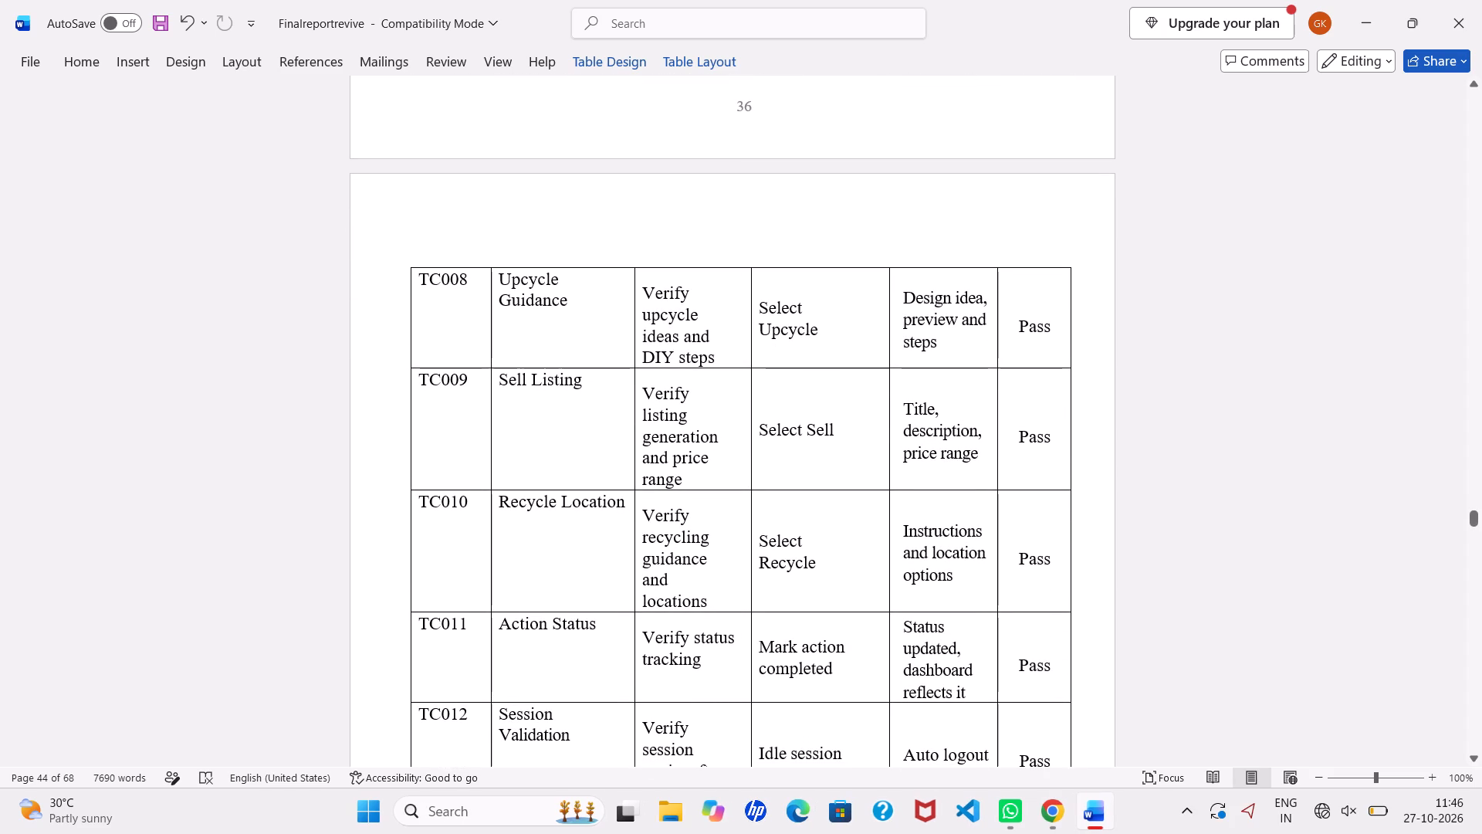
pyautogui.moveTo(424, 278); pyautogui.dragTo(463, 798)
pyautogui.scroll(1, 489, 604)
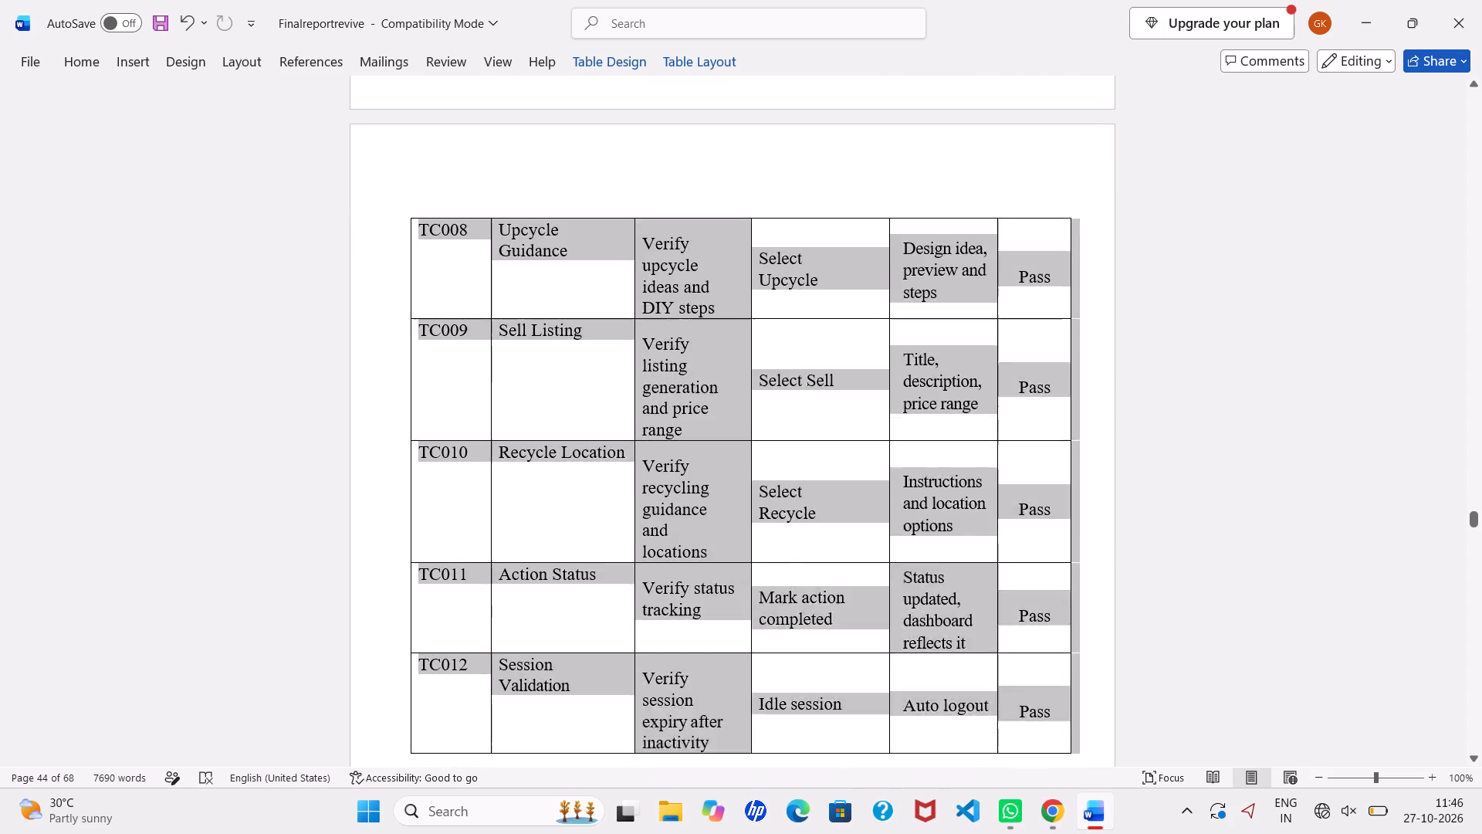
pyautogui.moveTo(463, 798); pyautogui.dragTo(462, 119)
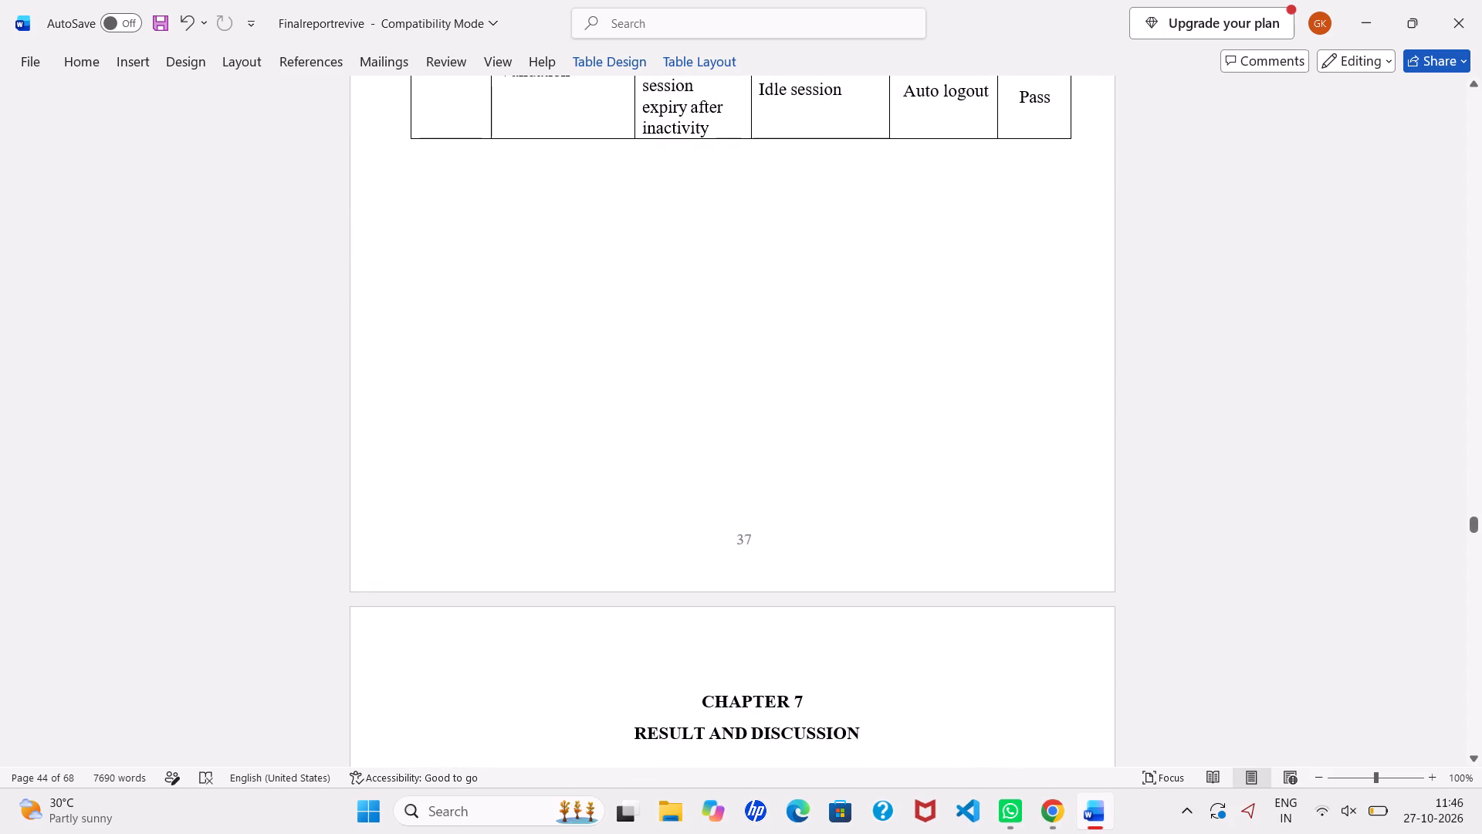
pyautogui.moveTo(462, 119); pyautogui.dragTo(817, 133)
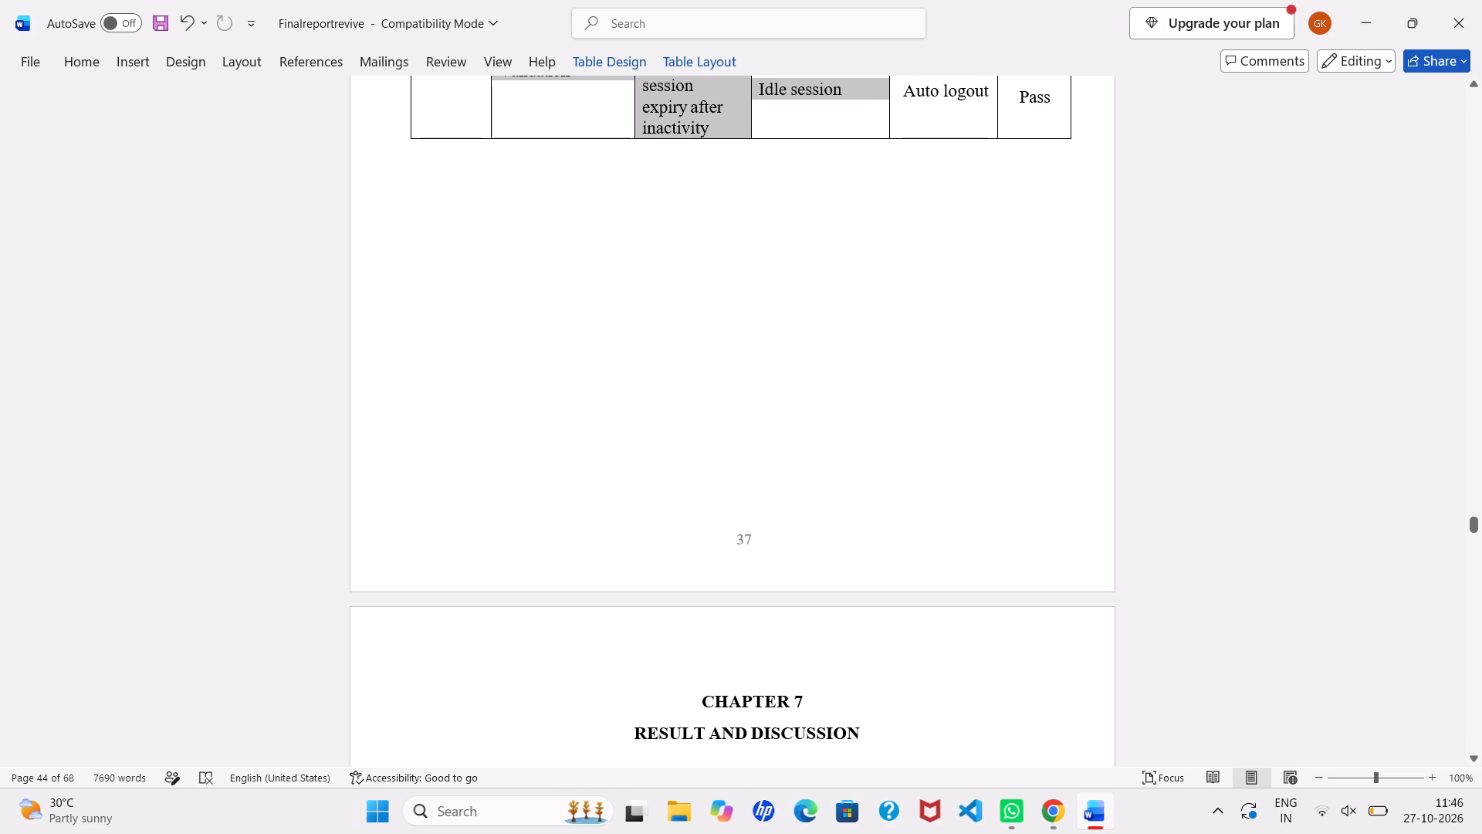
pyautogui.moveTo(817, 133); pyautogui.dragTo(931, 131)
pyautogui.scroll(3, 931, 131)
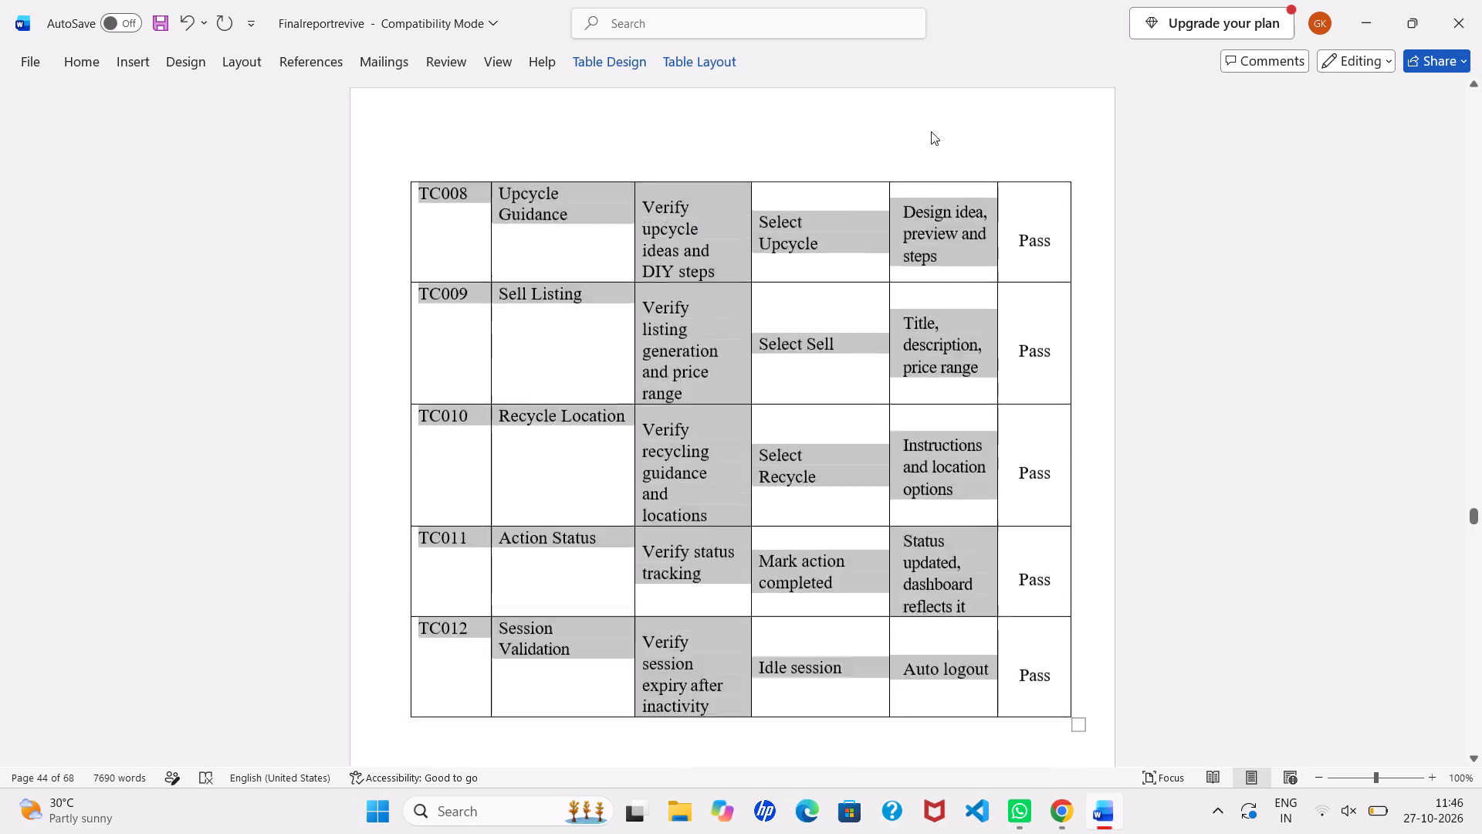
pyautogui.scroll(1, 931, 131)
pyautogui.scroll(-8, 931, 131)
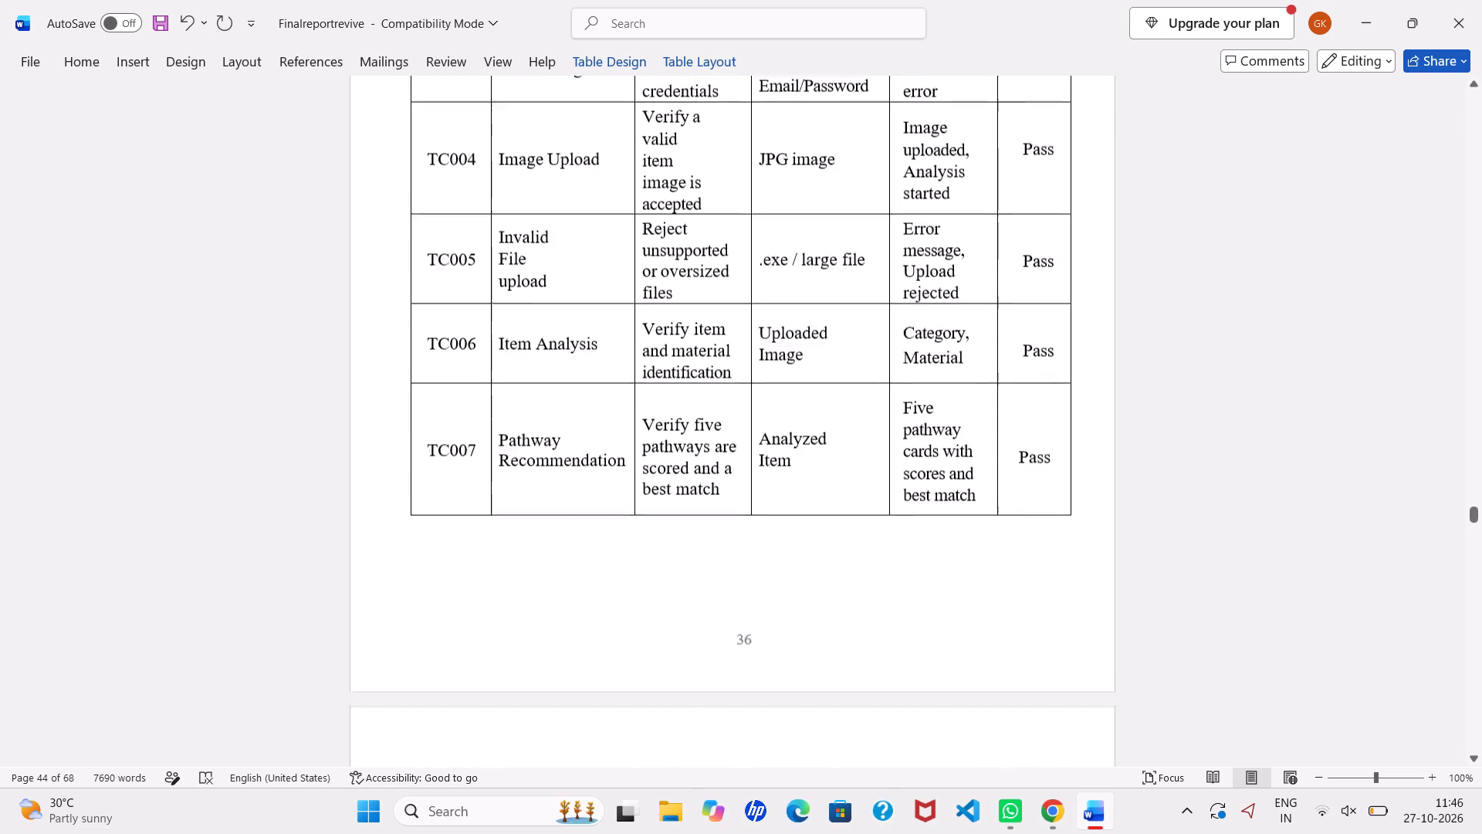
pyautogui.scroll(-2, 931, 131)
pyautogui.click(709, 56)
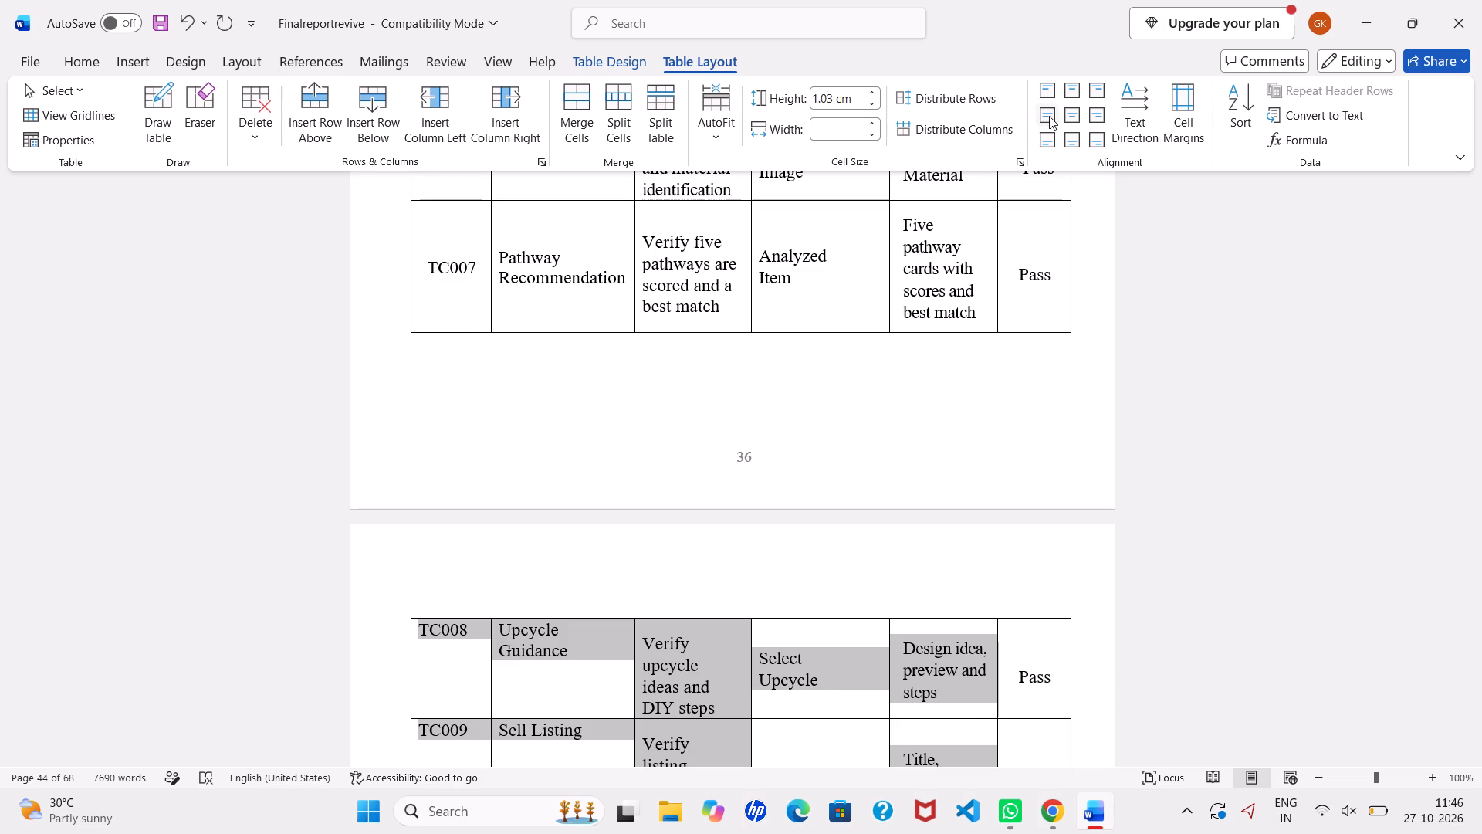
pyautogui.click(1049, 116)
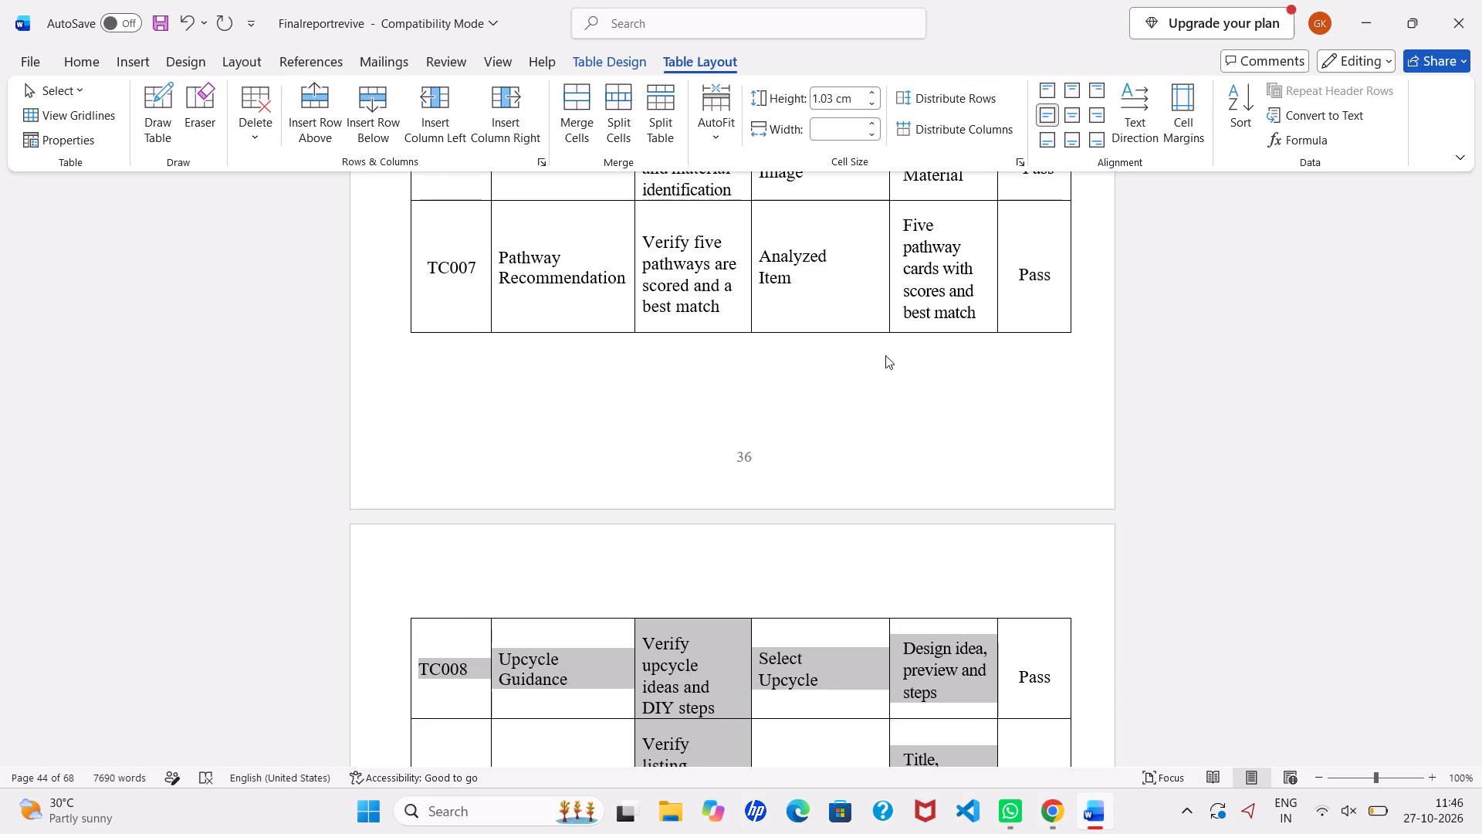
pyautogui.click(894, 455)
pyautogui.click(574, 520)
# Centre the Test Case ID cells TC008 to TC012 both horizontally and vertically.
pyautogui.scroll(-2, 574, 520)
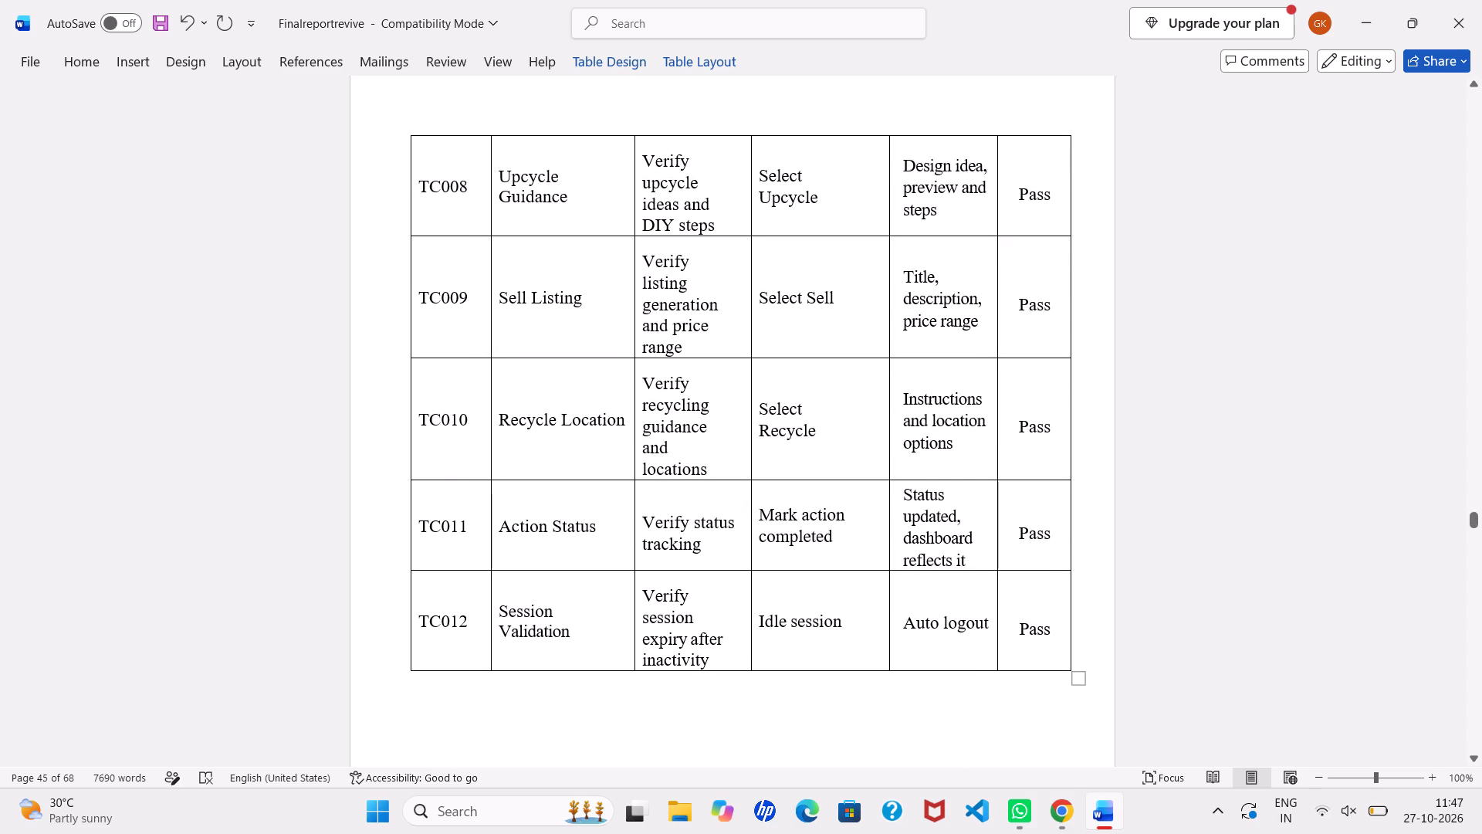
pyautogui.moveTo(419, 184); pyautogui.dragTo(475, 679)
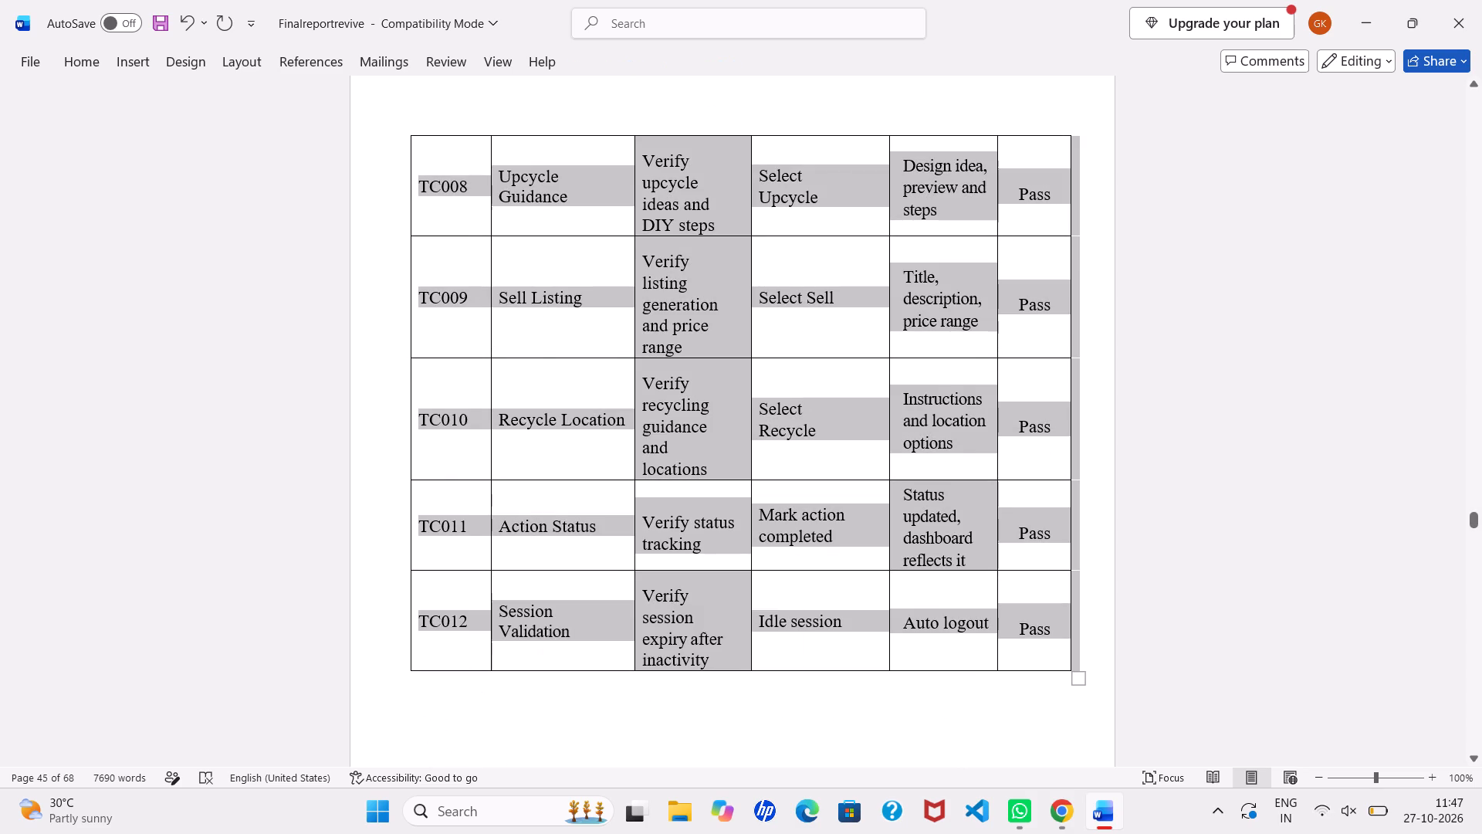
pyautogui.click(419, 175)
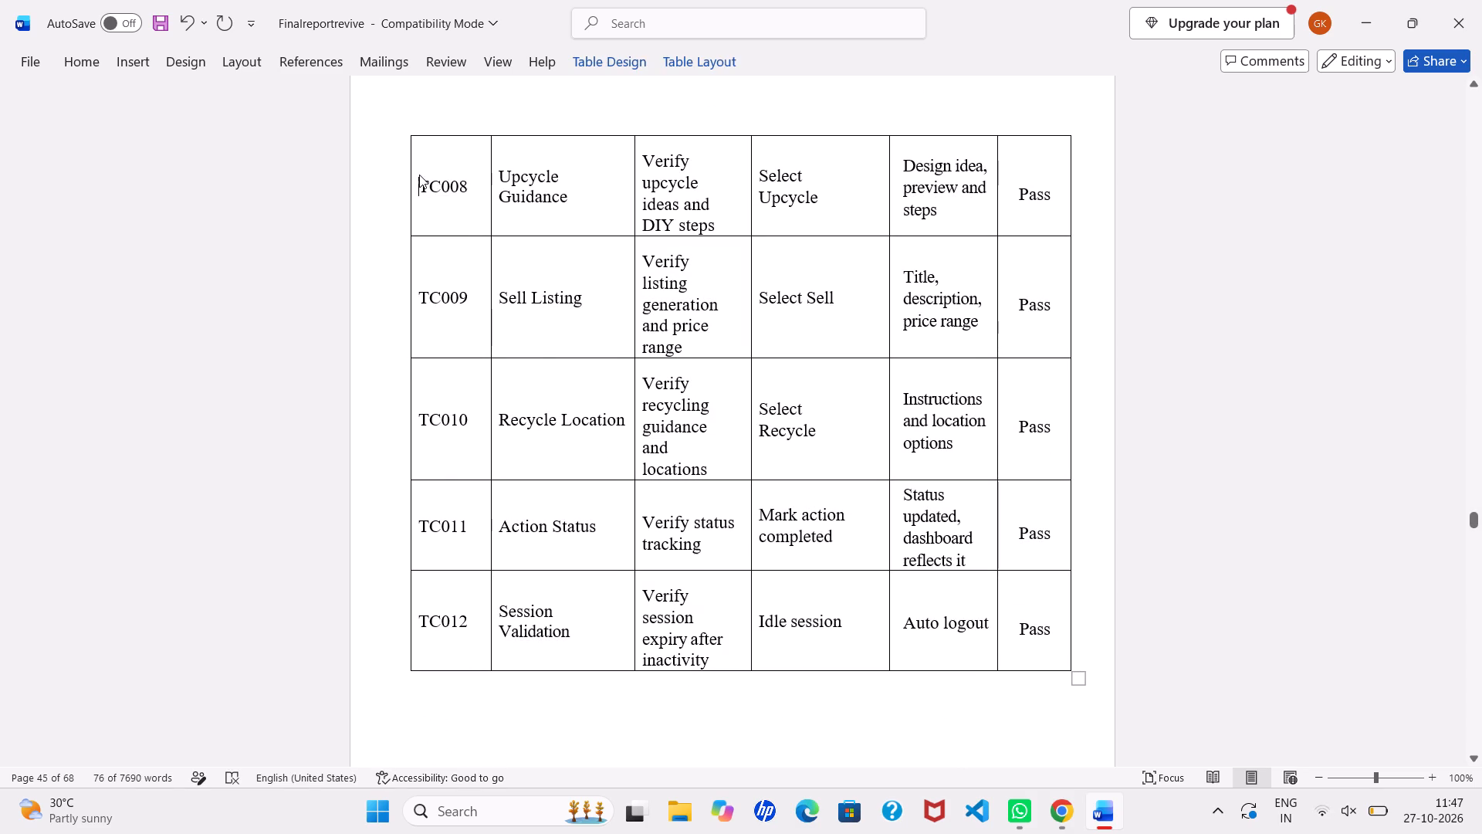
pyautogui.moveTo(419, 175); pyautogui.dragTo(504, 656)
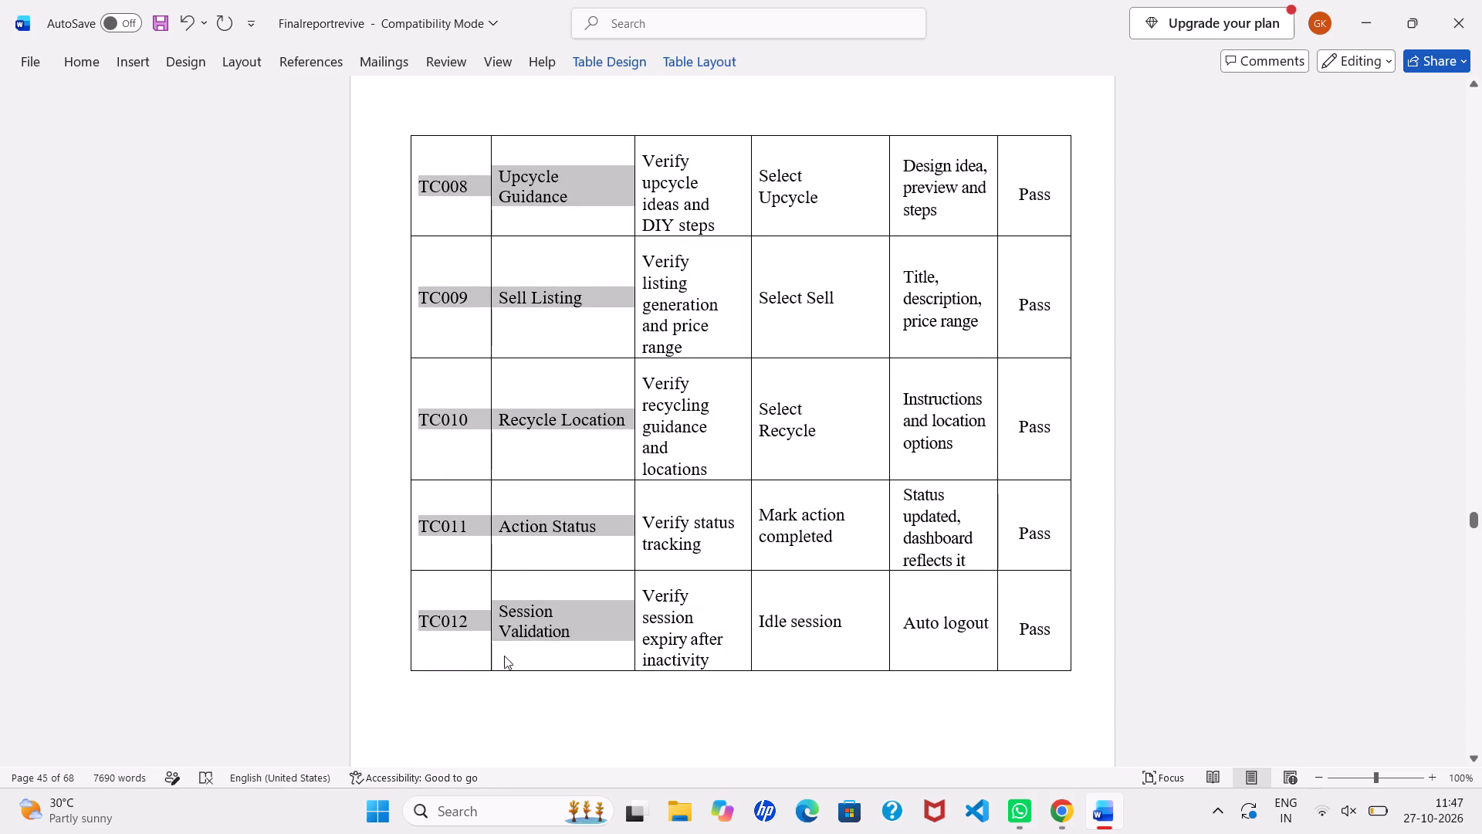
pyautogui.moveTo(504, 656); pyautogui.dragTo(471, 620)
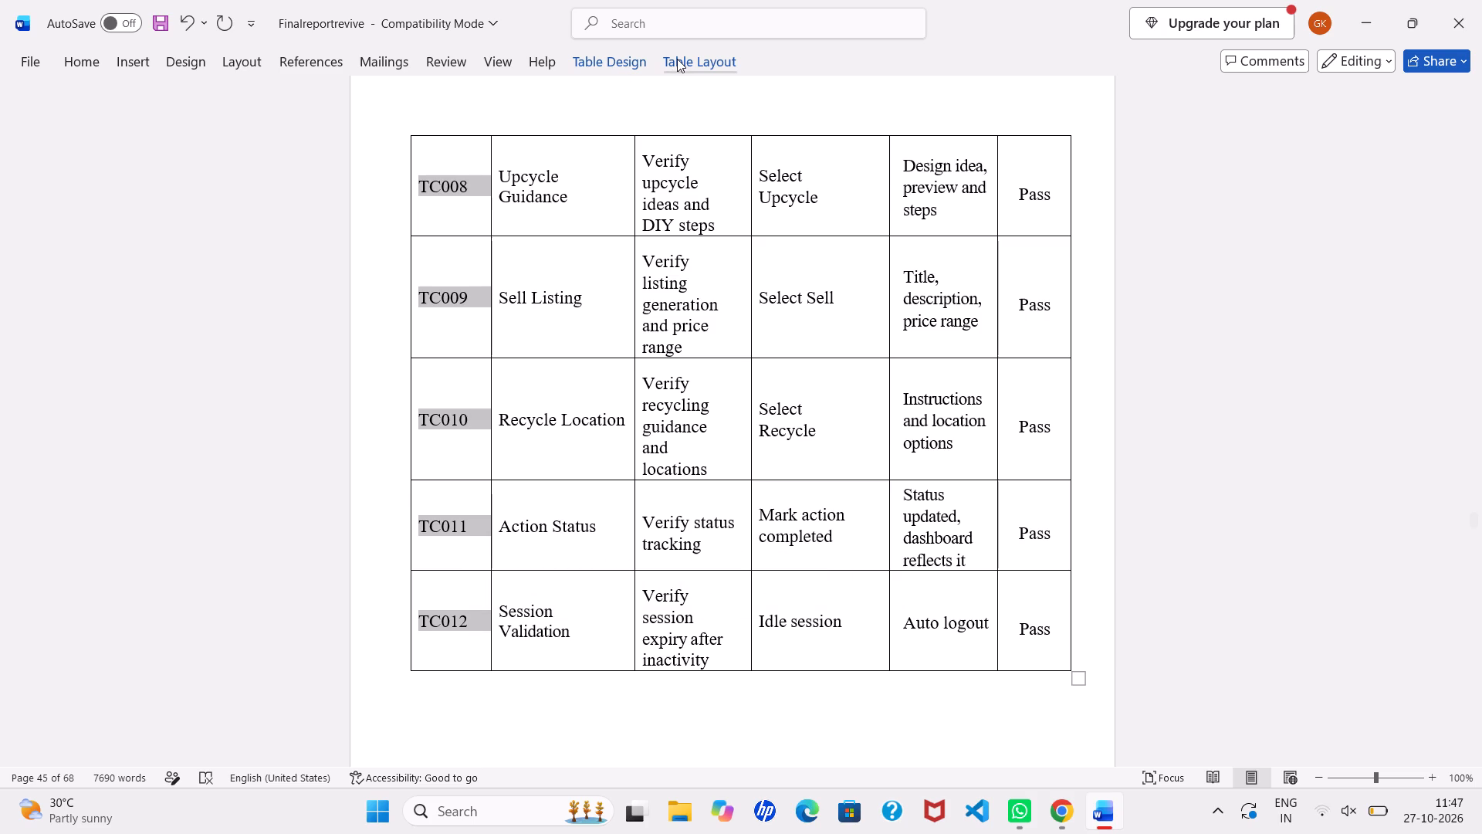
pyautogui.click(677, 59)
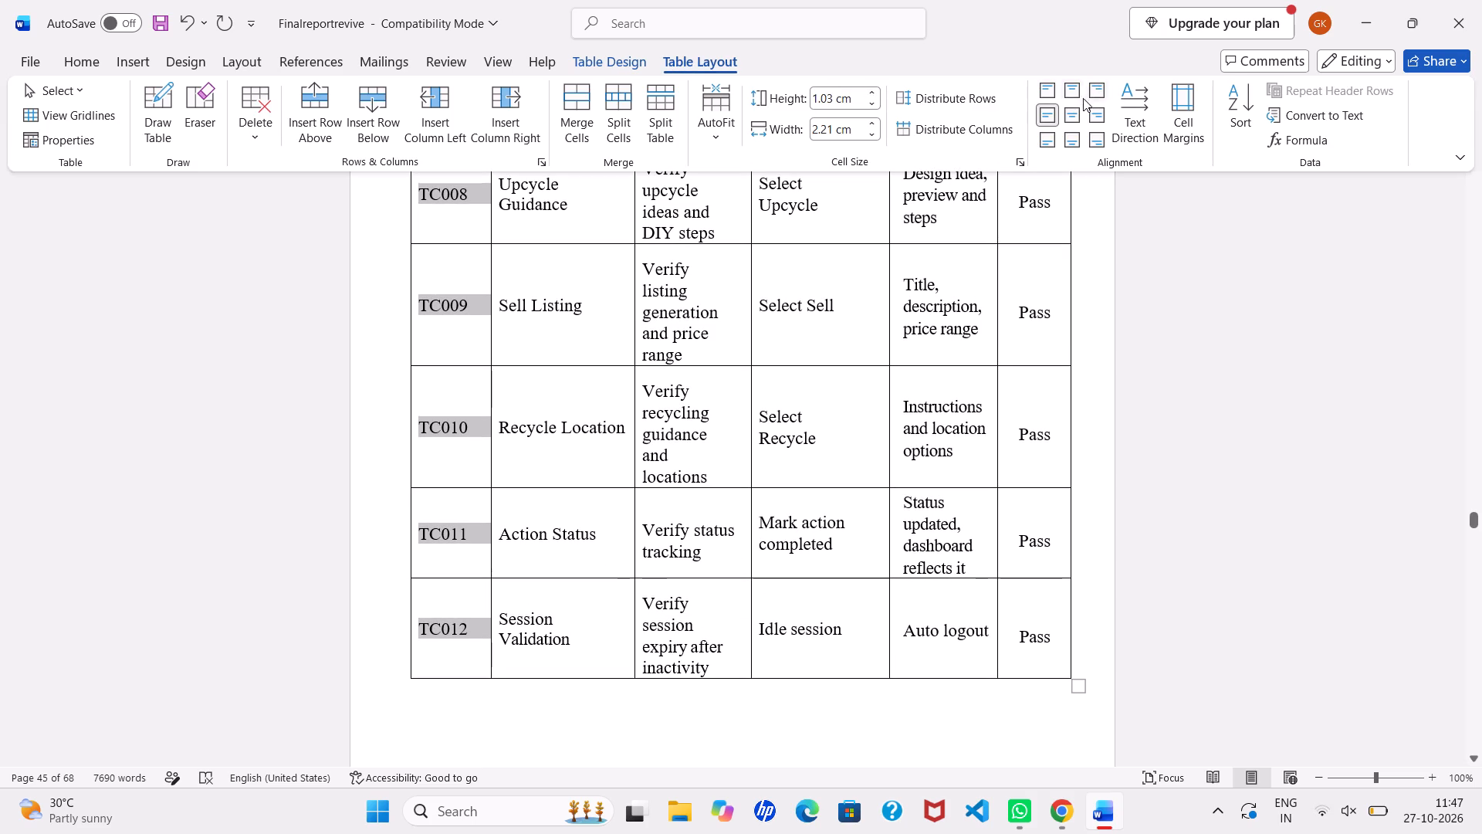
pyautogui.click(1073, 107)
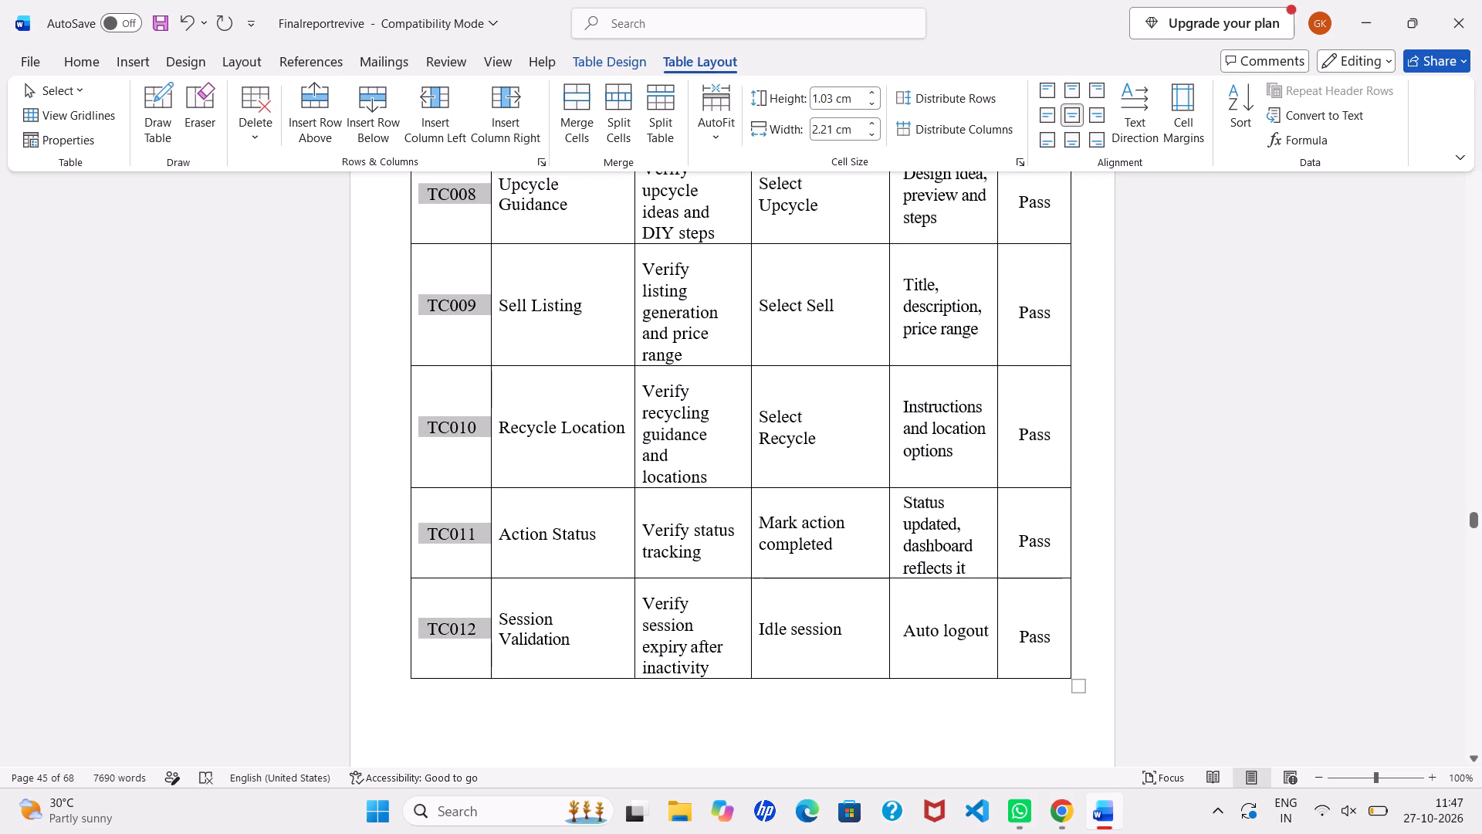
pyautogui.click(714, 689)
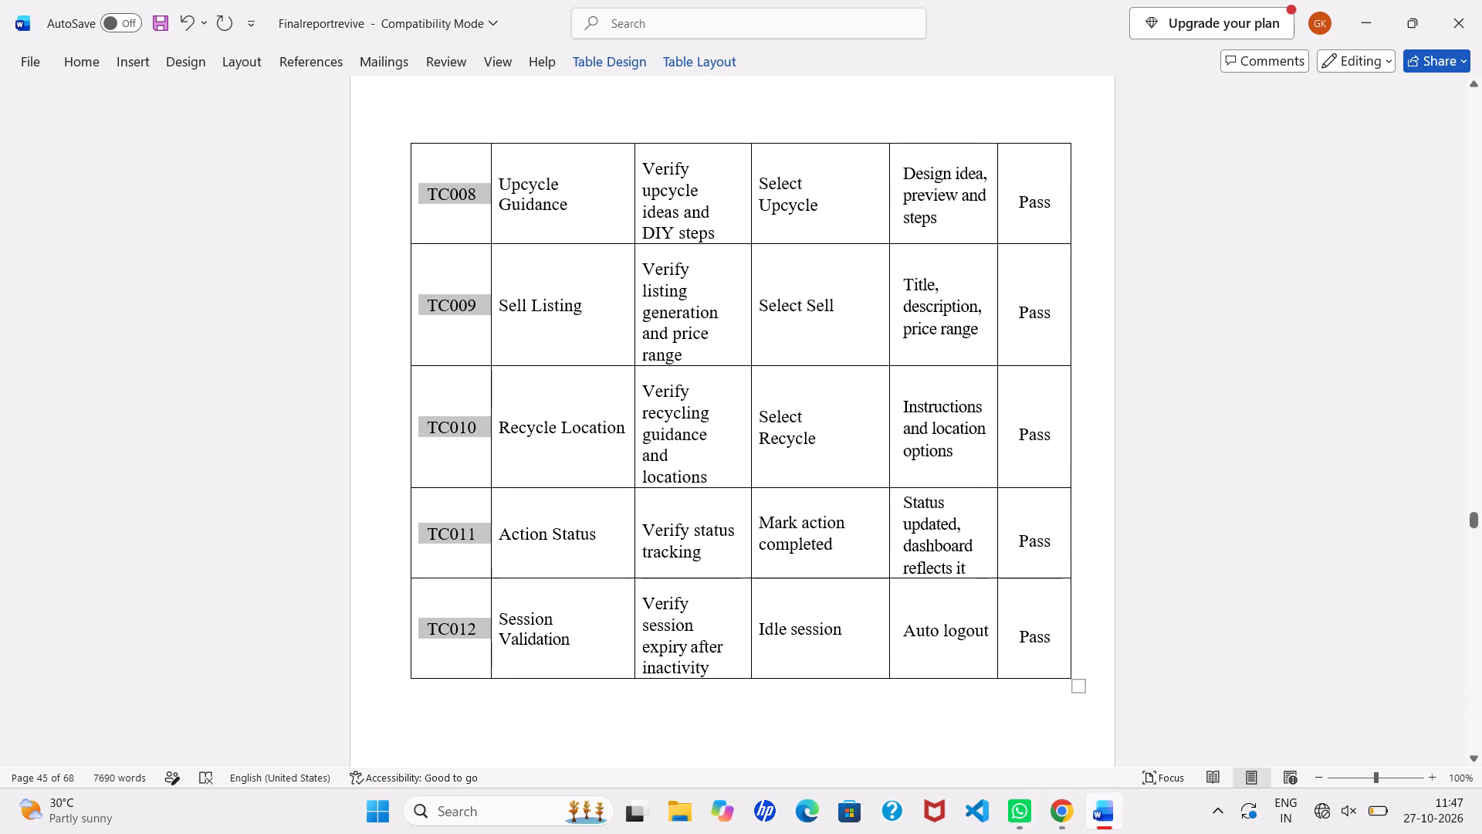
pyautogui.click(919, 697)
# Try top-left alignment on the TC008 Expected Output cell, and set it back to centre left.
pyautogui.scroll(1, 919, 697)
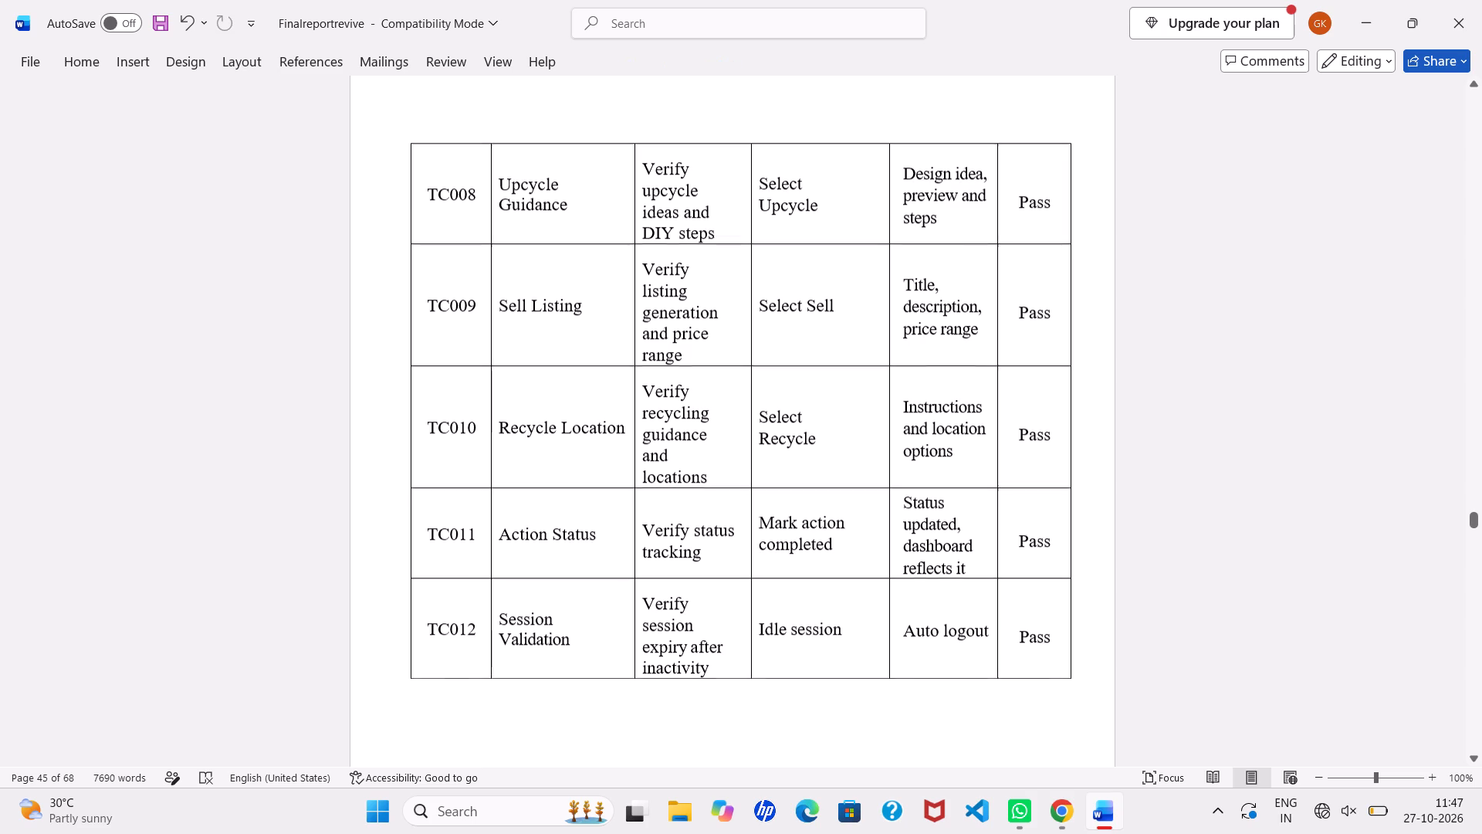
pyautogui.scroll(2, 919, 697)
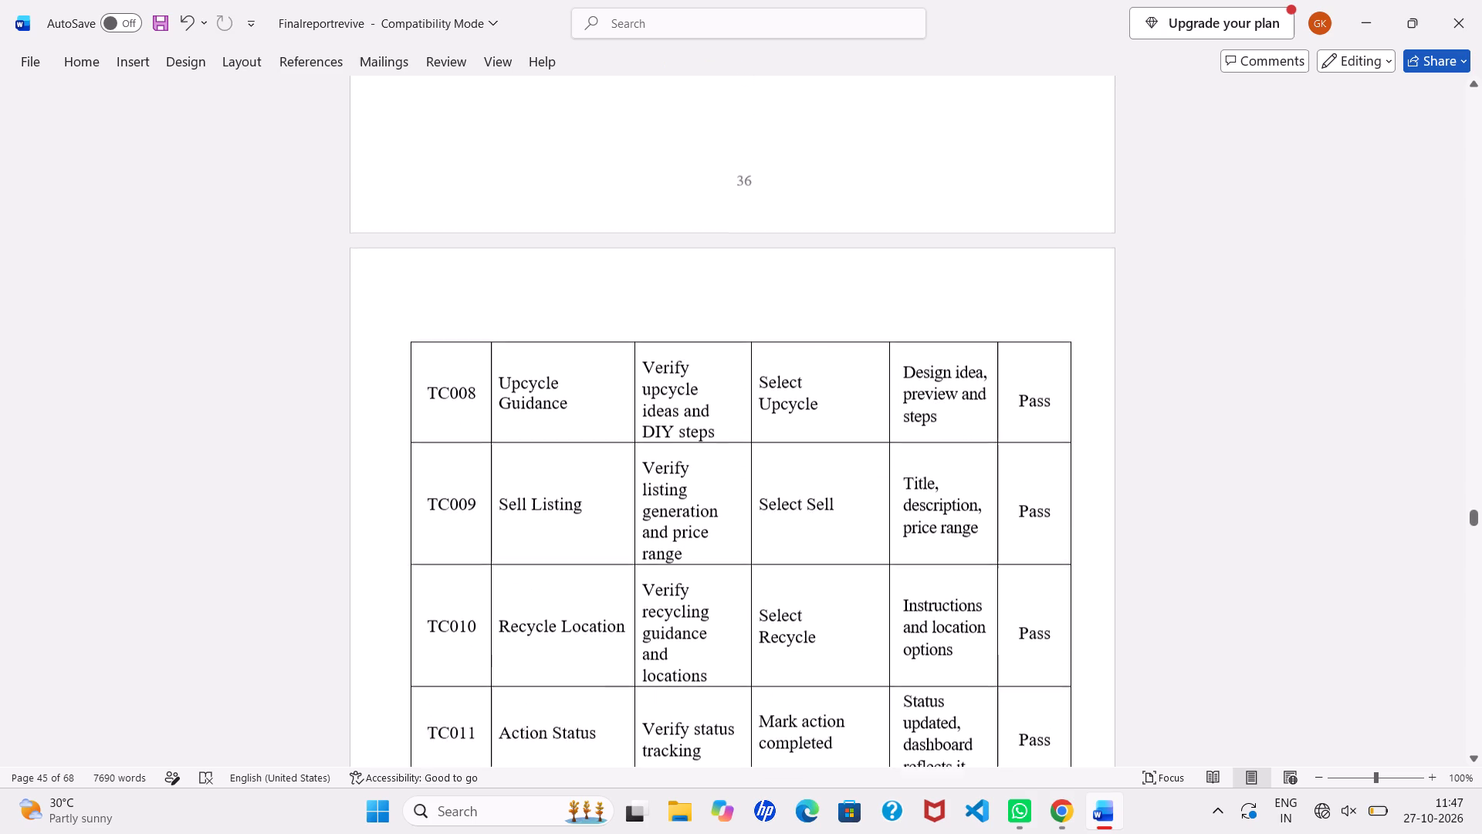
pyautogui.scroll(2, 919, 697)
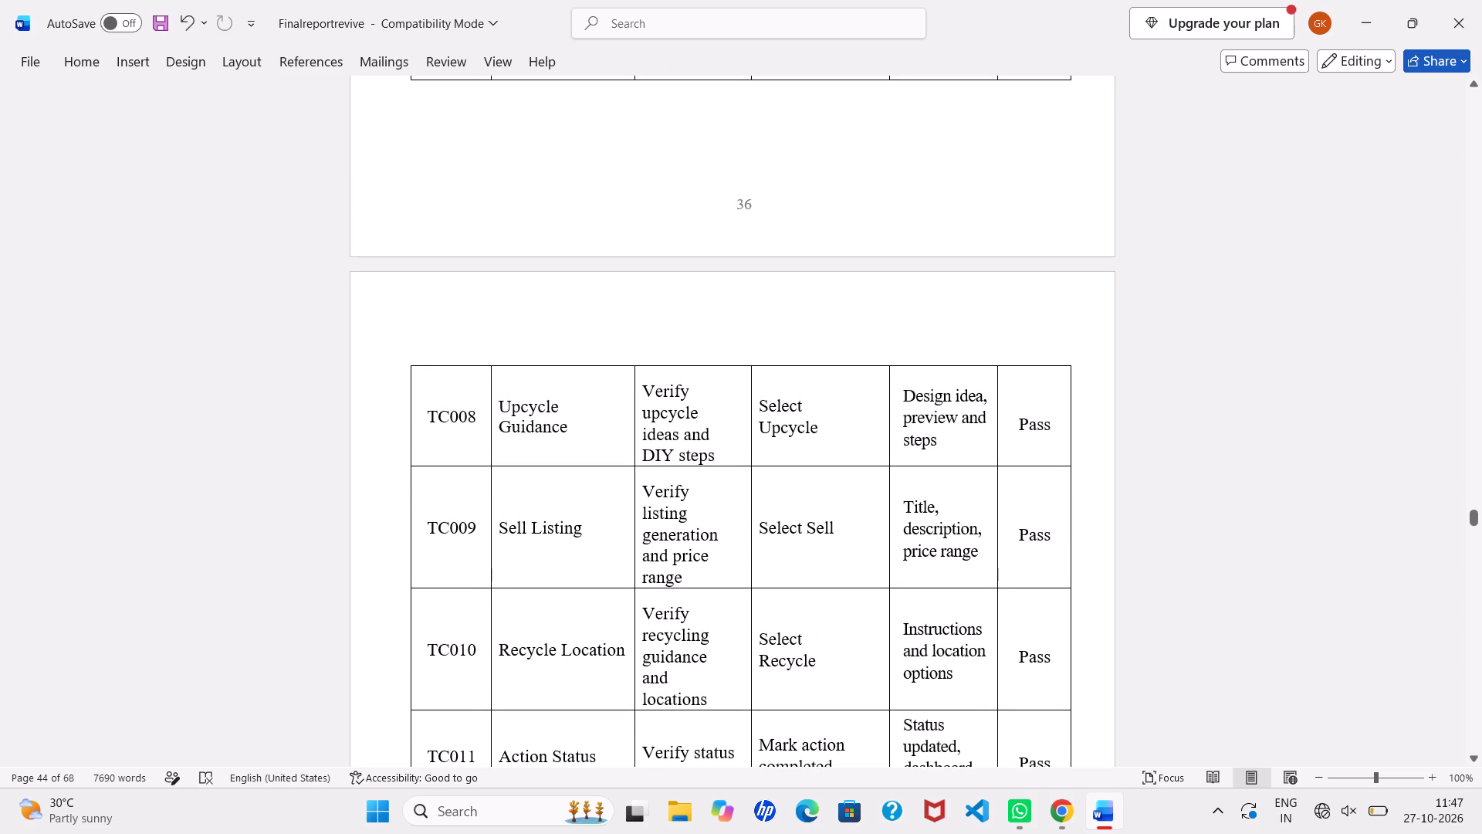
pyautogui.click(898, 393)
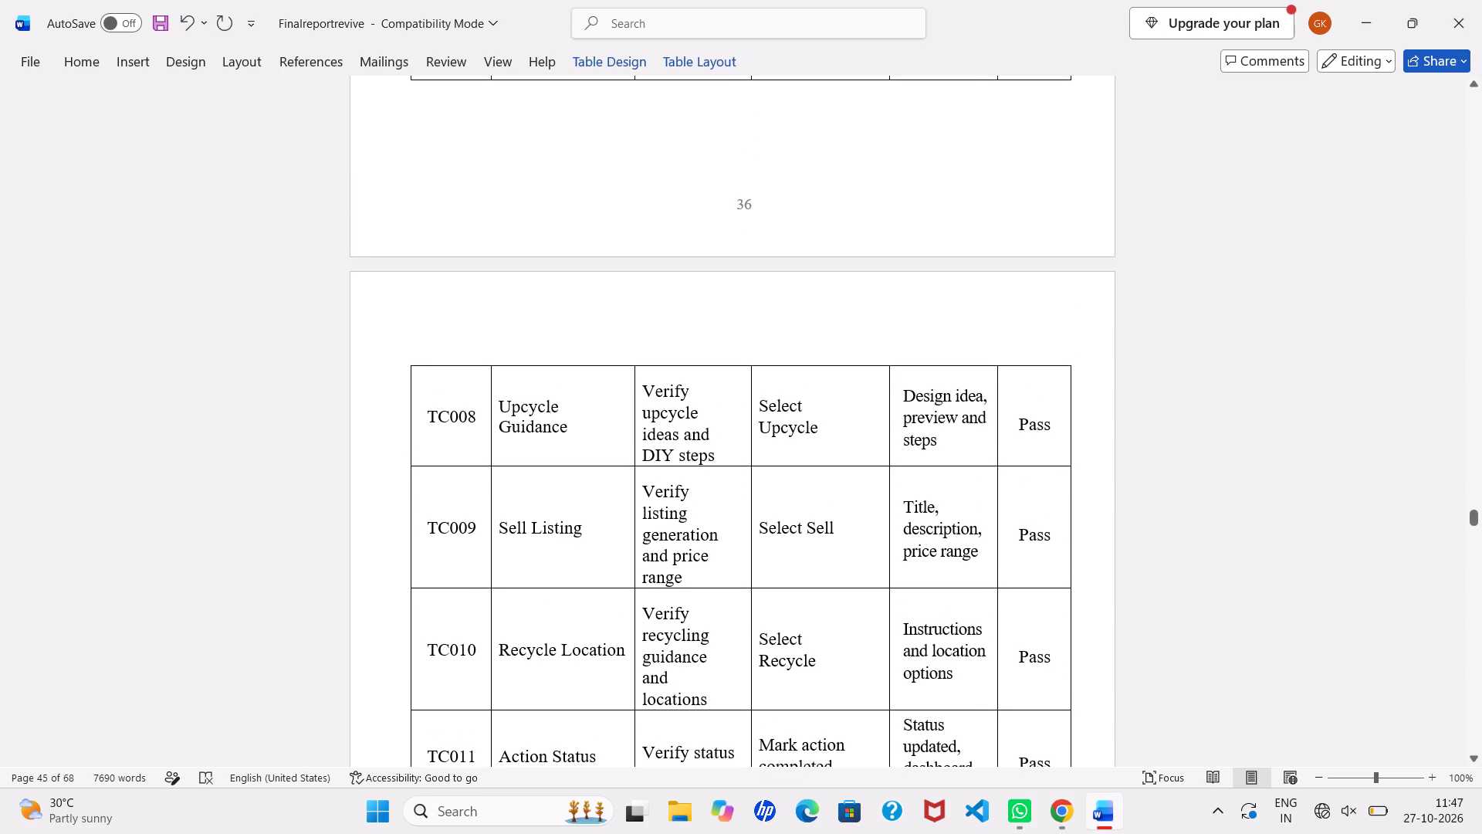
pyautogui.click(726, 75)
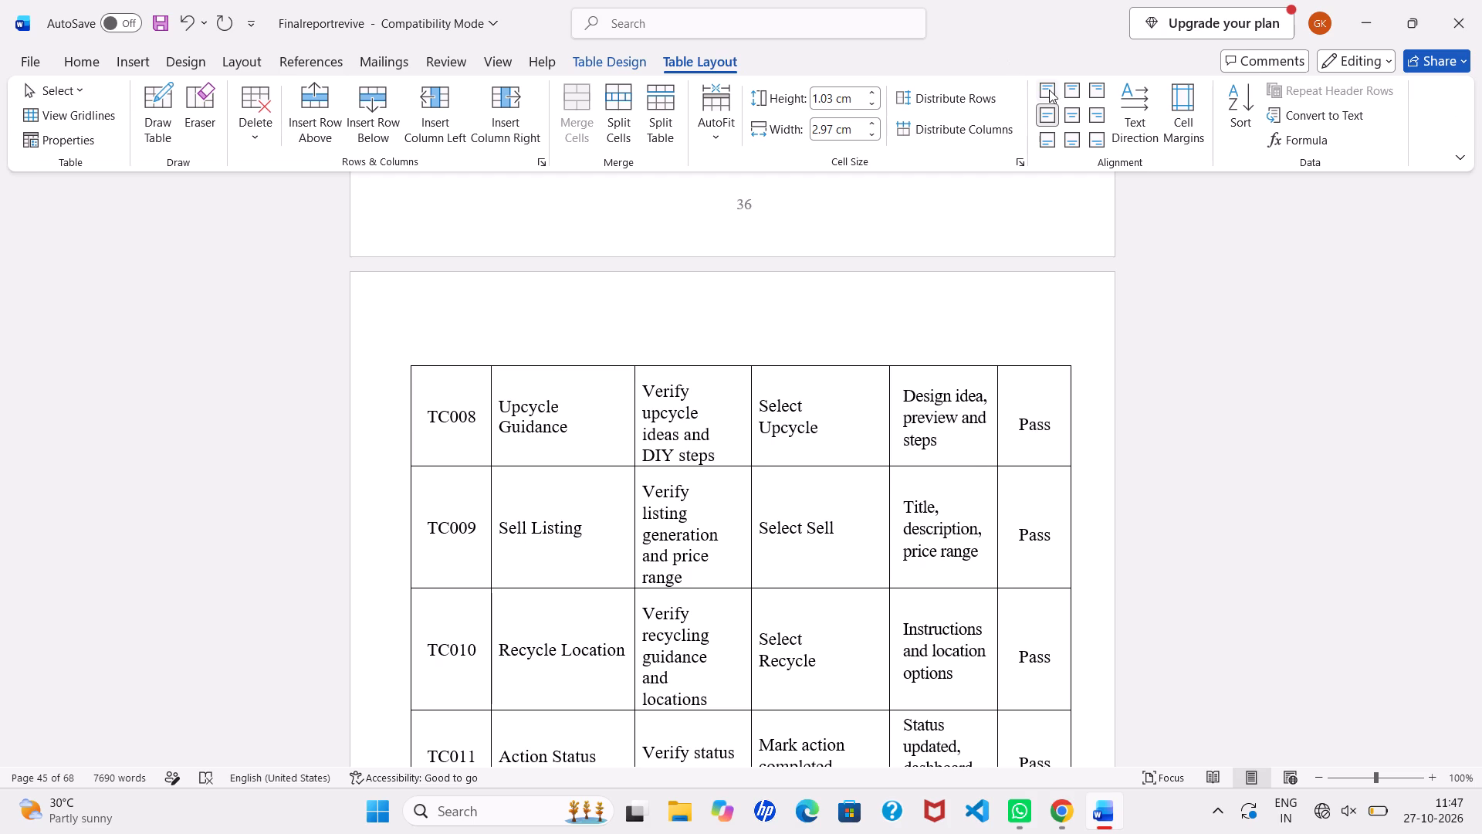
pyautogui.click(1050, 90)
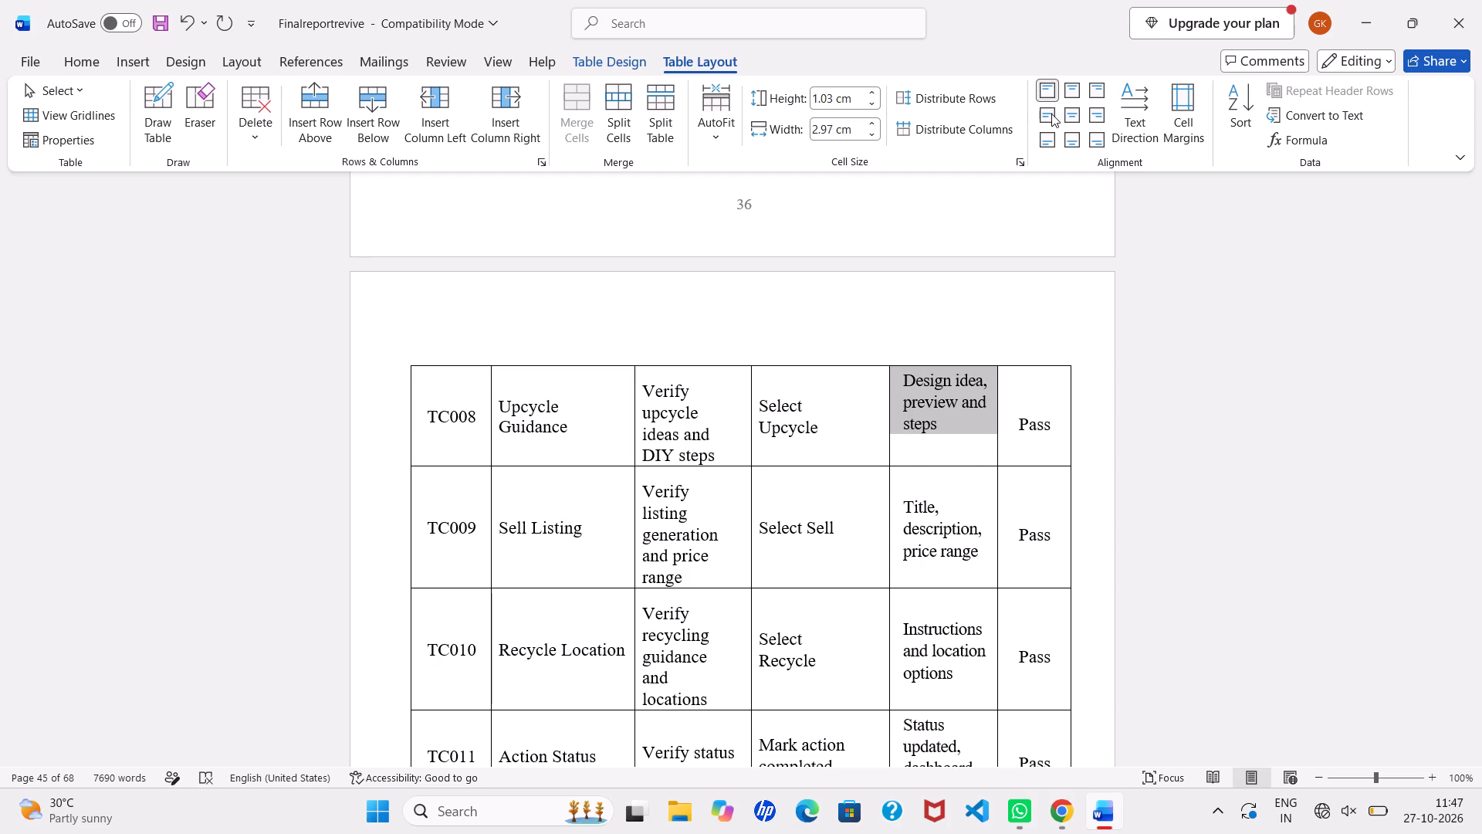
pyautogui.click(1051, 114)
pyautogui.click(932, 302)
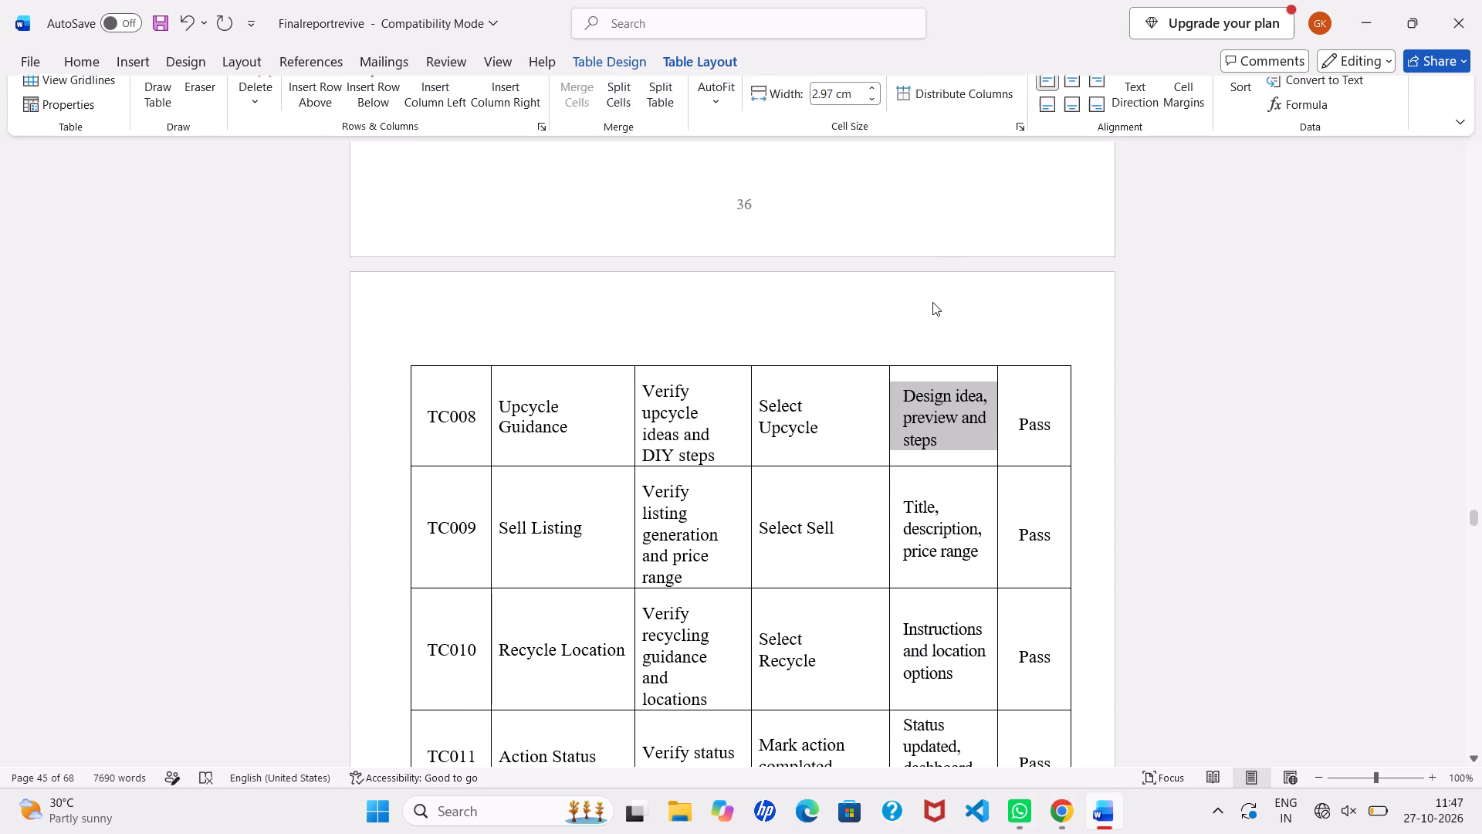
# Review the cell alignment across Table 6.1 and the layout of section 6.1.8 Validation before it.
pyautogui.scroll(-1, 932, 302)
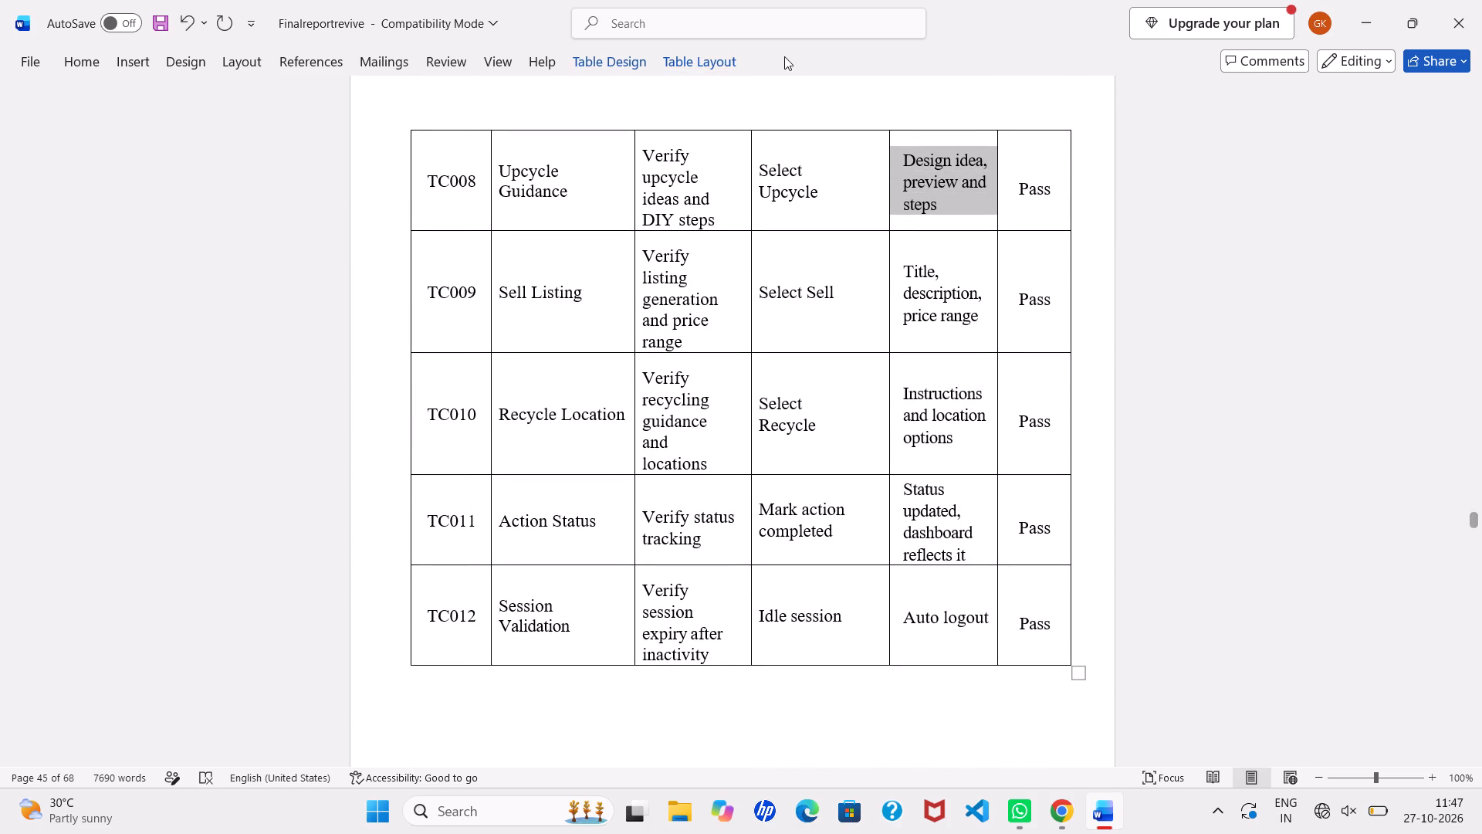
pyautogui.click(763, 132)
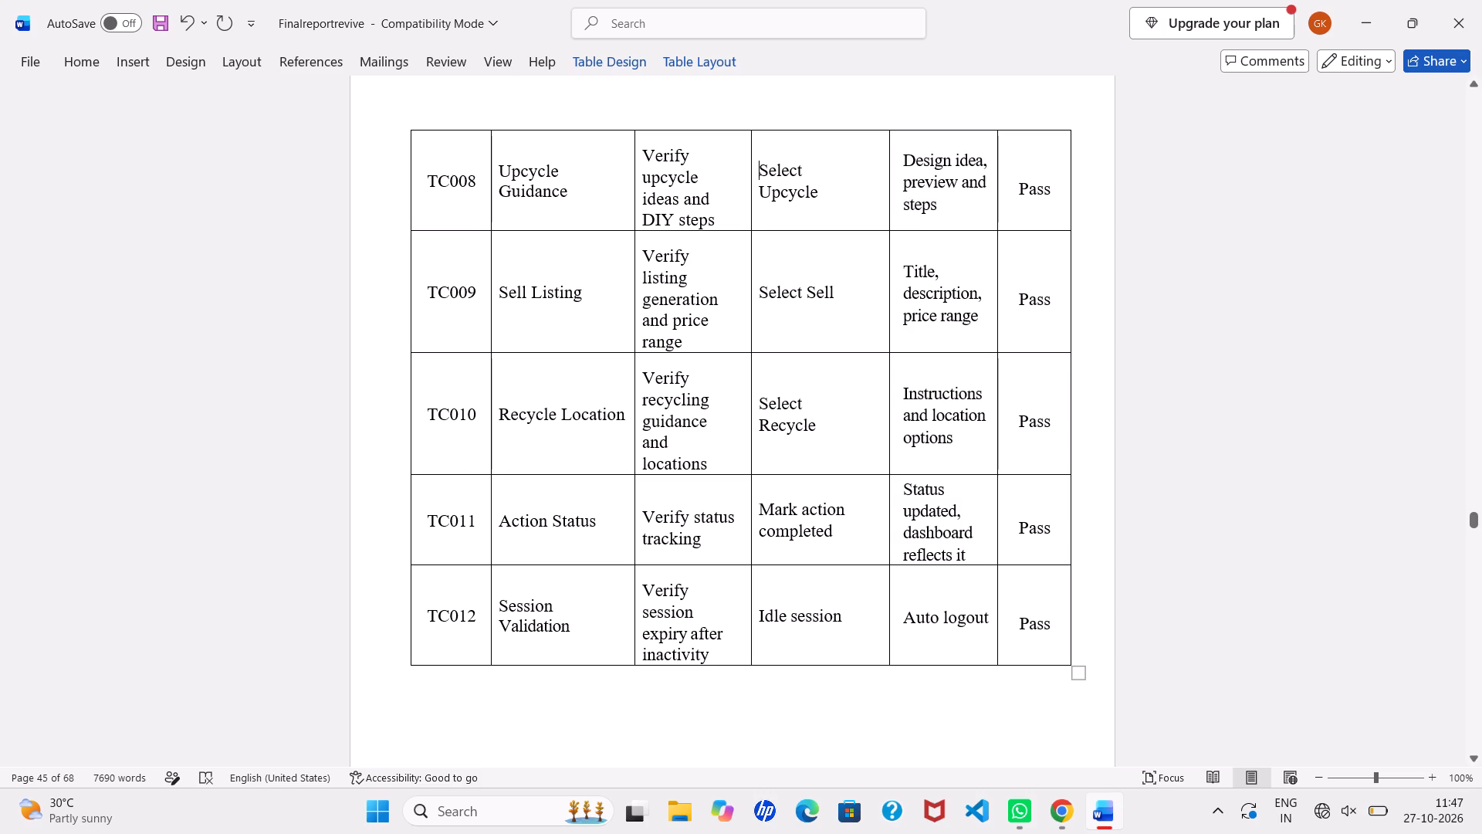
pyautogui.scroll(2, 905, 430)
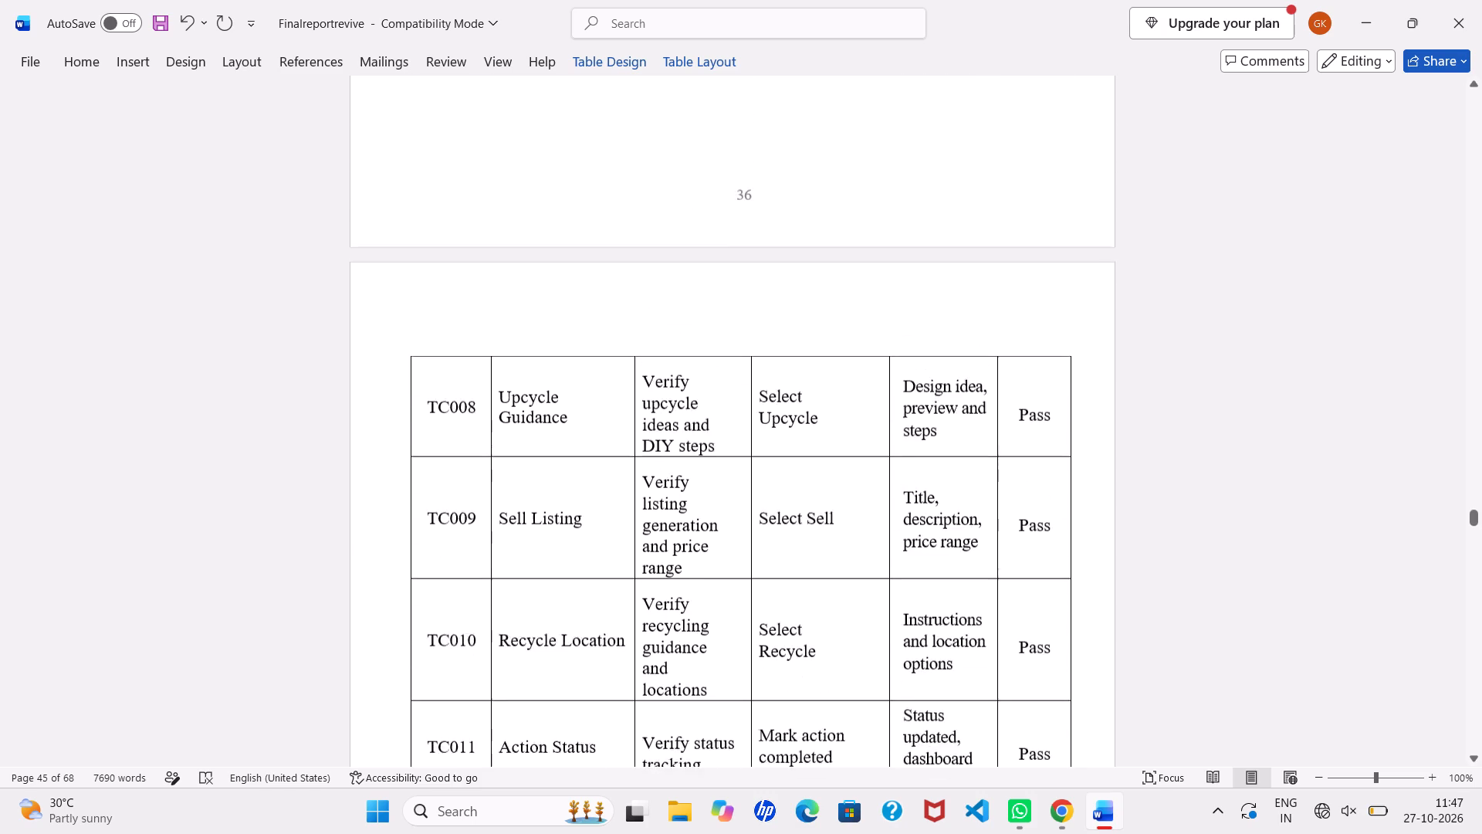
pyautogui.scroll(3, 905, 430)
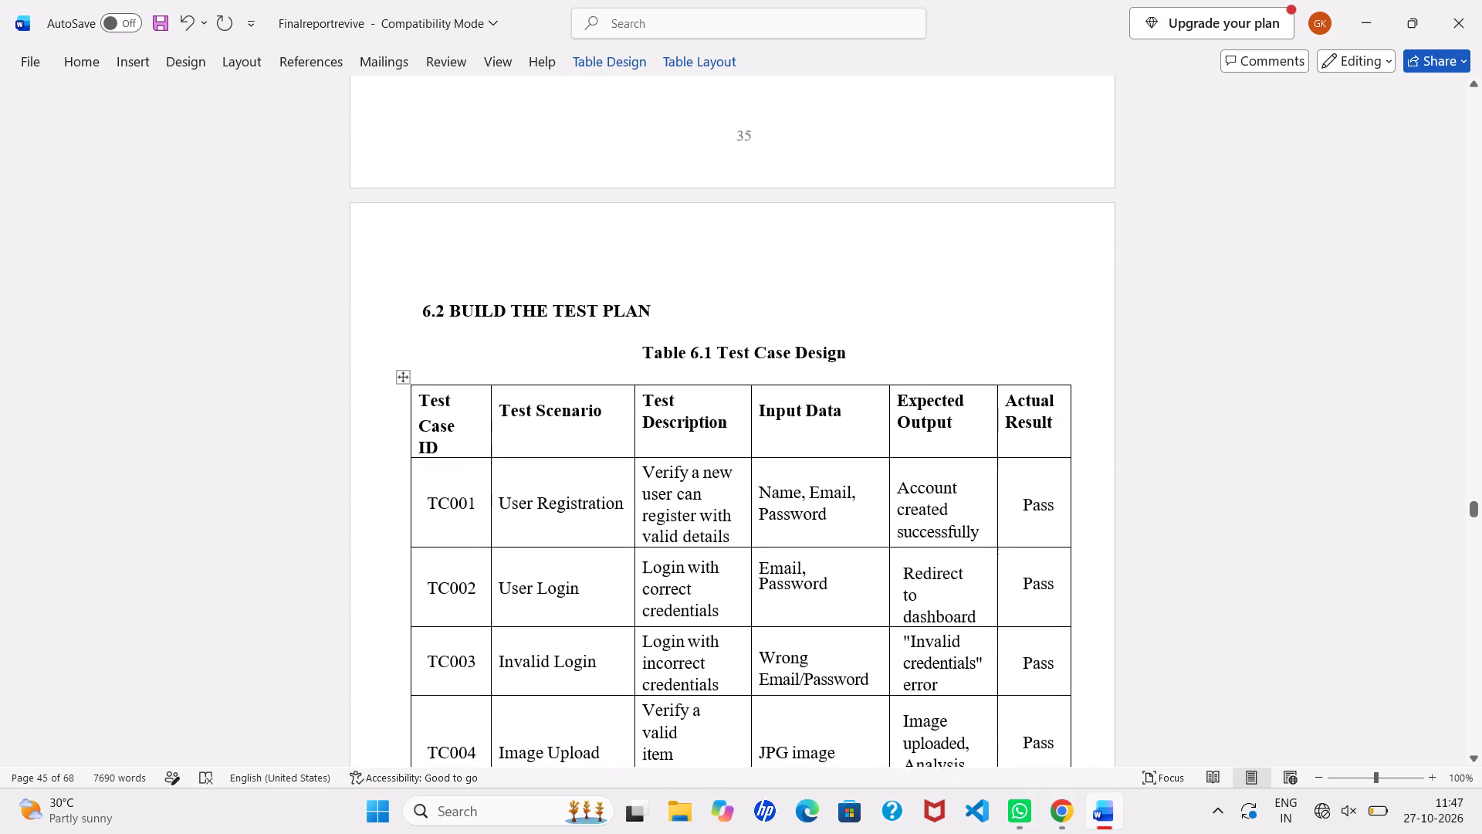
pyautogui.scroll(1, 905, 430)
pyautogui.scroll(-1, 905, 430)
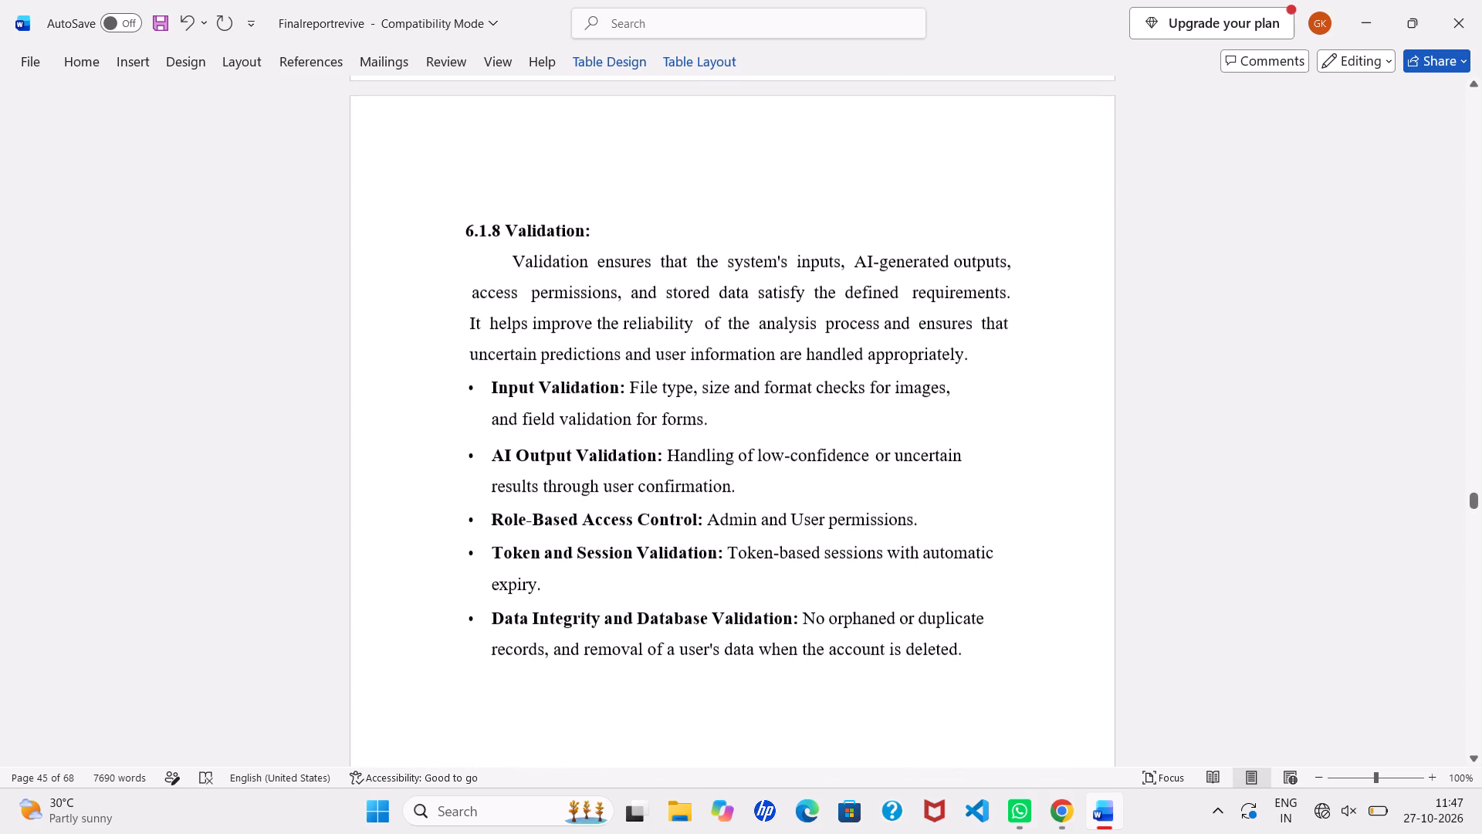
pyautogui.scroll(-3, 905, 430)
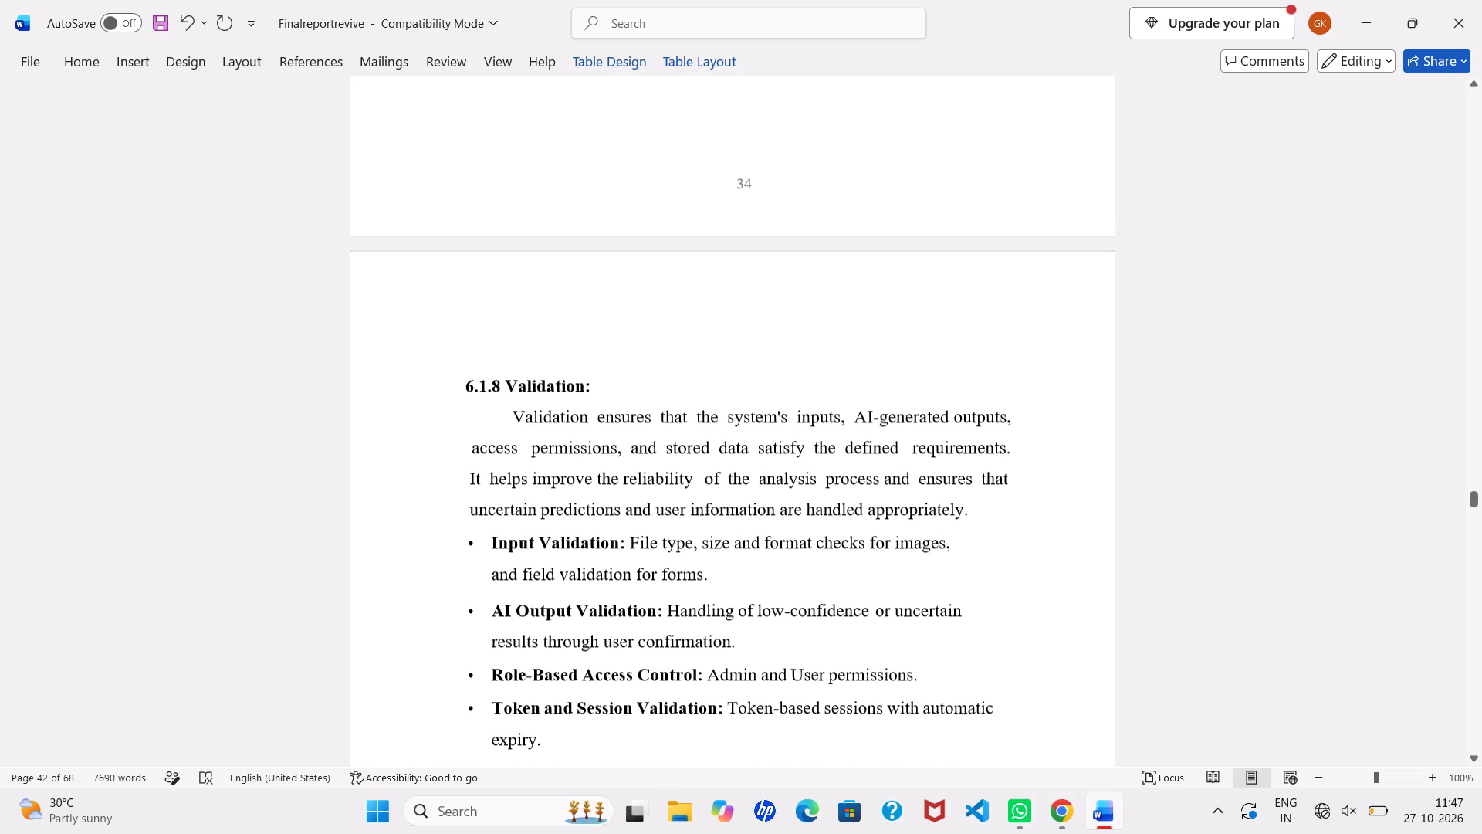
pyautogui.scroll(-1, 905, 430)
pyautogui.scroll(4, 905, 430)
pyautogui.scroll(-1, 905, 430)
pyautogui.scroll(2, 905, 430)
pyautogui.scroll(-1, 905, 430)
pyautogui.scroll(1, 905, 430)
pyautogui.scroll(-1, 905, 430)
pyautogui.scroll(1, 905, 430)
pyautogui.scroll(-1, 905, 430)
# In Chapter 8, add an extra space after the Step 1 to Step 5 labels under Installing Visual Studio Code.
pyautogui.scroll(-8, 905, 430)
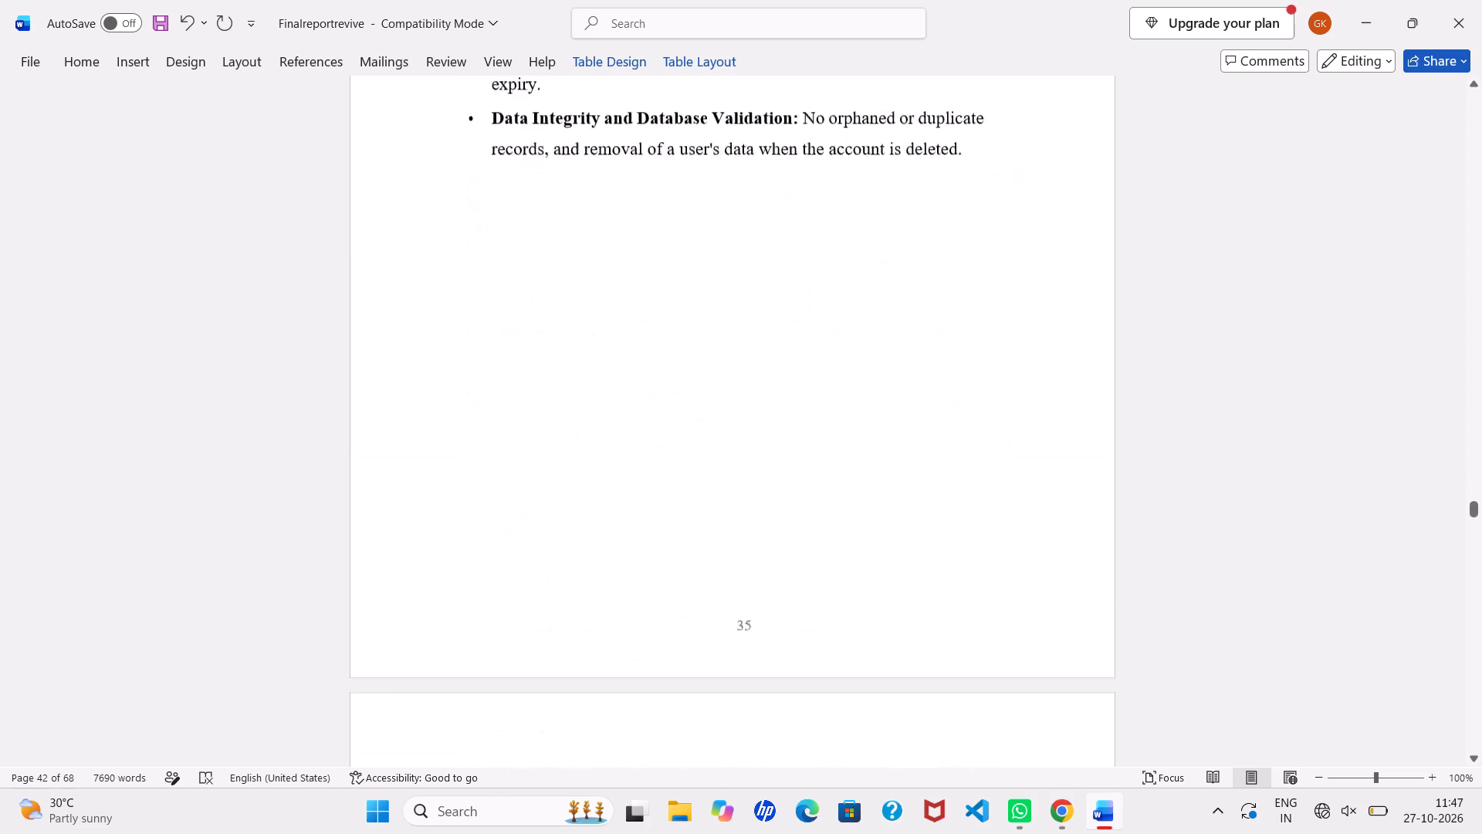
pyautogui.scroll(-4, 905, 430)
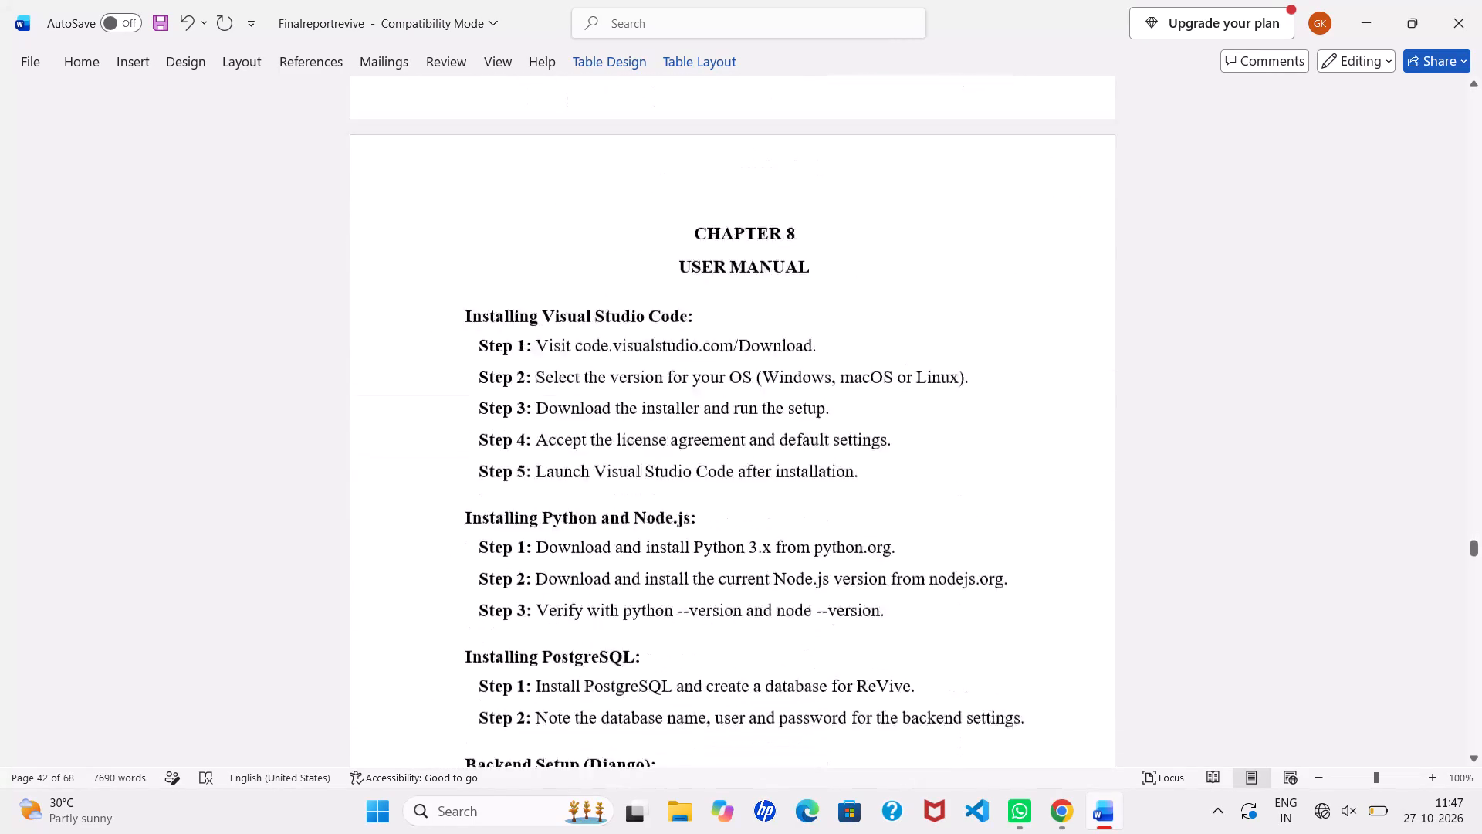
pyautogui.scroll(-2, 905, 430)
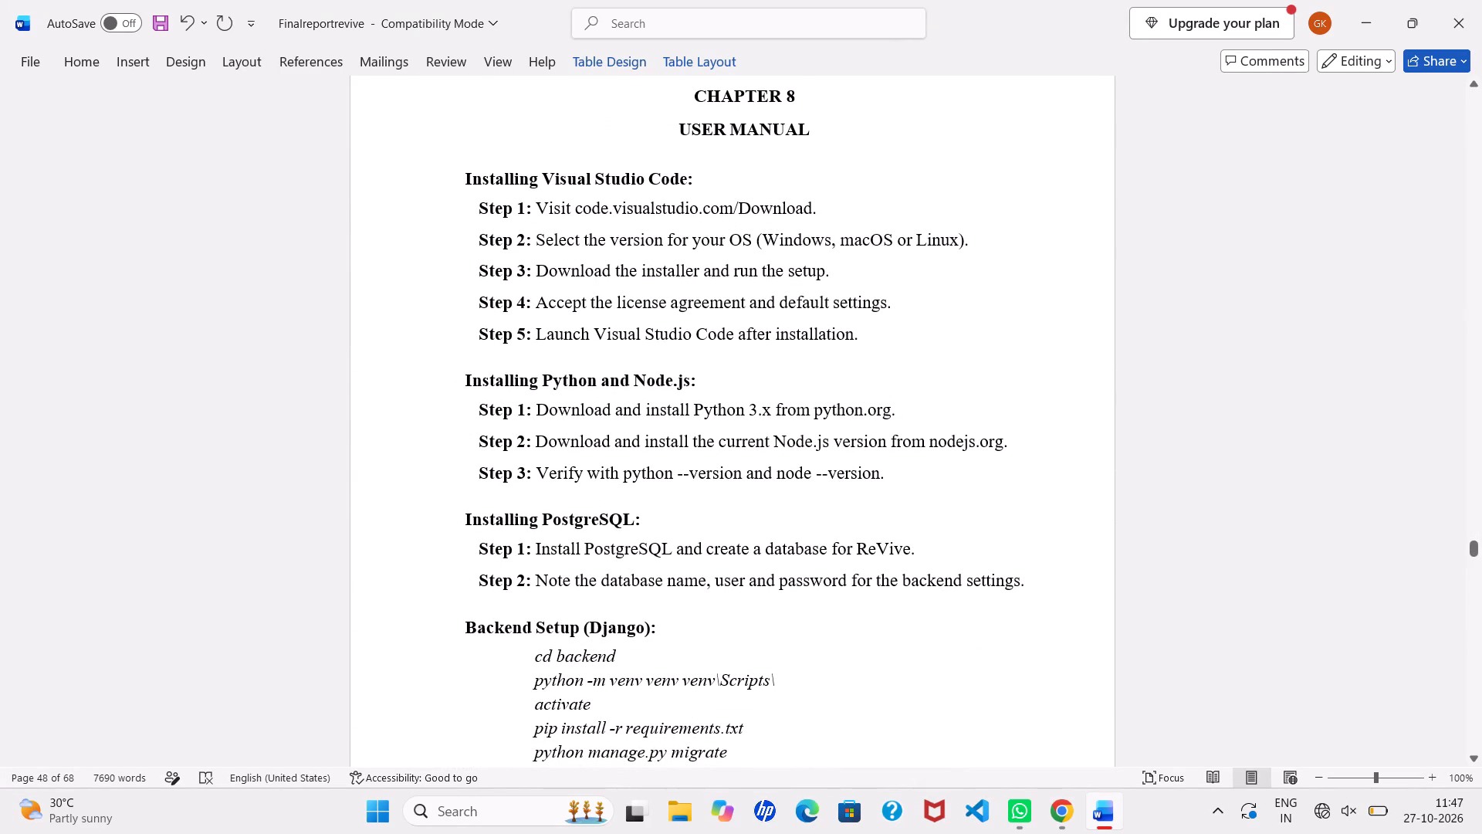
pyautogui.click(530, 209)
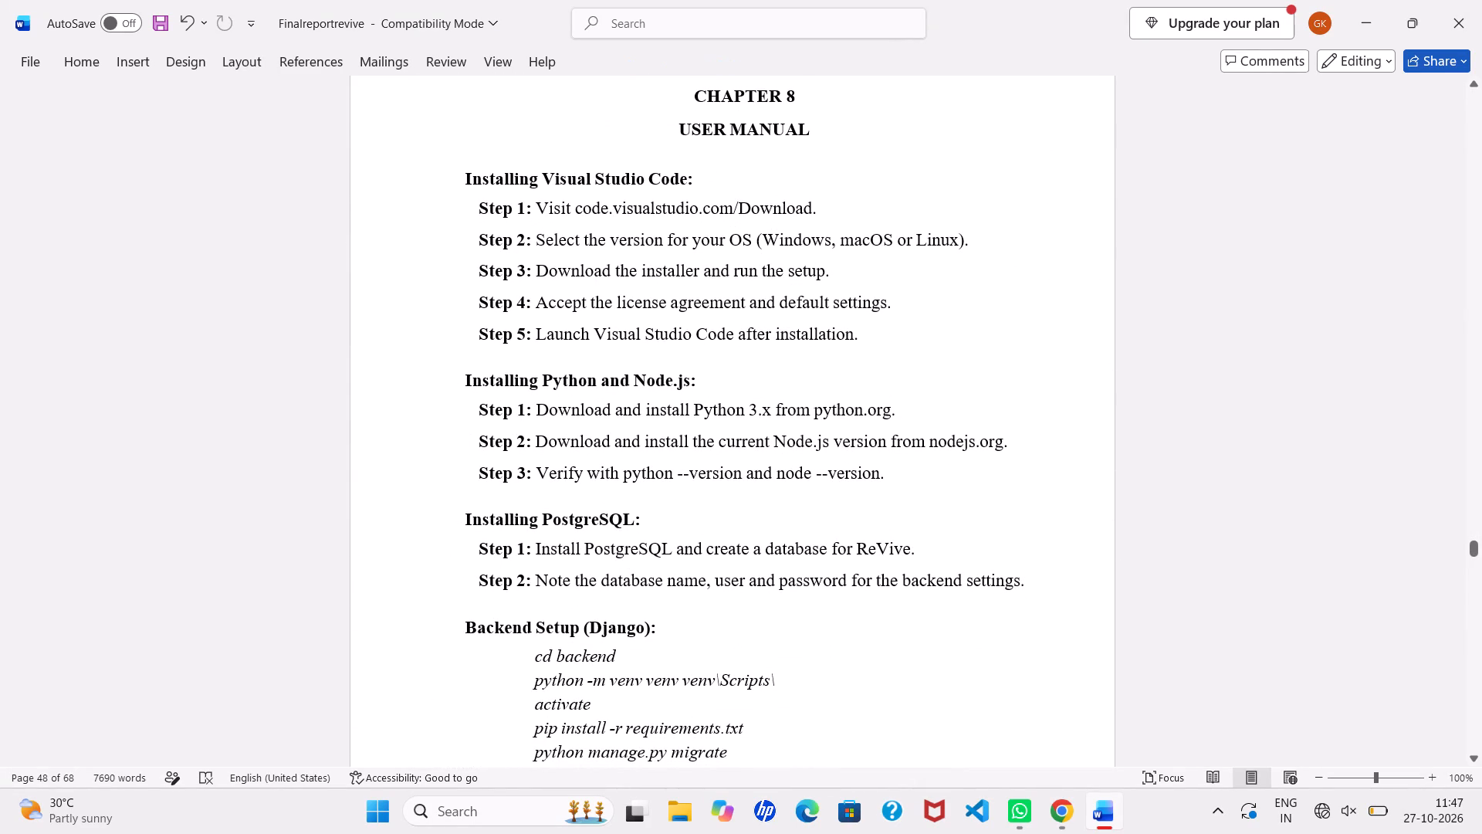
pyautogui.press('space')
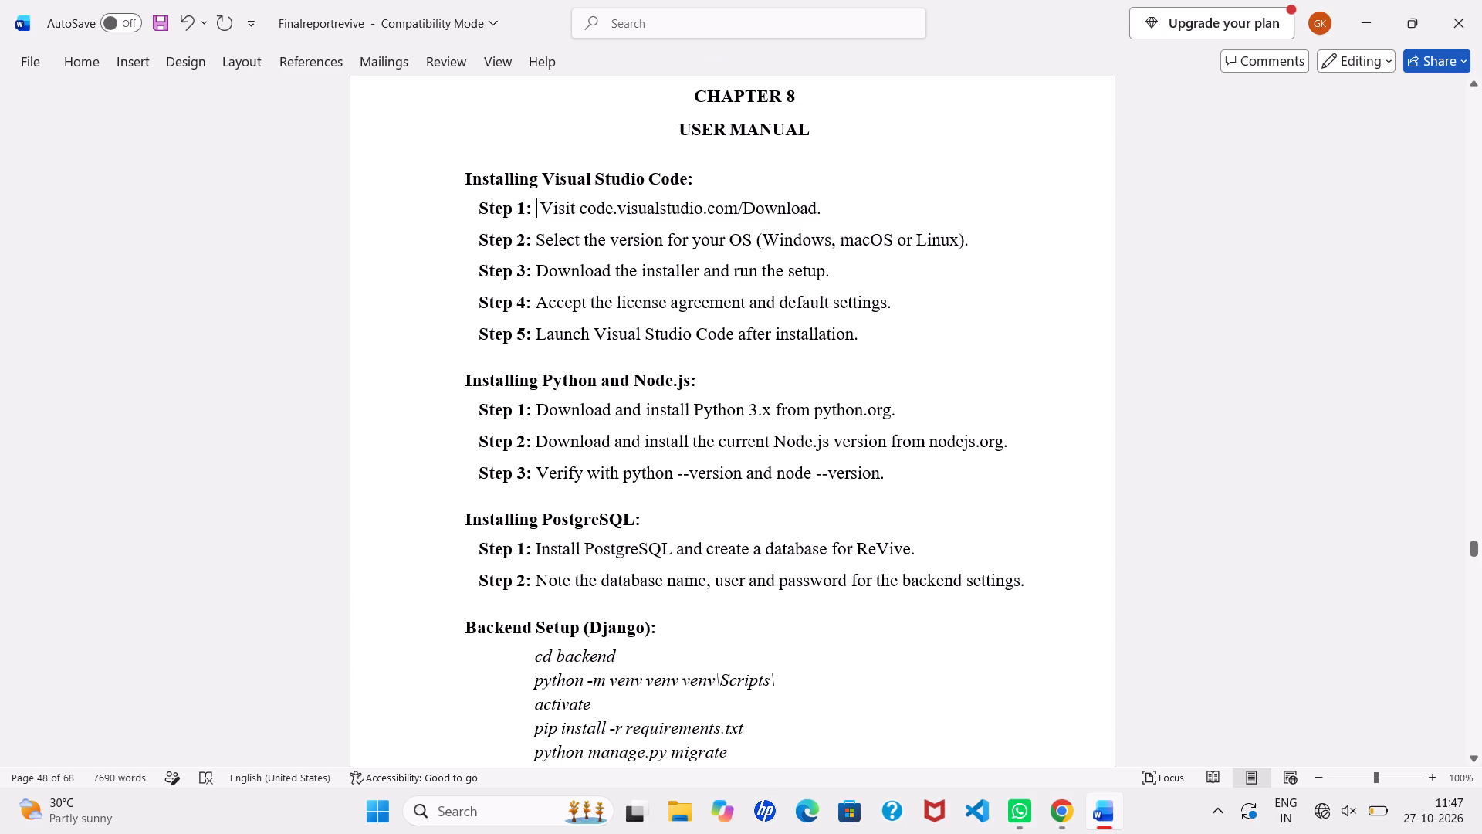
pyautogui.click(536, 237)
pyautogui.press('space')
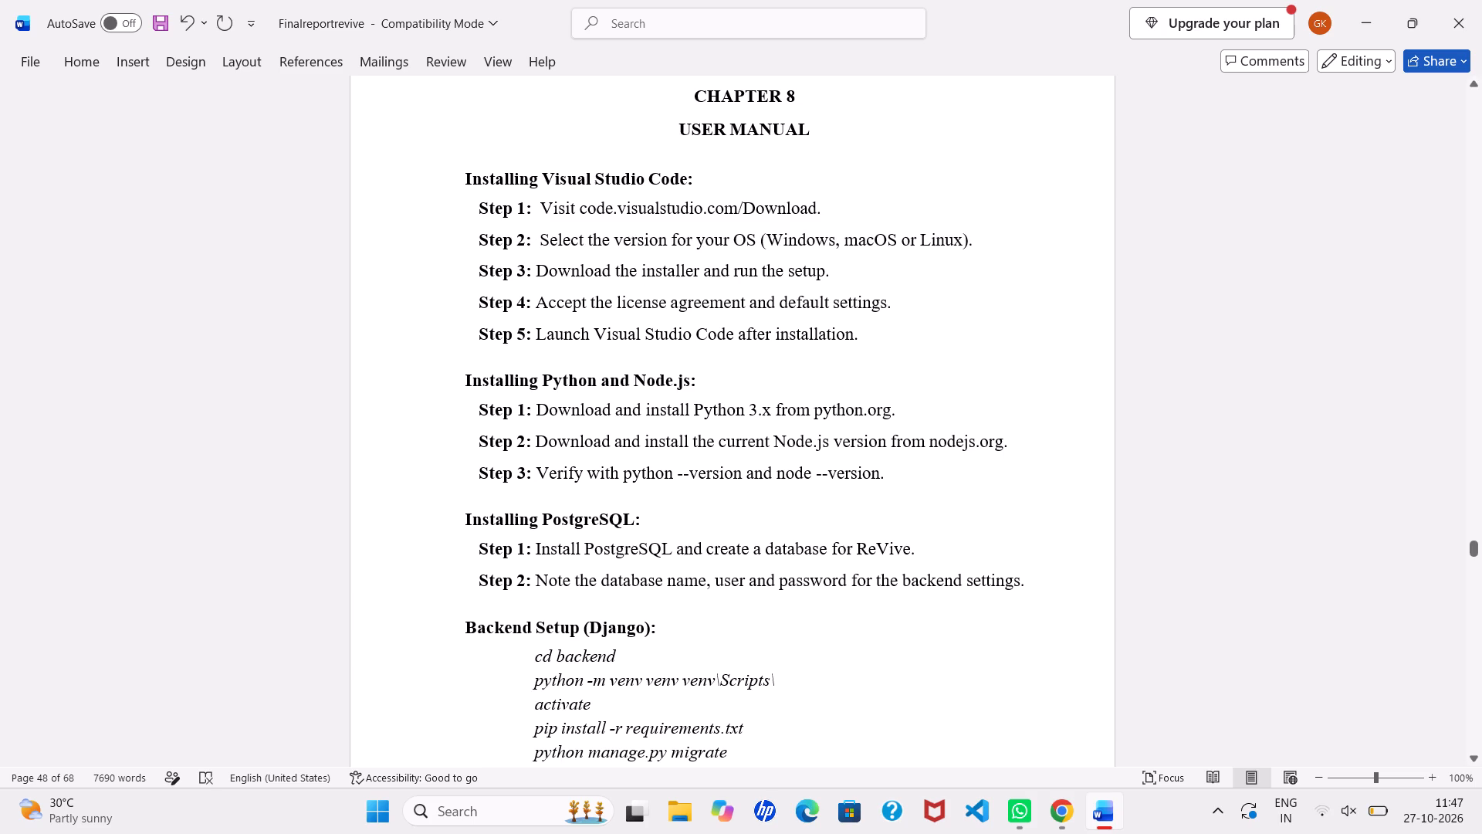
pyautogui.click(536, 262)
pyautogui.press('space')
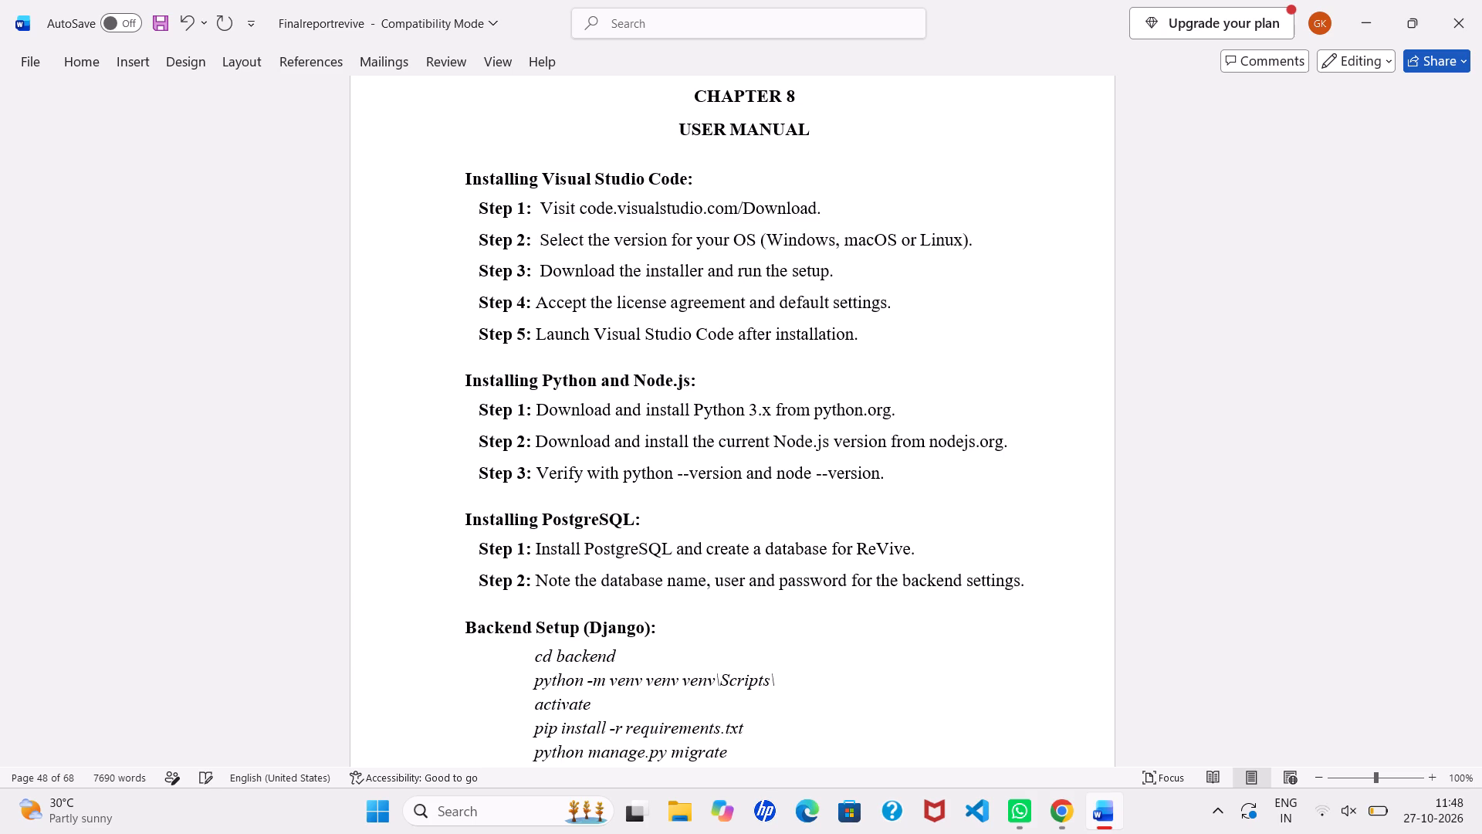
pyautogui.click(537, 297)
pyautogui.press('space')
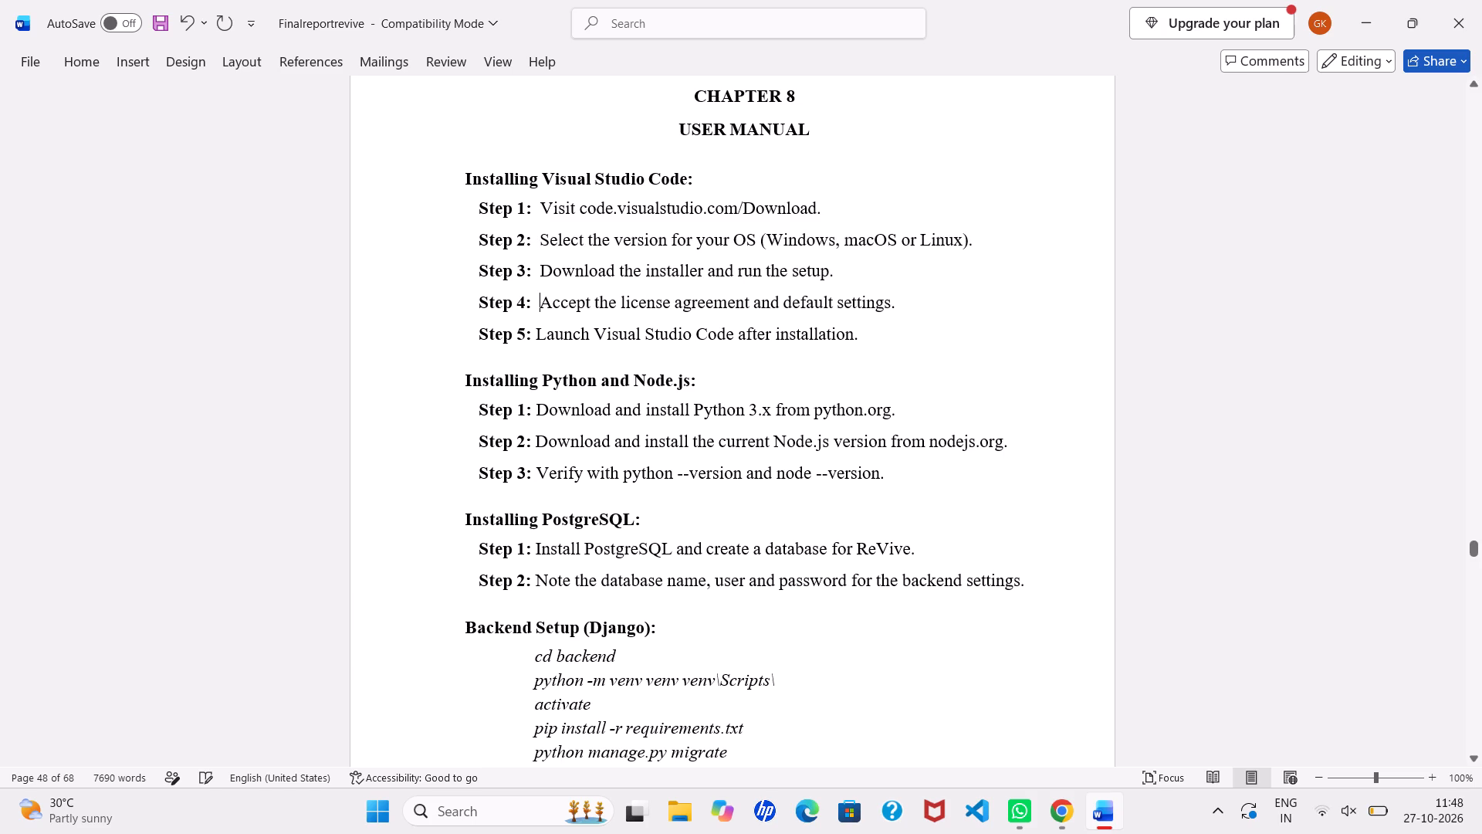
pyautogui.click(539, 335)
pyautogui.press('space')
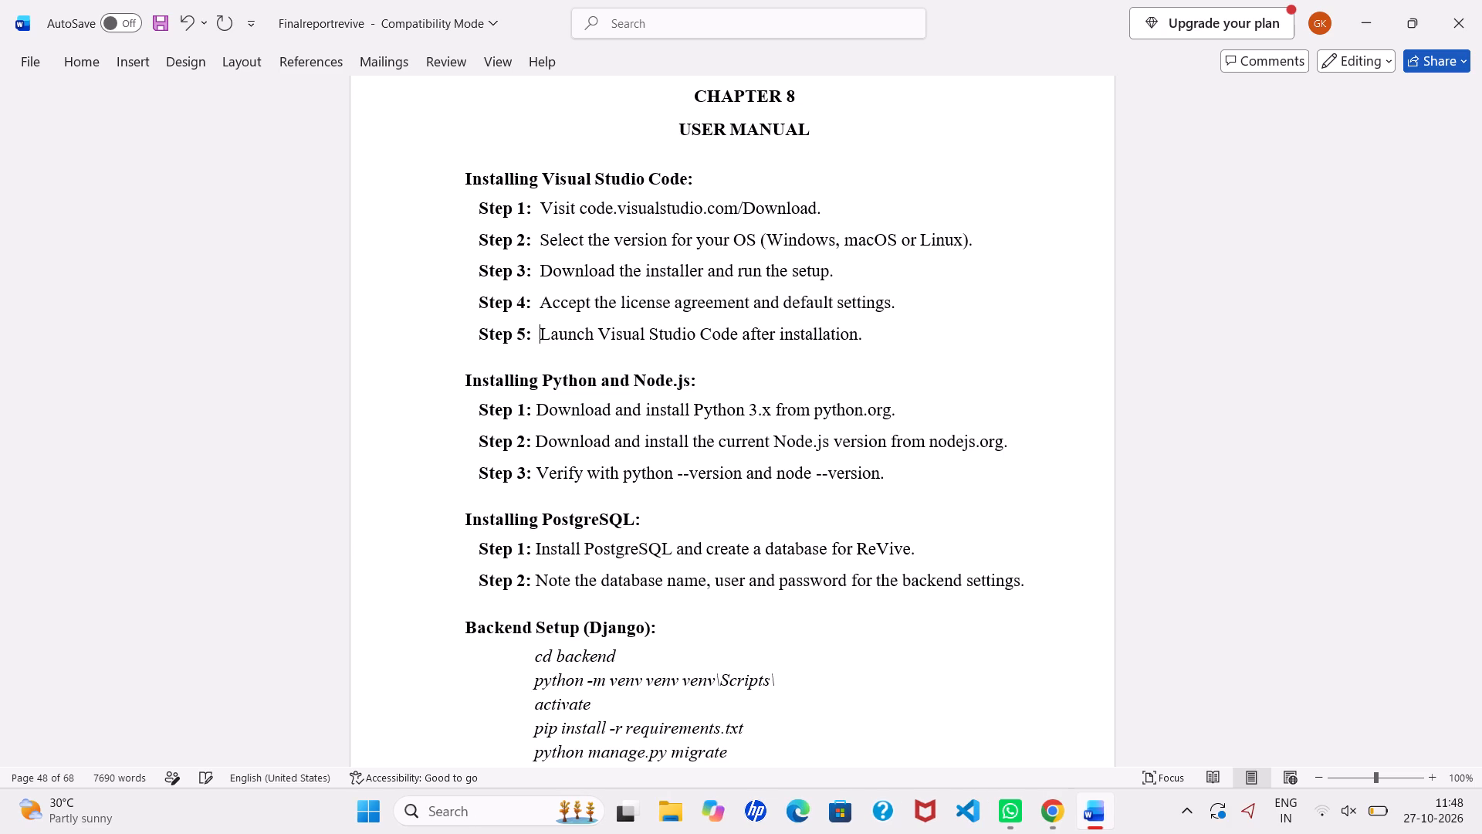
# Add an extra space after each step label under Installing Python and Node.js and Installing PostgreSQL.
pyautogui.click(535, 408)
pyautogui.press('space')
pyautogui.click(531, 446)
pyautogui.press('space')
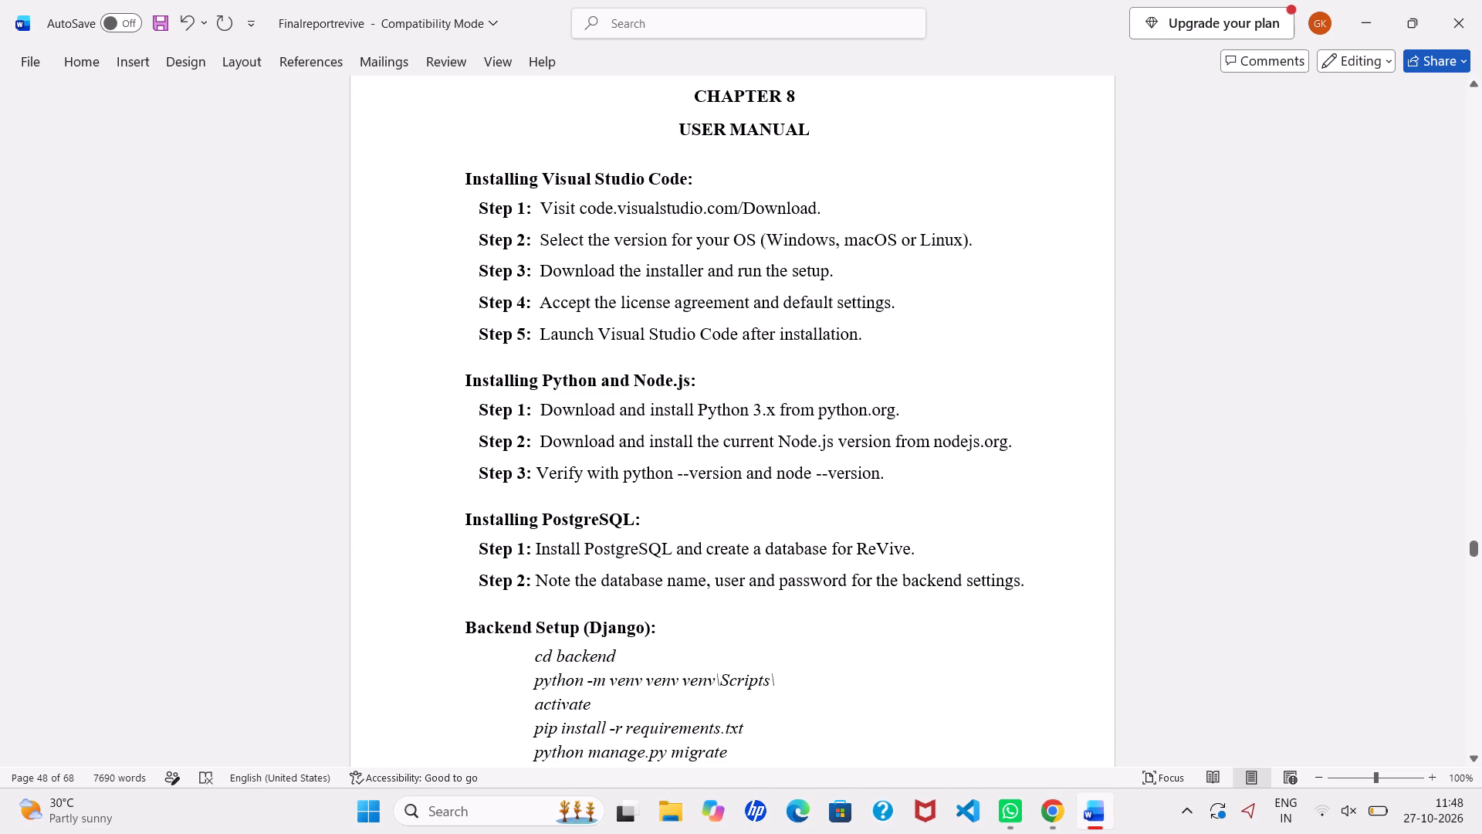
pyautogui.click(533, 476)
pyautogui.press('space')
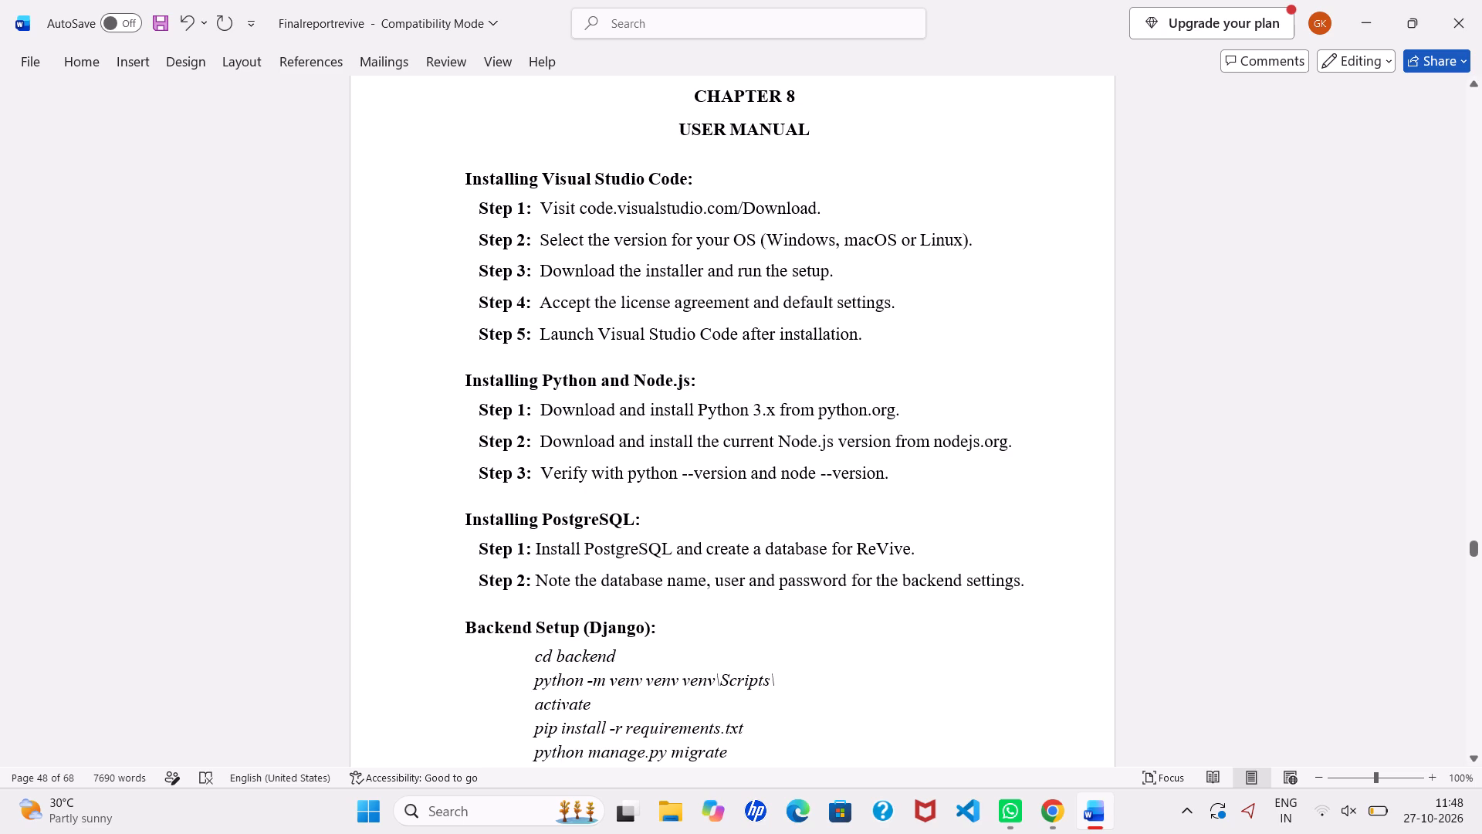
pyautogui.click(533, 551)
pyautogui.press('space')
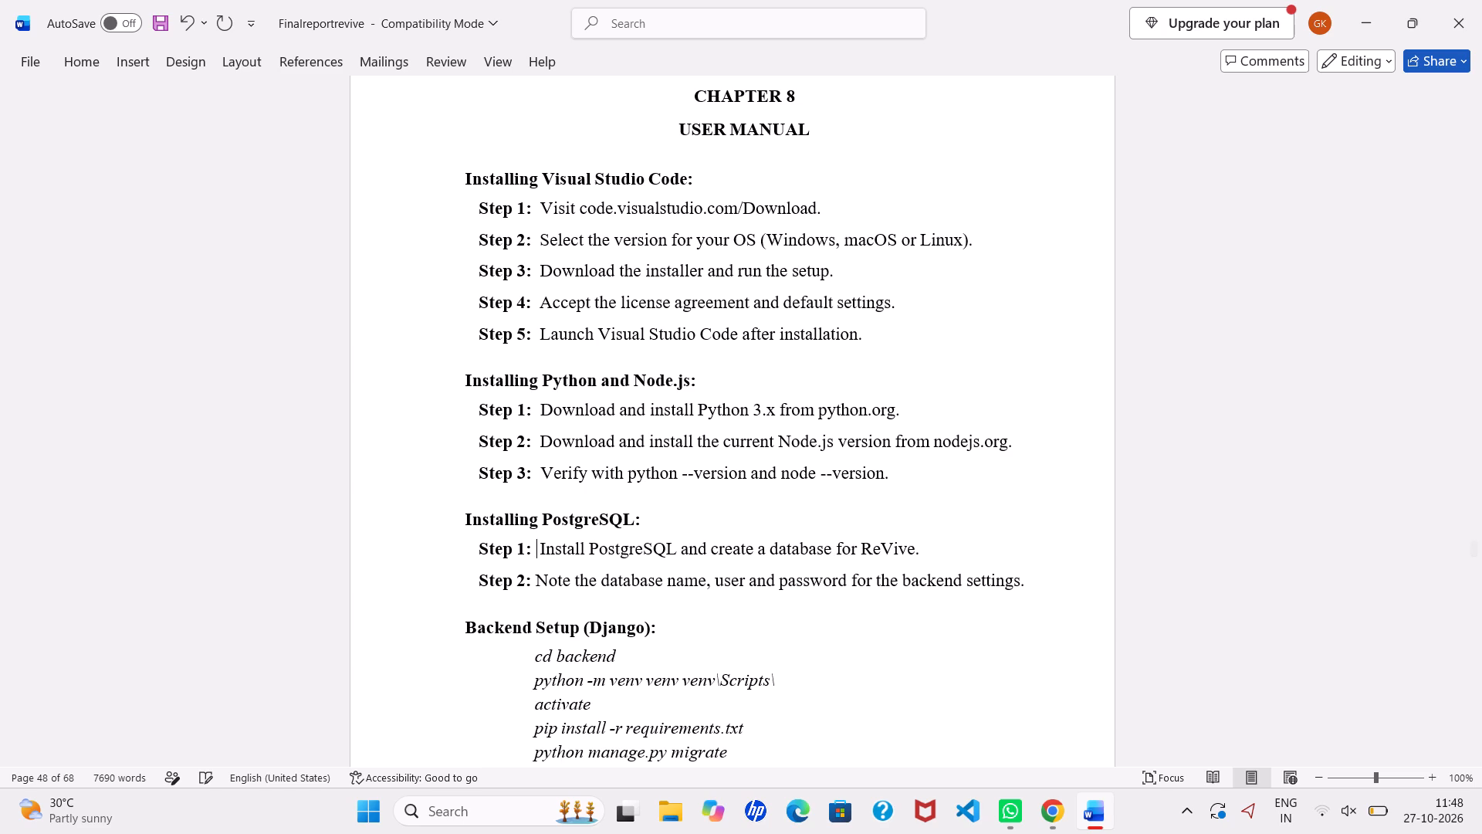
pyautogui.click(536, 585)
pyautogui.press('space')
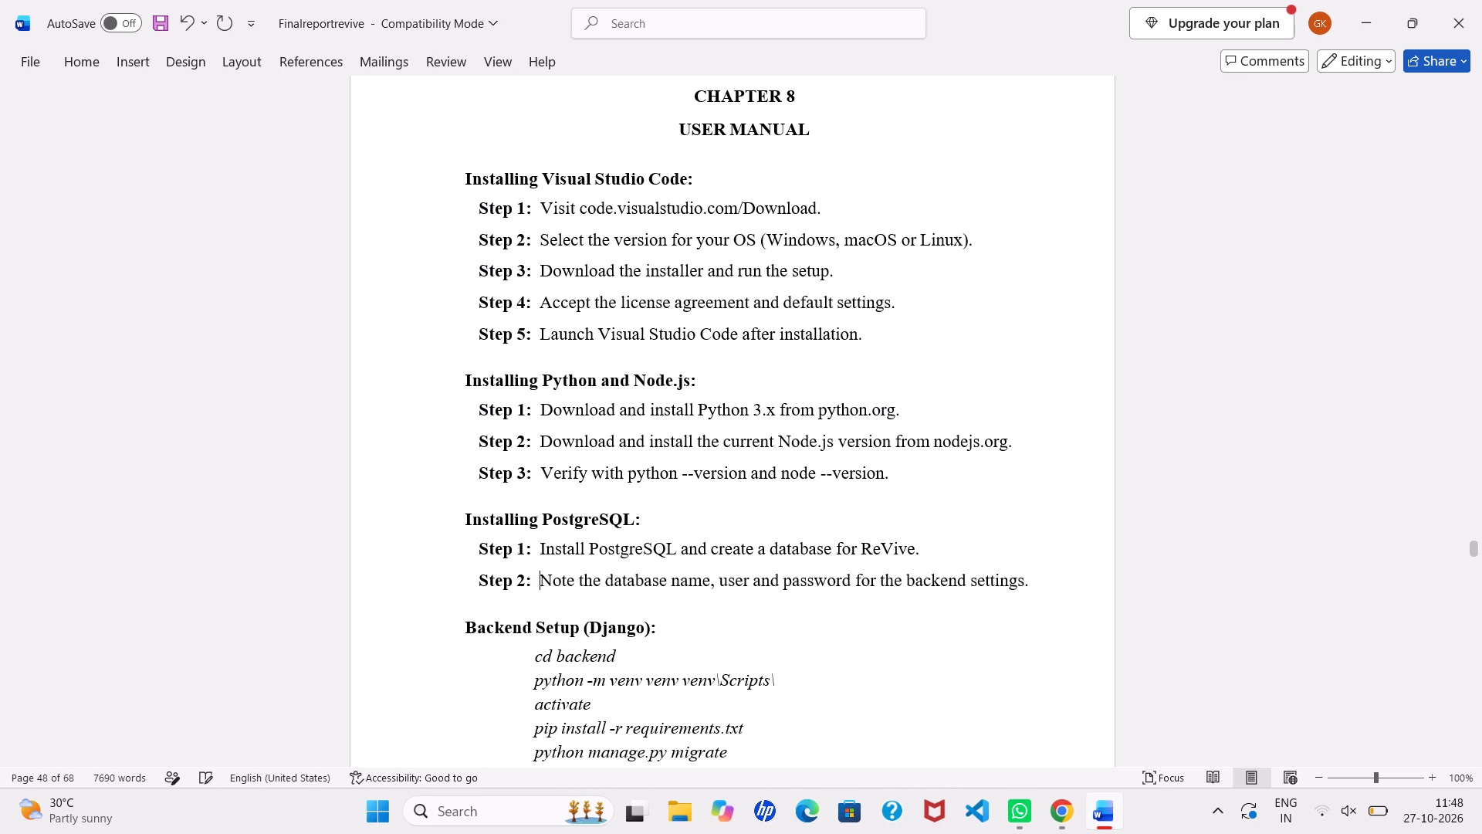
# Add an extra space after the Step 1 label under Using the Application.
pyautogui.scroll(-4, 536, 585)
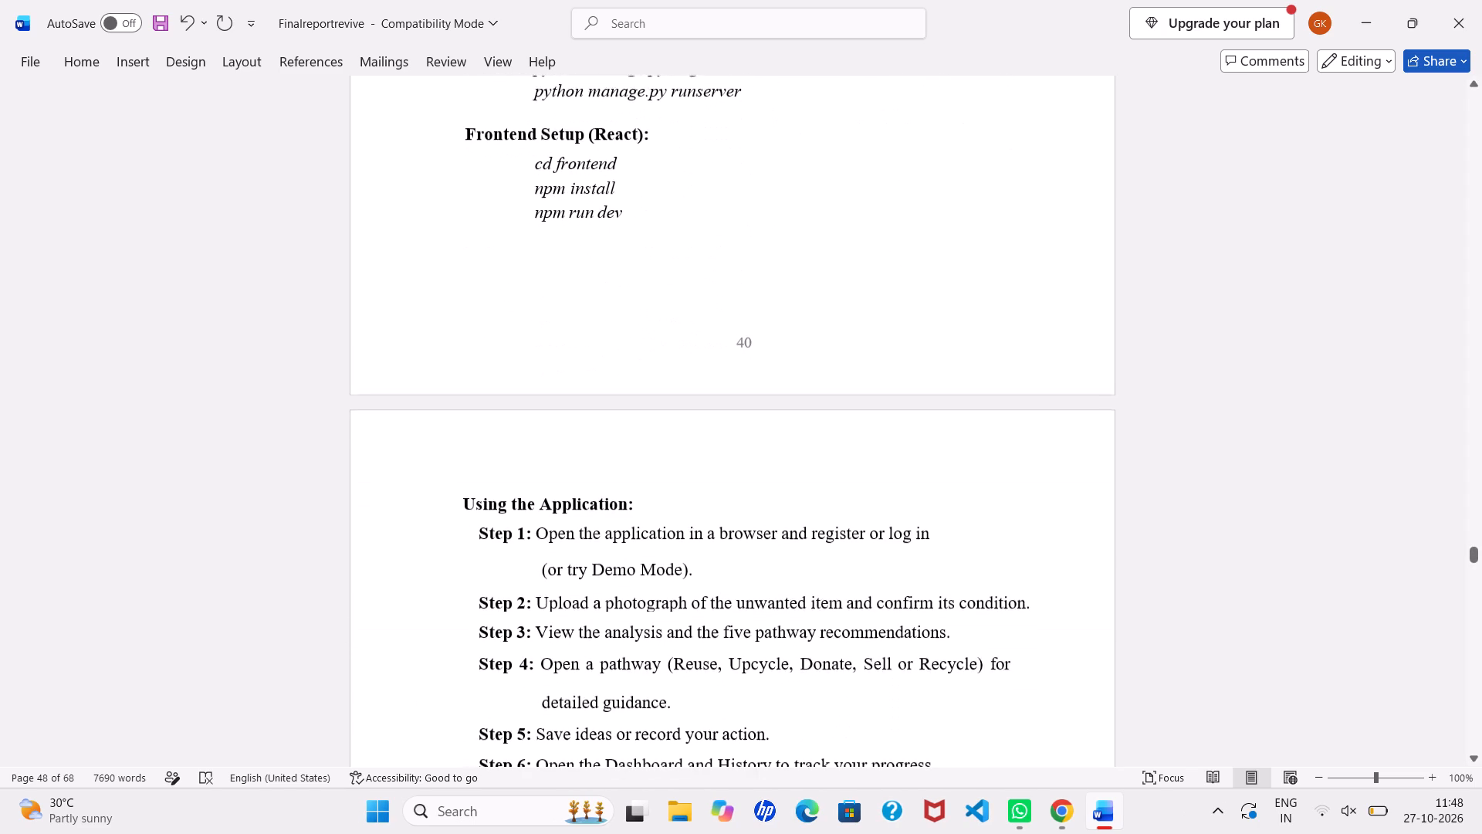
pyautogui.click(533, 537)
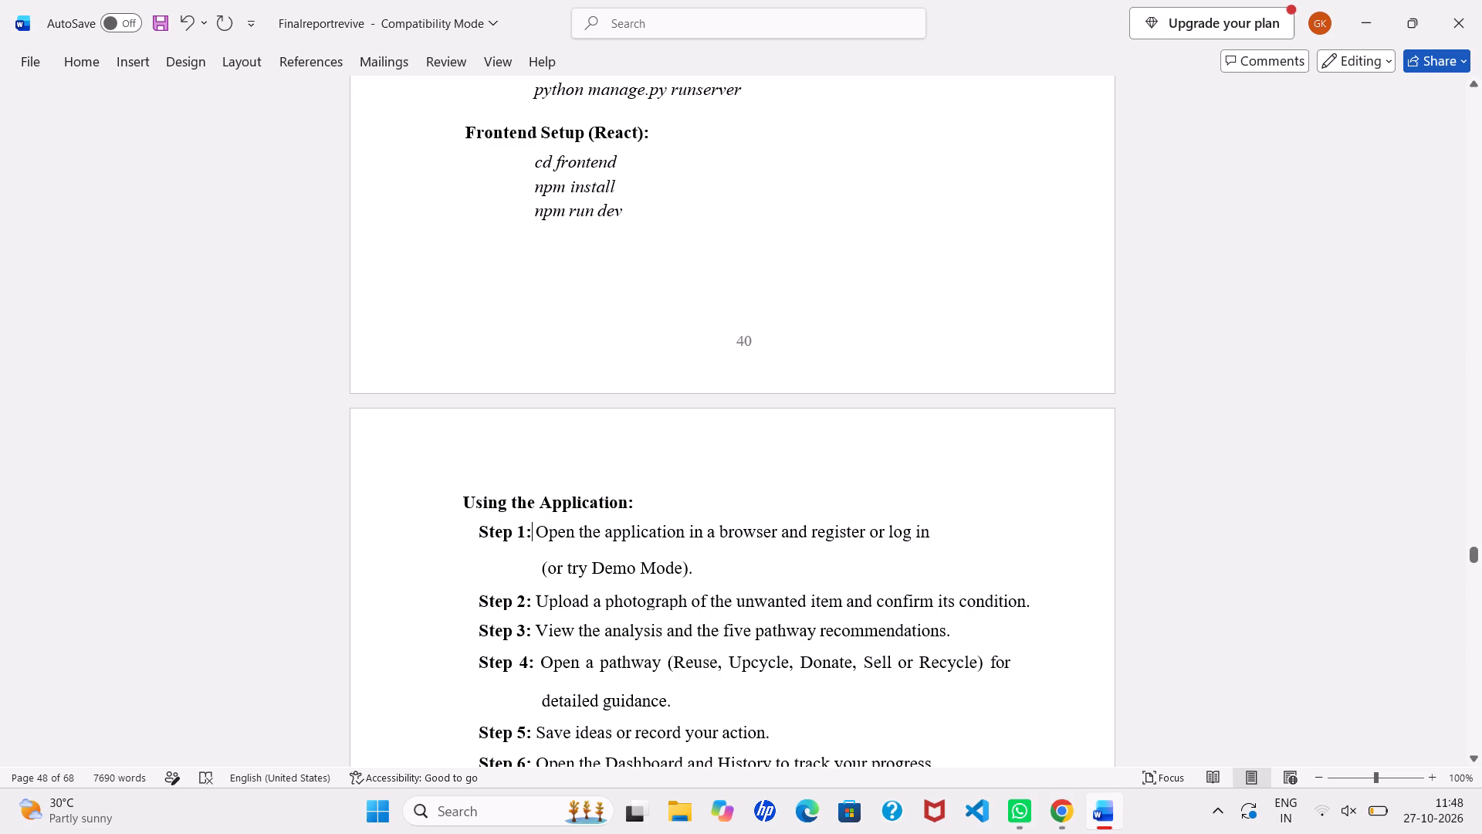
pyautogui.press('space')
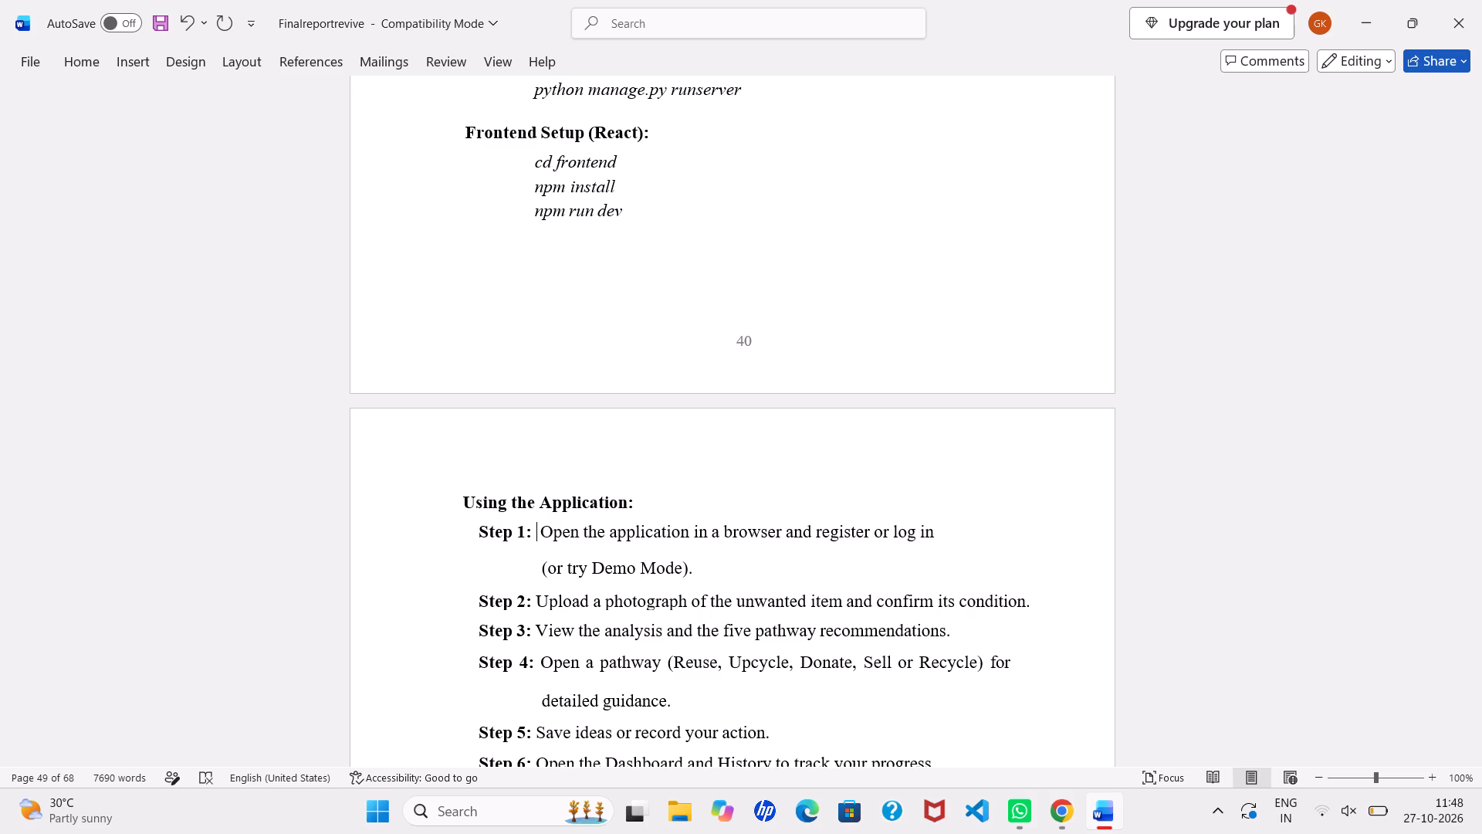
# Delete "(or try Demo Mode)." from Step 1 of Using the Application and end the sentence with a period after "log in".
pyautogui.click(705, 567)
pyautogui.press('BackSpace')
pyautogui.press('BackSpace')
pyautogui.press('BackSpace')
pyautogui.press('BackSpace')
pyautogui.press('BackSpace')
pyautogui.press('BackSpace')
pyautogui.press('BackSpace')
pyautogui.press('BackSpace')
pyautogui.press('BackSpace')
pyautogui.press('BackSpace')
pyautogui.press('BackSpace')
pyautogui.press('BackSpace')
pyautogui.press('BackSpace')
pyautogui.press('BackSpace')
pyautogui.press('BackSpace')
pyautogui.press('BackSpace')
pyautogui.press('BackSpace')
pyautogui.press('BackSpace')
pyautogui.press('BackSpace')
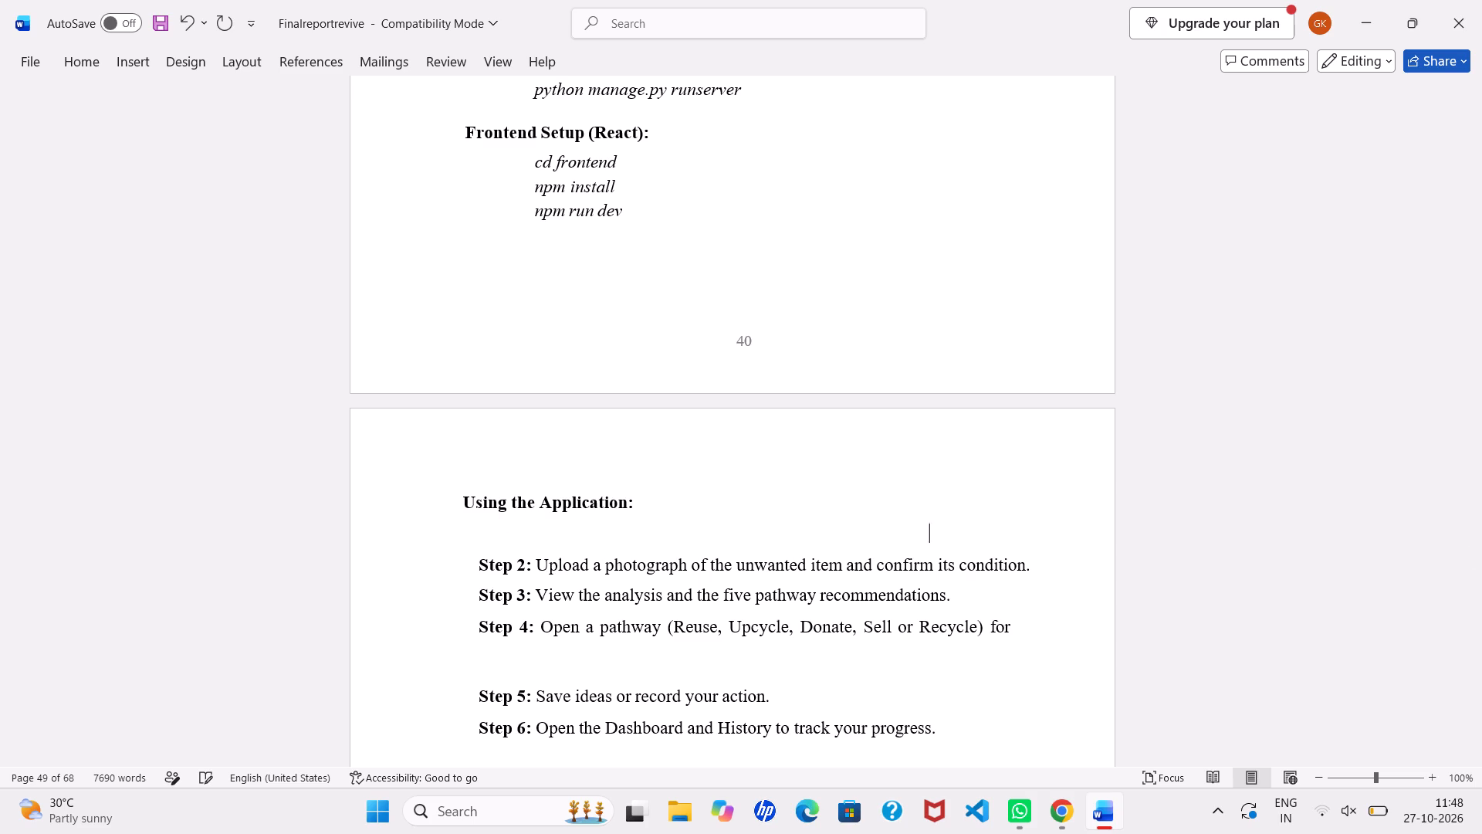
pyautogui.press('BackSpace')
pyautogui.press('BackSpace')
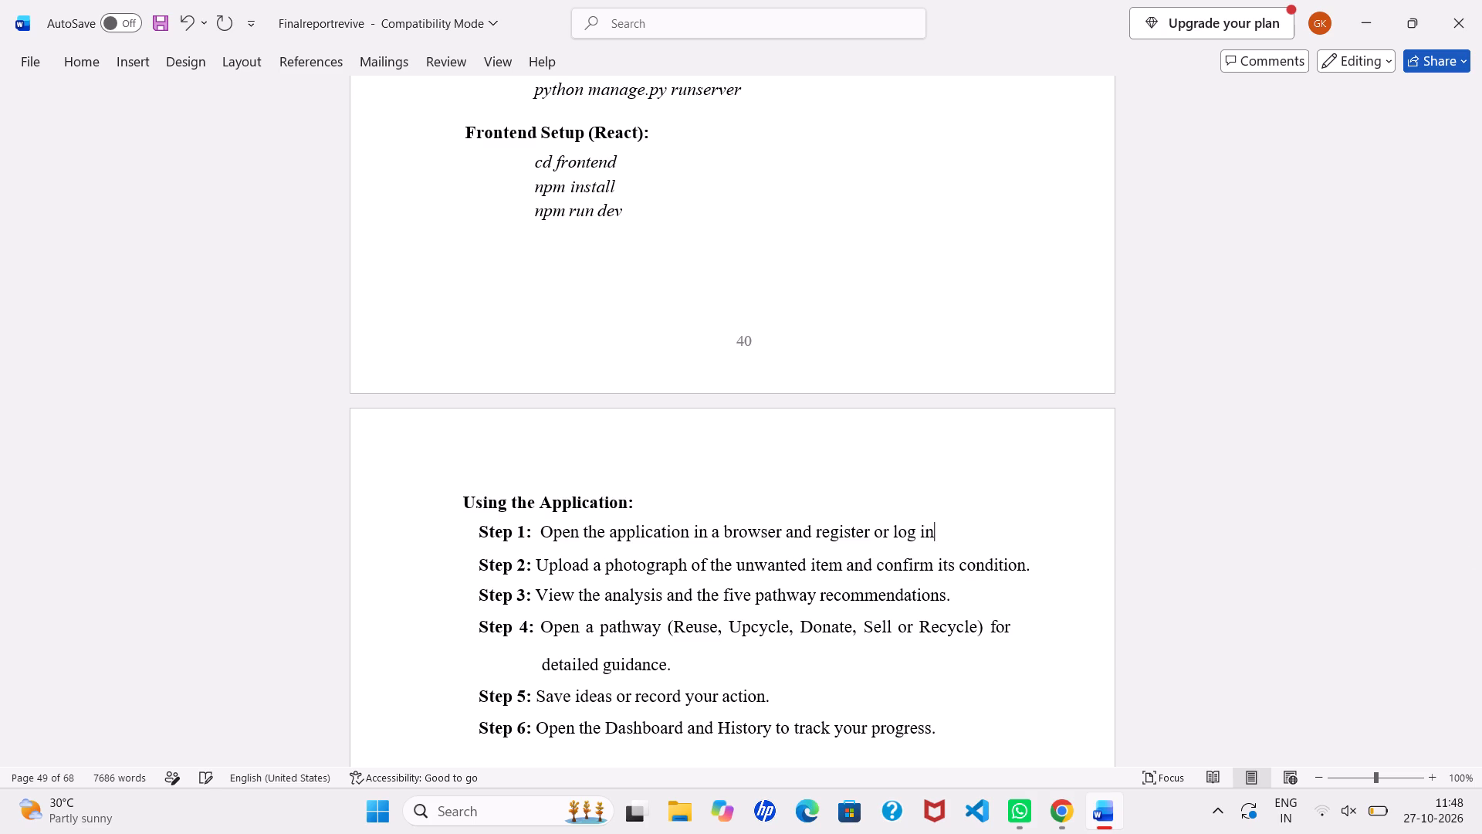
pyautogui.press('.')
# Add an extra space after the Step 2 label under Using the Application.
pyautogui.click(537, 564)
pyautogui.press('space')
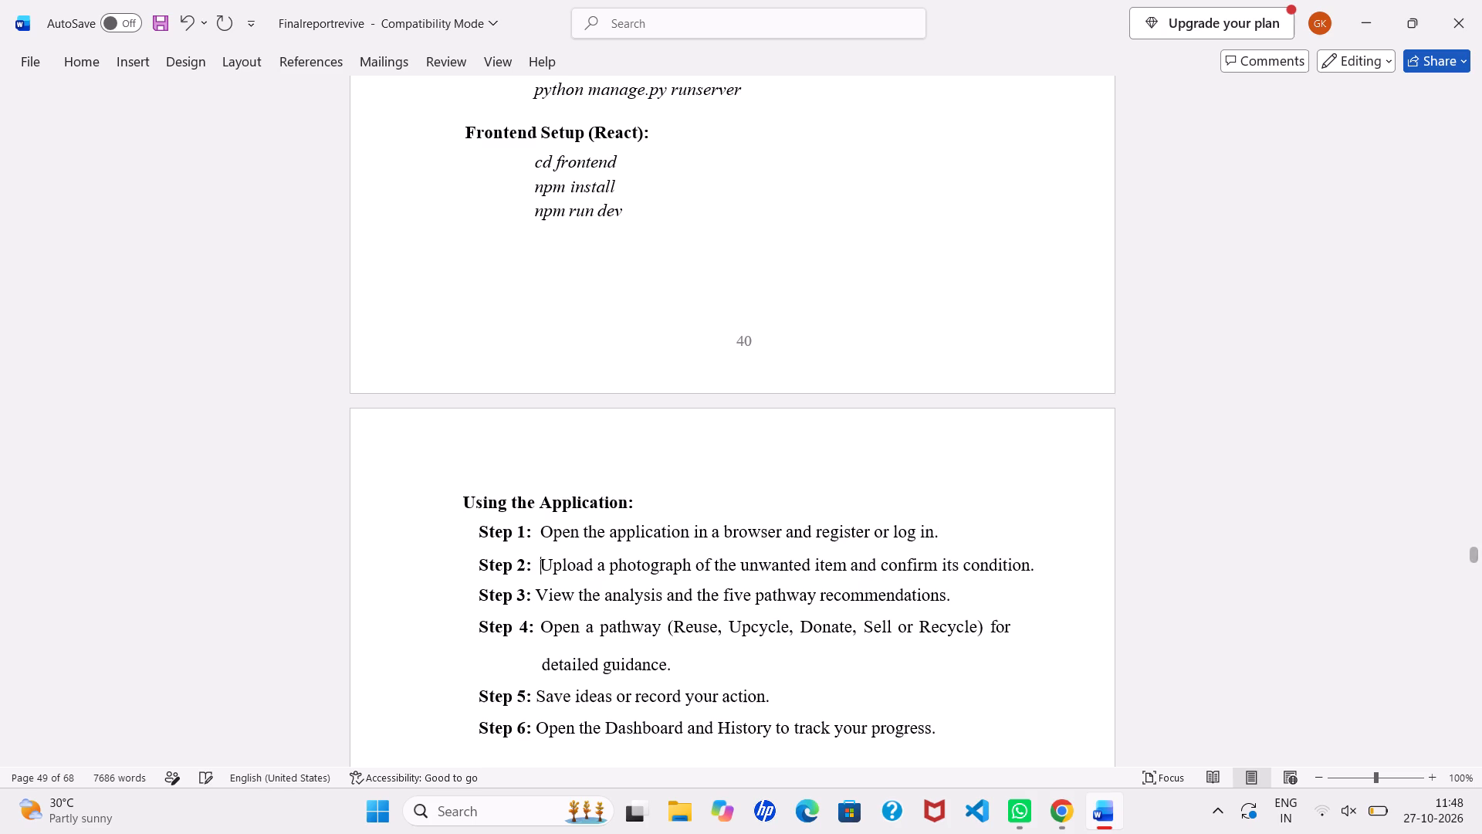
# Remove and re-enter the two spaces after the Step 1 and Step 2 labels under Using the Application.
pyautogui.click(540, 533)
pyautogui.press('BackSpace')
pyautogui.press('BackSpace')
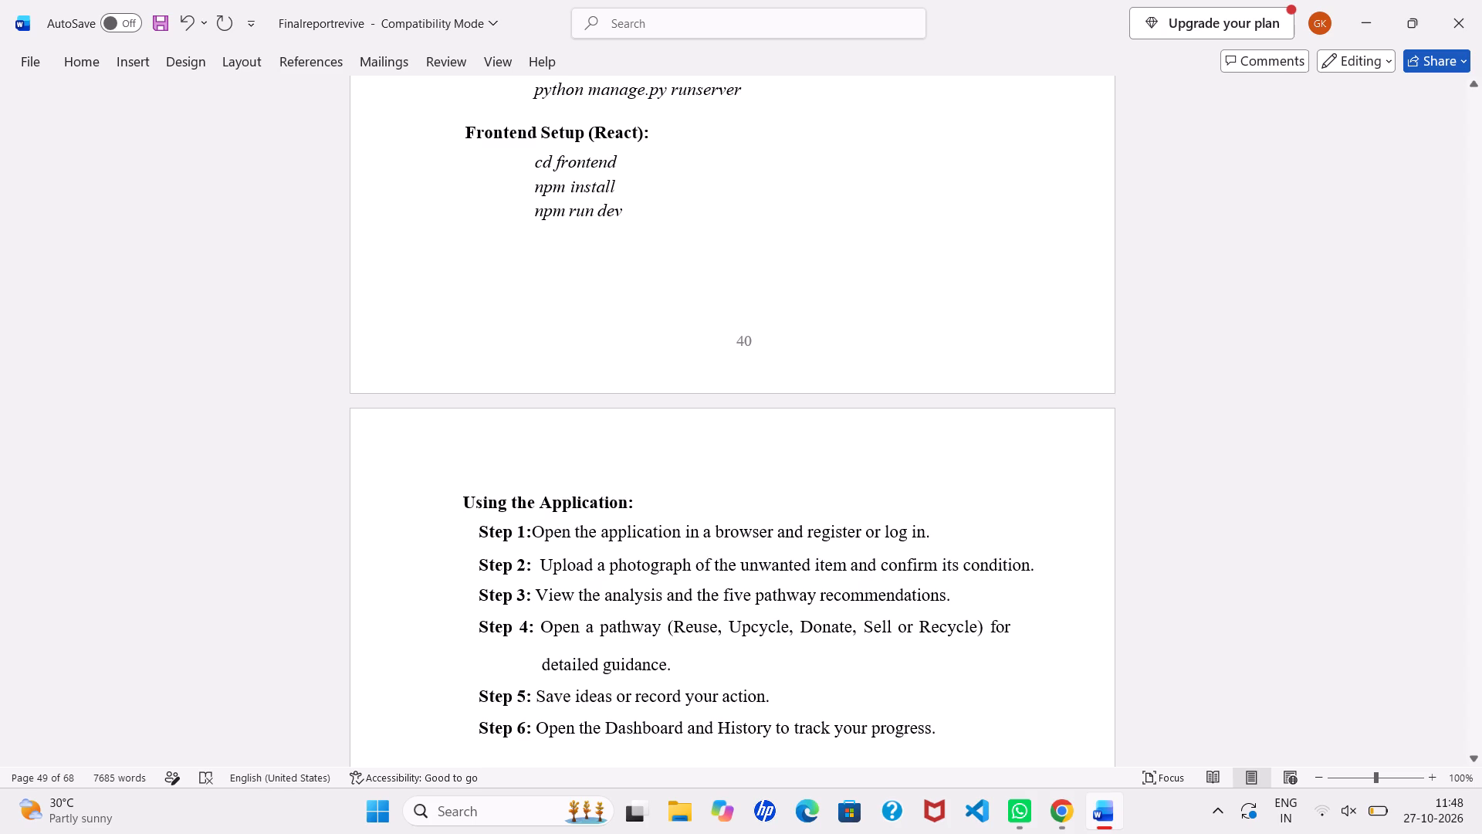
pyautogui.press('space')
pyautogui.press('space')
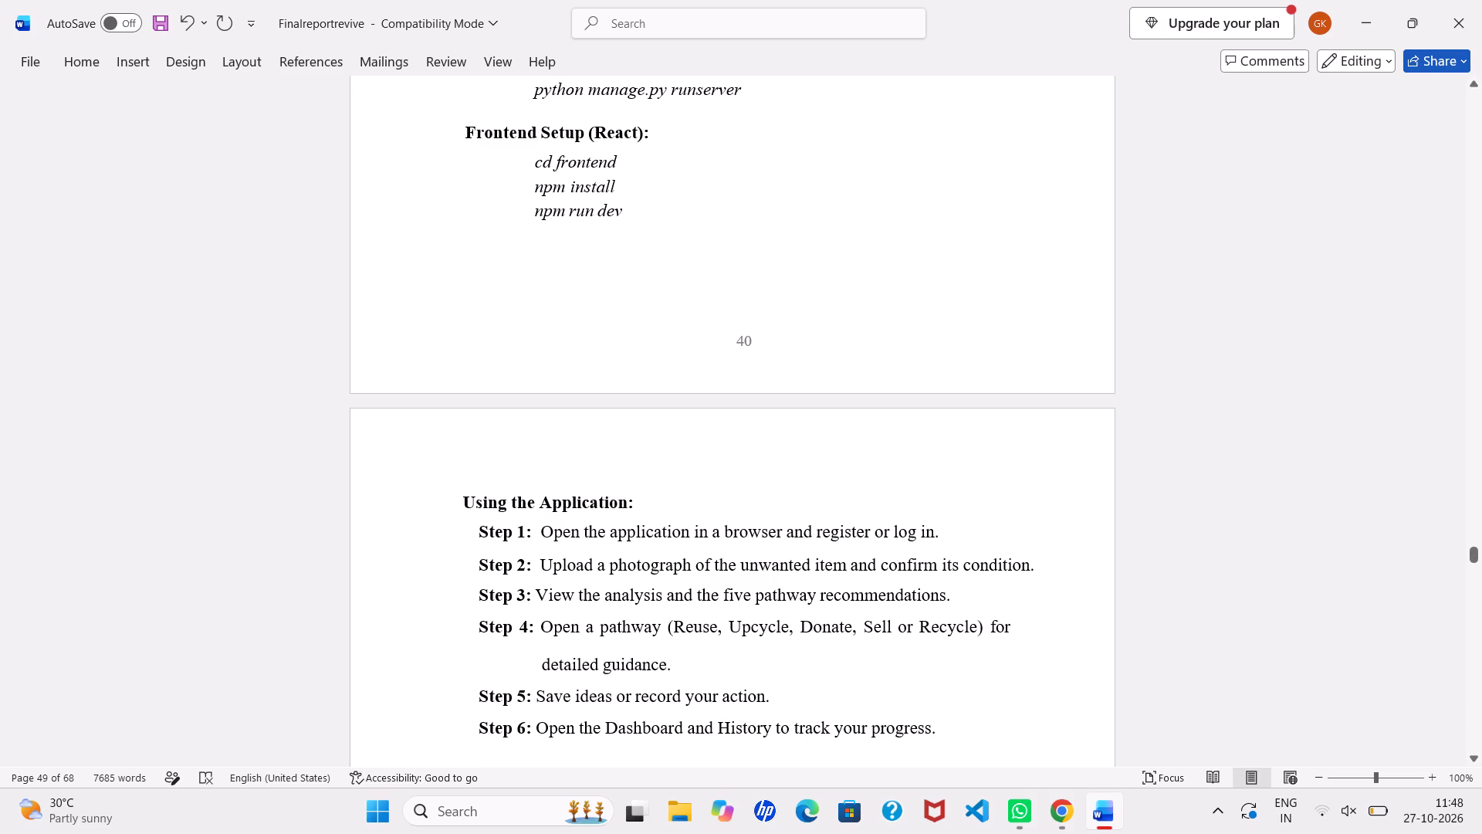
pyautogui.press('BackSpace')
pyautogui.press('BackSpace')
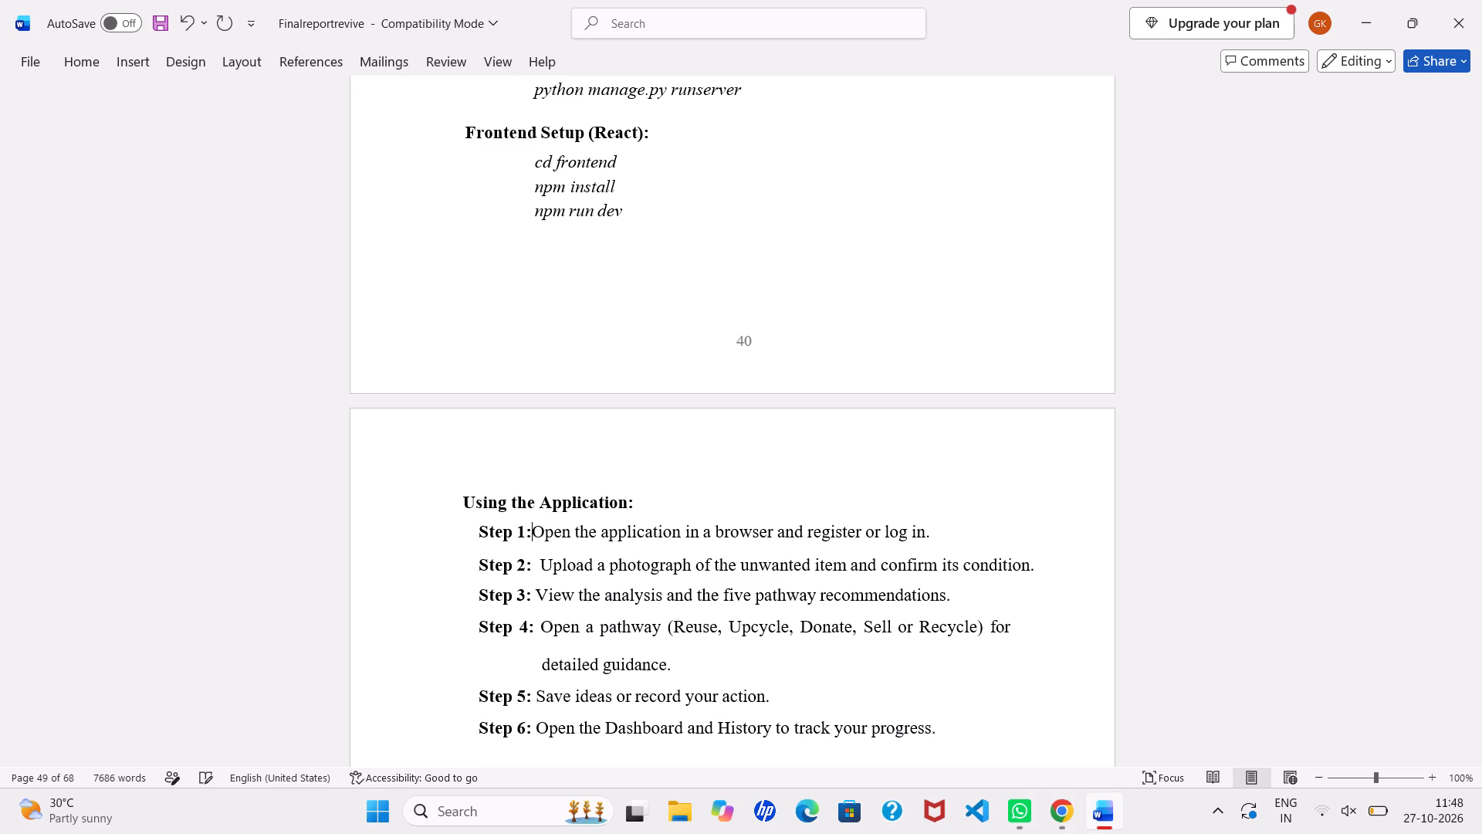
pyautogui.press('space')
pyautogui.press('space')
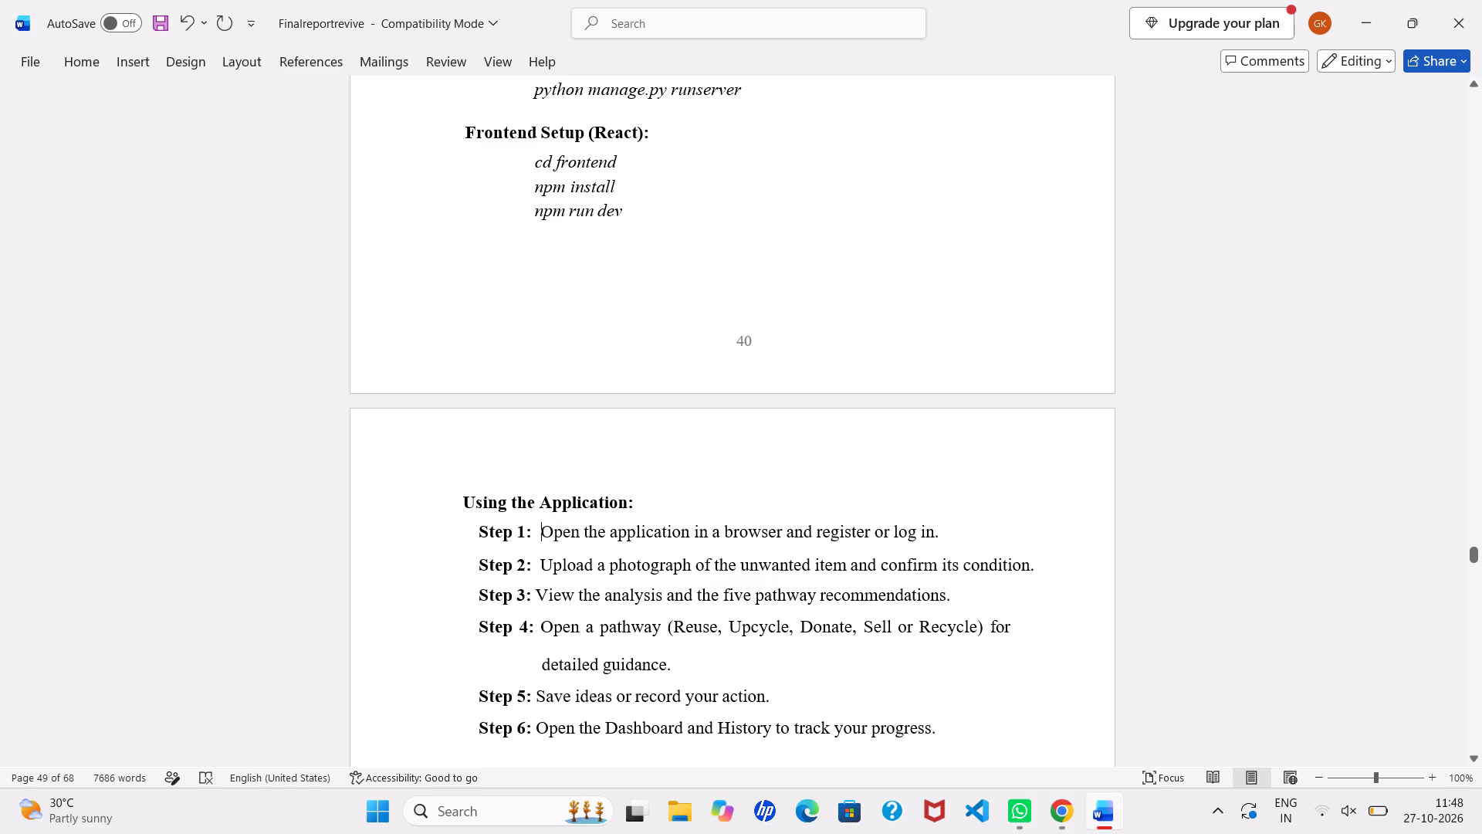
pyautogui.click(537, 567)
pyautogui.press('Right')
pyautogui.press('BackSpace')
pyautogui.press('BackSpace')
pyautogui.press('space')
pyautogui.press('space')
# Replace the single space after the Step 3 label under Using the Application with two spaces.
pyautogui.click(540, 596)
pyautogui.press('BackSpace')
pyautogui.press('space')
pyautogui.press('space')
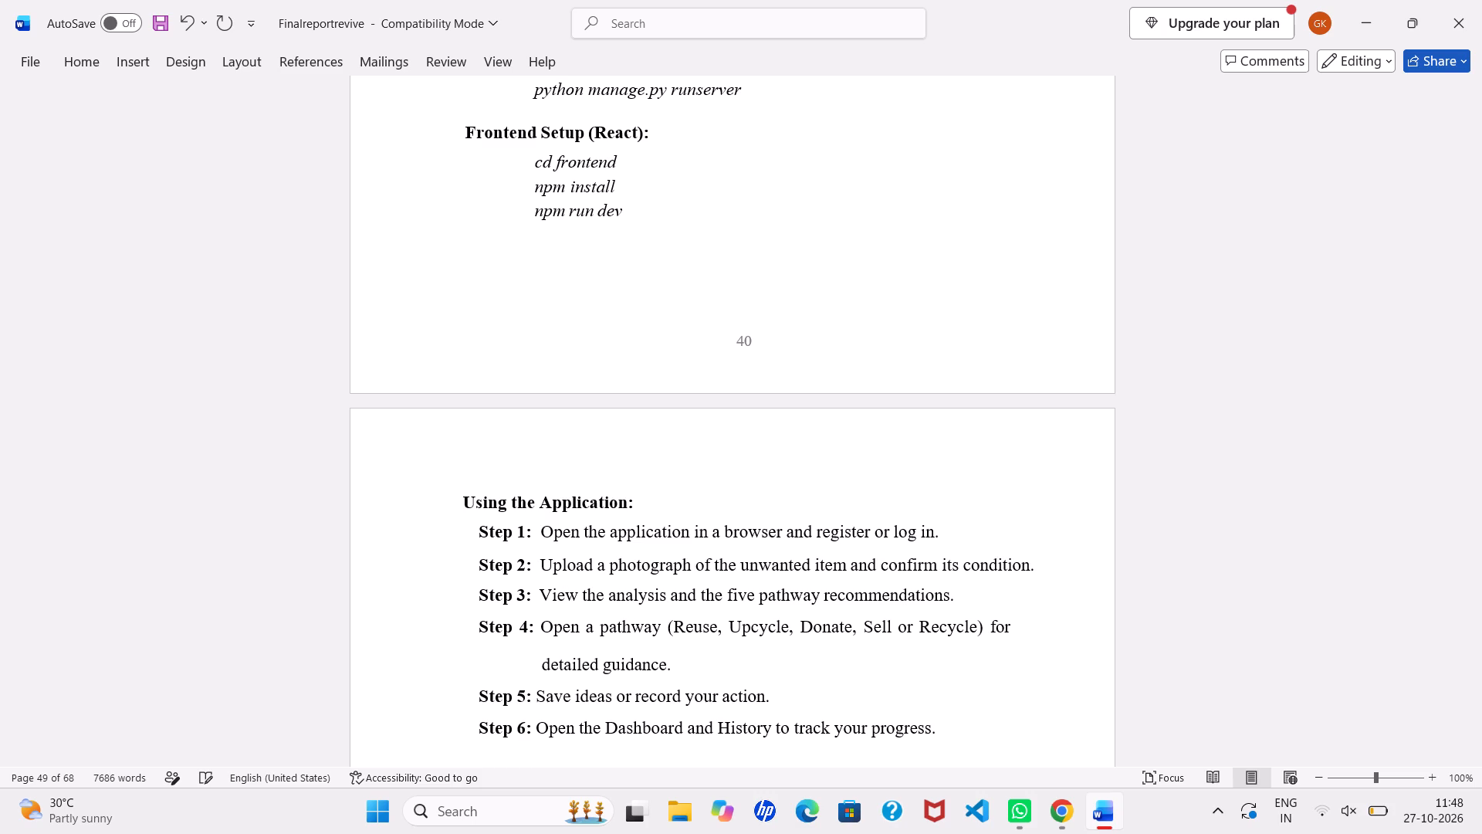
# Remove the spacing after the Step 4 label under Using the Application and re-enter the label's colon.
pyautogui.click(541, 627)
pyautogui.press('BackSpace')
pyautogui.press('space')
pyautogui.press('space')
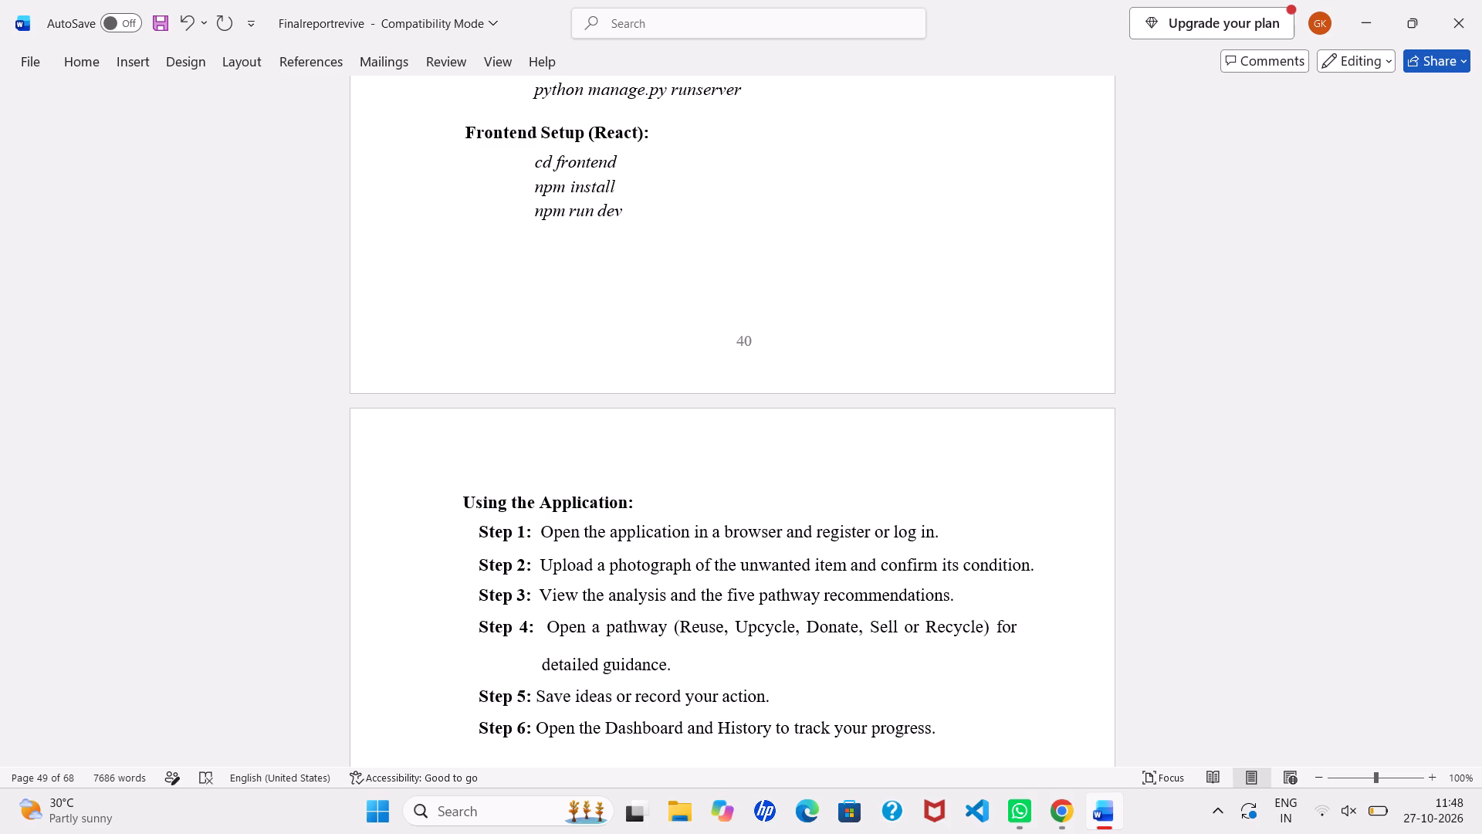
pyautogui.press('BackSpace')
pyautogui.press('BackSpace')
pyautogui.press('BackSpace')
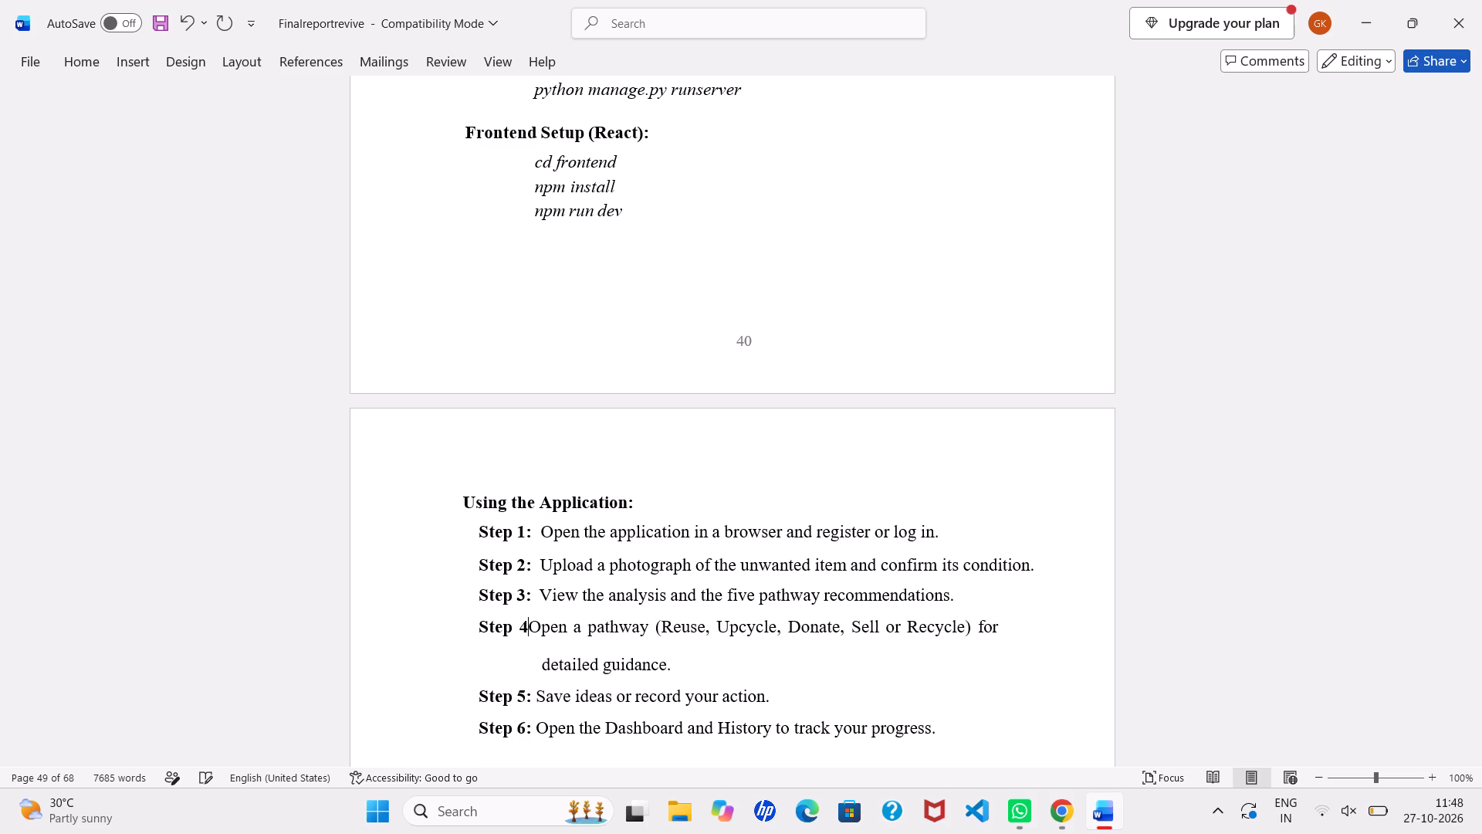
pyautogui.hotkey('shift', ':')
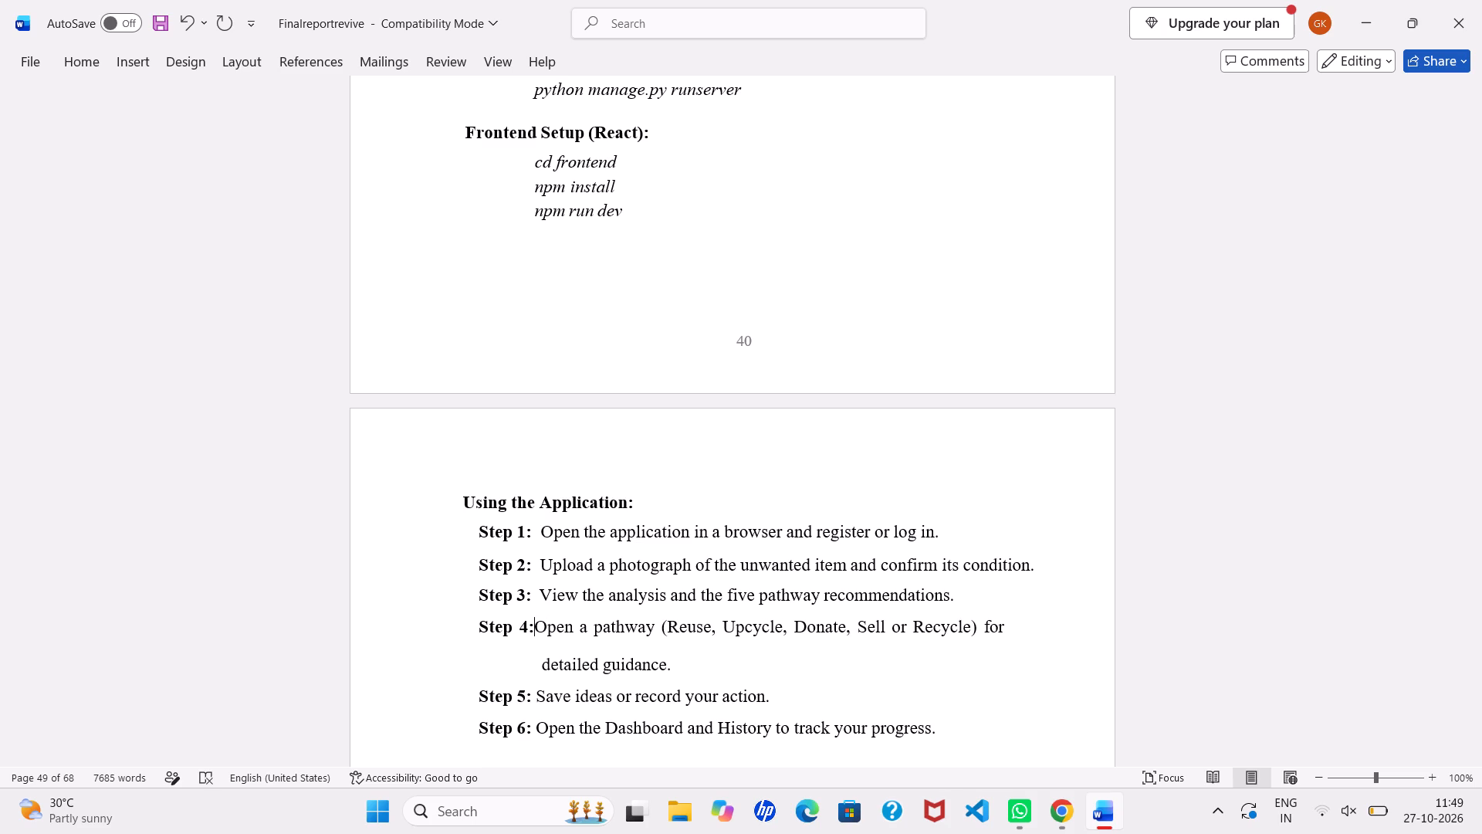
# Delete the space between "Step" and "4" in the Step 4 label under Using the Application.
pyautogui.click(520, 627)
pyautogui.press('BackSpace')
pyautogui.press('space')
pyautogui.press('BackSpace')
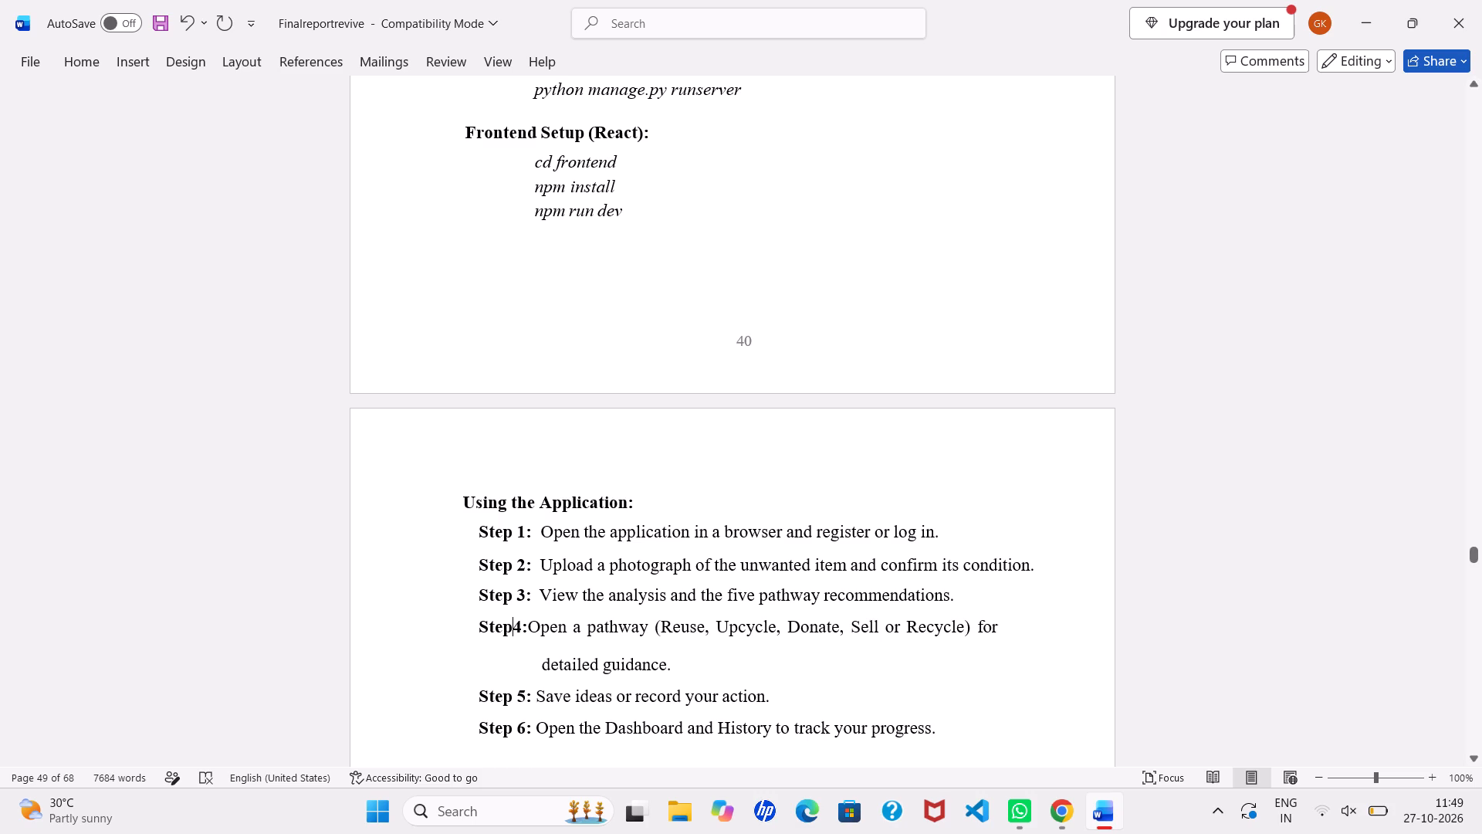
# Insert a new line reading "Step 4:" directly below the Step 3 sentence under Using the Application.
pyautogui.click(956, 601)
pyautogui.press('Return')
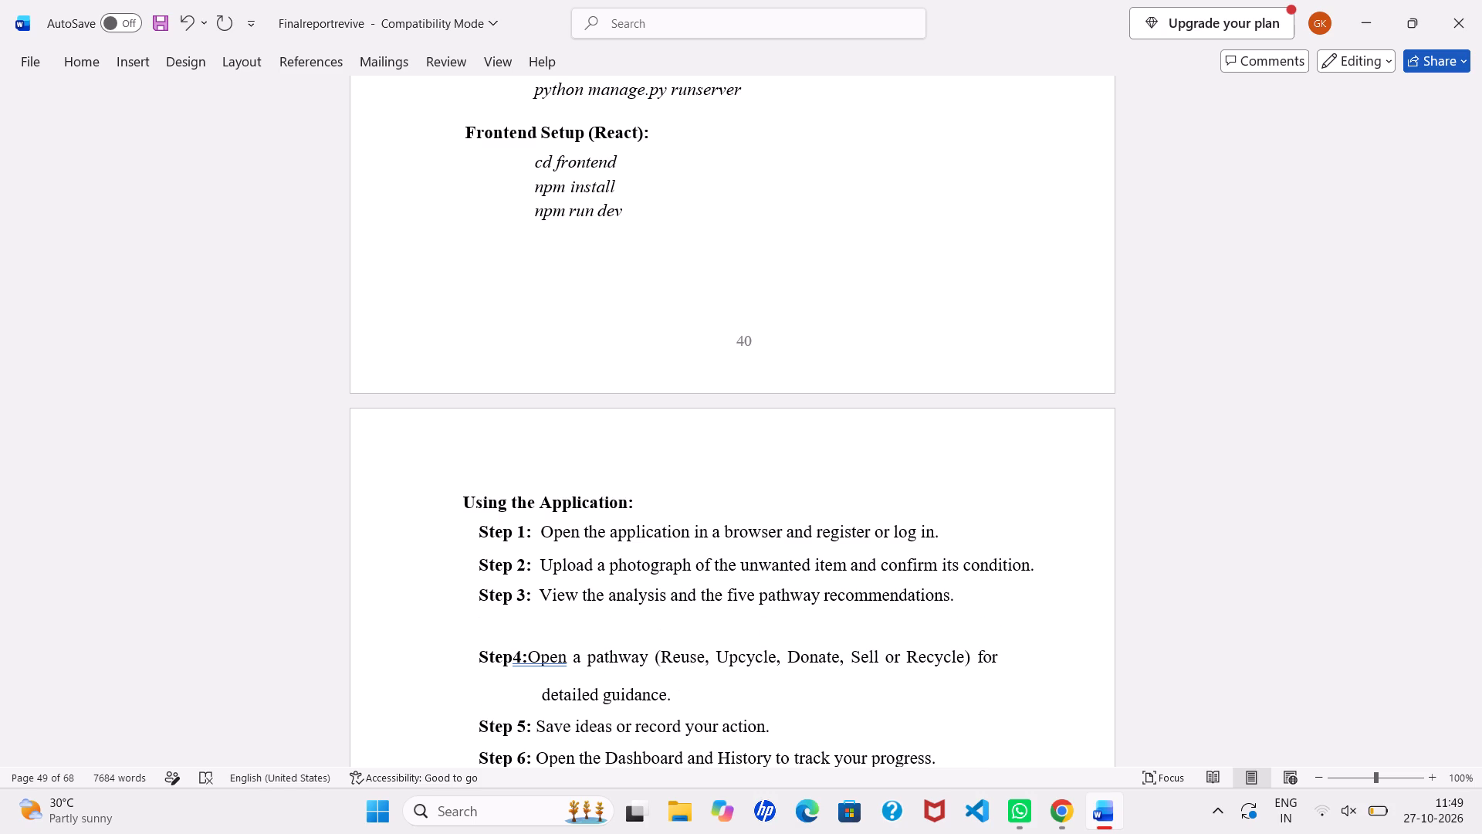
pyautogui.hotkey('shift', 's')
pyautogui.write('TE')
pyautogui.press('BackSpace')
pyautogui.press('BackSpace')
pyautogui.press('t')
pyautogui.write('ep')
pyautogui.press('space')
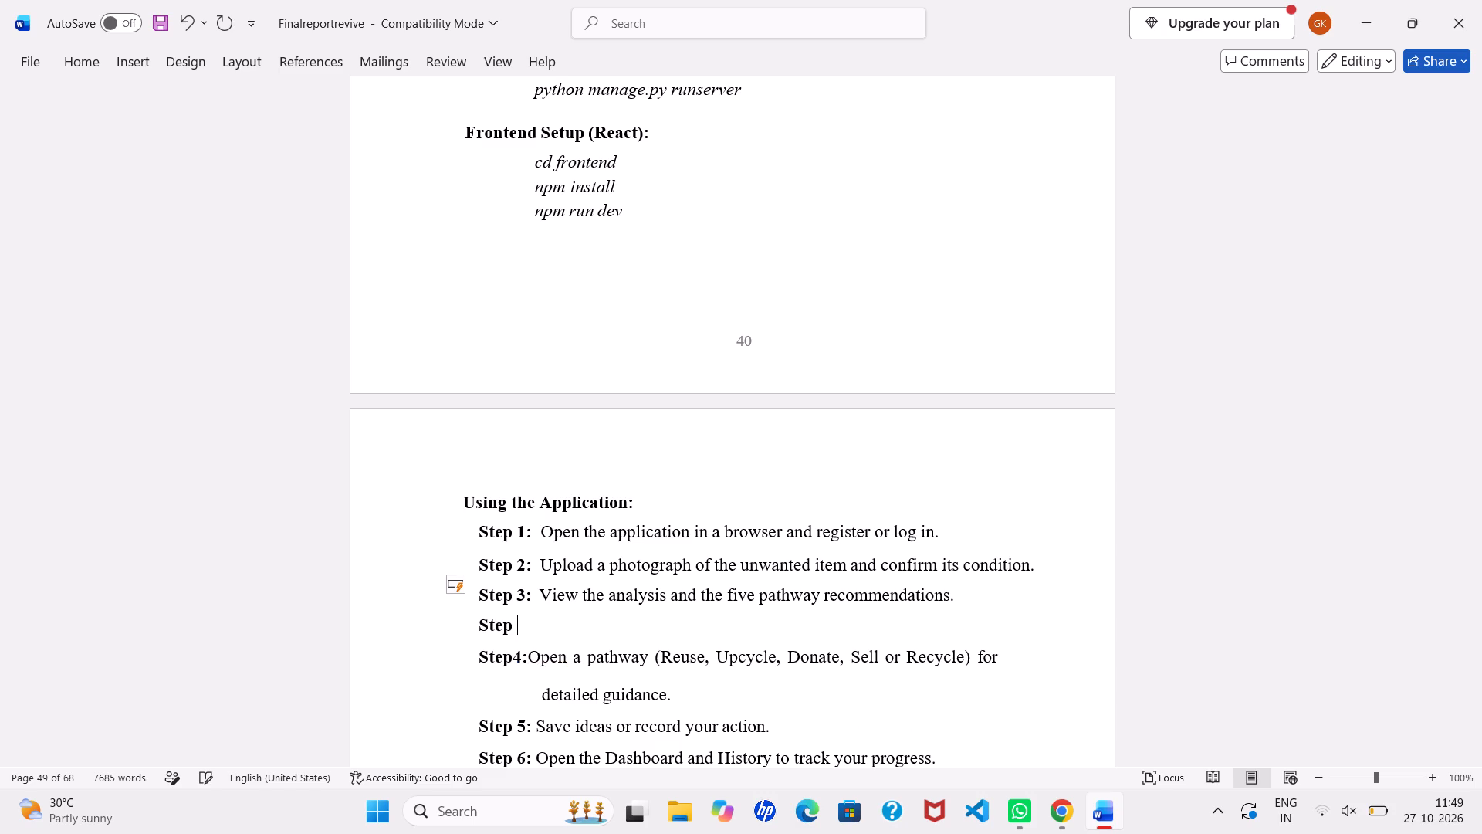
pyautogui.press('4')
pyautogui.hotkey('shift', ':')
# Insert a space between "Step" and "4" in the original Step 4 label.
pyautogui.click(518, 657)
pyautogui.press('Left')
pyautogui.press('space')
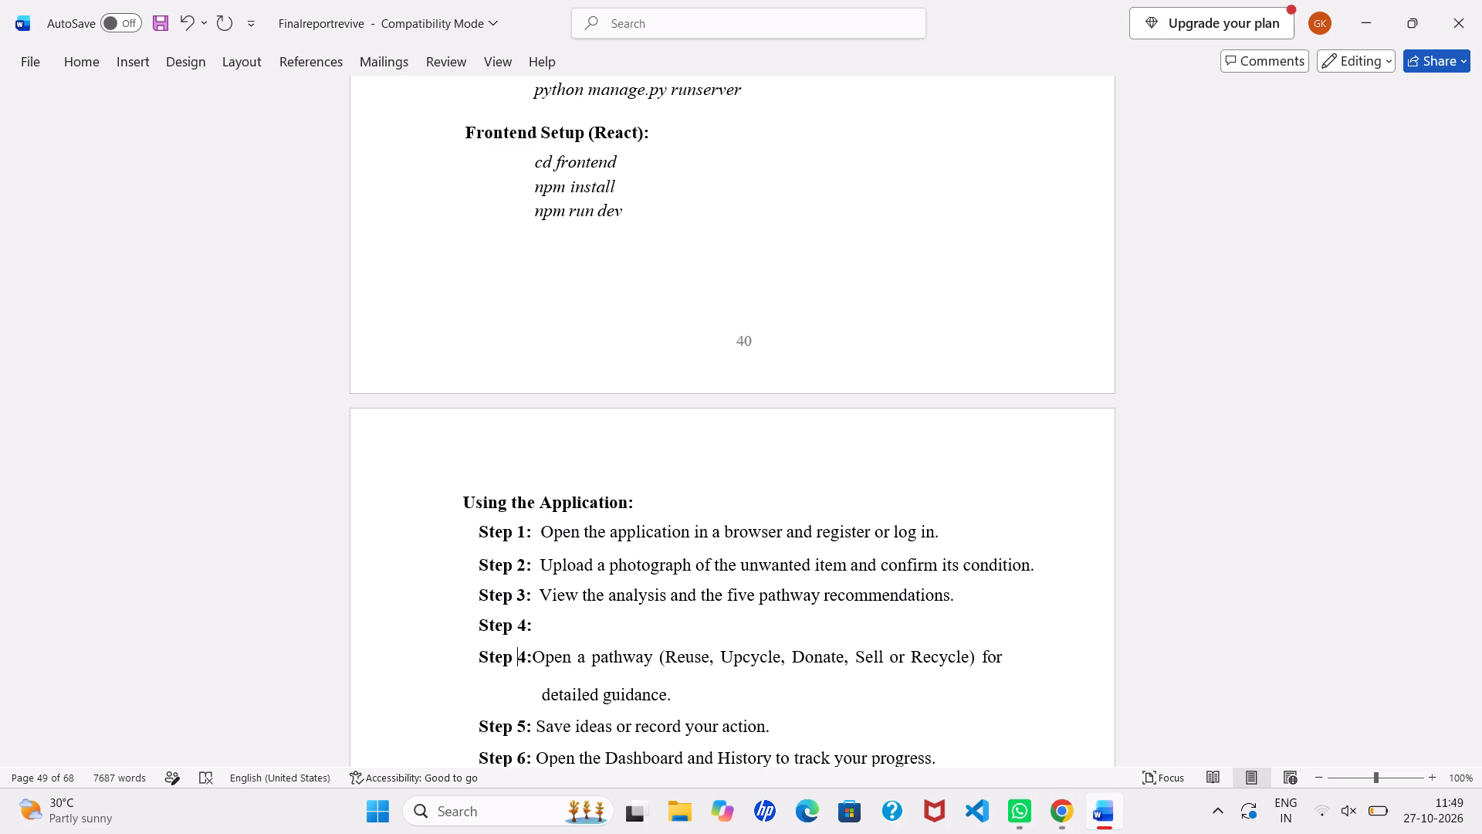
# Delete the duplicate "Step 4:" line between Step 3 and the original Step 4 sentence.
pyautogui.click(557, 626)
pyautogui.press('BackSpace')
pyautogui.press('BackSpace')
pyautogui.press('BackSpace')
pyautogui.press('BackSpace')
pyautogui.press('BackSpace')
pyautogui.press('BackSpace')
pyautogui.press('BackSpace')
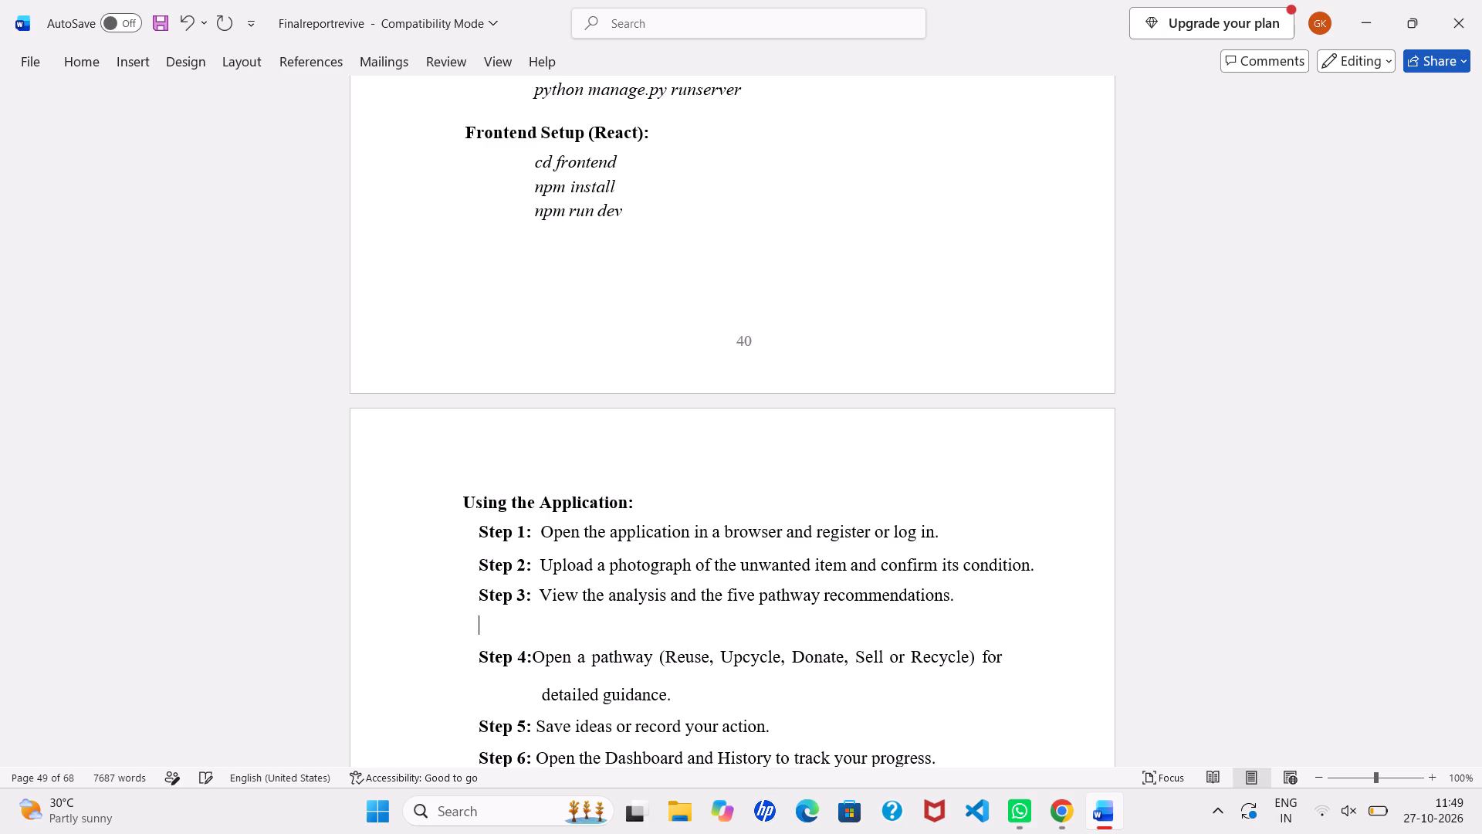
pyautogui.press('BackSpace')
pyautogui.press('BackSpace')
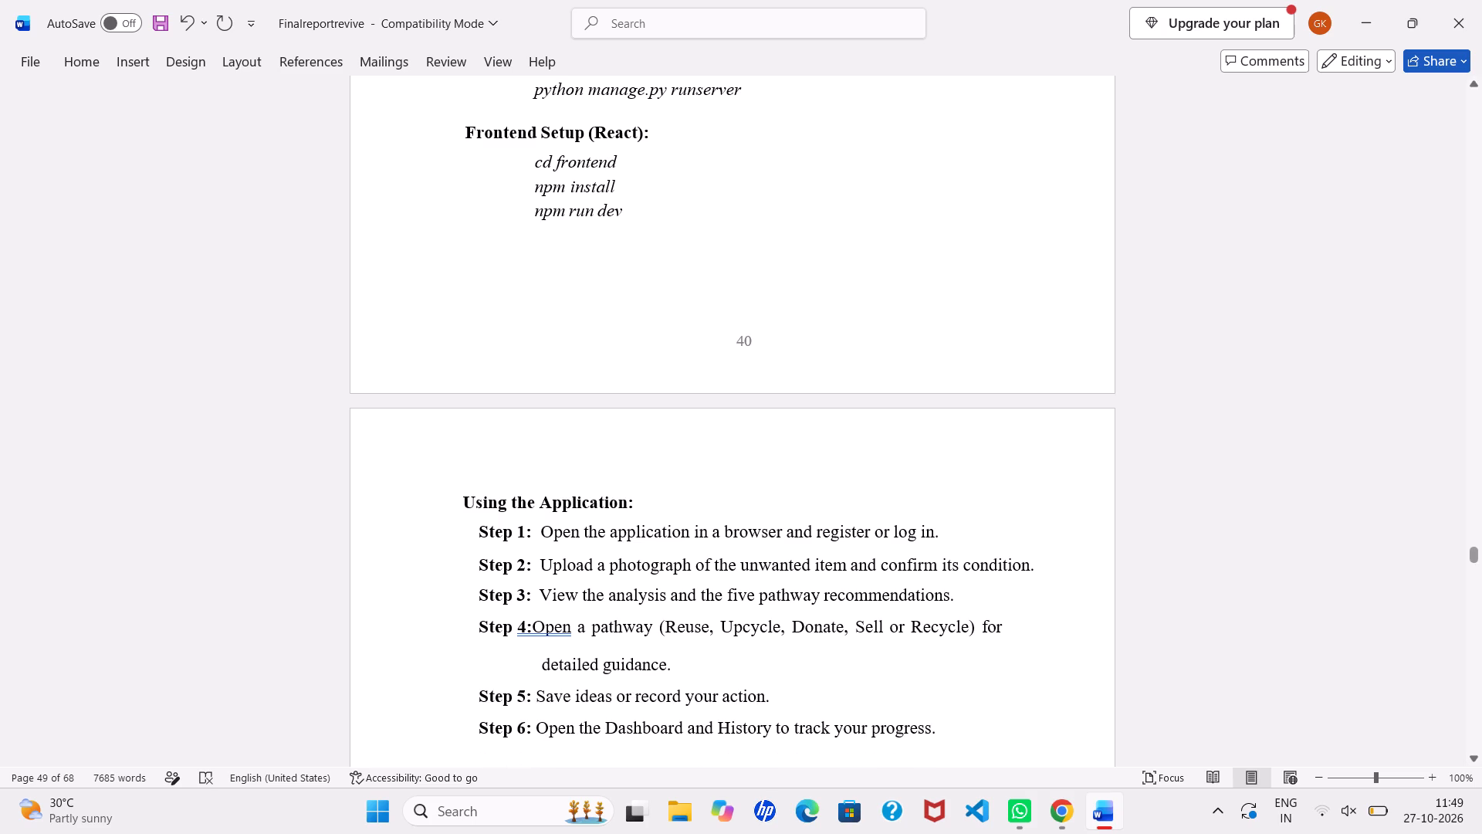
# Add two spaces after the Step 4 label under Using the Application.
pyautogui.click(534, 627)
pyautogui.press('space')
pyautogui.press('space')
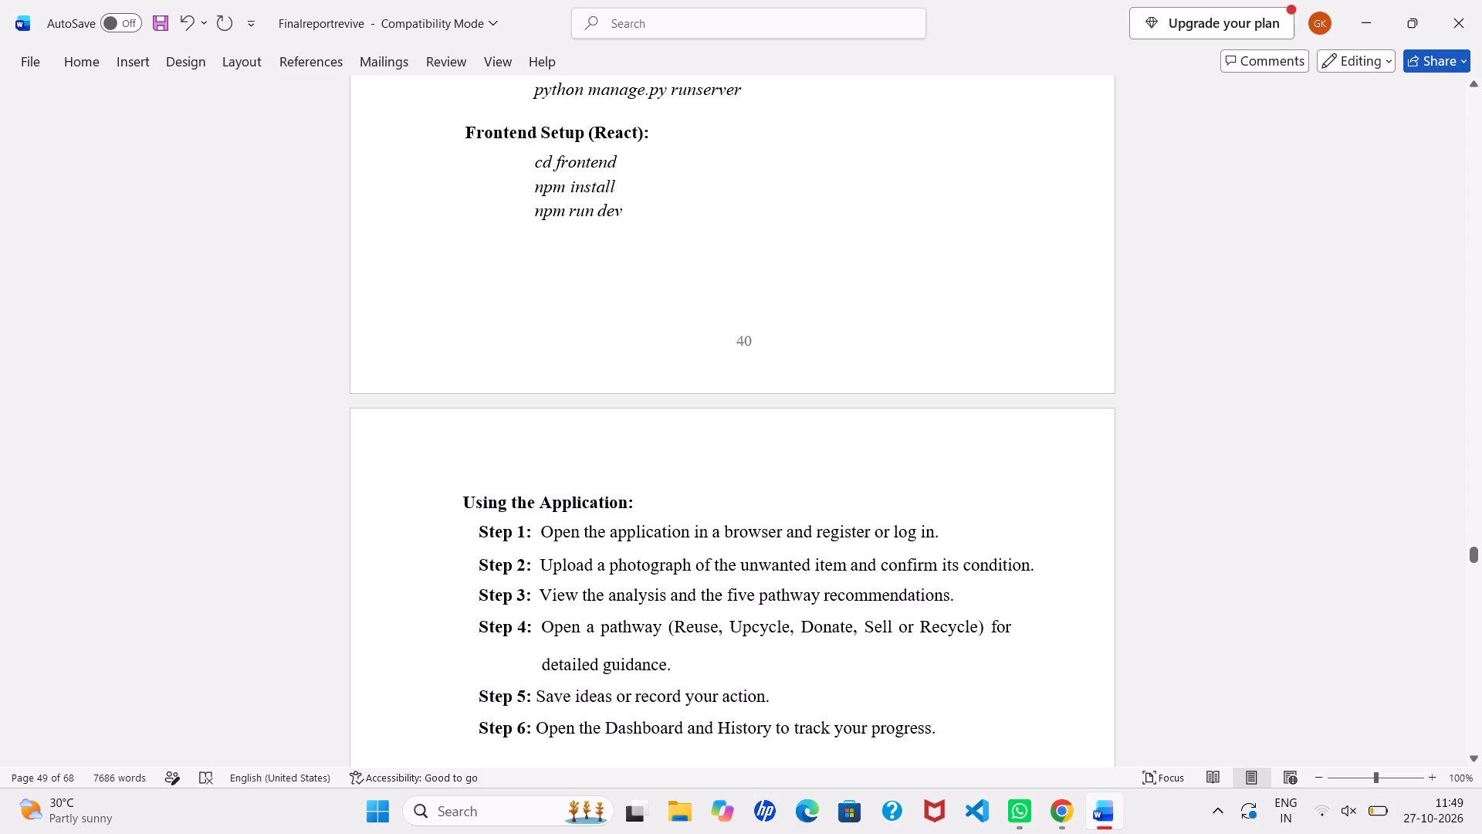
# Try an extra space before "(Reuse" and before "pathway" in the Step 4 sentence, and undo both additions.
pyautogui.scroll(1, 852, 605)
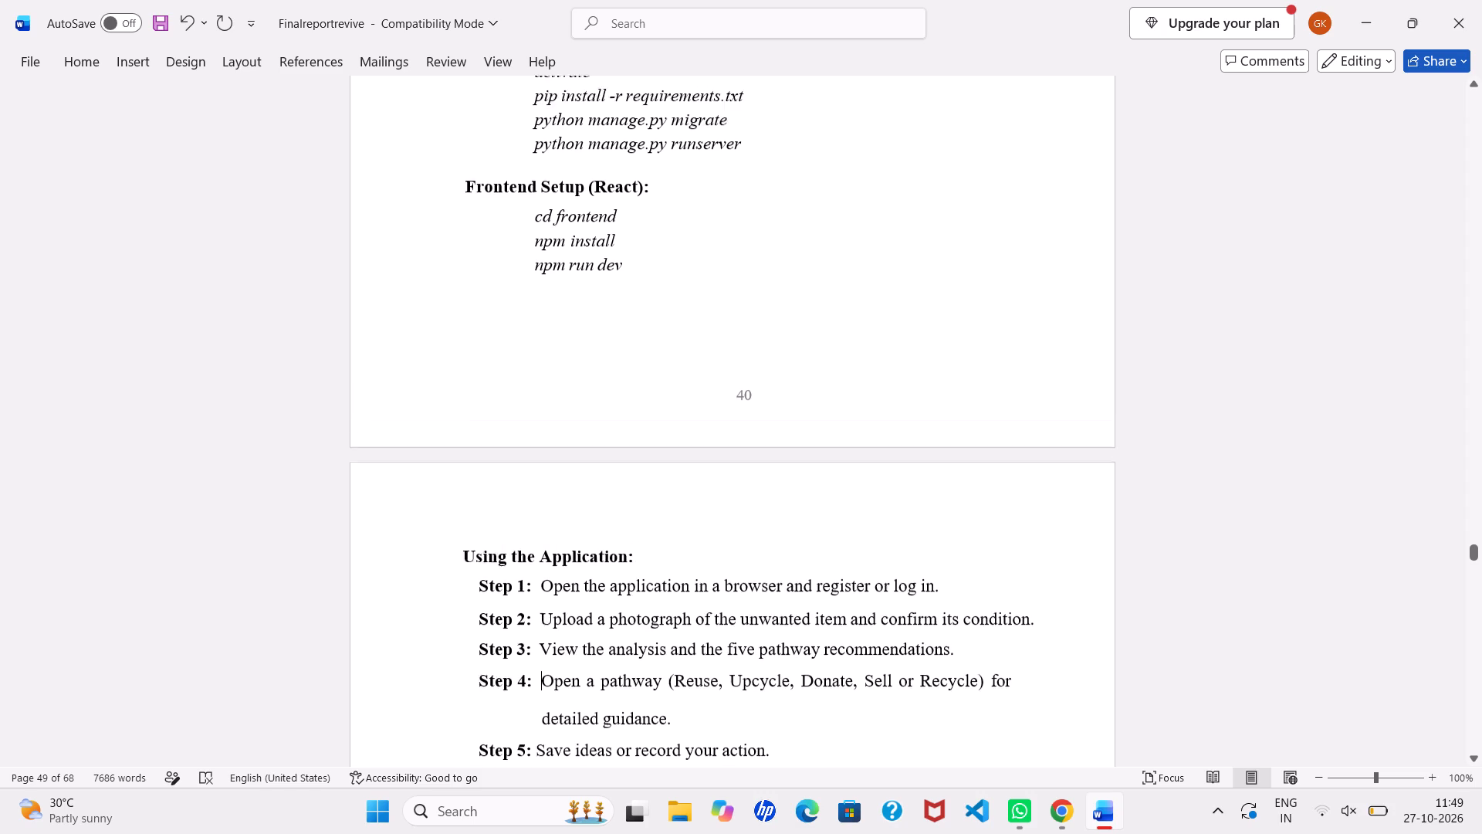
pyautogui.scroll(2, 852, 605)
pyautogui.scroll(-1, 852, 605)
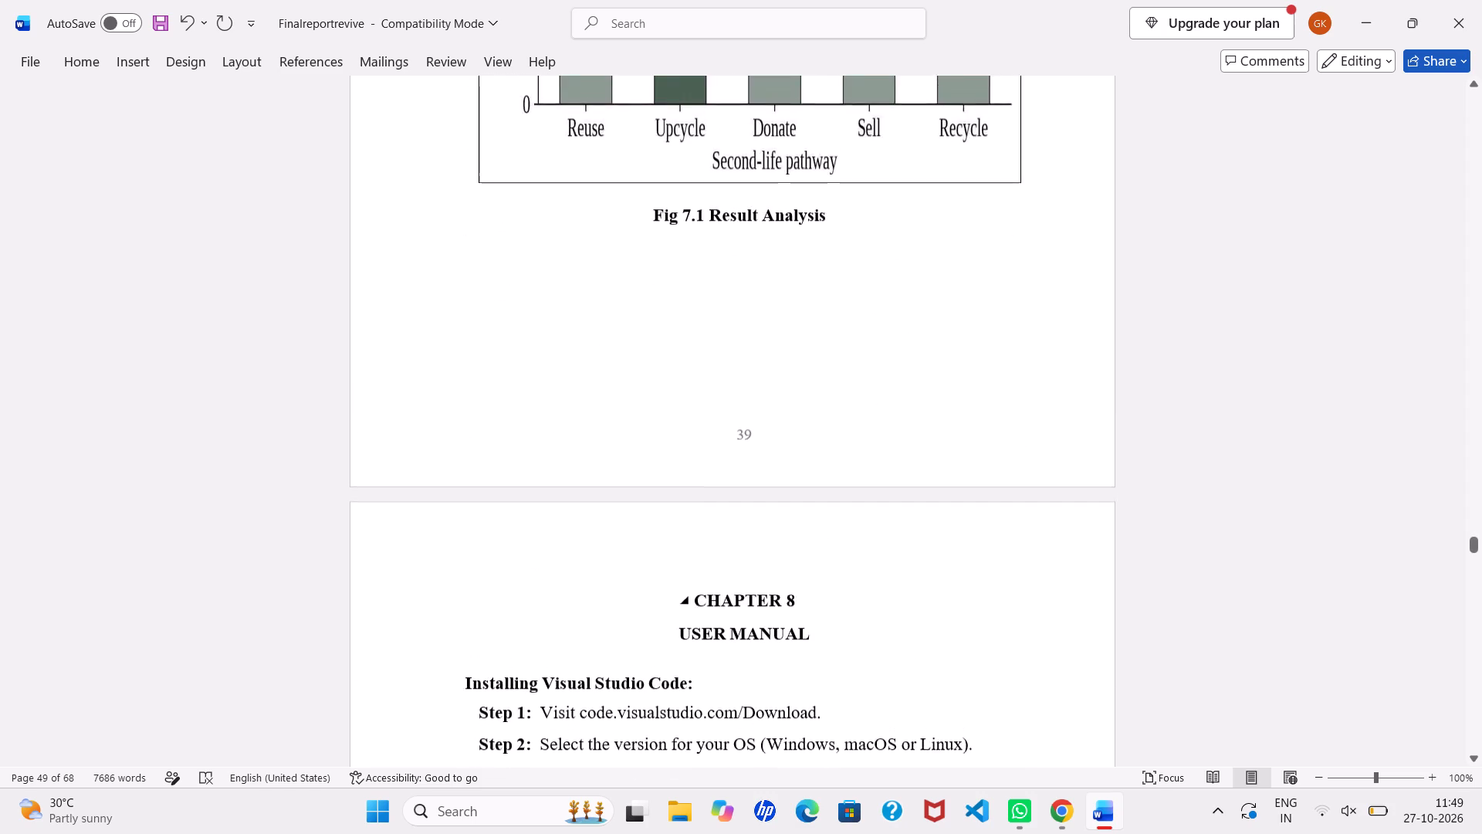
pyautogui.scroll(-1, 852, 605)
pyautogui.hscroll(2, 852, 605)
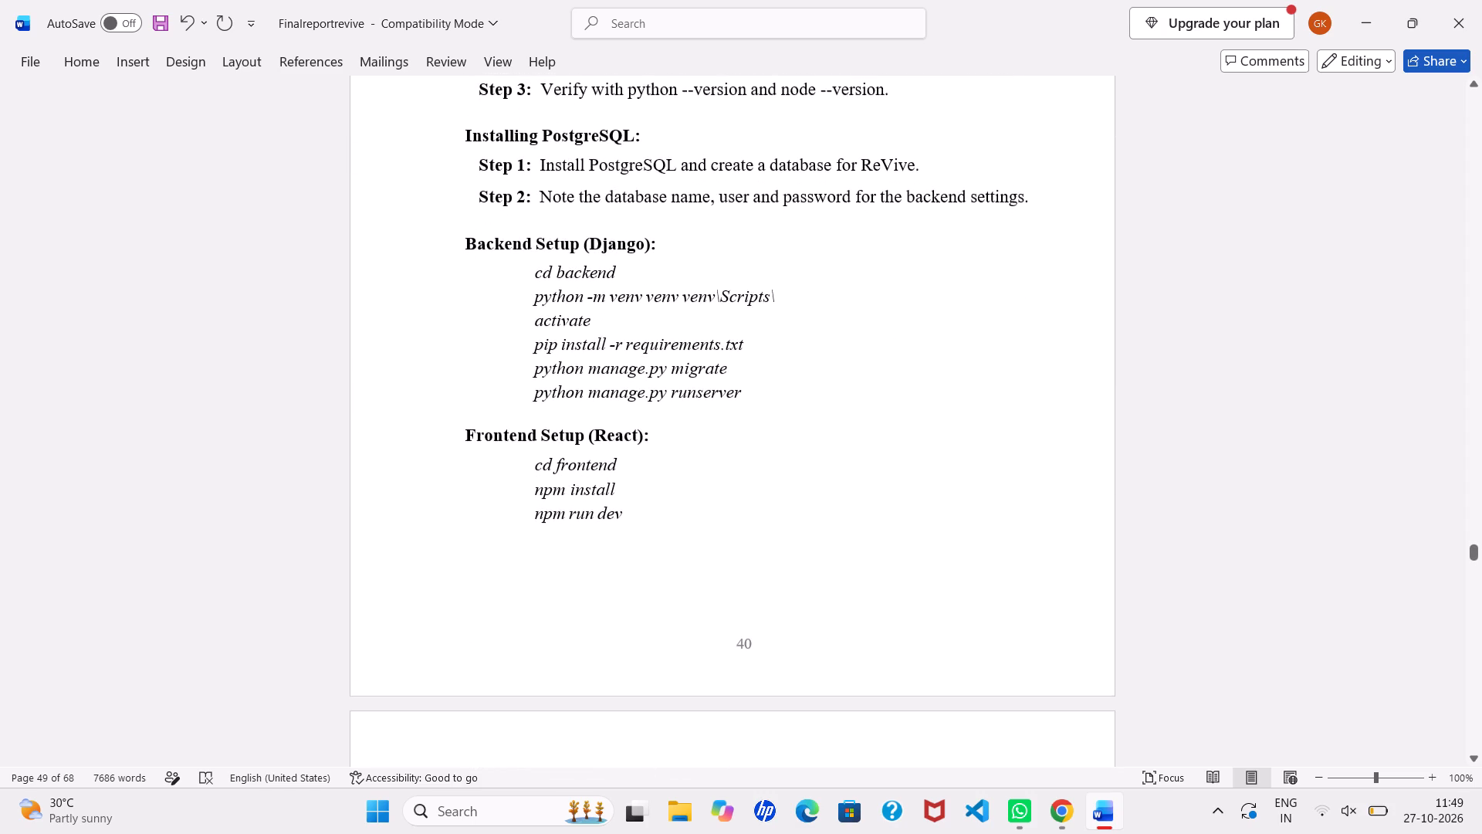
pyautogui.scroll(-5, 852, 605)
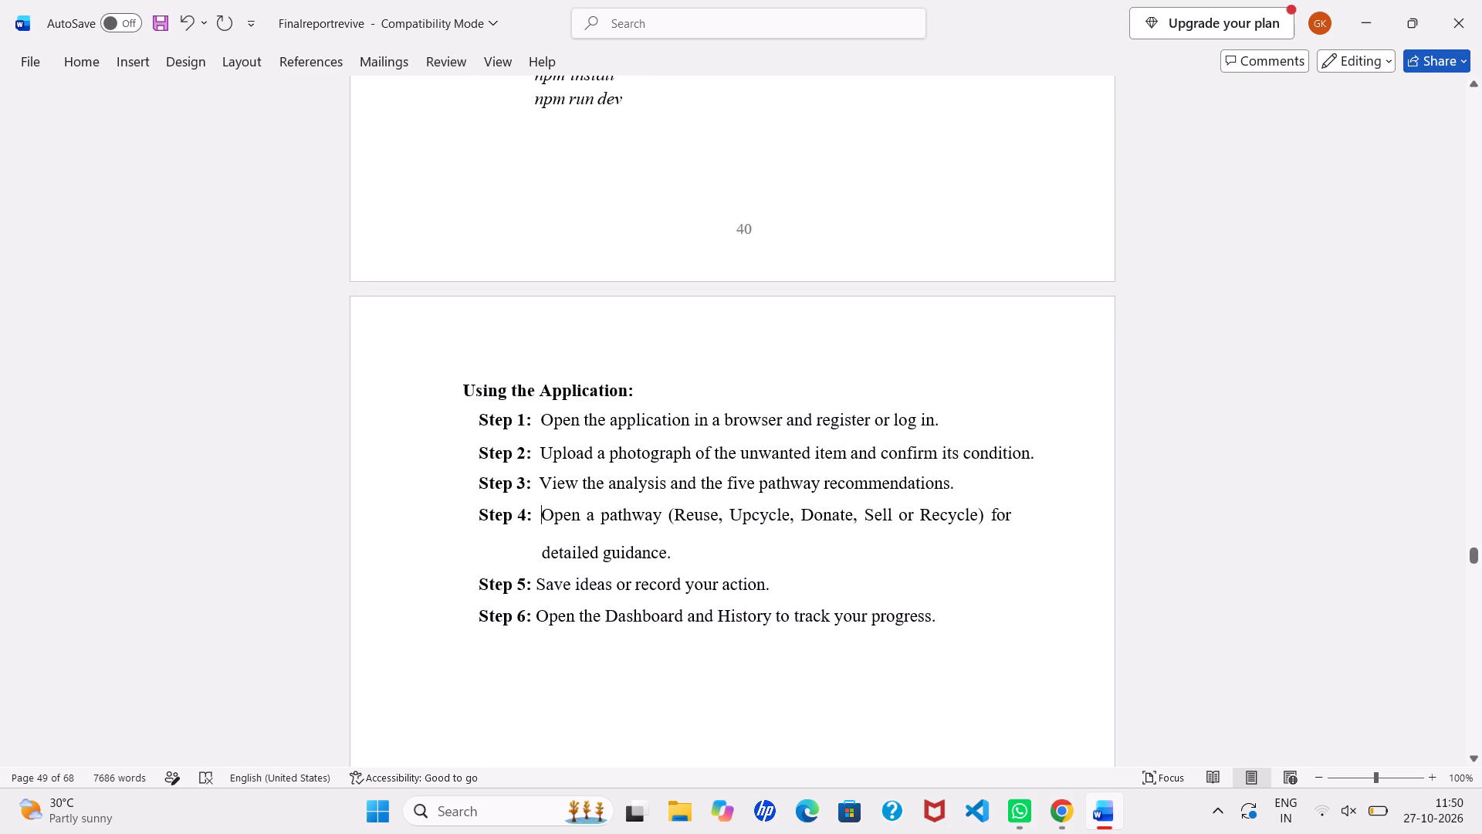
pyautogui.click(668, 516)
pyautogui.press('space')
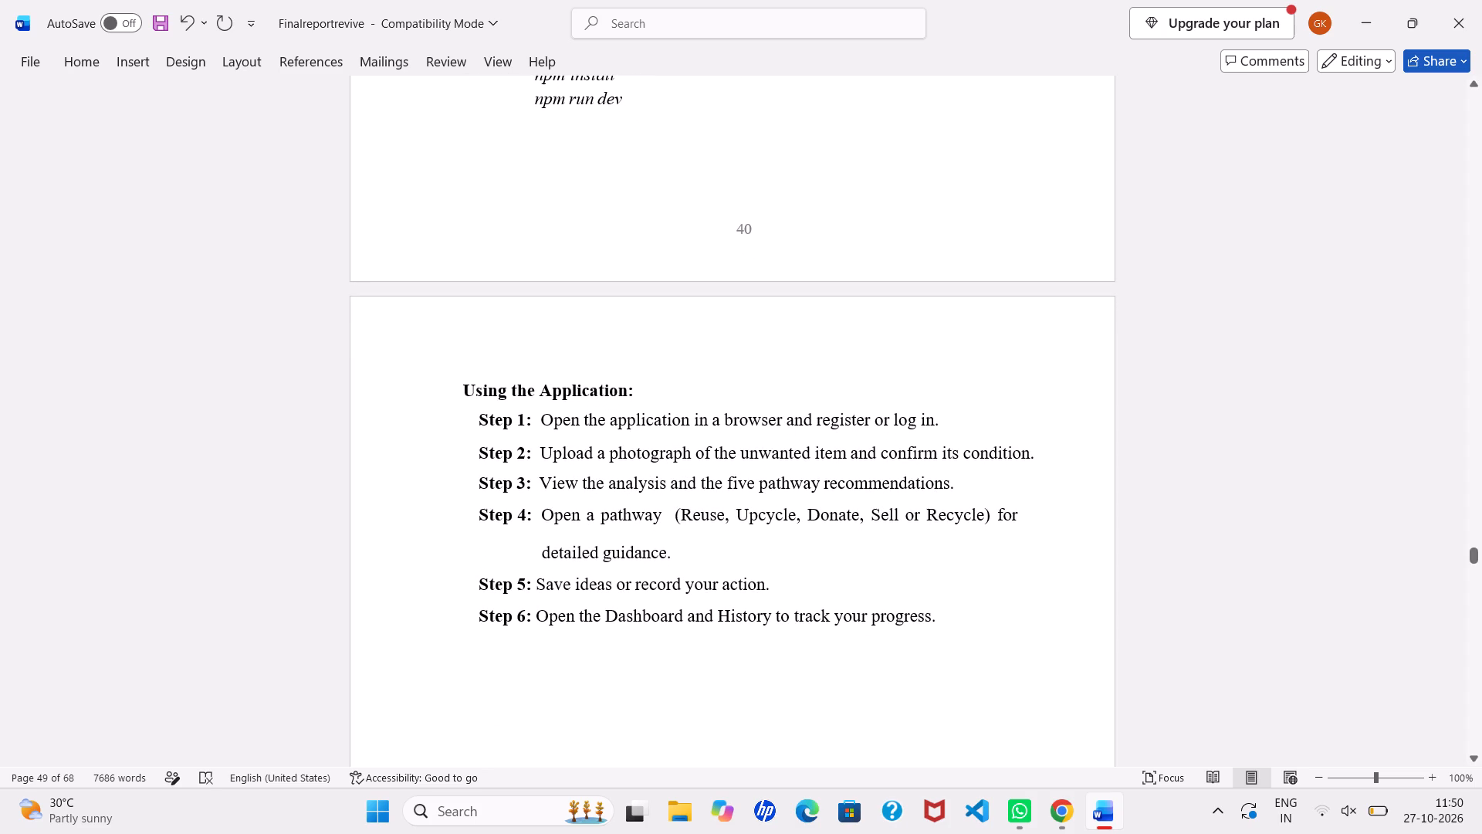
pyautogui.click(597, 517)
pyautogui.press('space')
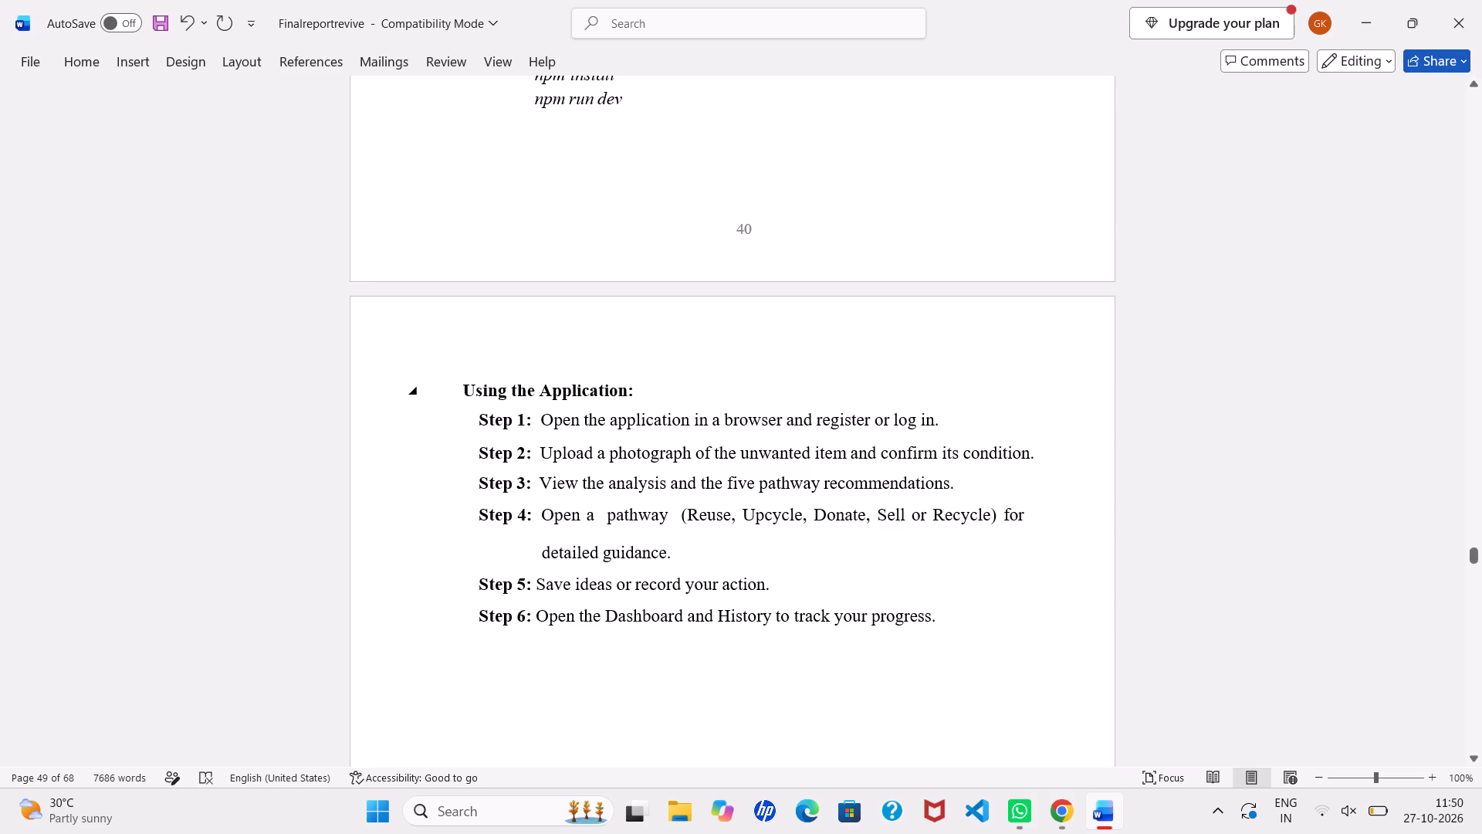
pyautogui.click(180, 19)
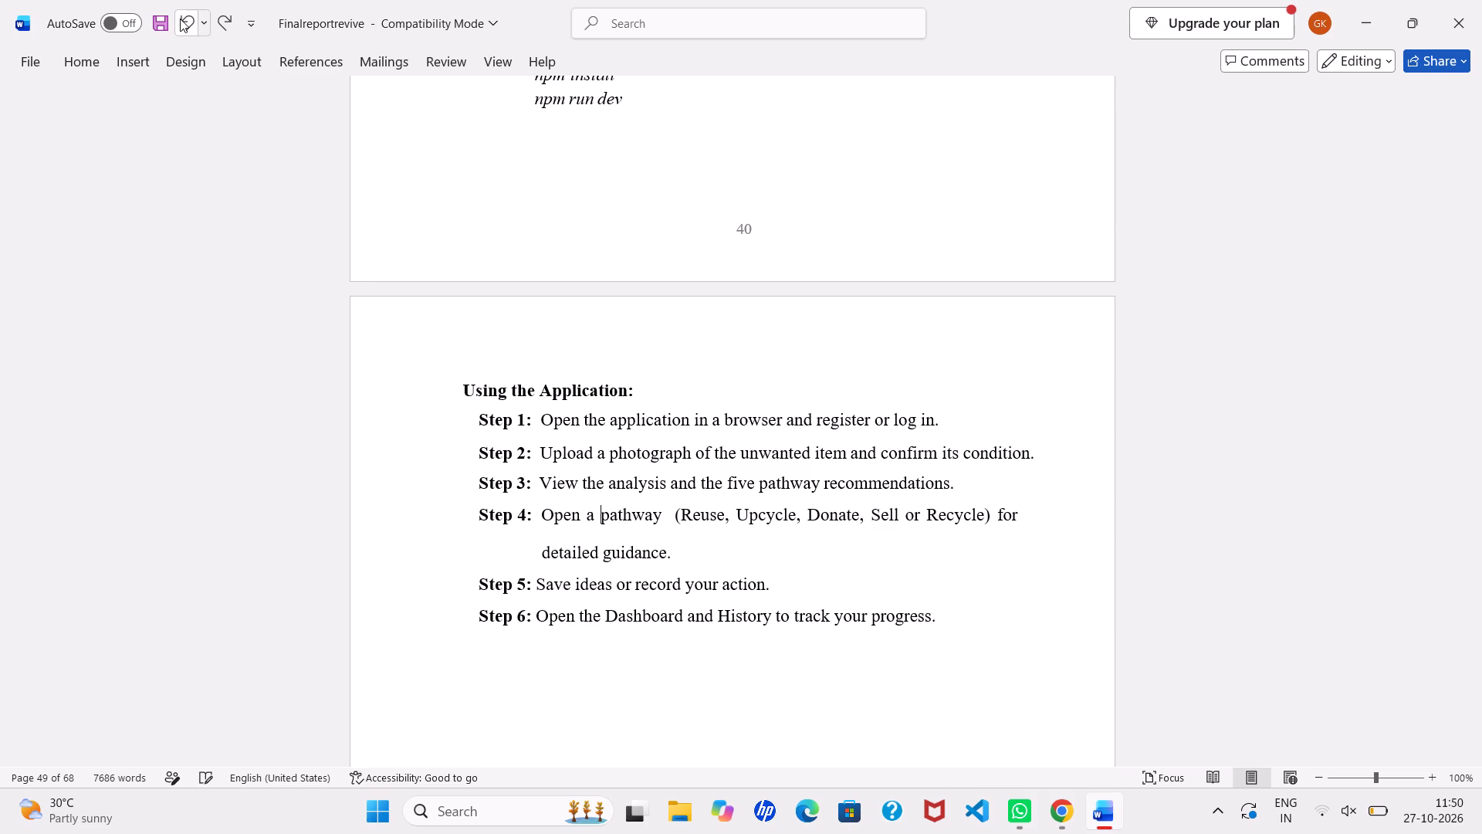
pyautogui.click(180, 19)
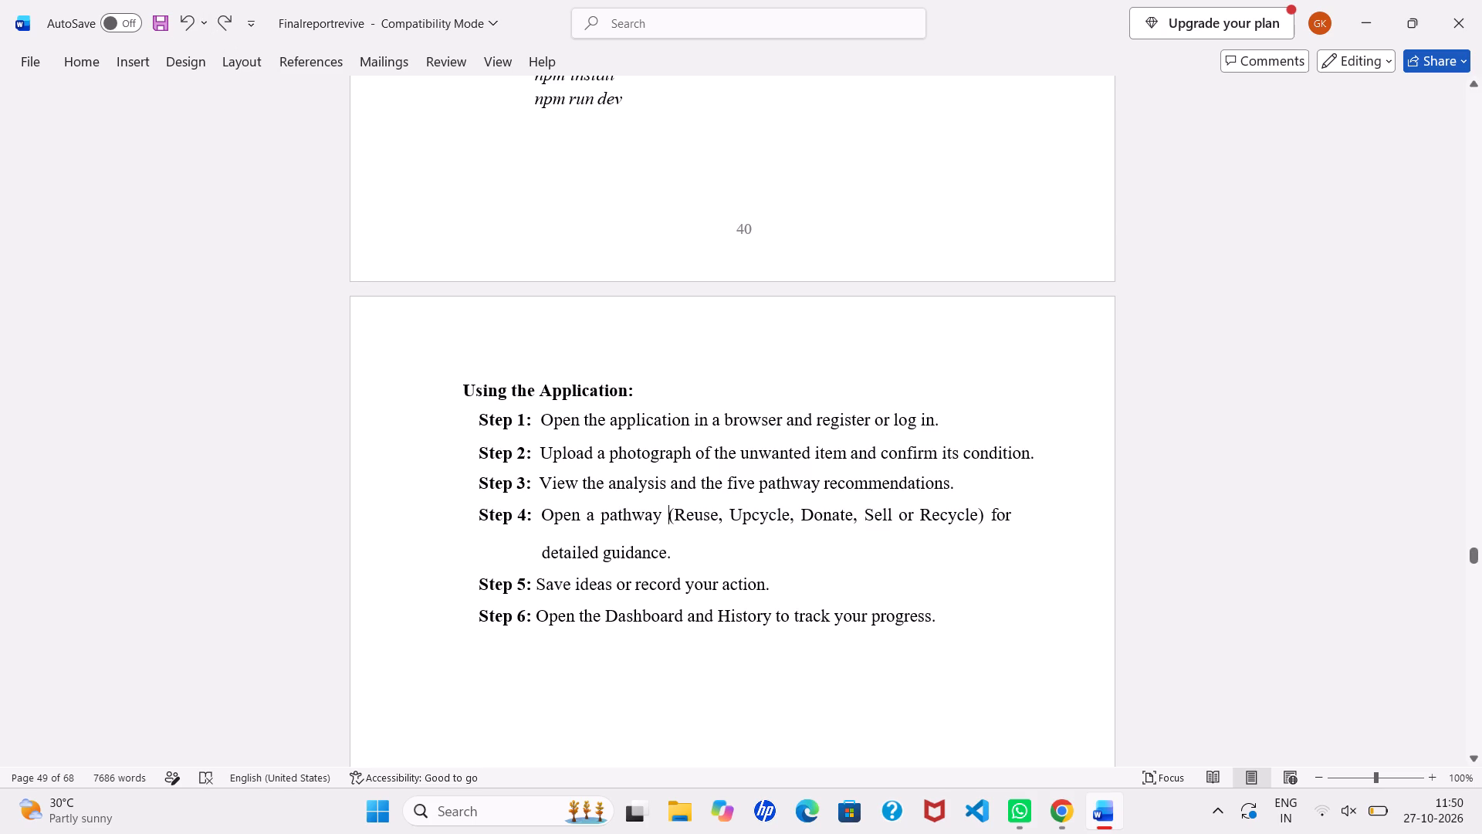
# Review the step label spacing and layout throughout Chapter 8, continuing on to the Chapter 9 and Chapter 10 pages.
pyautogui.hscroll(3, 665, 486)
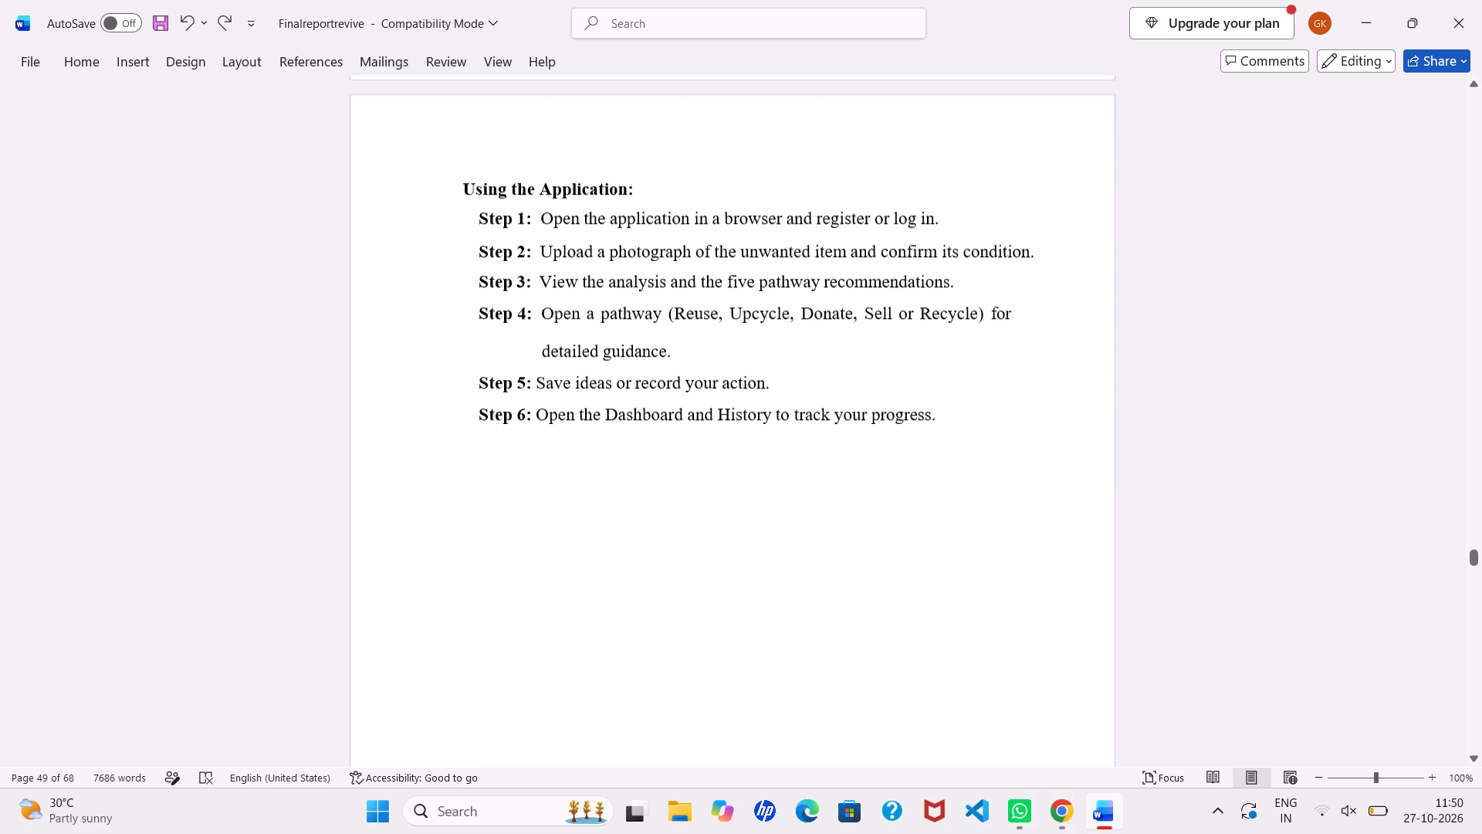
pyautogui.hscroll(1, 665, 486)
pyautogui.scroll(1, 665, 486)
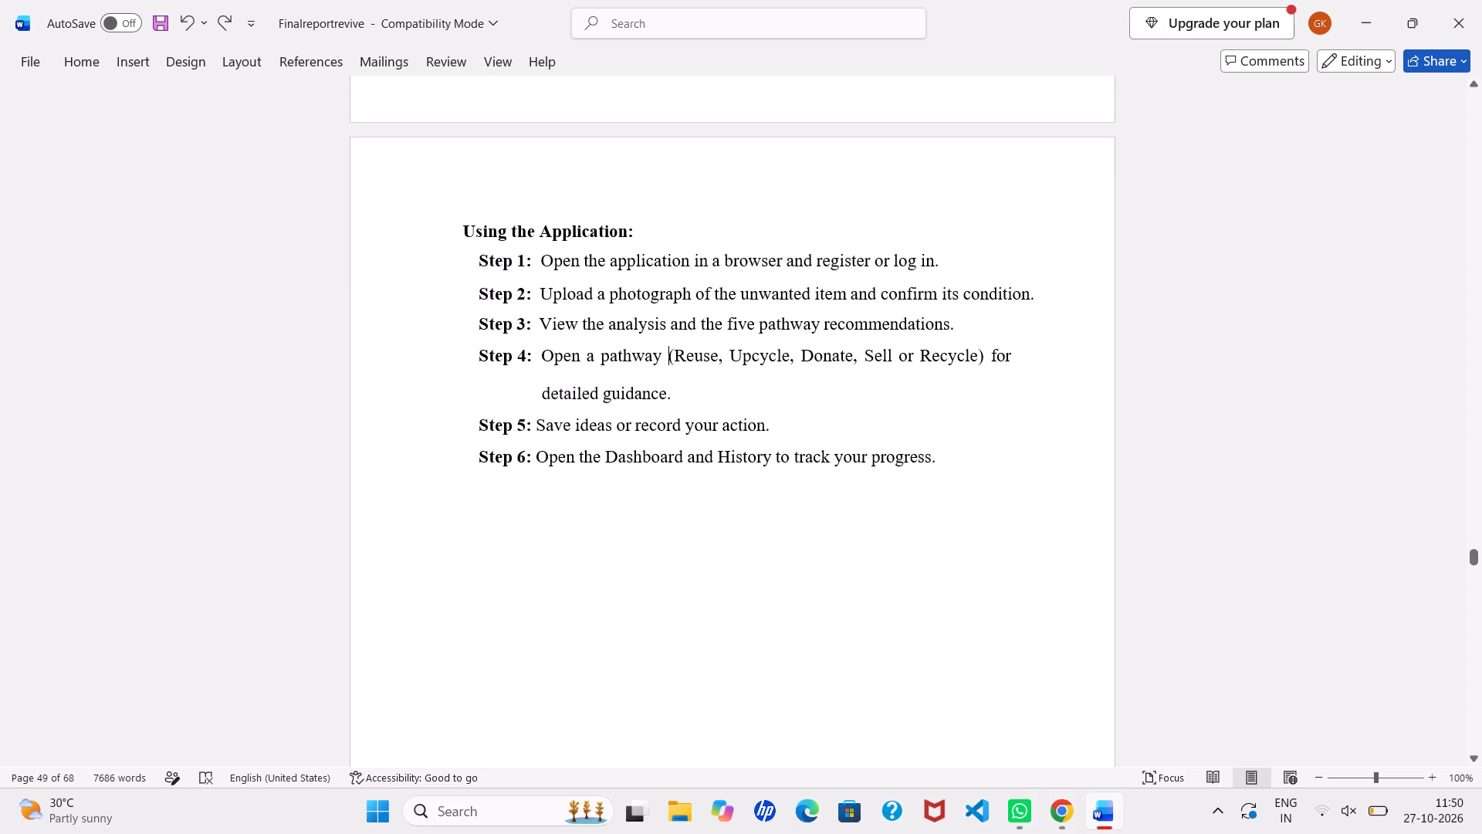
pyautogui.scroll(2, 665, 486)
pyautogui.scroll(-2, 665, 486)
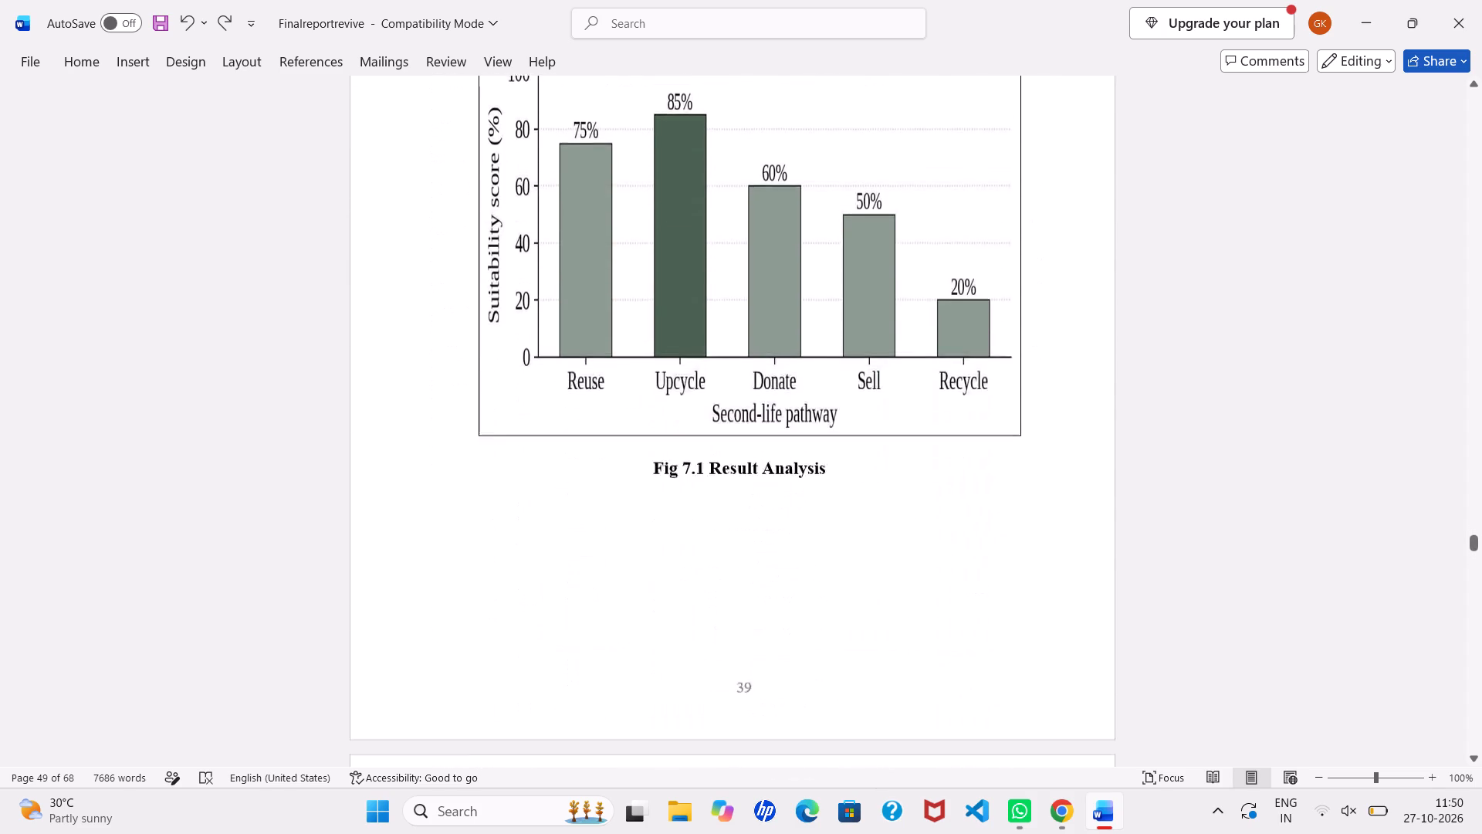
pyautogui.scroll(-4, 665, 486)
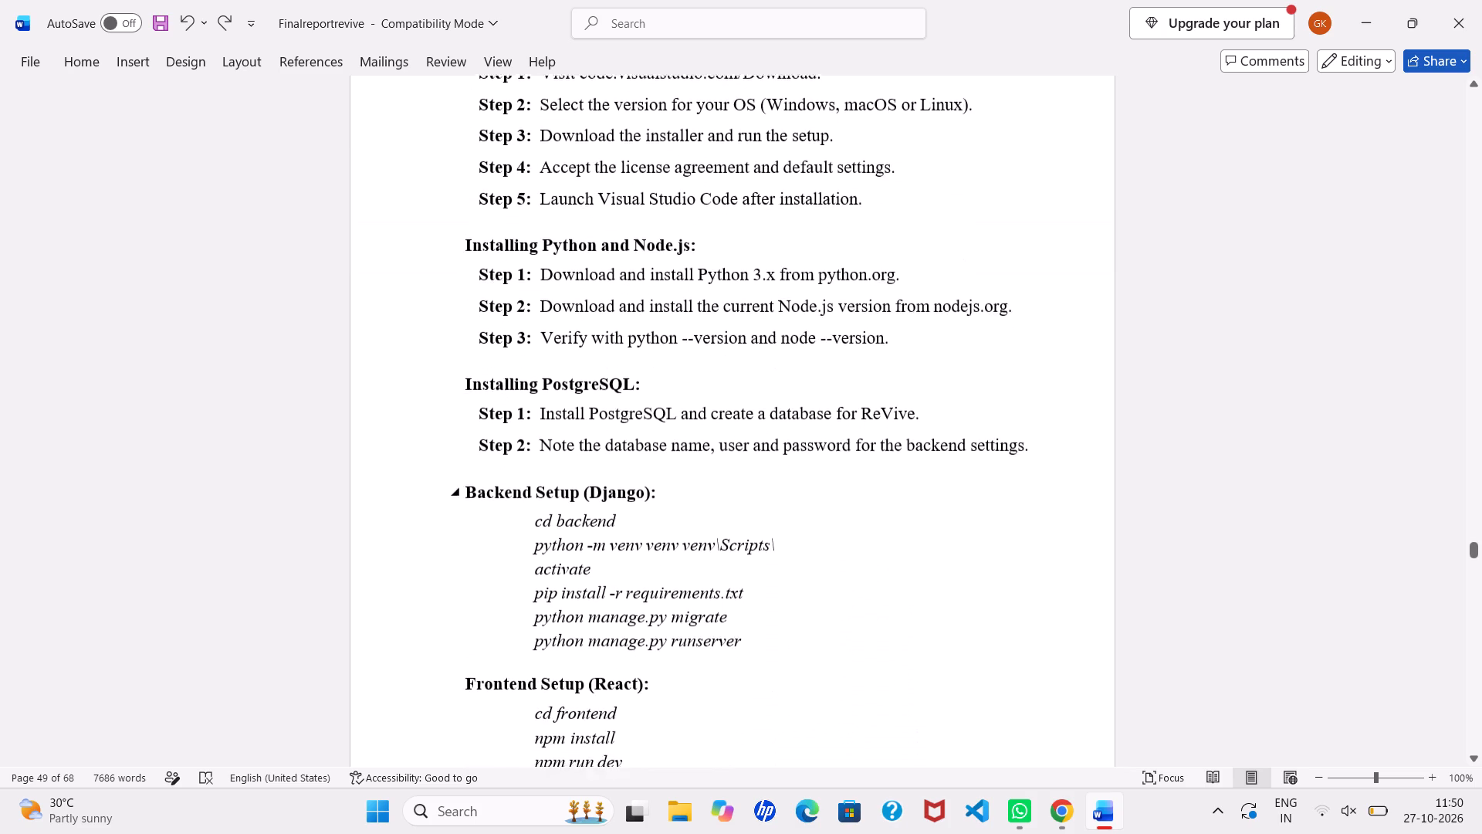
pyautogui.scroll(-3, 665, 486)
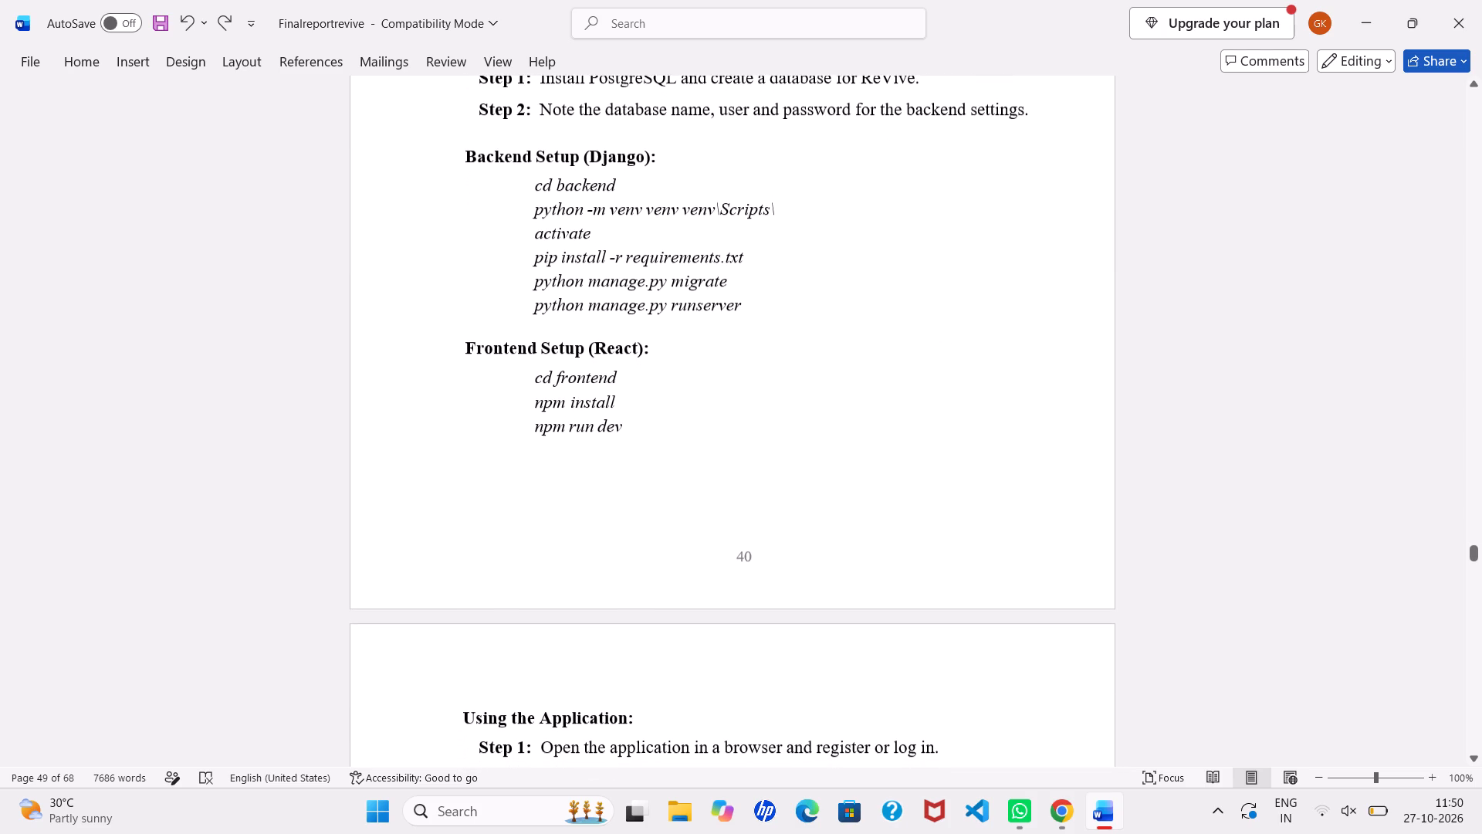
pyautogui.hscroll(1, 665, 486)
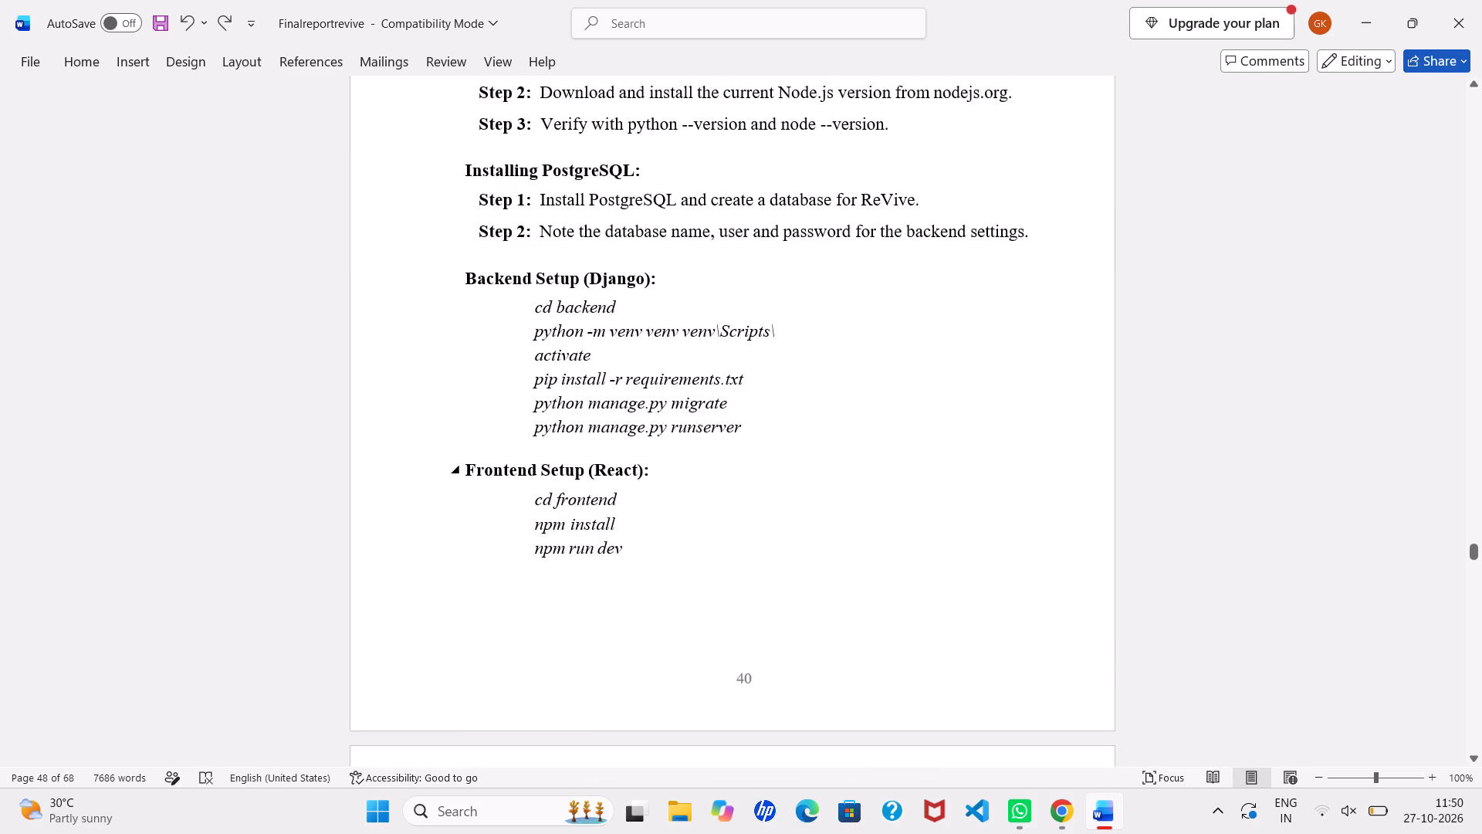
pyautogui.hscroll(2, 665, 486)
pyautogui.scroll(-3, 665, 486)
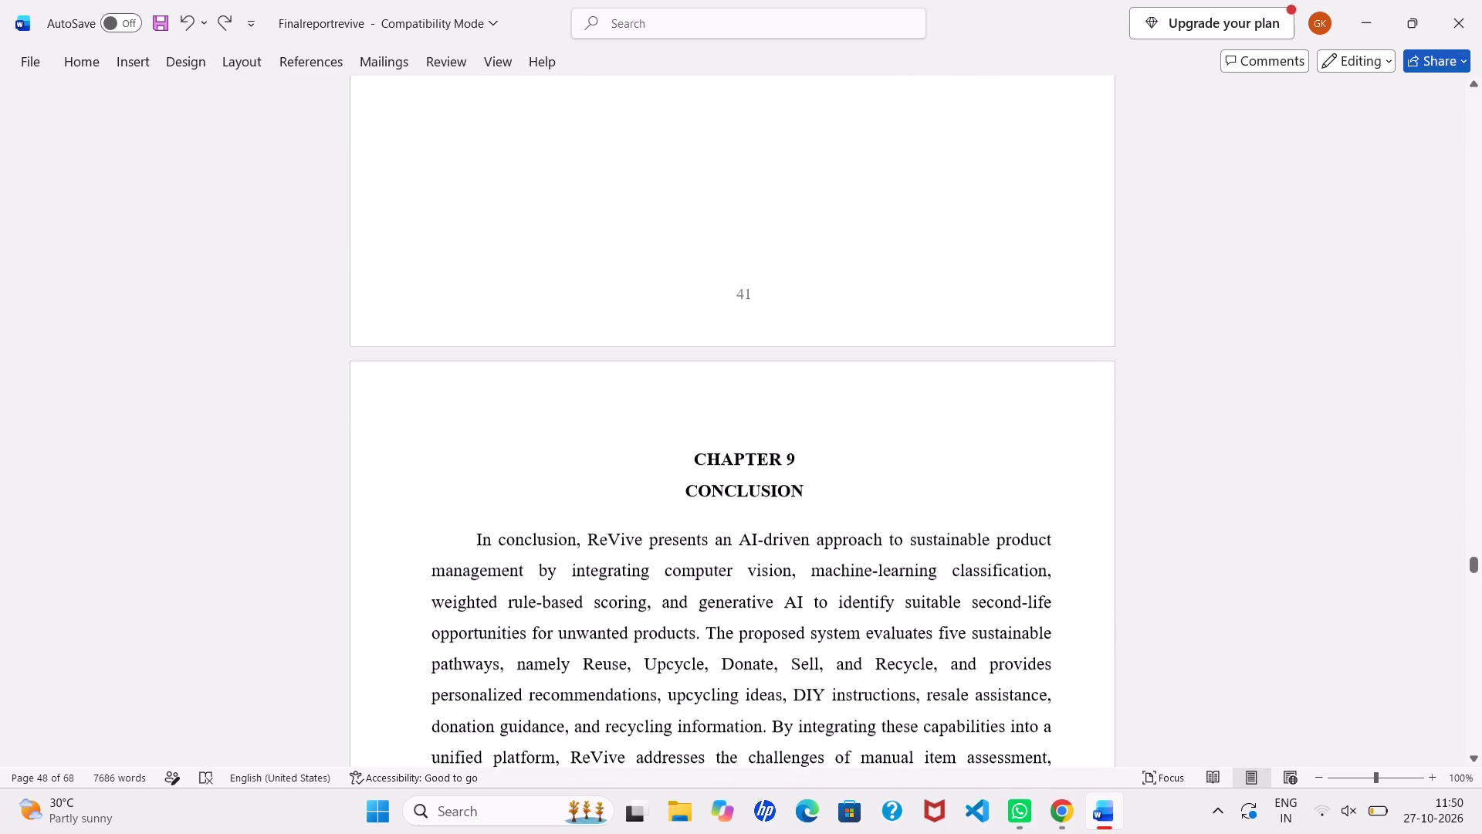
pyautogui.scroll(-6, 665, 486)
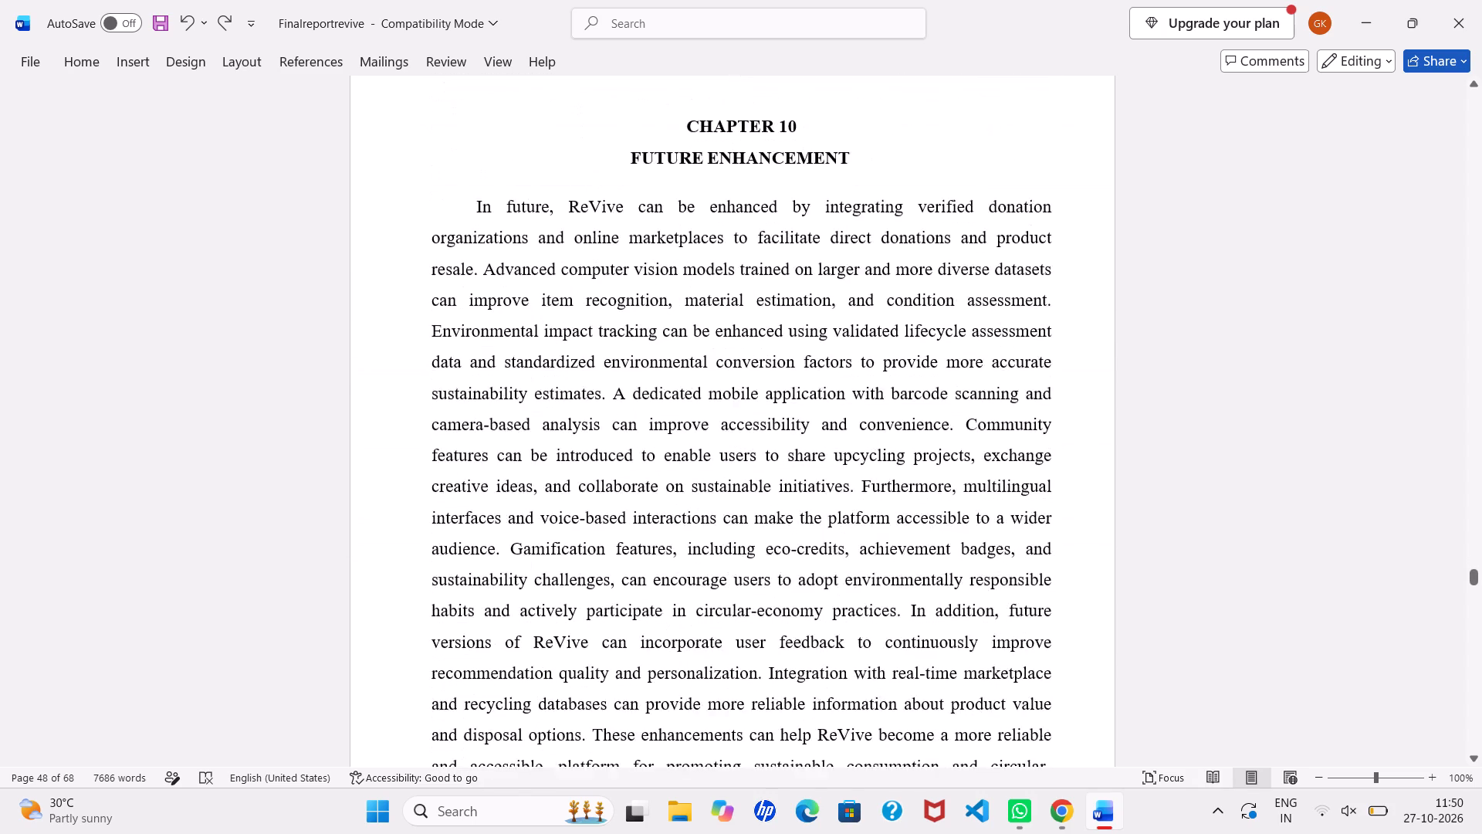
# Review the layout of the pages after Chapter 10, covering the attached base paper, application screenshots, internship certificate and references.
pyautogui.scroll(-2, 665, 486)
pyautogui.hscroll(3, 665, 486)
pyautogui.scroll(-1, 665, 486)
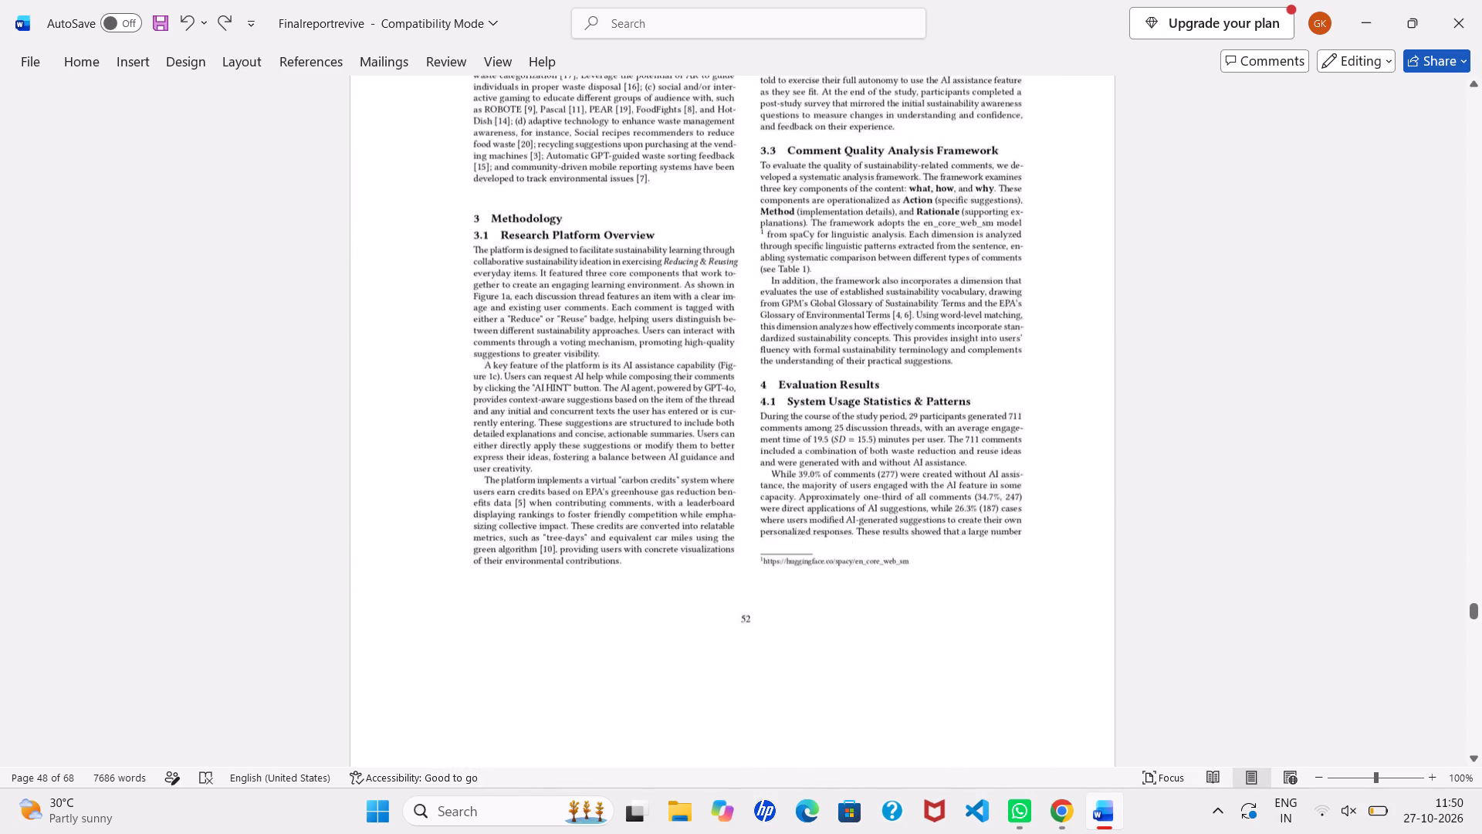
pyautogui.scroll(-7, 665, 486)
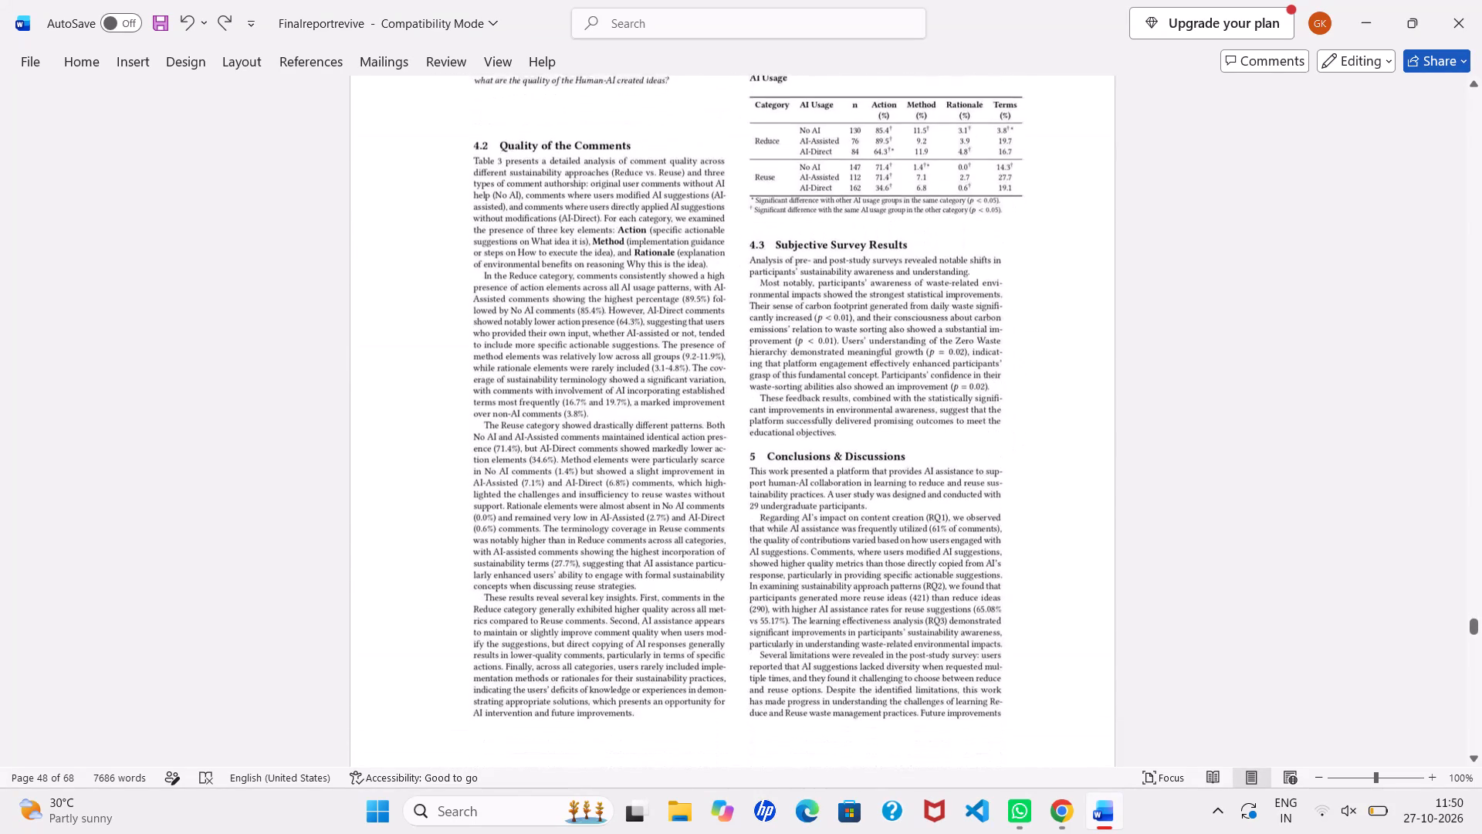
pyautogui.scroll(-8, 665, 486)
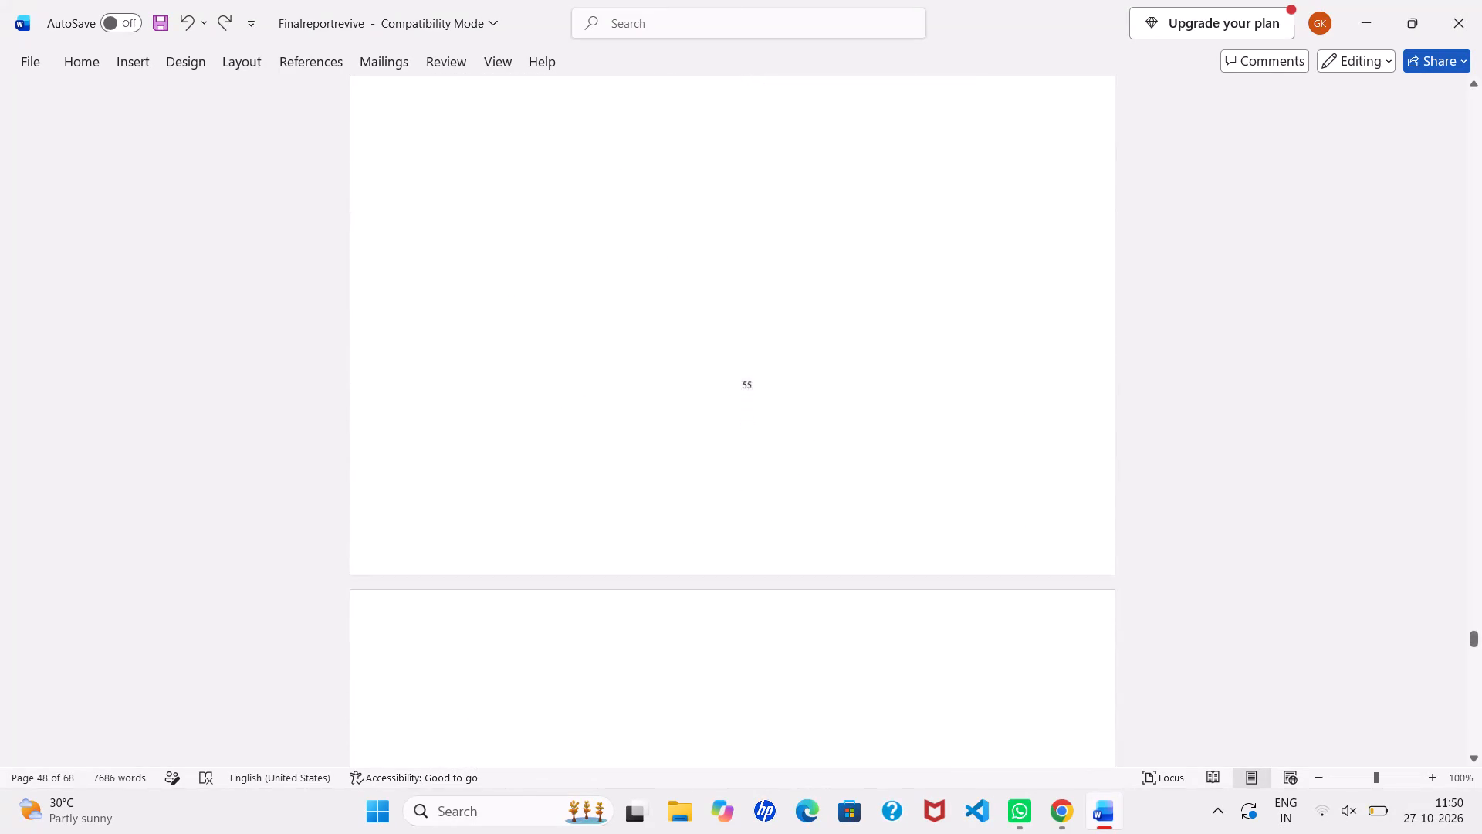
pyautogui.scroll(-9, 665, 486)
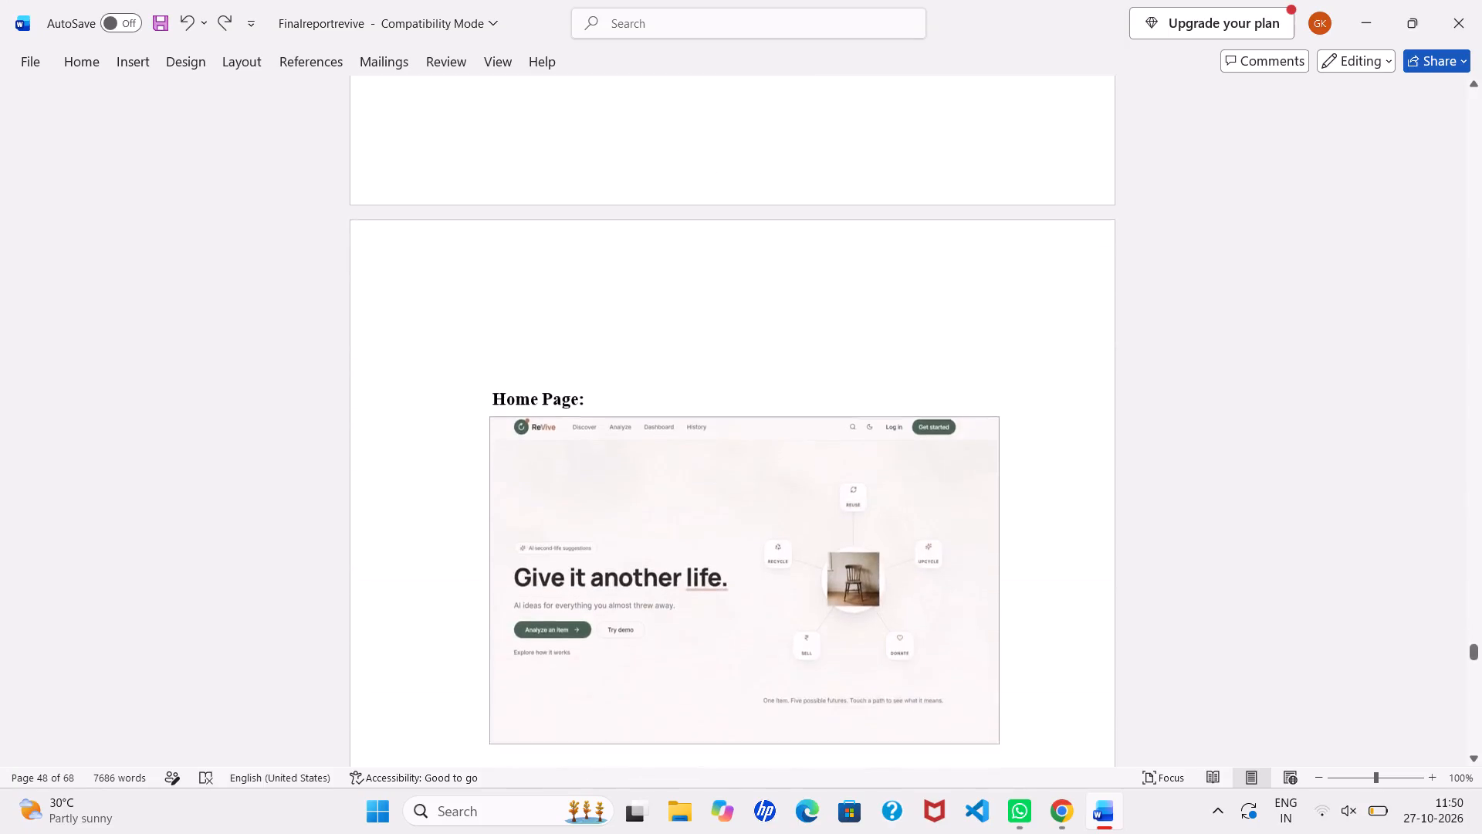
pyautogui.scroll(-14, 665, 486)
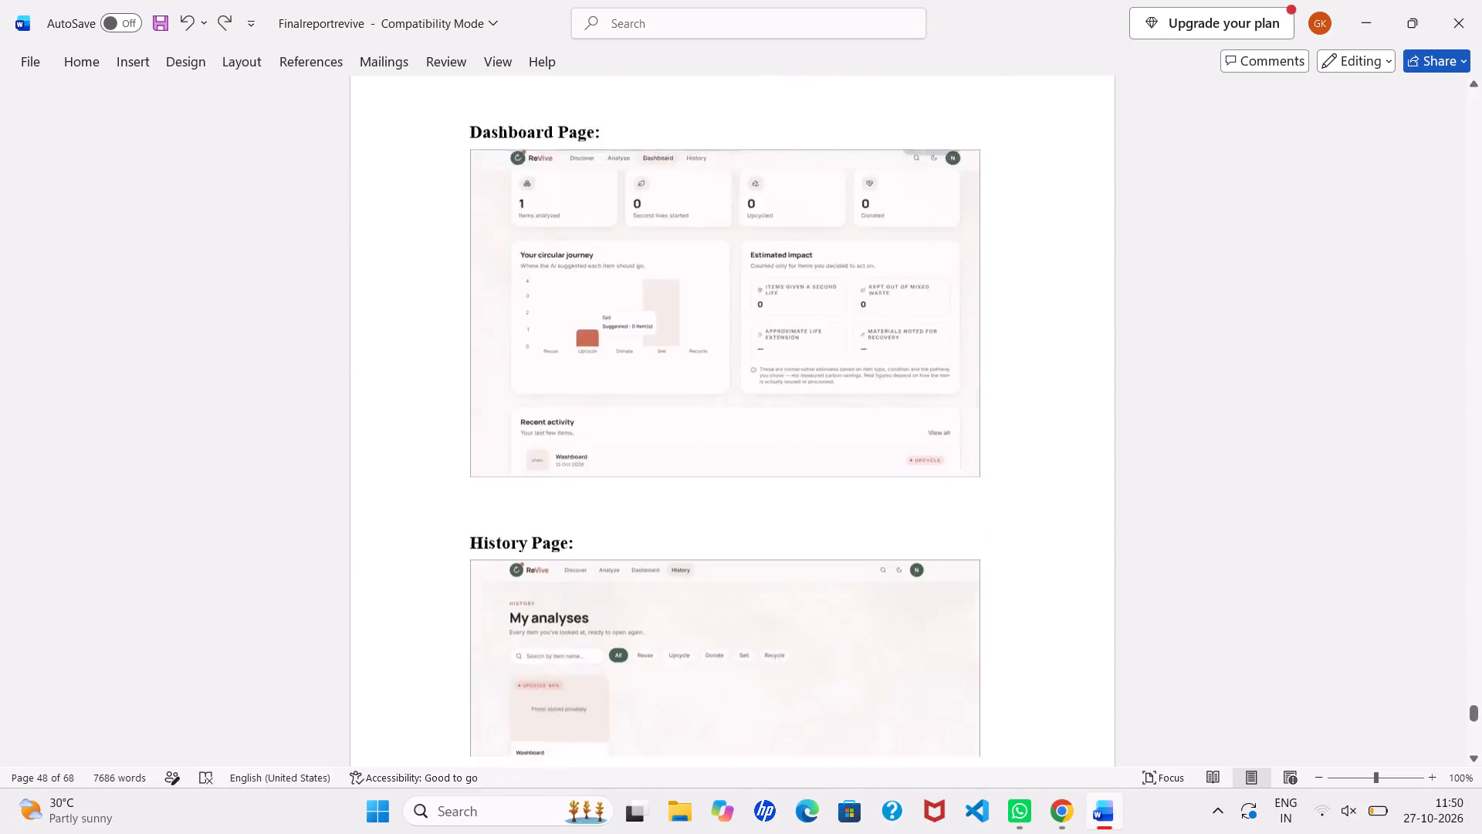
pyautogui.scroll(-6, 665, 486)
pyautogui.scroll(1, 665, 486)
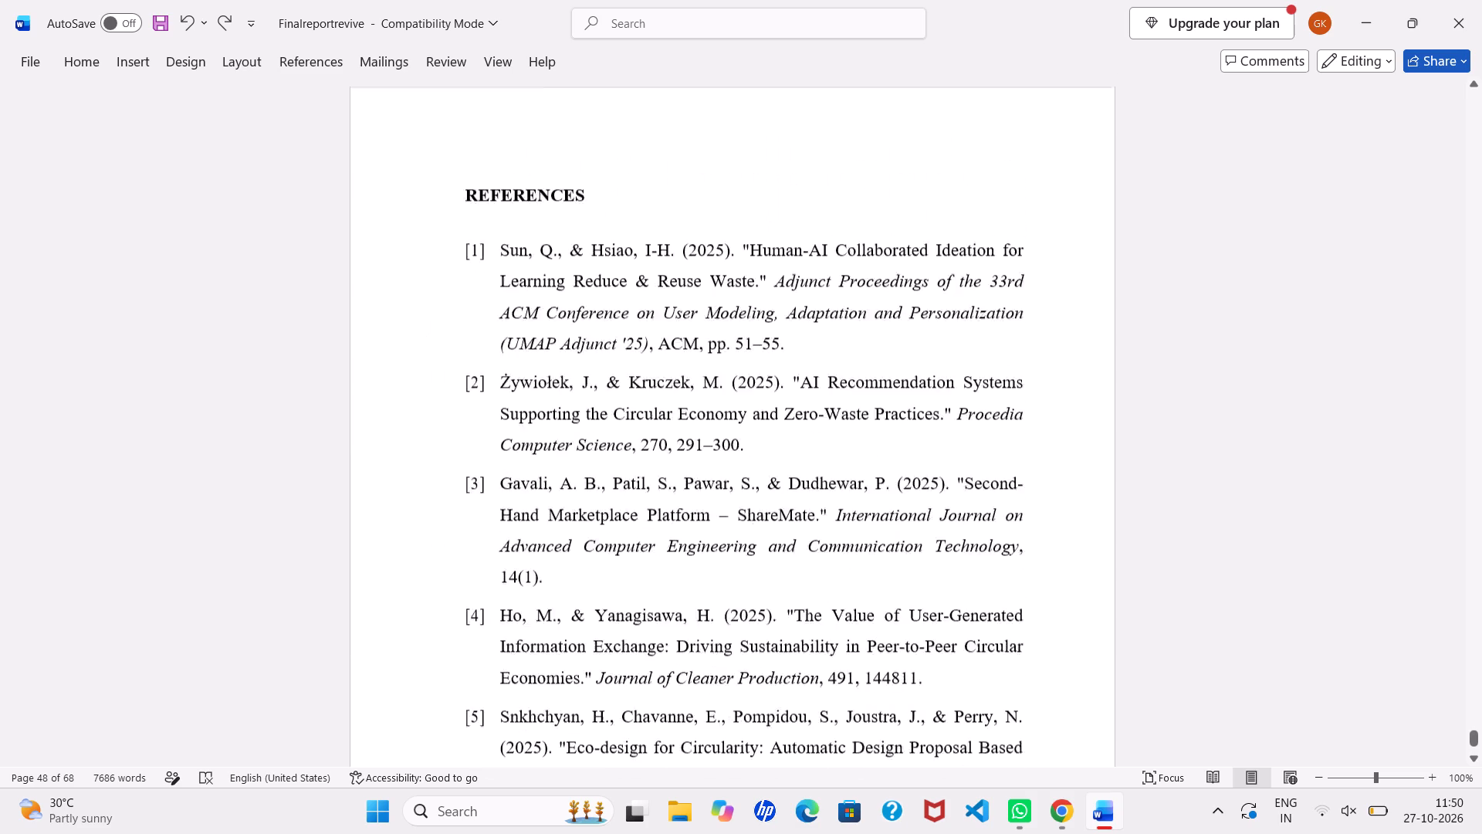
pyautogui.scroll(5, 665, 486)
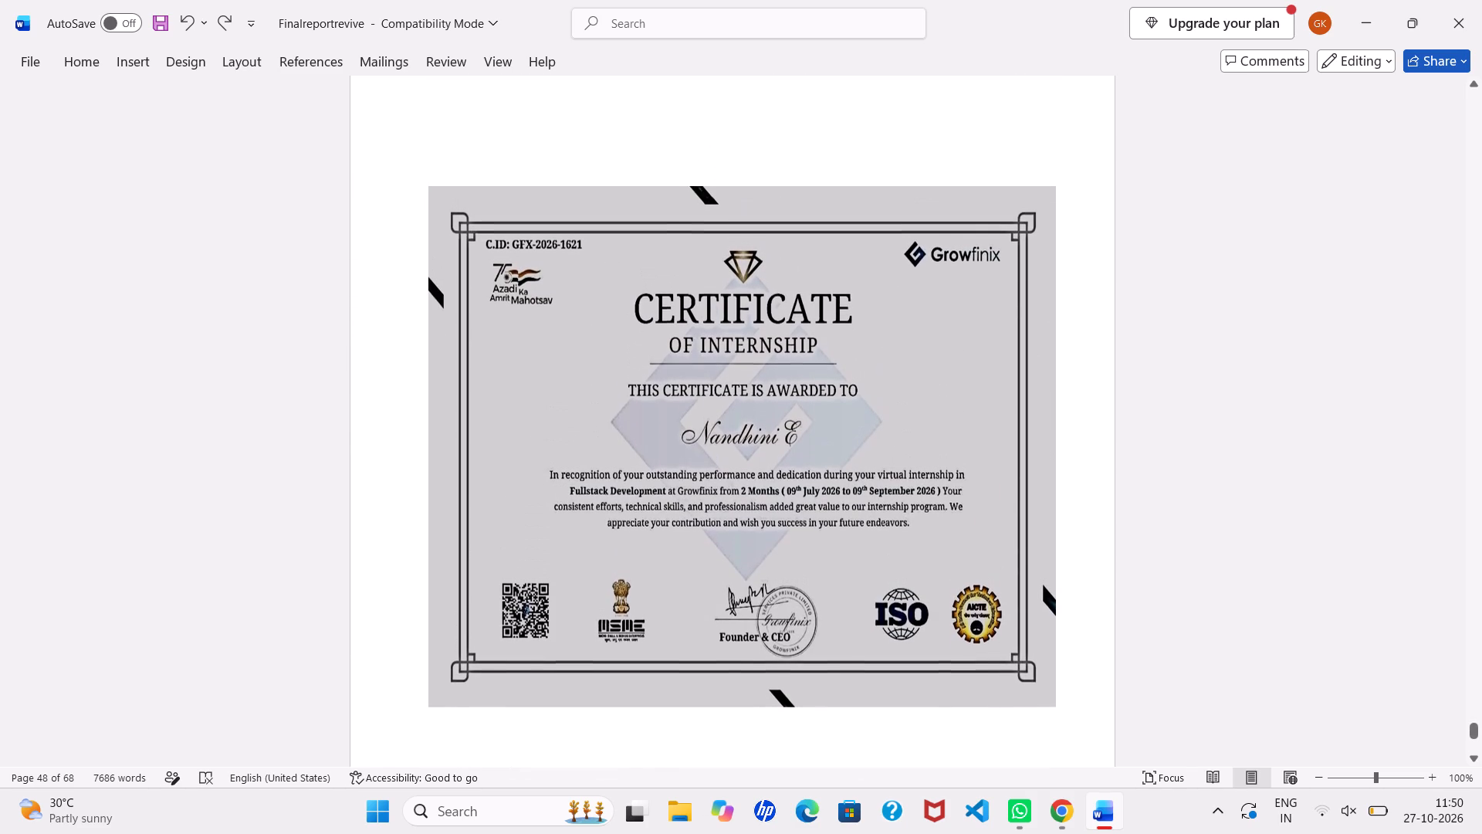
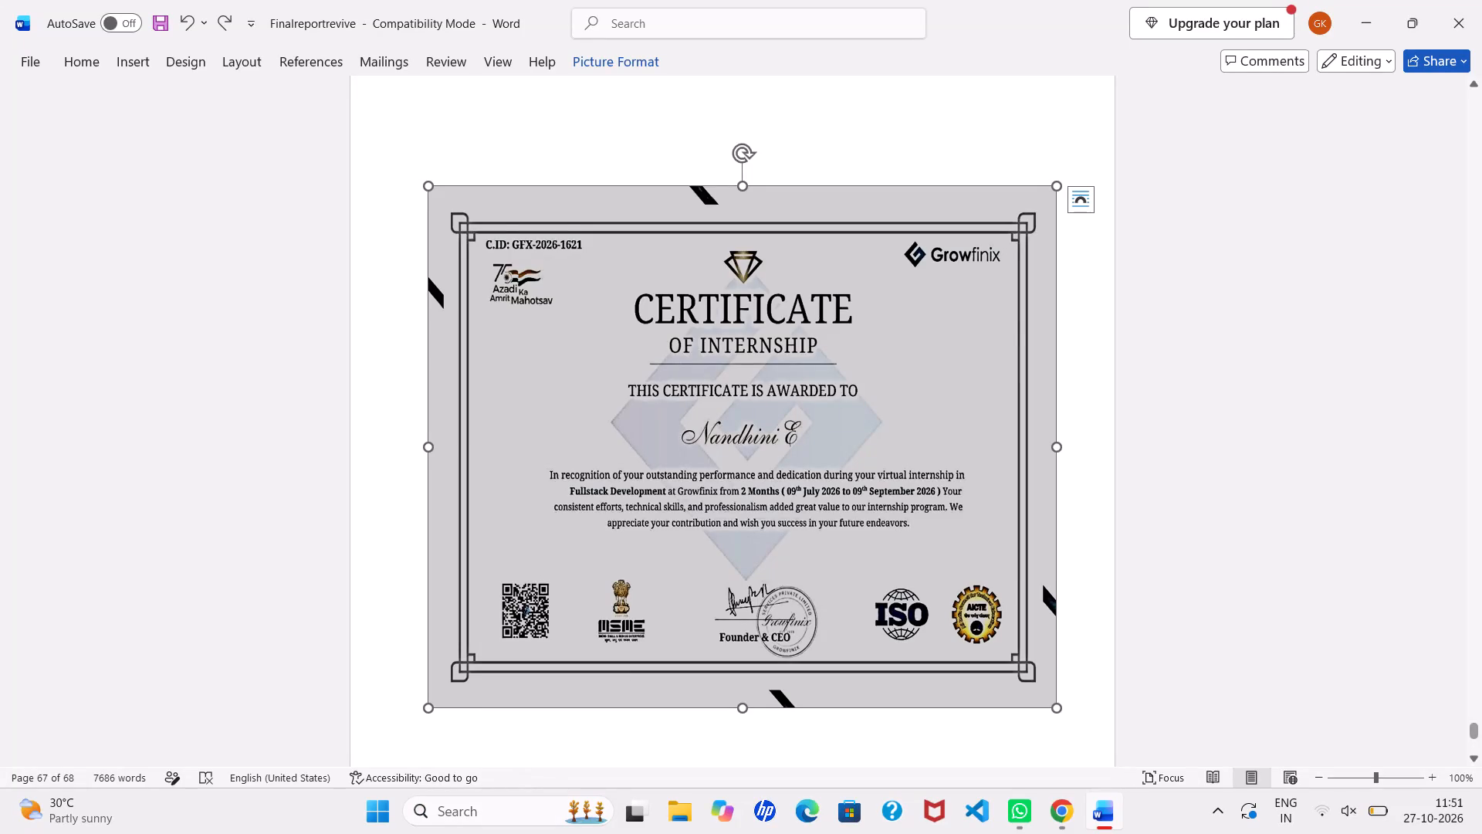
# Check the references page, and review the front matter layout from the title page through the acknowledgement, abstract, table of contents and lists.
pyautogui.scroll(-5, 796, 721)
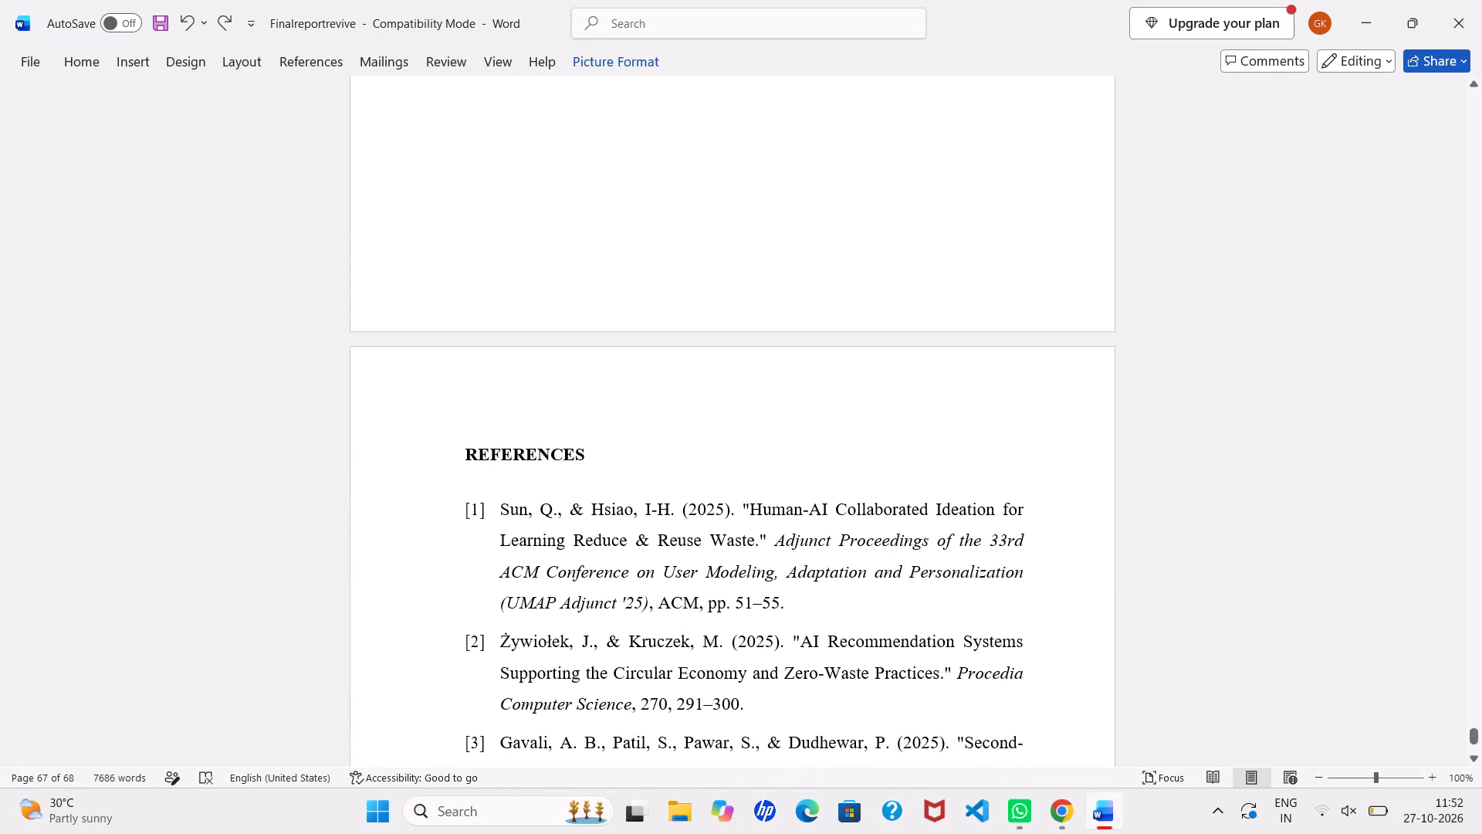
pyautogui.scroll(15, 796, 721)
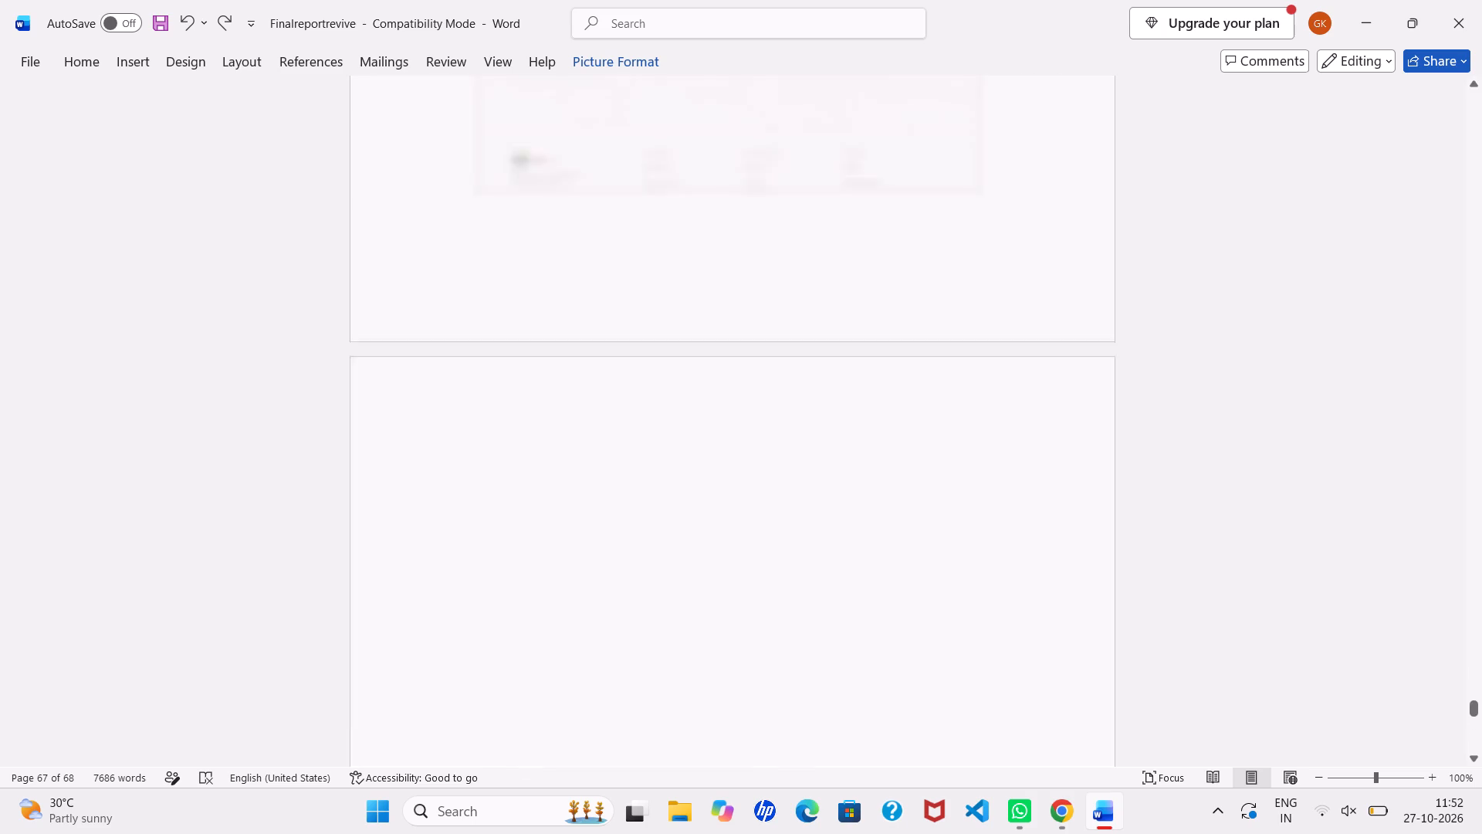
pyautogui.scroll(20, 796, 721)
pyautogui.scroll(3, 796, 721)
pyautogui.scroll(20, 796, 721)
pyautogui.scroll(20, 796, 721)
pyautogui.scroll(20, 796, 721)
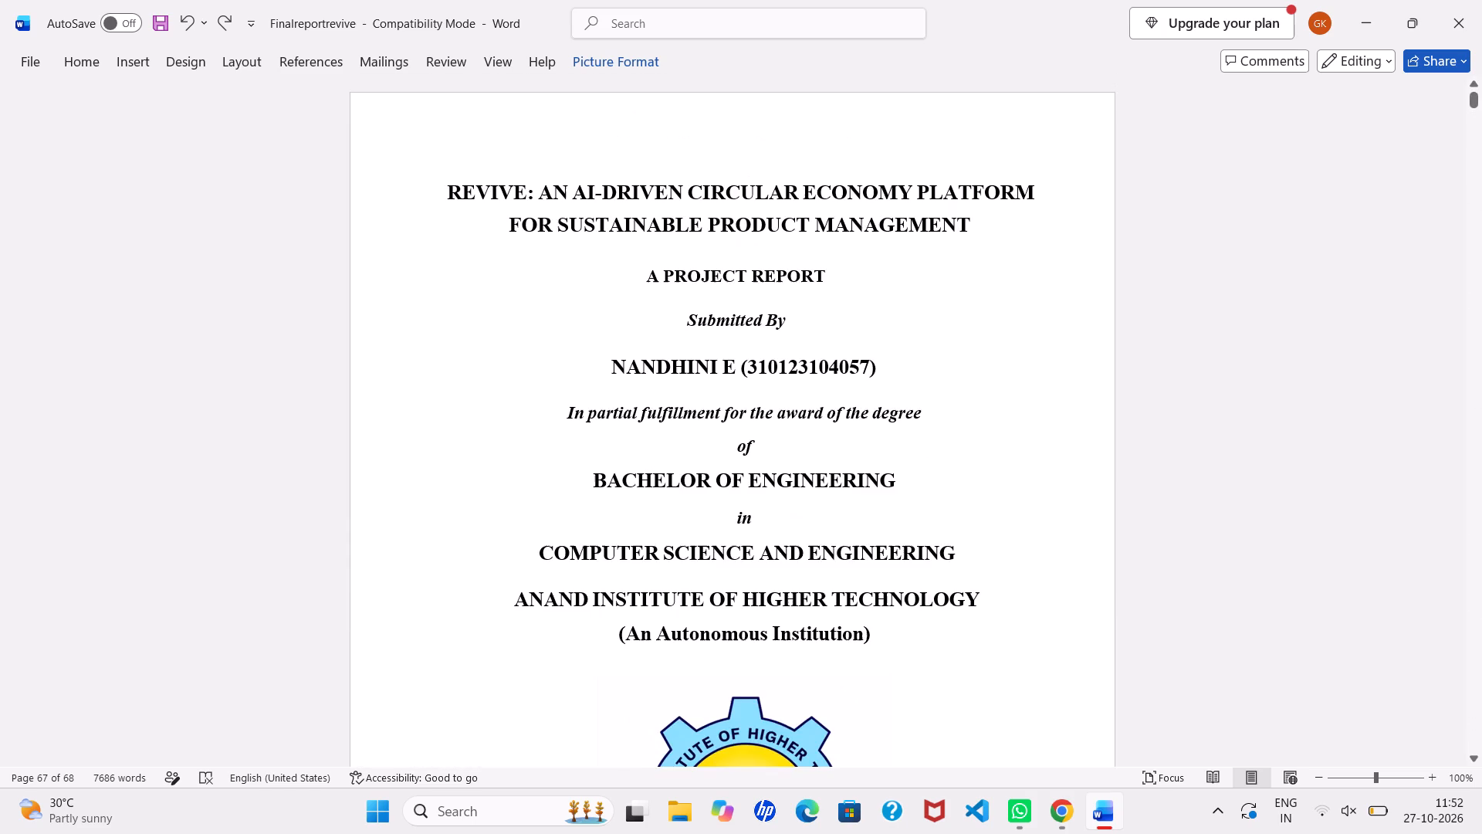
pyautogui.scroll(-12, 796, 721)
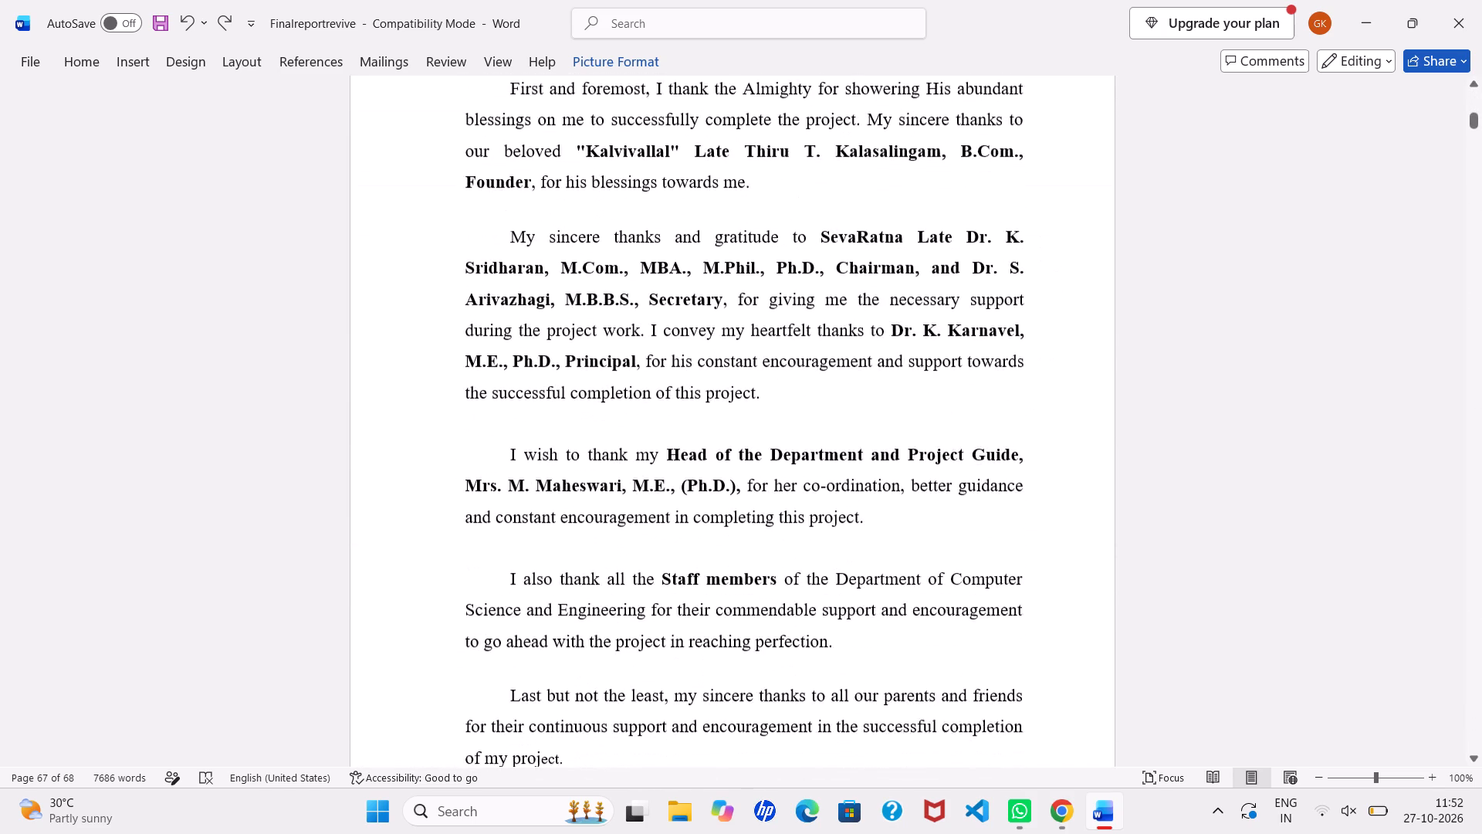
pyautogui.scroll(-9, 796, 721)
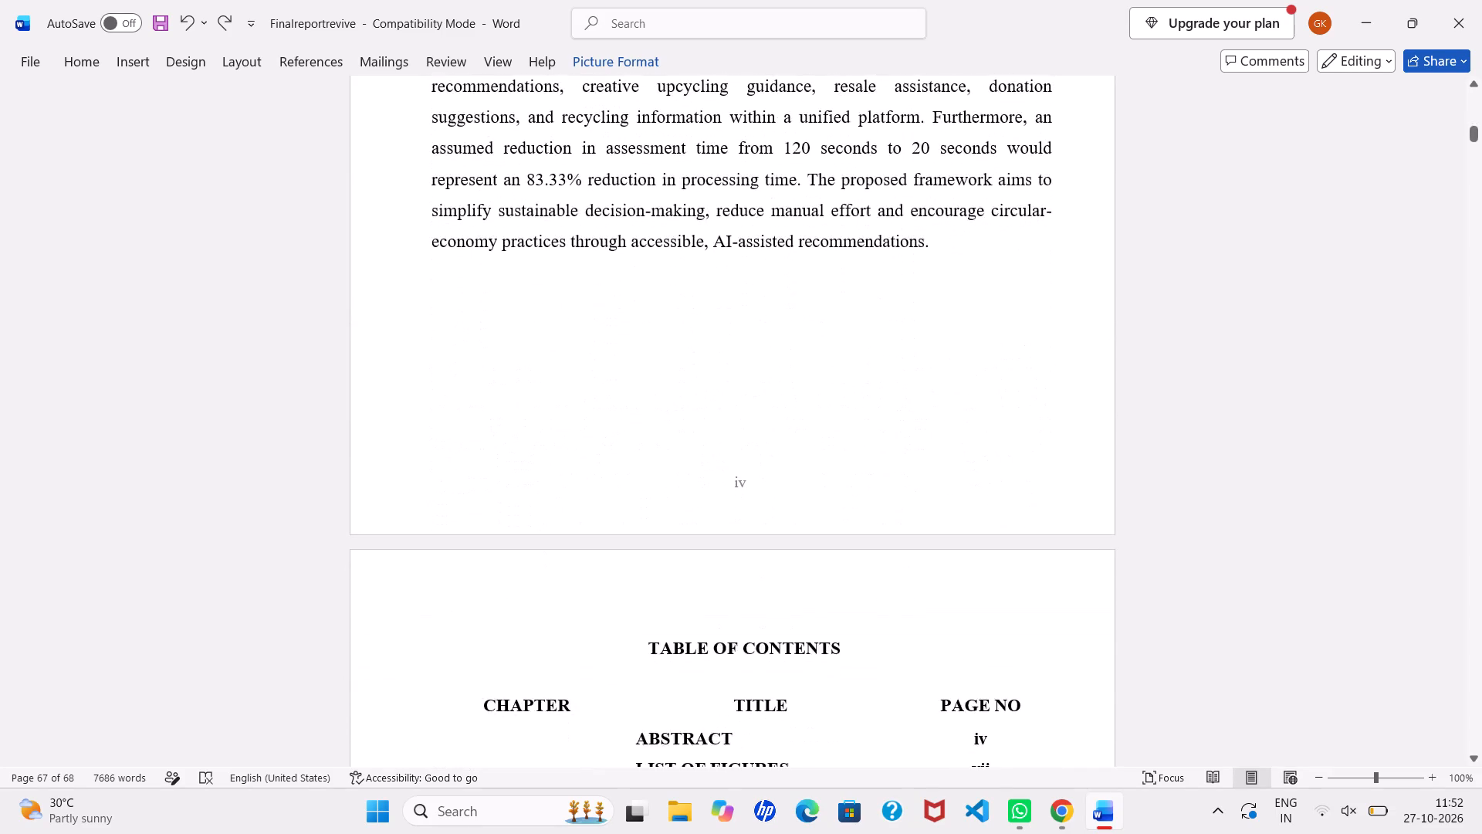
pyautogui.scroll(-6, 796, 721)
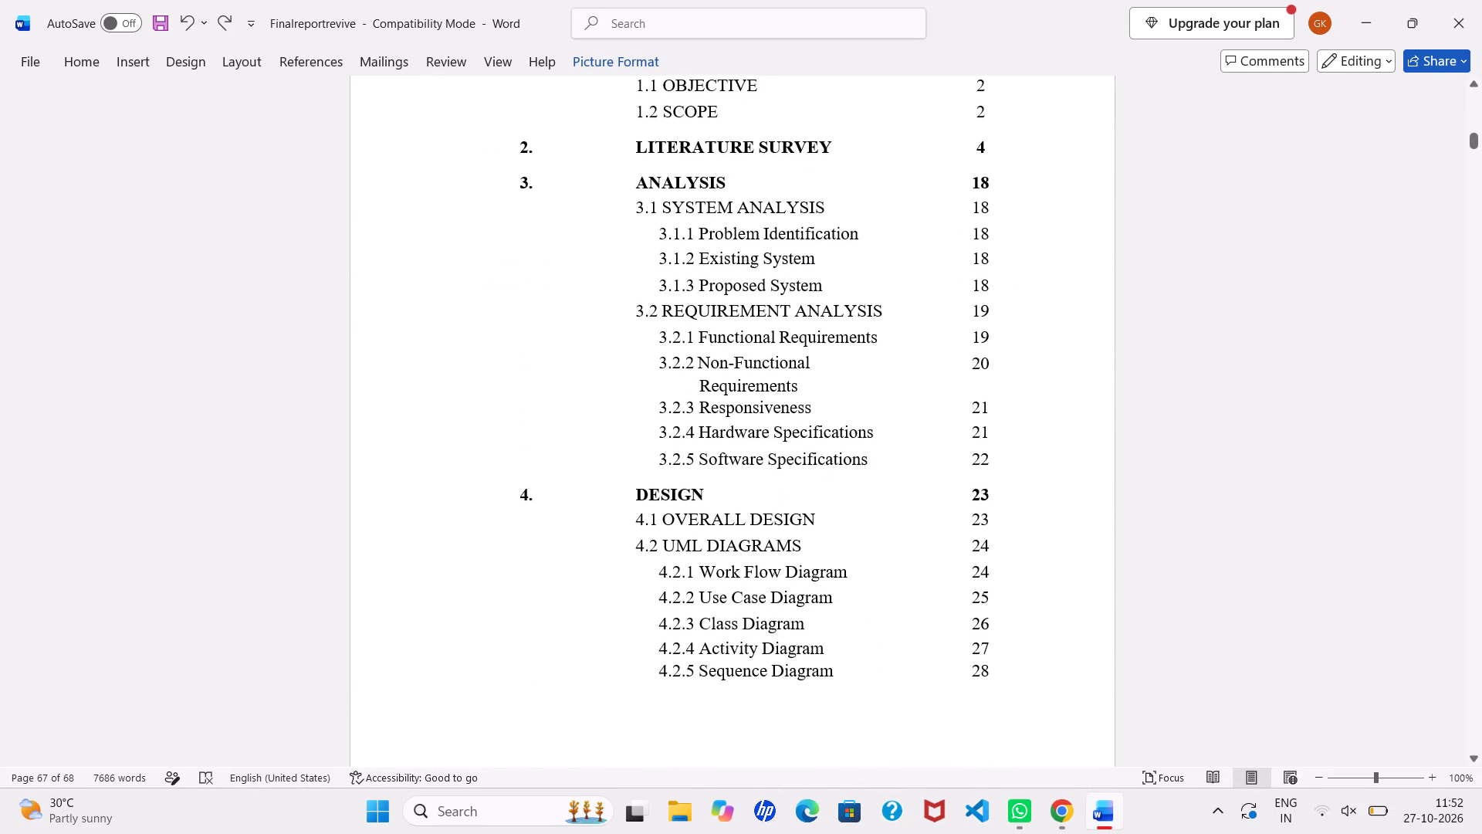
pyautogui.scroll(-6, 796, 721)
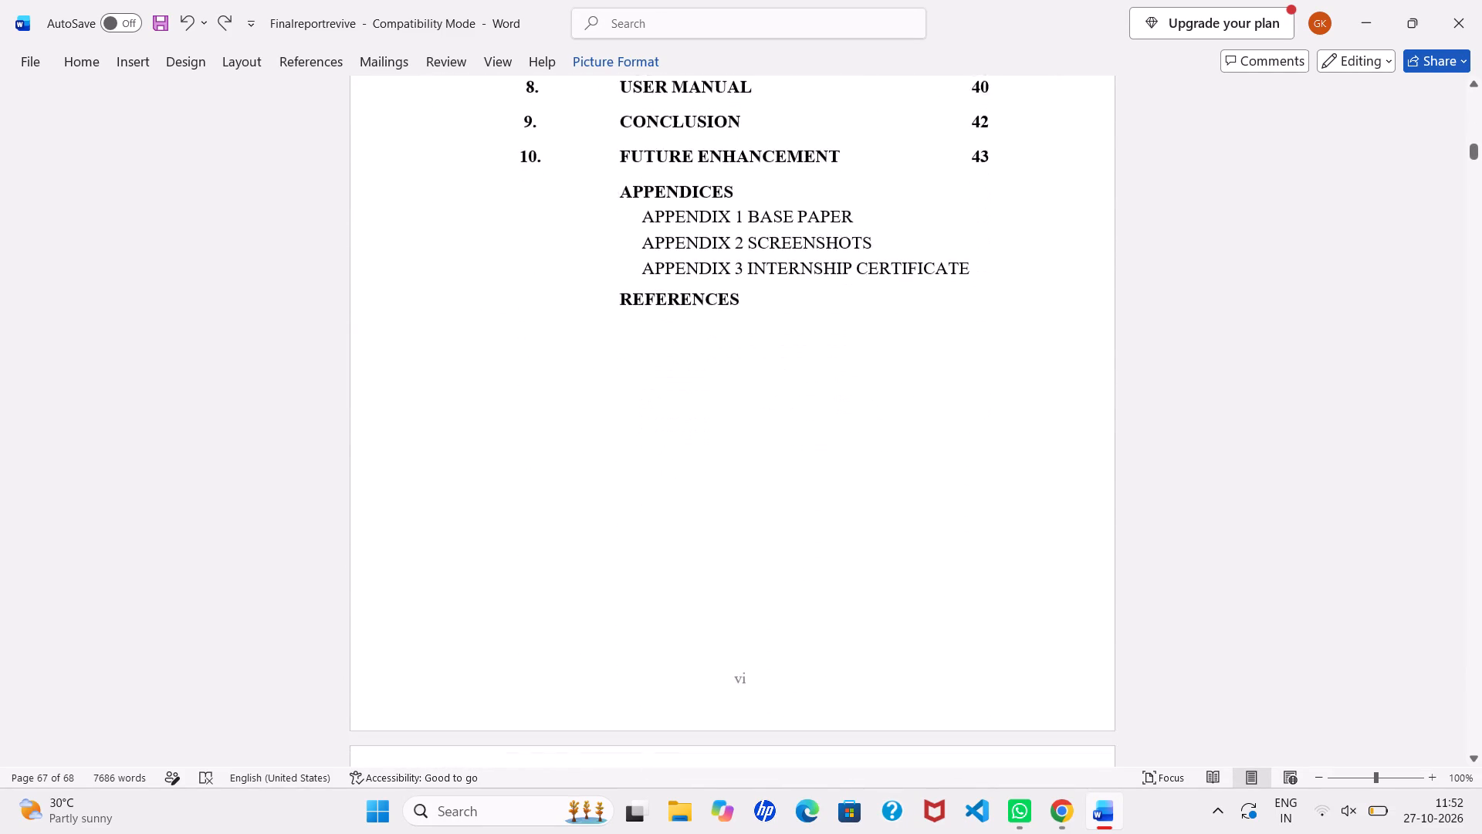
pyautogui.scroll(-6, 796, 721)
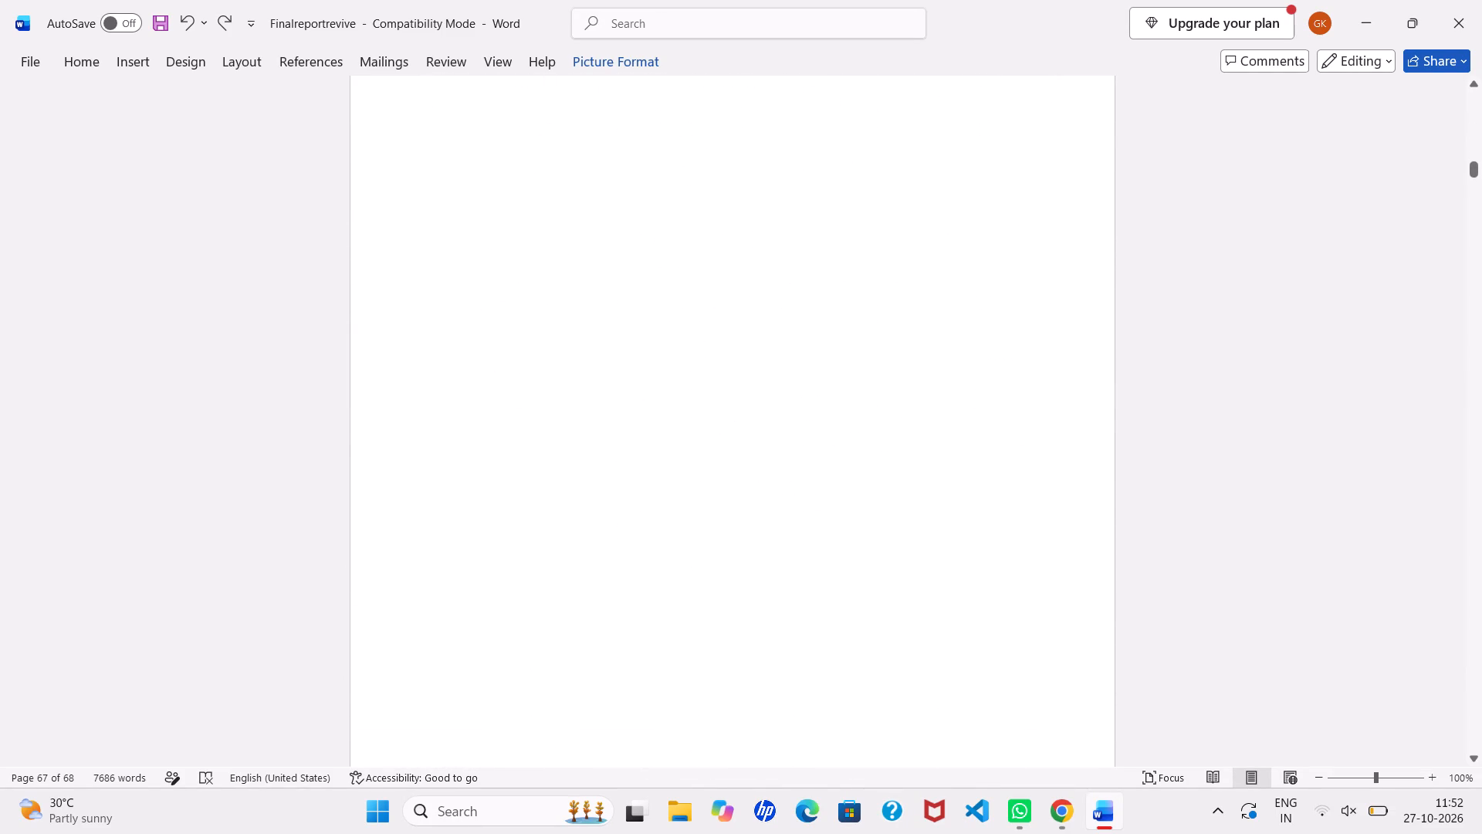
# Review the Chapter 1 pages, examining the introduction, objectives and the alignment and word spacing of the 1.2 SCOPE bullets.
pyautogui.scroll(-3, 796, 721)
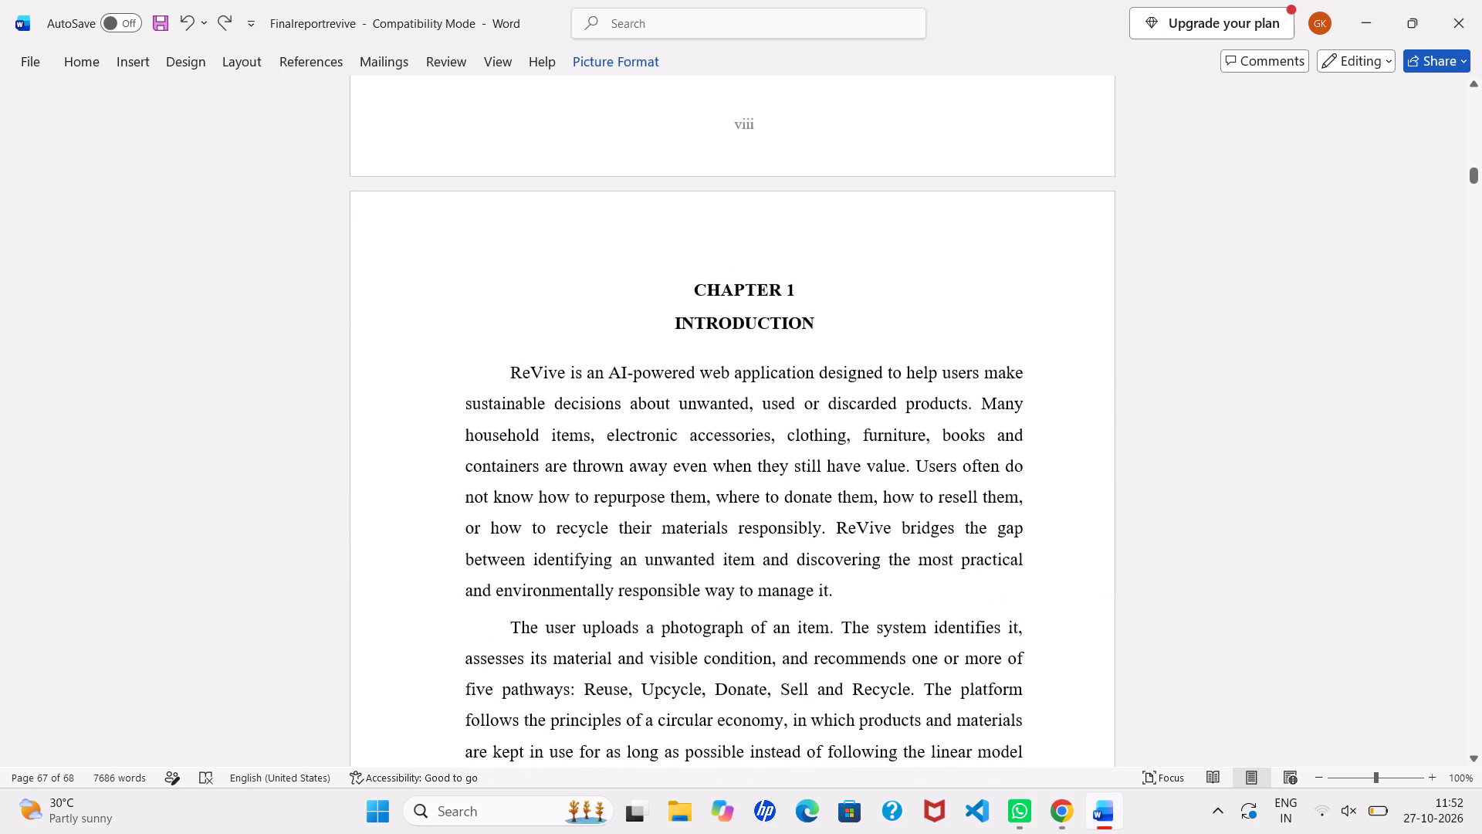
pyautogui.scroll(-3, 796, 721)
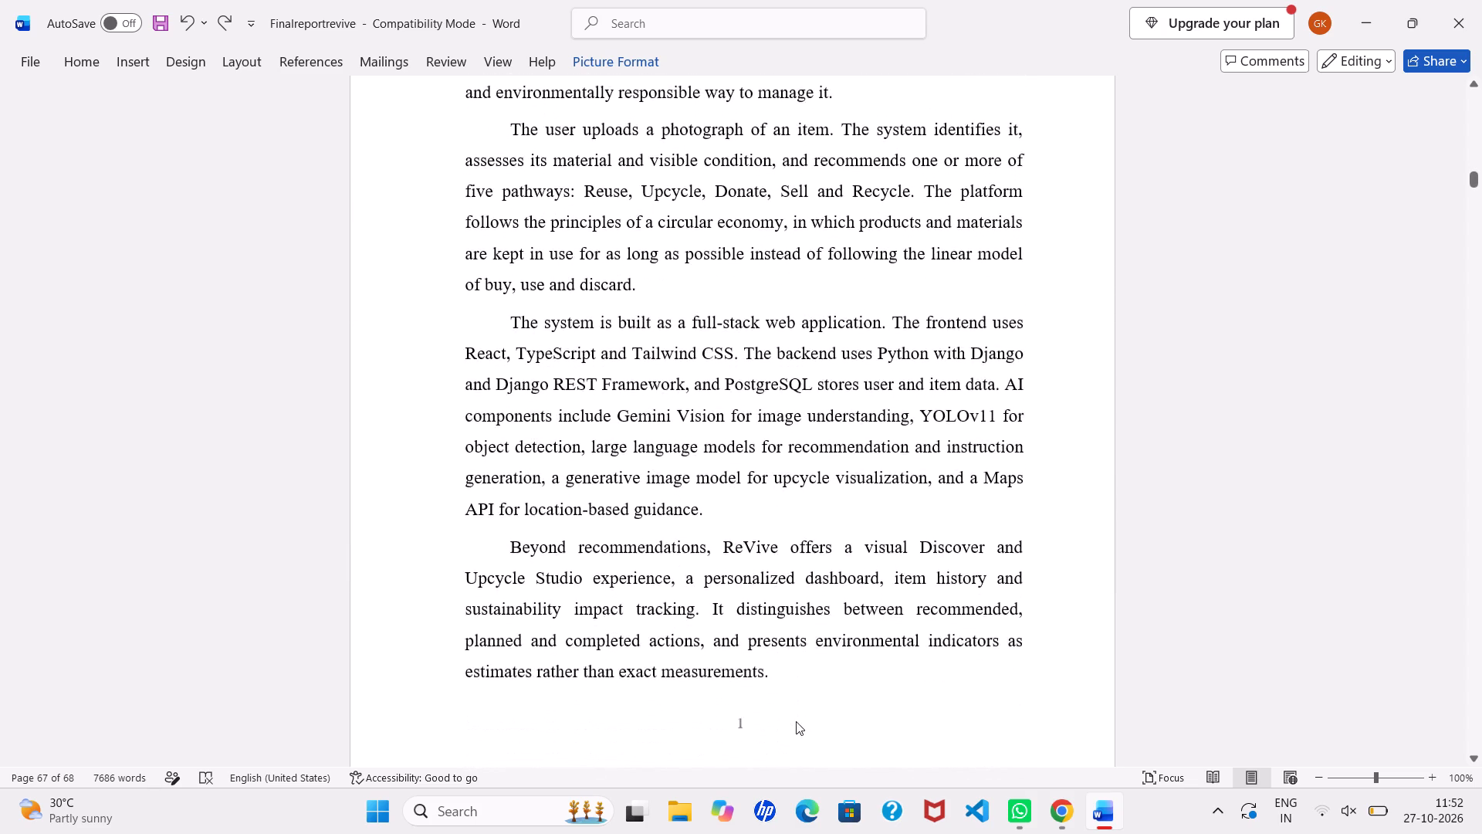
pyautogui.scroll(-3, 796, 721)
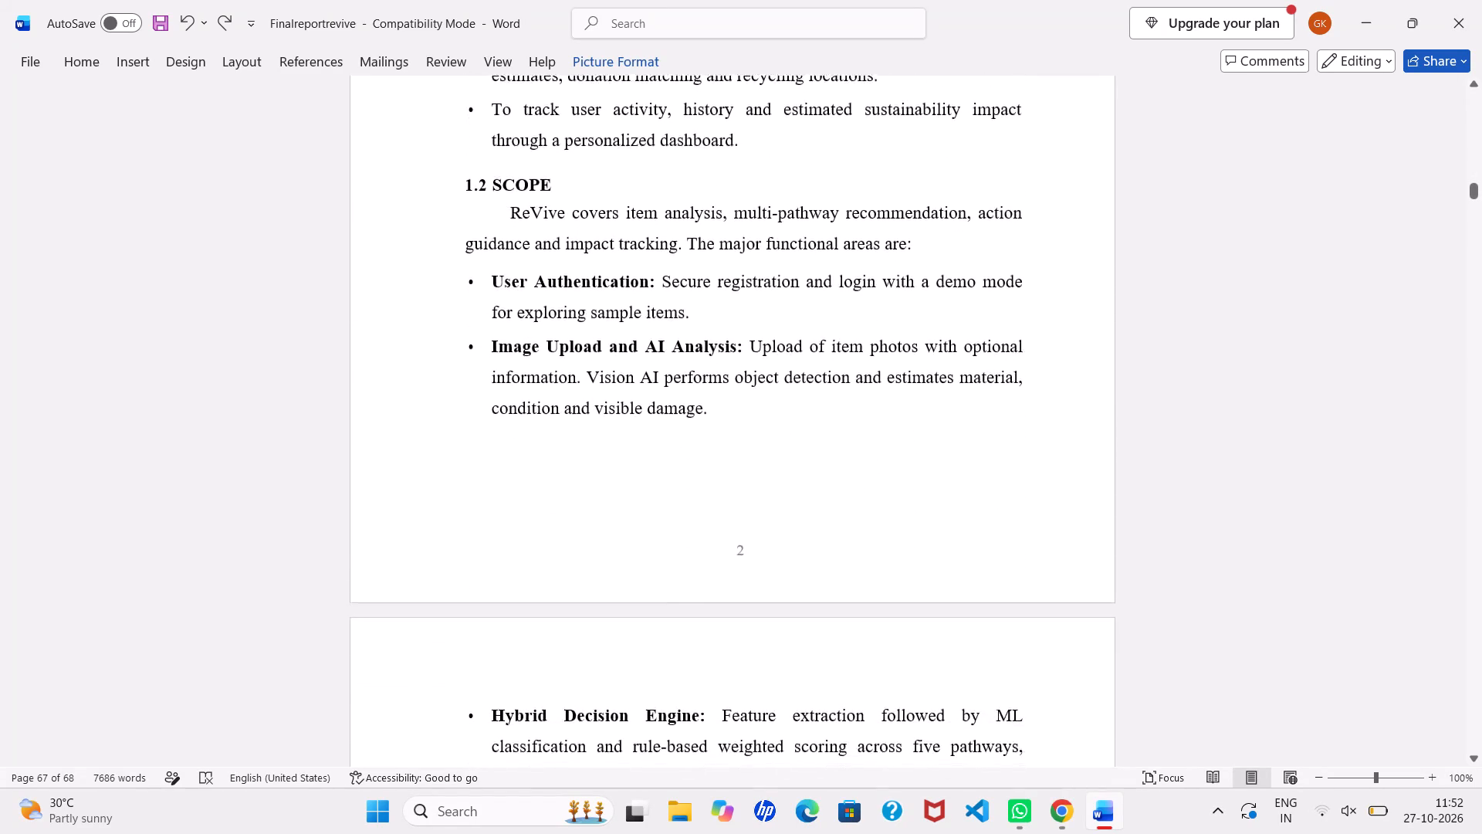
pyautogui.scroll(-2, 796, 721)
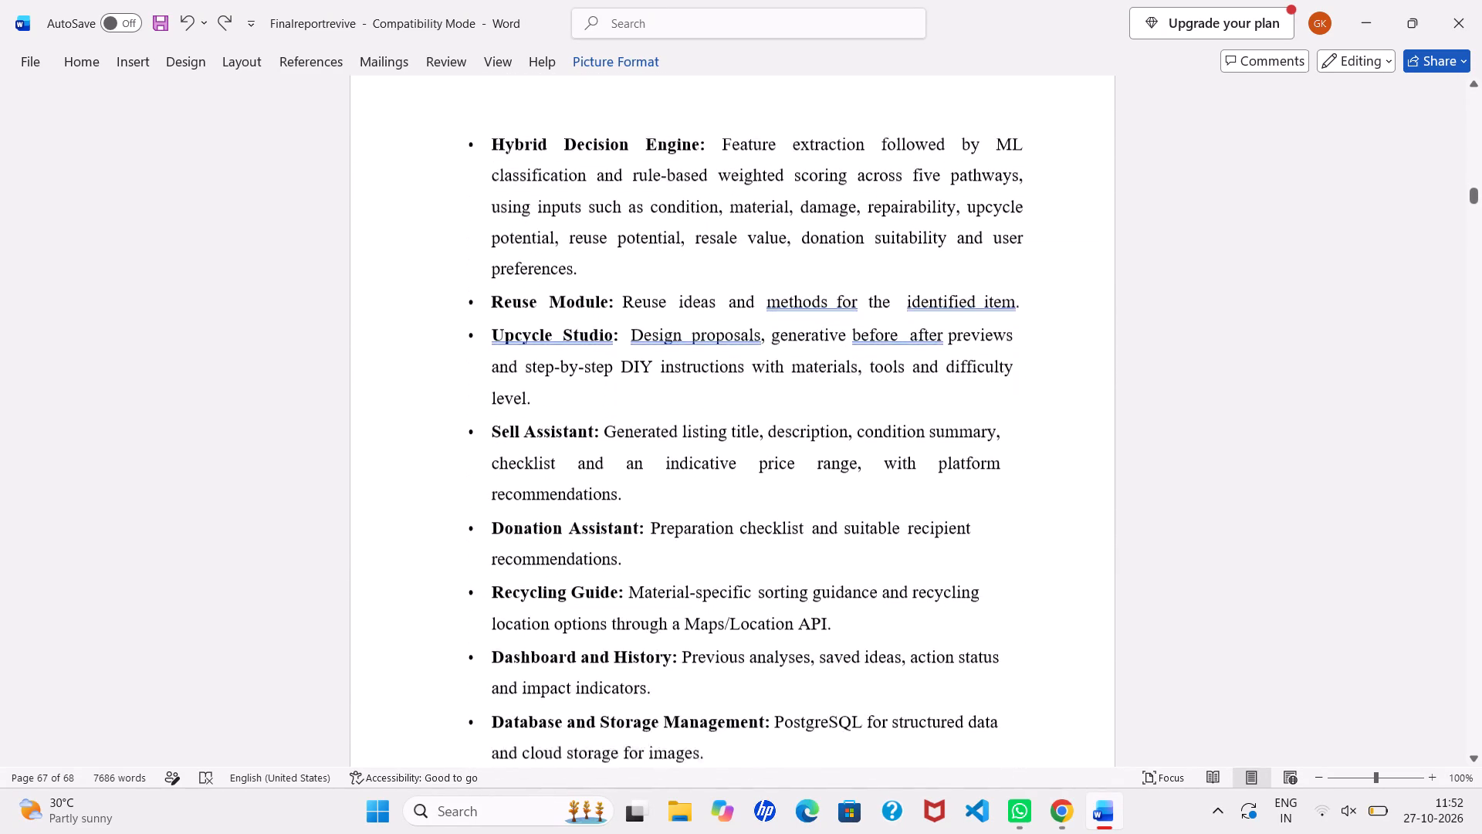
pyautogui.scroll(-2, 796, 721)
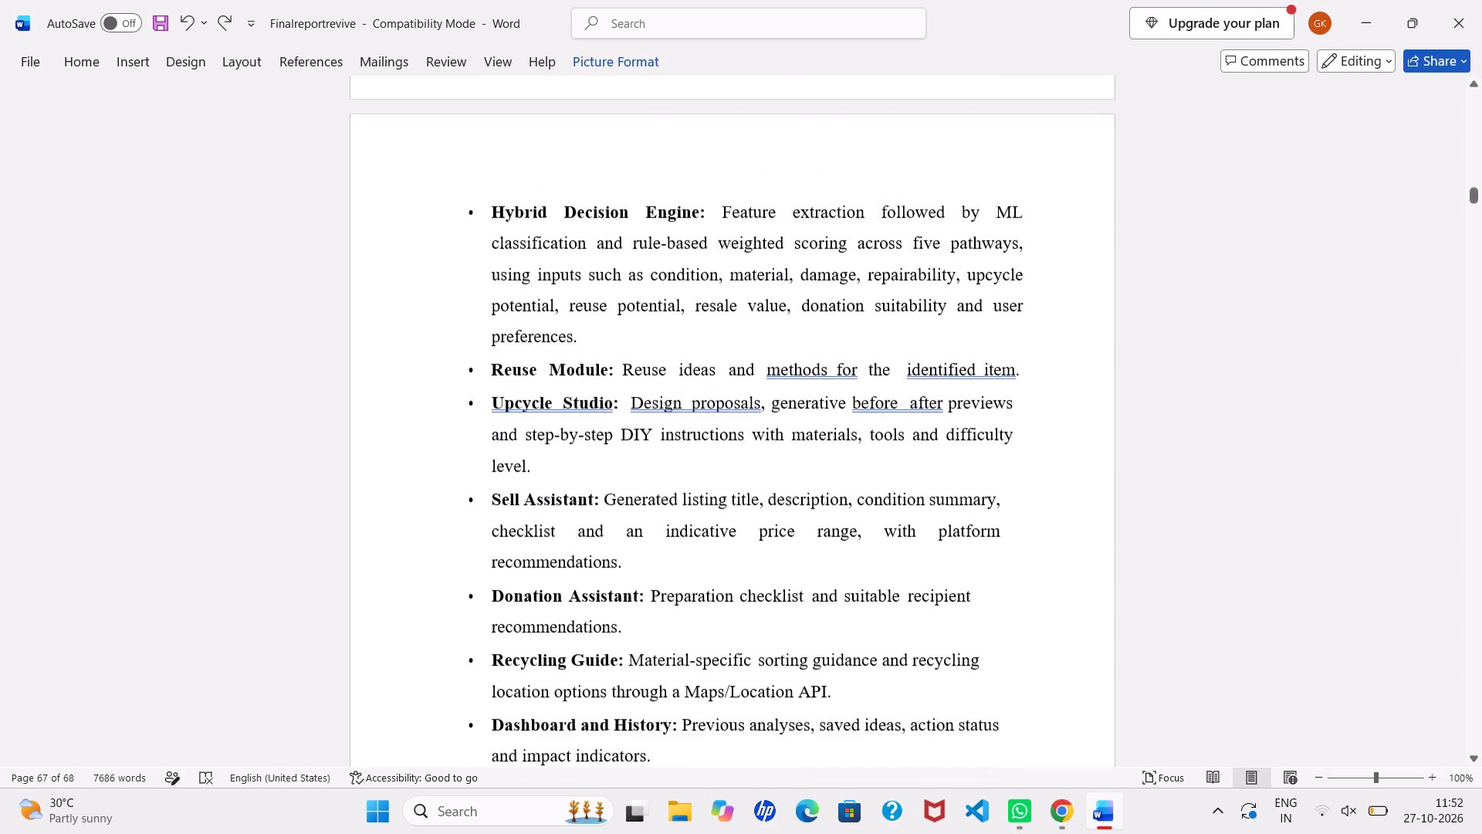
pyautogui.scroll(-1, 796, 721)
pyautogui.hscroll(1, 796, 721)
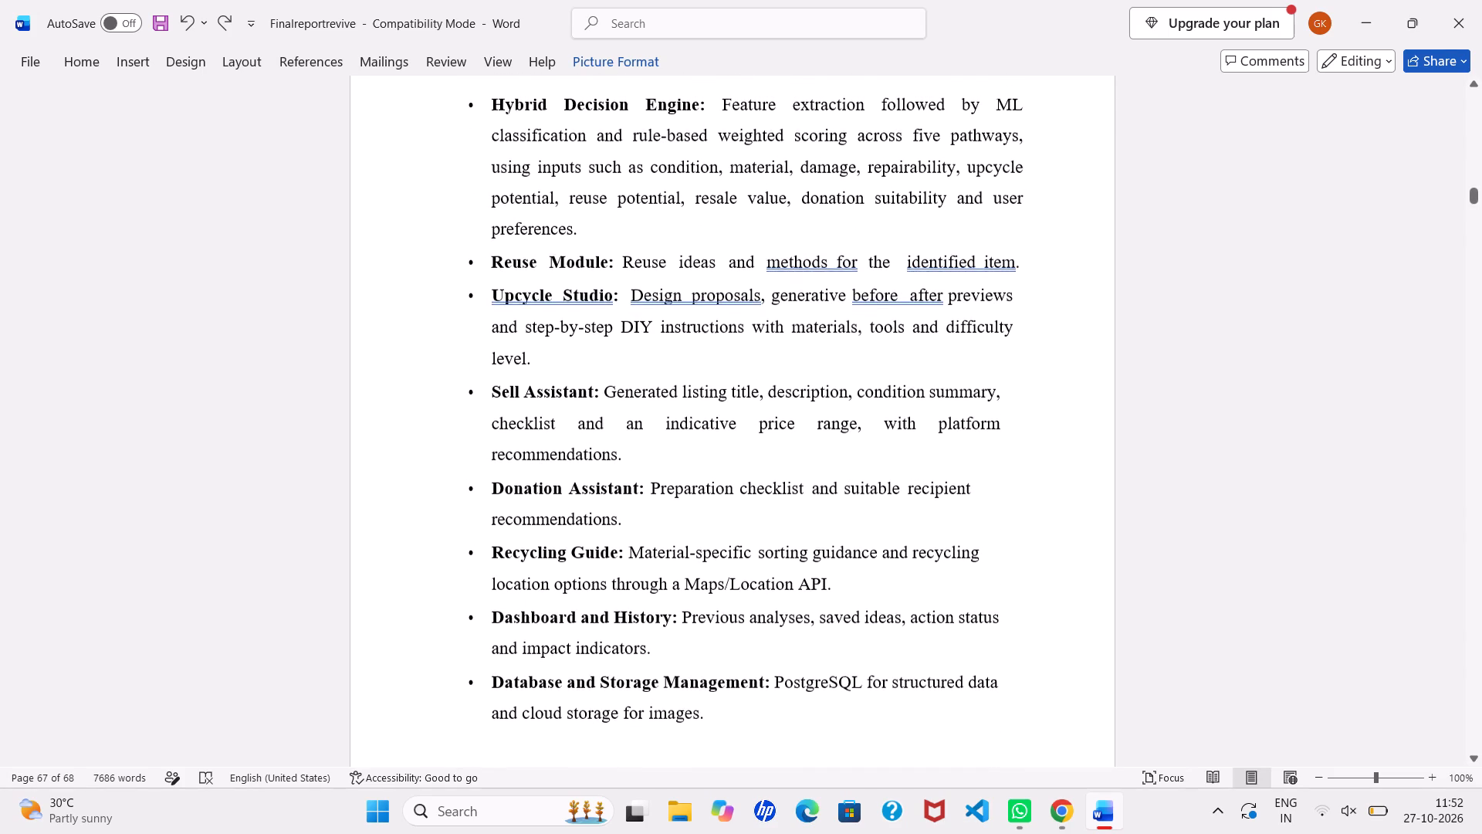
pyautogui.hscroll(1, 796, 721)
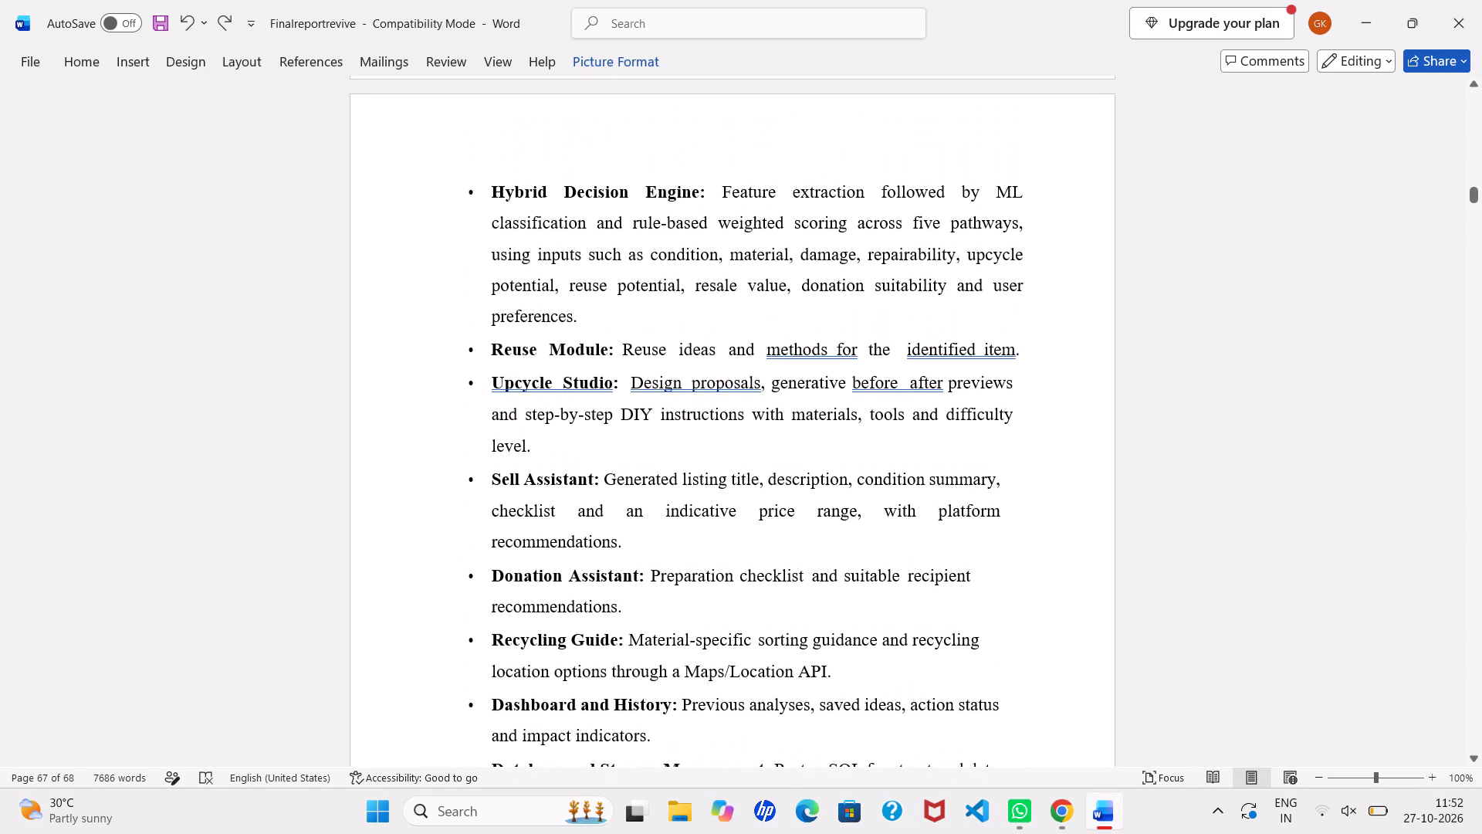
pyautogui.hscroll(2, 796, 721)
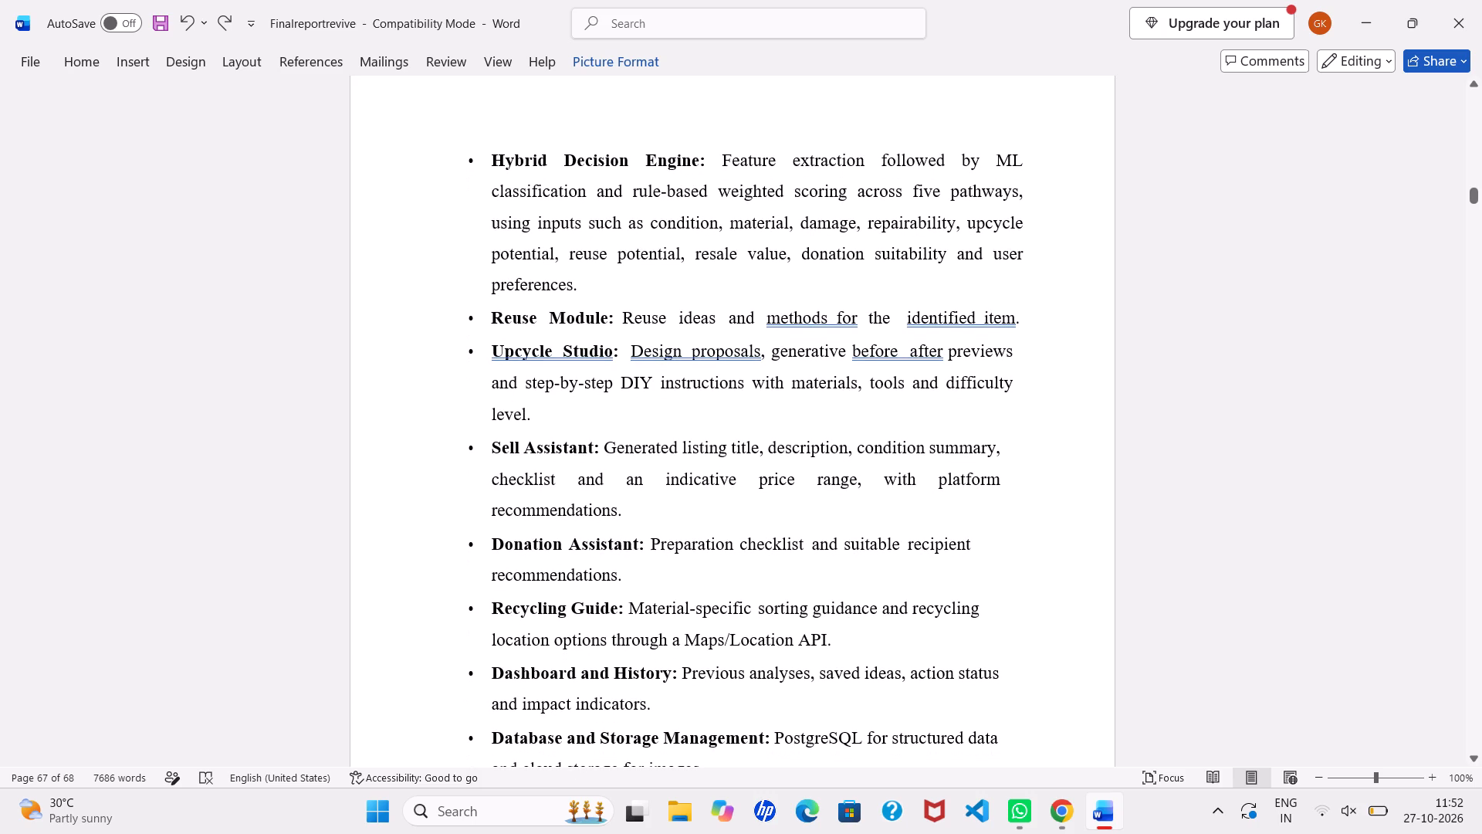
pyautogui.scroll(-2, 796, 721)
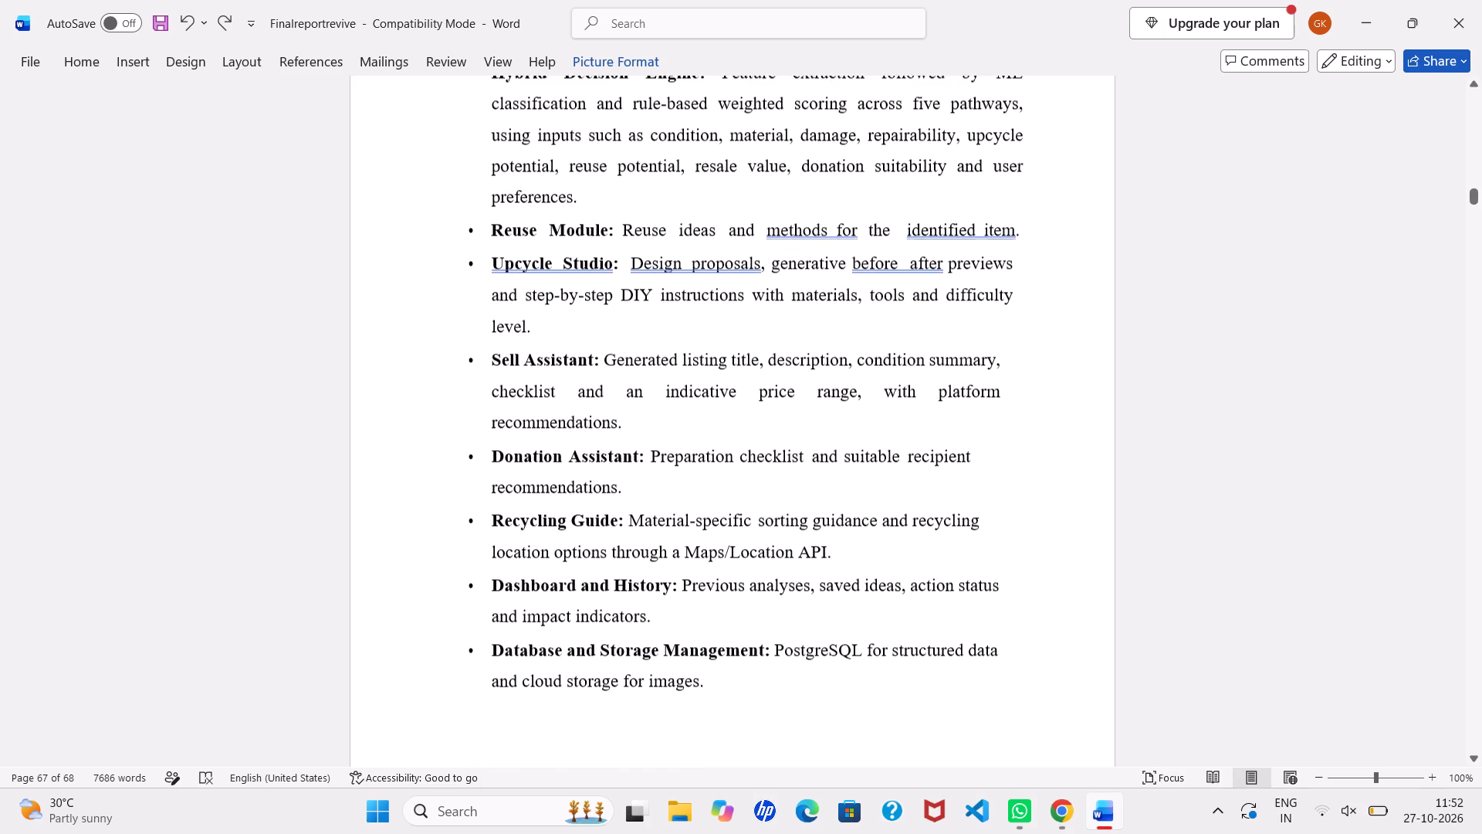
pyautogui.scroll(-2, 796, 721)
pyautogui.hscroll(1, 796, 721)
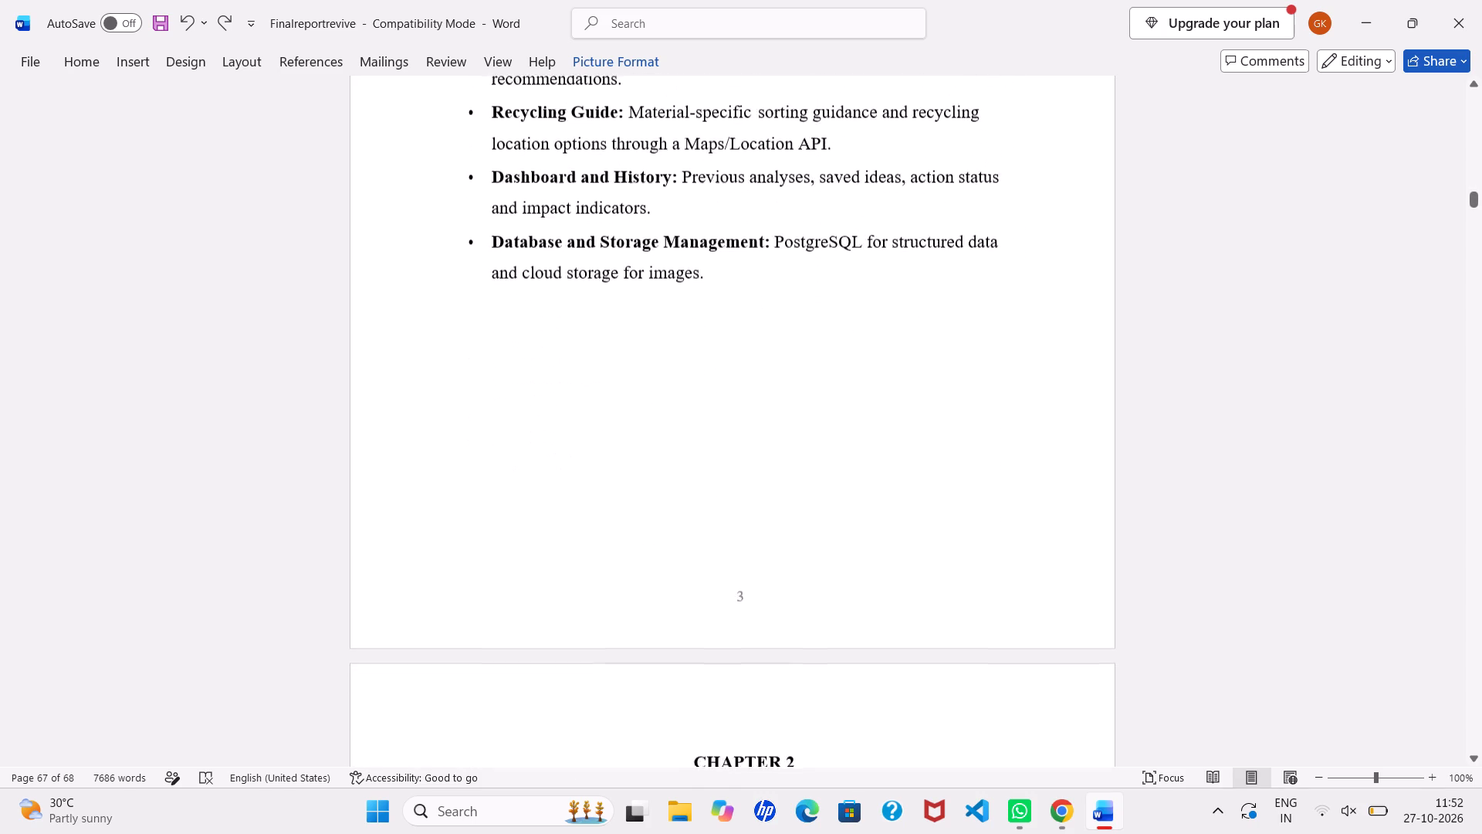
pyautogui.hscroll(1, 796, 721)
pyautogui.scroll(1, 796, 721)
pyautogui.hscroll(1, 796, 721)
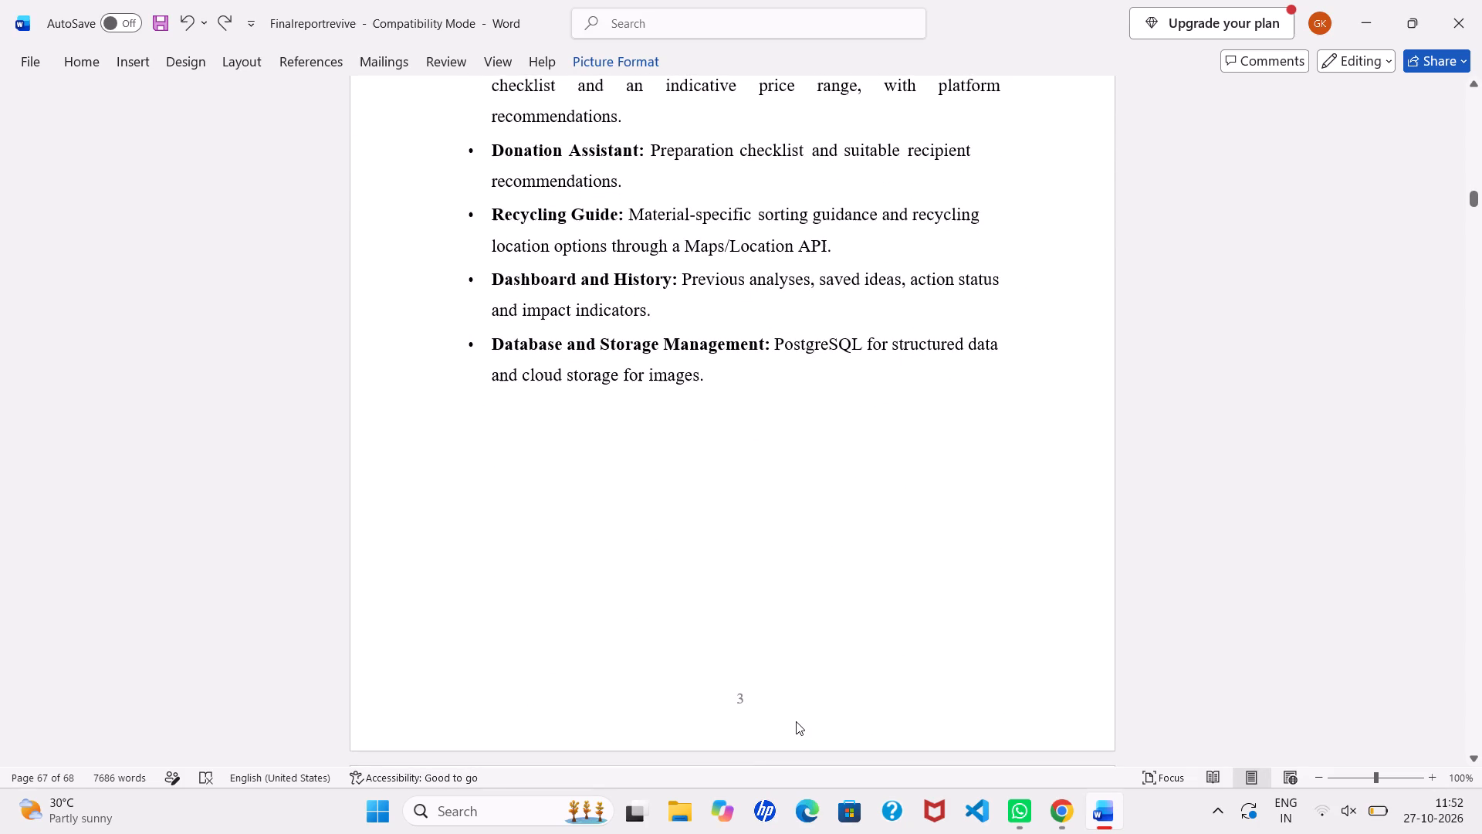
# Review the layout of the Chapter 2 literature survey entries, continuing on to the Chapter 3 specification pages.
pyautogui.scroll(-7, 796, 721)
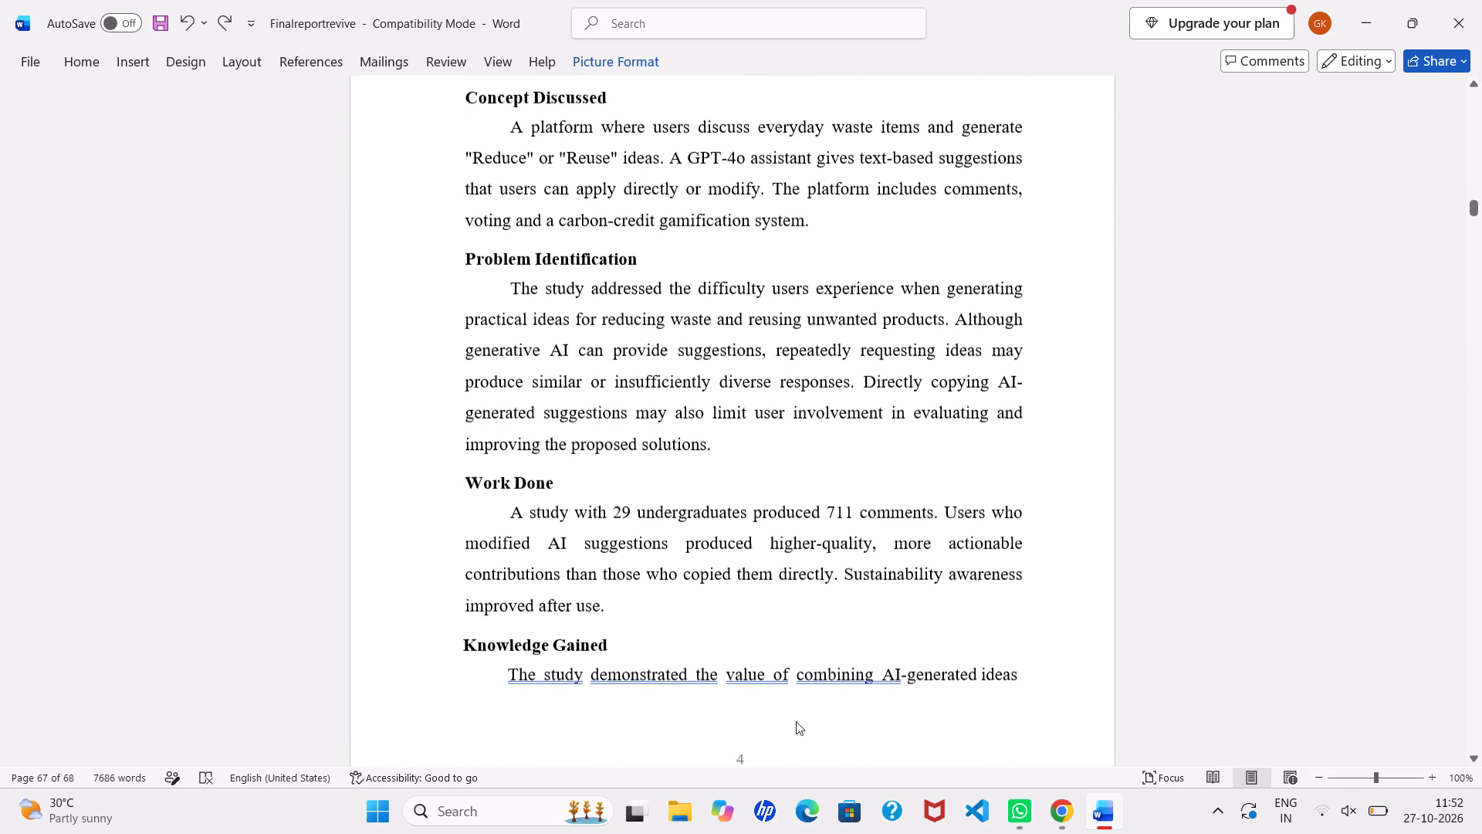
pyautogui.scroll(-3, 796, 721)
pyautogui.scroll(1, 796, 721)
pyautogui.hscroll(1, 796, 721)
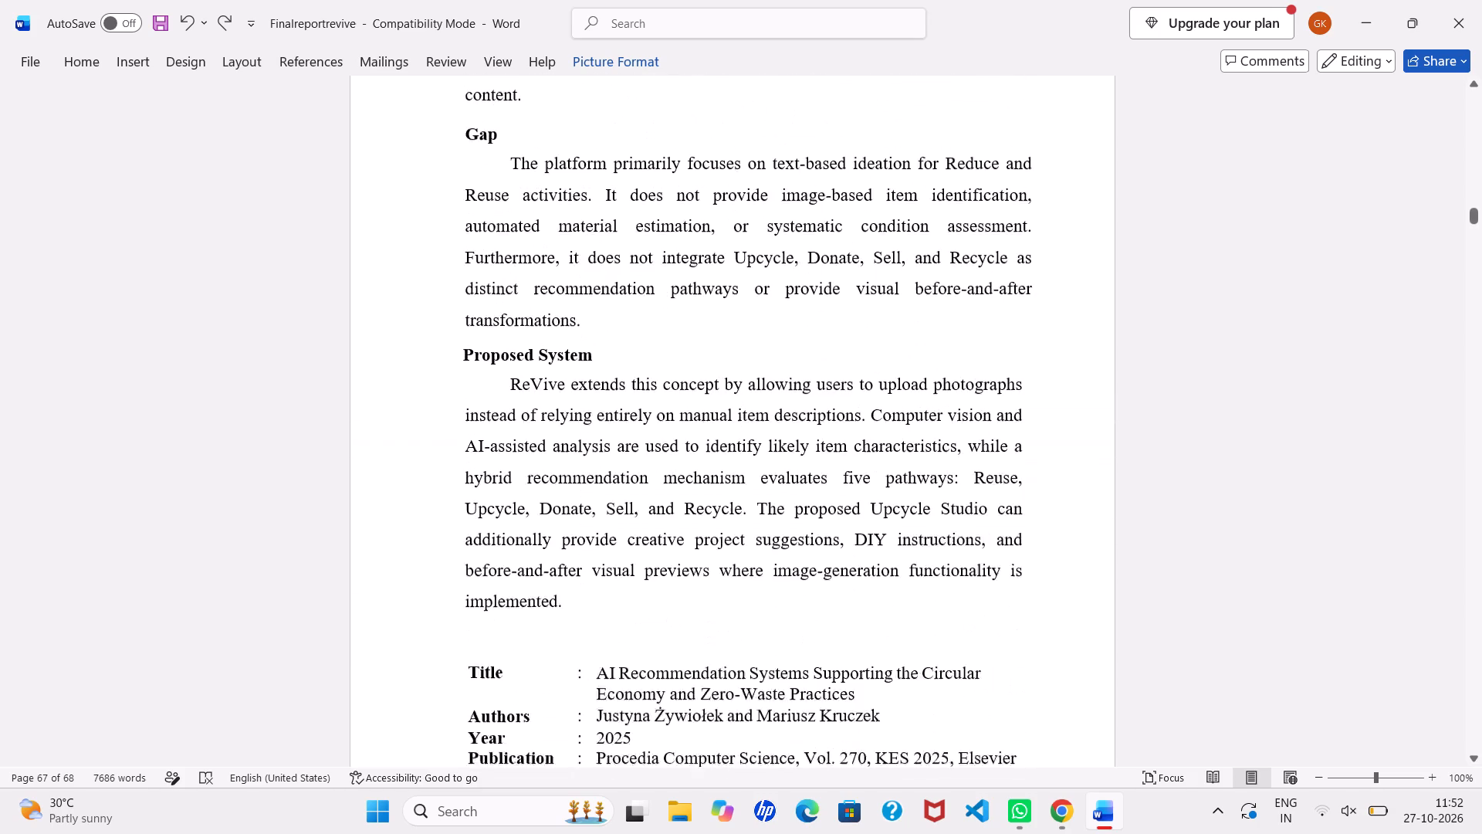
pyautogui.scroll(-3, 796, 721)
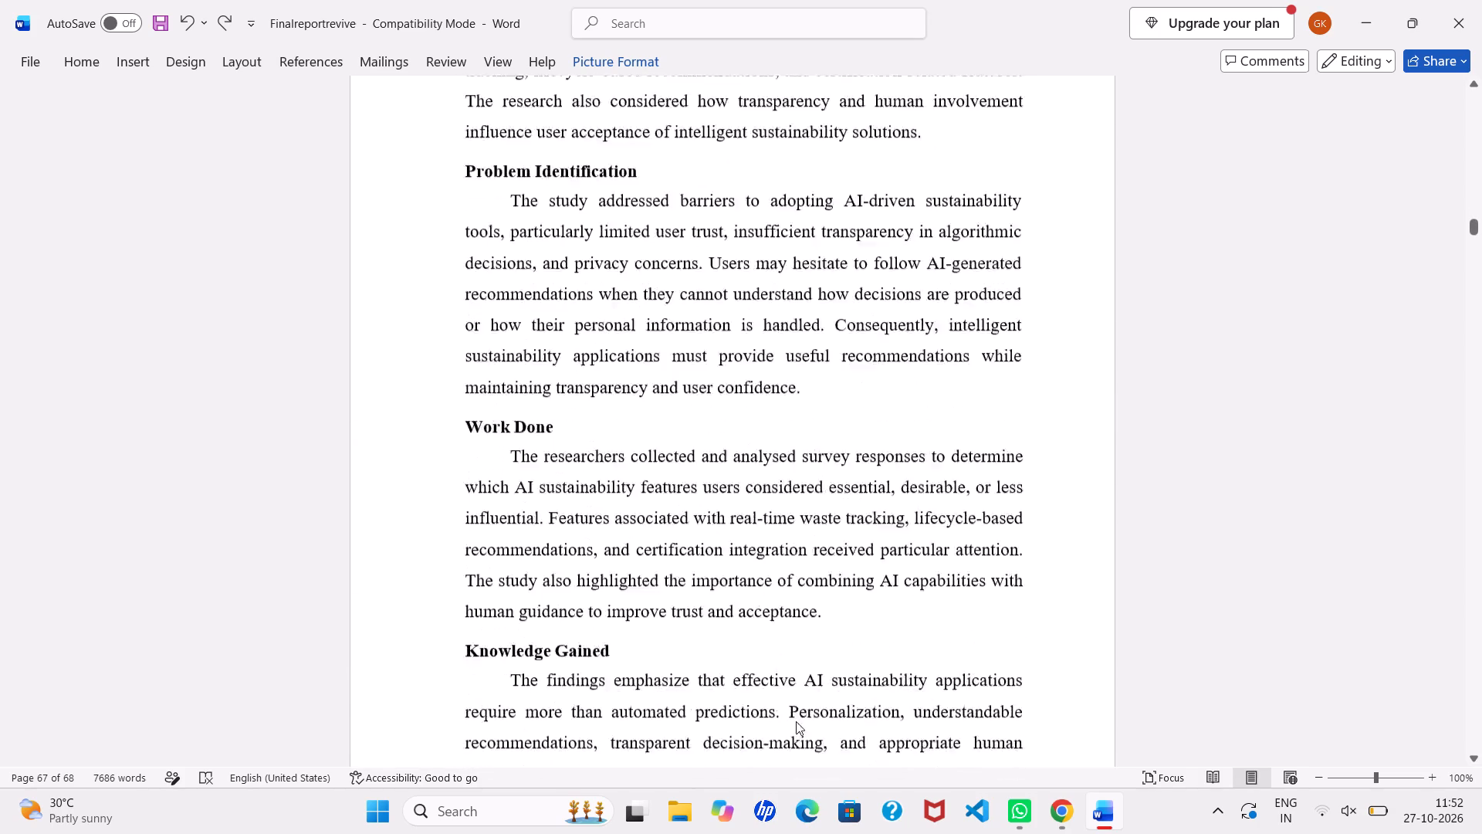
pyautogui.scroll(-20, 796, 721)
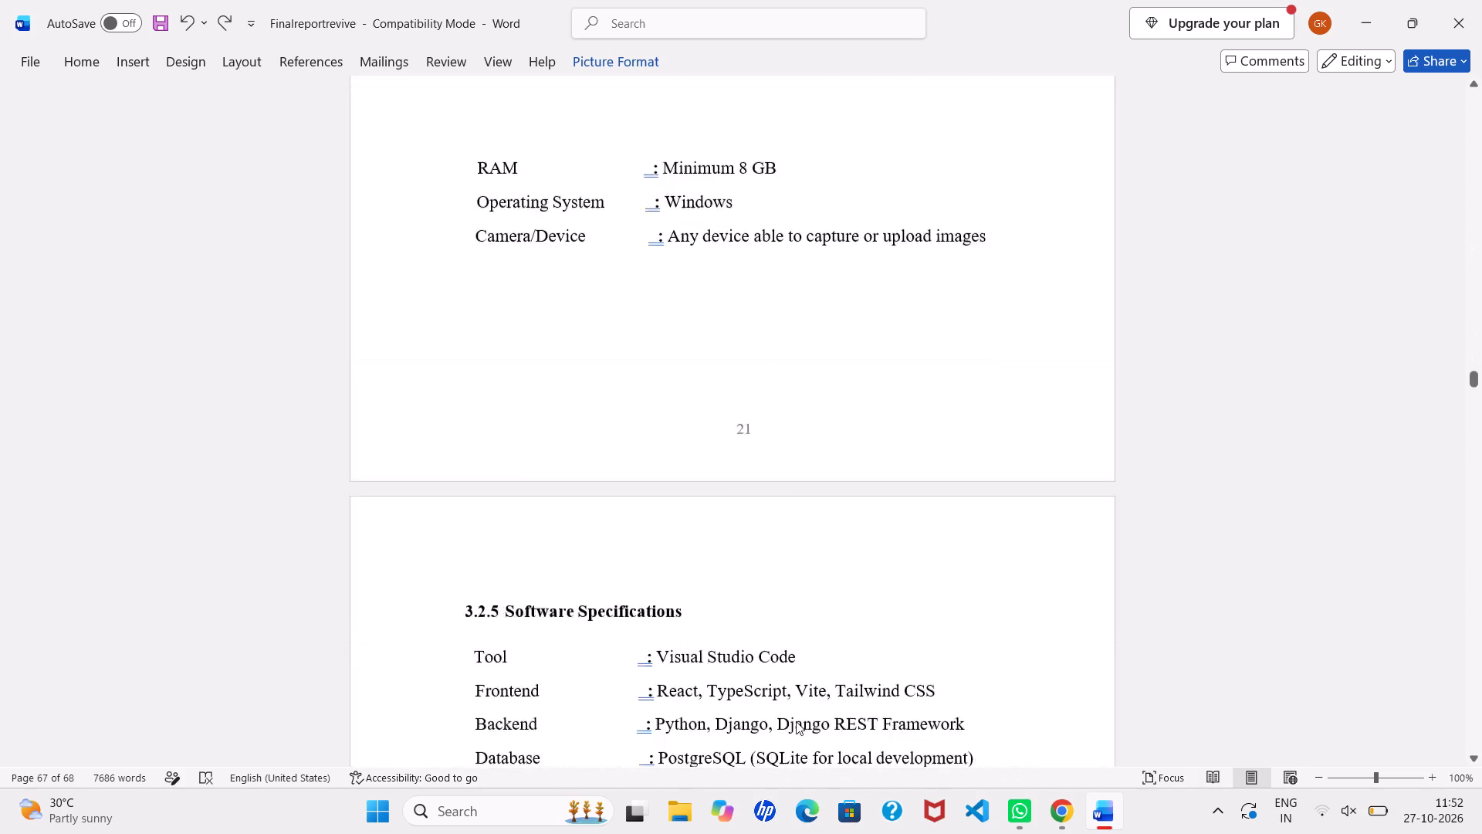
# Examine the Chapter 3 requirement analysis pages backwards, from 3.2.5 Software Specifications to 3.2.1 Functional Requirements.
pyautogui.scroll(4, 796, 721)
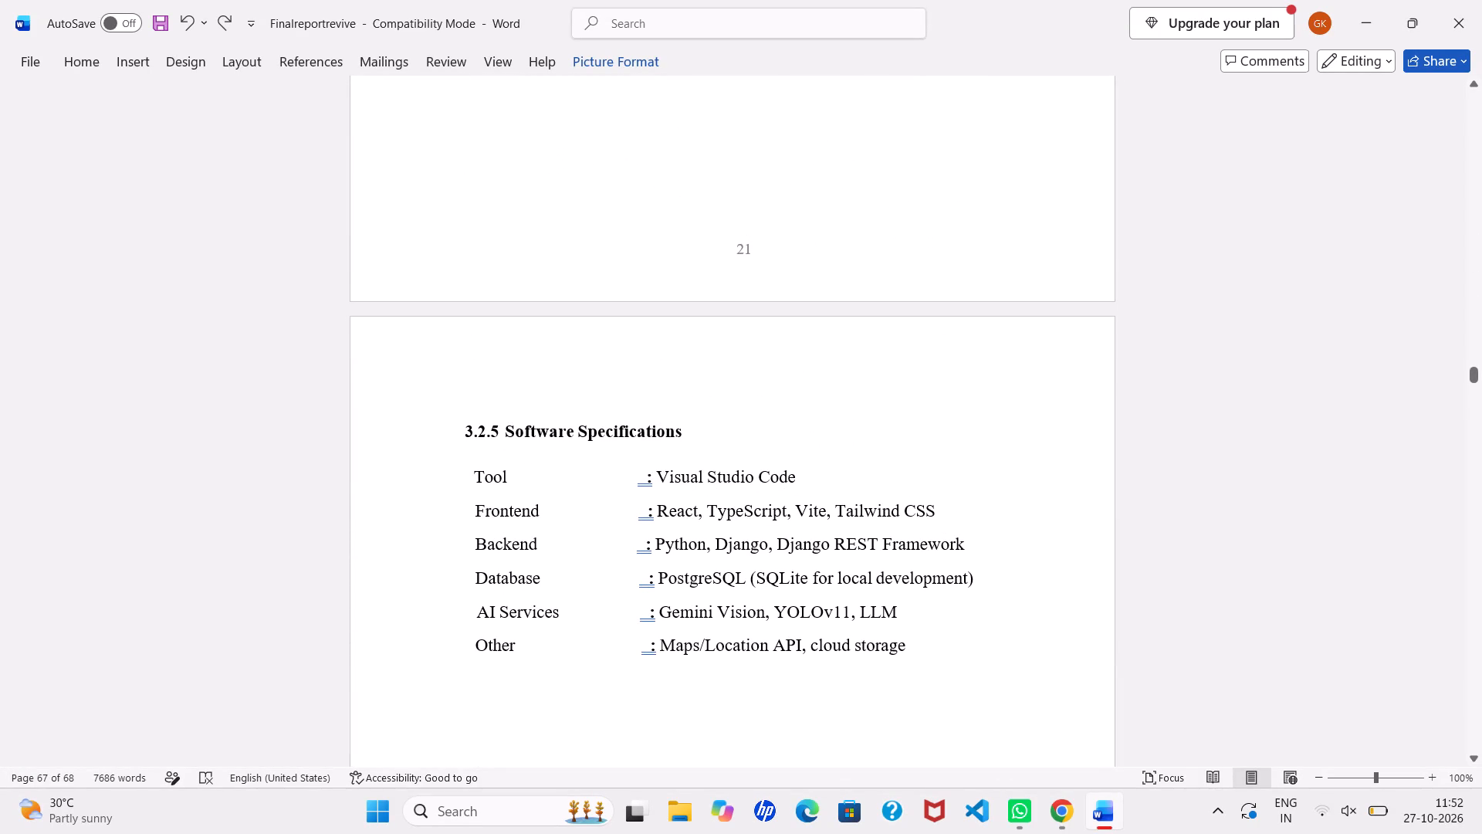
pyautogui.scroll(3, 796, 721)
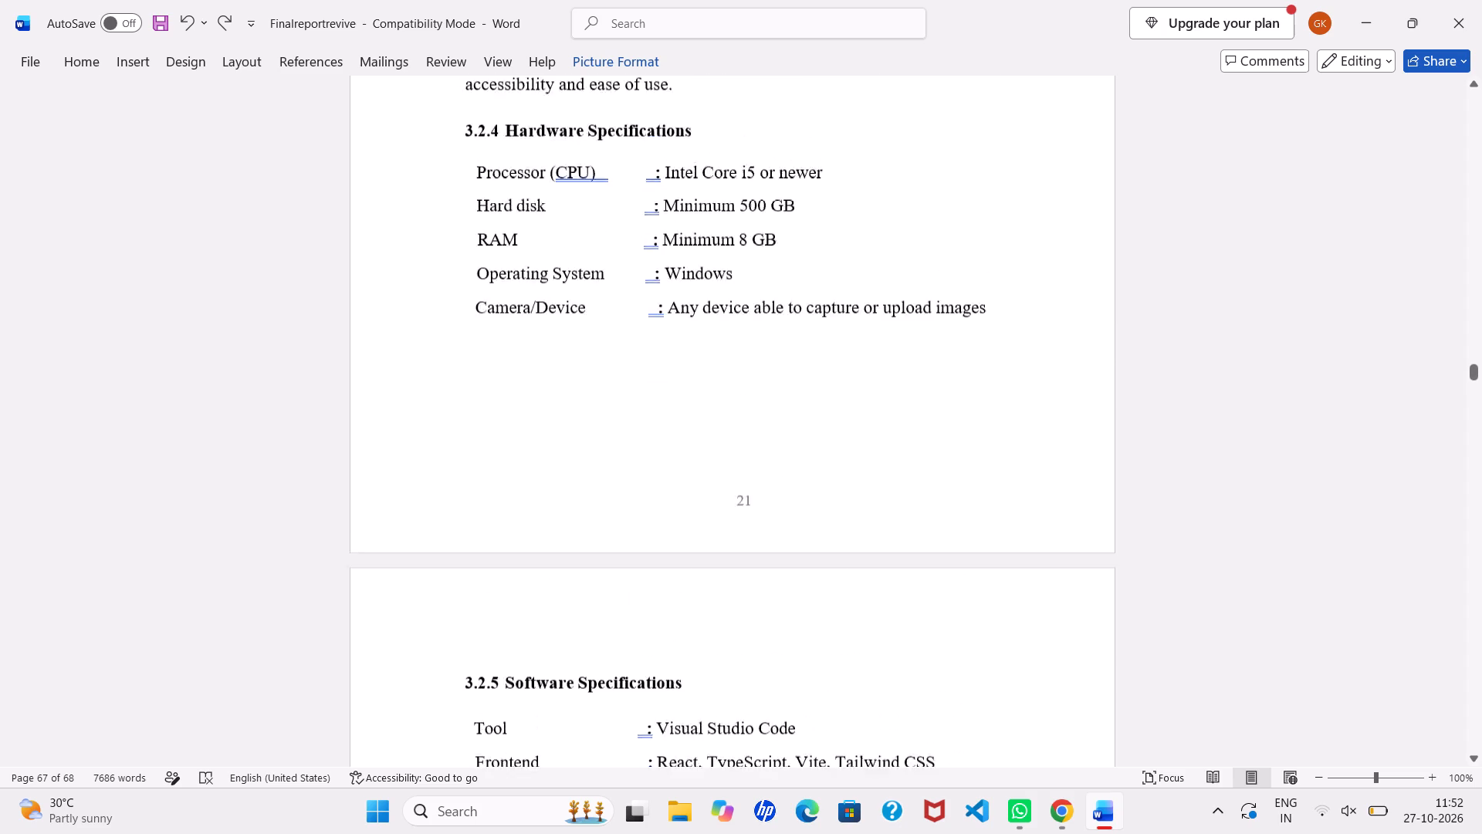
pyautogui.scroll(5, 796, 721)
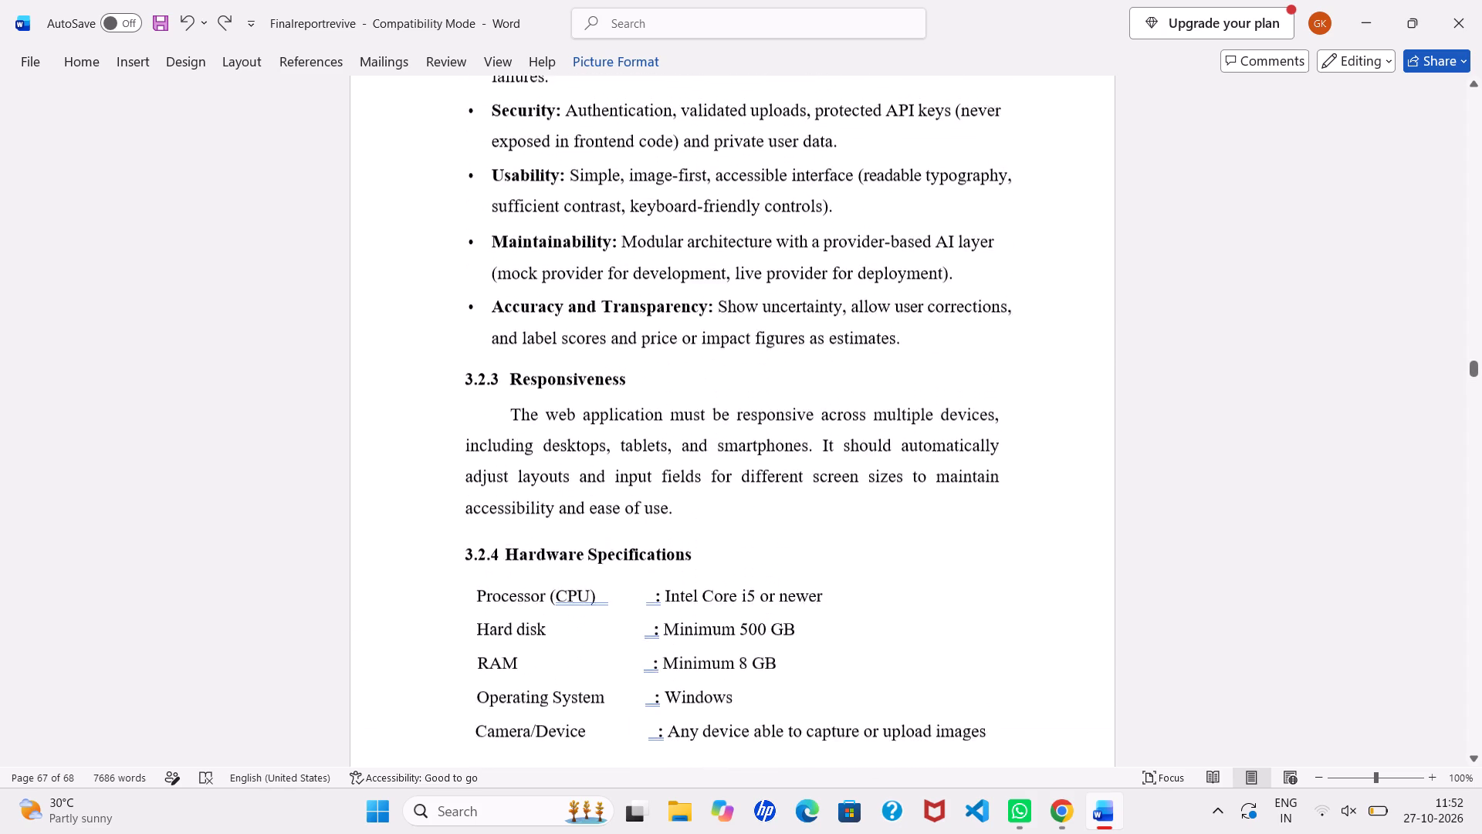
pyautogui.scroll(5, 796, 721)
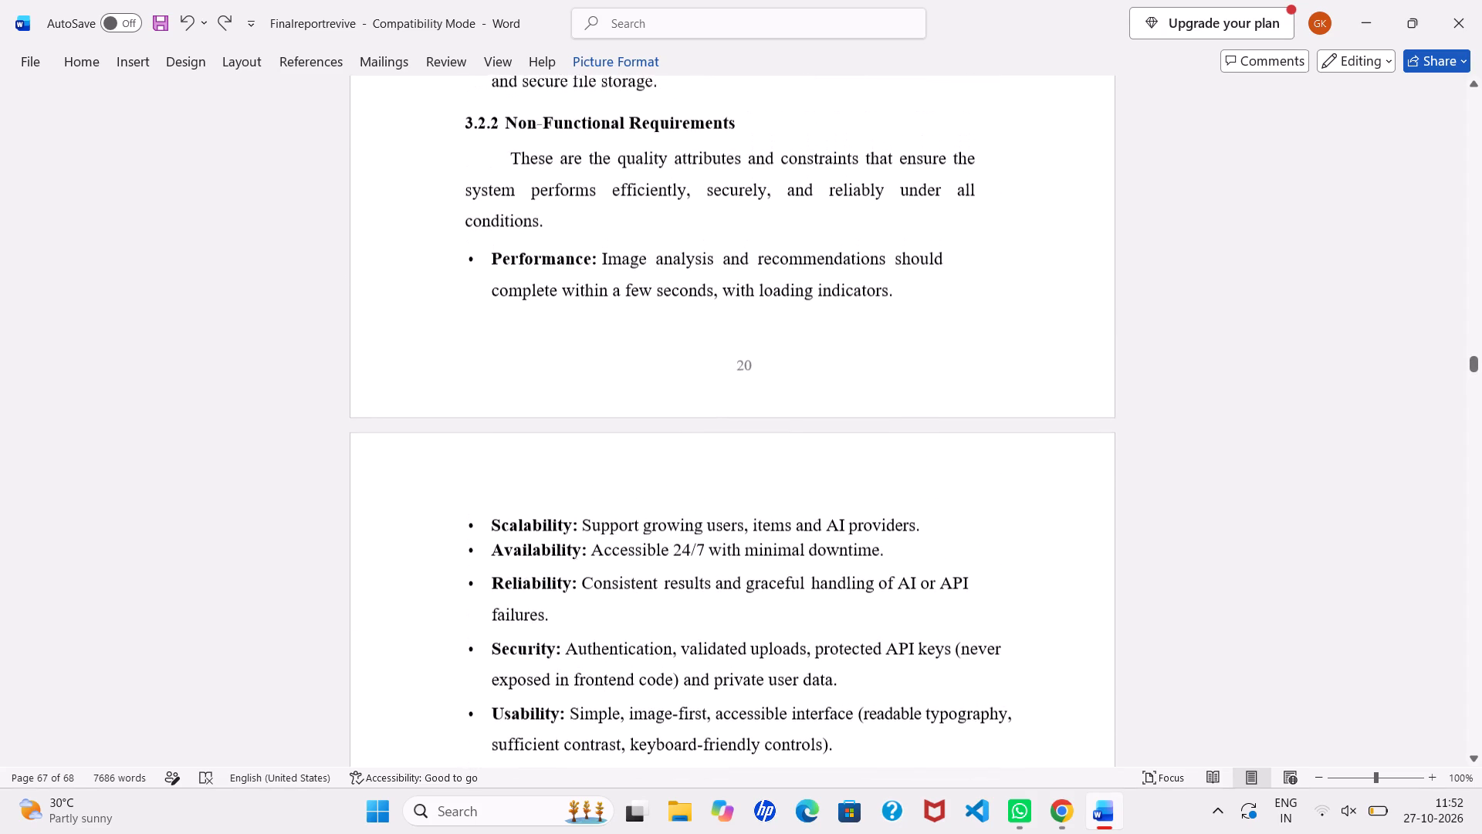
pyautogui.scroll(2, 796, 721)
pyautogui.scroll(-2, 796, 721)
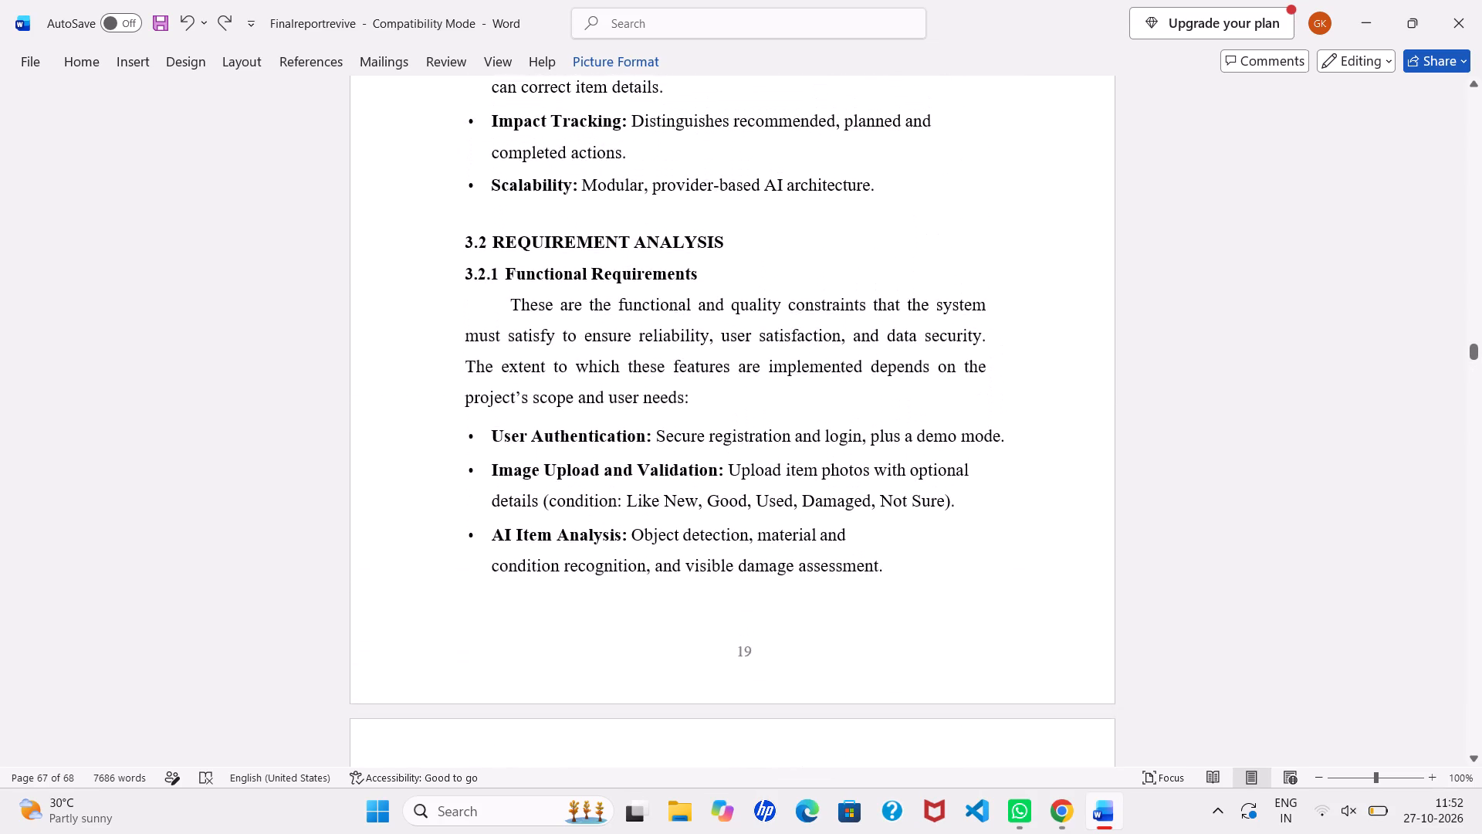
# Review the layout of the Chapter 4 pages, from Fig 4.1 Proposed System Architecture through the UML diagrams to Fig 4.6 Sequence Diagram.
pyautogui.scroll(-5, 796, 721)
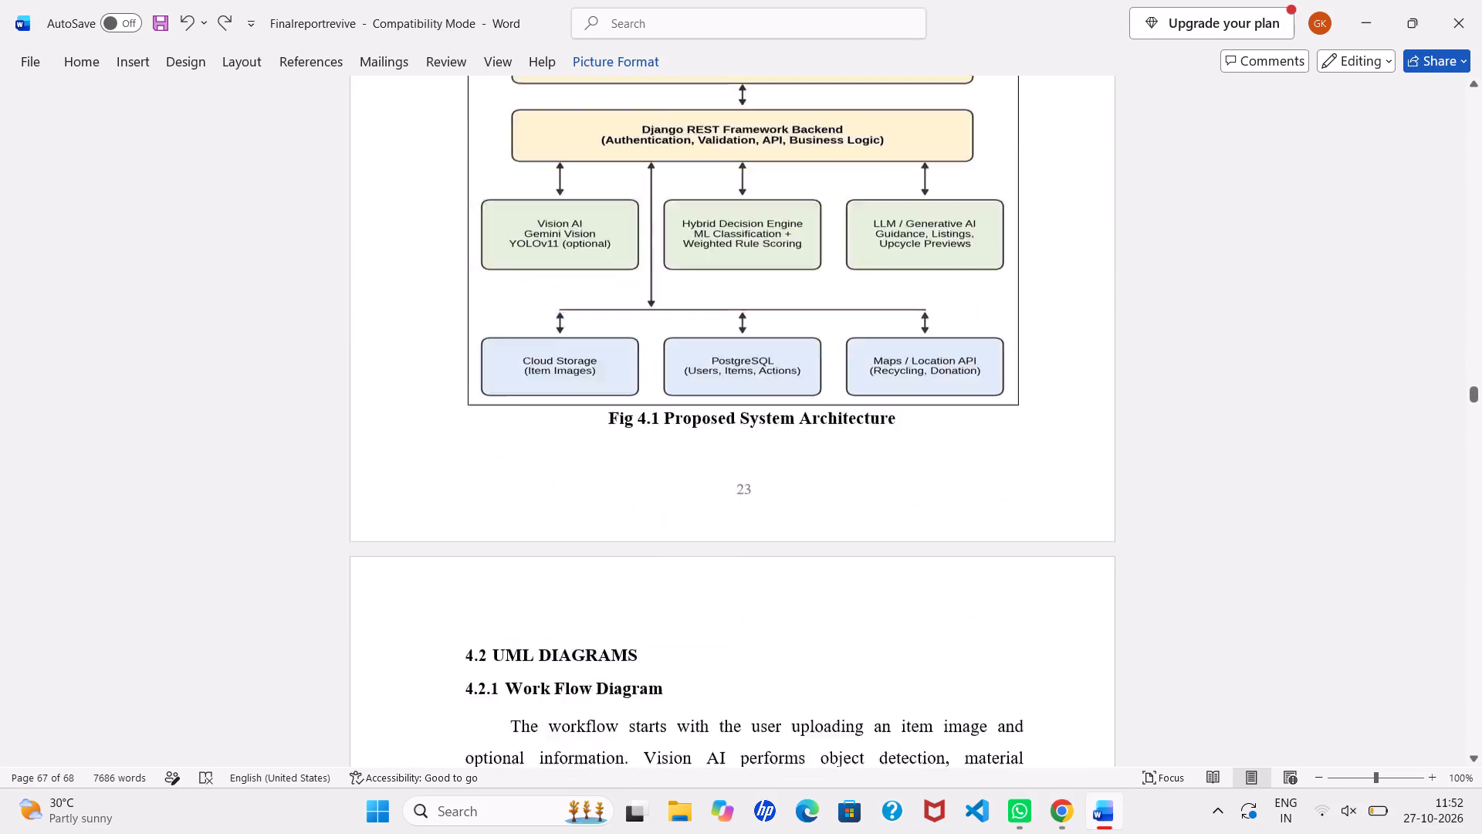
pyautogui.scroll(-4, 796, 721)
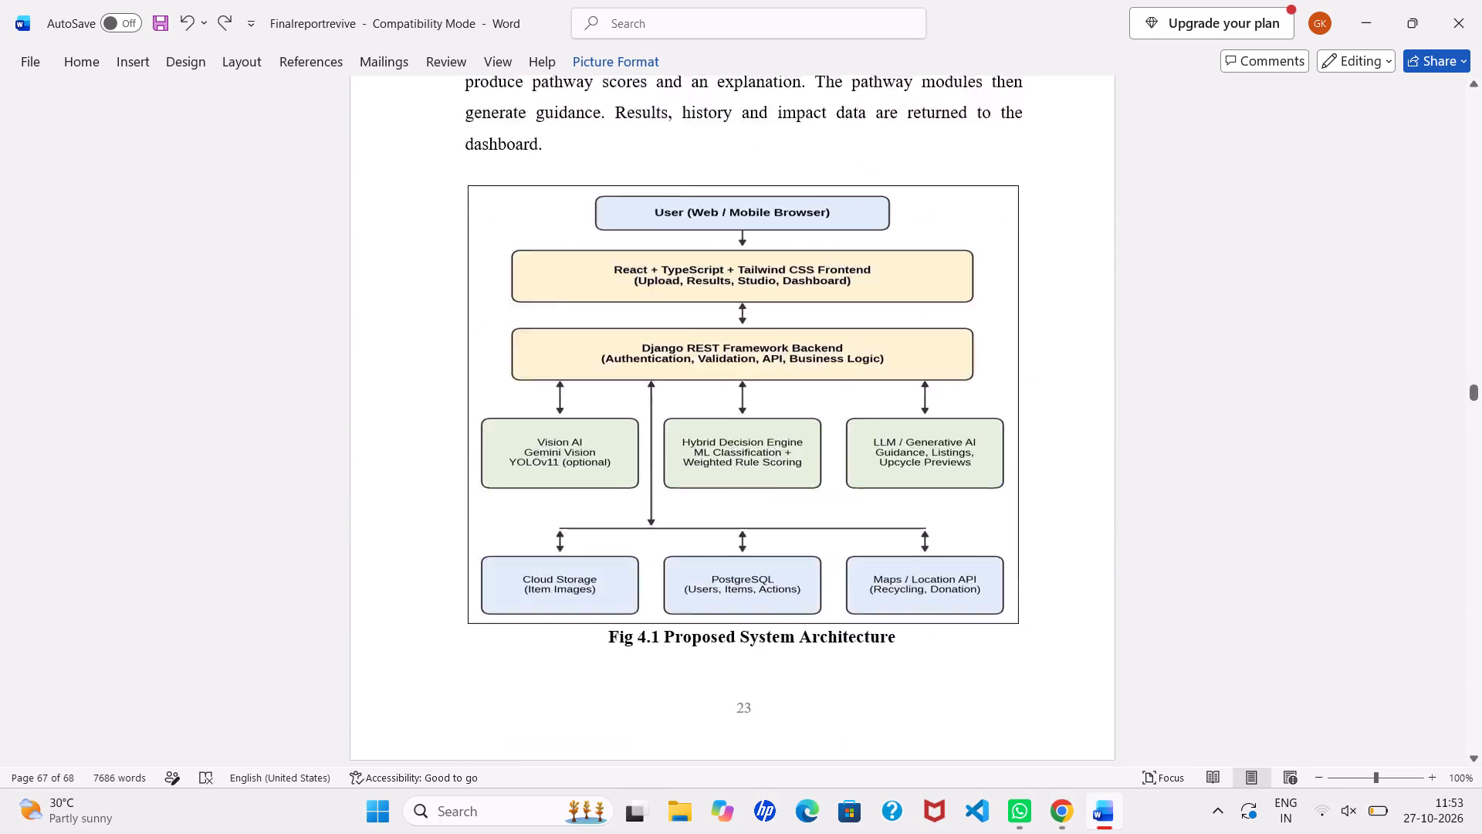
pyautogui.scroll(-3, 796, 721)
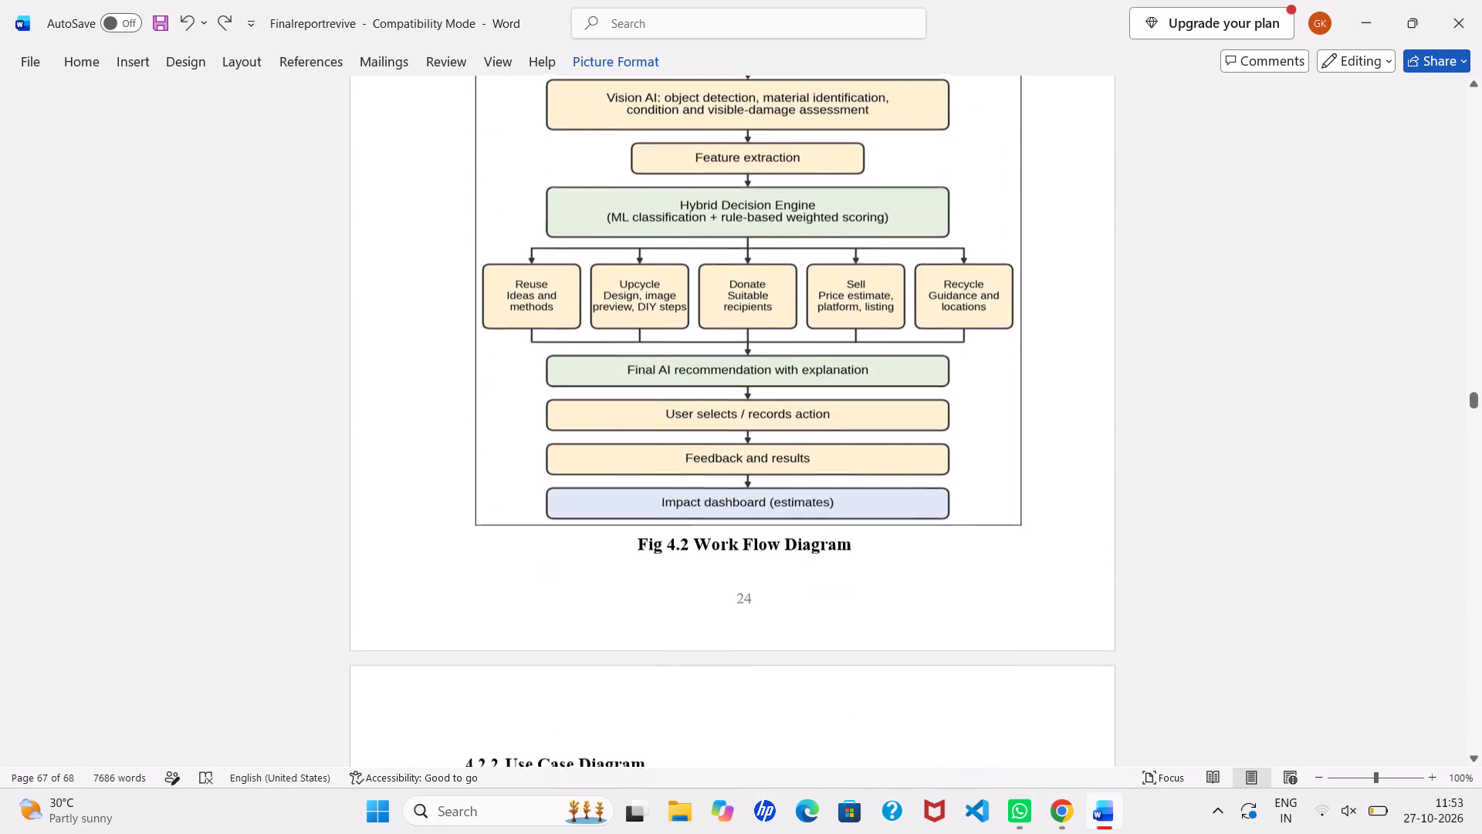
pyautogui.scroll(-5, 796, 721)
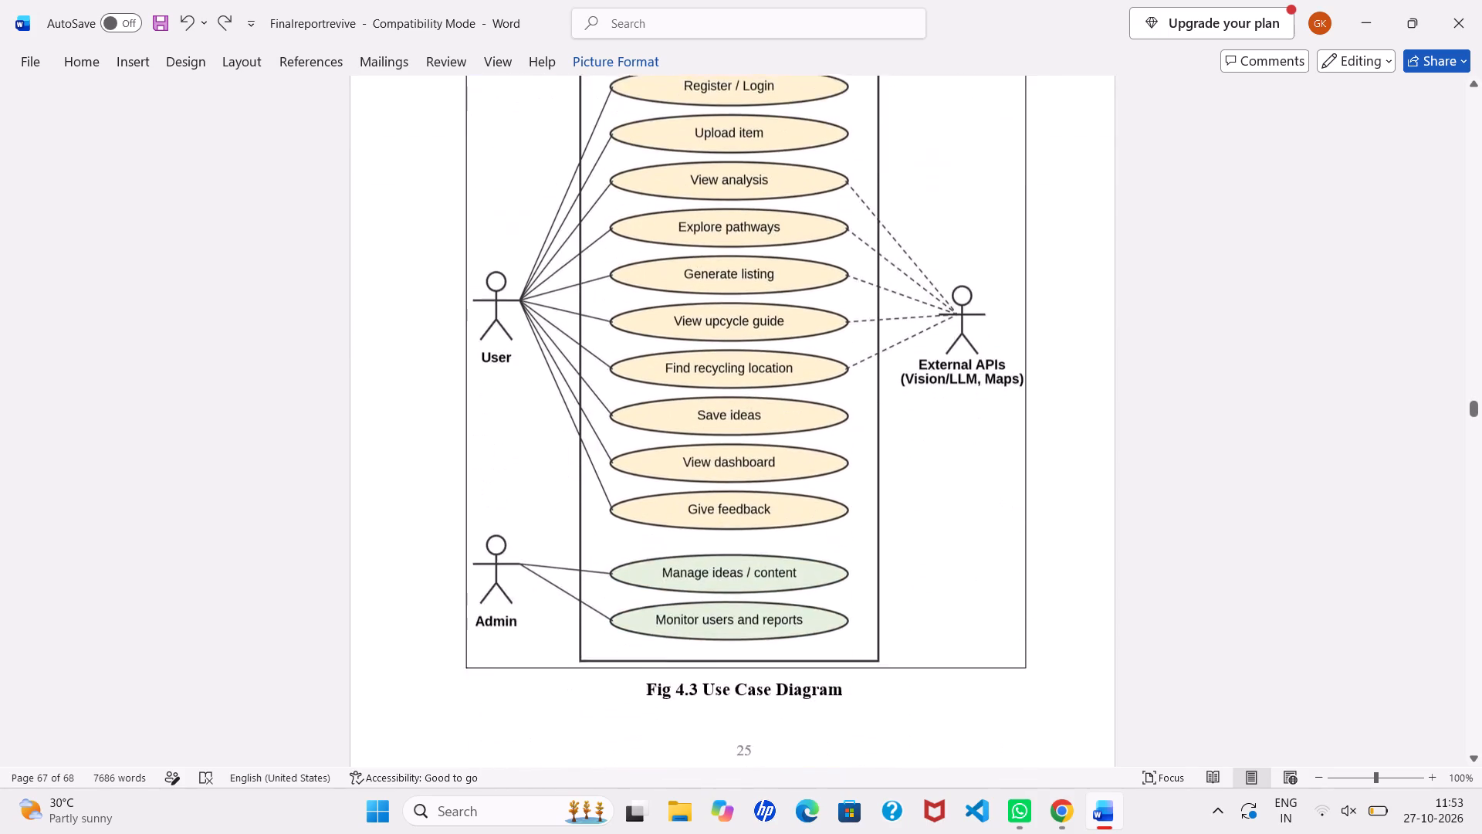
pyautogui.scroll(-6, 796, 721)
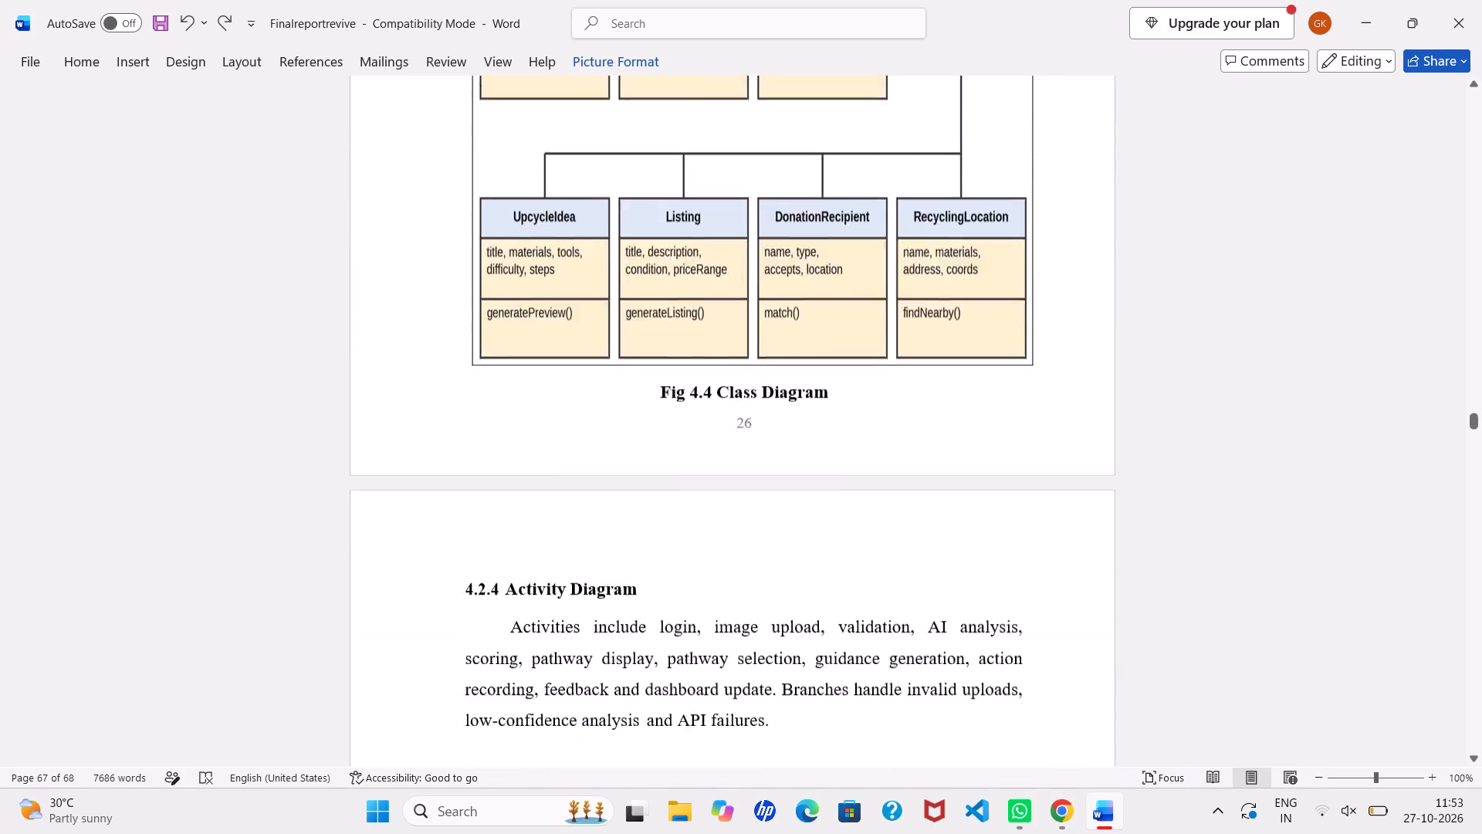
pyautogui.scroll(-4, 796, 721)
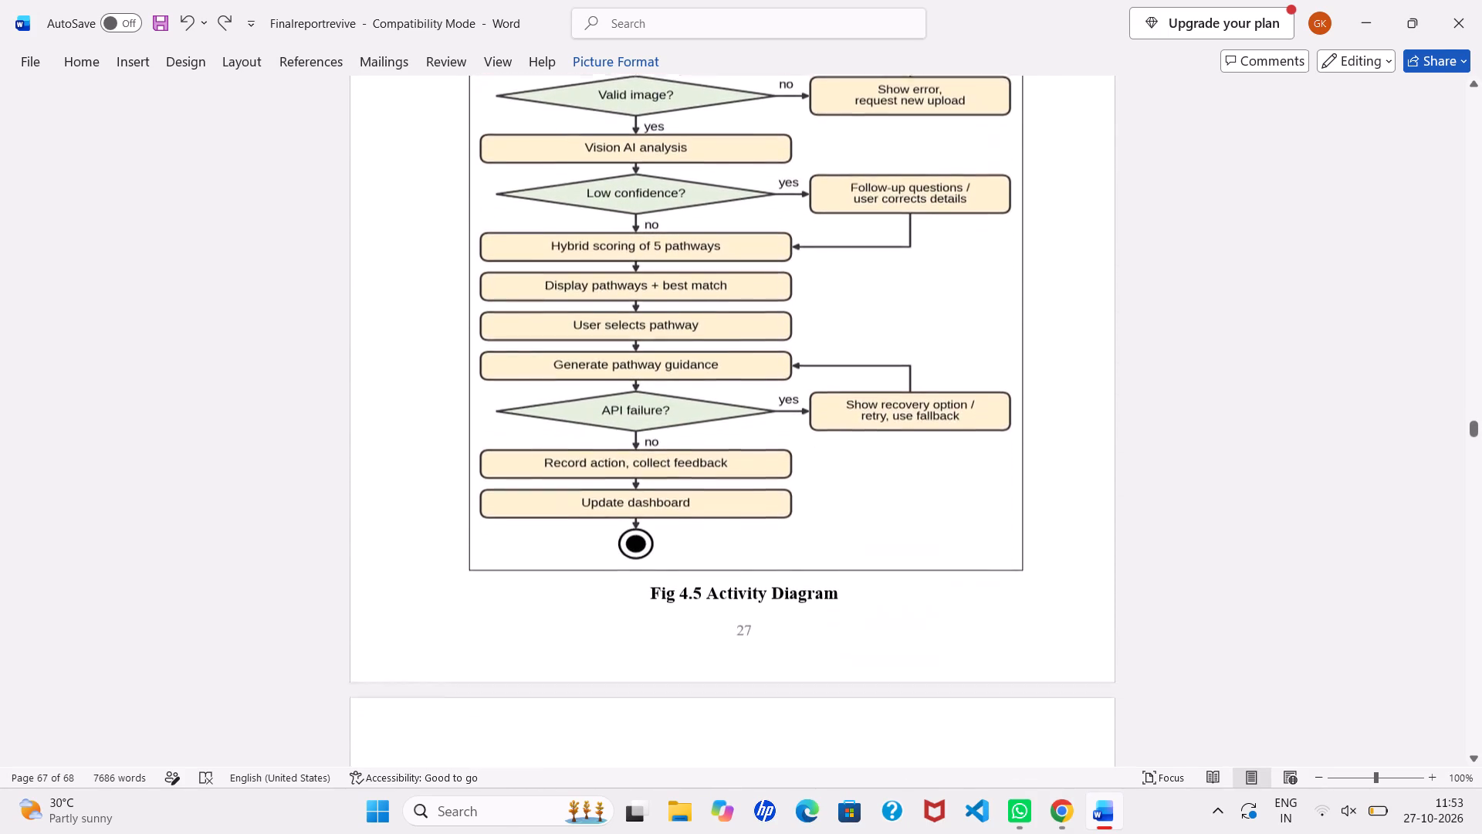
pyautogui.scroll(-5, 796, 721)
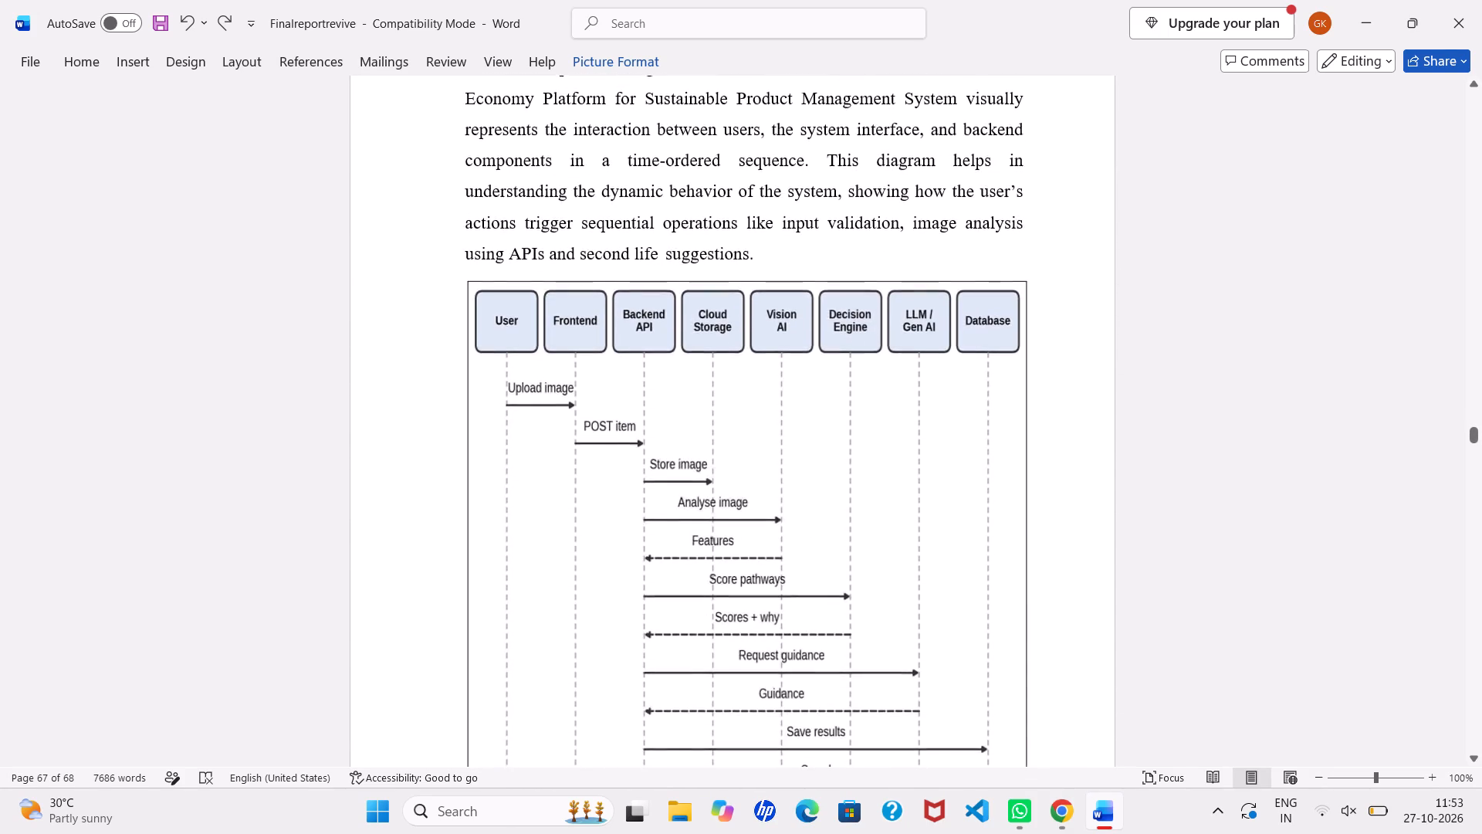
pyautogui.scroll(-4, 796, 721)
# Examine the opening page of Chapter 5 IMPLEMENTATION, comparing the alignment of the 5.1 MODULES and 5.2.1 Image Analysis Module text.
pyautogui.hscroll(1, 796, 721)
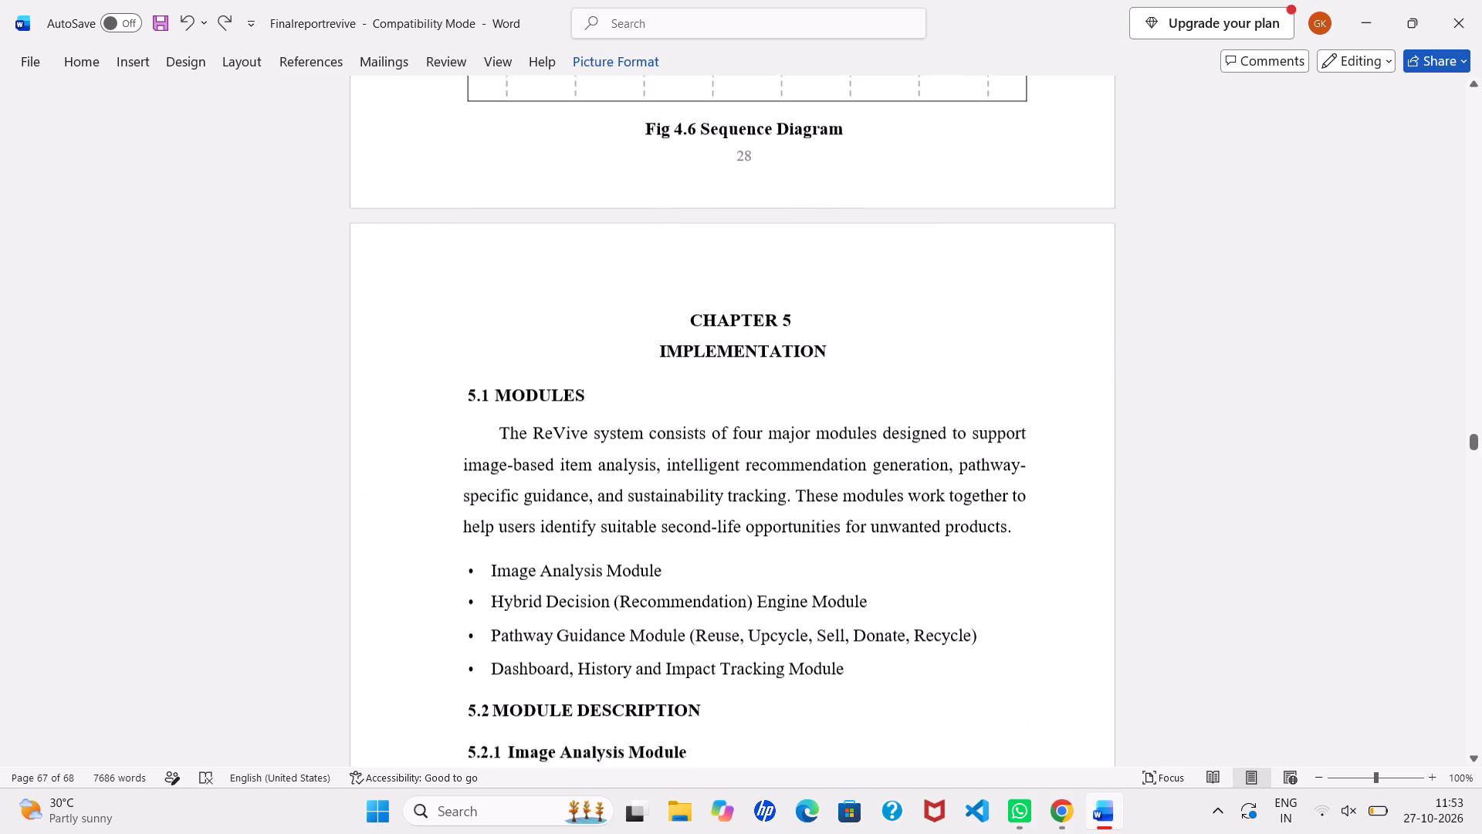
pyautogui.hscroll(1, 796, 721)
pyautogui.scroll(-2, 796, 721)
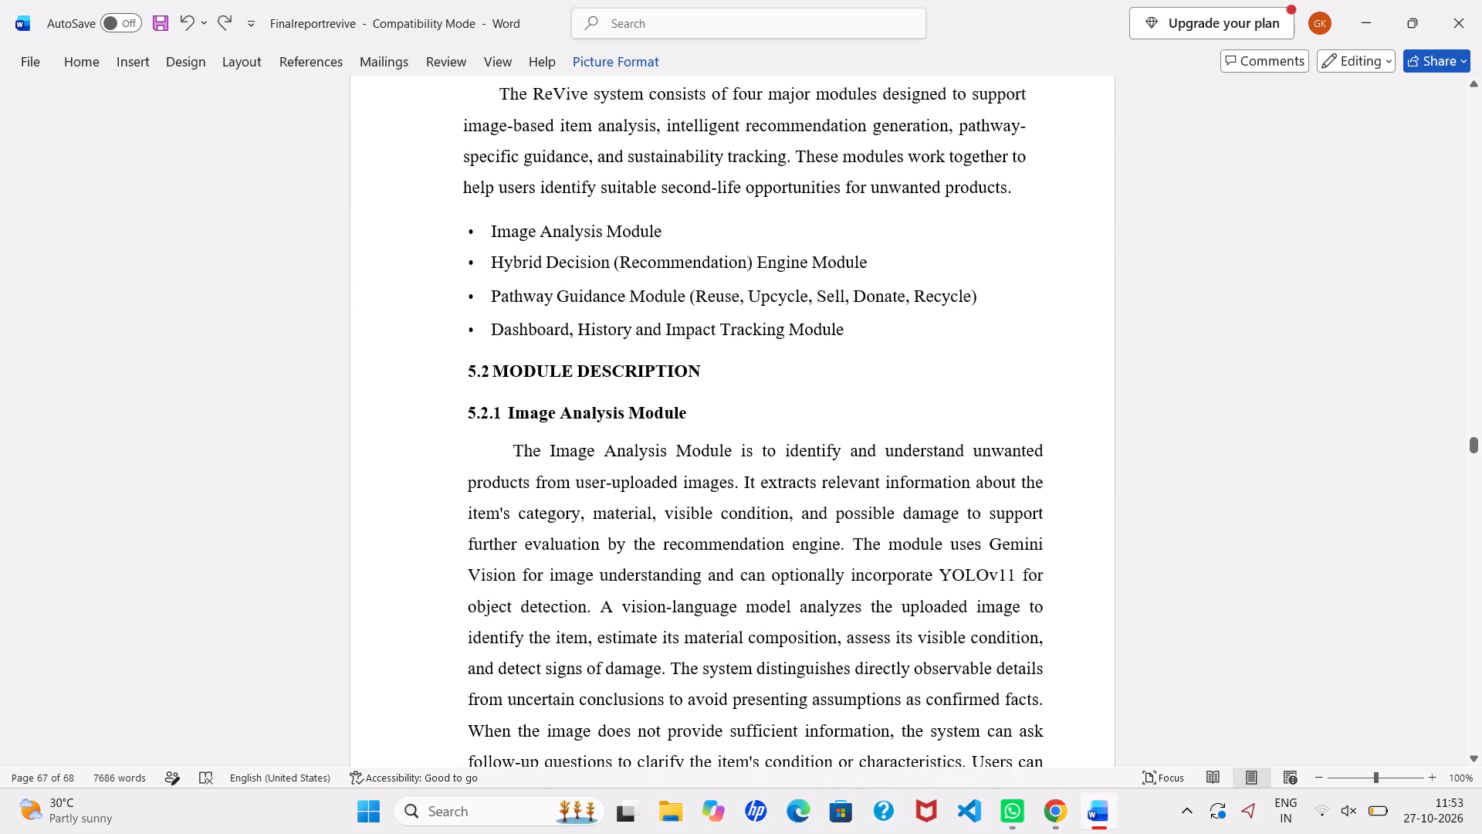
pyautogui.scroll(-2, 796, 721)
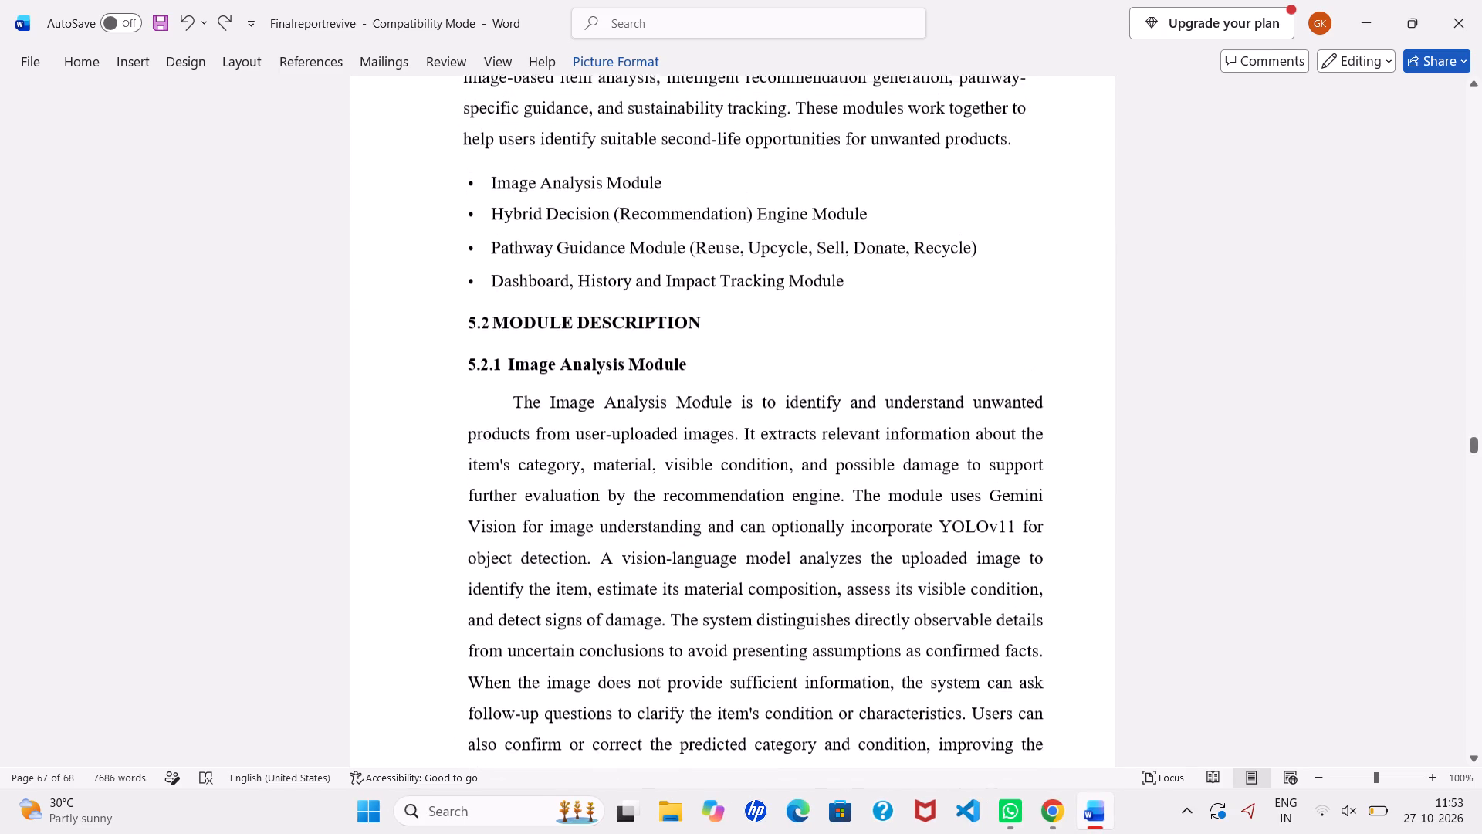
pyautogui.scroll(-4, 796, 721)
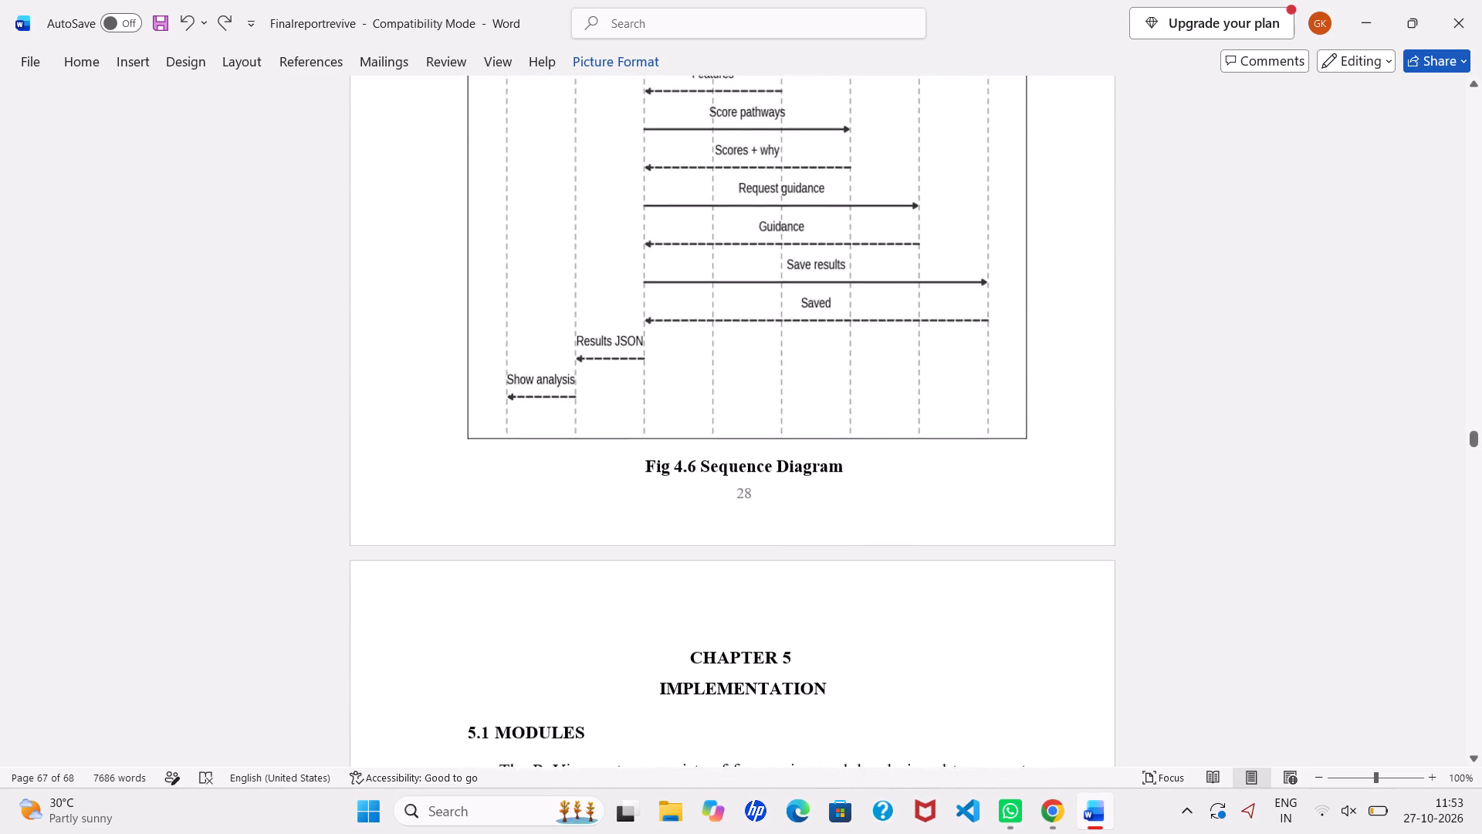
pyautogui.scroll(-4, 796, 721)
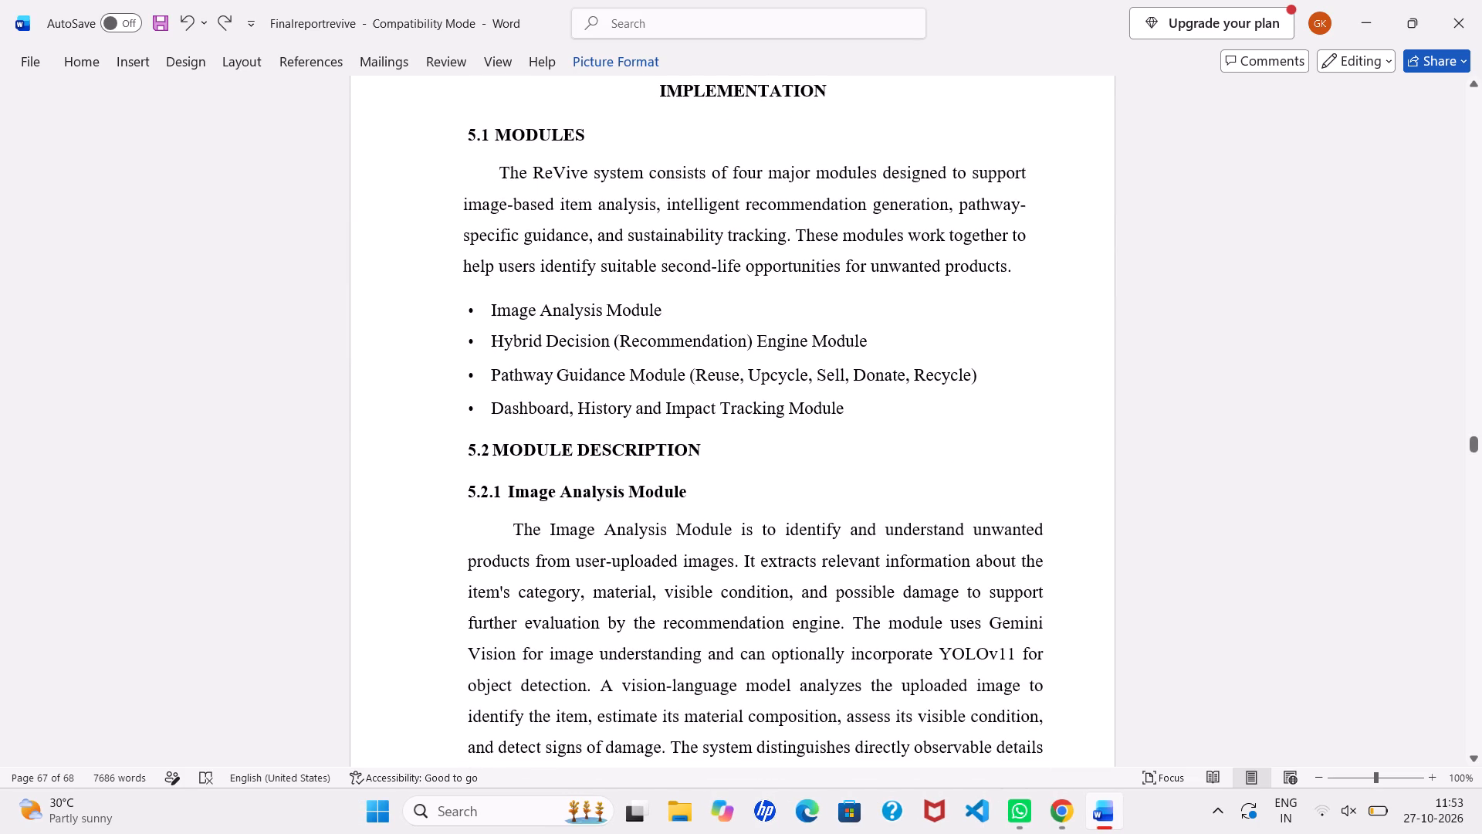
# Set the 5.1 MODULES introductory paragraph's left and right indents to 0 and its special indent to First line, 1.27 cm.
pyautogui.scroll(1, 796, 721)
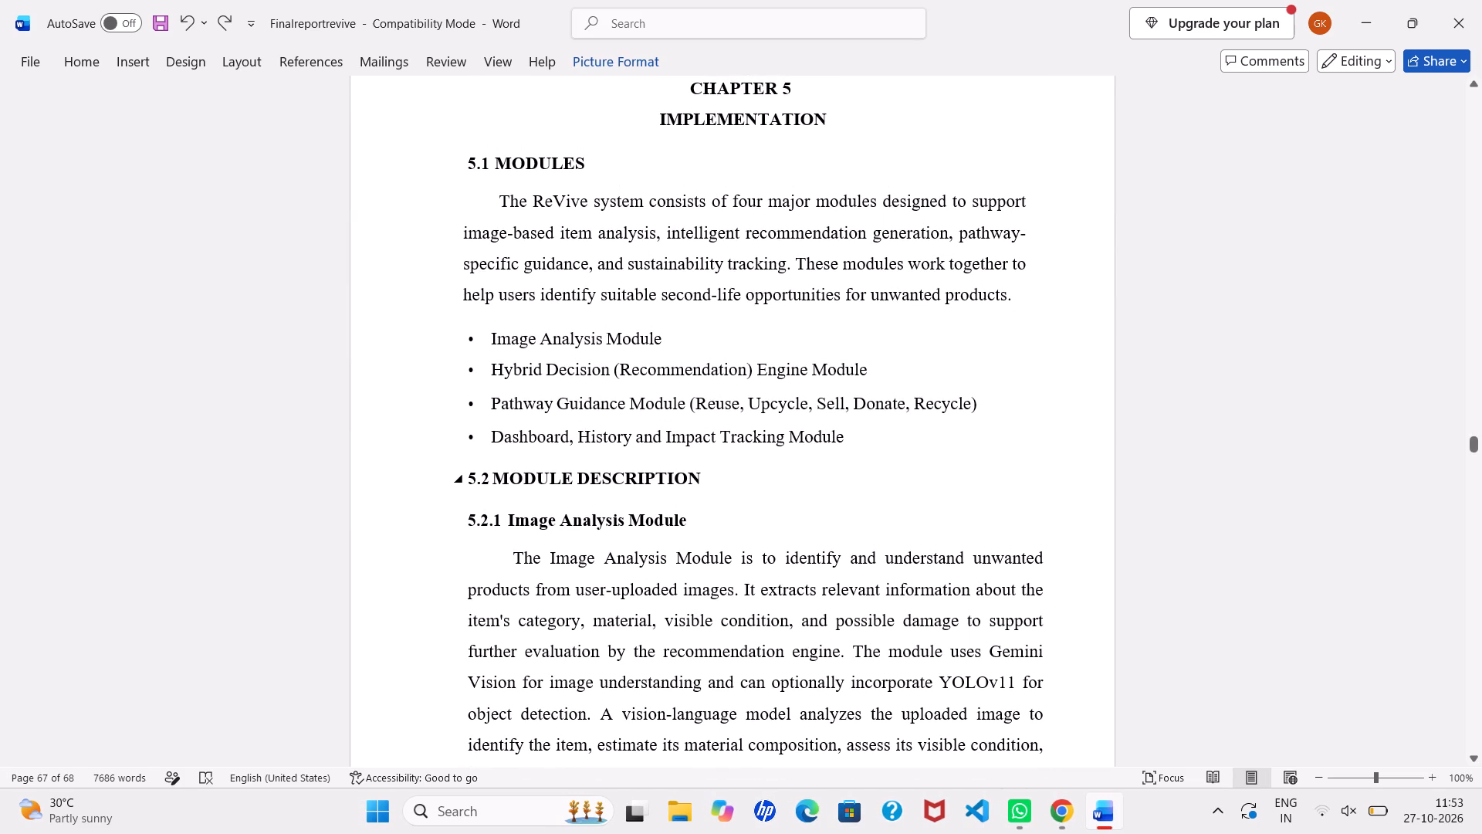
pyautogui.moveTo(501, 197); pyautogui.dragTo(591, 246)
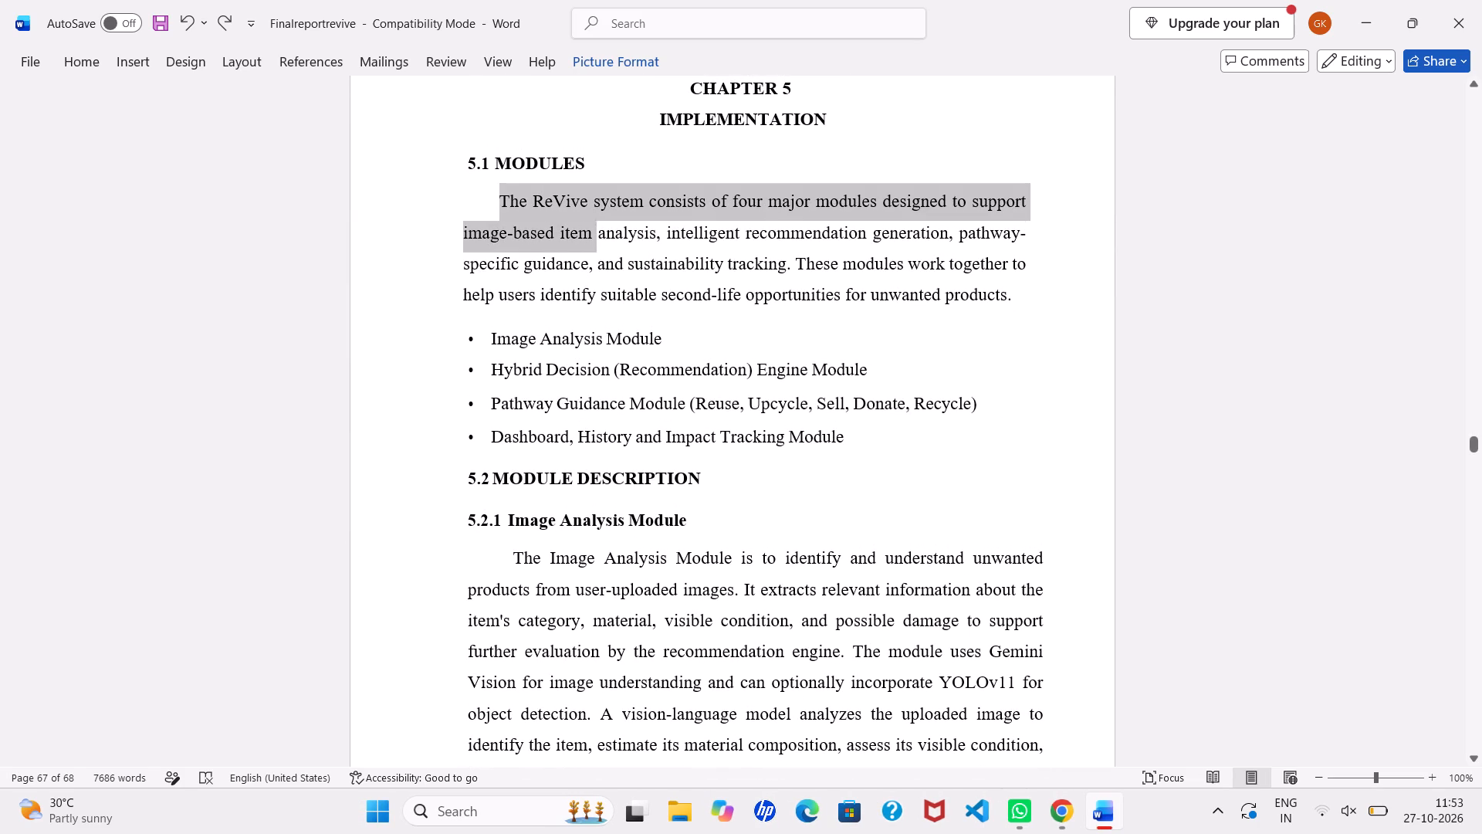
pyautogui.moveTo(591, 246); pyautogui.dragTo(1014, 313)
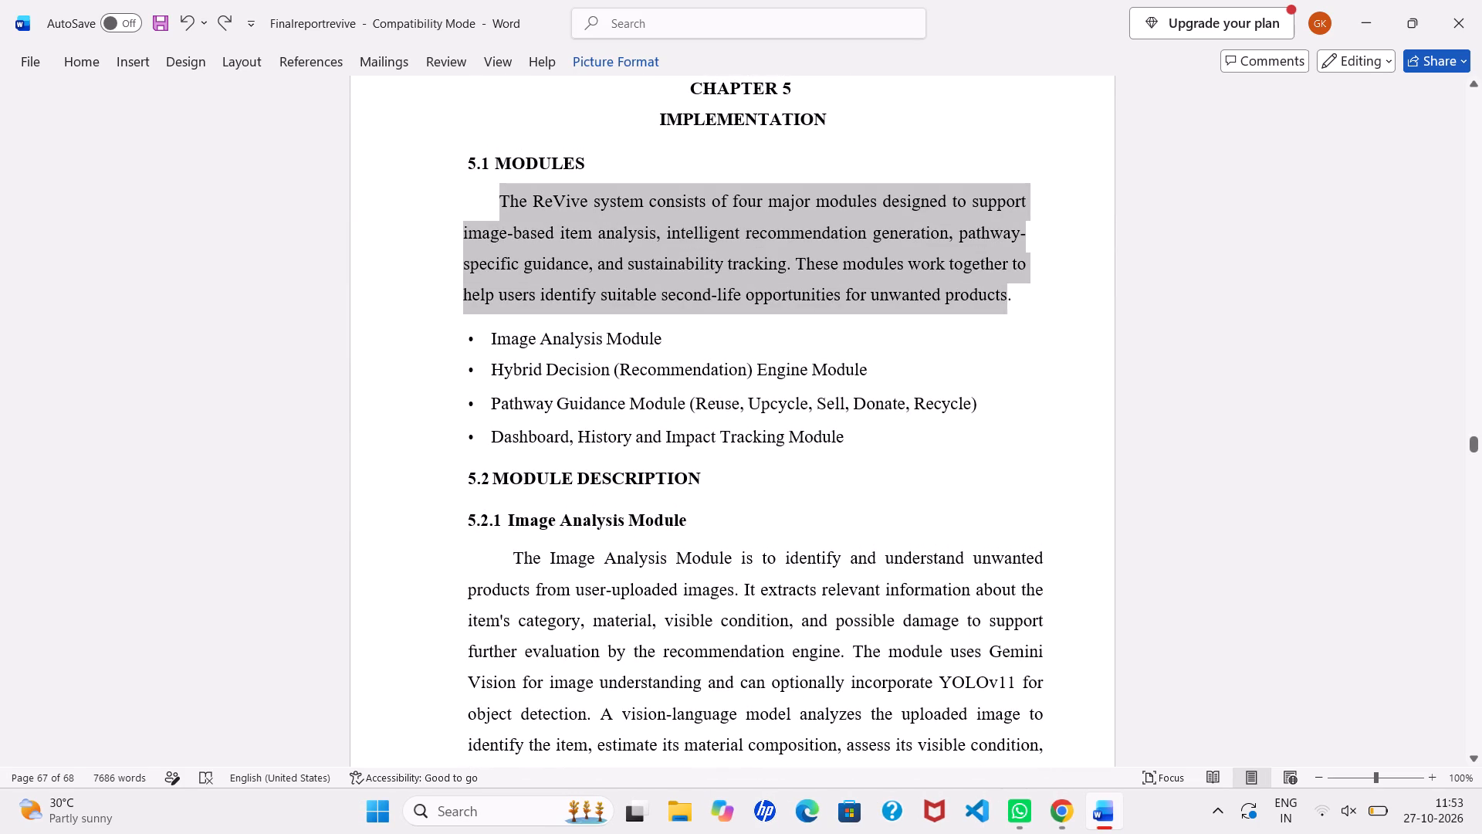
pyautogui.moveTo(1014, 313); pyautogui.dragTo(1061, 300)
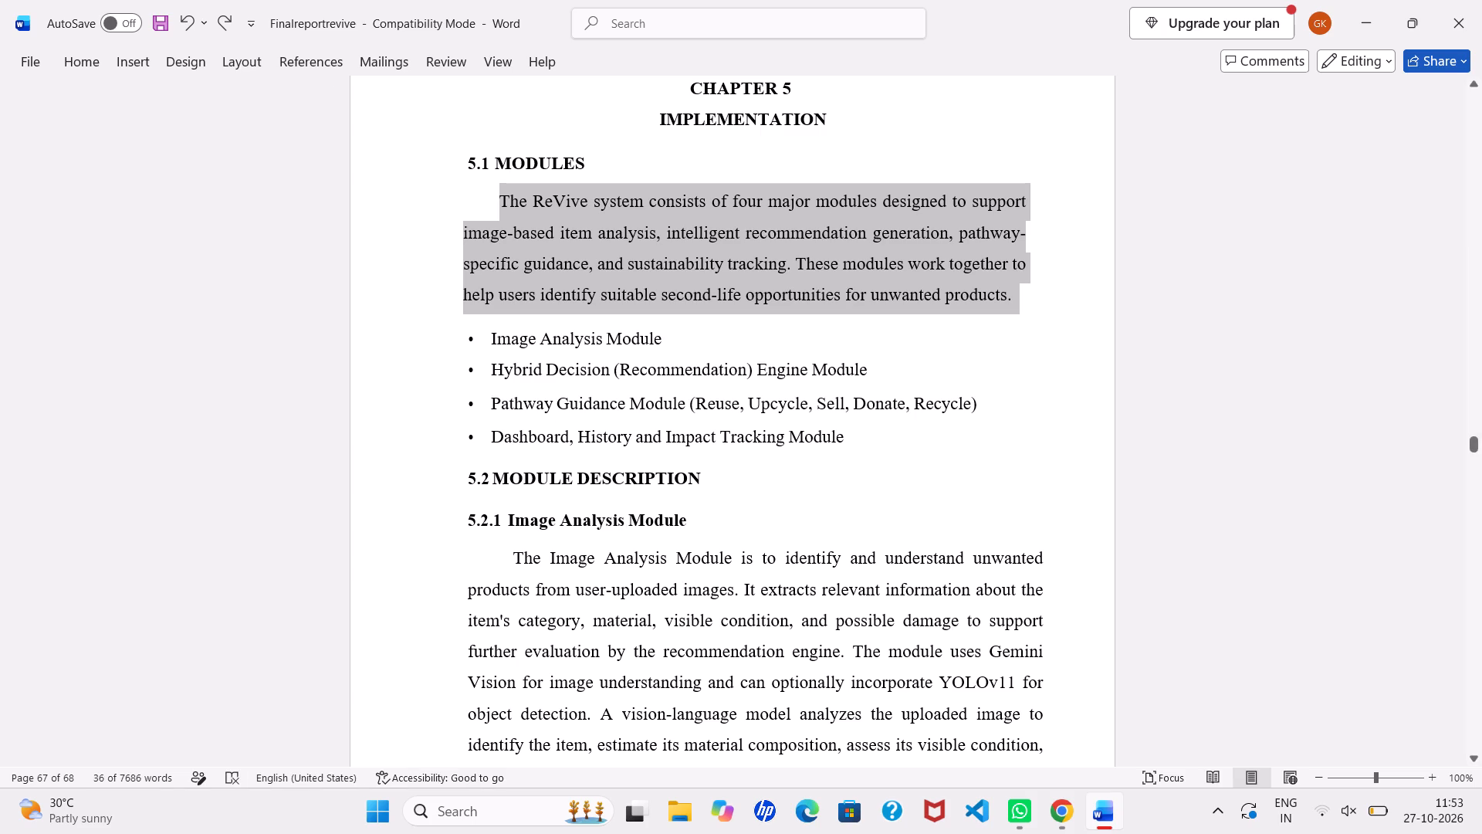
pyautogui.click(85, 56)
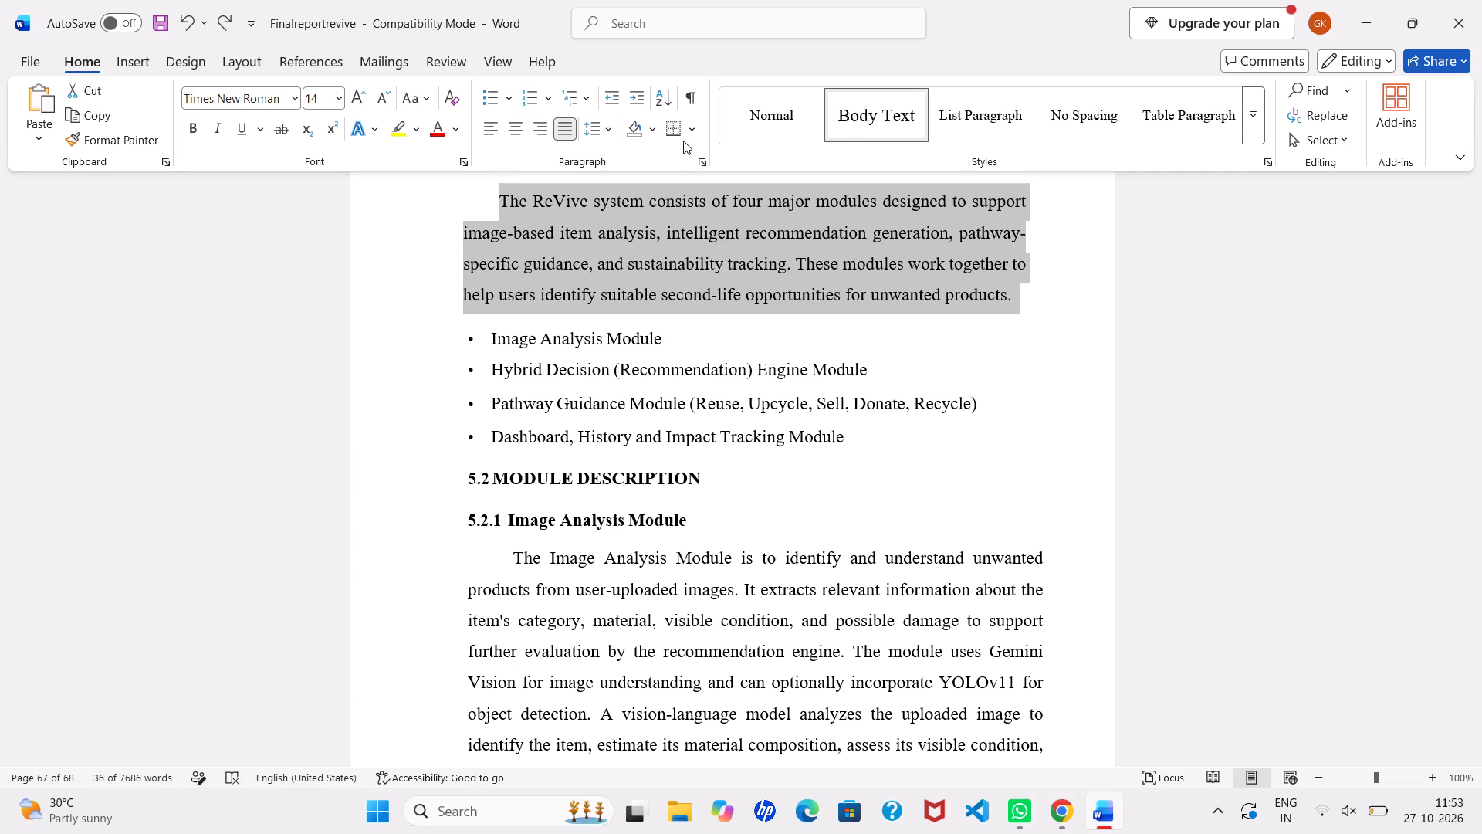
pyautogui.click(699, 154)
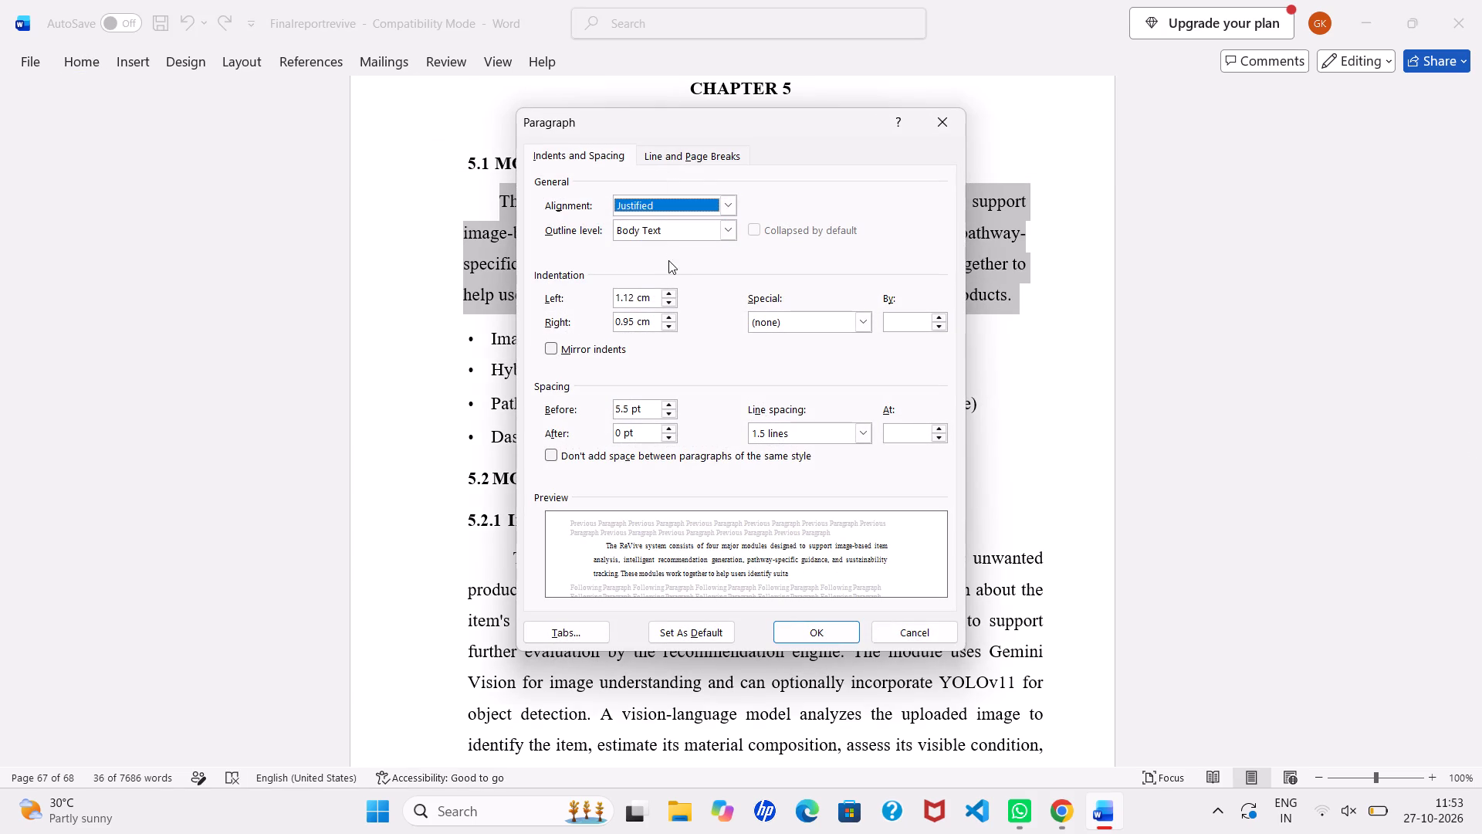
pyautogui.click(648, 298)
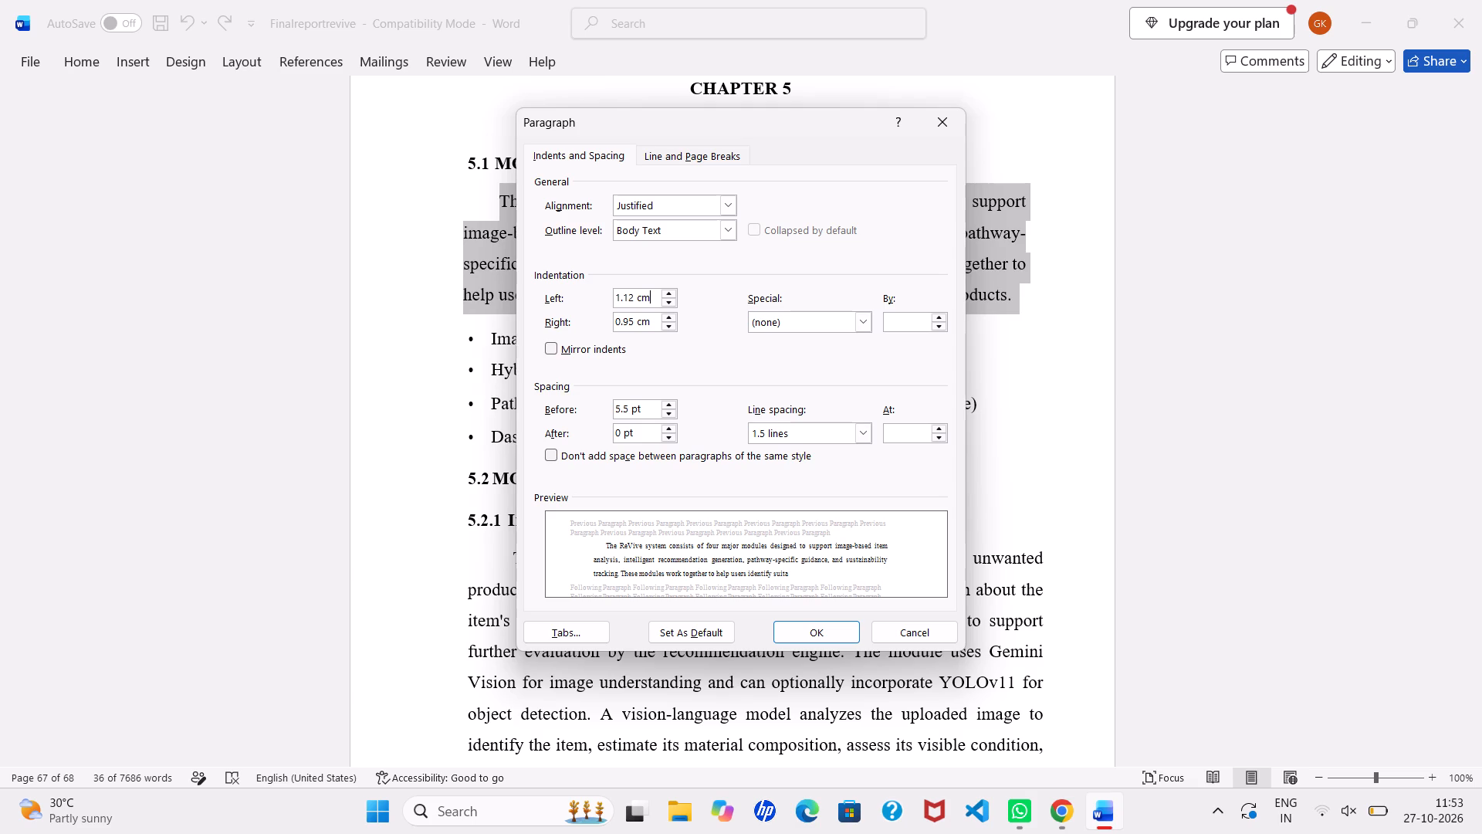
pyautogui.press('Left')
pyautogui.press('BackSpace')
pyautogui.press('BackSpace')
pyautogui.press('BackSpace')
pyautogui.press('BackSpace')
pyautogui.press('BackSpace')
pyautogui.press('BackSpace')
pyautogui.press('Right')
pyautogui.press('BackSpace')
pyautogui.press('BackSpace')
pyautogui.press('0')
pyautogui.click(655, 320)
pyautogui.press('BackSpace')
pyautogui.press('BackSpace')
pyautogui.press('BackSpace')
pyautogui.press('BackSpace')
pyautogui.press('BackSpace')
pyautogui.press('BackSpace')
pyautogui.press('BackSpace')
pyautogui.press('BackSpace')
pyautogui.press('BackSpace')
pyautogui.press('BackSpace')
pyautogui.press('BackSpace')
pyautogui.press('BackSpace')
pyautogui.press('BackSpace')
pyautogui.press('BackSpace')
pyautogui.press('BackSpace')
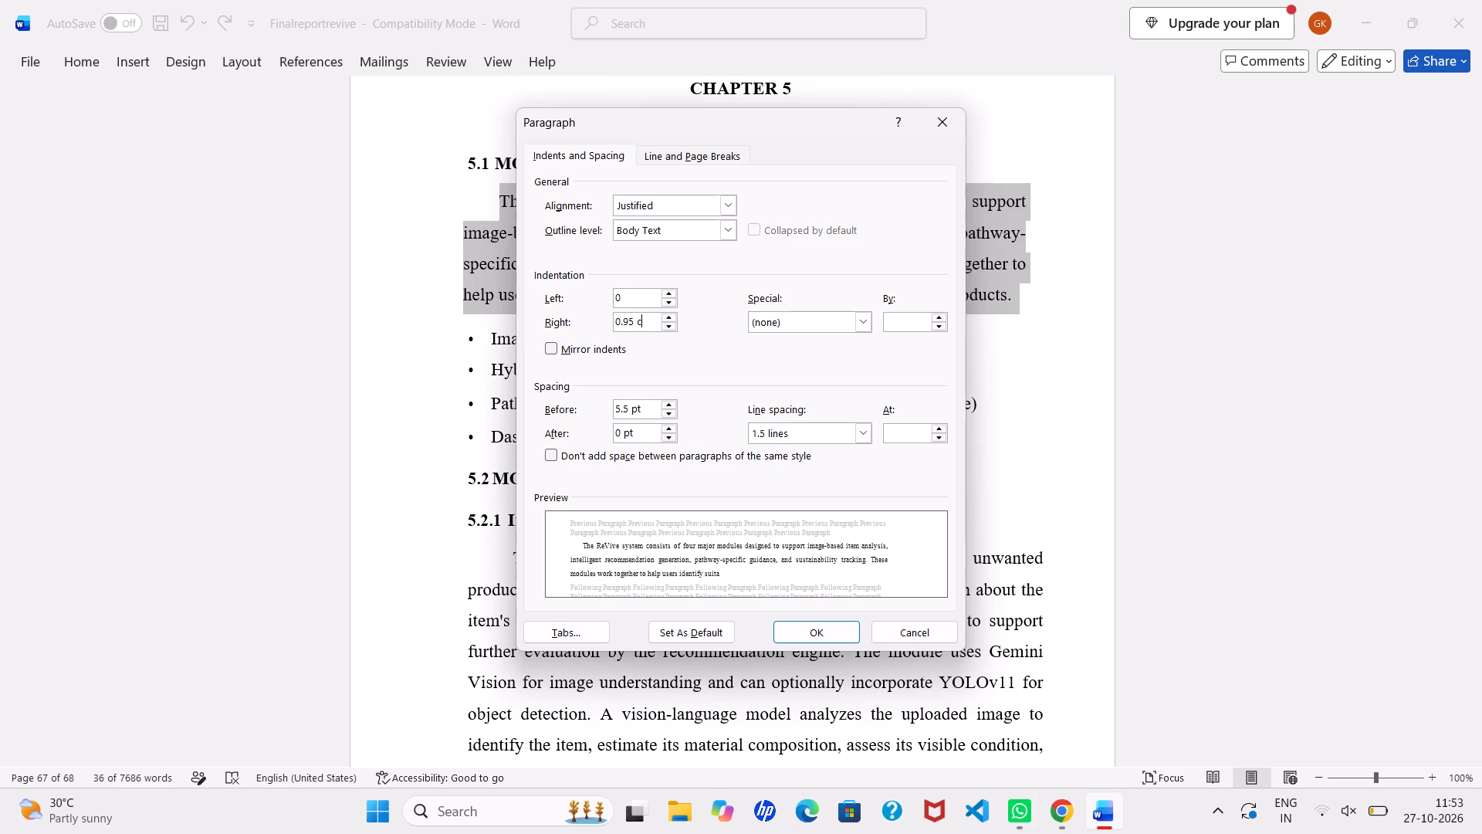
pyautogui.press('0')
pyautogui.click(864, 321)
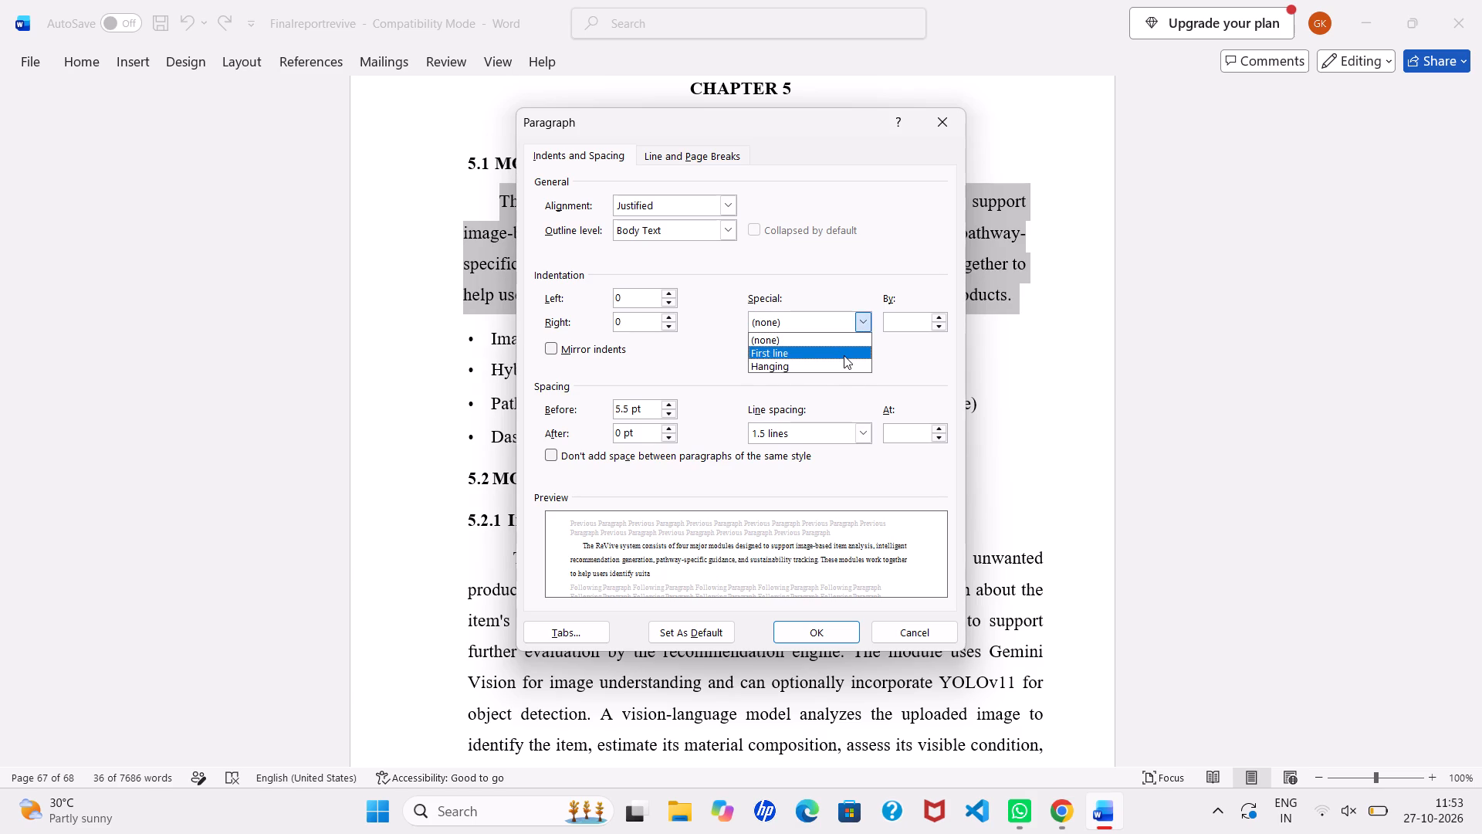
pyautogui.click(844, 355)
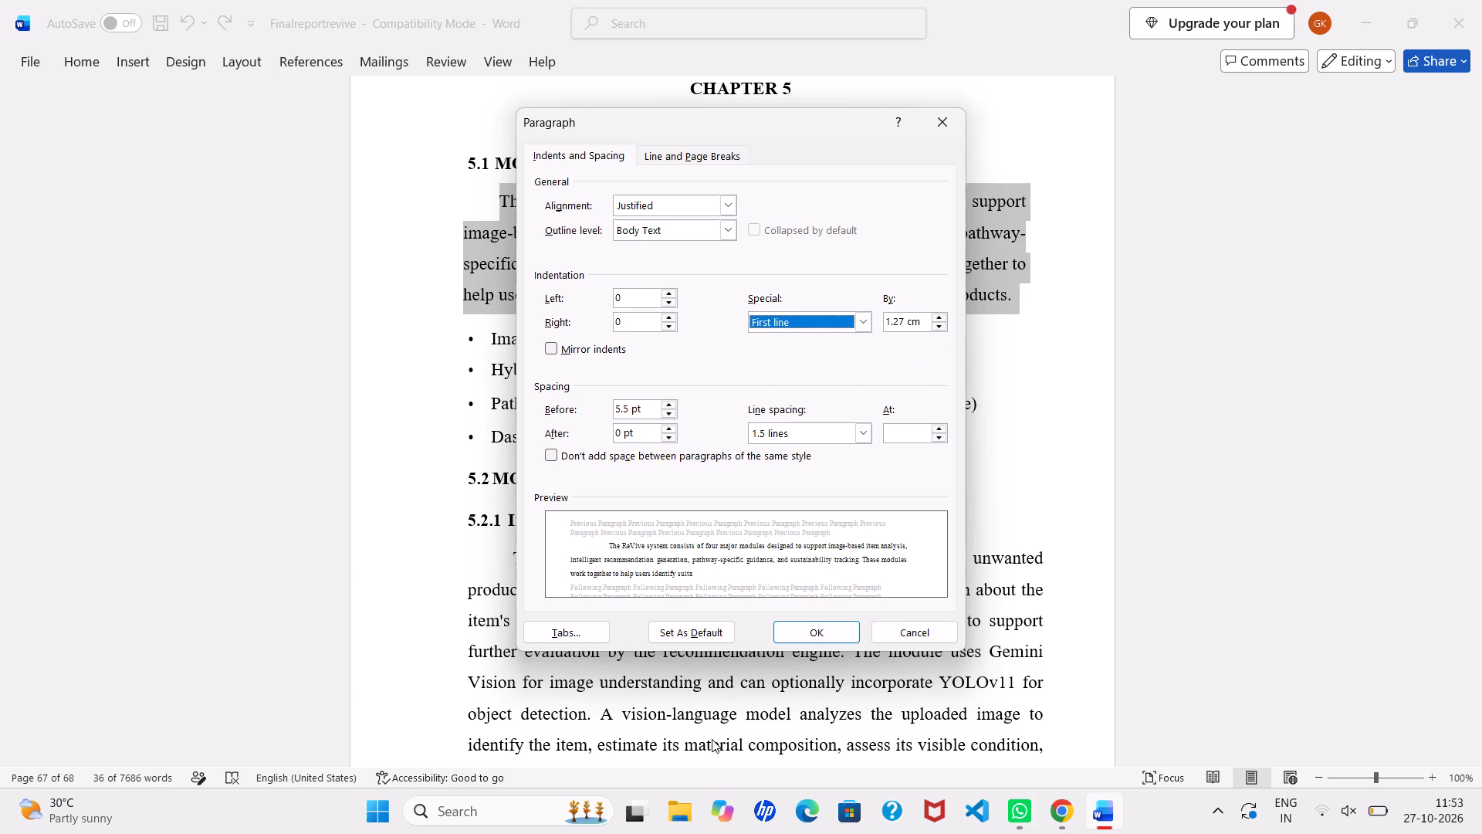
pyautogui.click(821, 639)
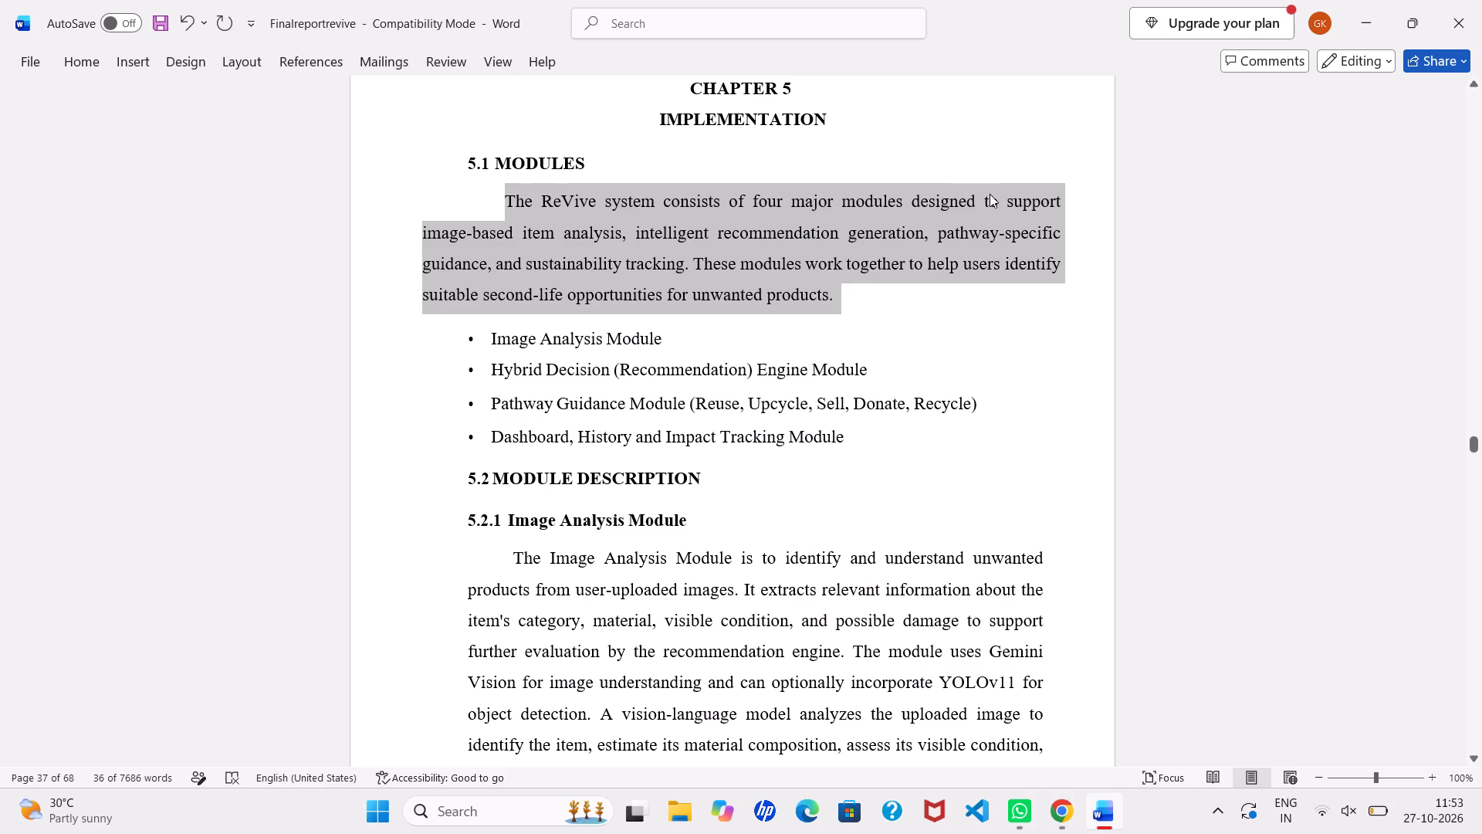
# Break the 5.1 MODULES introductory paragraph into separate indented lines before "image-based", "specific guidance" and "help users".
pyautogui.click(421, 229)
pyautogui.press('Return')
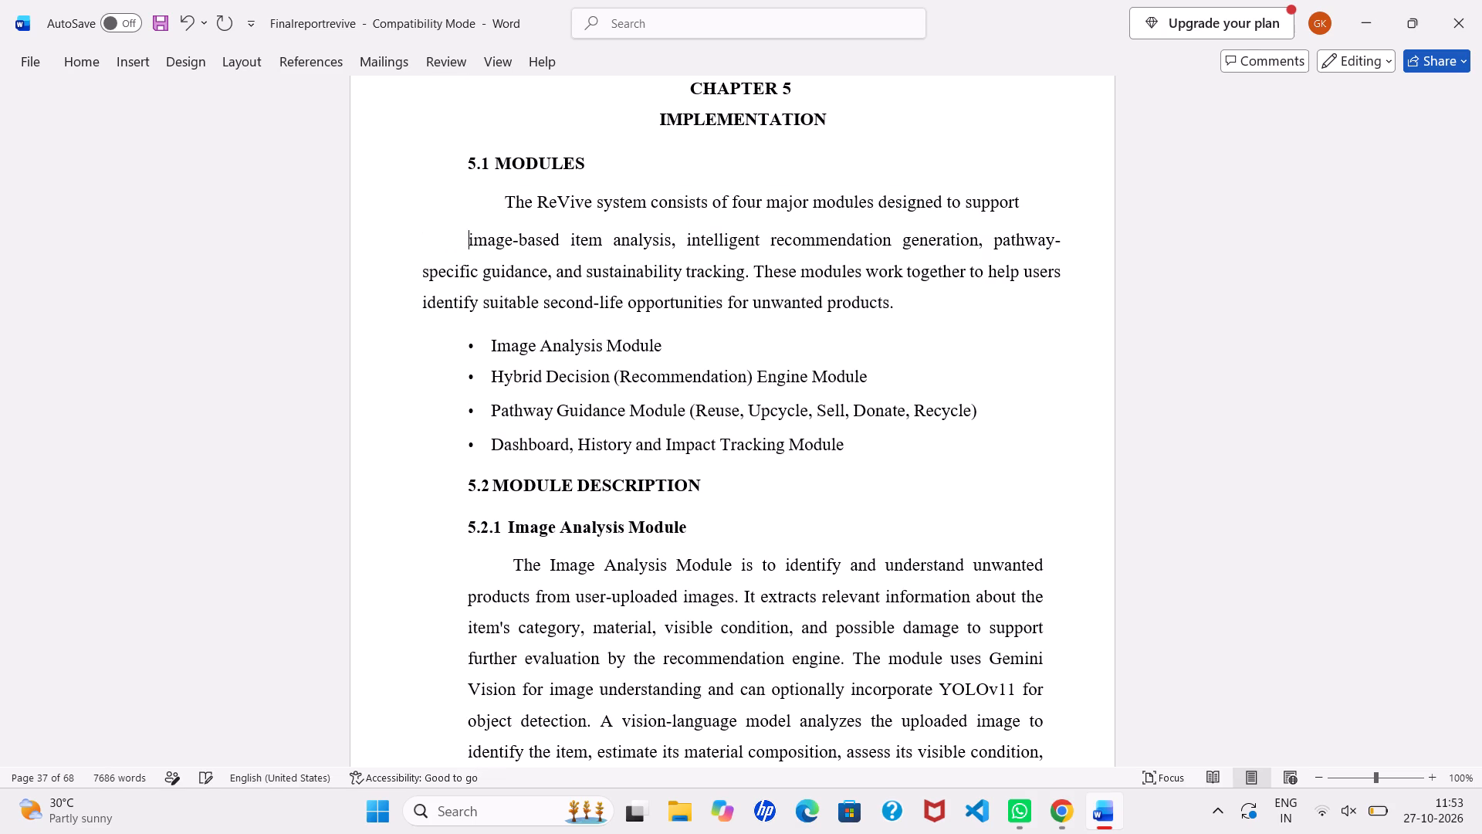
pyautogui.click(425, 272)
pyautogui.press('space')
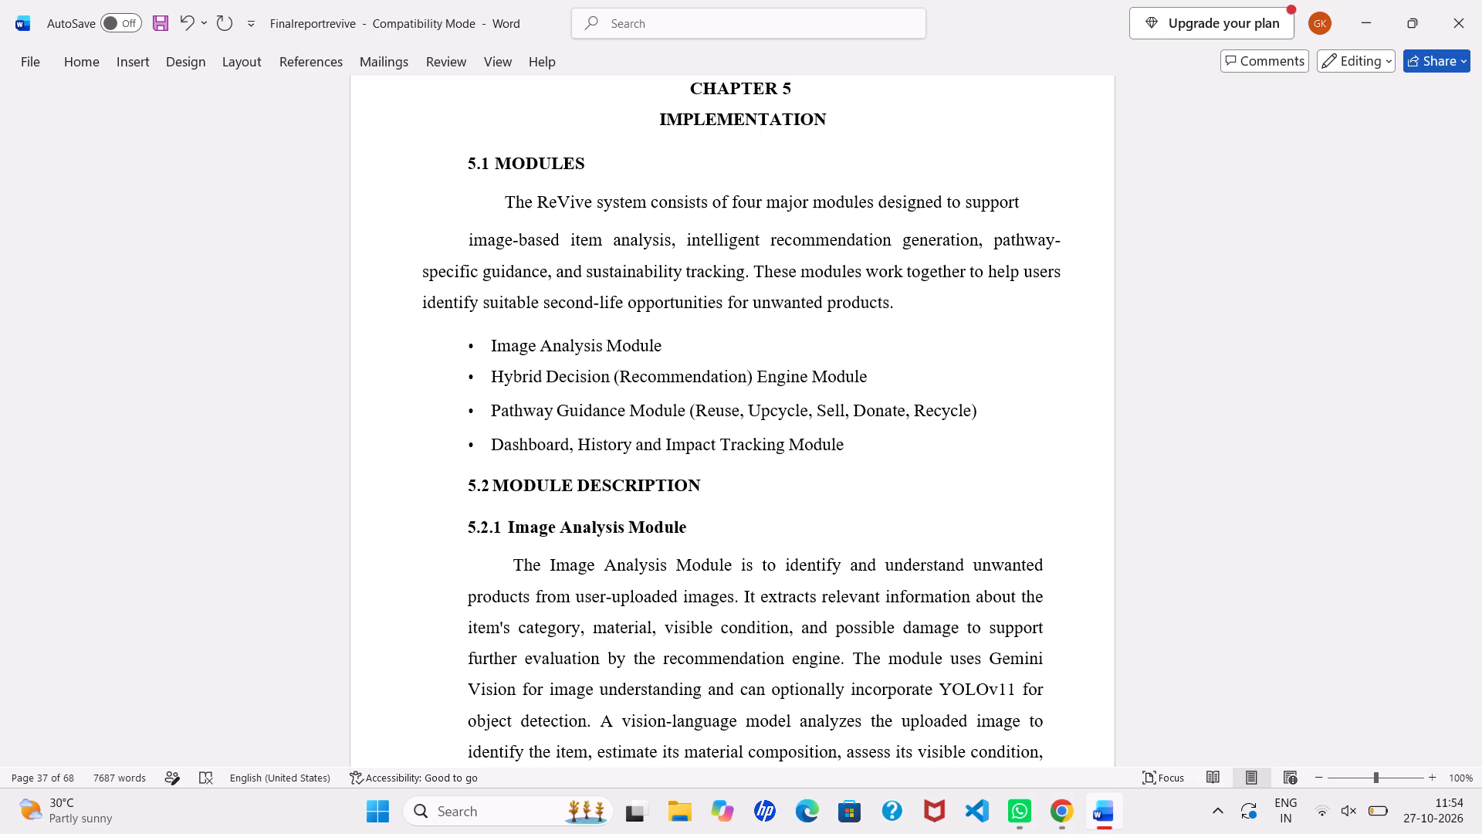
pyautogui.press('Return')
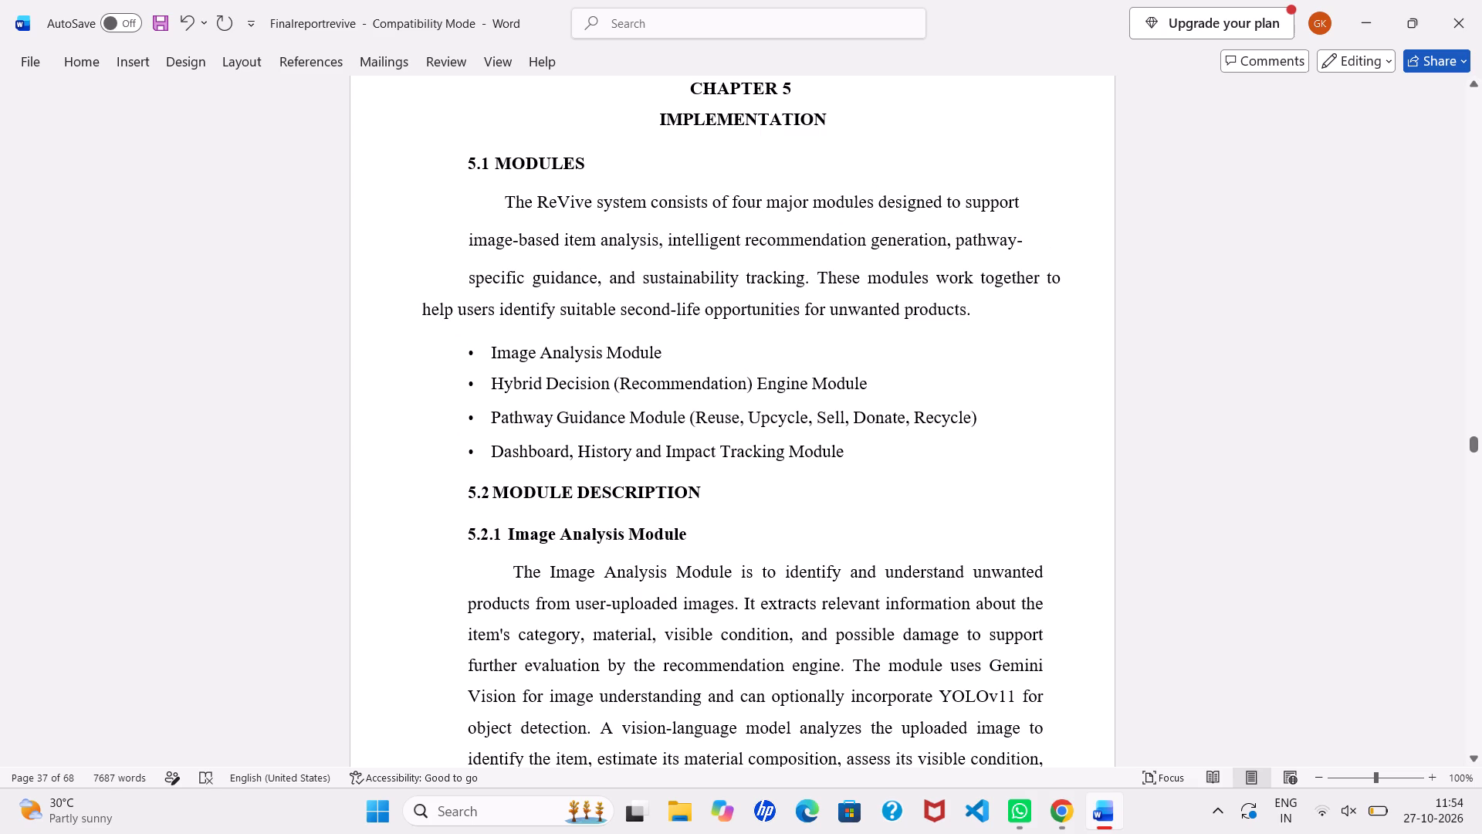
pyautogui.click(422, 309)
pyautogui.press('Return')
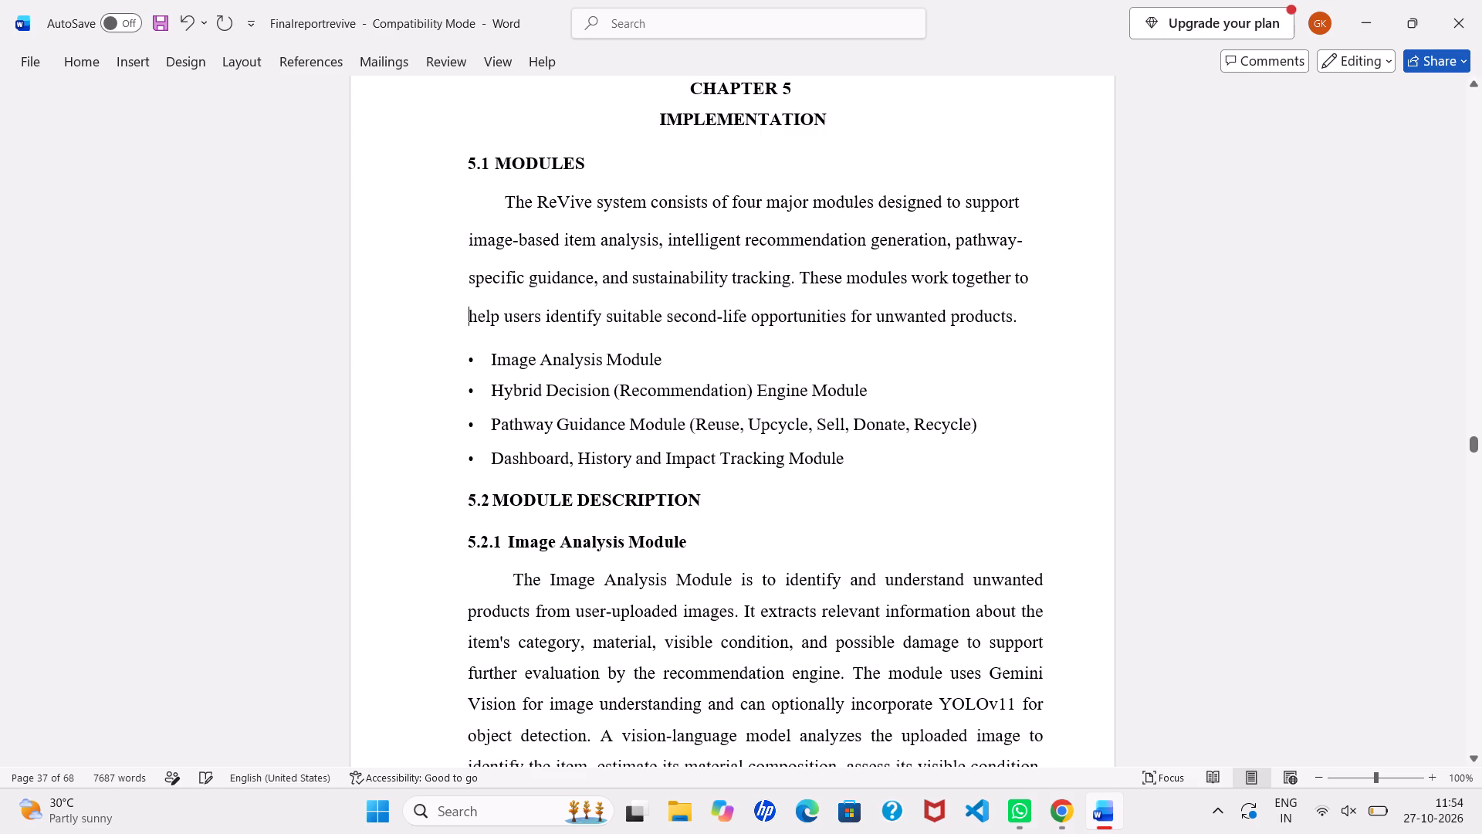
# Widen the first line of the 5.1 MODULES paragraph by adding an extra space after "ReVive", "system", "consists" and "of".
pyautogui.click(596, 195)
pyautogui.press('space')
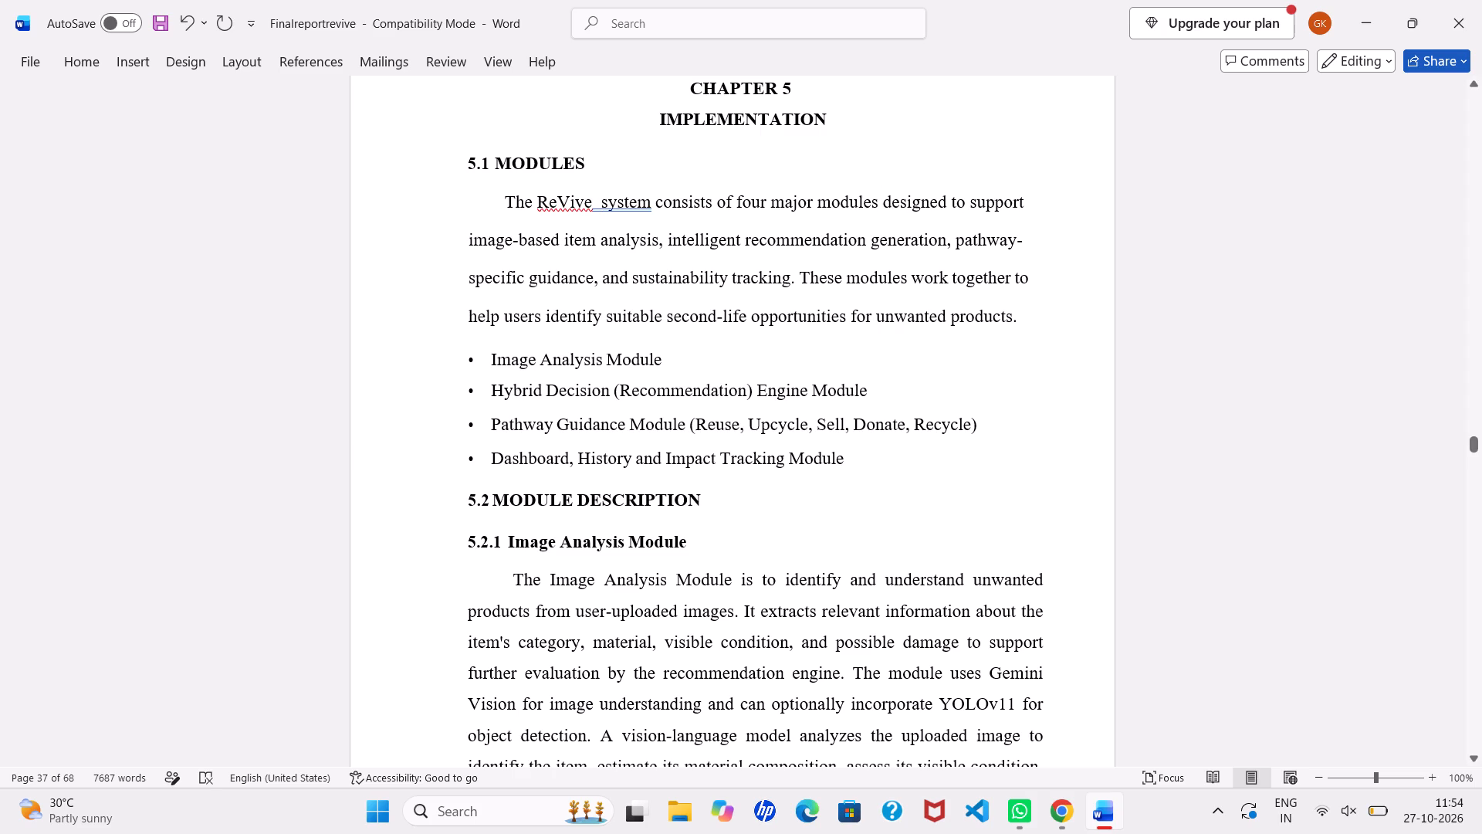
pyautogui.click(654, 201)
pyautogui.press('space')
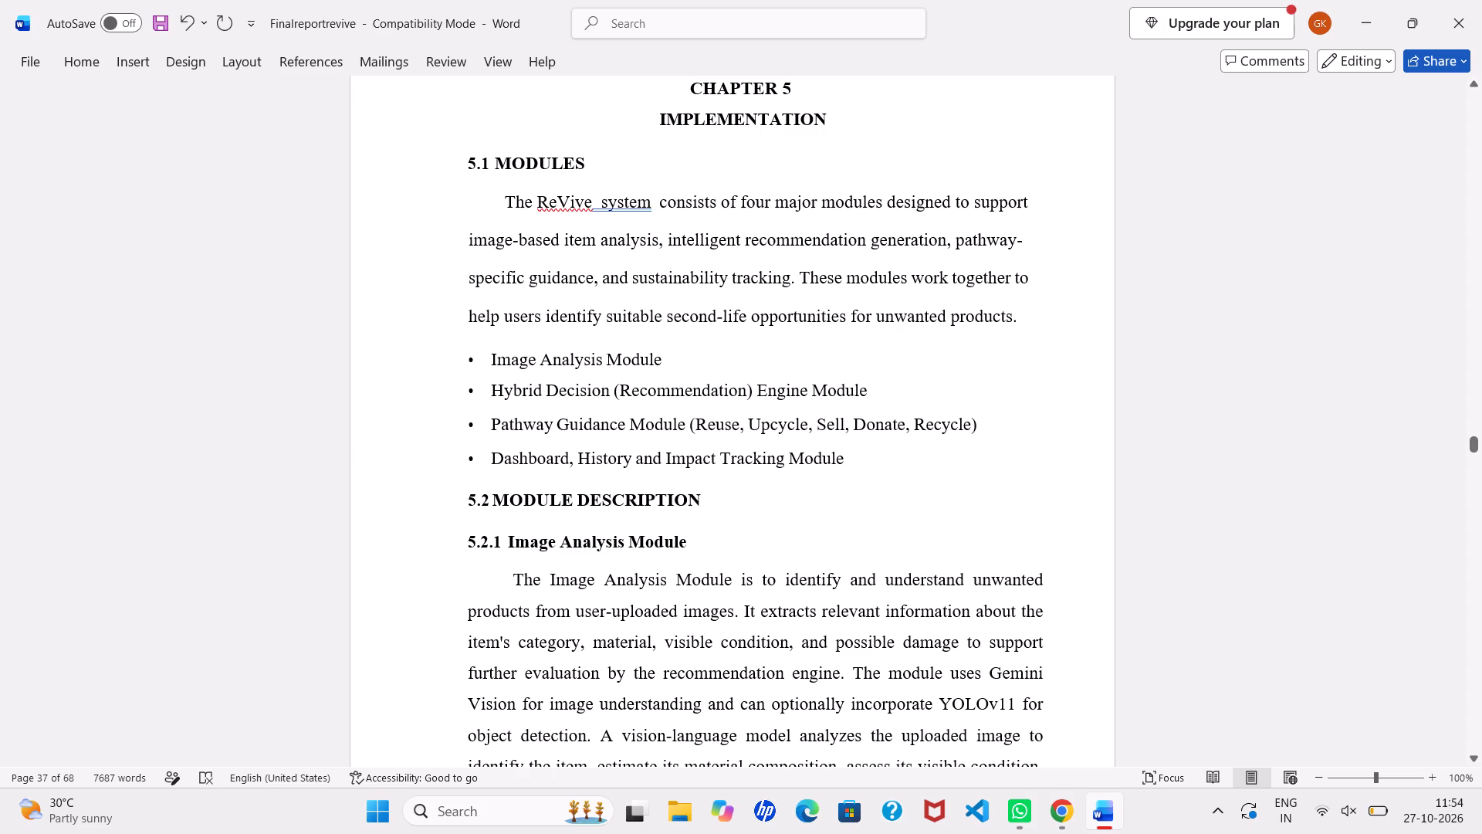
pyautogui.click(719, 204)
pyautogui.press('space')
pyautogui.click(742, 204)
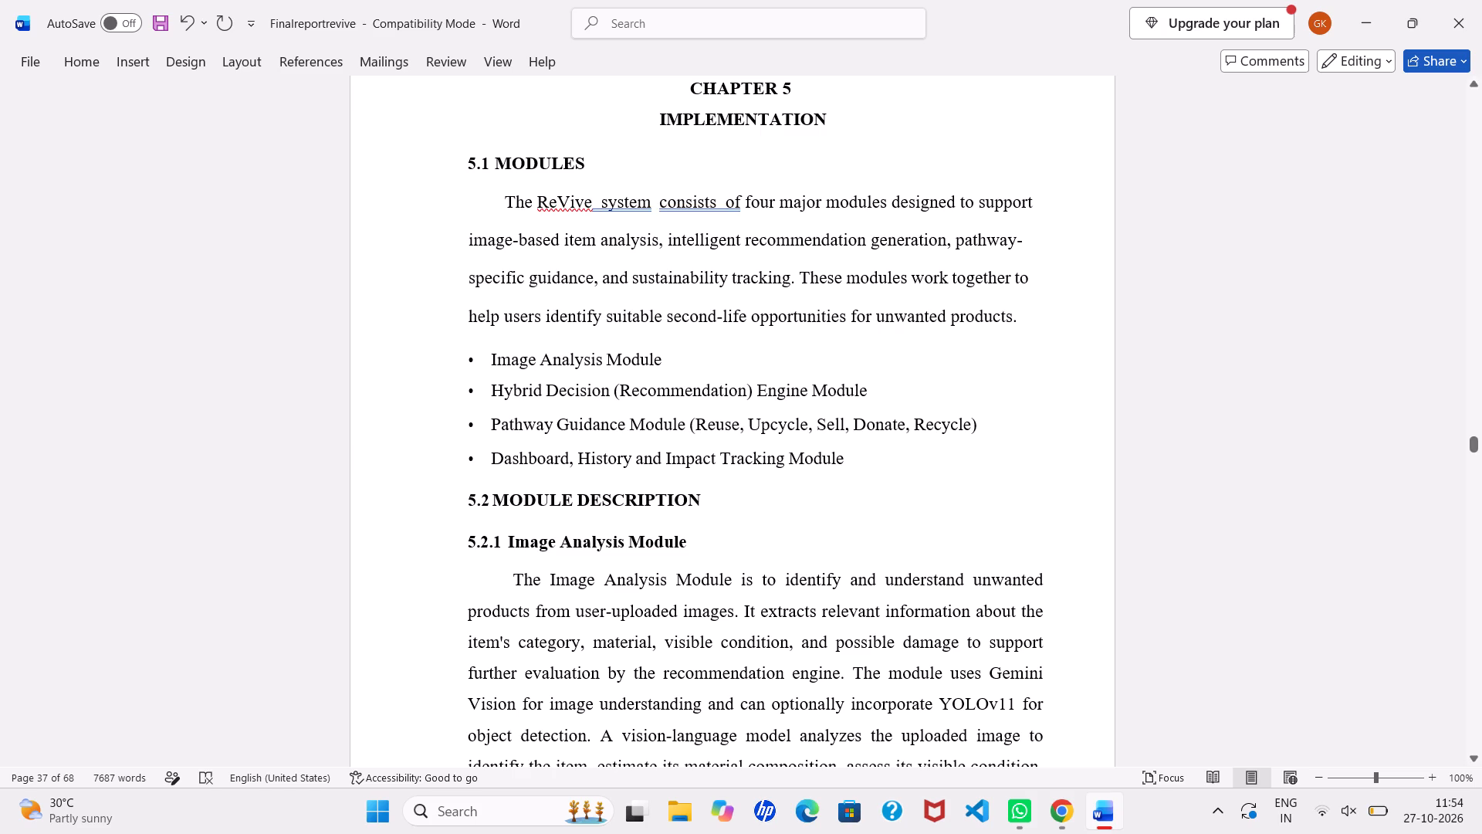
pyautogui.press('space')
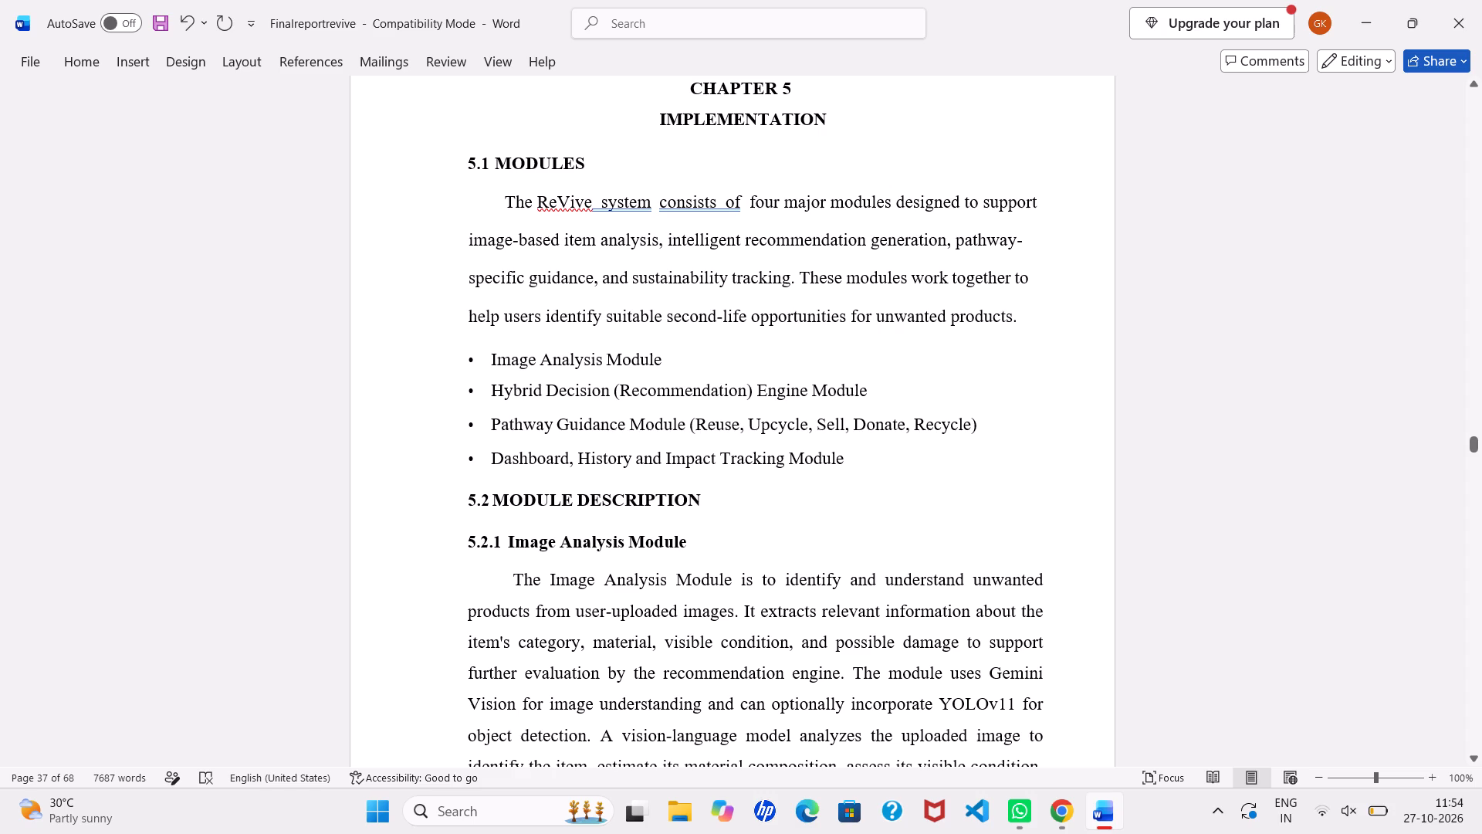
# Add one extra space after "four" in the first line of the 5.1 MODULES paragraph.
pyautogui.click(783, 199)
pyautogui.press('n')
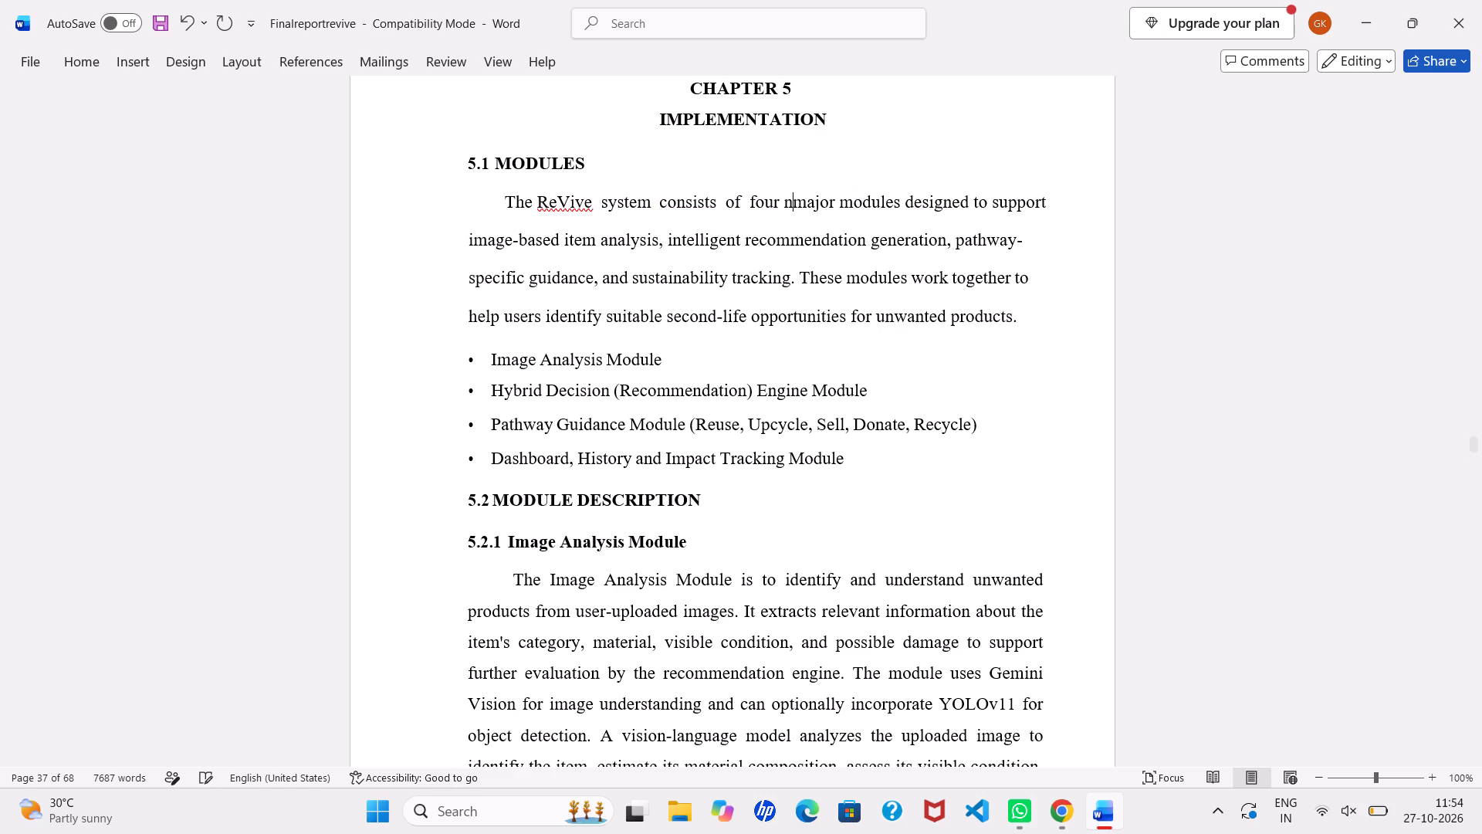
pyautogui.press('BackSpace')
pyautogui.press('space')
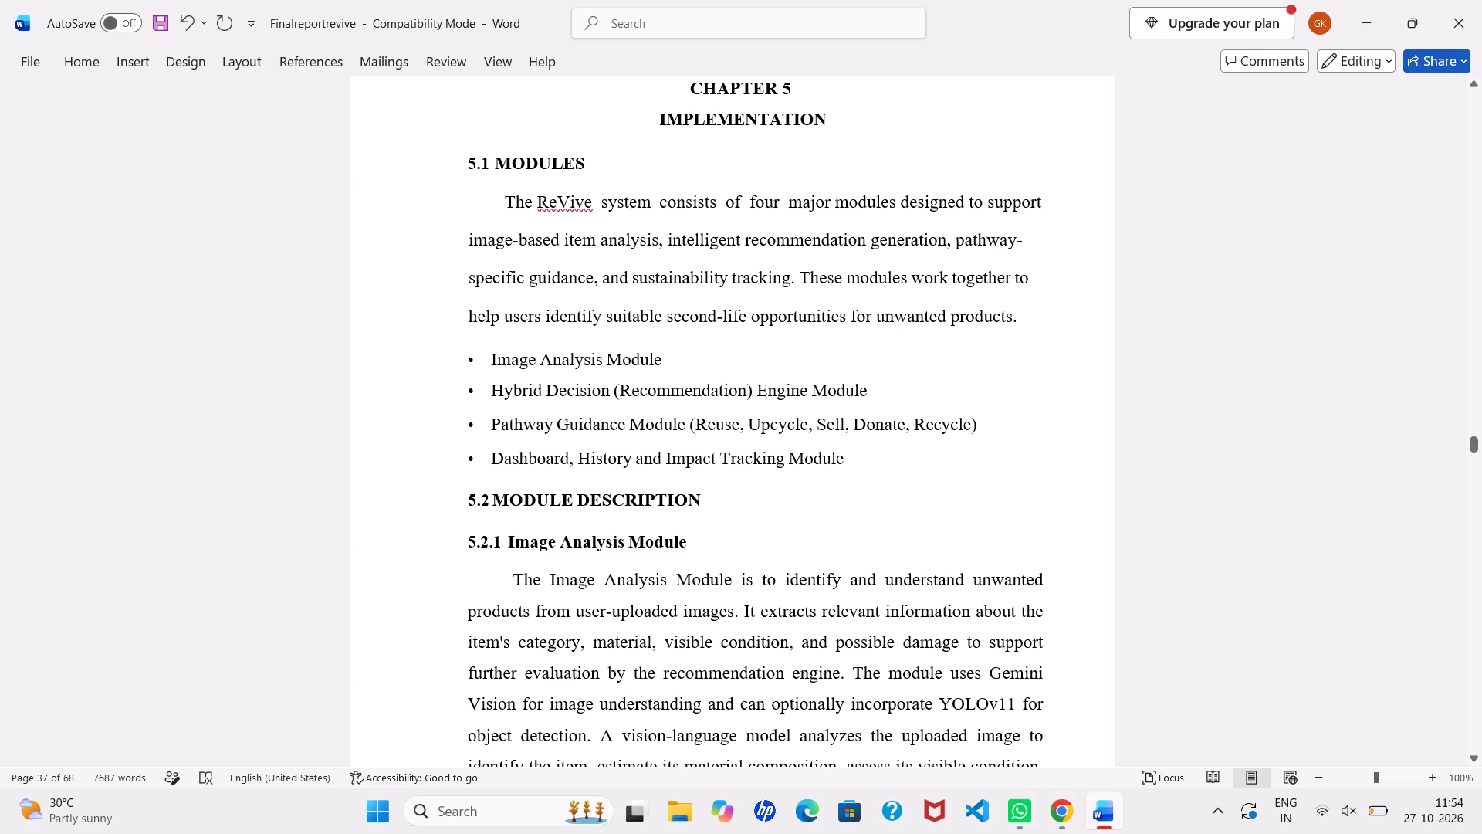
pyautogui.click(834, 205)
pyautogui.press('space')
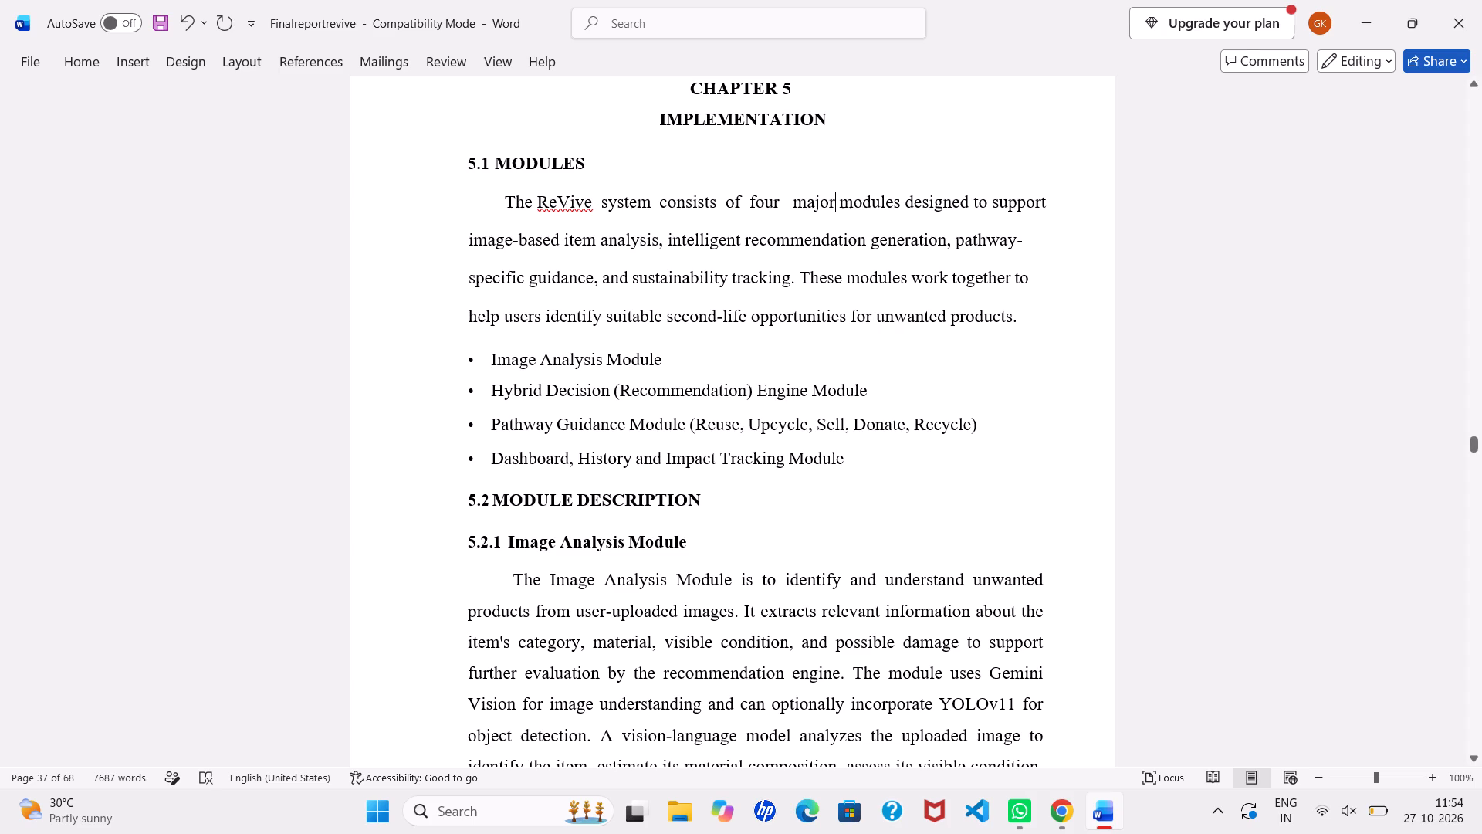
pyautogui.click(789, 201)
pyautogui.press('BackSpace')
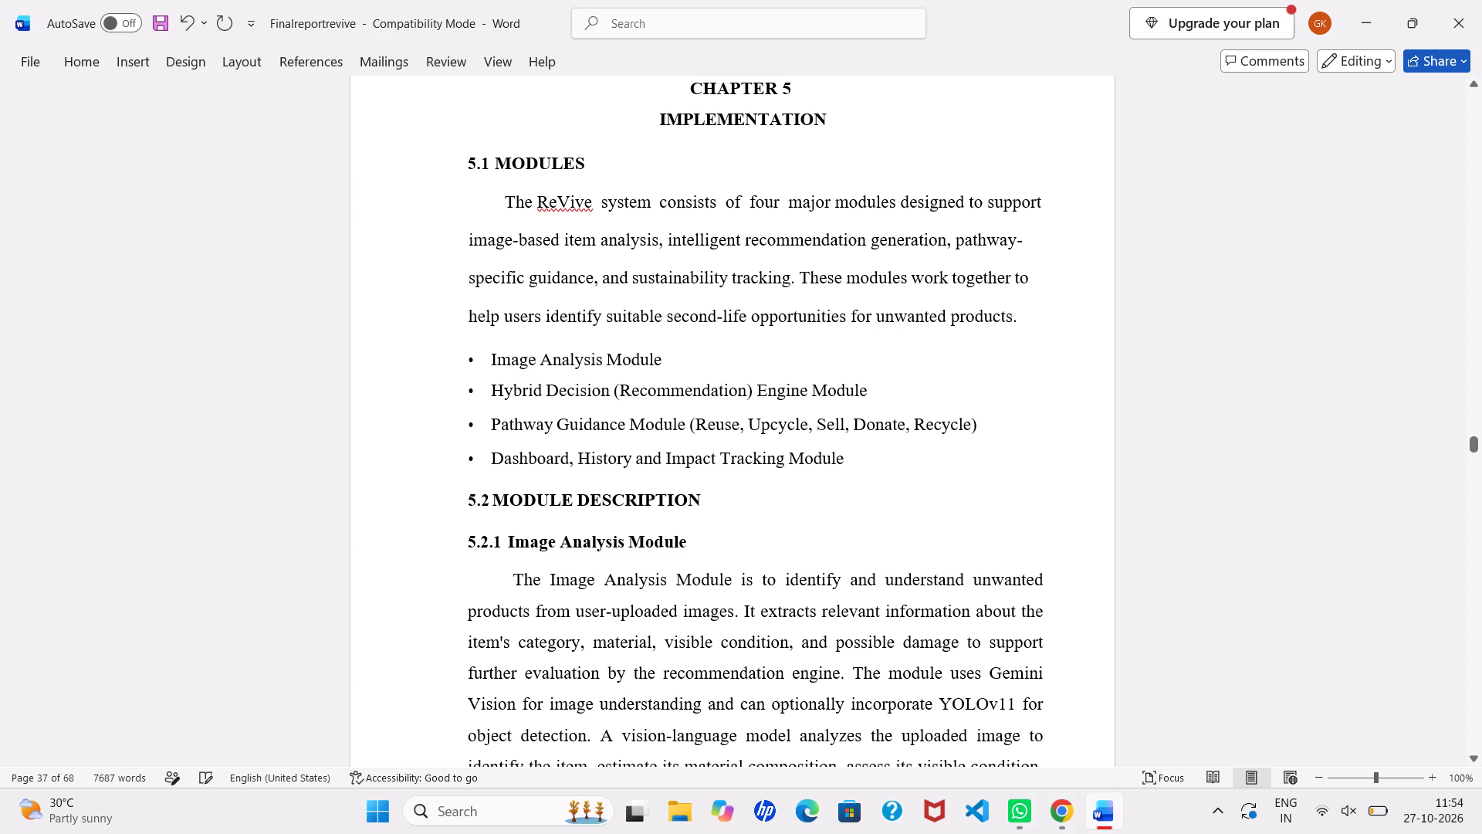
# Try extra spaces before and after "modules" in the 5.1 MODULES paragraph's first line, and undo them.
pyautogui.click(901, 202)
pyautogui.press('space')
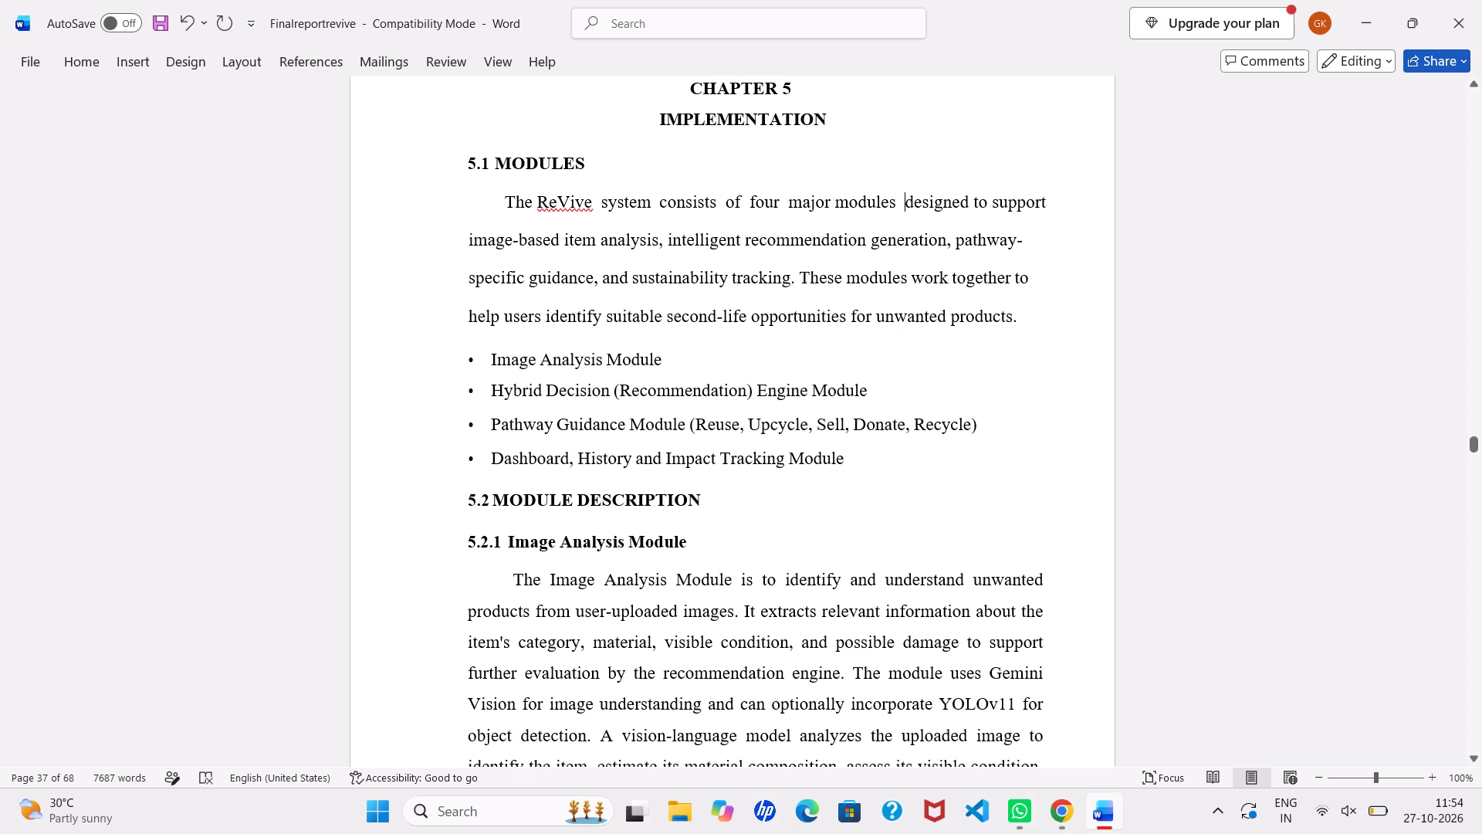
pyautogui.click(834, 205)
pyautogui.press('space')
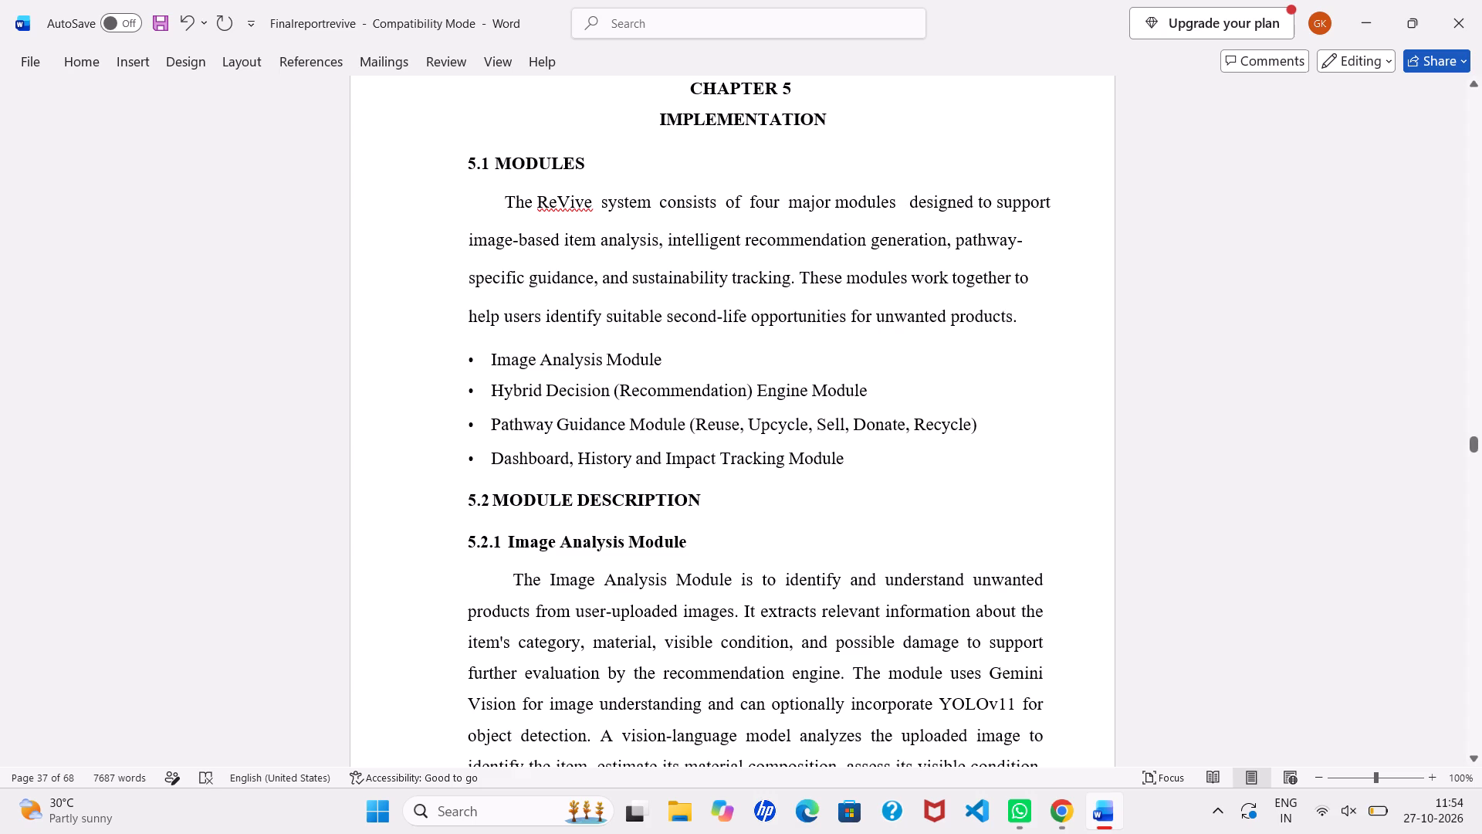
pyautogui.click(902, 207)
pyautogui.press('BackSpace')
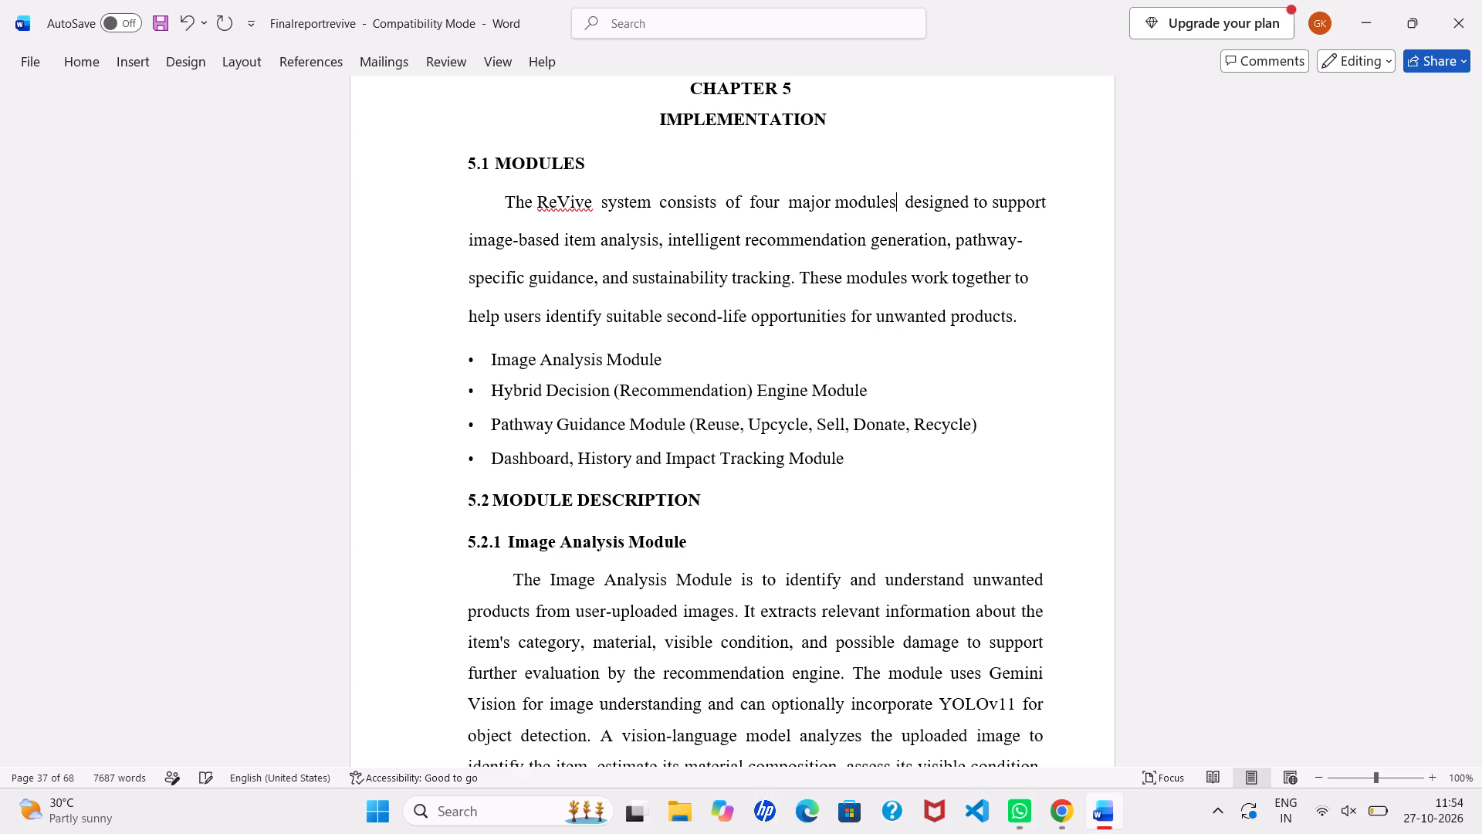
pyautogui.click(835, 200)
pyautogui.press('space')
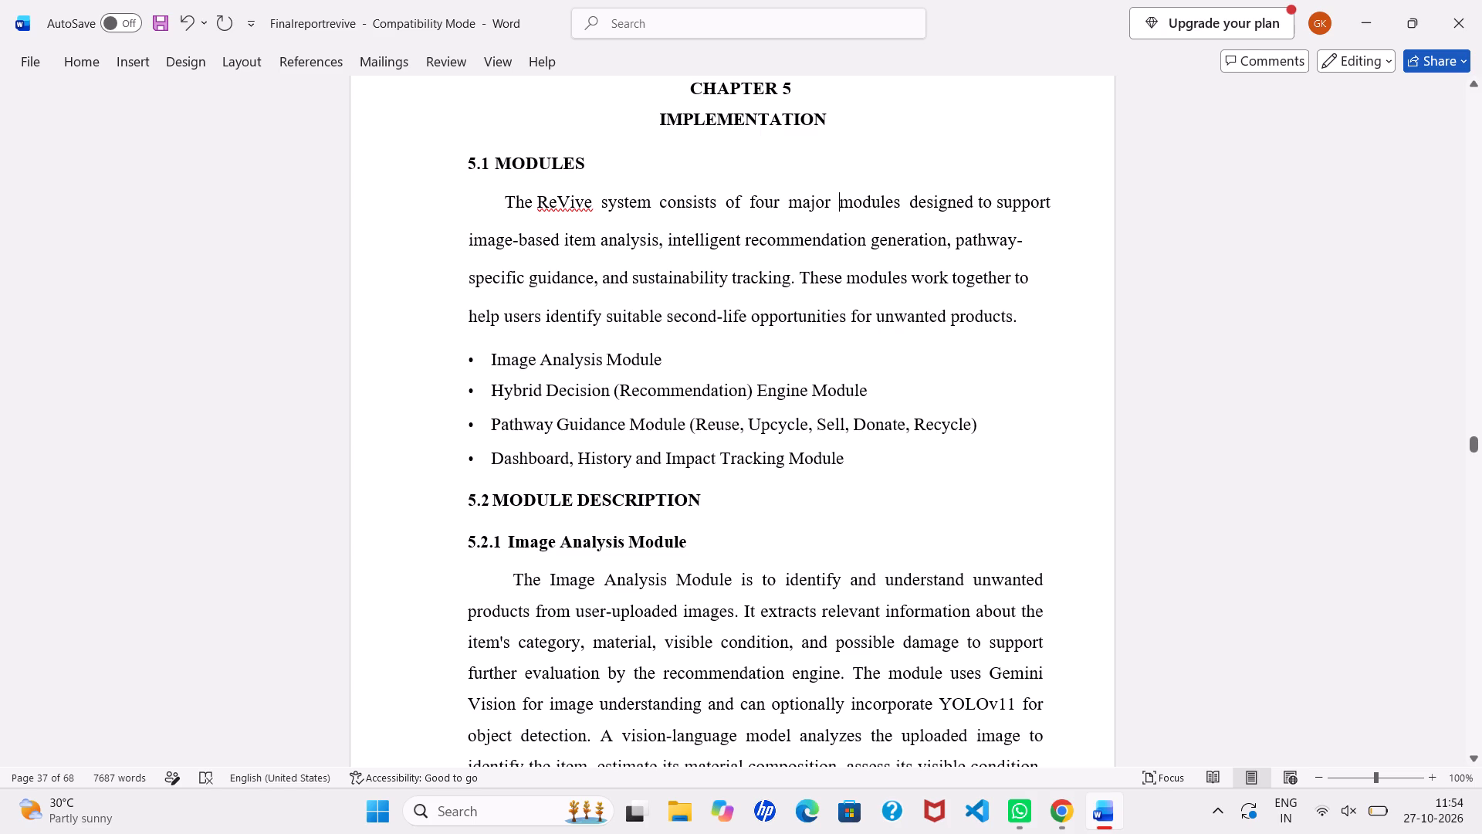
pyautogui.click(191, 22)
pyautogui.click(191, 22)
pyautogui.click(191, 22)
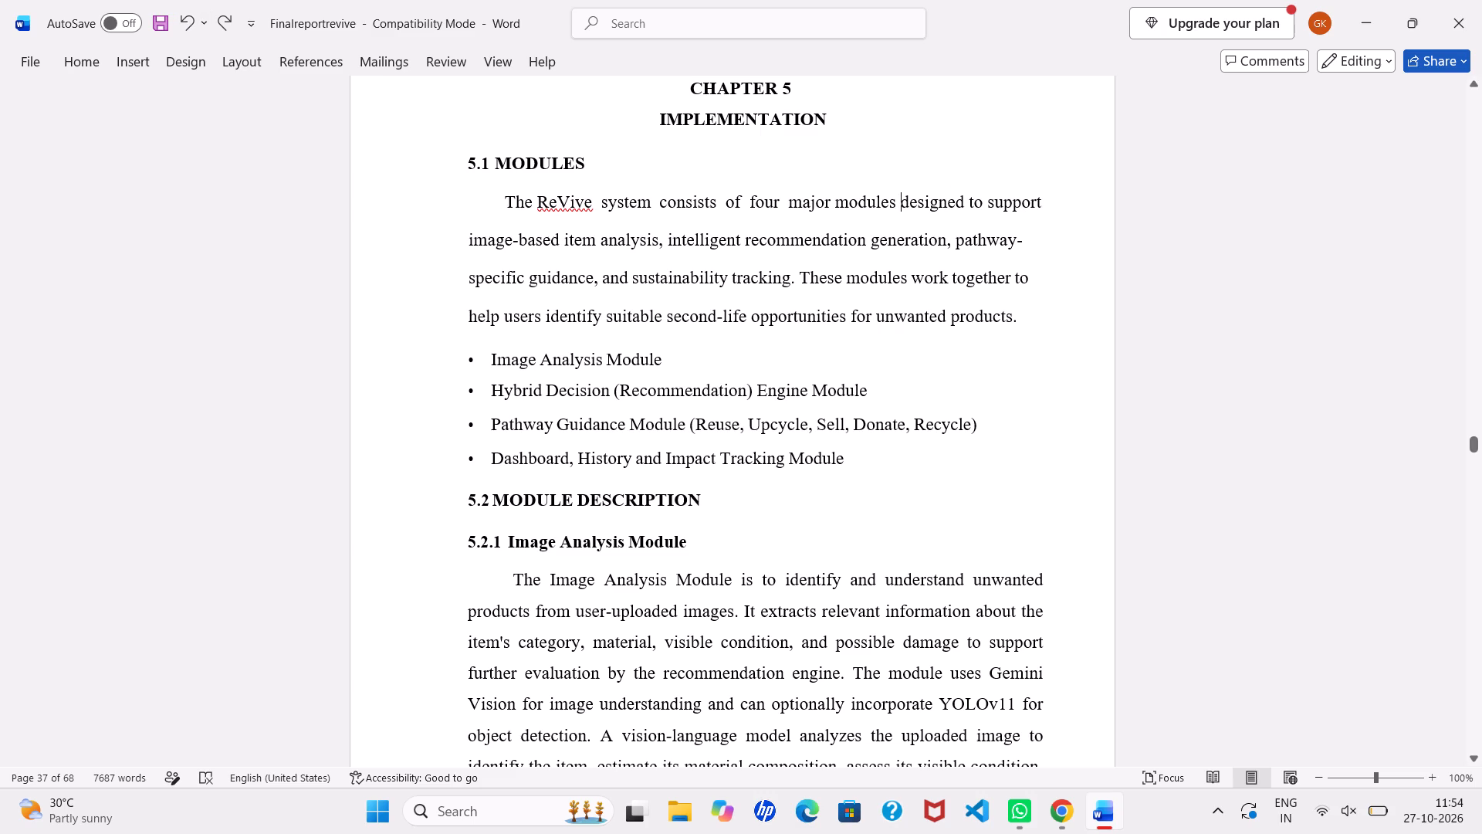
# Widen the second line of the 5.1 MODULES paragraph with an extra space after "image-based", "item", "analysis," and "generation,".
pyautogui.click(560, 241)
pyautogui.press('space')
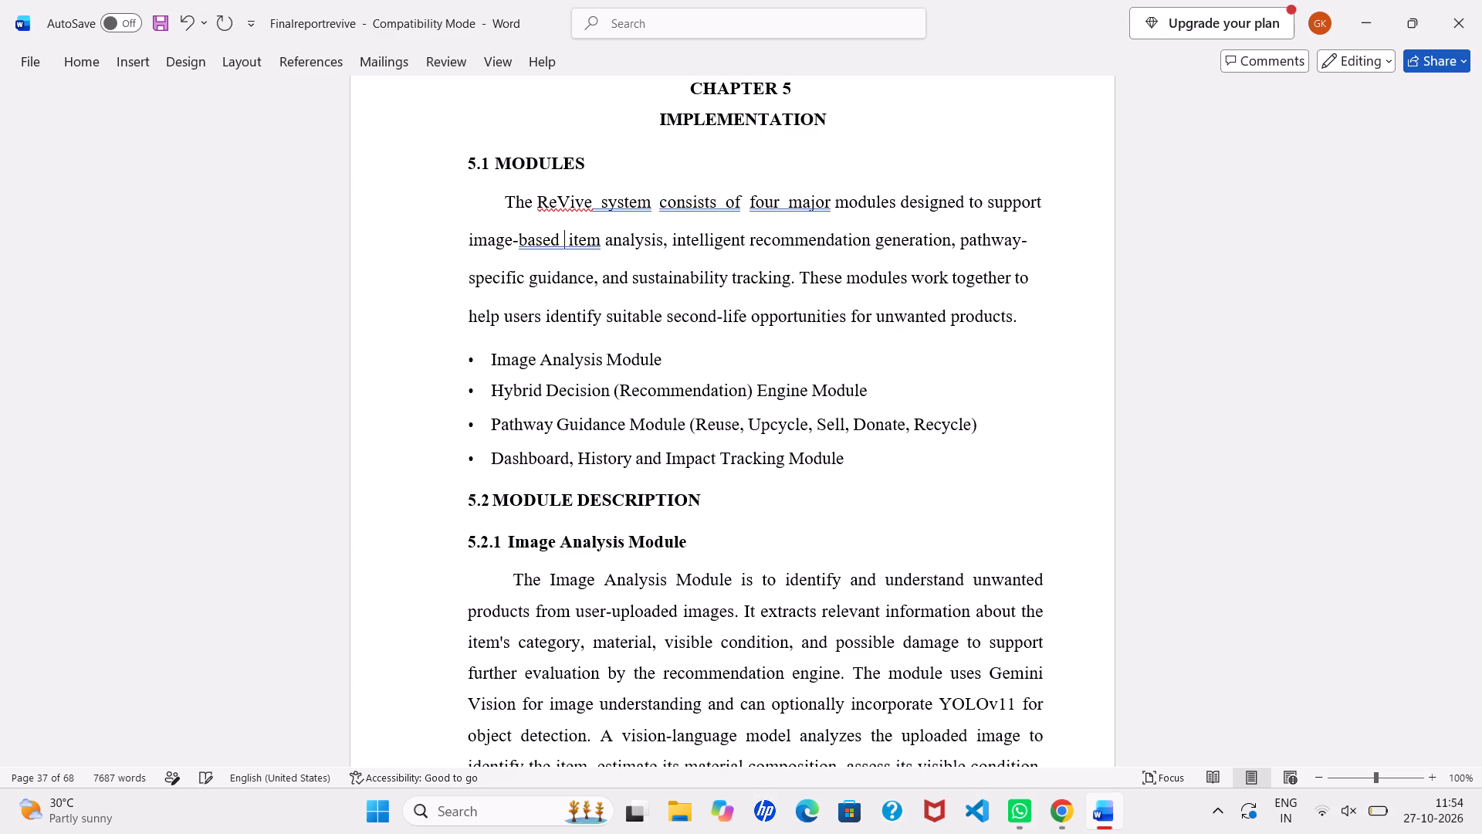
pyautogui.click(604, 241)
pyautogui.press('space')
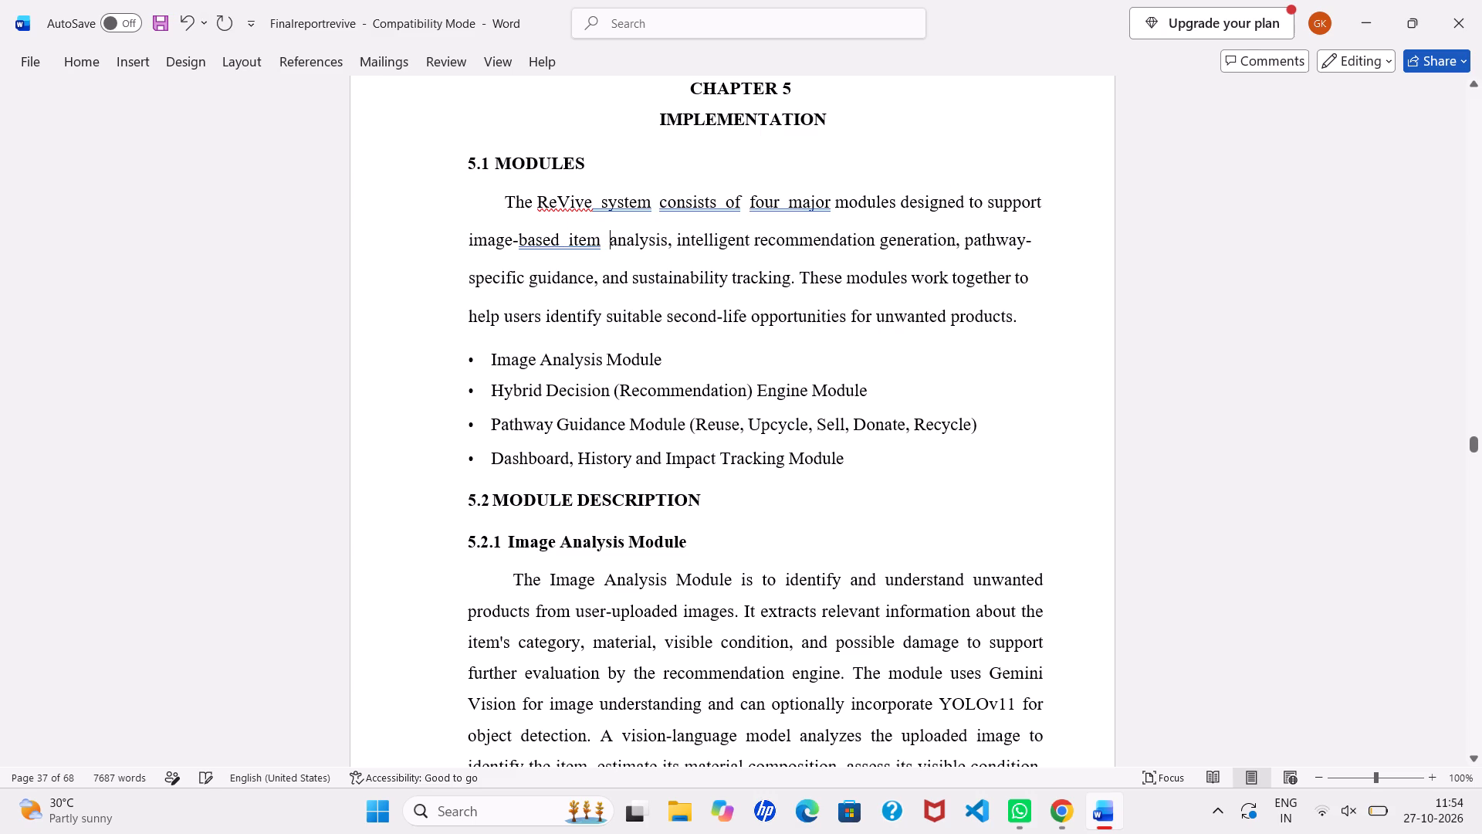
pyautogui.click(678, 241)
pyautogui.press('space')
pyautogui.click(753, 236)
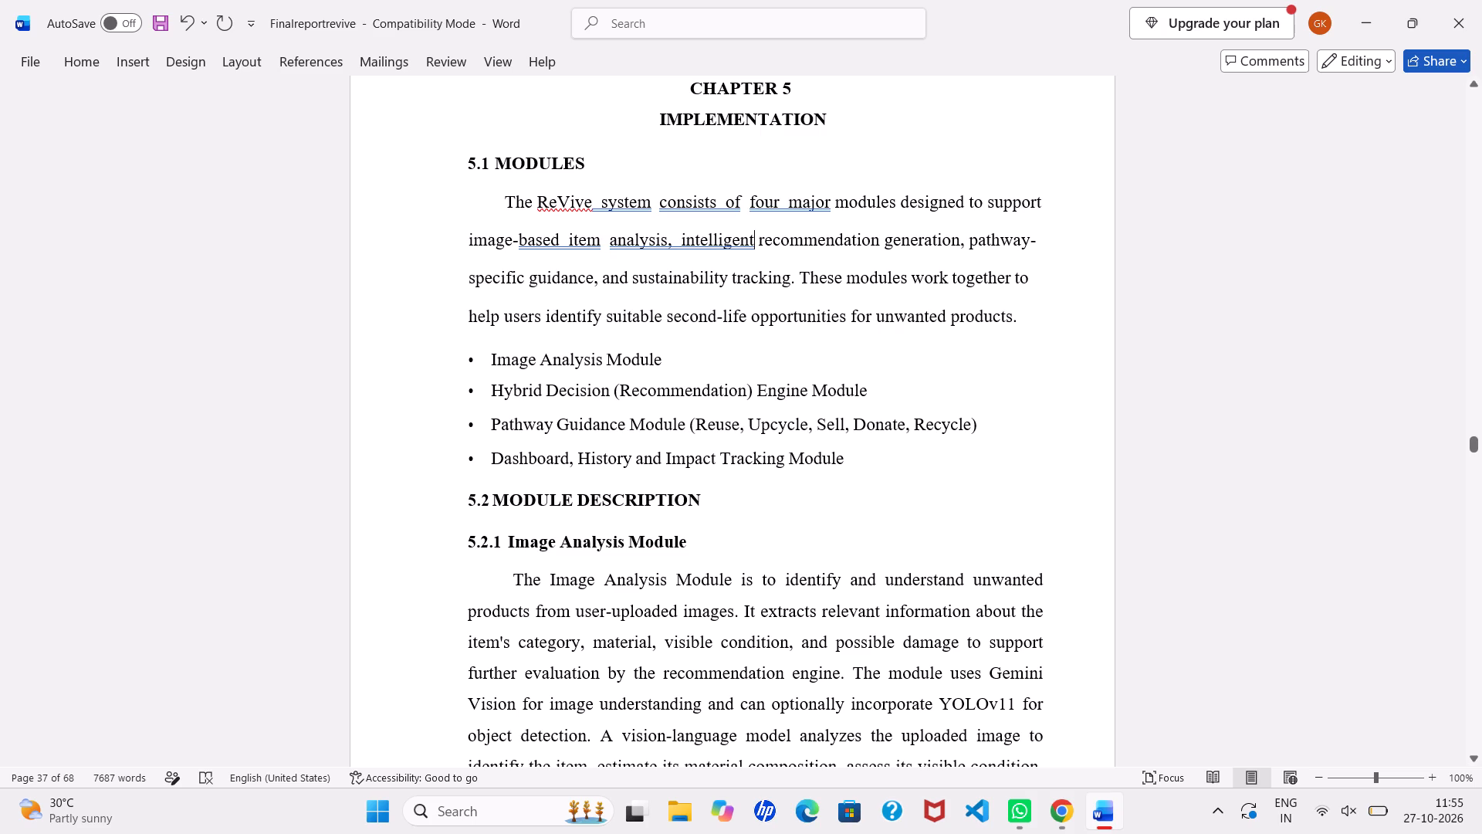
pyautogui.press('space')
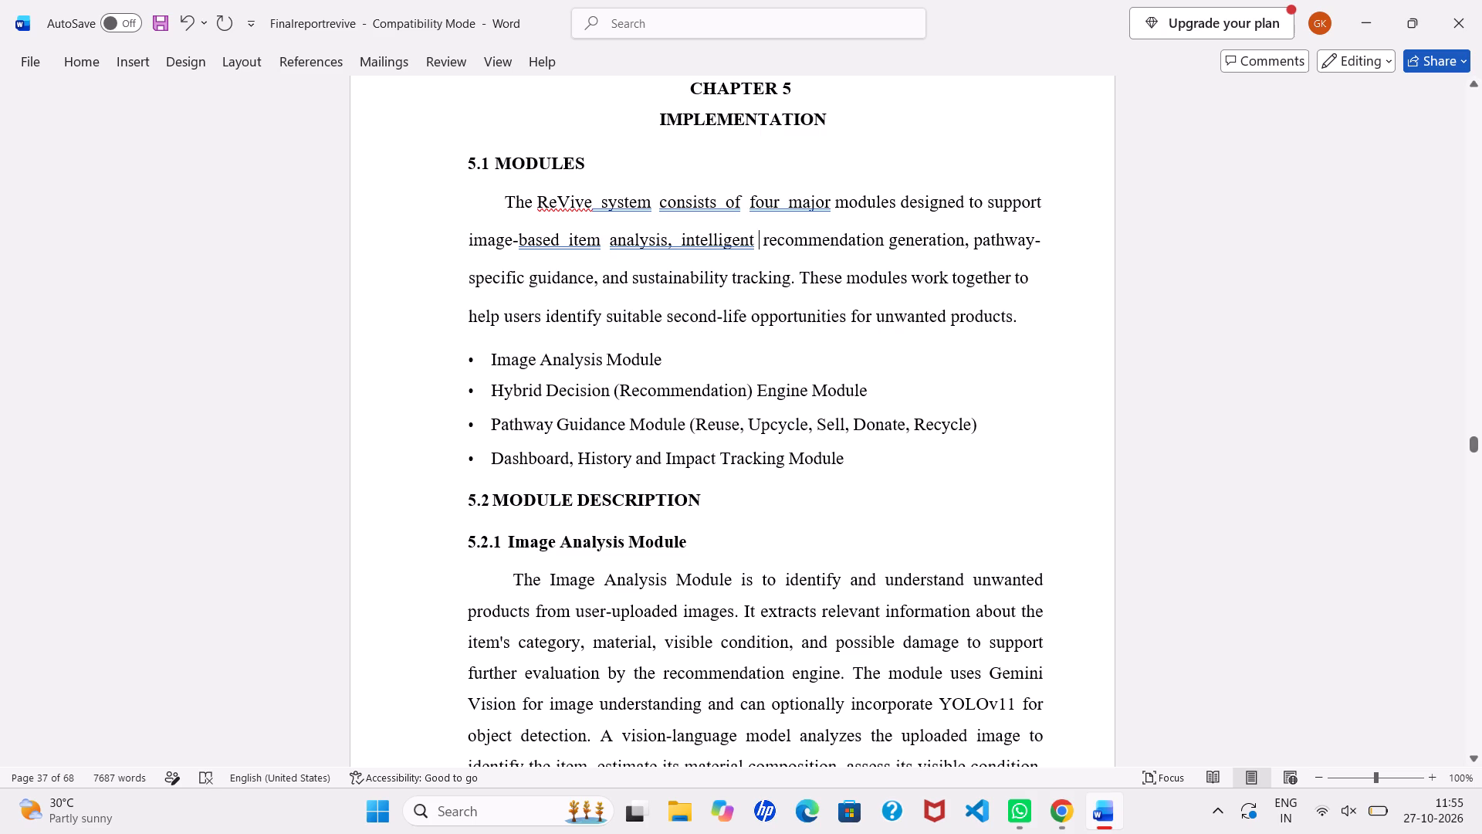
pyautogui.click(191, 22)
pyautogui.click(964, 238)
pyautogui.press('space')
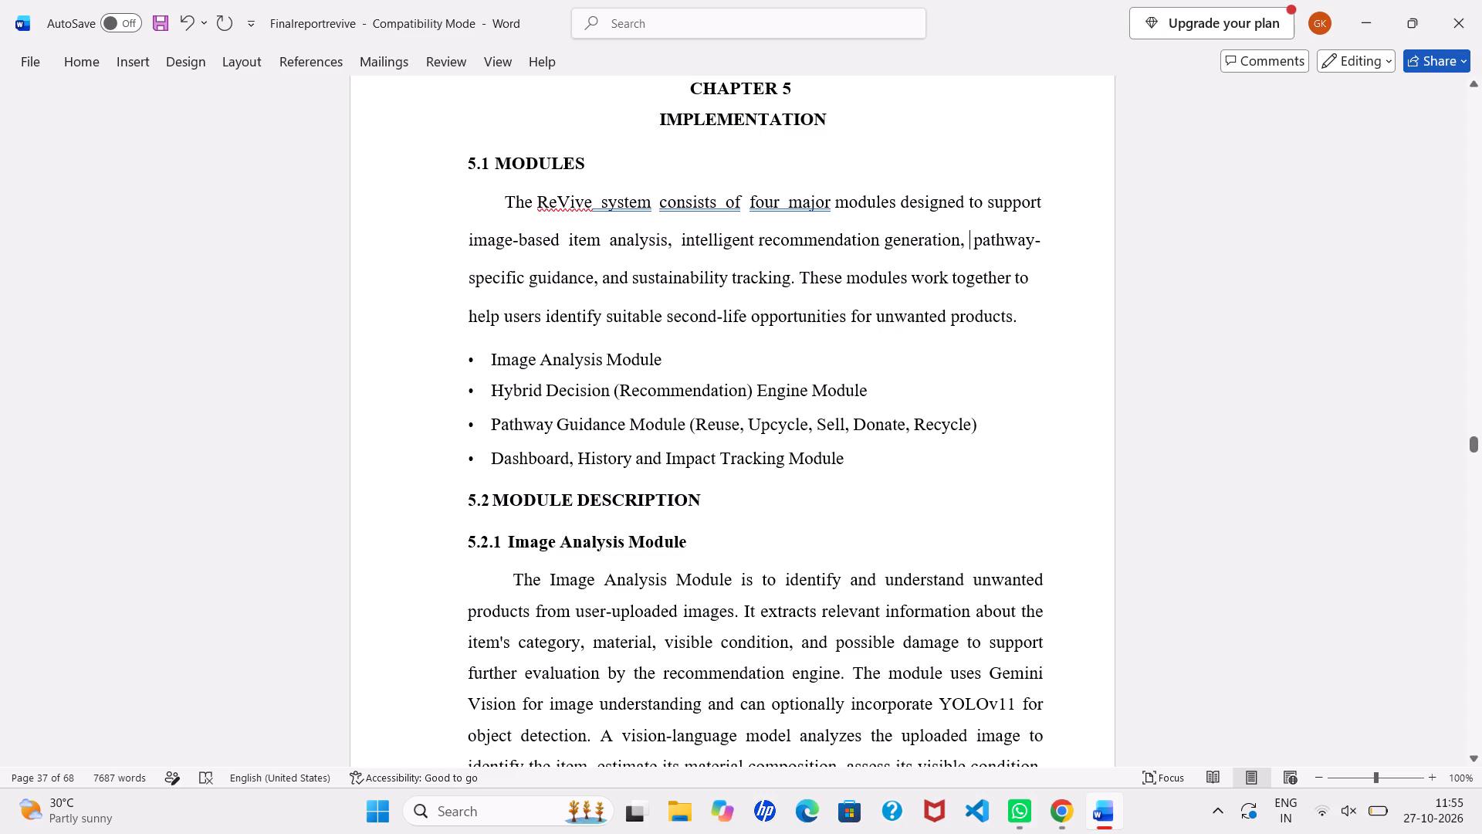
# Widen the third line of the 5.1 MODULES paragraph with an extra space after "guidance,", "These" and "modules".
pyautogui.click(603, 277)
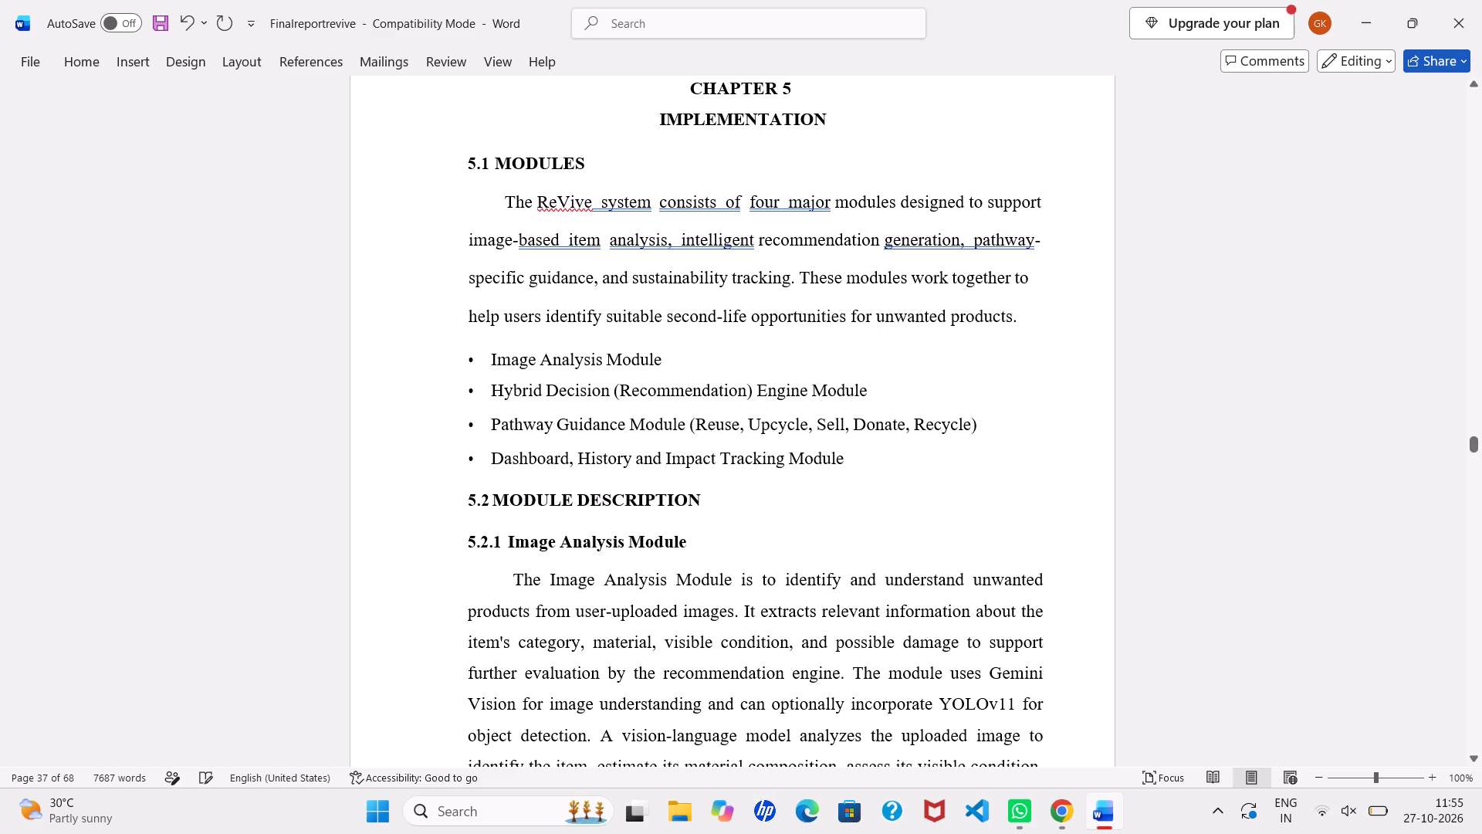
pyautogui.press('space')
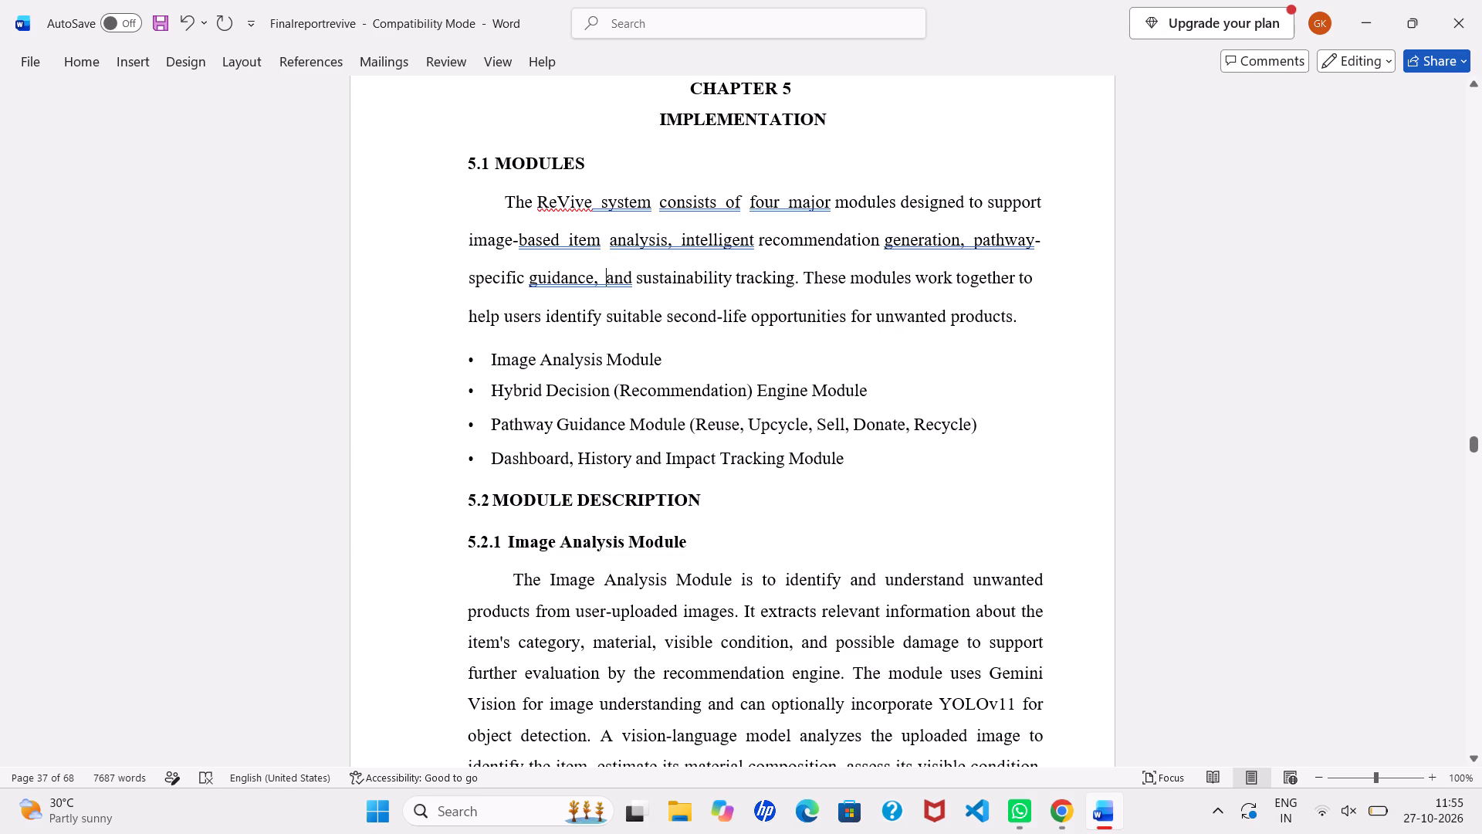
pyautogui.click(797, 275)
pyautogui.press('space')
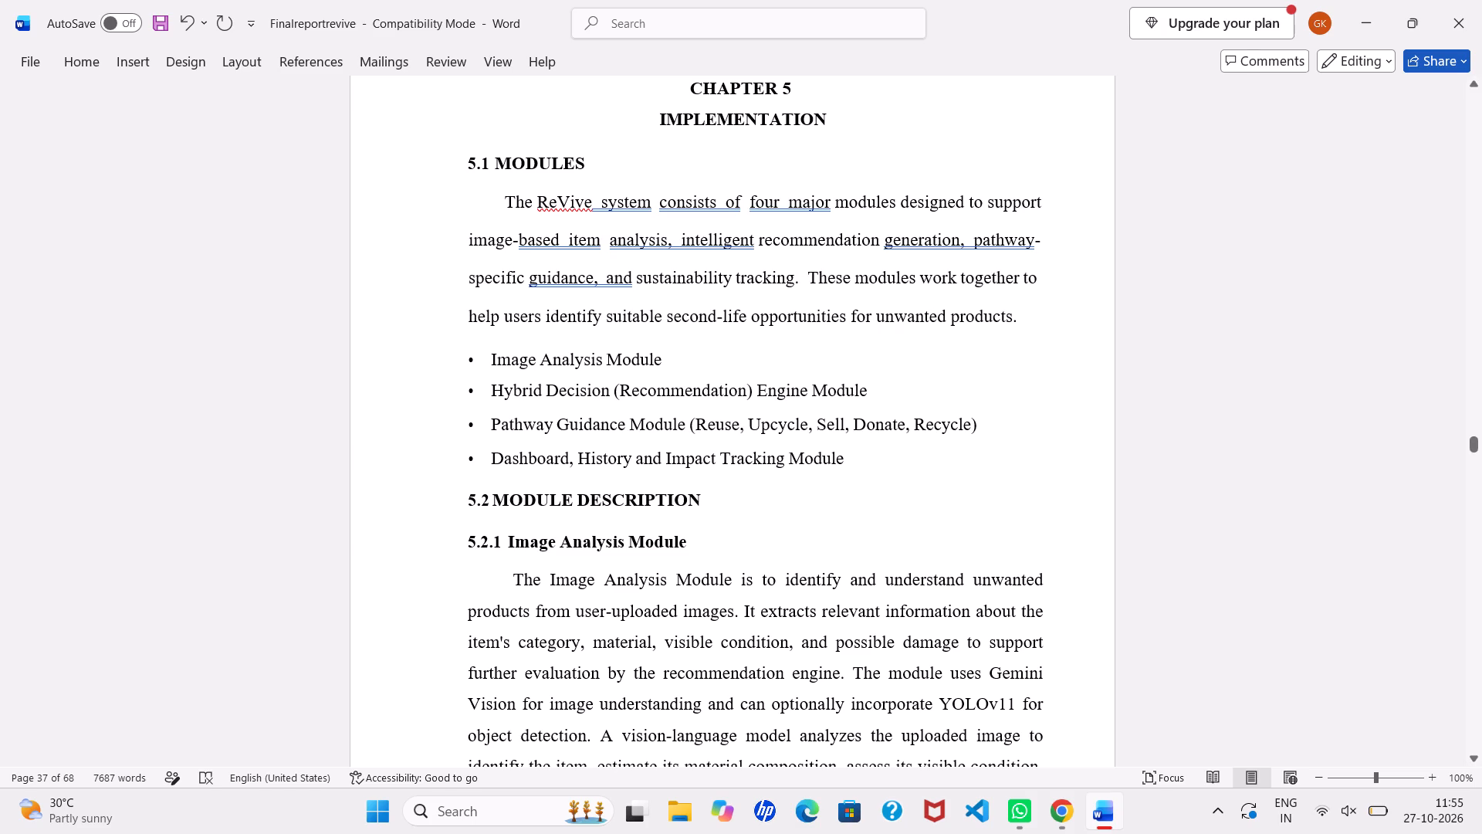
pyautogui.click(854, 280)
pyautogui.press('space')
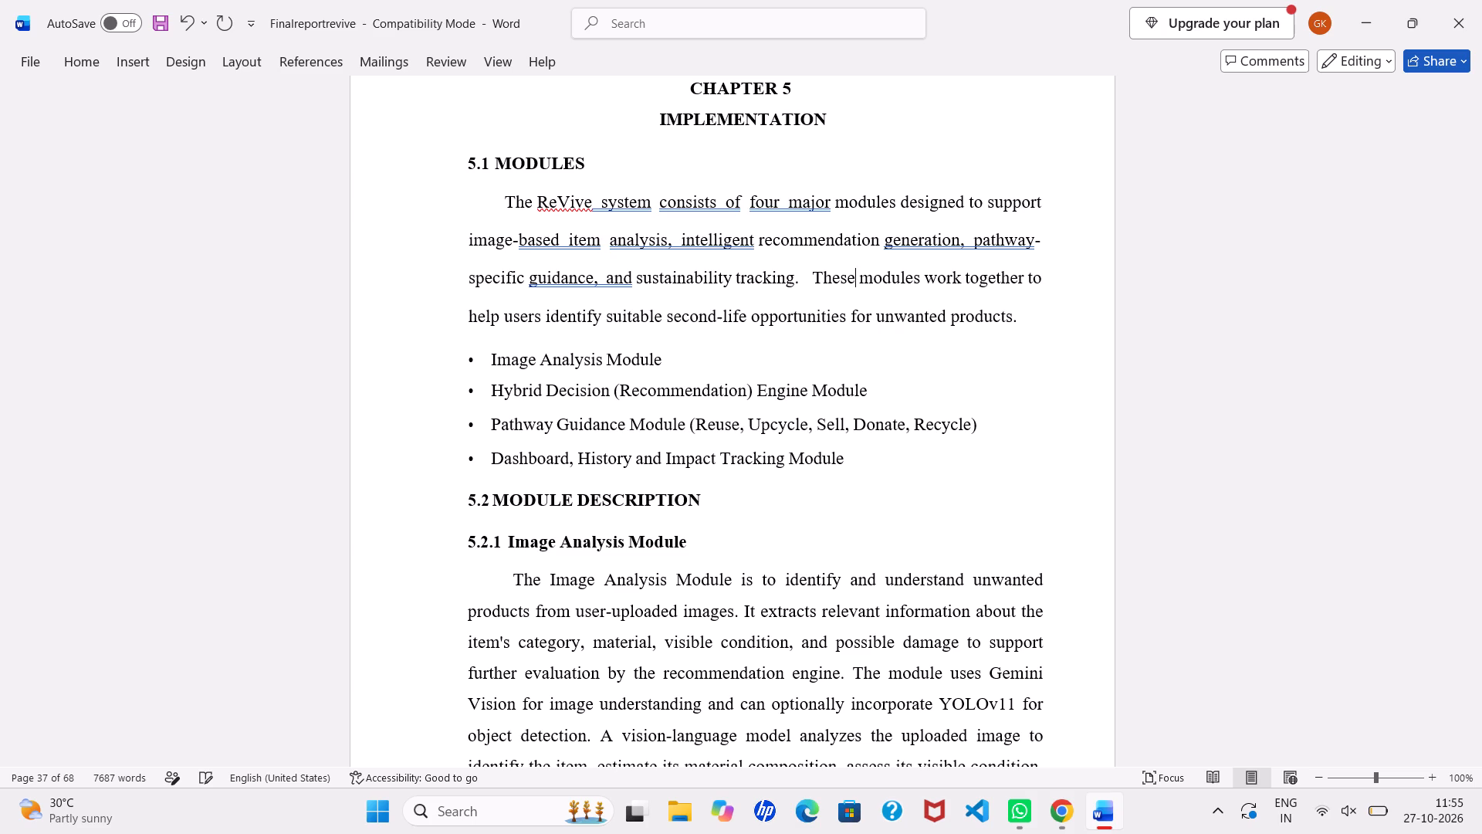
pyautogui.click(810, 281)
pyautogui.press('BackSpace')
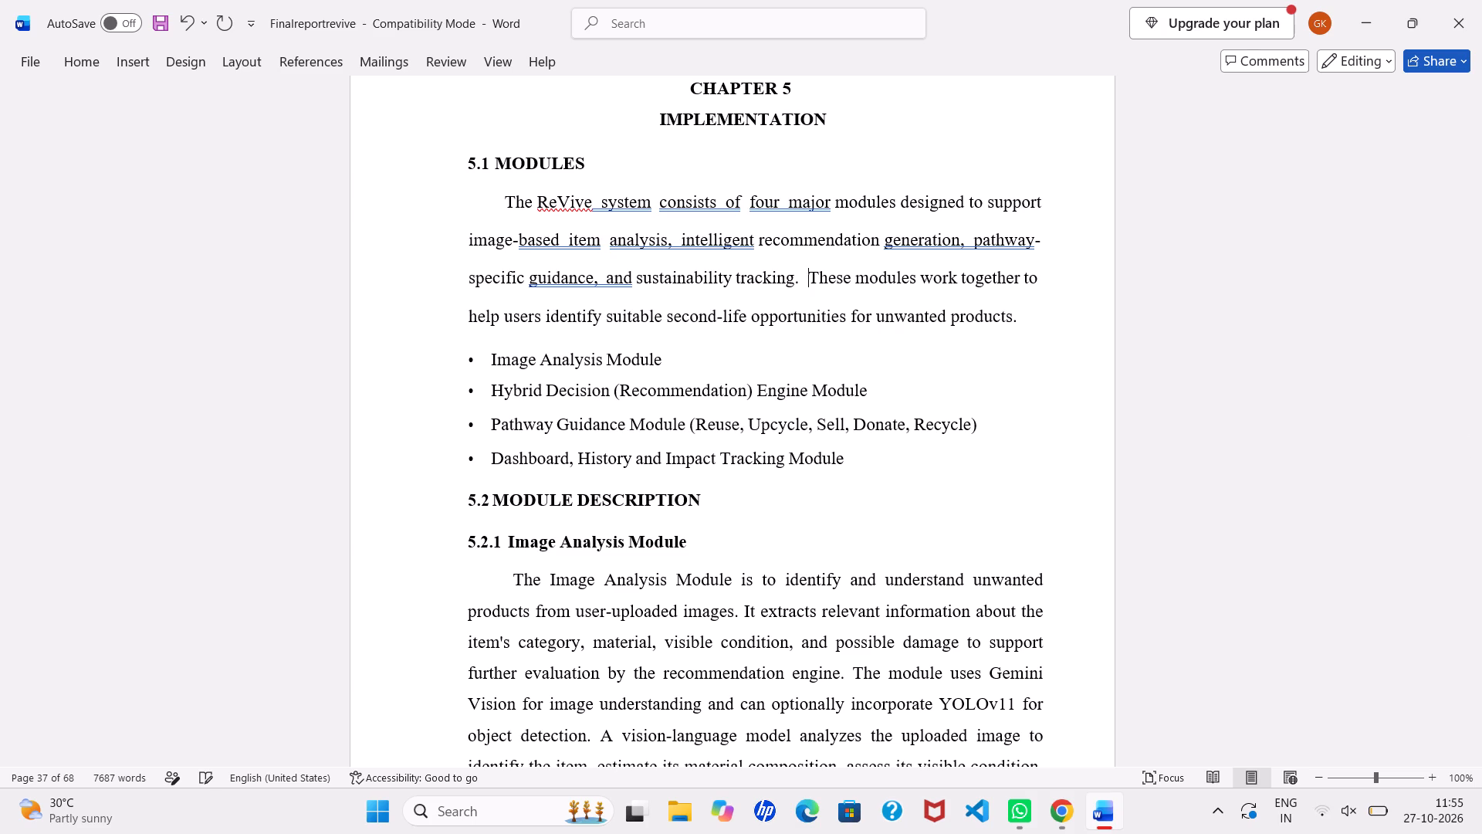
pyautogui.press('BackSpace')
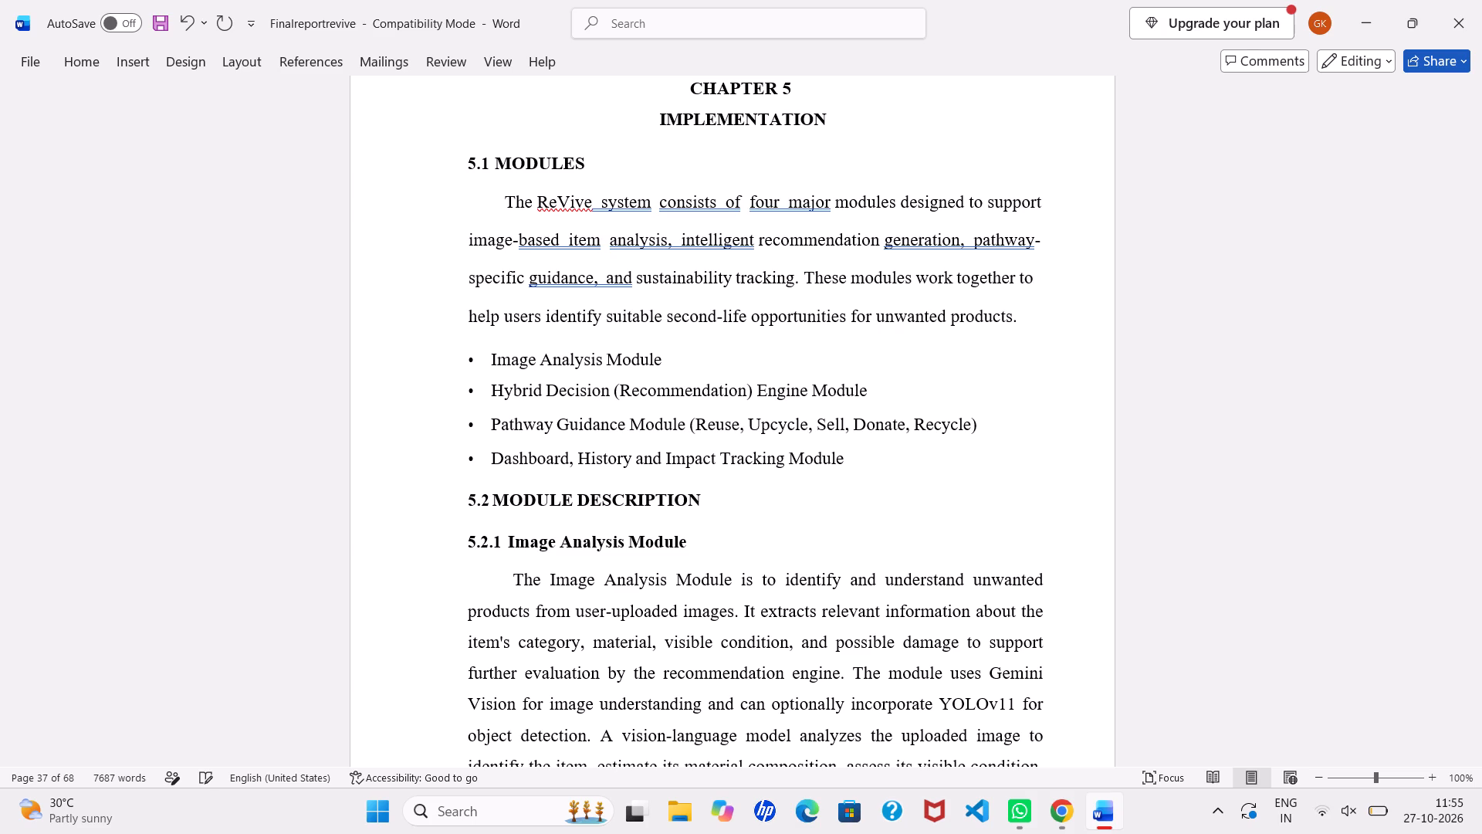
pyautogui.click(849, 278)
pyautogui.press('space')
pyautogui.click(918, 276)
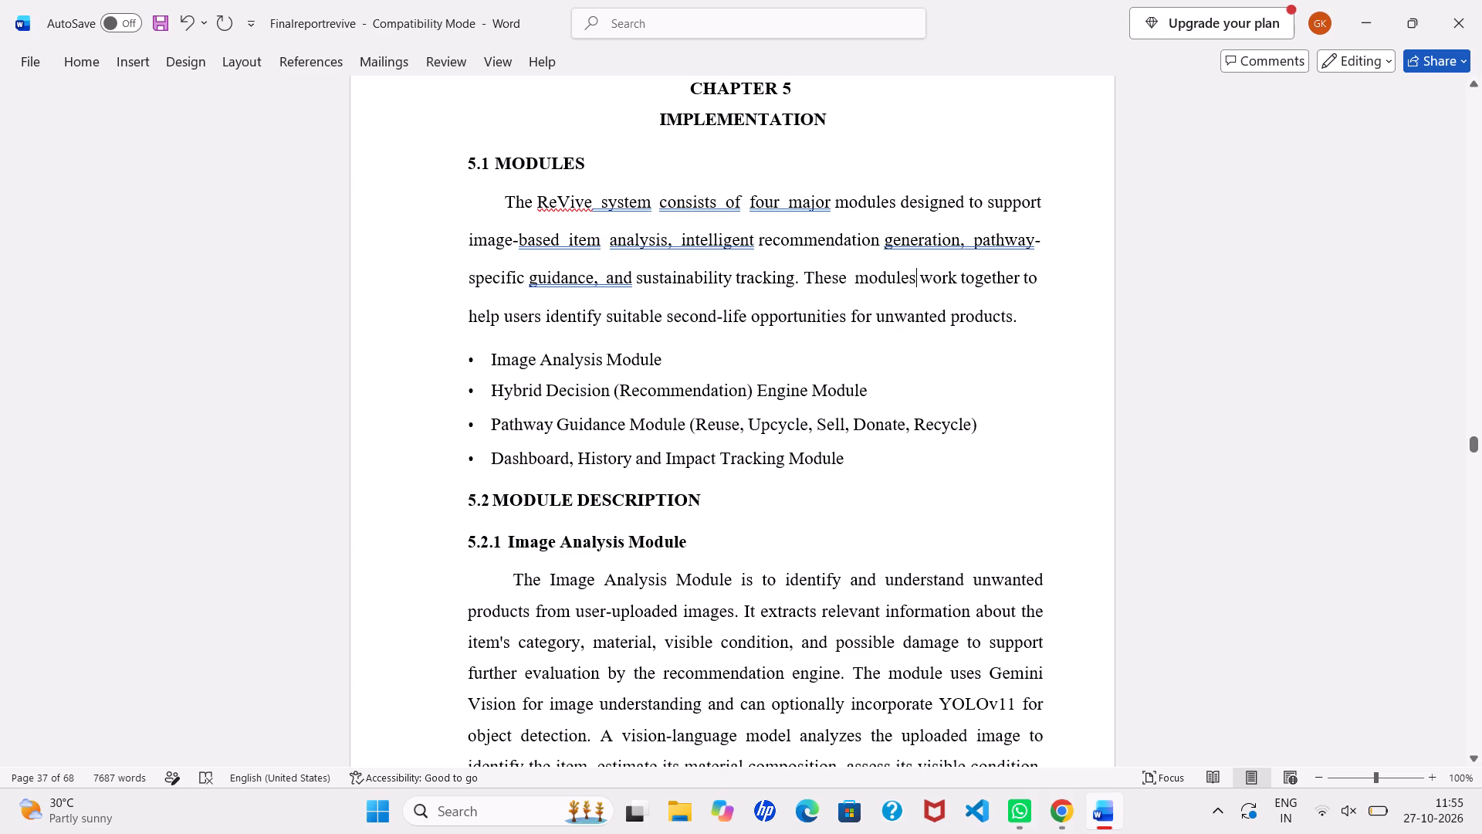
pyautogui.press('space')
pyautogui.click(1022, 366)
# Examine the paragraph alignment and spacing from the rest of Chapter 5 through sections 6.1 to 6.1.3 of Chapter 6 TESTING.
pyautogui.scroll(-1, 1022, 366)
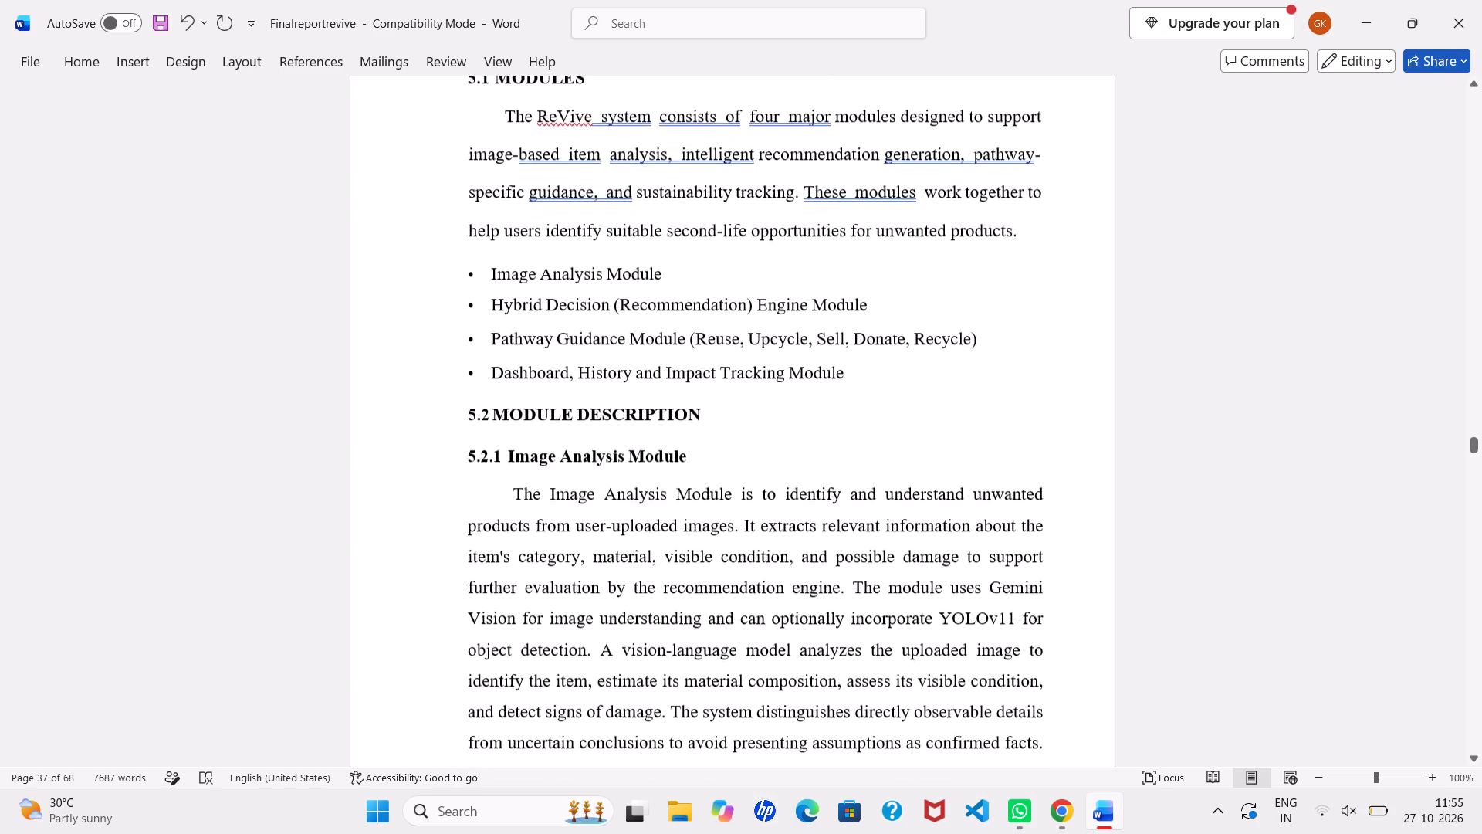
pyautogui.scroll(-2, 1022, 366)
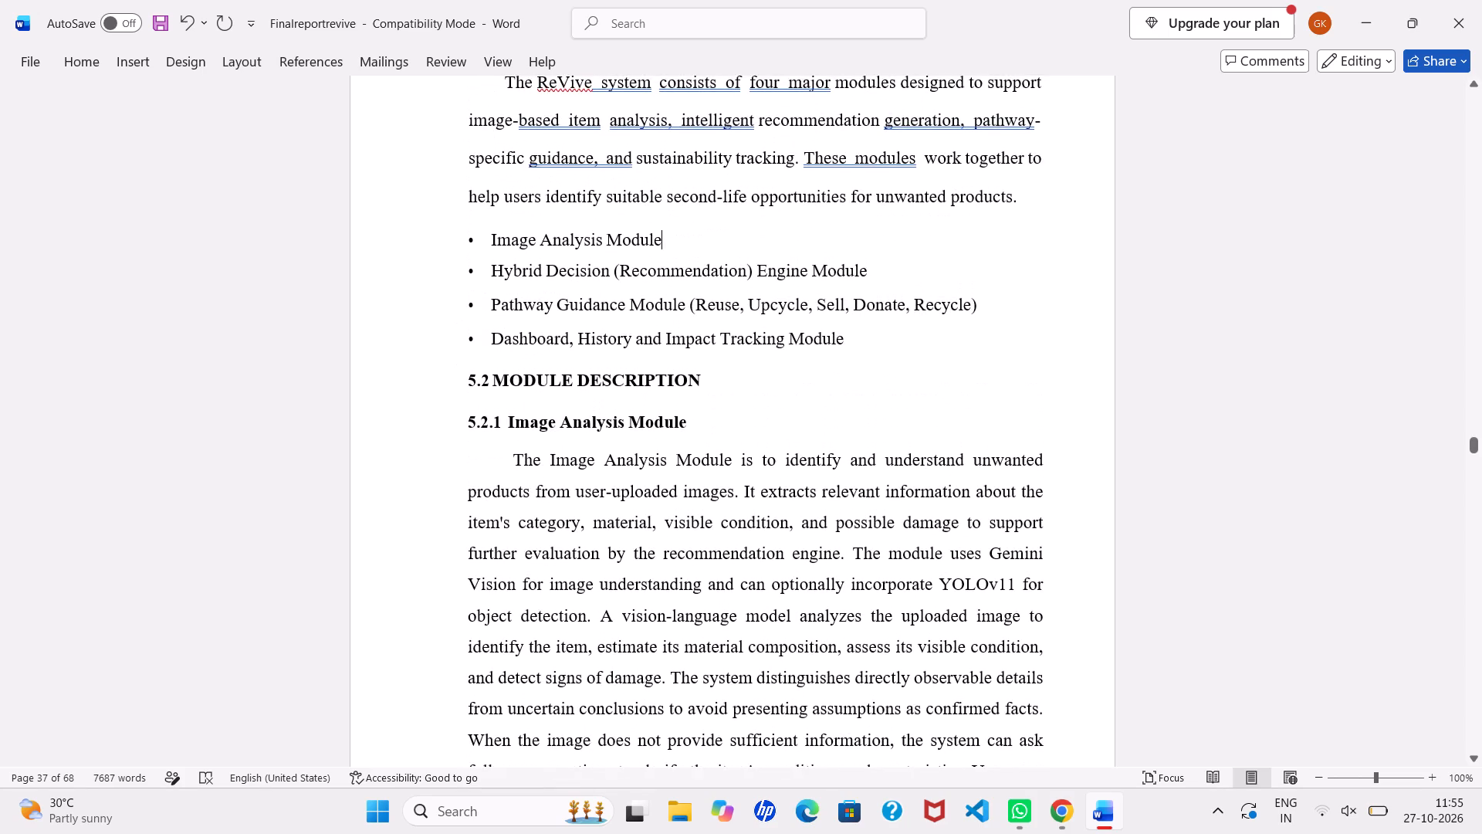
pyautogui.scroll(-5, 1022, 366)
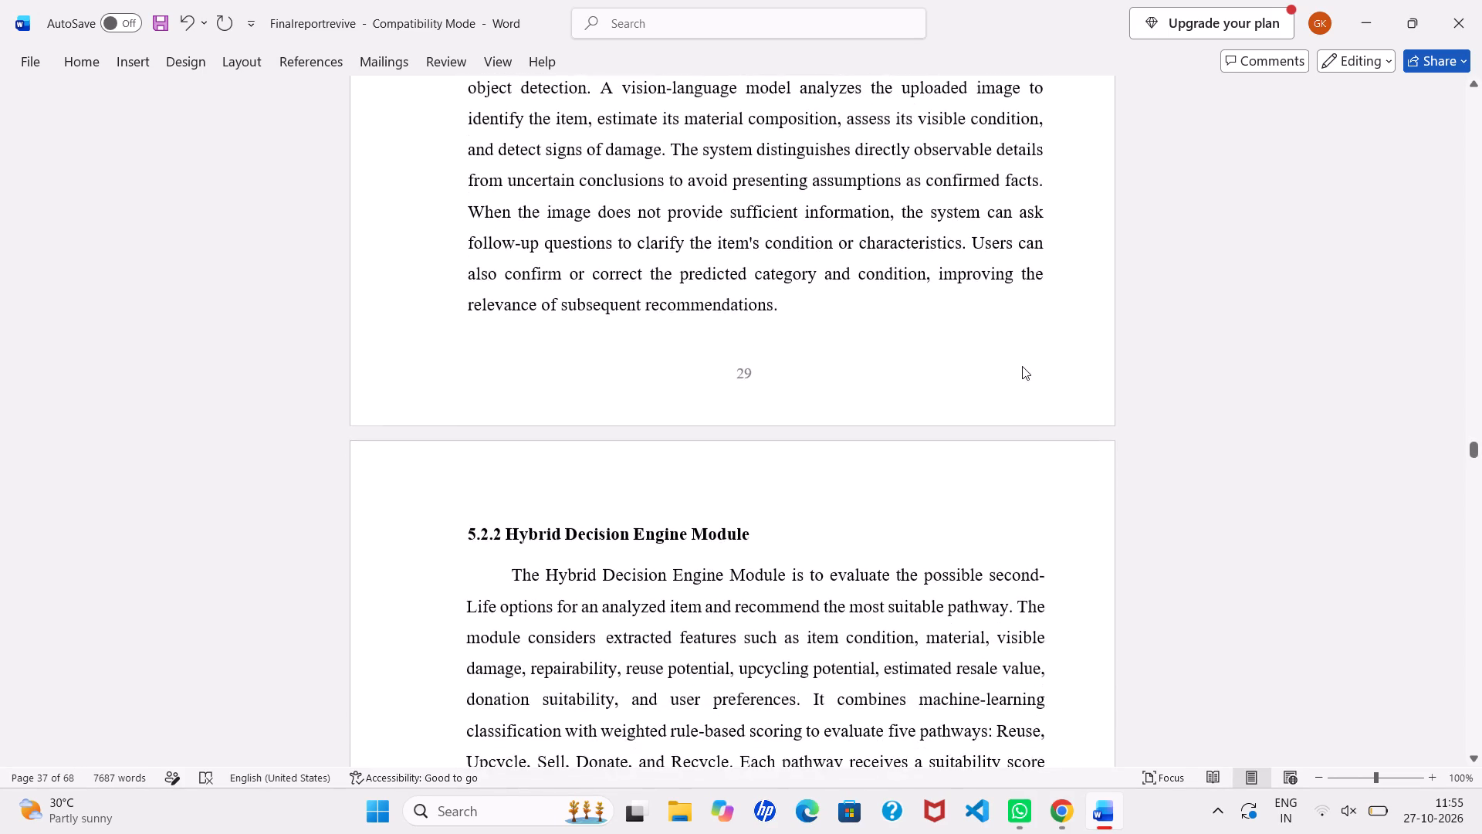
pyautogui.scroll(-5, 1022, 366)
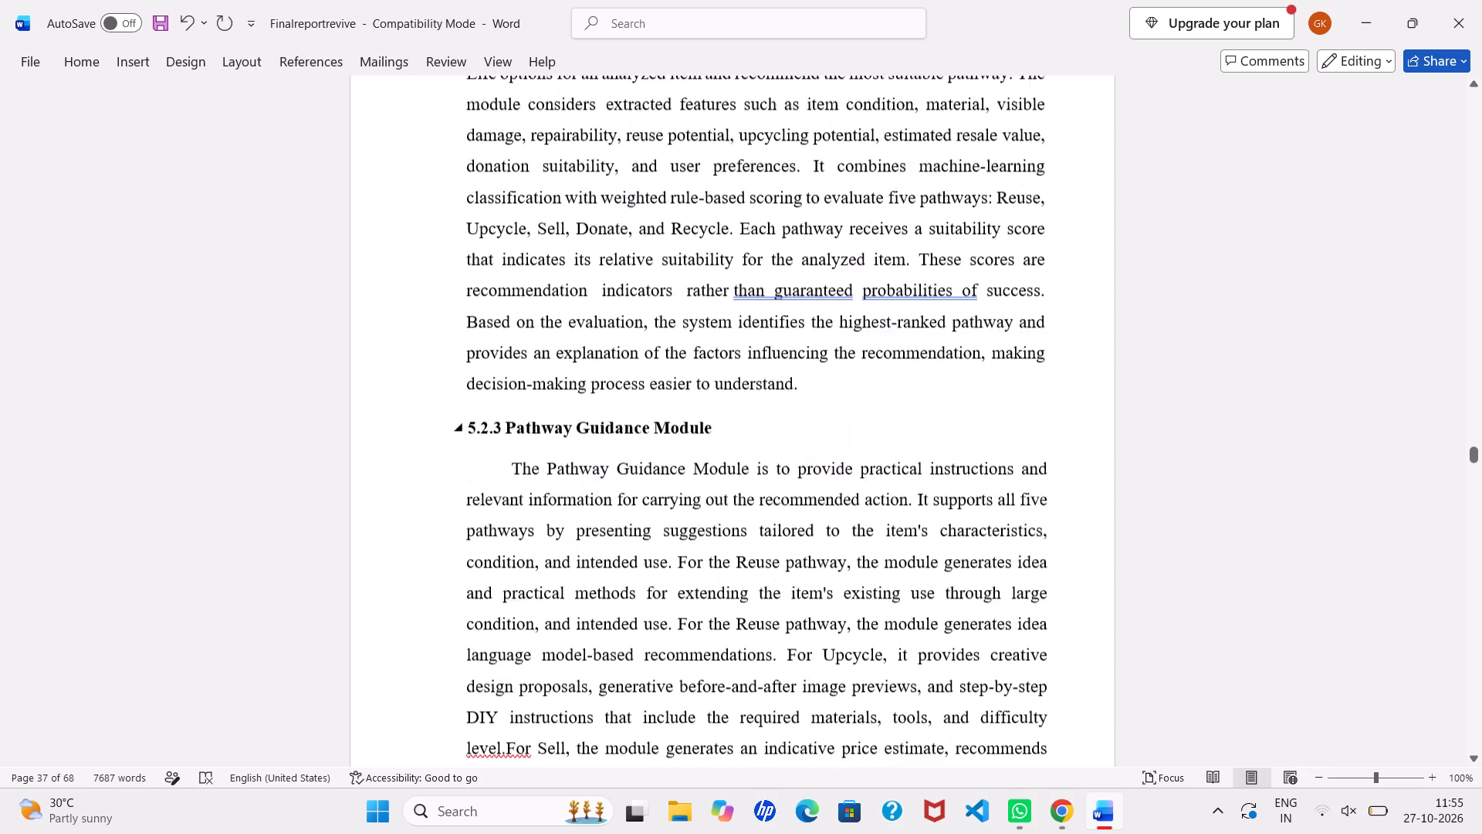
pyautogui.scroll(-5, 1022, 366)
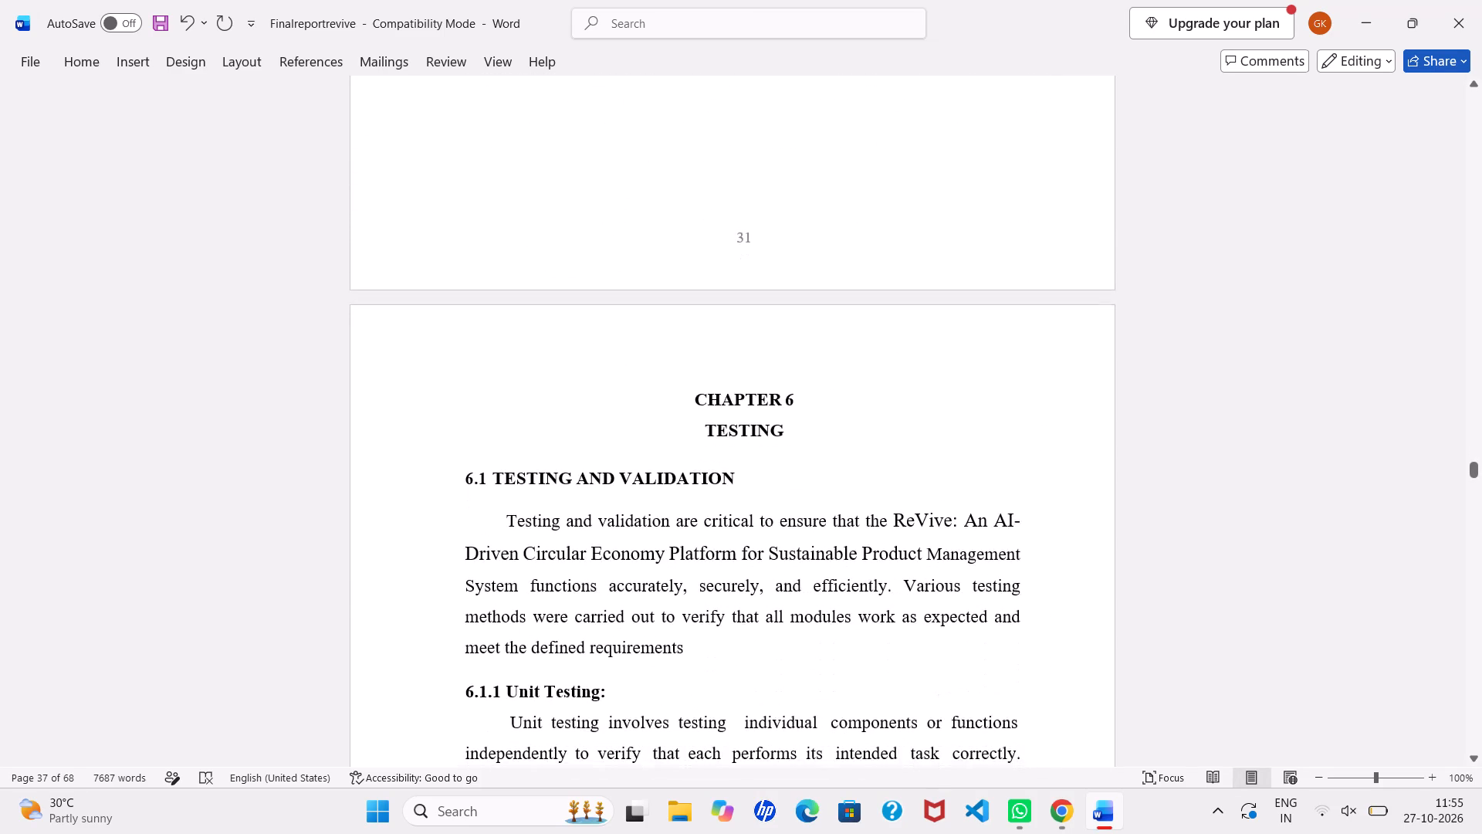
pyautogui.scroll(-1, 1022, 366)
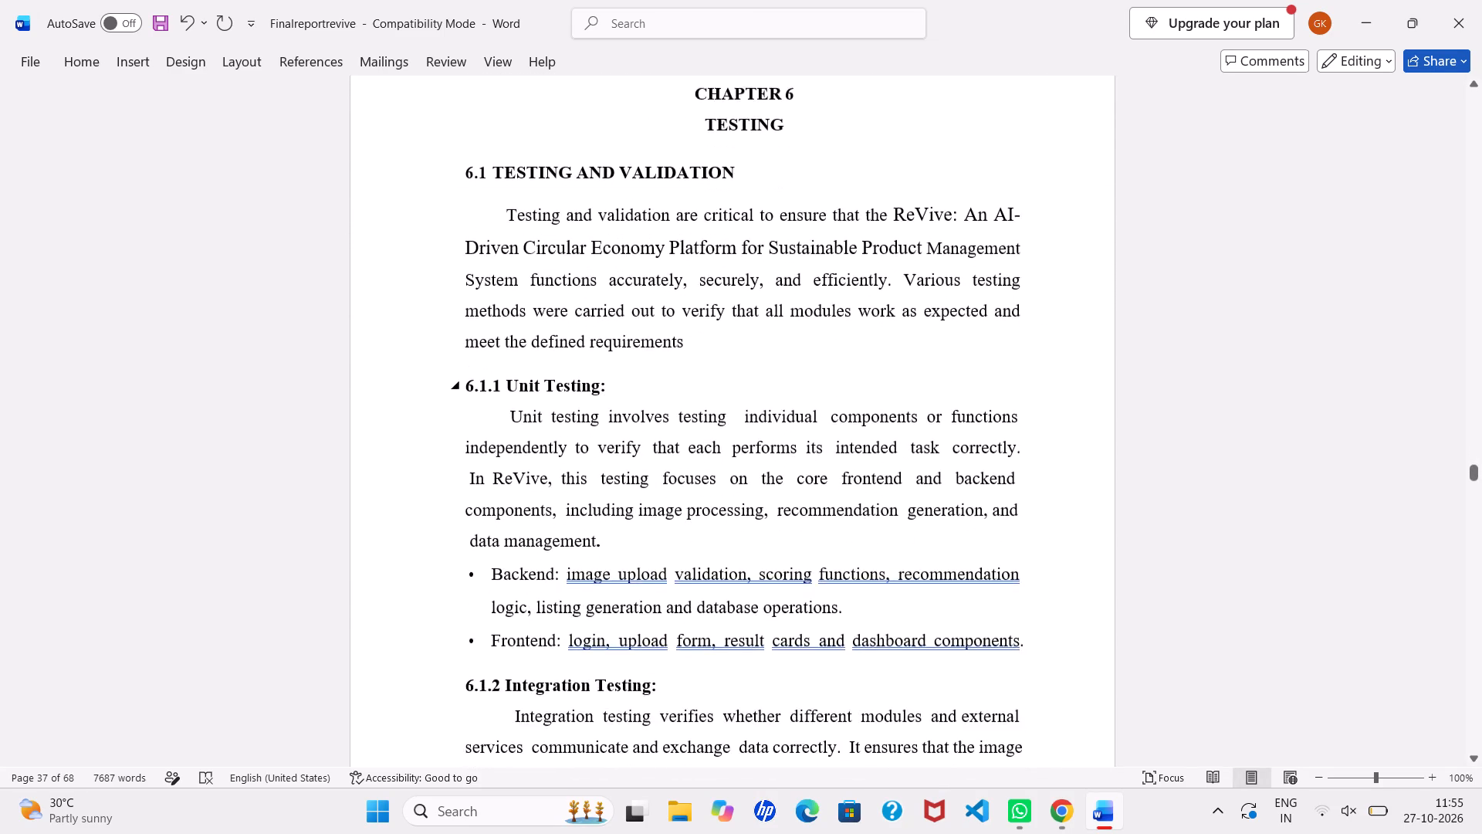
pyautogui.scroll(-3, 1022, 366)
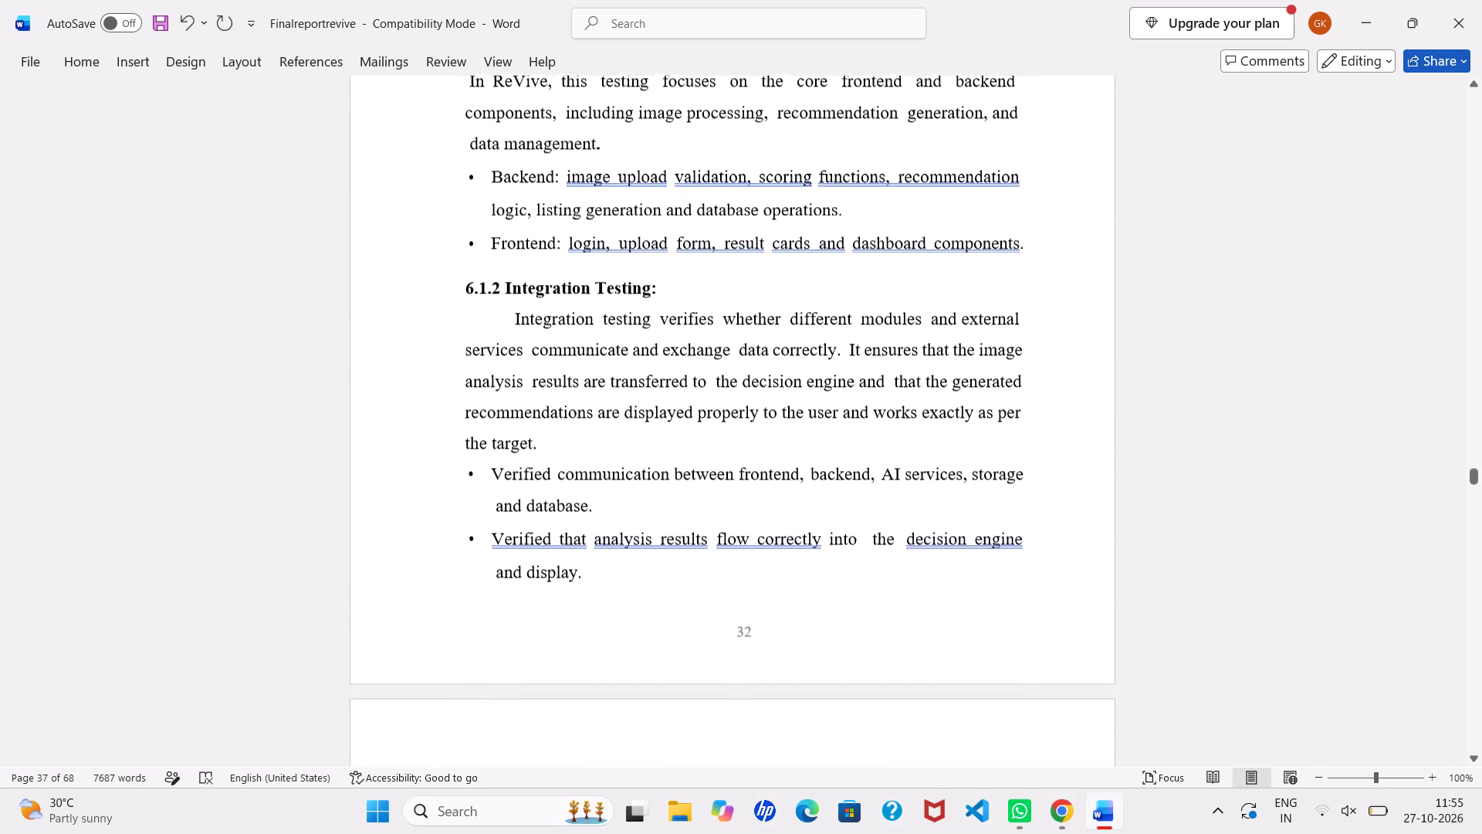
pyautogui.scroll(-4, 1022, 366)
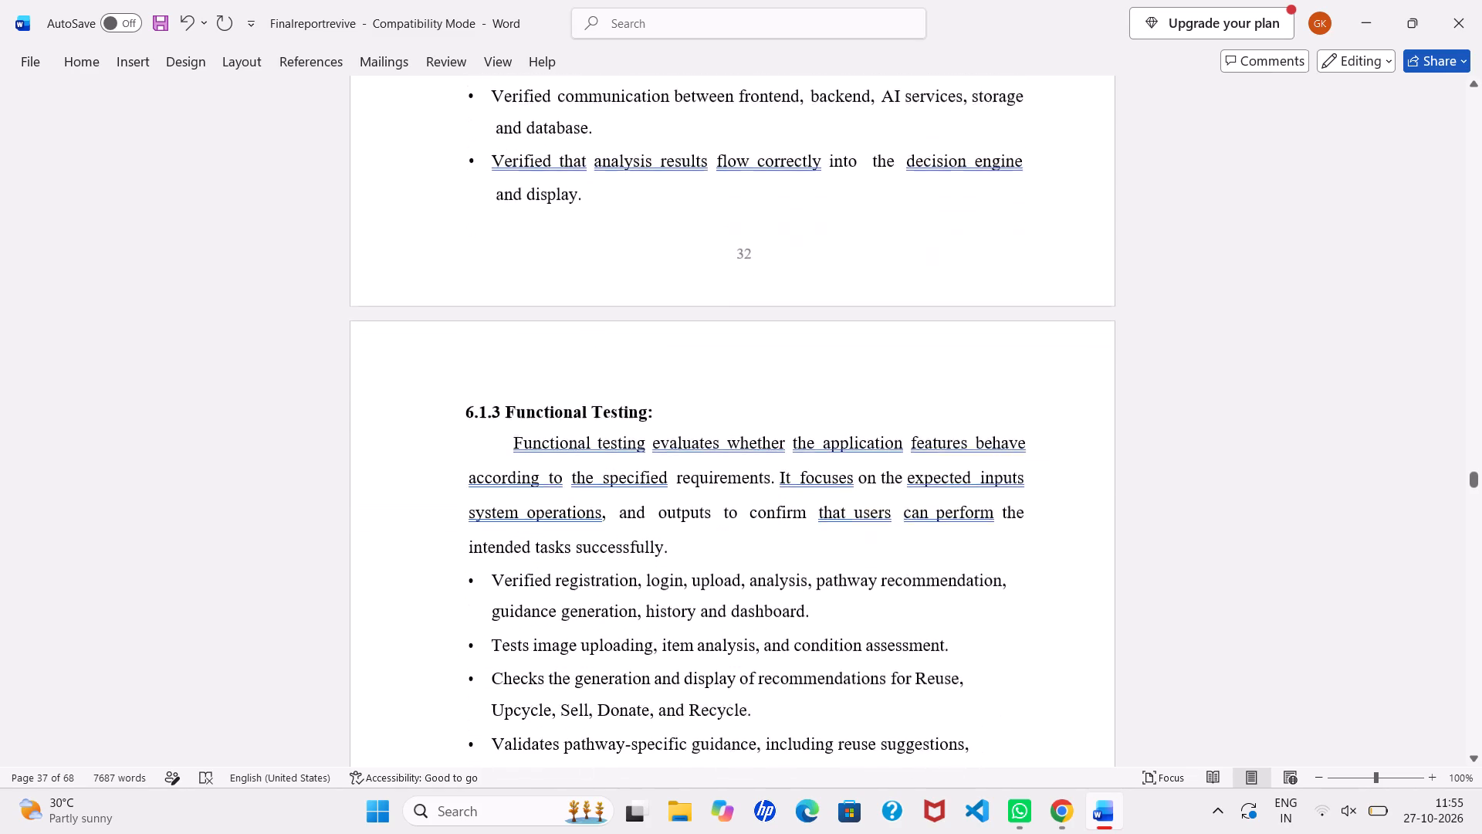
pyautogui.scroll(-1, 1022, 366)
pyautogui.scroll(2, 1022, 366)
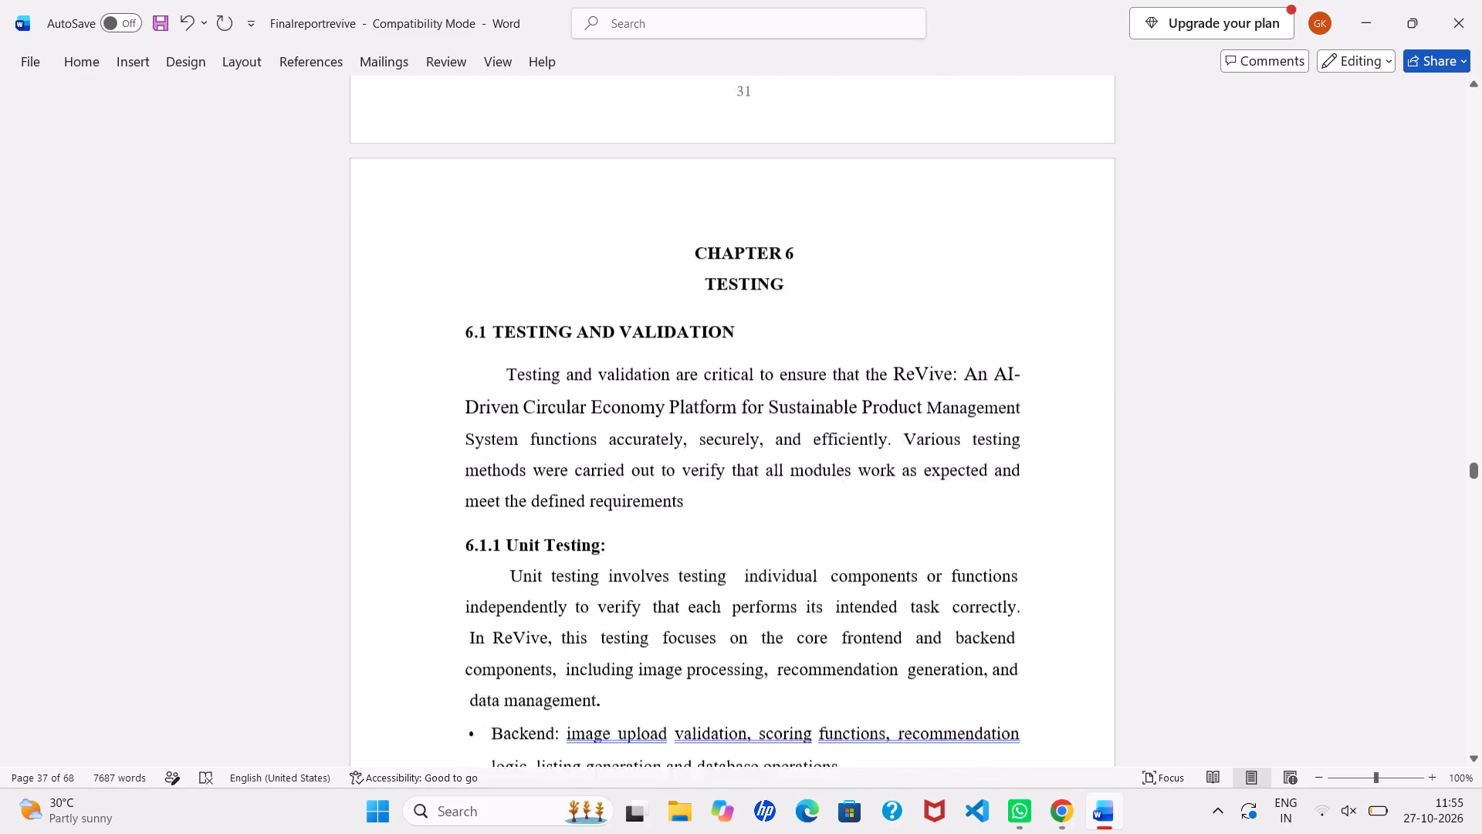
# Examine the paragraph and bullet alignment in Chapter 6 from section 6.1 through 6.1.3 Functional Testing.
pyautogui.scroll(-2, 1022, 366)
pyautogui.hscroll(2, 1022, 366)
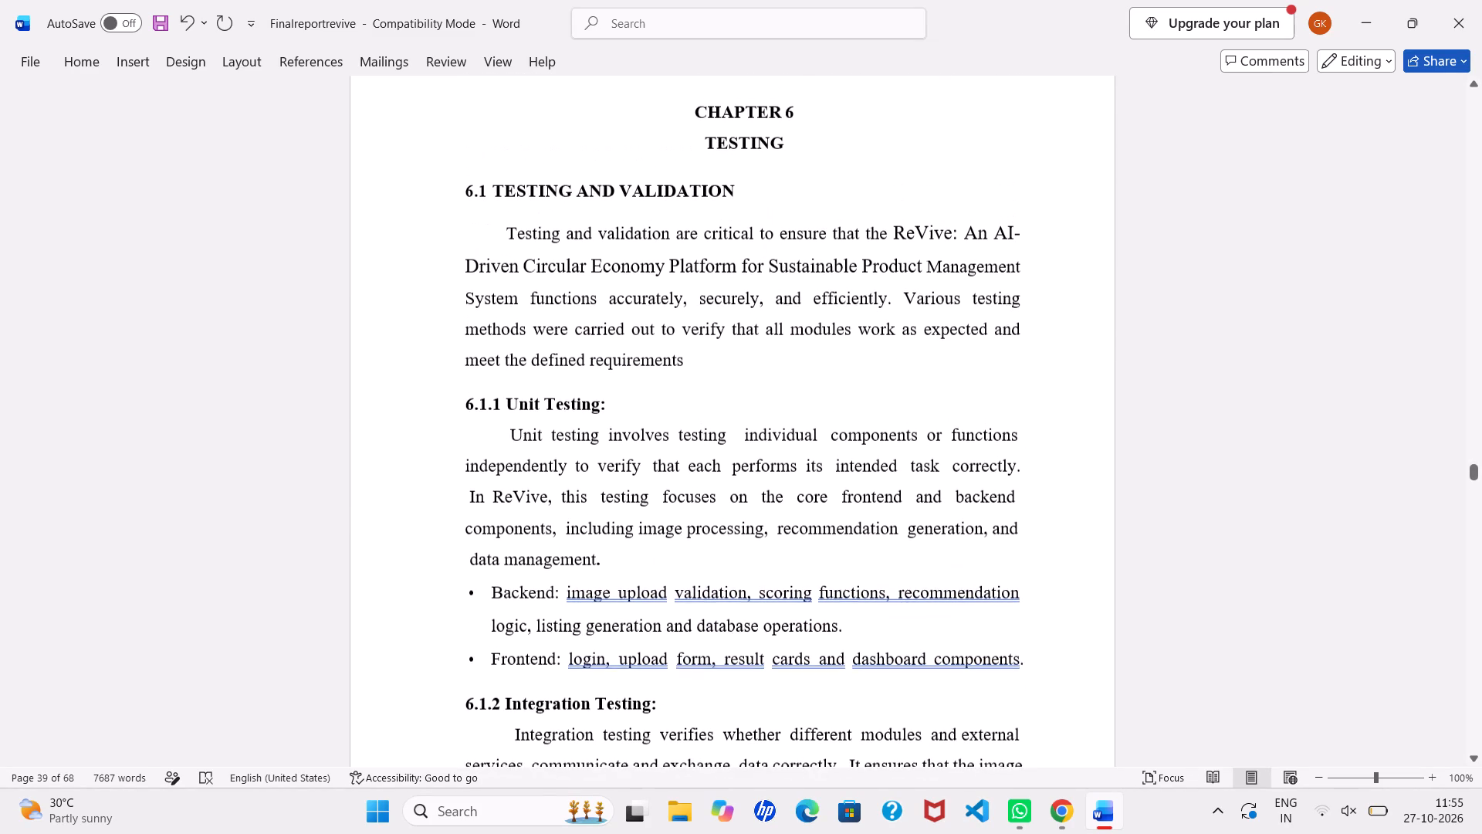
pyautogui.scroll(-3, 1022, 366)
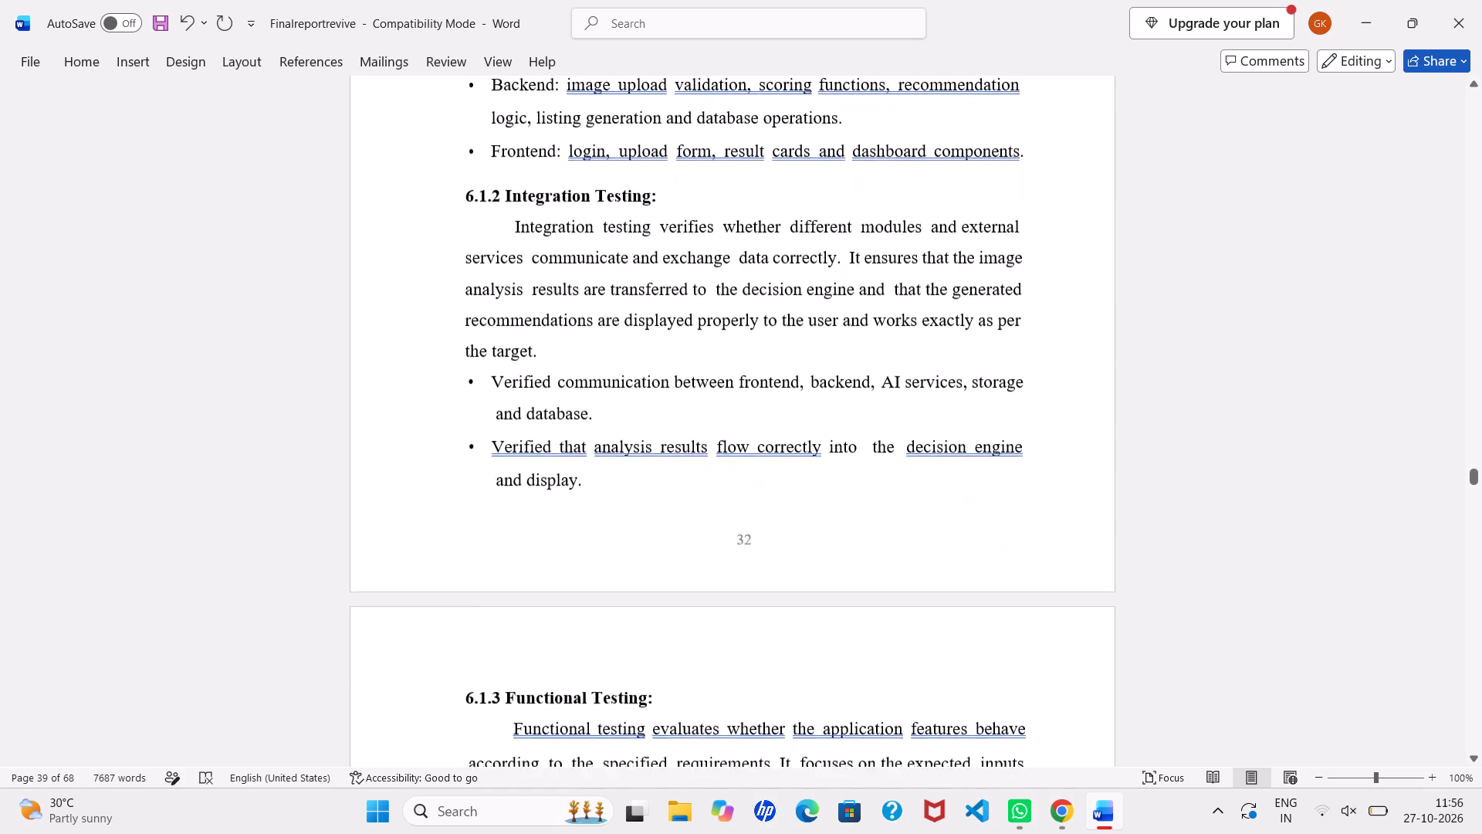
pyautogui.scroll(-1, 1022, 366)
pyautogui.scroll(1, 1022, 366)
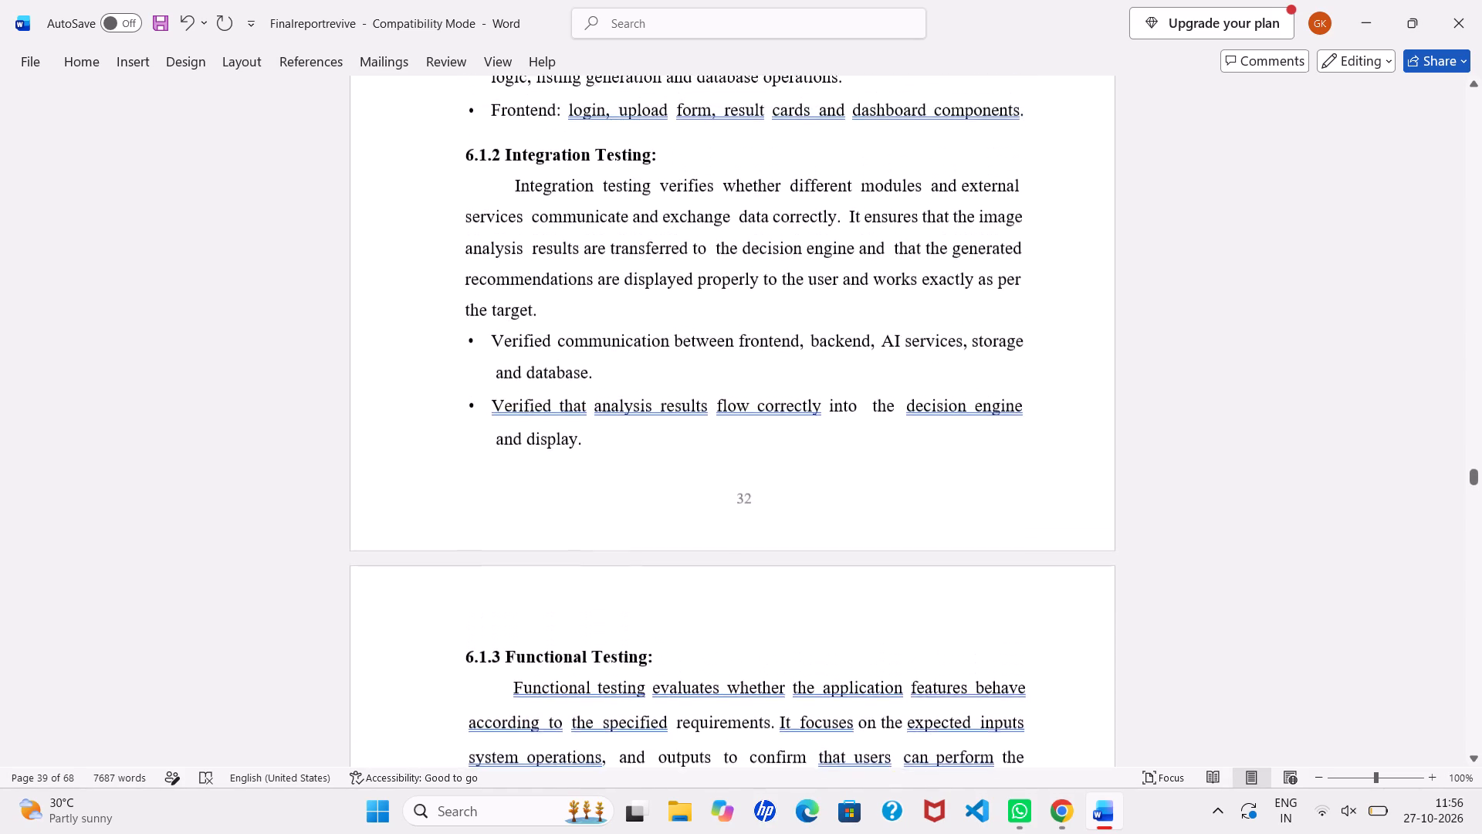
pyautogui.scroll(1, 1022, 366)
pyautogui.scroll(-4, 1022, 366)
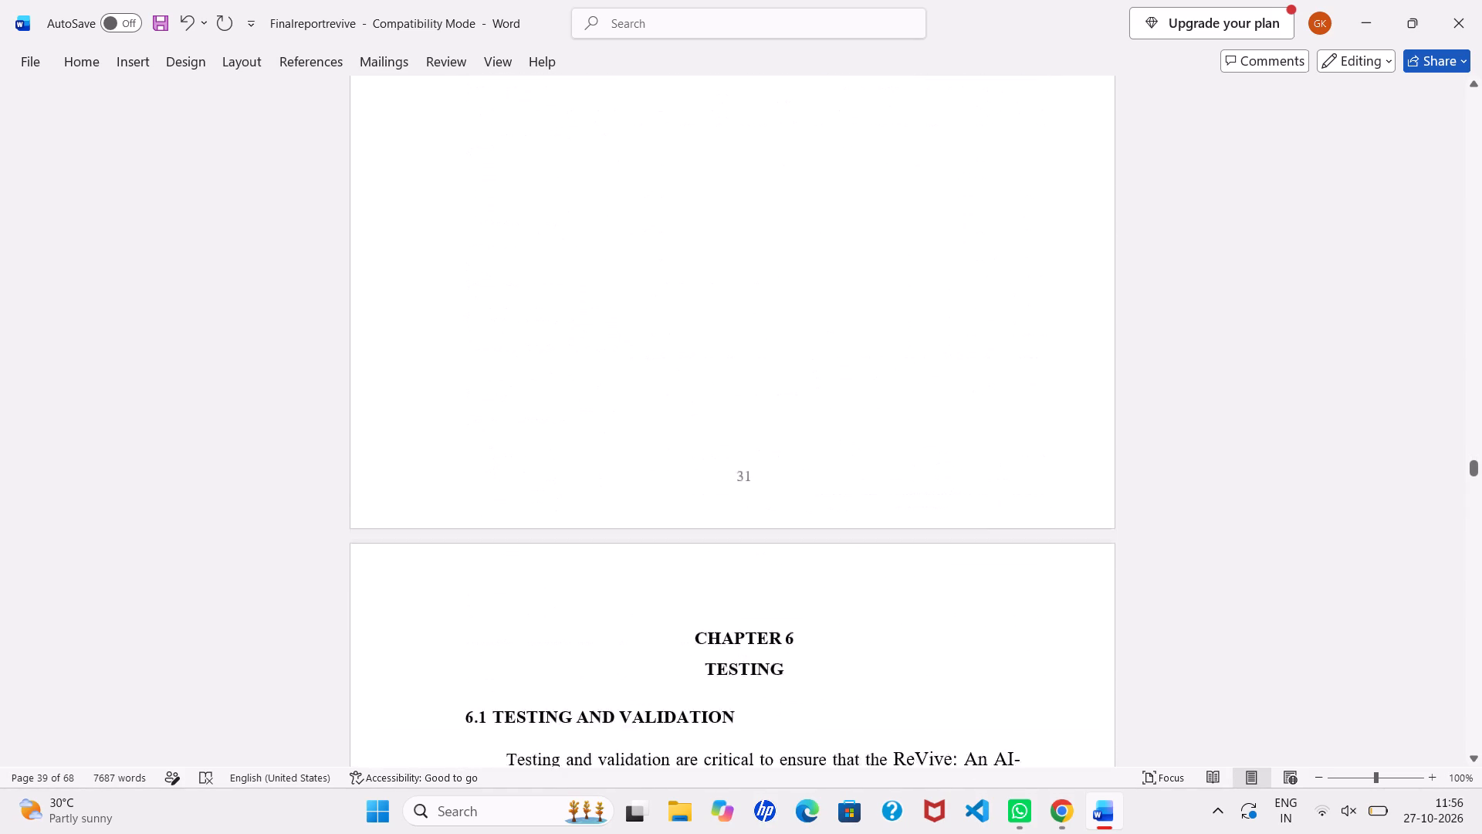
pyautogui.scroll(-5, 1022, 366)
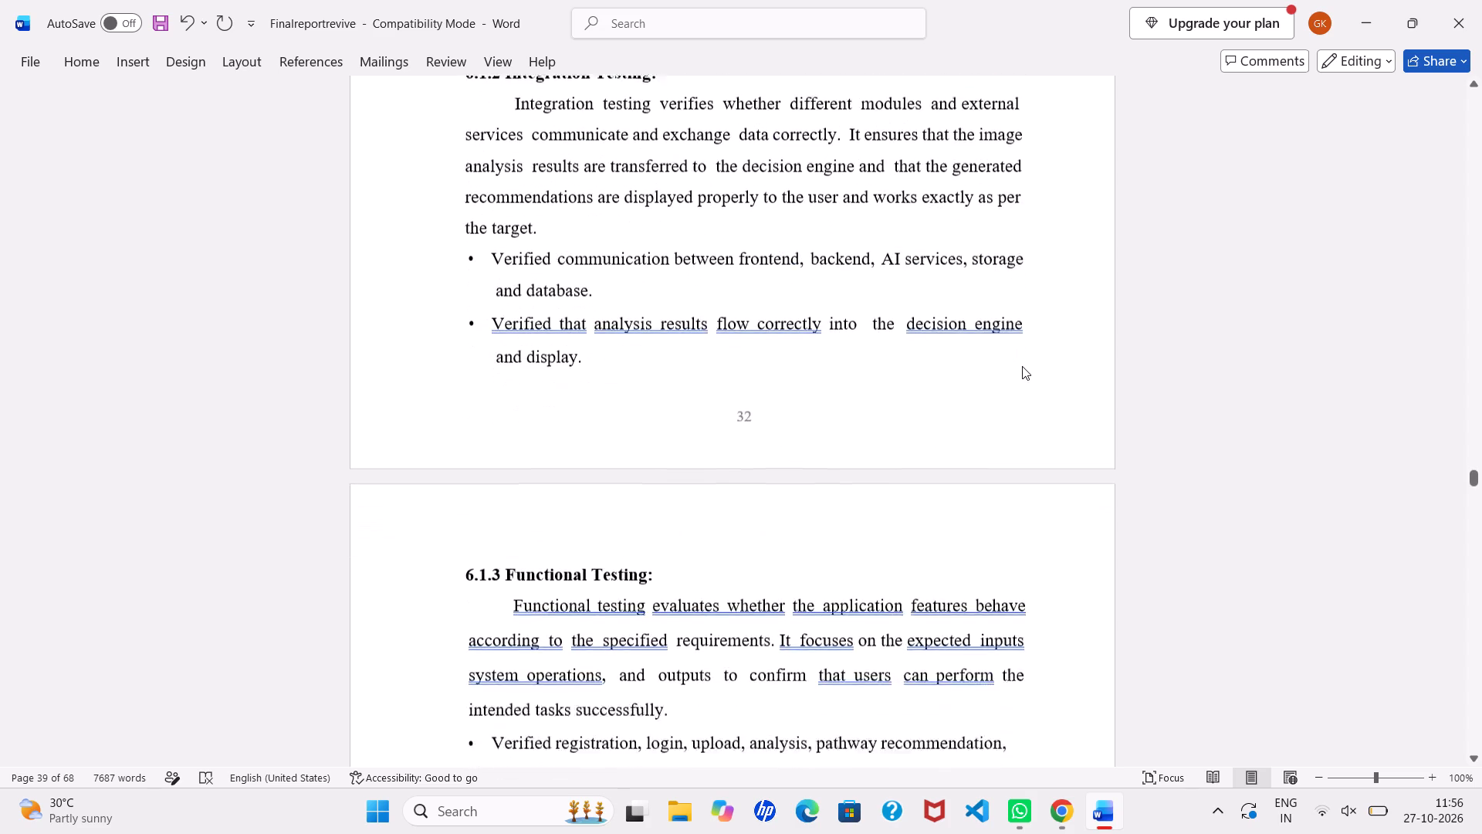
pyautogui.scroll(-3, 1022, 366)
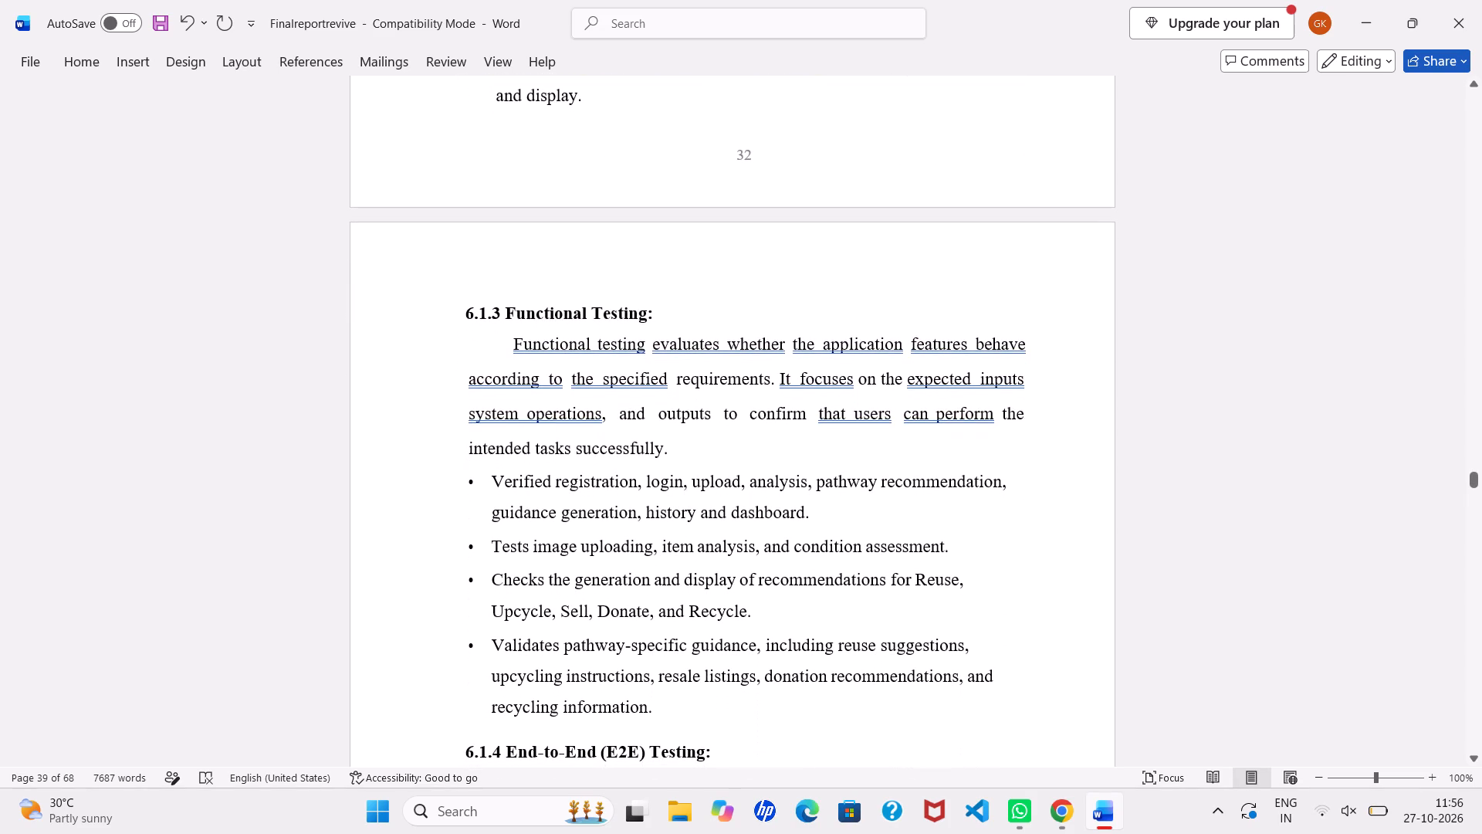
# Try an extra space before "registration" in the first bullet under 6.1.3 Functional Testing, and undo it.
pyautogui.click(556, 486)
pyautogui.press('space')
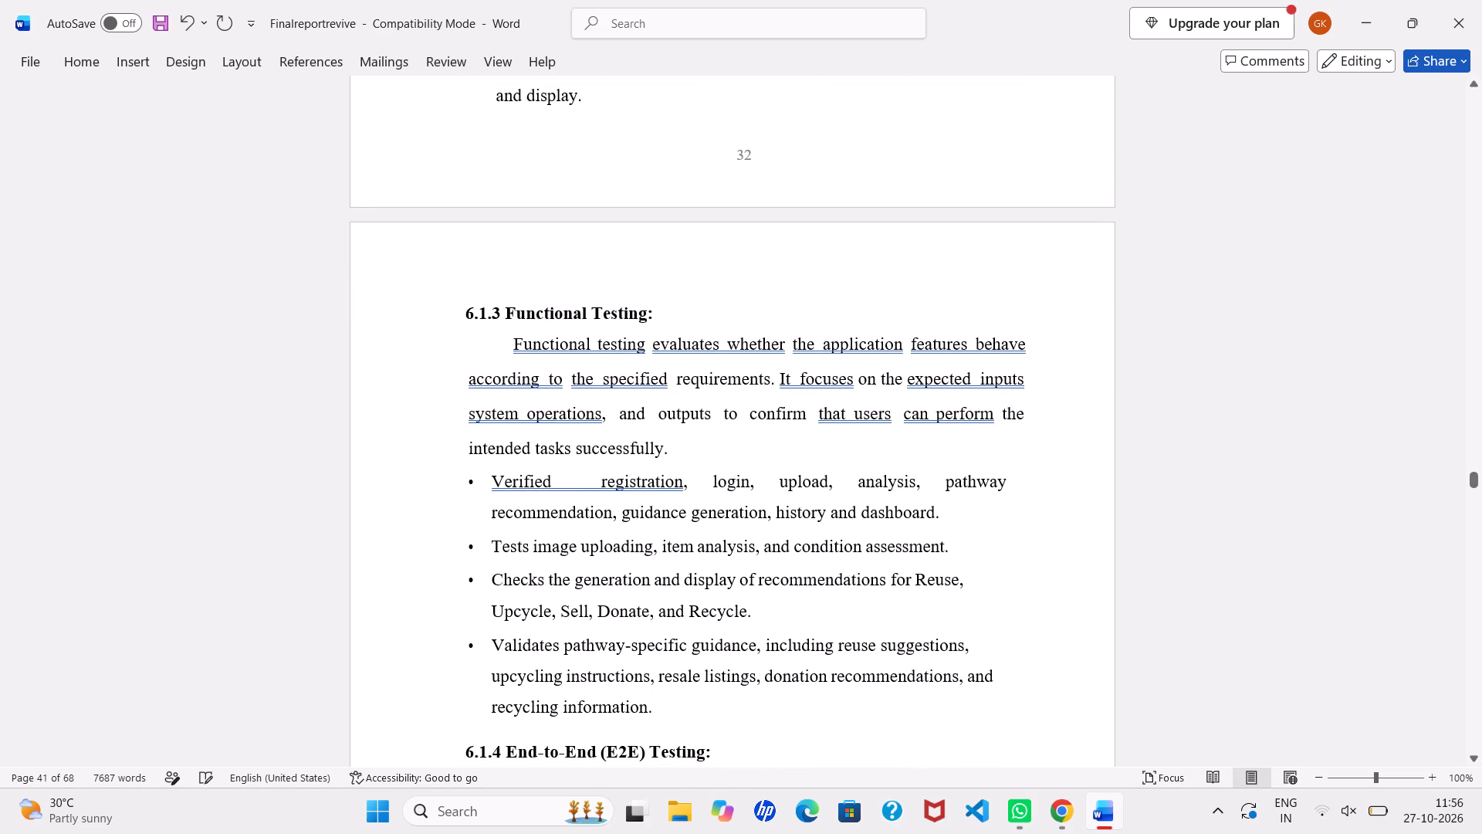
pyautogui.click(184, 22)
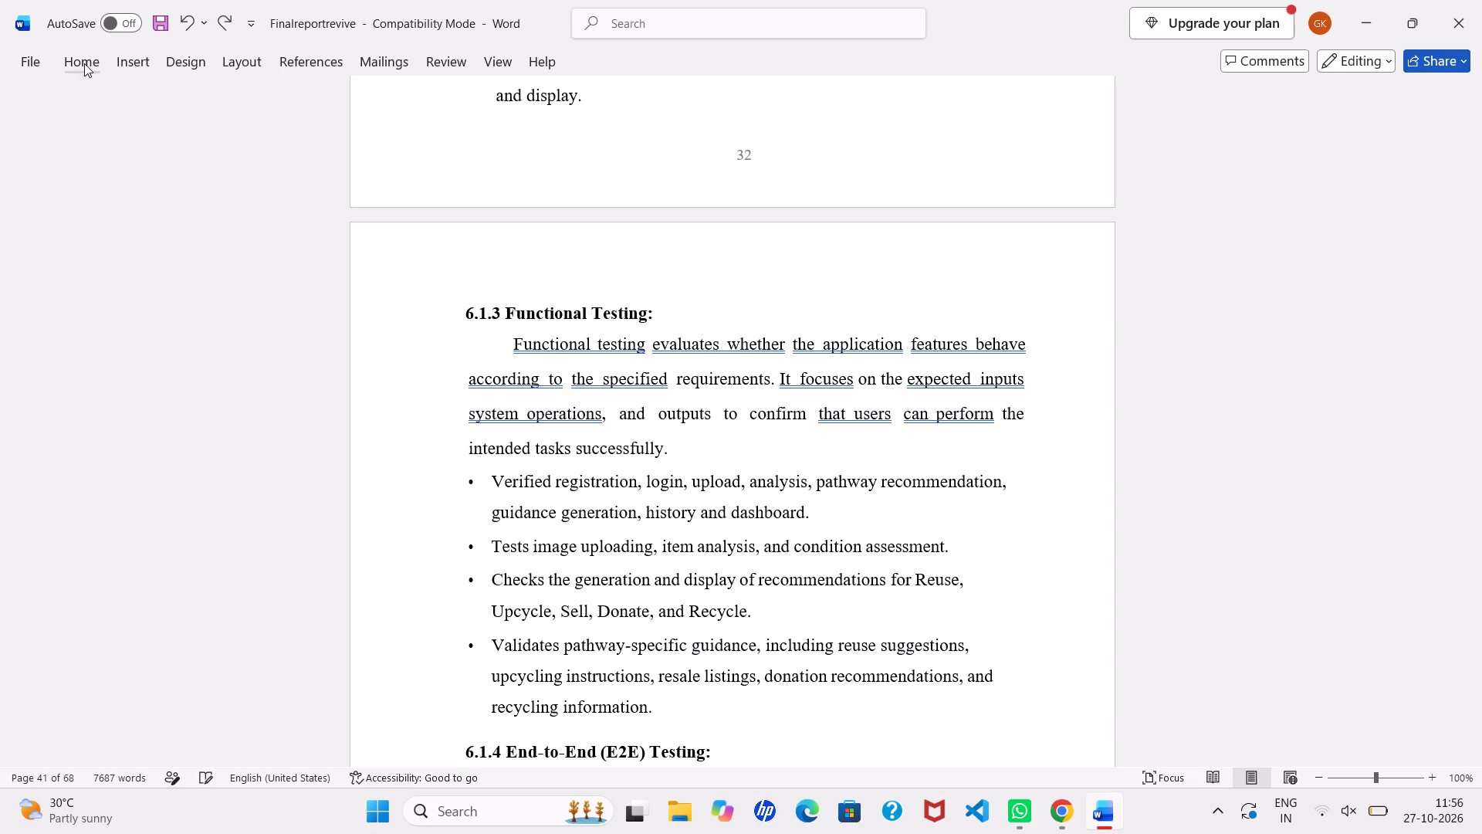
# Set the paragraph alignment of the first bullet under 6.1.3 Functional Testing to Left.
pyautogui.click(84, 61)
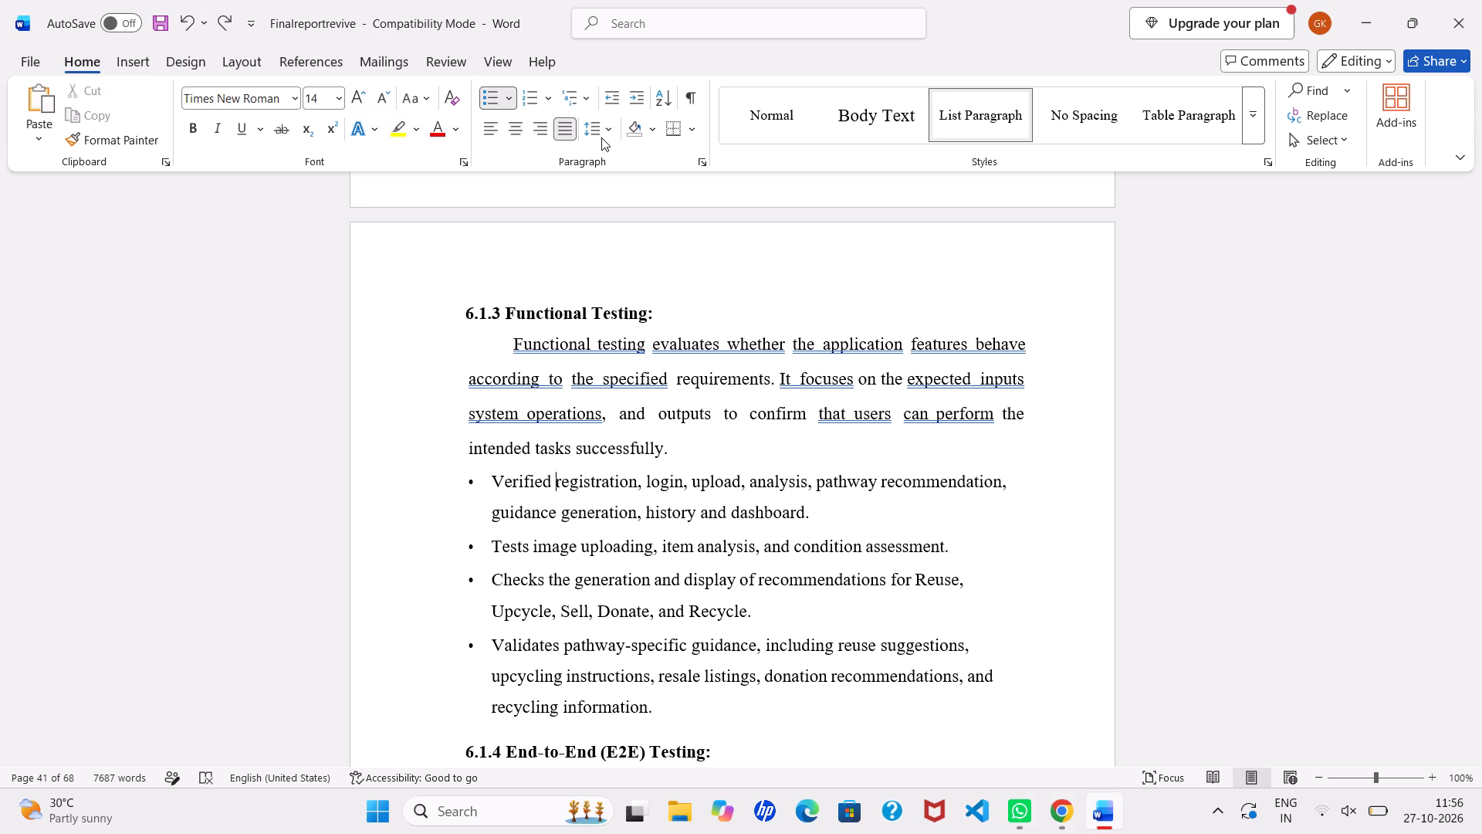
pyautogui.click(696, 161)
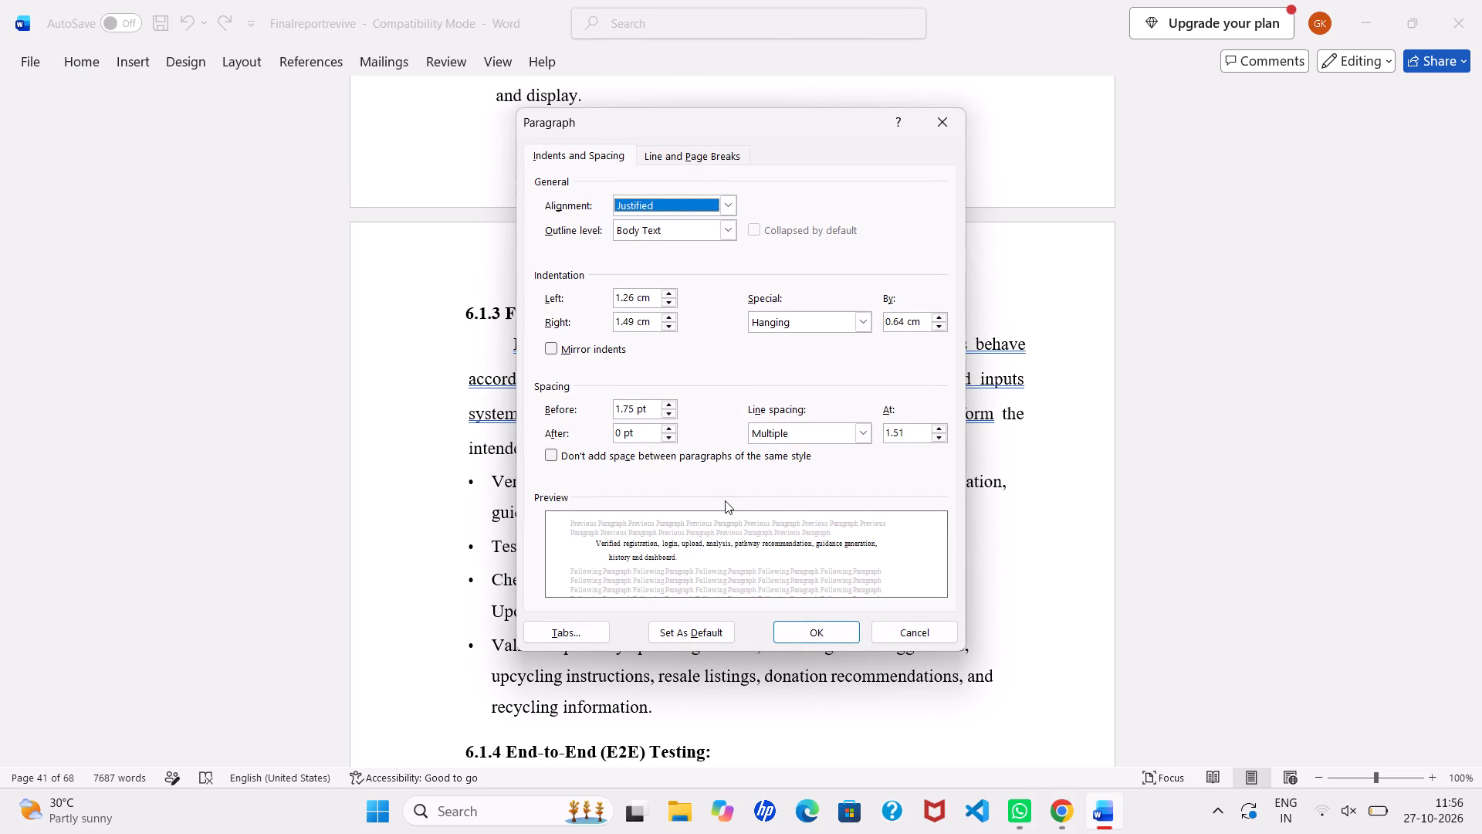
pyautogui.click(733, 208)
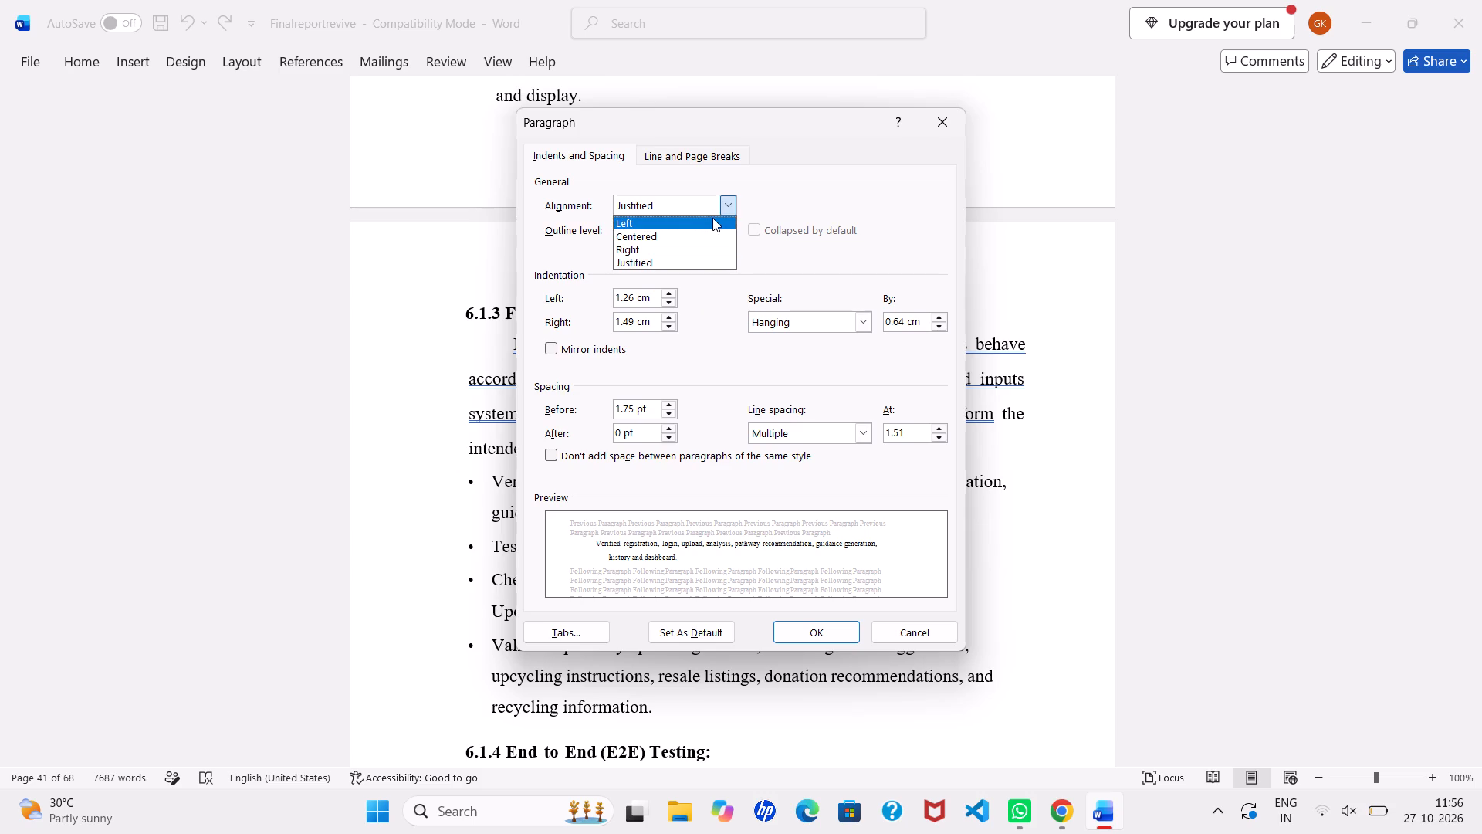
pyautogui.click(711, 219)
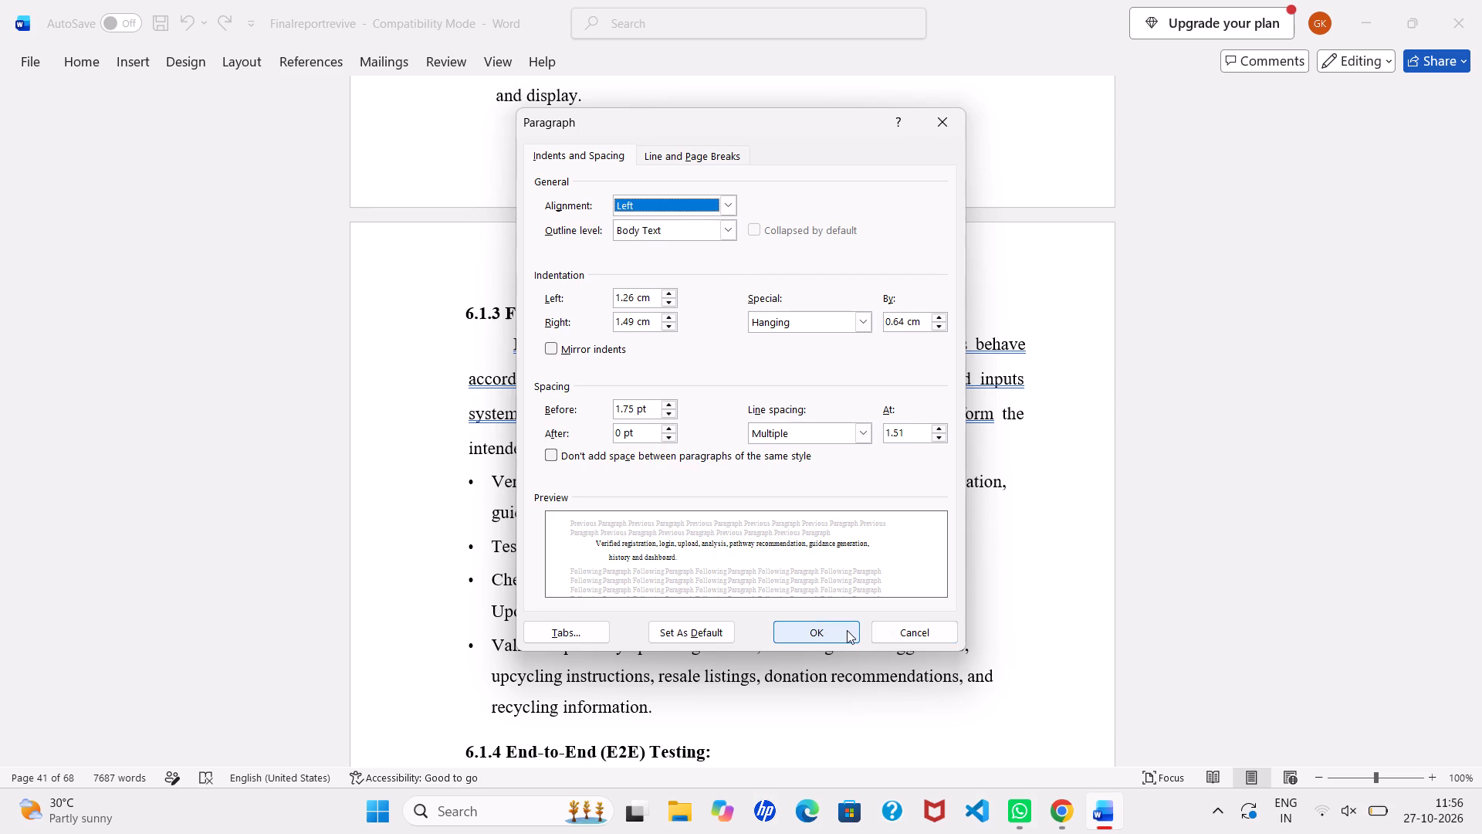
pyautogui.click(847, 630)
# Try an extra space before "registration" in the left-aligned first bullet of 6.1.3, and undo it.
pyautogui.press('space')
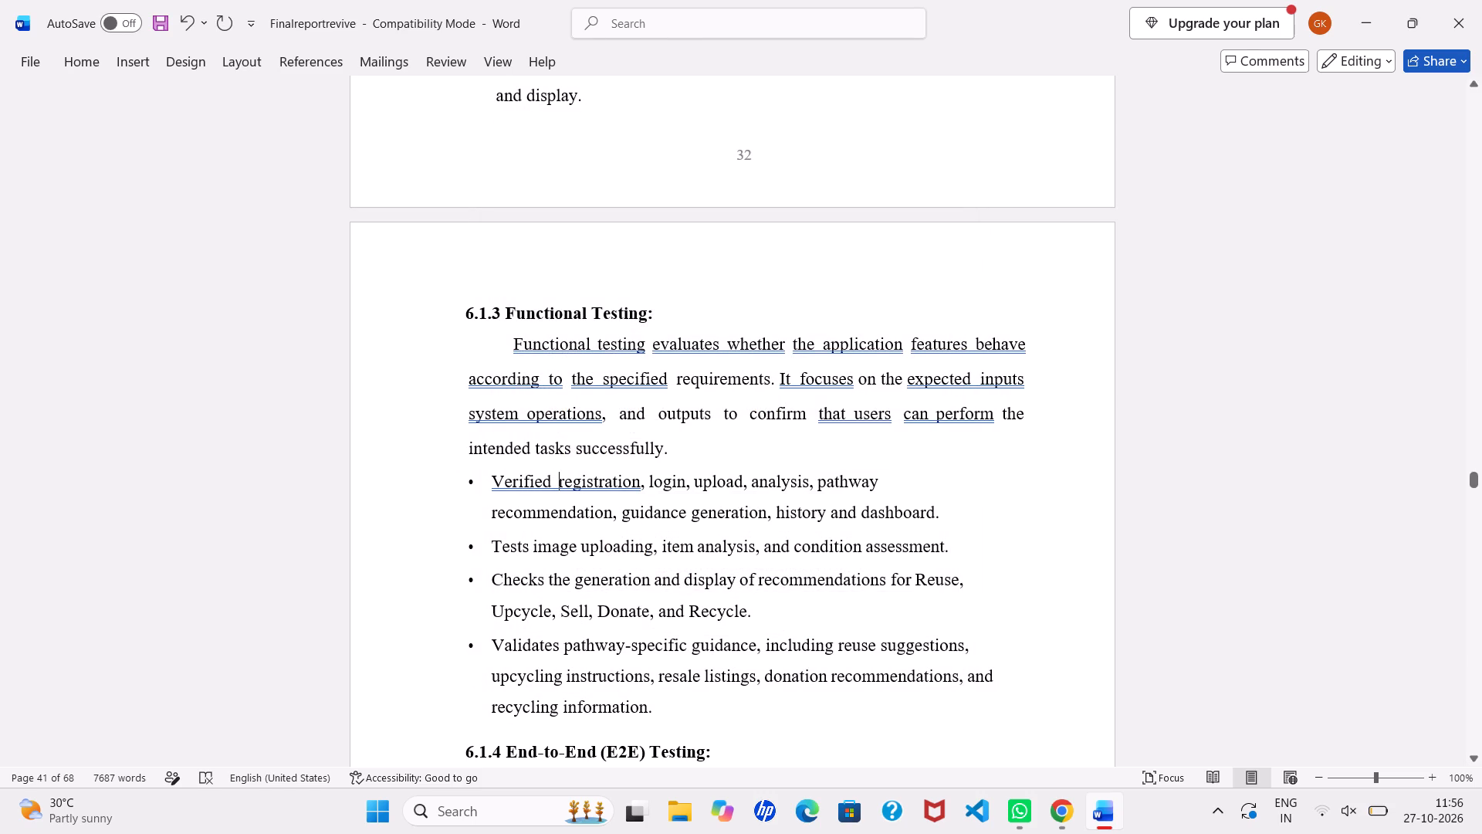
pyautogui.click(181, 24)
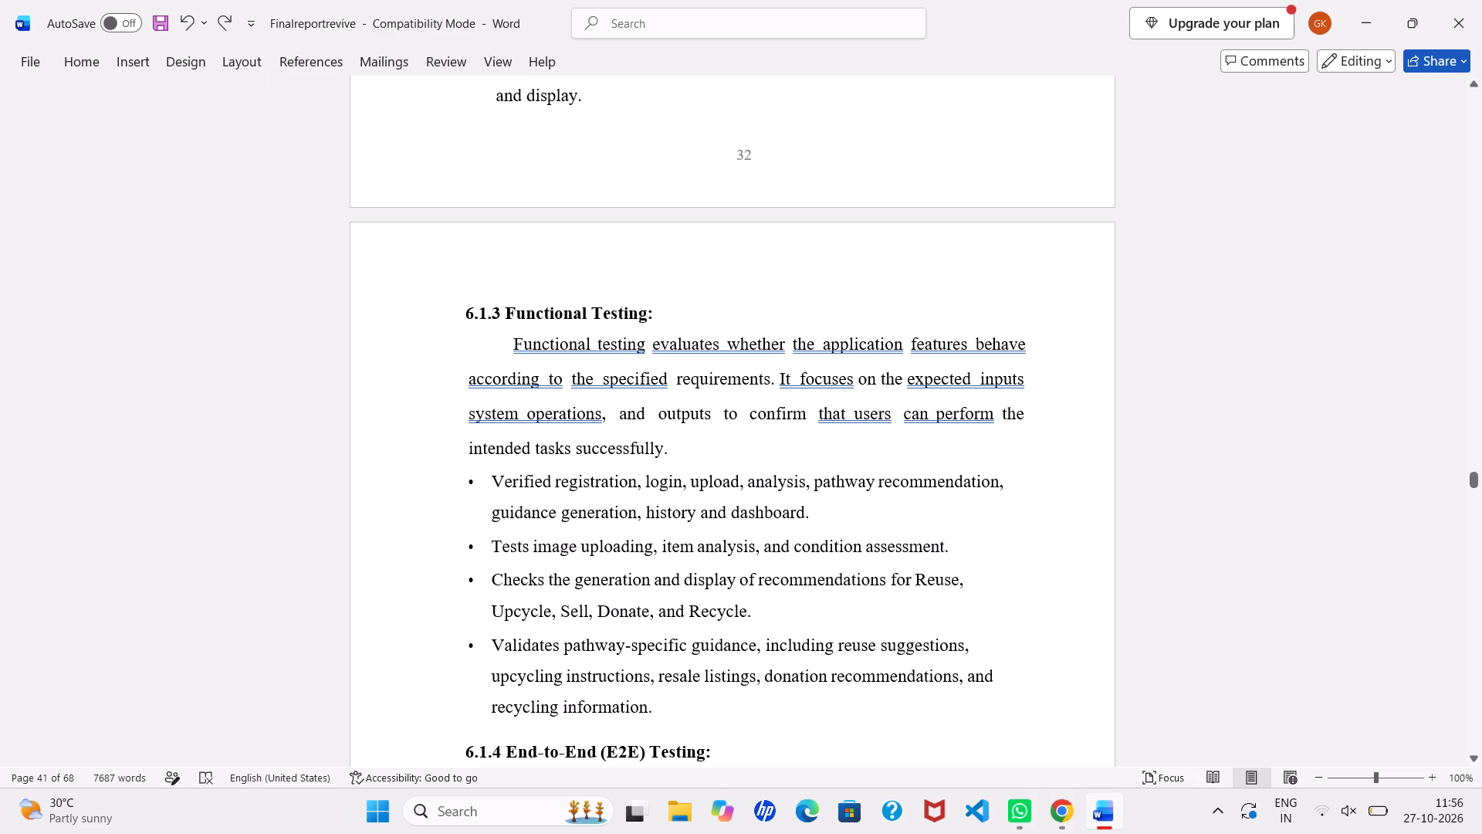
# Examine the page layout and paragraph alignment from Chapter 6 back through Chapter 5 to section 4.2.3 Class Diagram.
pyautogui.scroll(7, 546, 498)
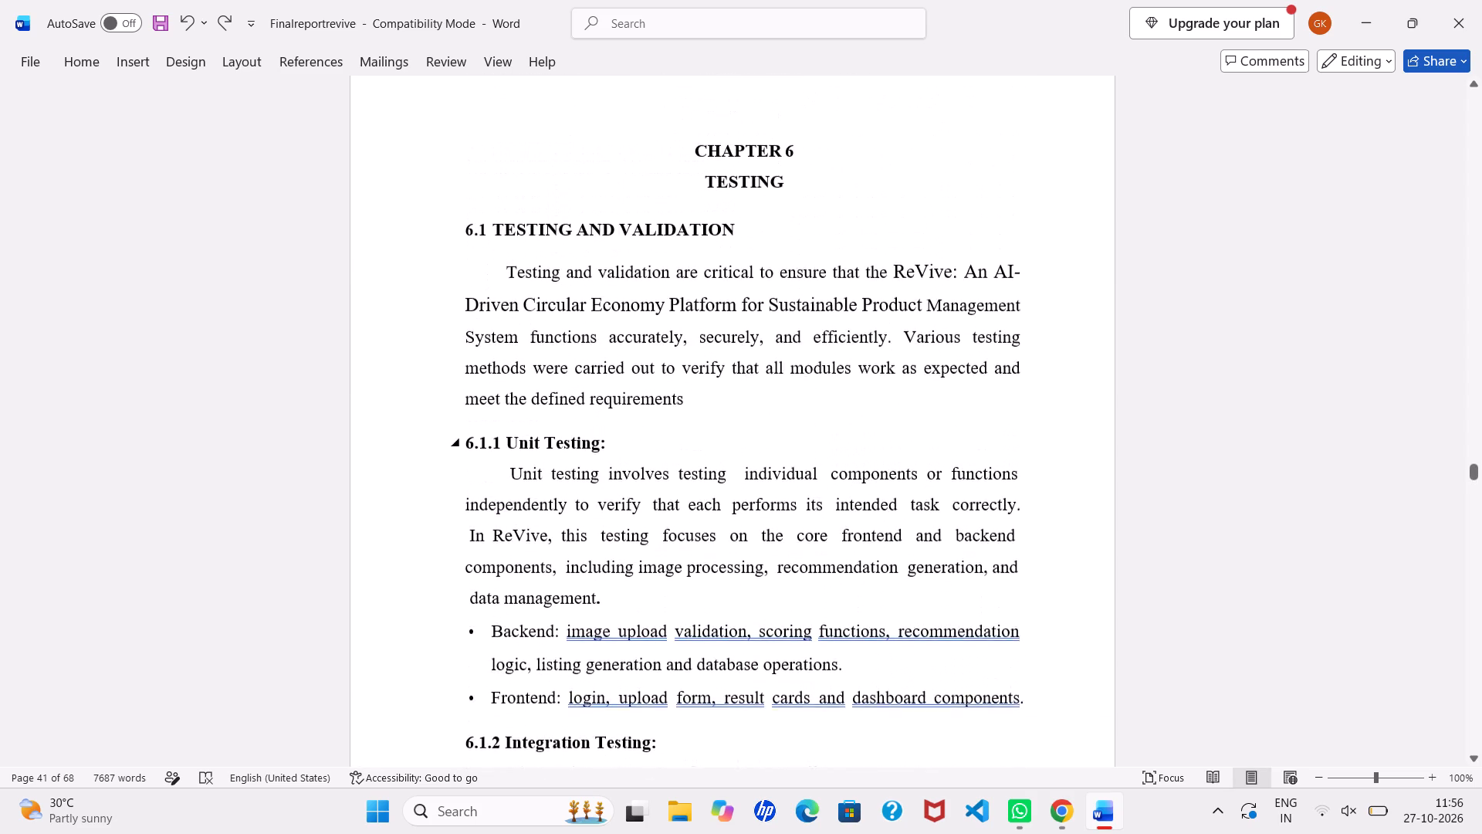
pyautogui.scroll(9, 546, 498)
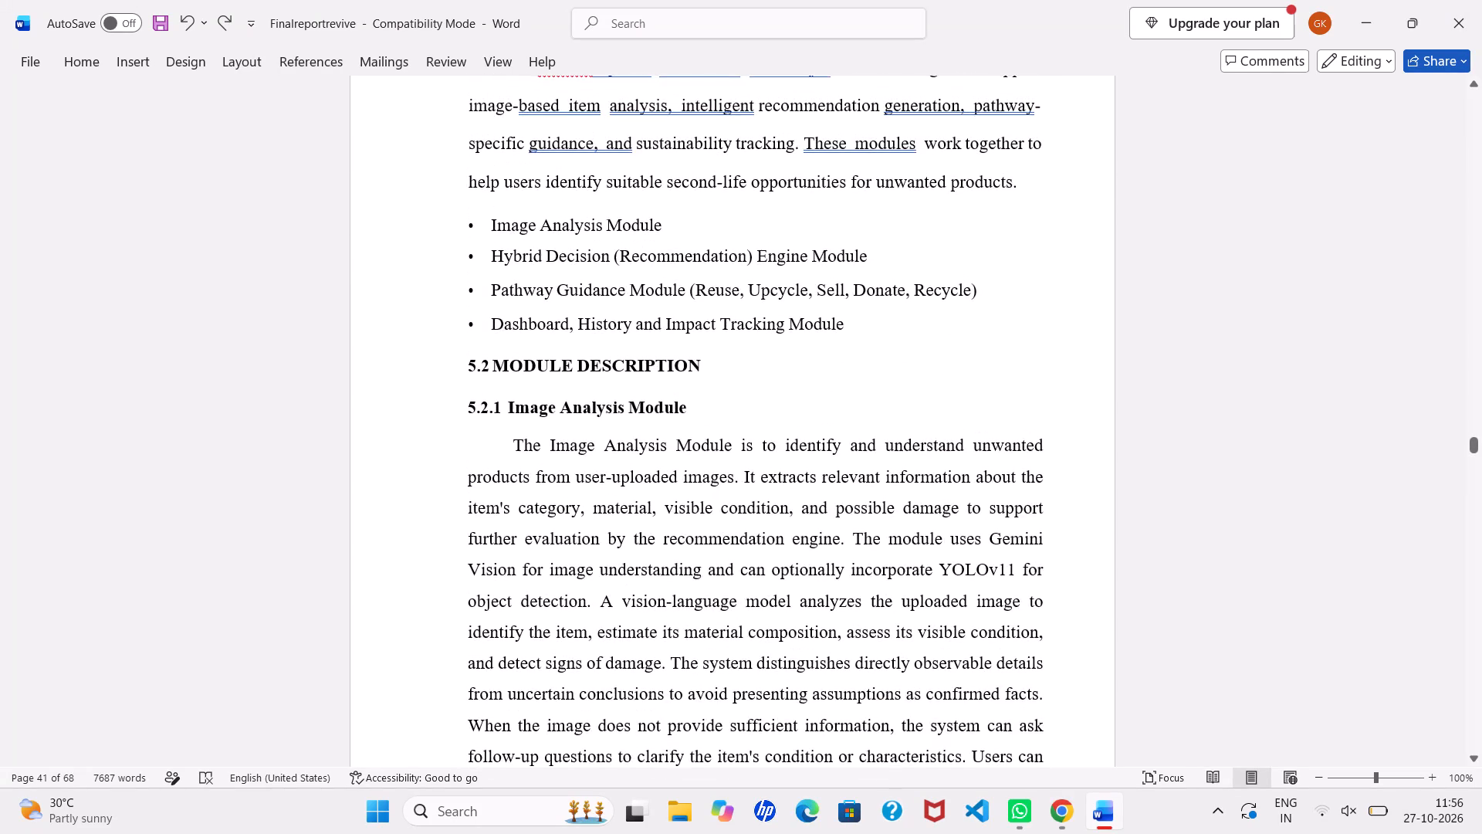
pyautogui.scroll(5, 546, 498)
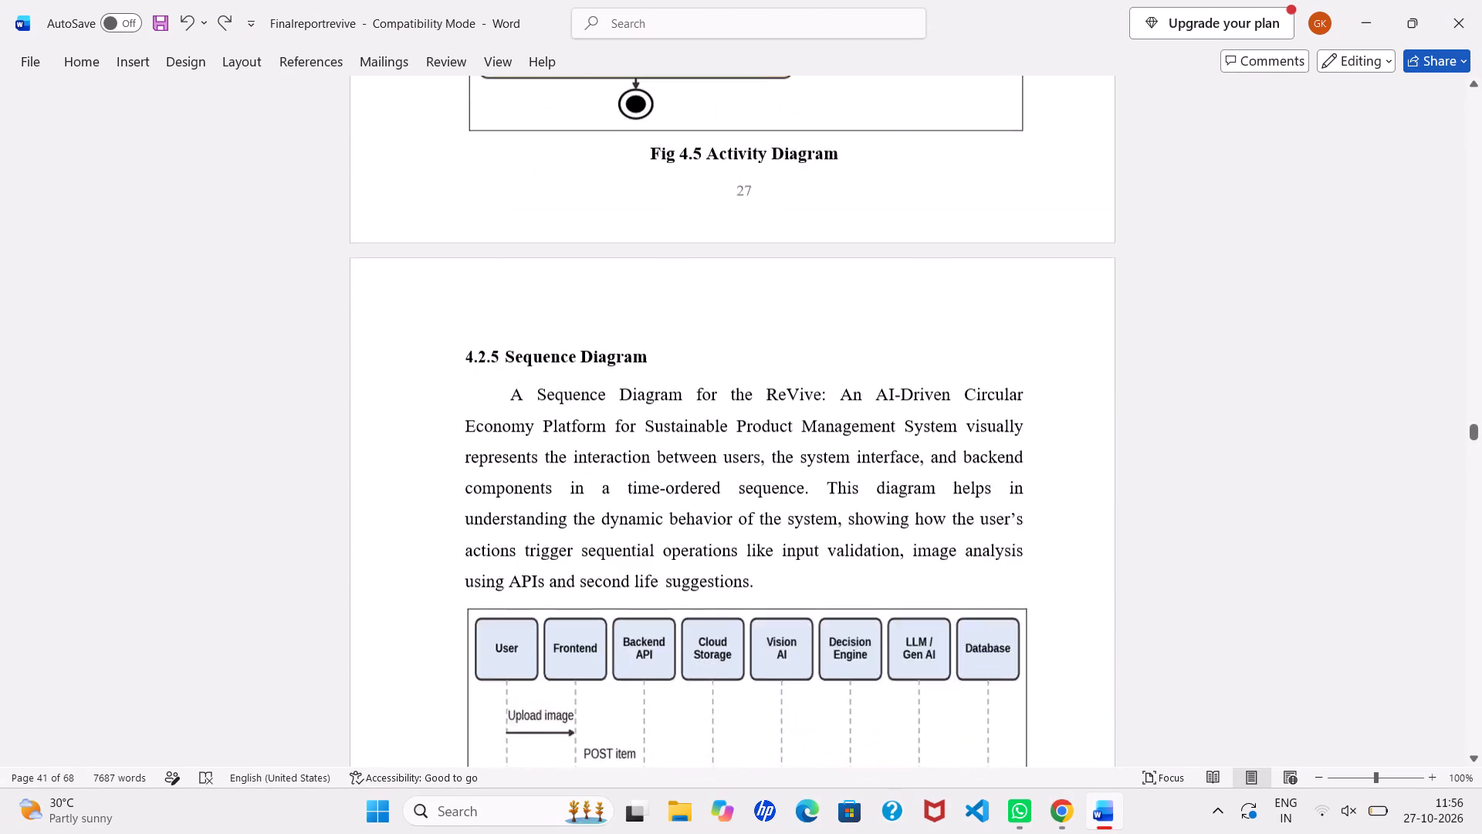
pyautogui.scroll(5, 546, 498)
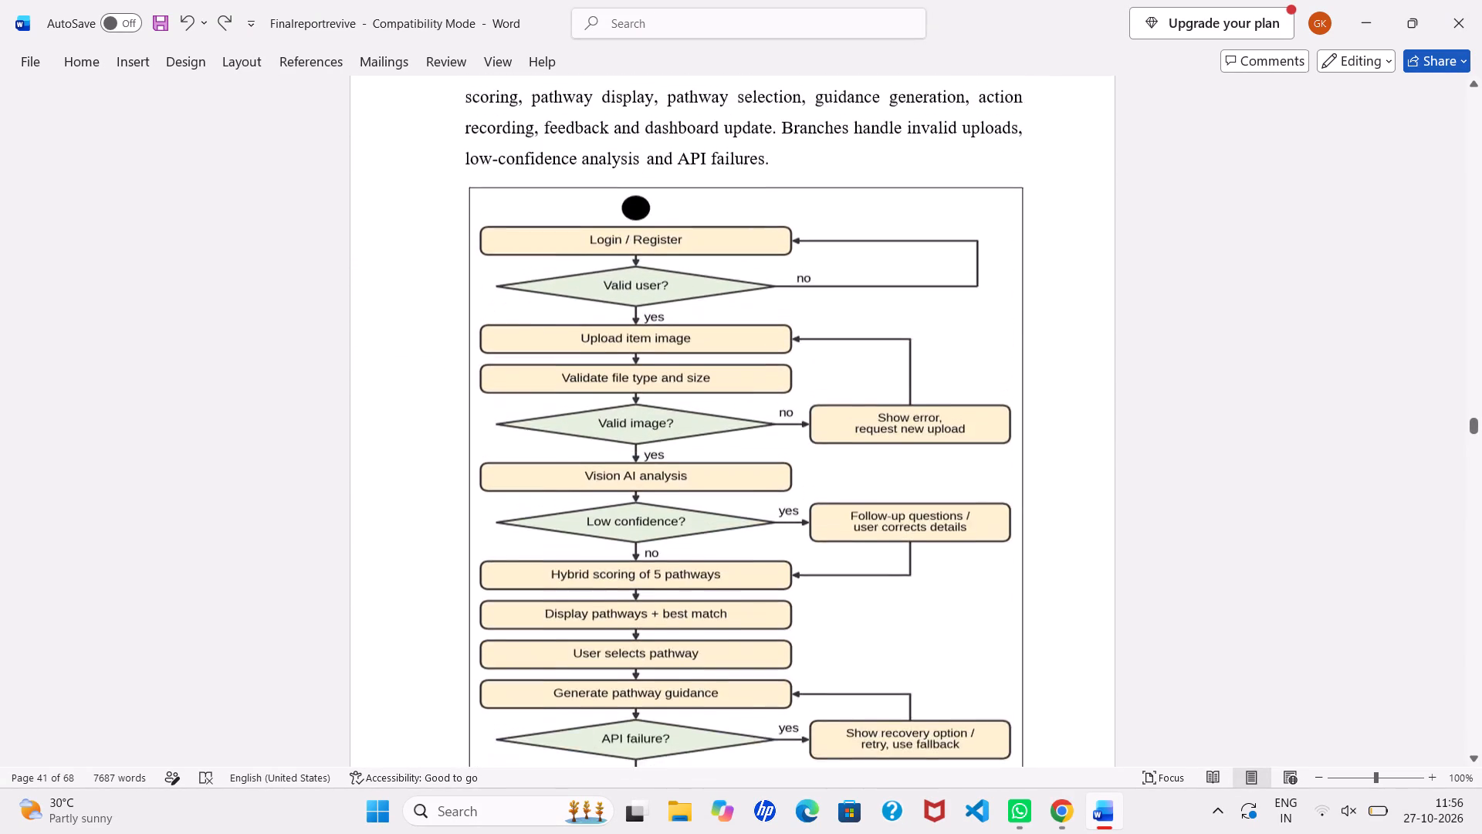
pyautogui.scroll(5, 546, 498)
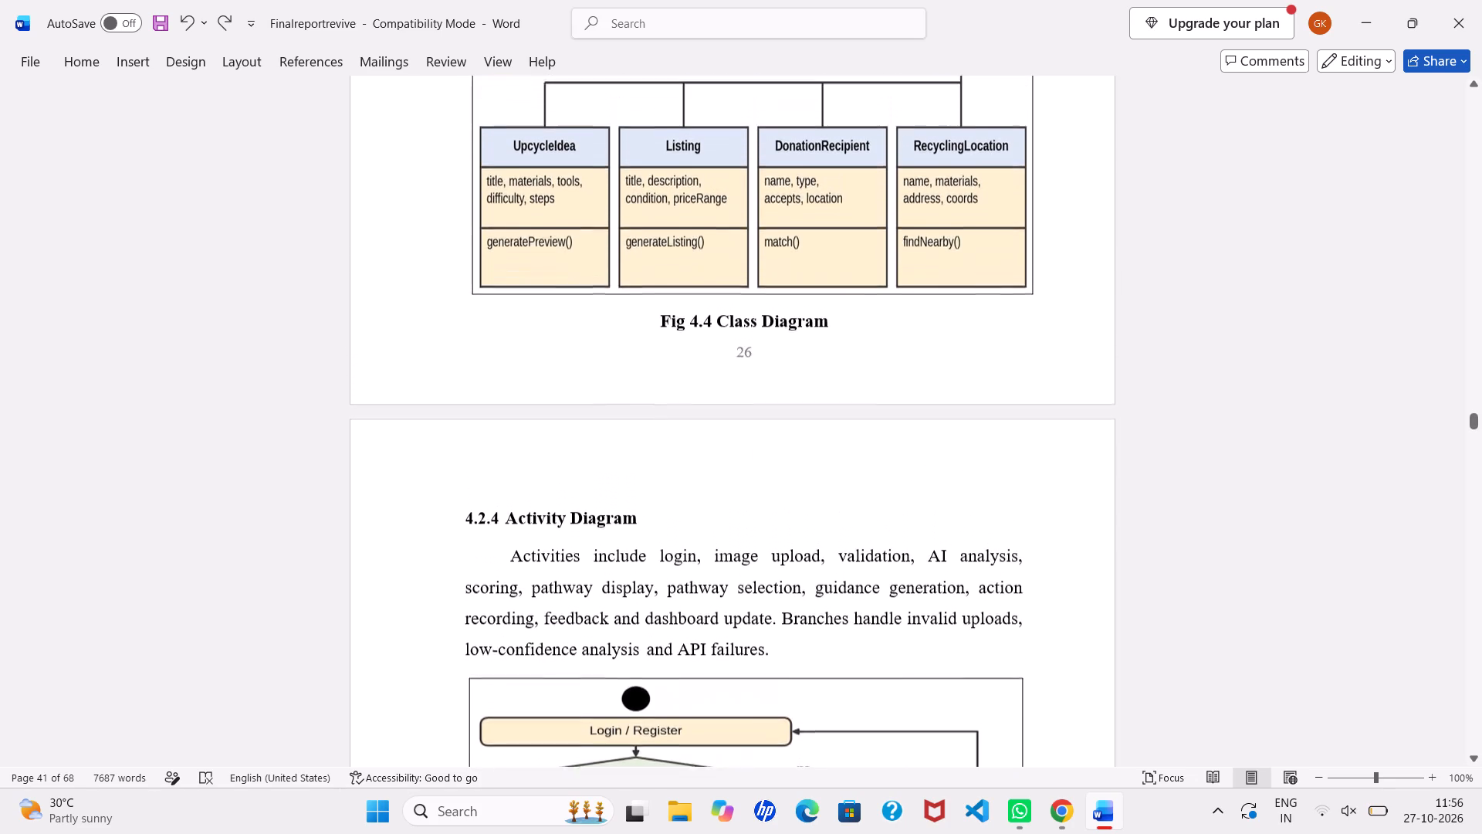
pyautogui.scroll(2, 546, 498)
pyautogui.scroll(-1, 546, 498)
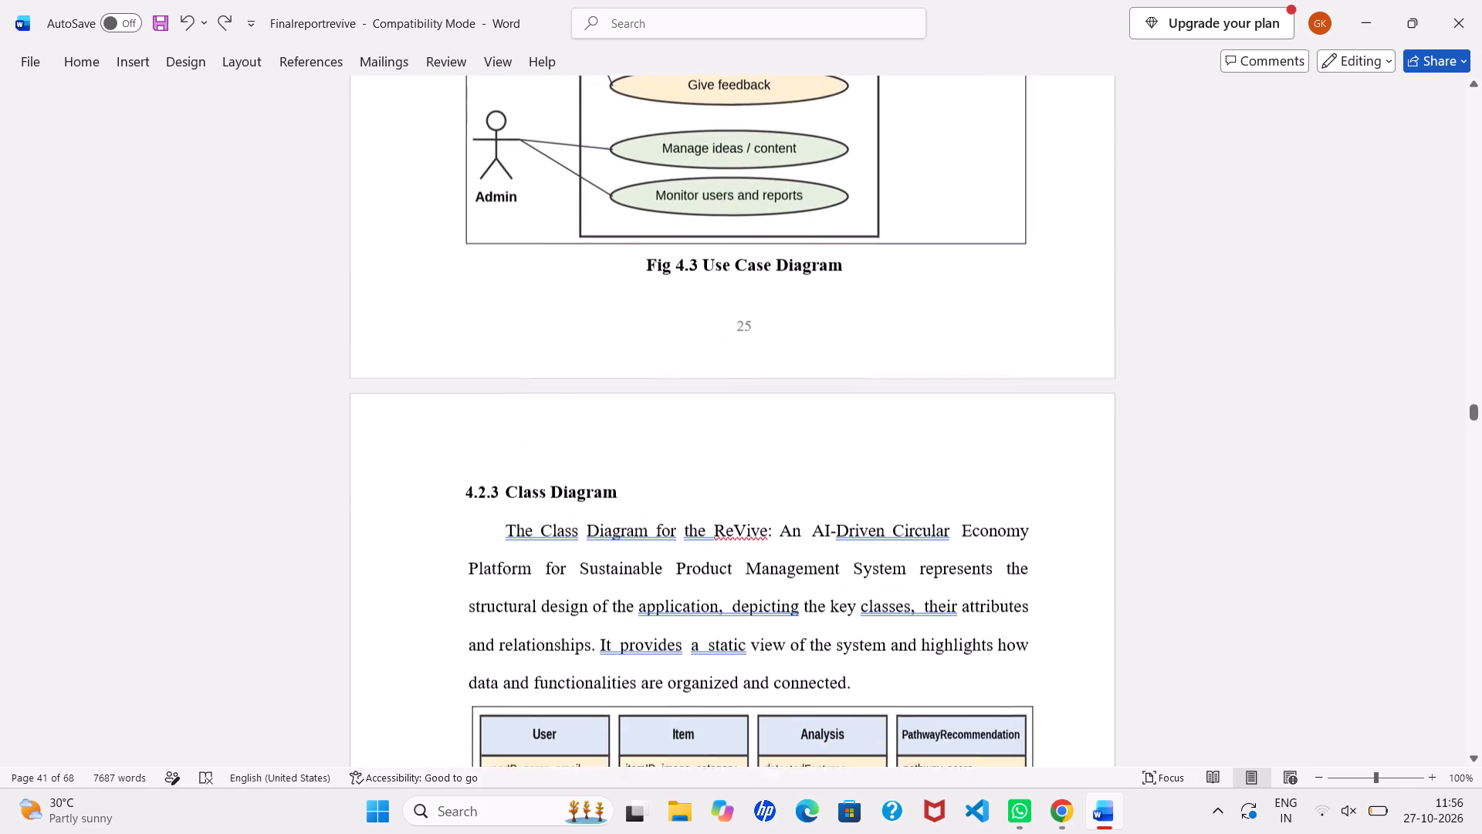
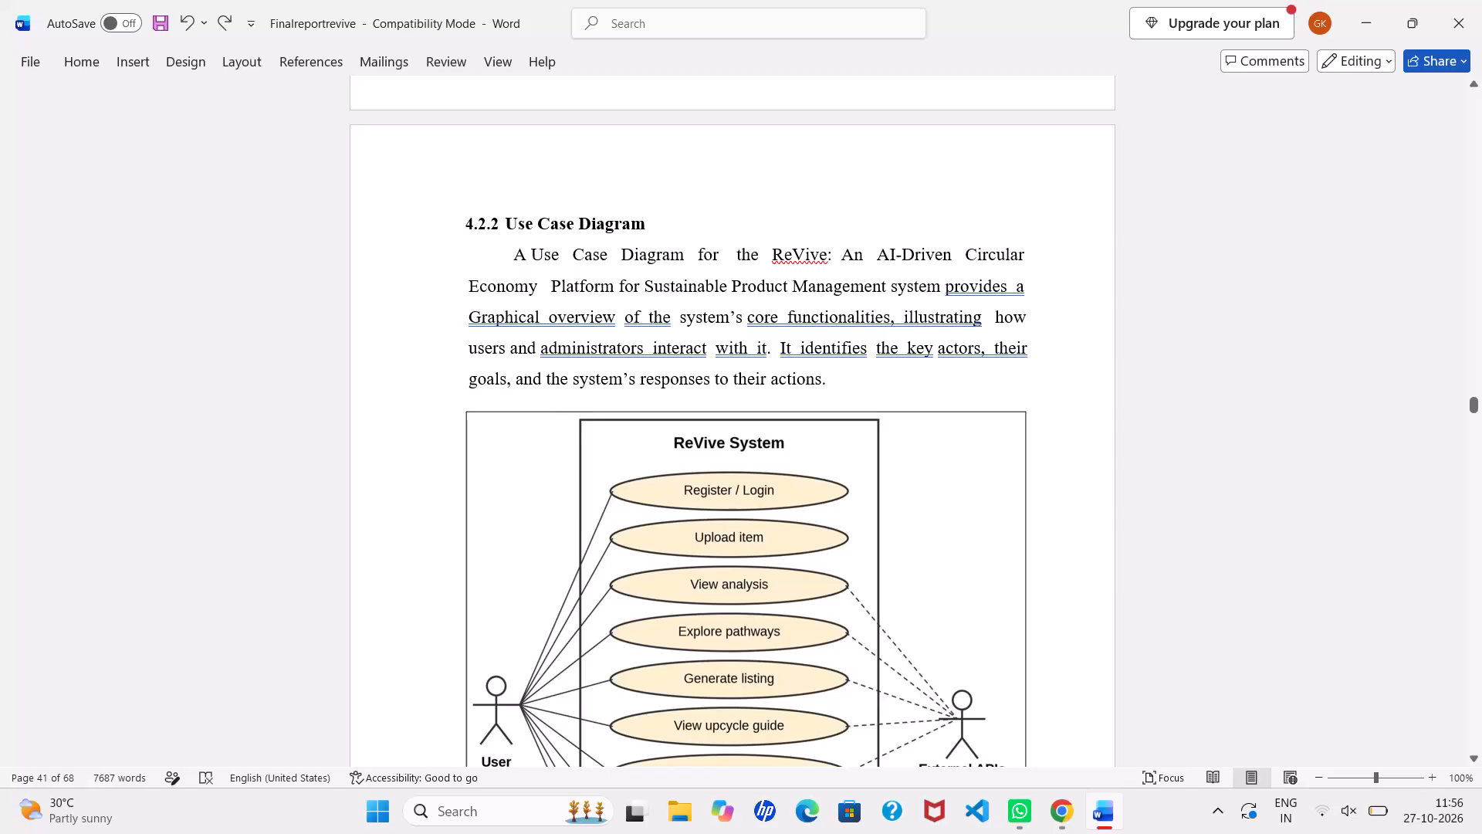
# Check the font and alignment settings of the 5.1 Modules introduction and the 5.2.1 Image Analysis Module paragraph.
pyautogui.hscroll(5, 546, 498)
pyautogui.scroll(-6, 546, 498)
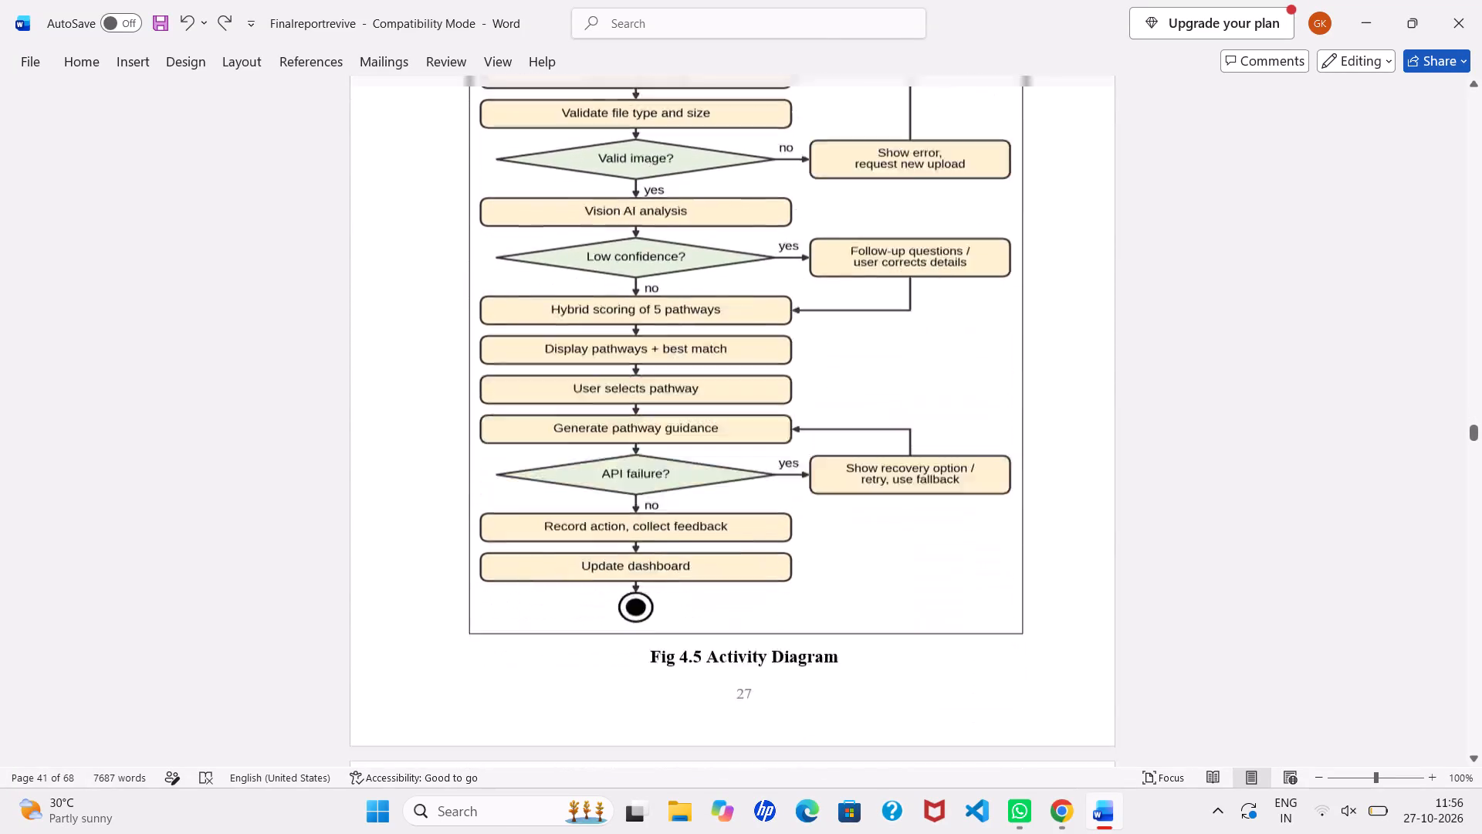
pyautogui.scroll(-5, 546, 498)
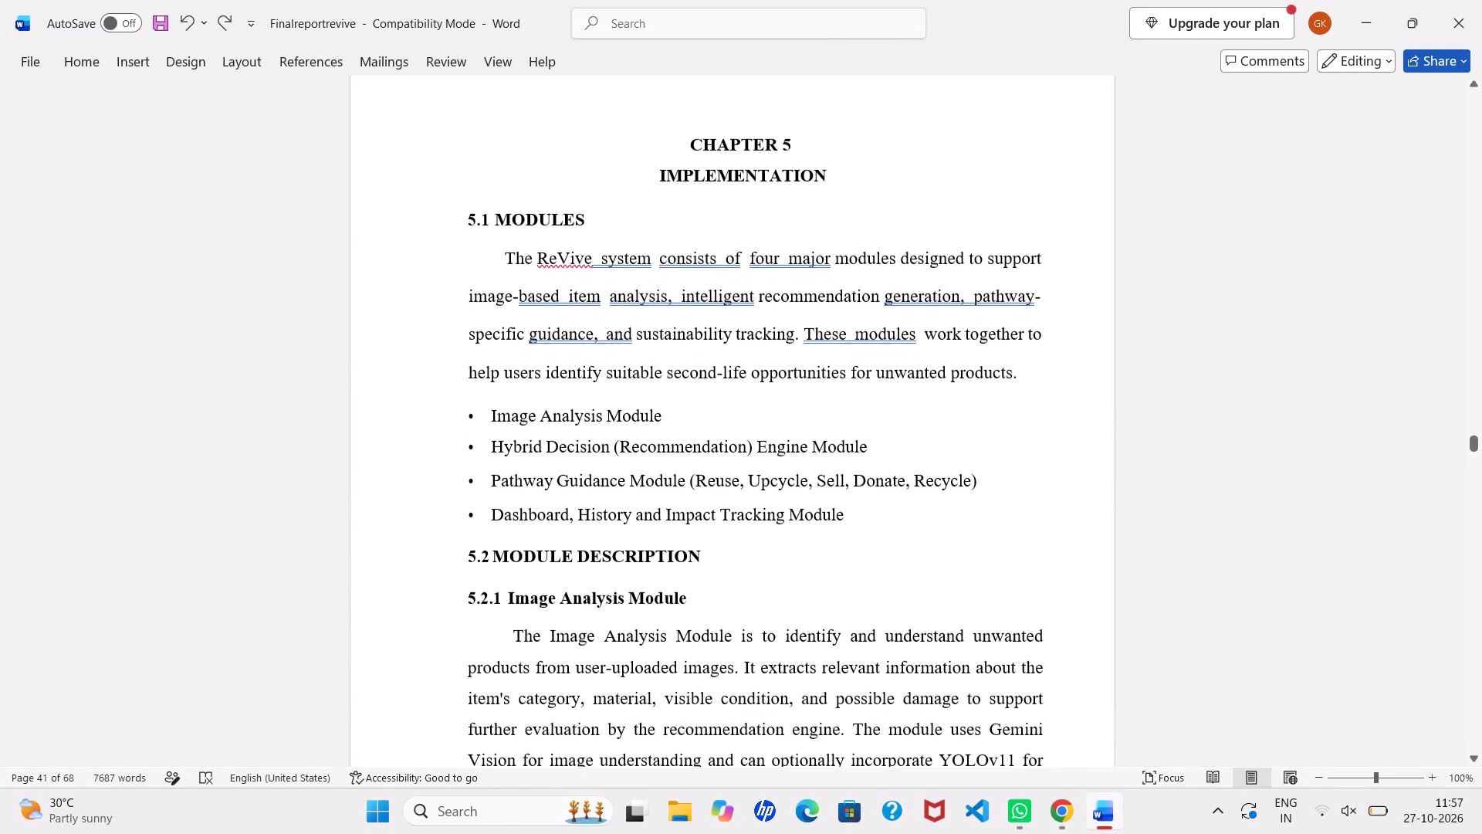
pyautogui.click(678, 341)
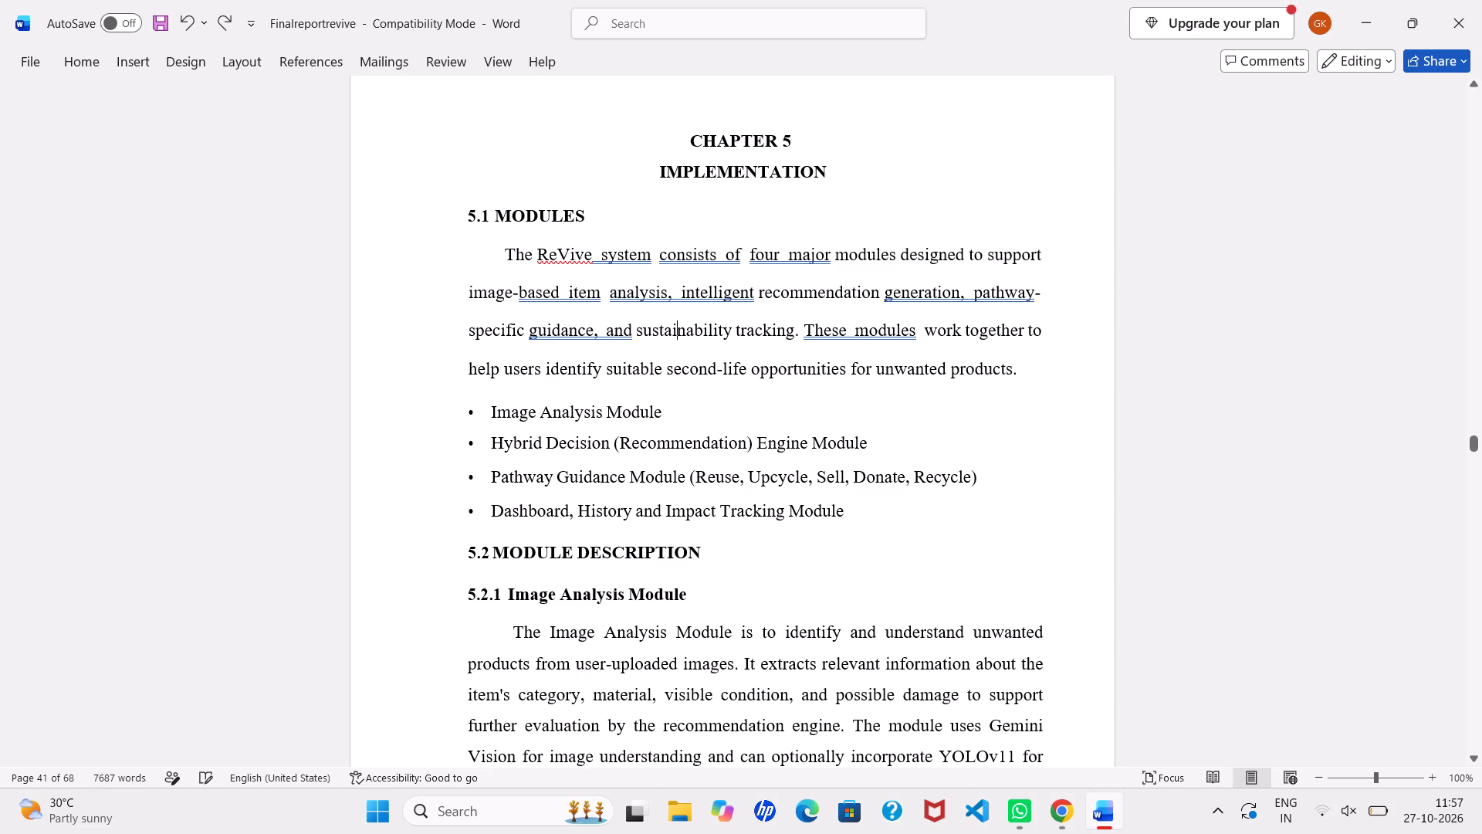
pyautogui.click(87, 56)
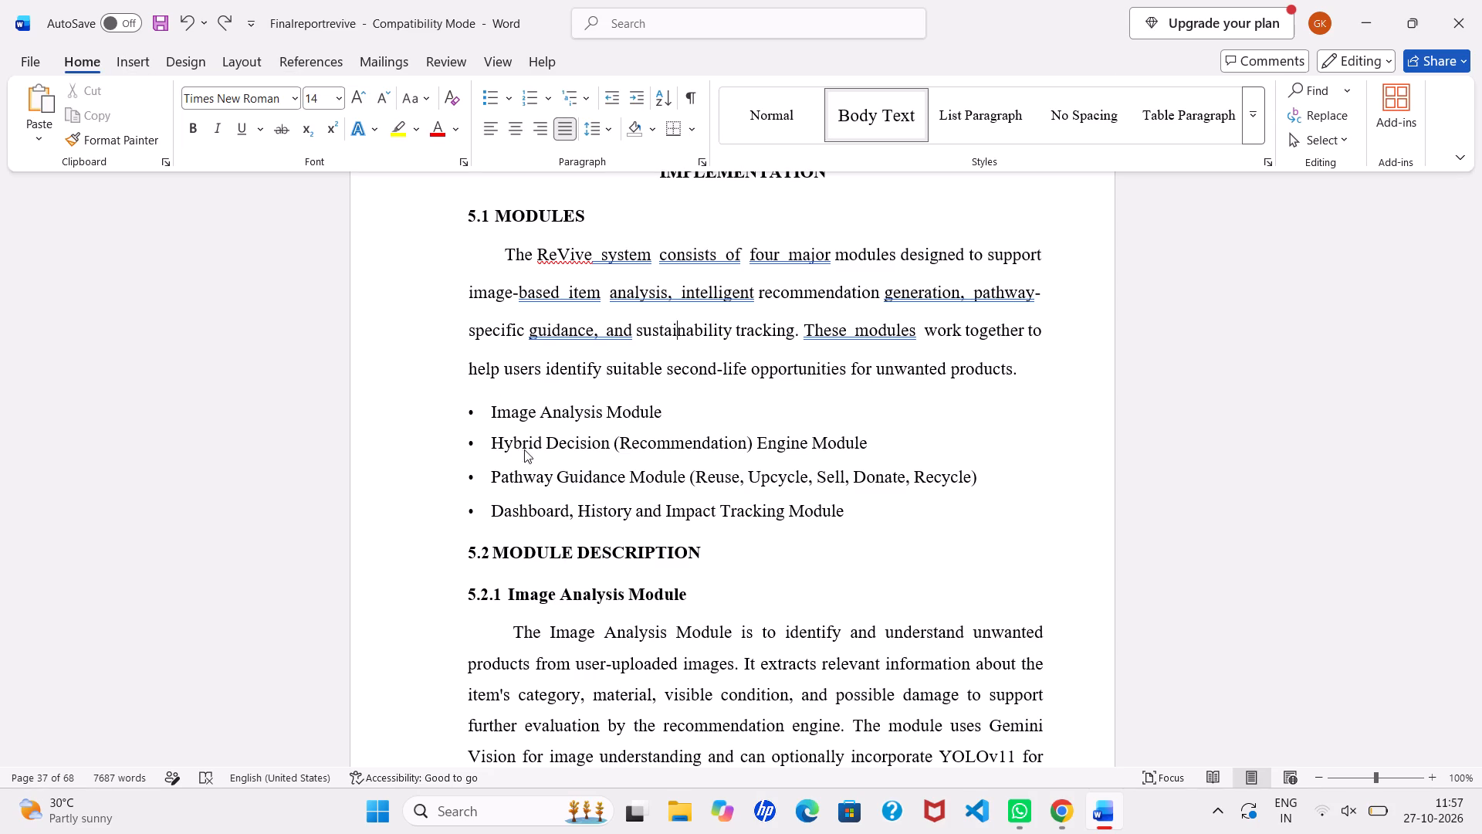
pyautogui.click(582, 634)
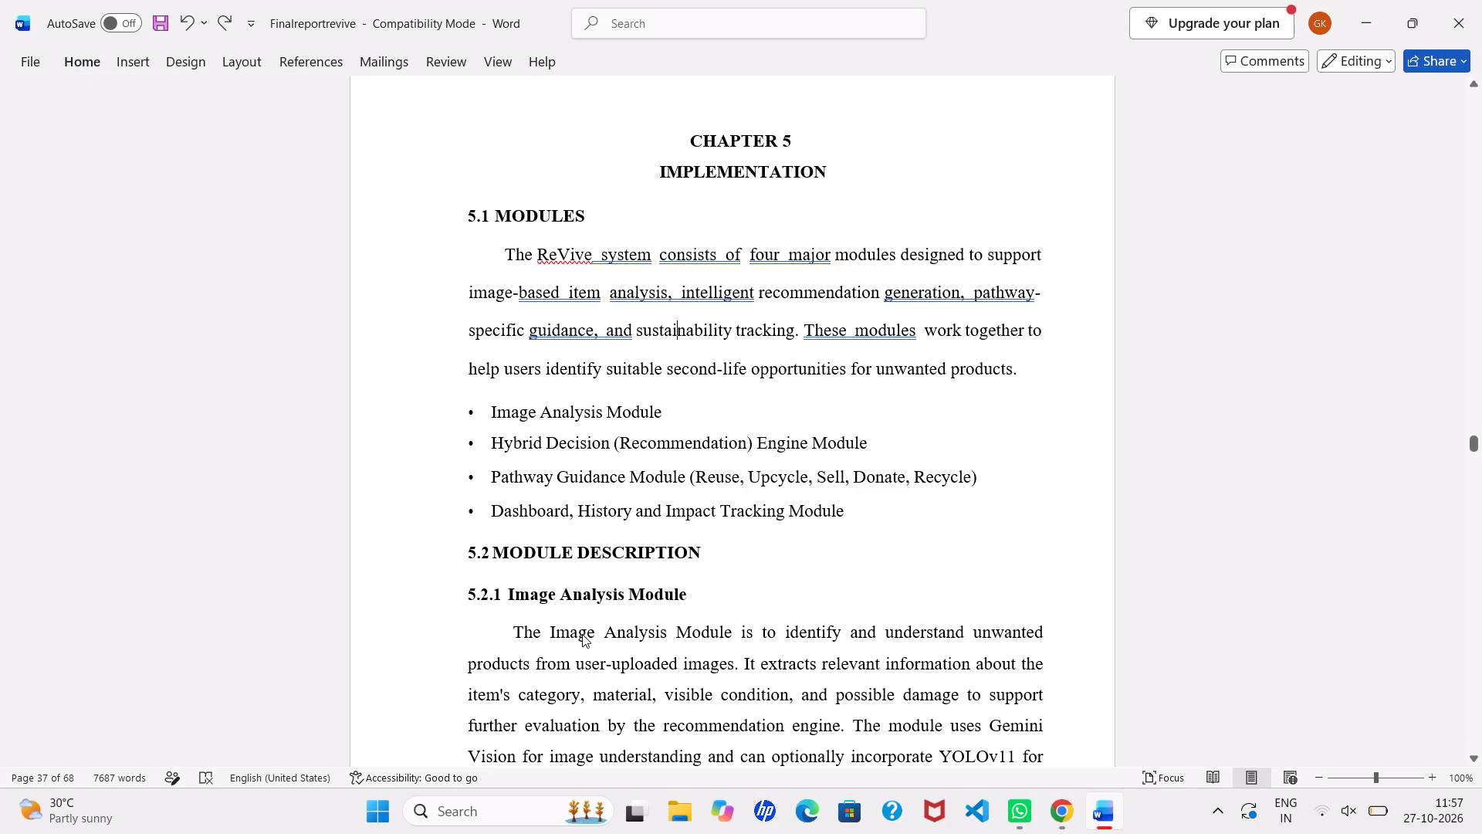
pyautogui.click(582, 634)
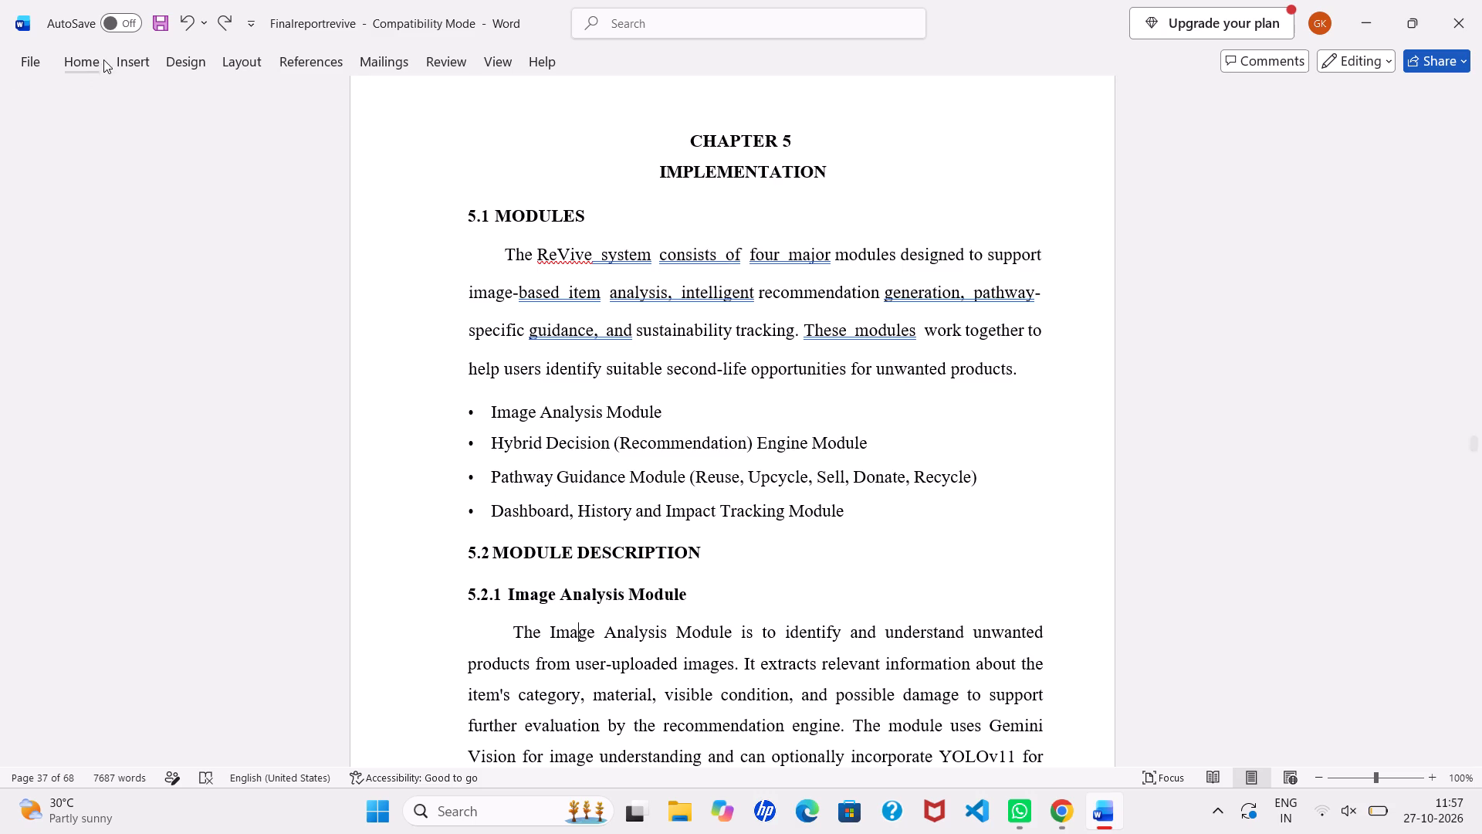
pyautogui.click(90, 61)
# Examine the paragraph alignment and page layout of the Chapter 5 module descriptions from 5.2.1 through 5.2.4.
pyautogui.scroll(-1, 398, 350)
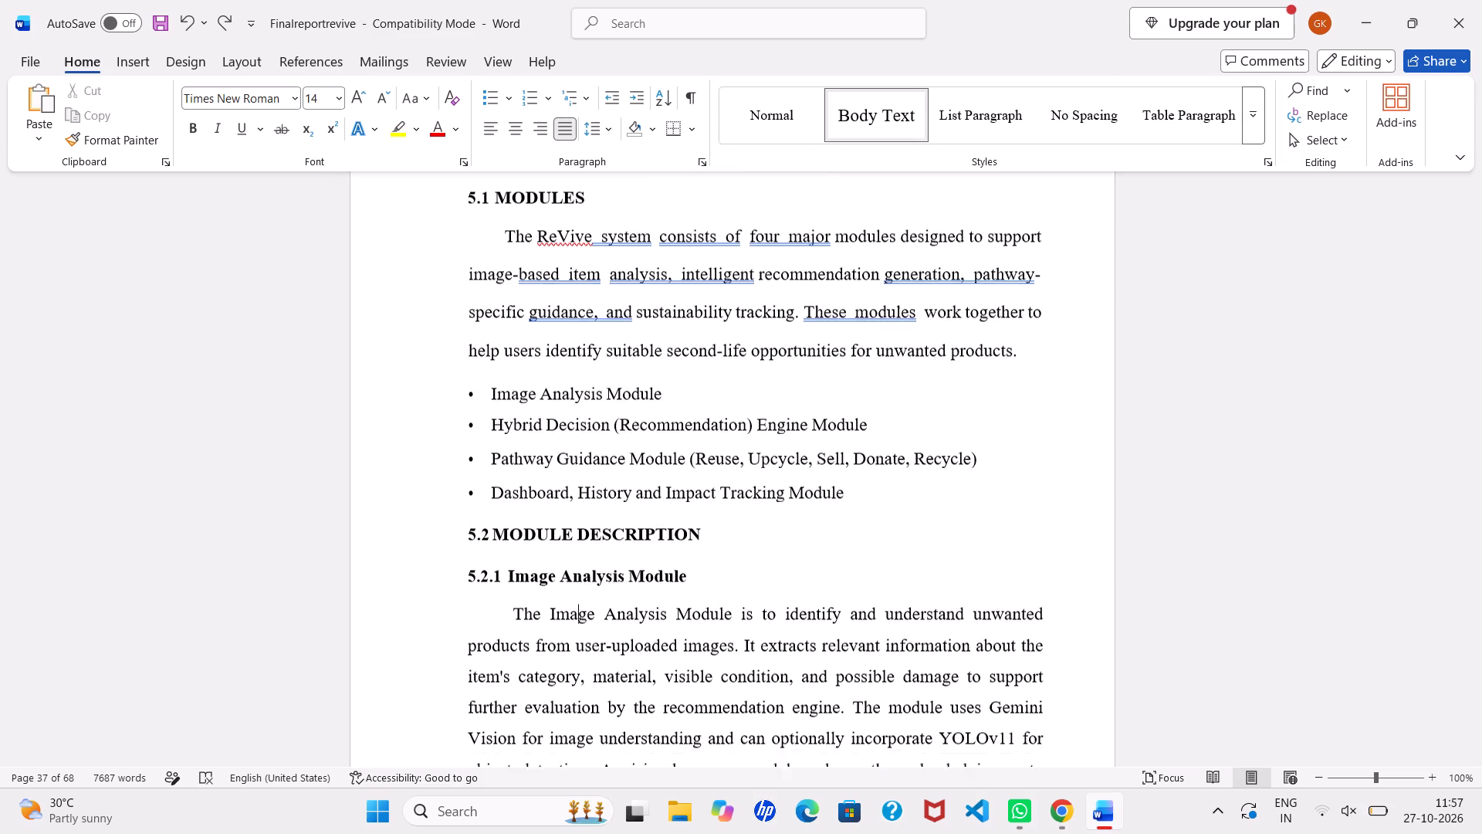
pyautogui.scroll(-1, 398, 350)
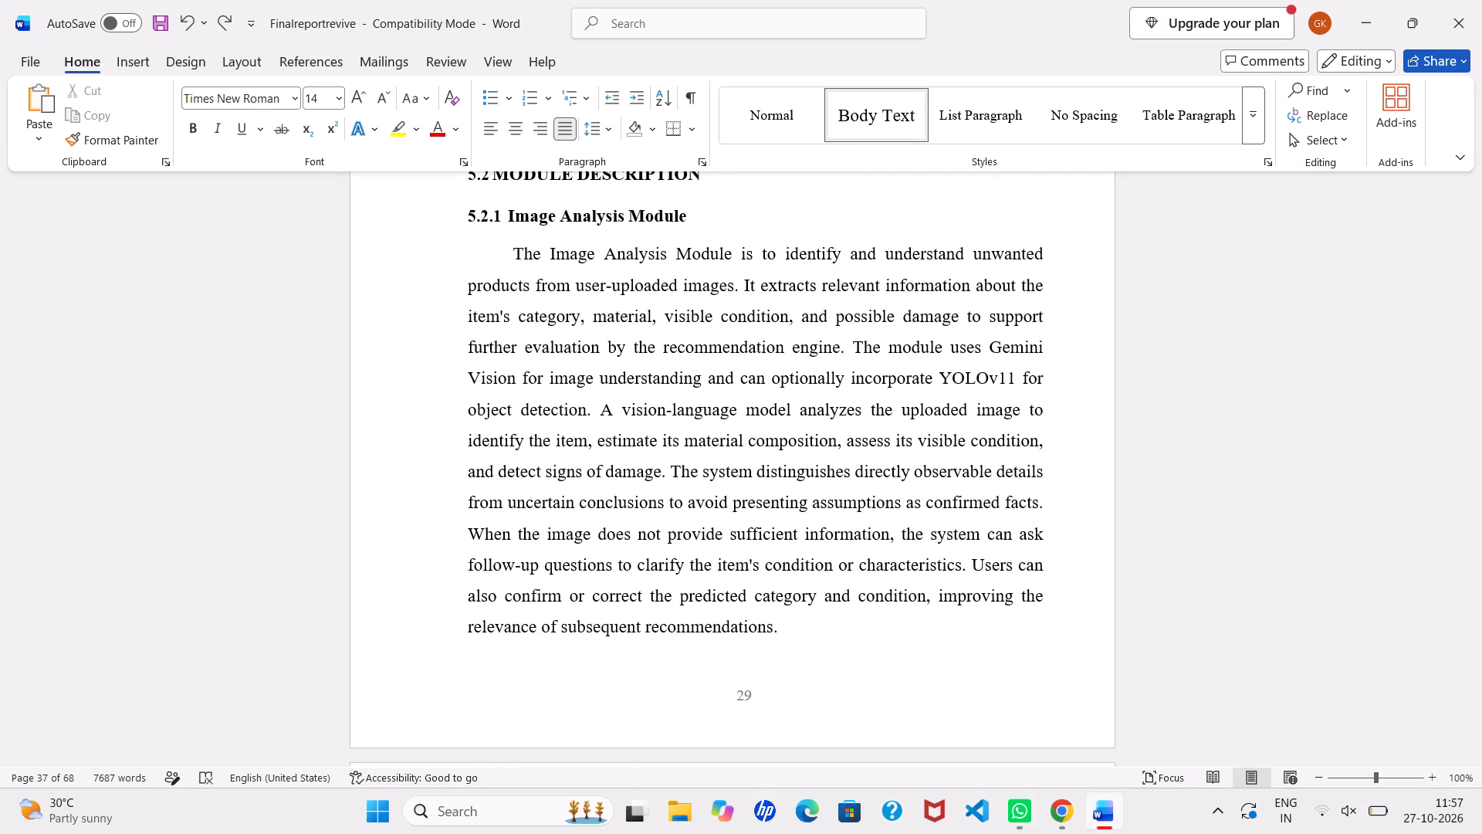
pyautogui.hscroll(1, 643, 552)
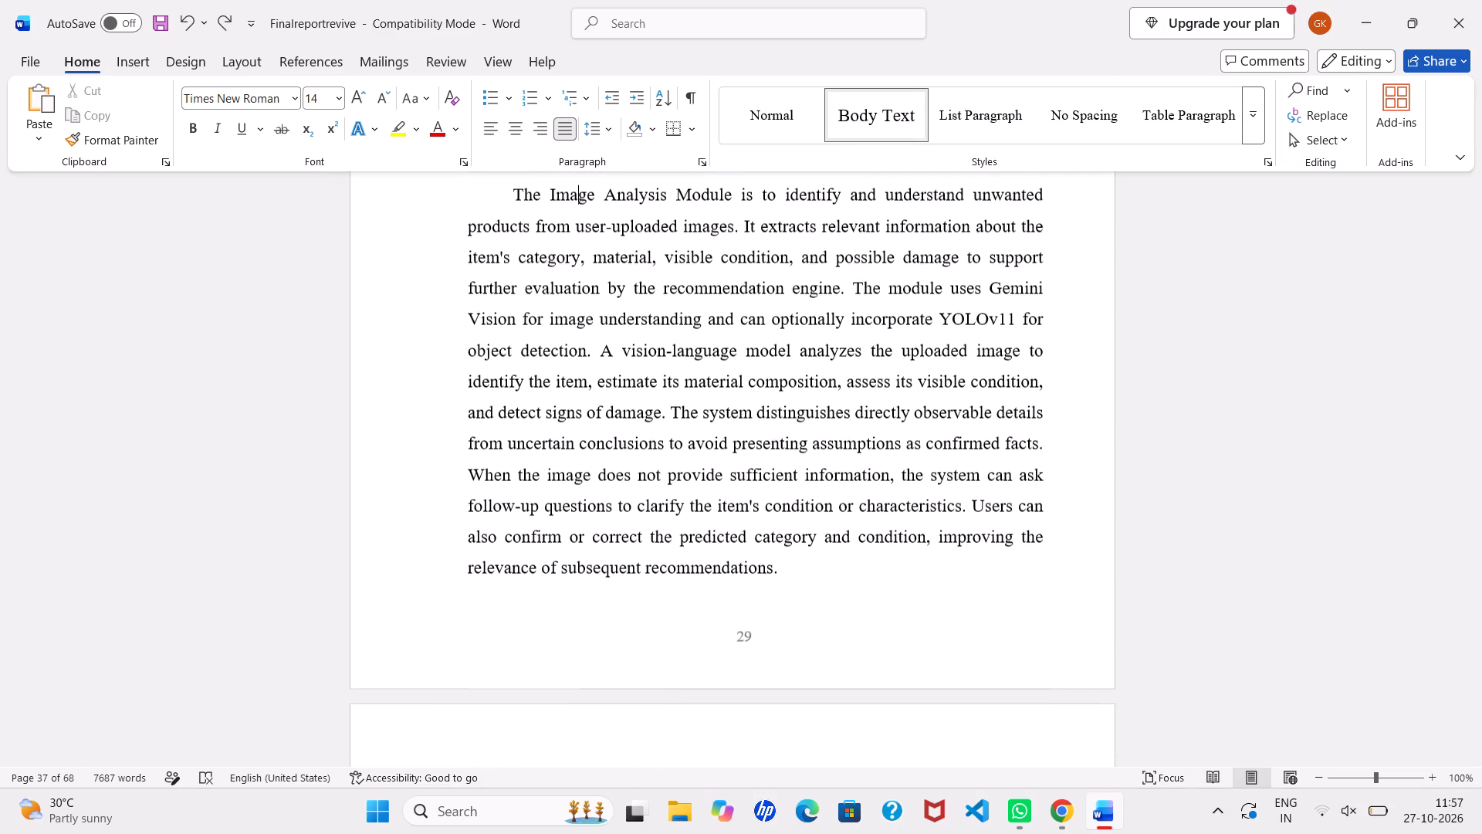
pyautogui.hscroll(5, 643, 552)
pyautogui.scroll(-1, 643, 552)
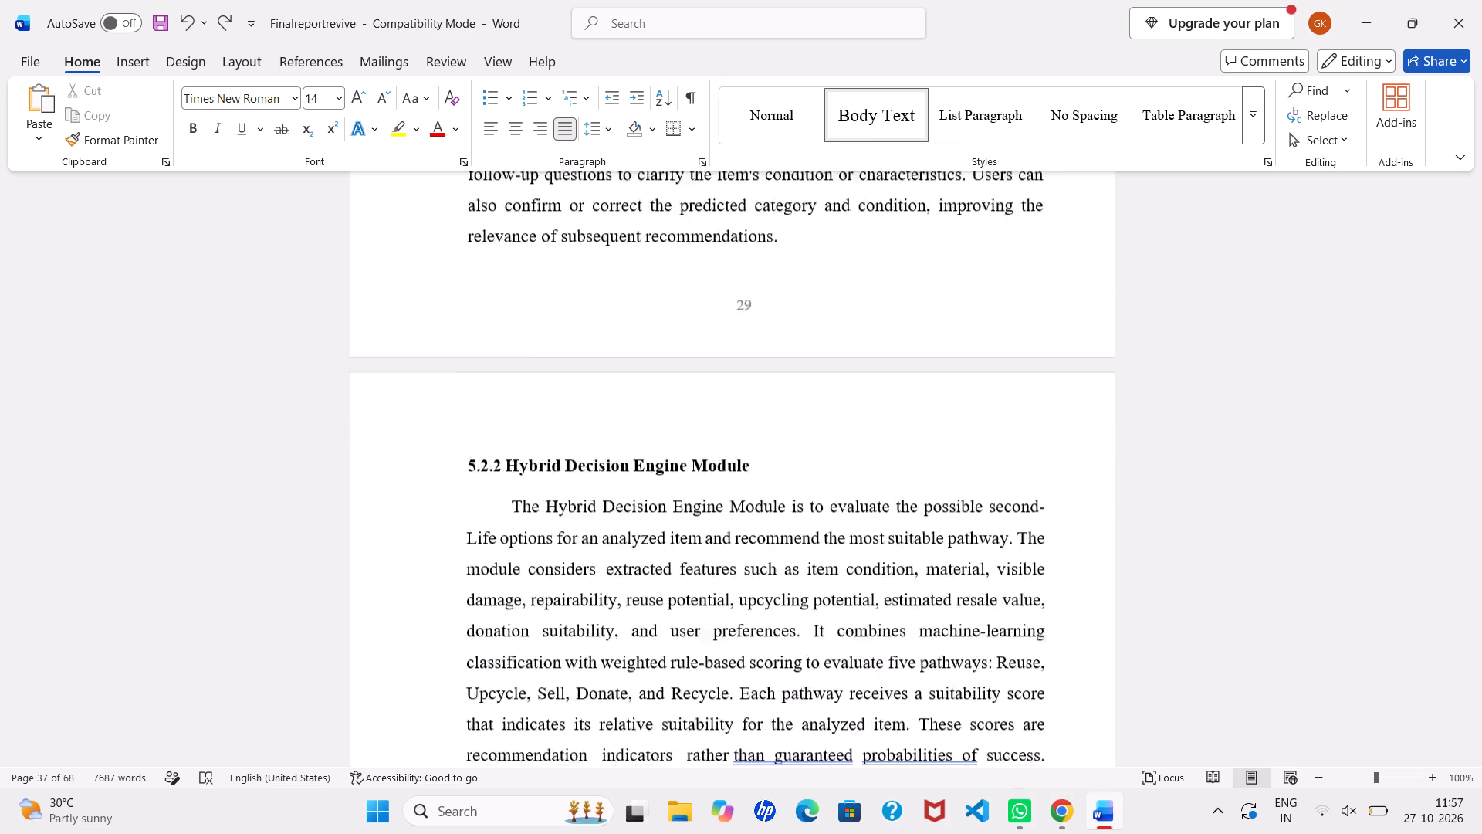
pyautogui.scroll(-1, 643, 552)
pyautogui.hscroll(2, 643, 552)
pyautogui.scroll(-2, 643, 552)
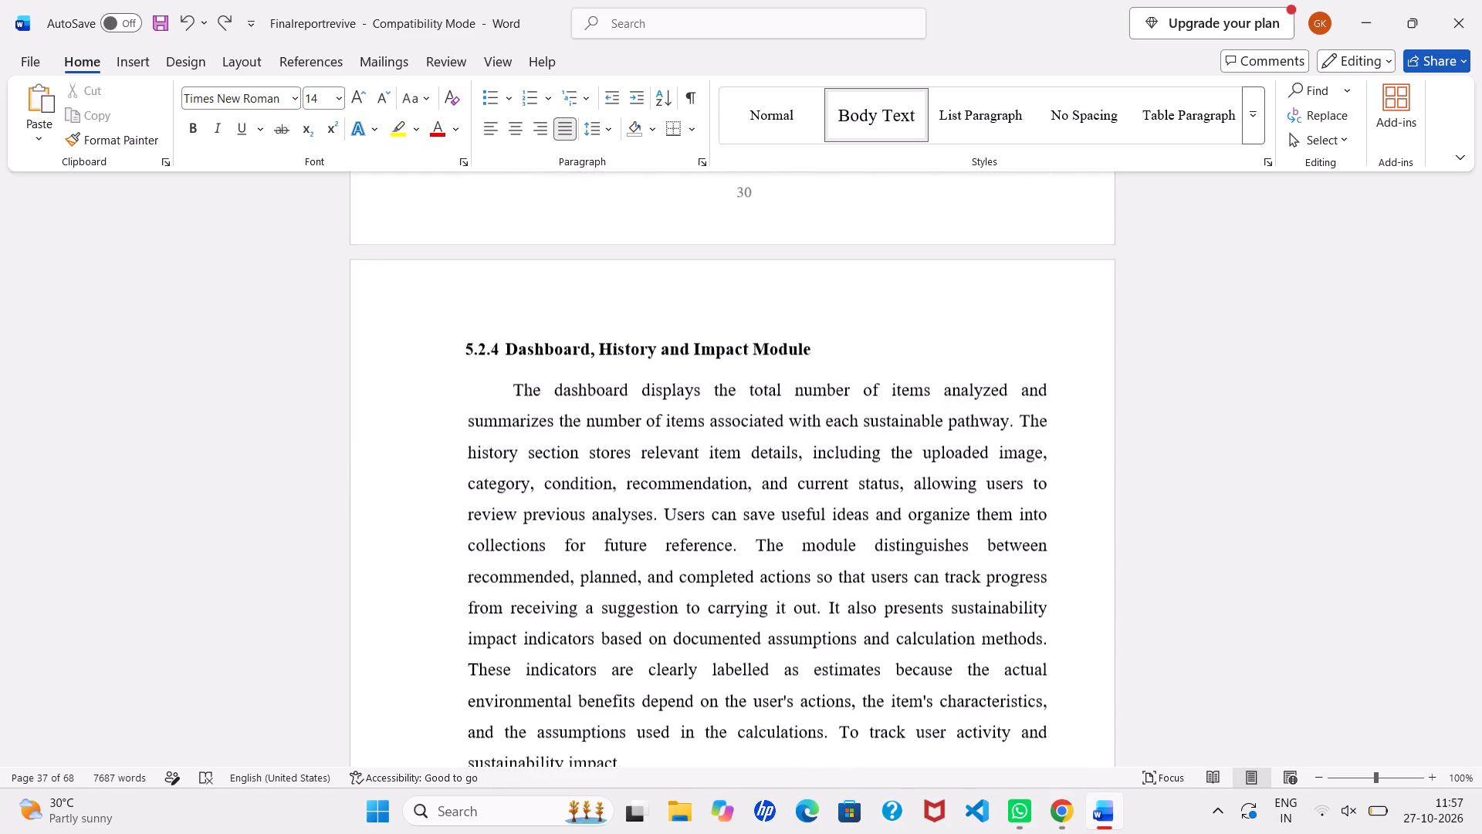
pyautogui.scroll(-4, 643, 552)
pyautogui.hscroll(1, 643, 552)
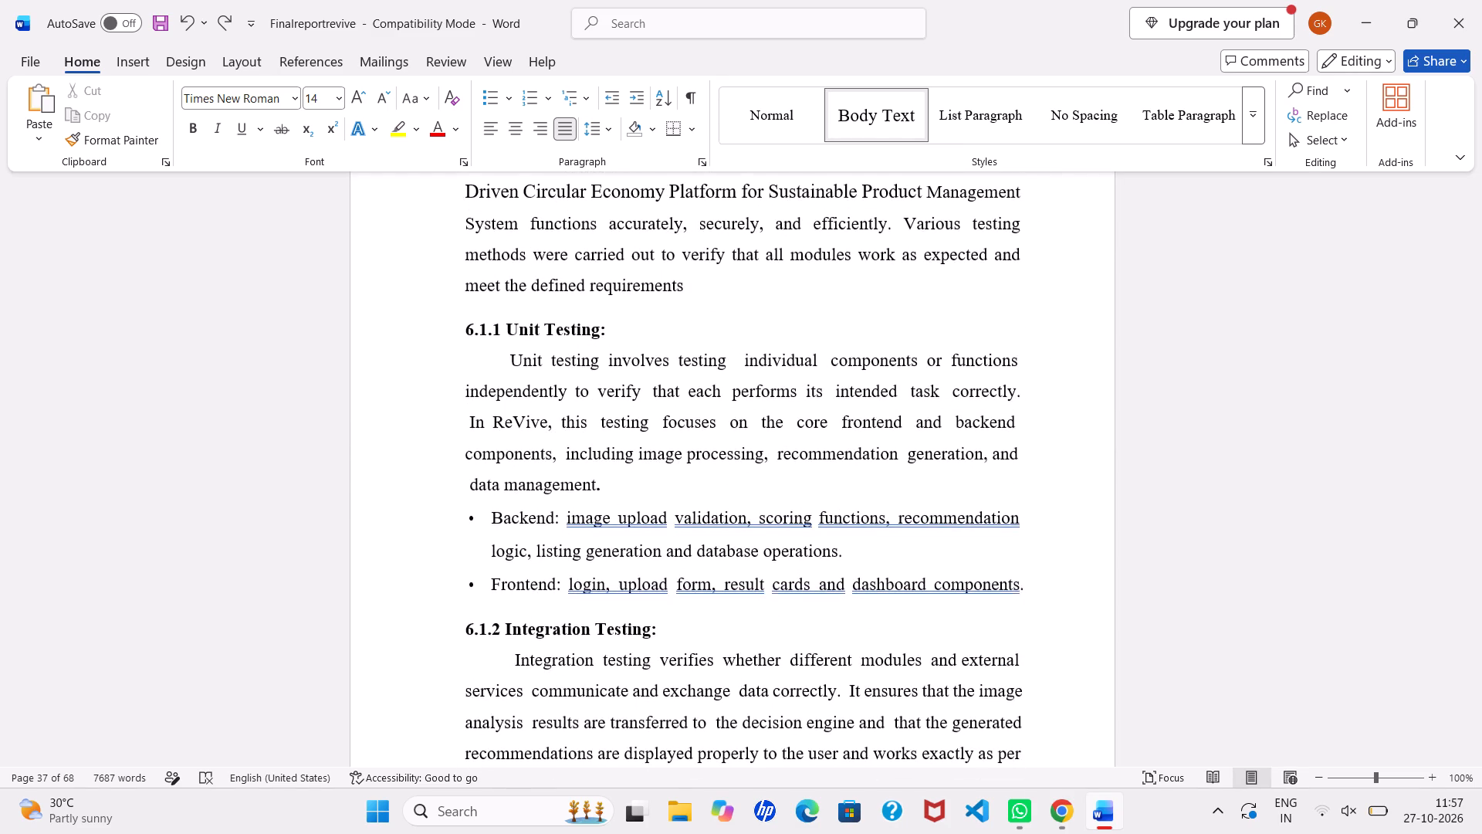
# Examine the paragraph and bullet alignment in Chapter 6 from 6.1 Testing and Validation through 6.1.4 End-to-End Testing.
pyautogui.hscroll(1, 643, 552)
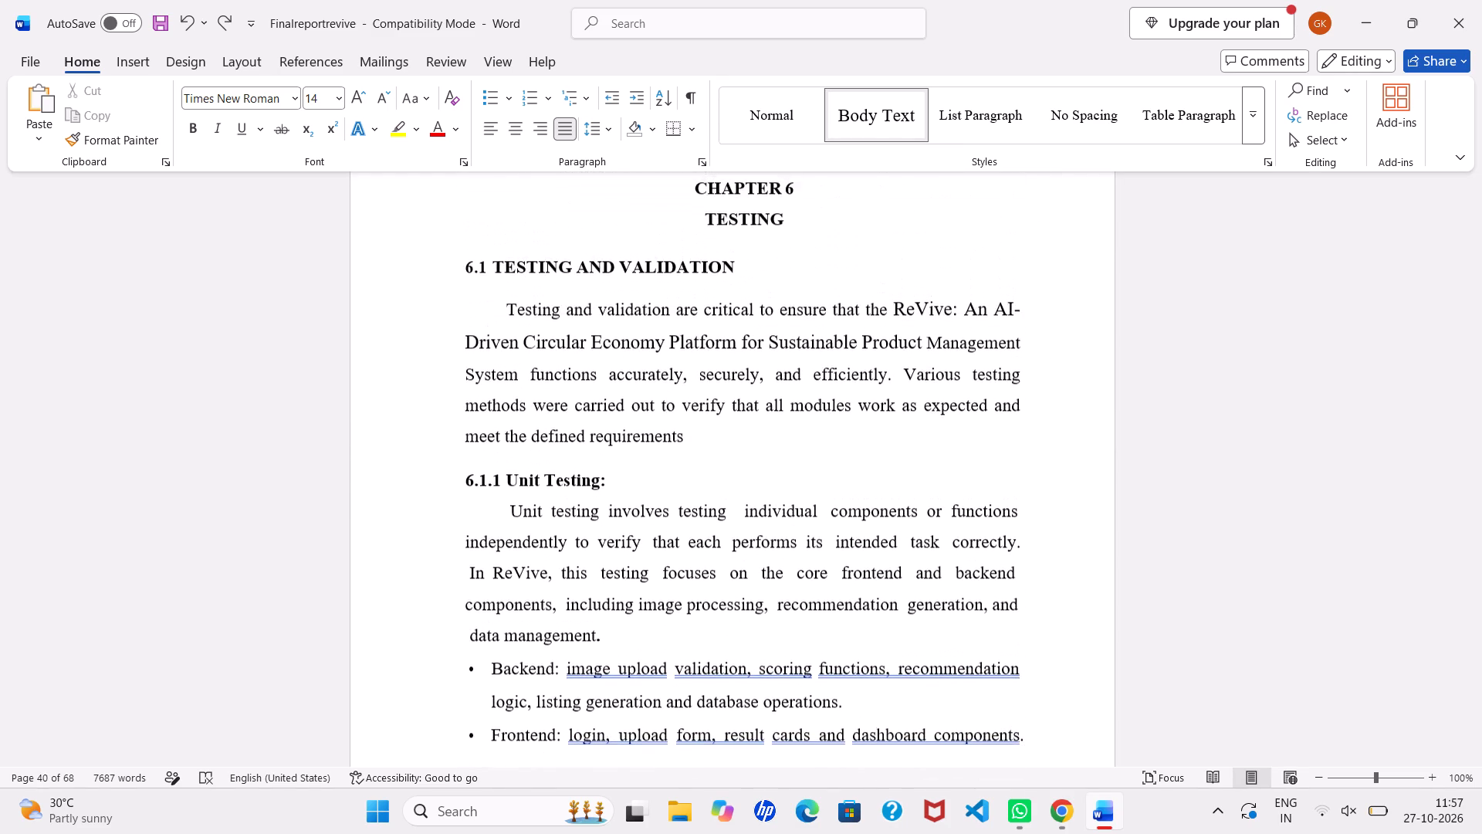
pyautogui.hscroll(1, 643, 552)
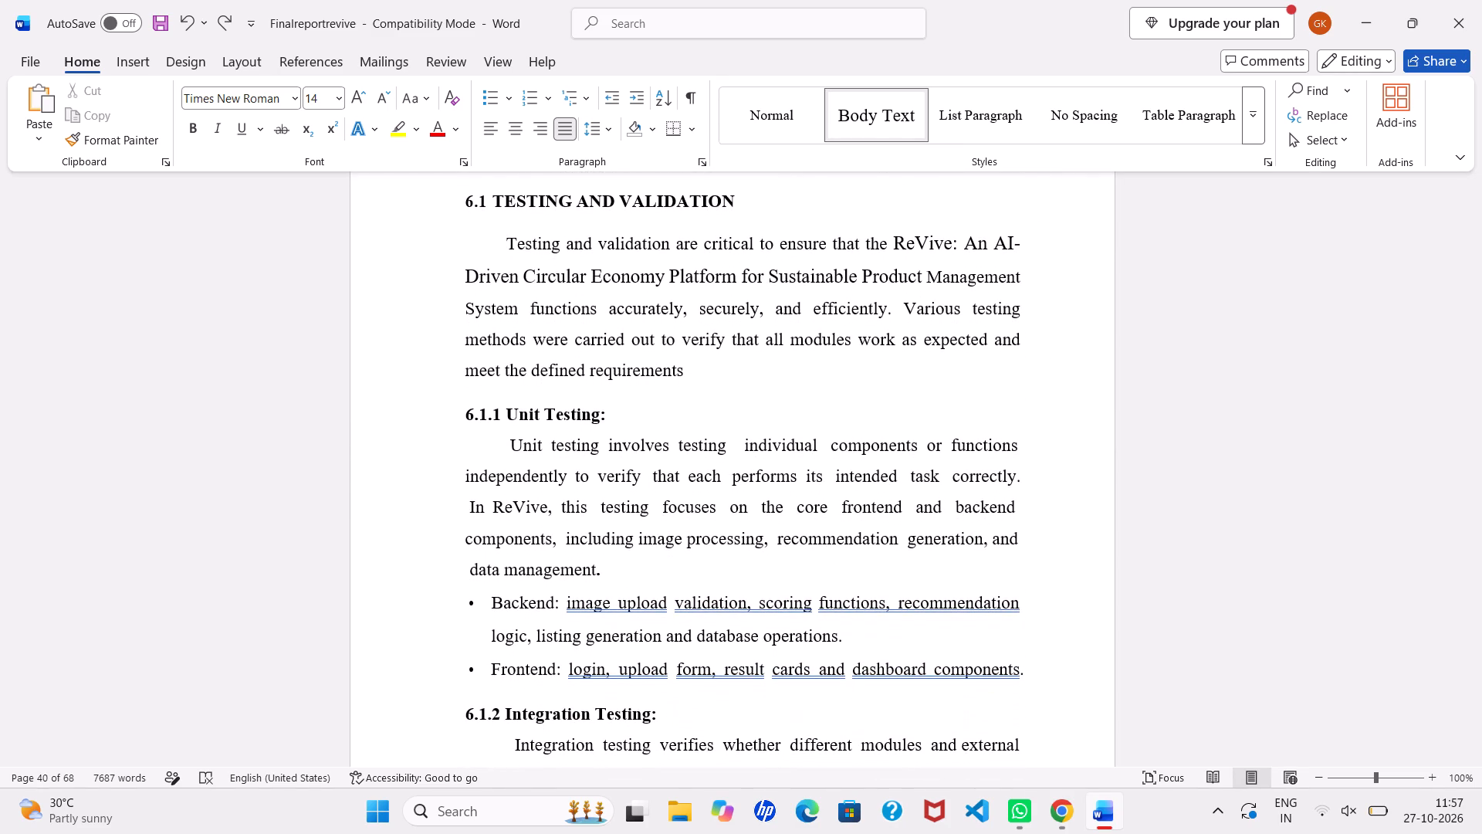
pyautogui.hscroll(2, 643, 552)
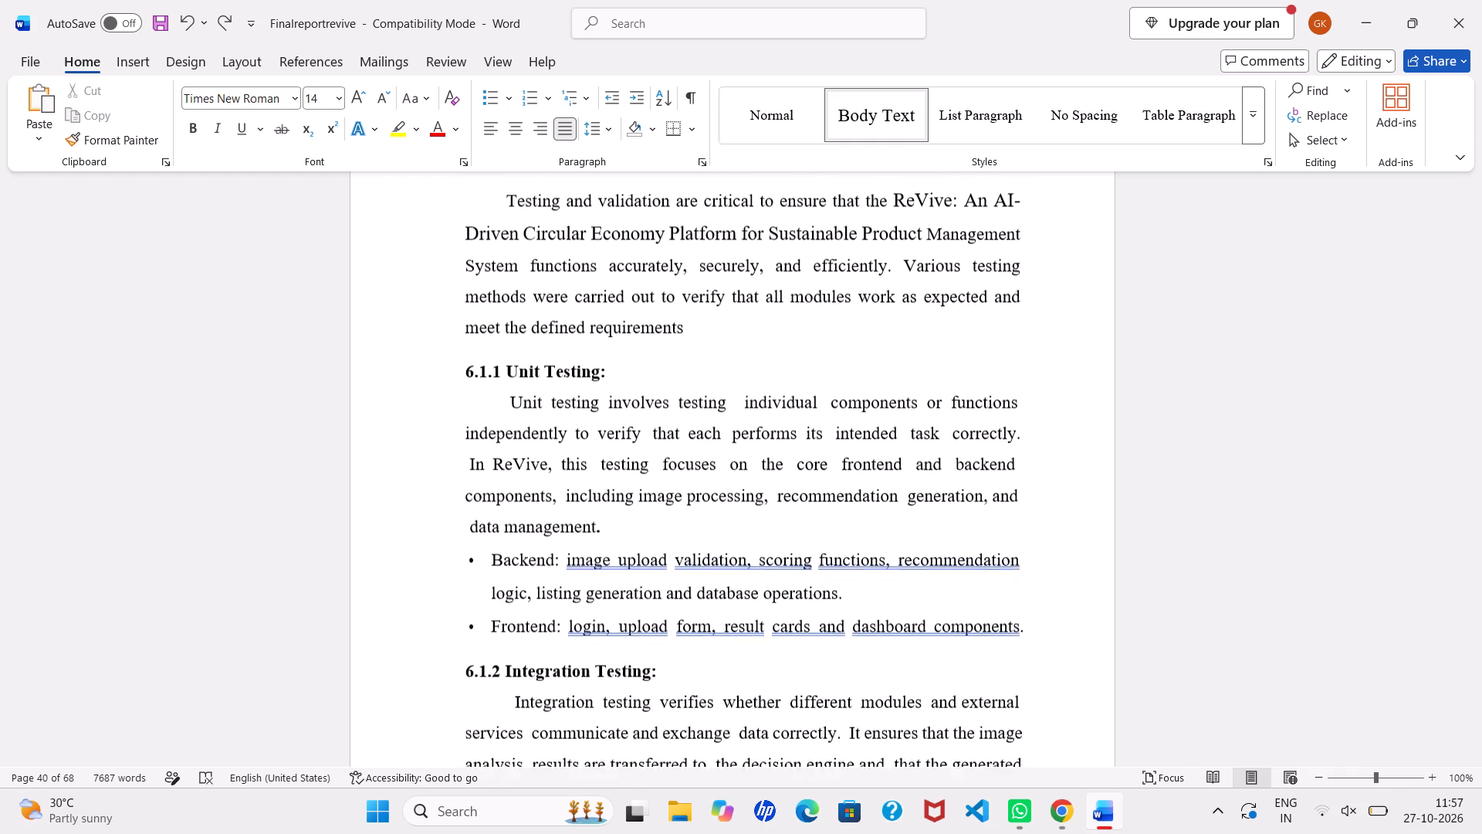
pyautogui.hscroll(3, 643, 552)
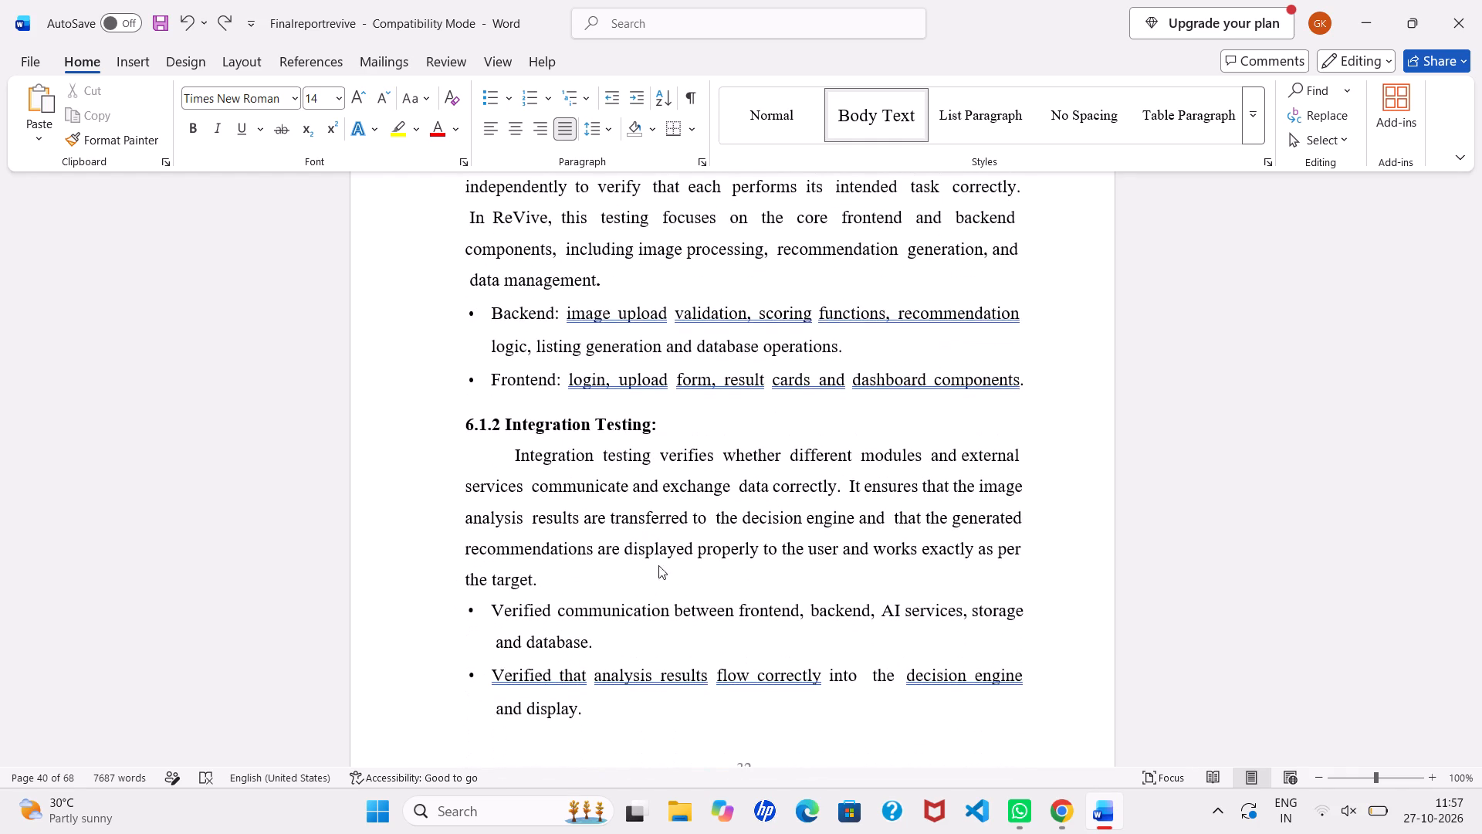
pyautogui.hscroll(4, 747, 674)
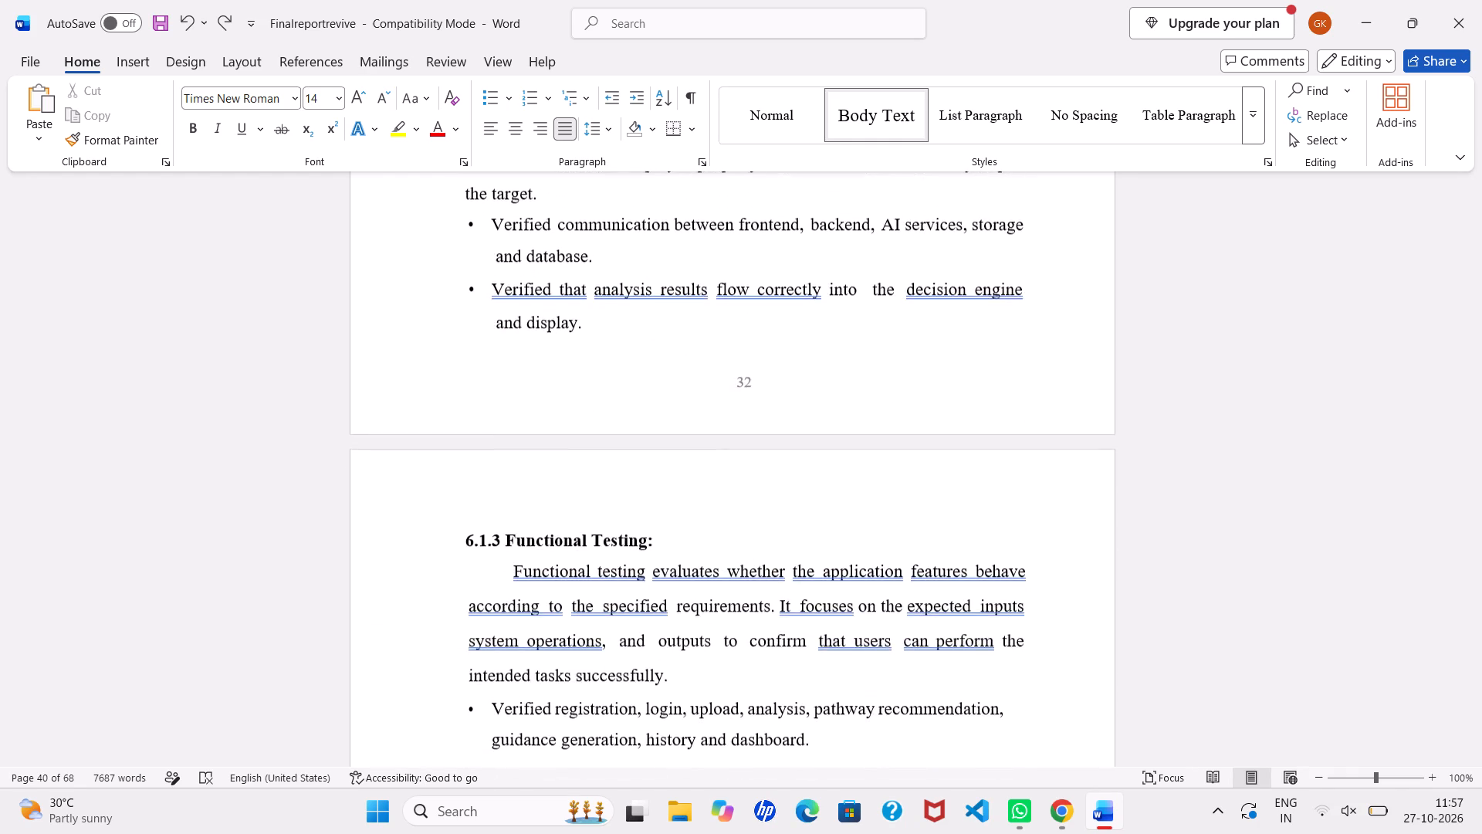
pyautogui.hscroll(1, 747, 674)
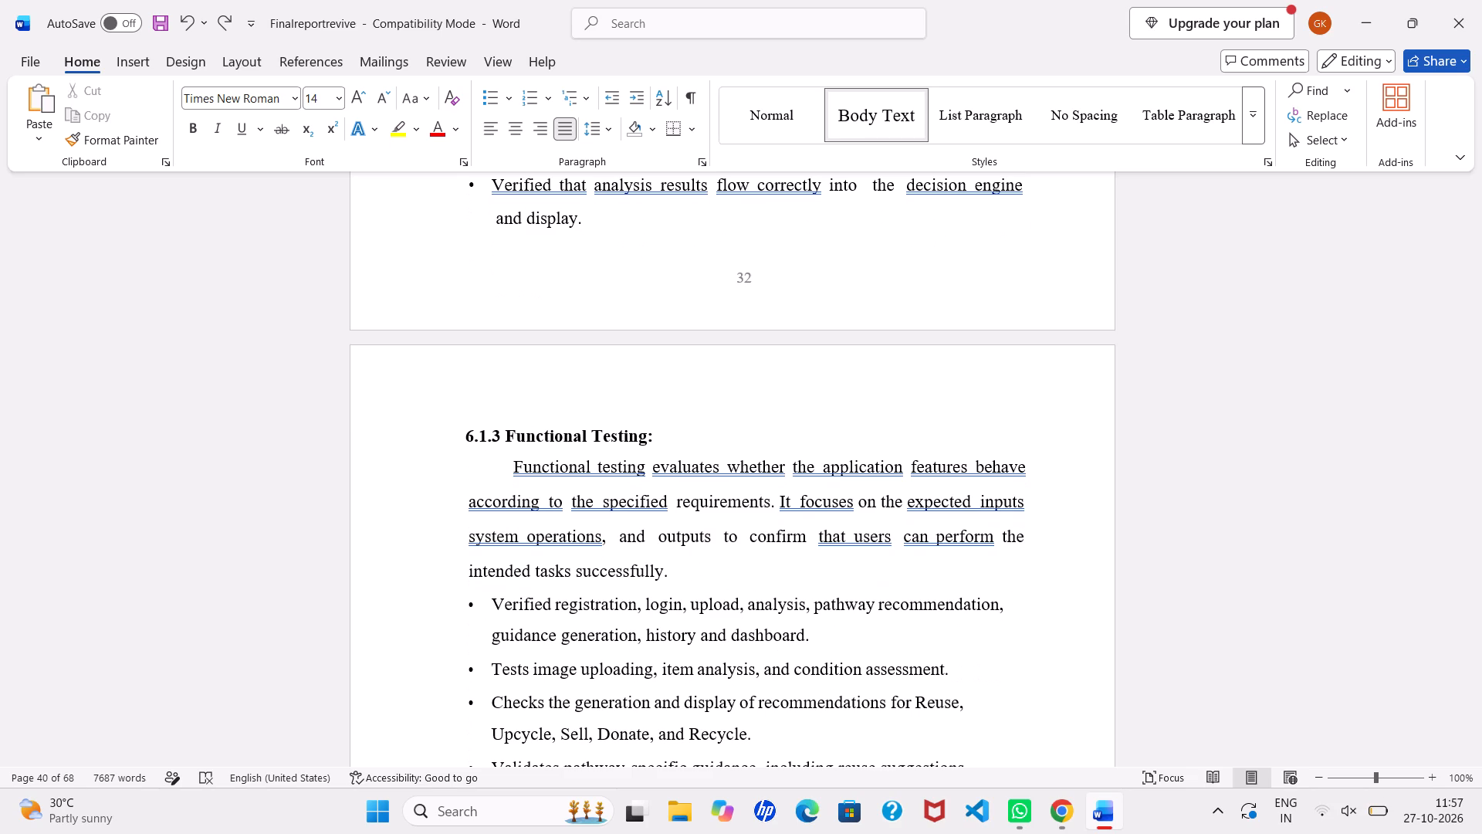
pyautogui.hscroll(3, 901, 755)
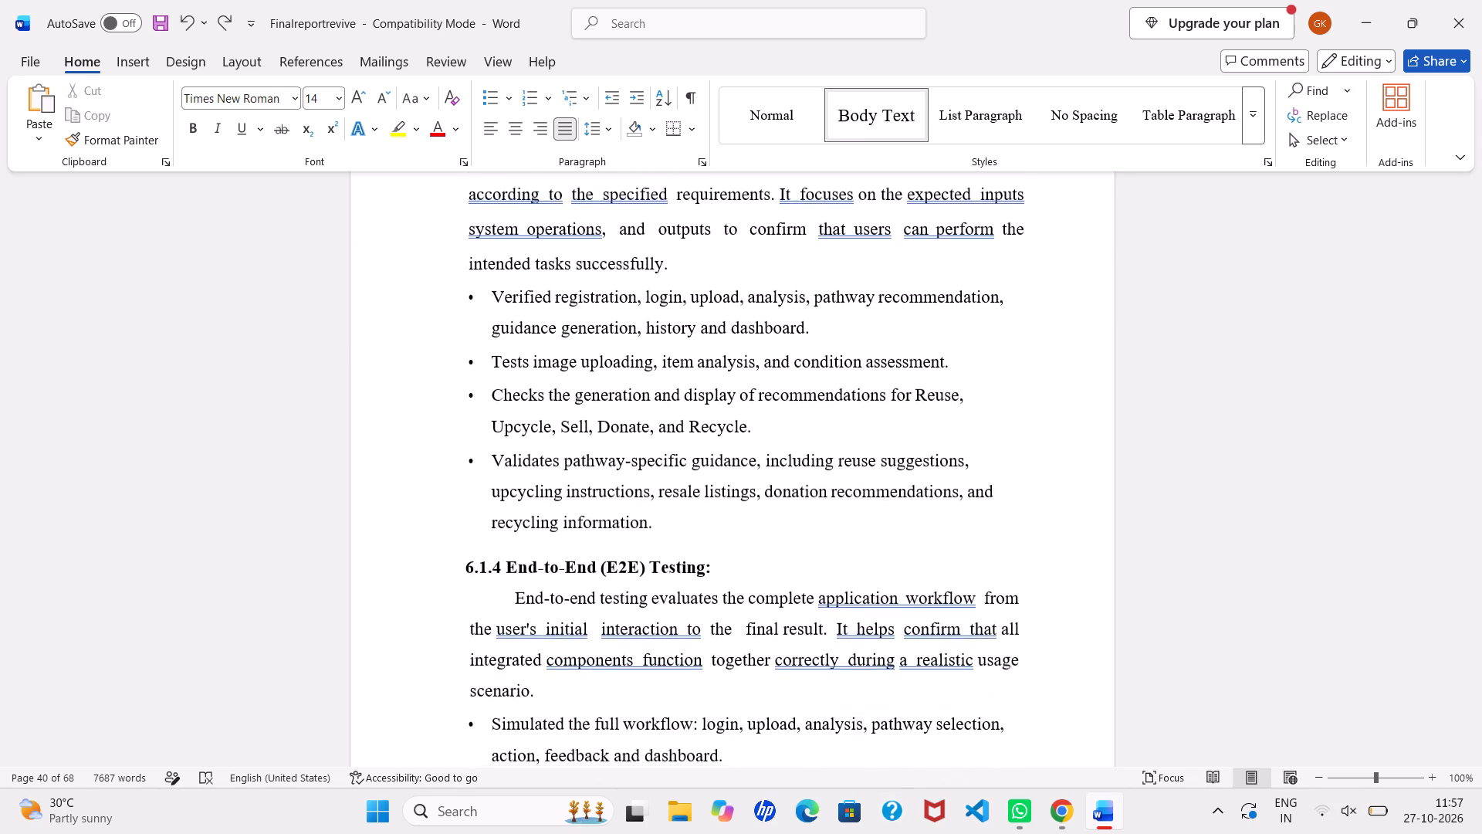
pyautogui.hscroll(6, 901, 755)
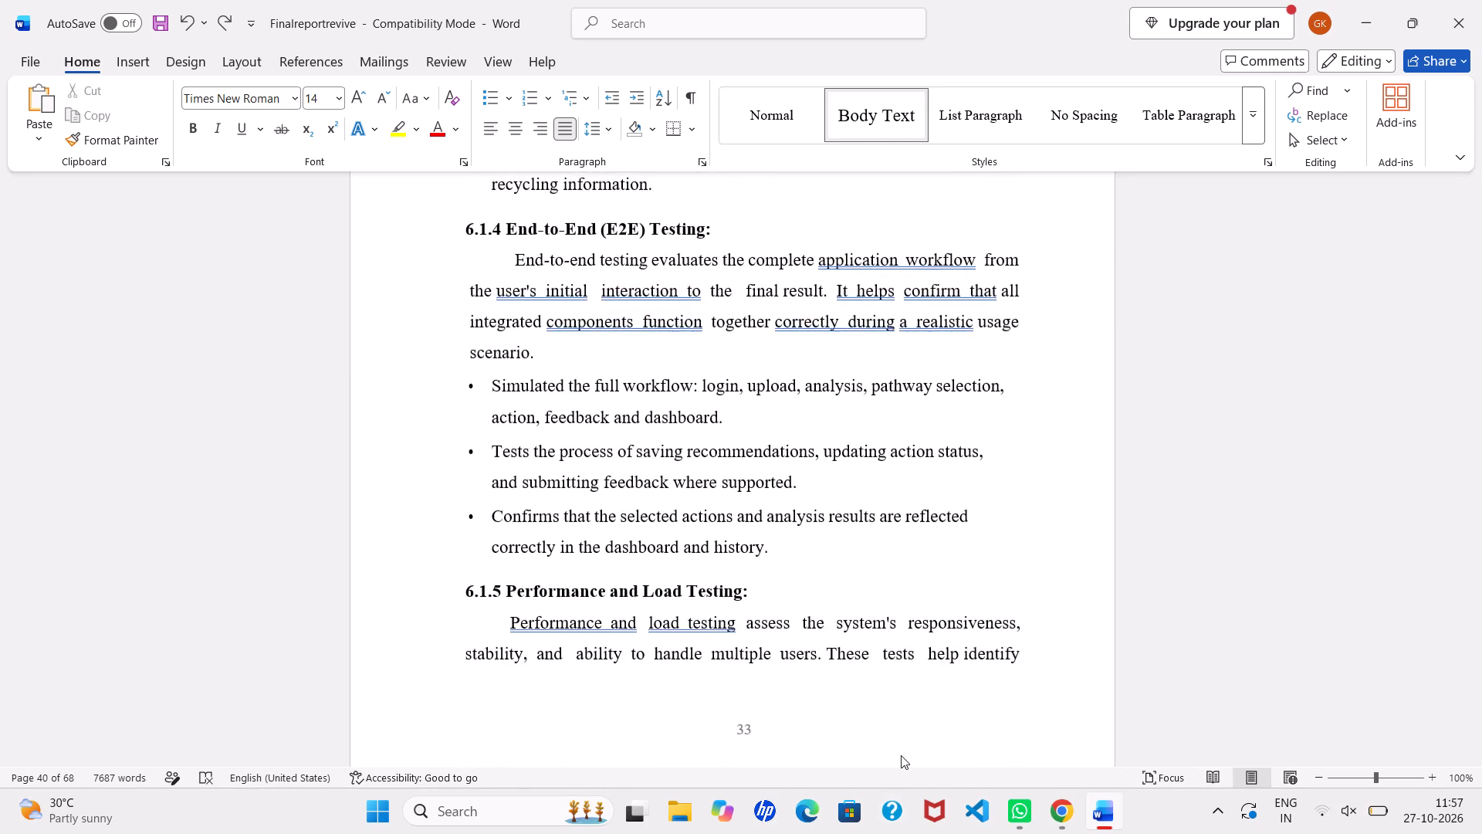
# Examine the paragraph spacing, bullets and page breaks from 6.1.5 Performance and Load Testing through 6.1.8 Validation.
pyautogui.hscroll(1, 901, 755)
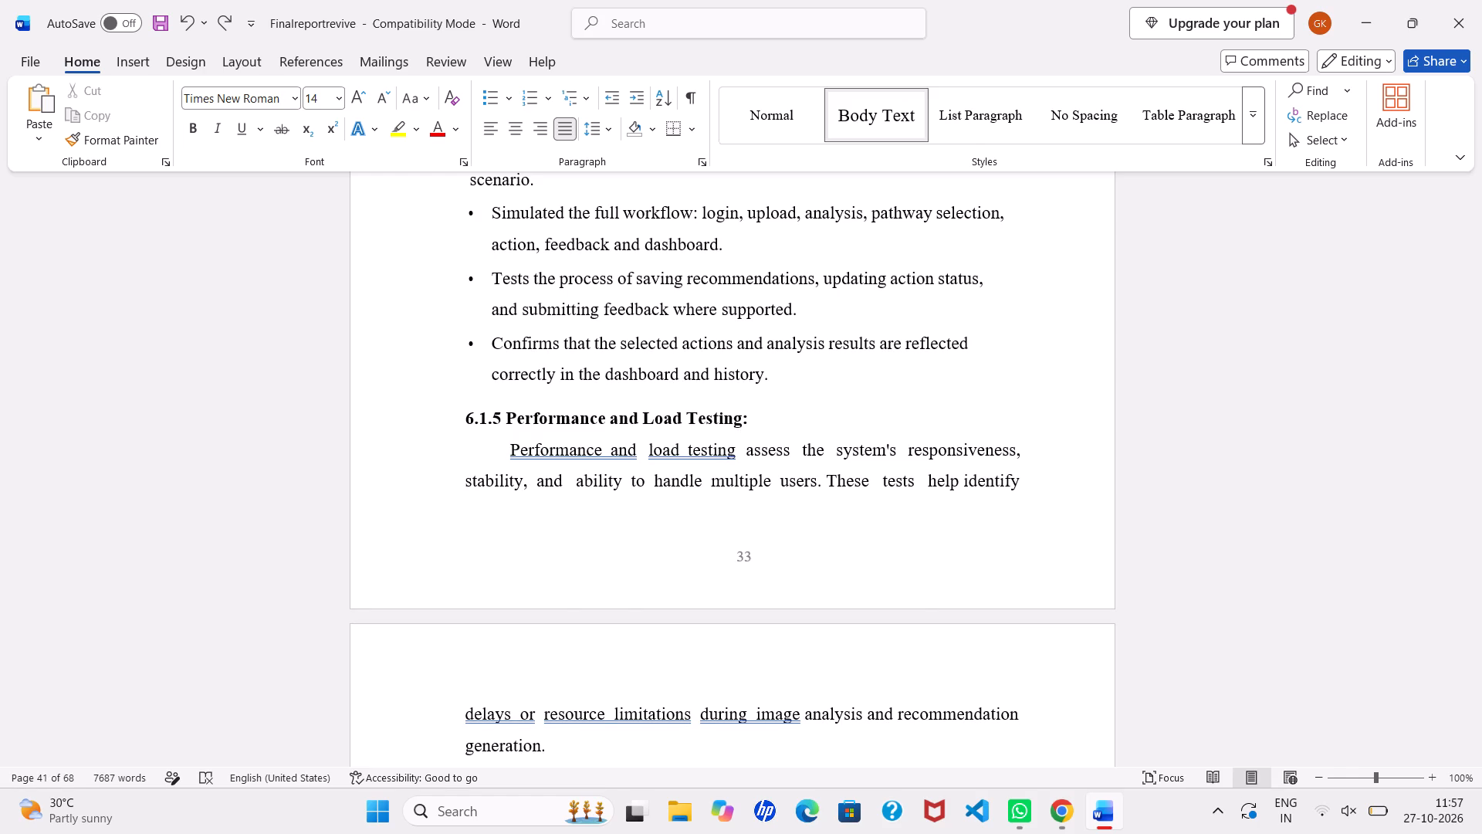
pyautogui.hscroll(2, 901, 755)
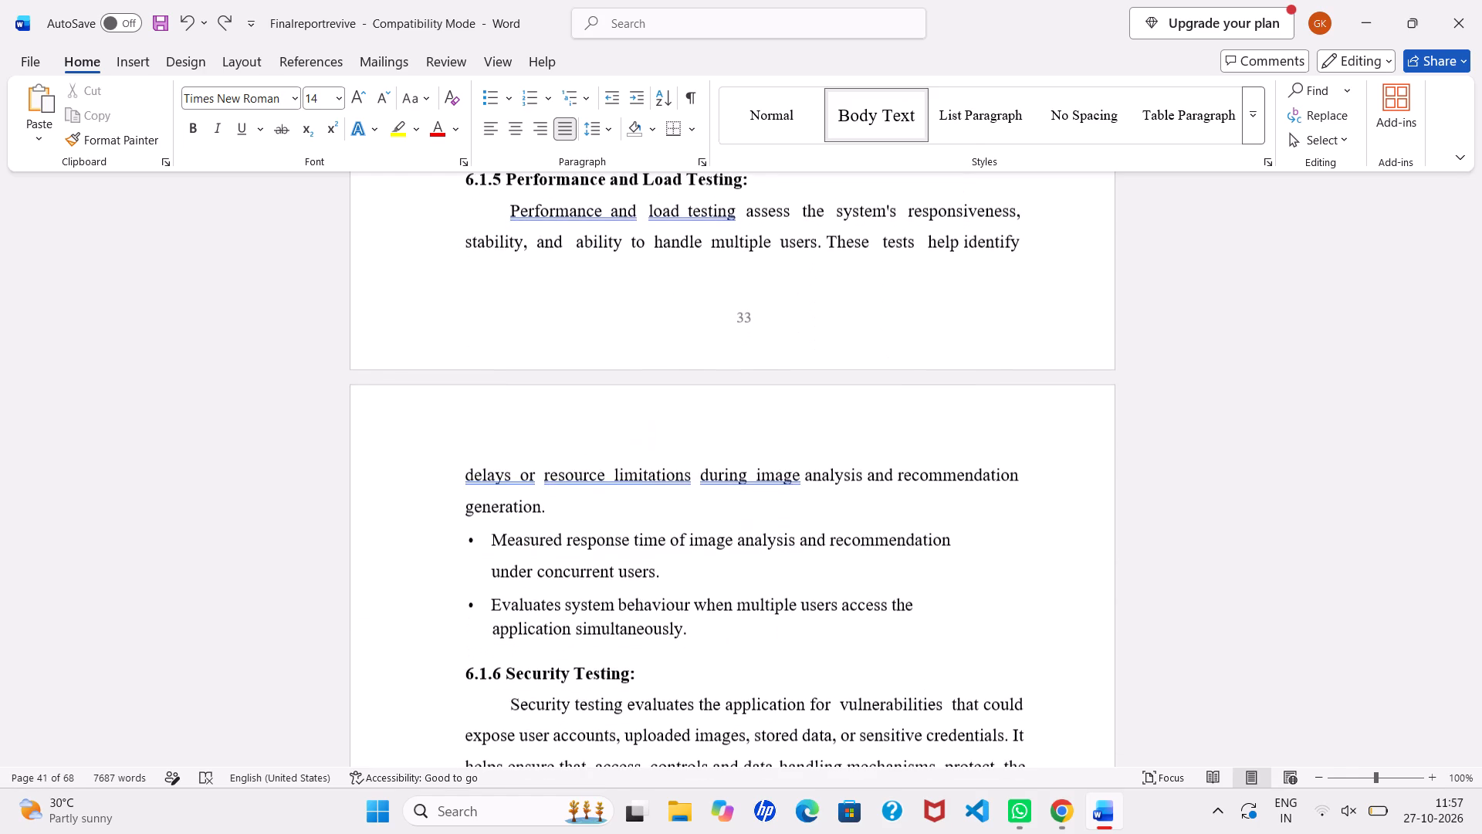
pyautogui.hscroll(4, 901, 755)
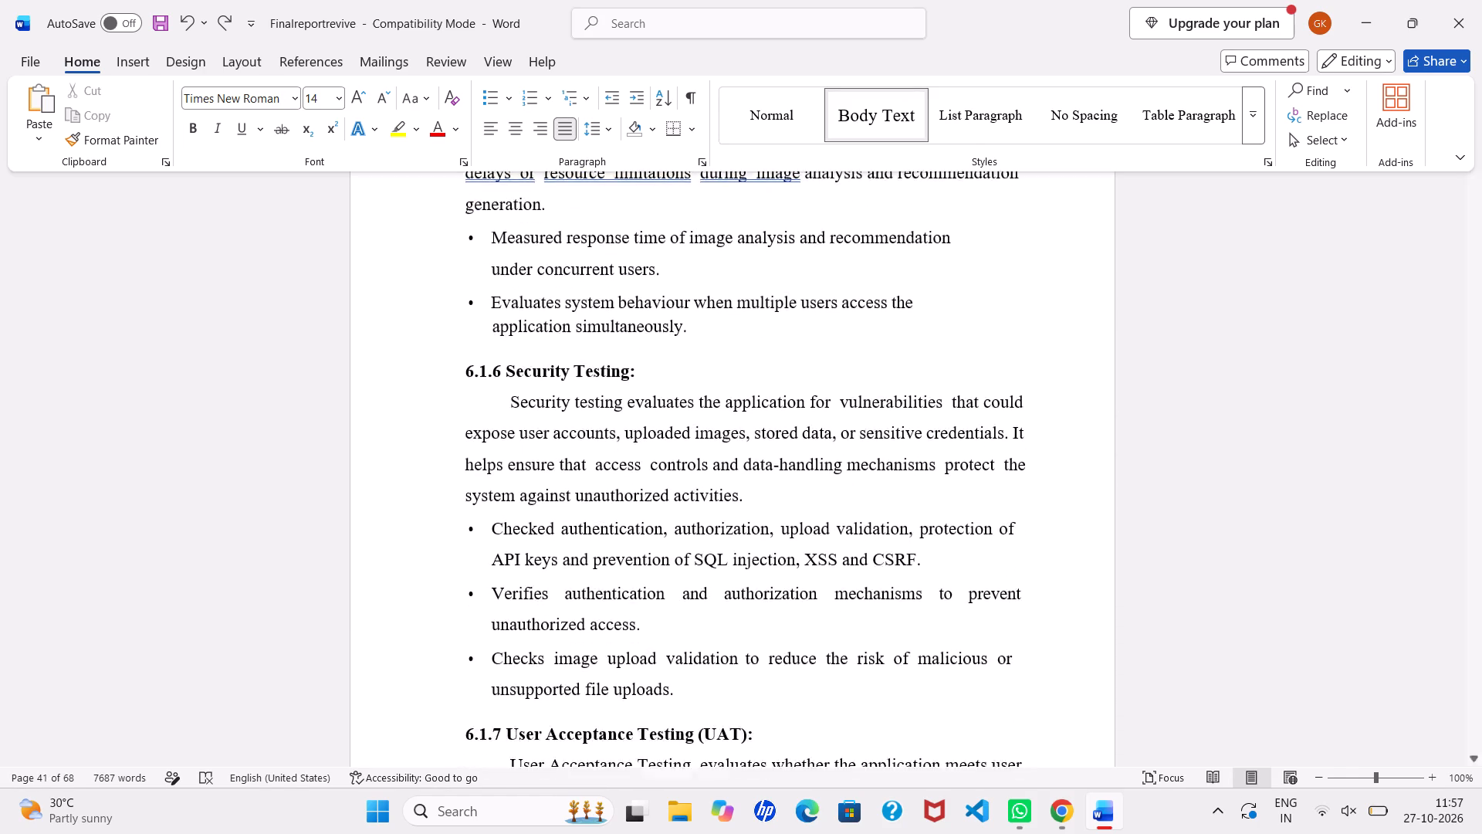
pyautogui.hscroll(1, 901, 755)
pyautogui.scroll(-1, 901, 755)
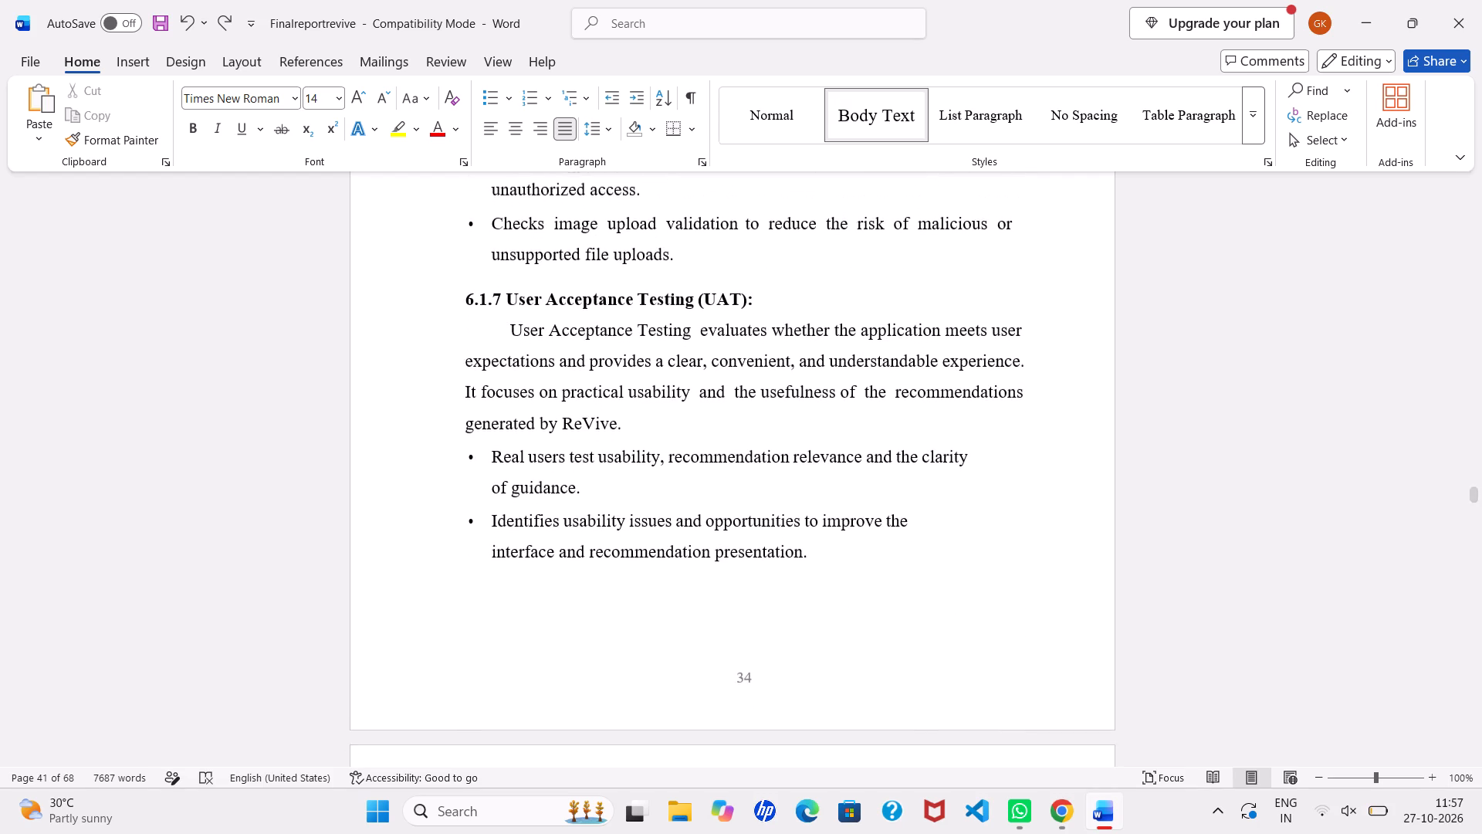
pyautogui.scroll(-1, 901, 755)
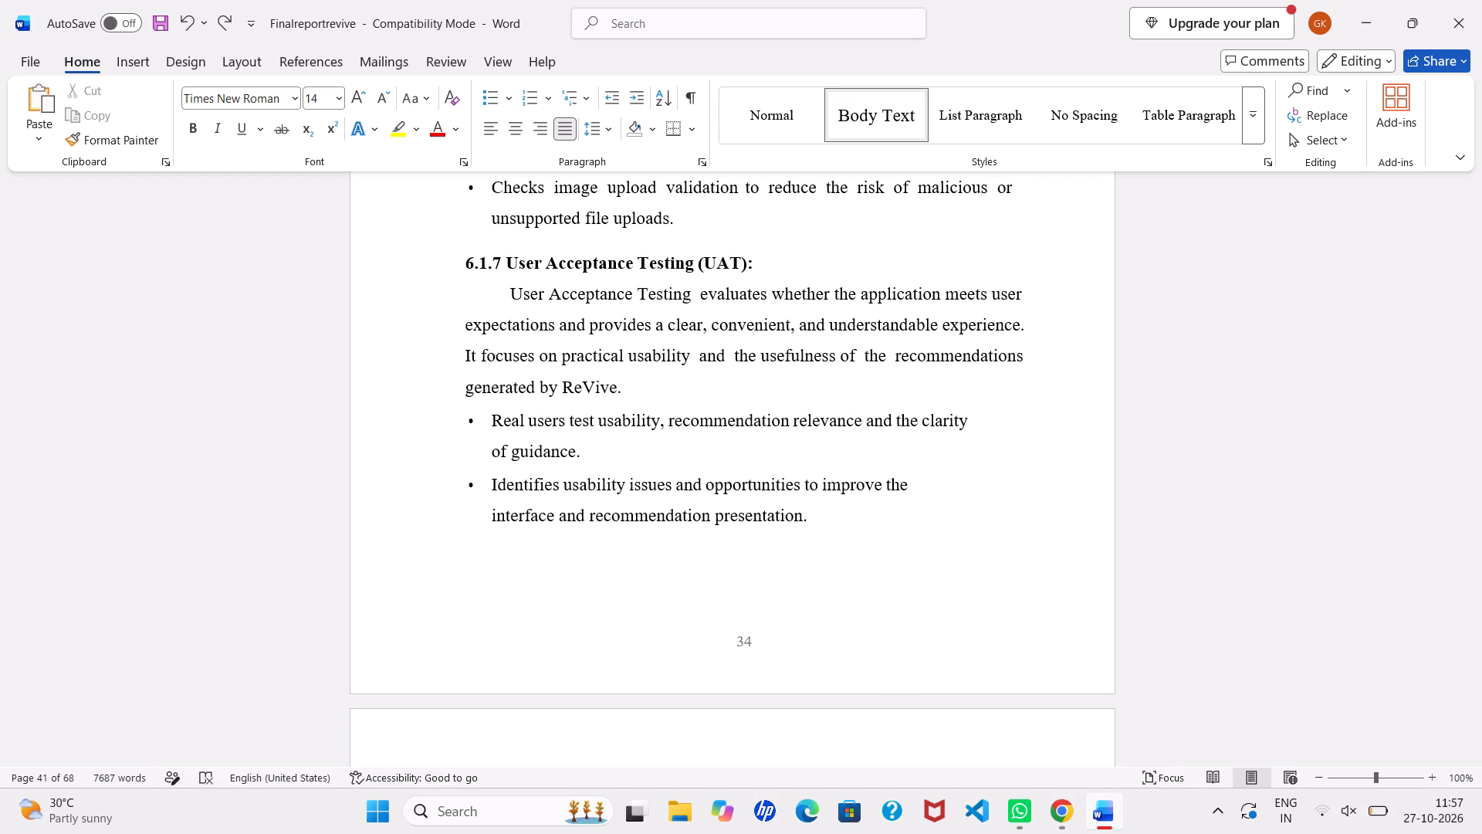
pyautogui.scroll(-6, 901, 755)
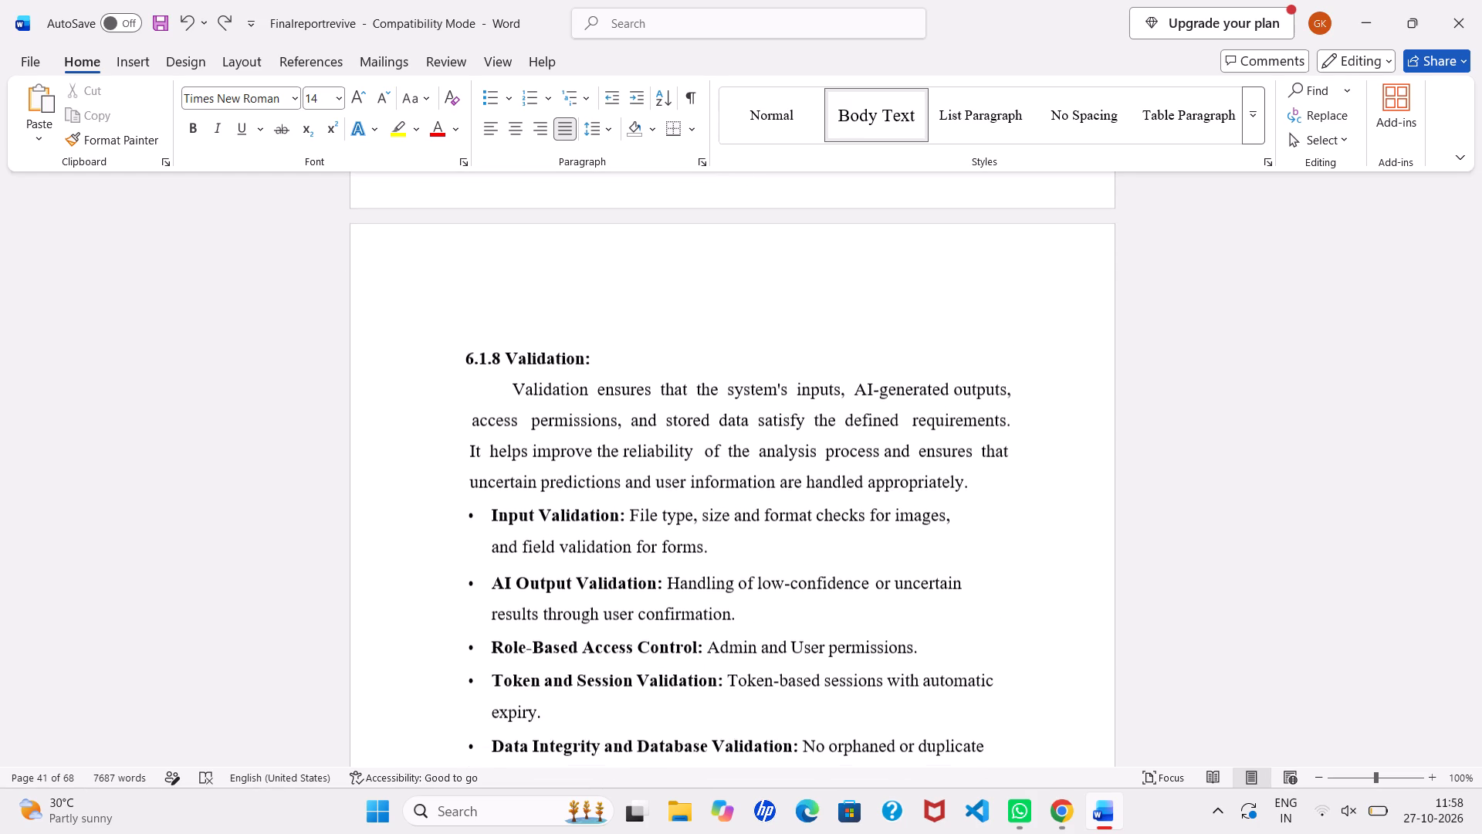
pyautogui.scroll(-1, 901, 755)
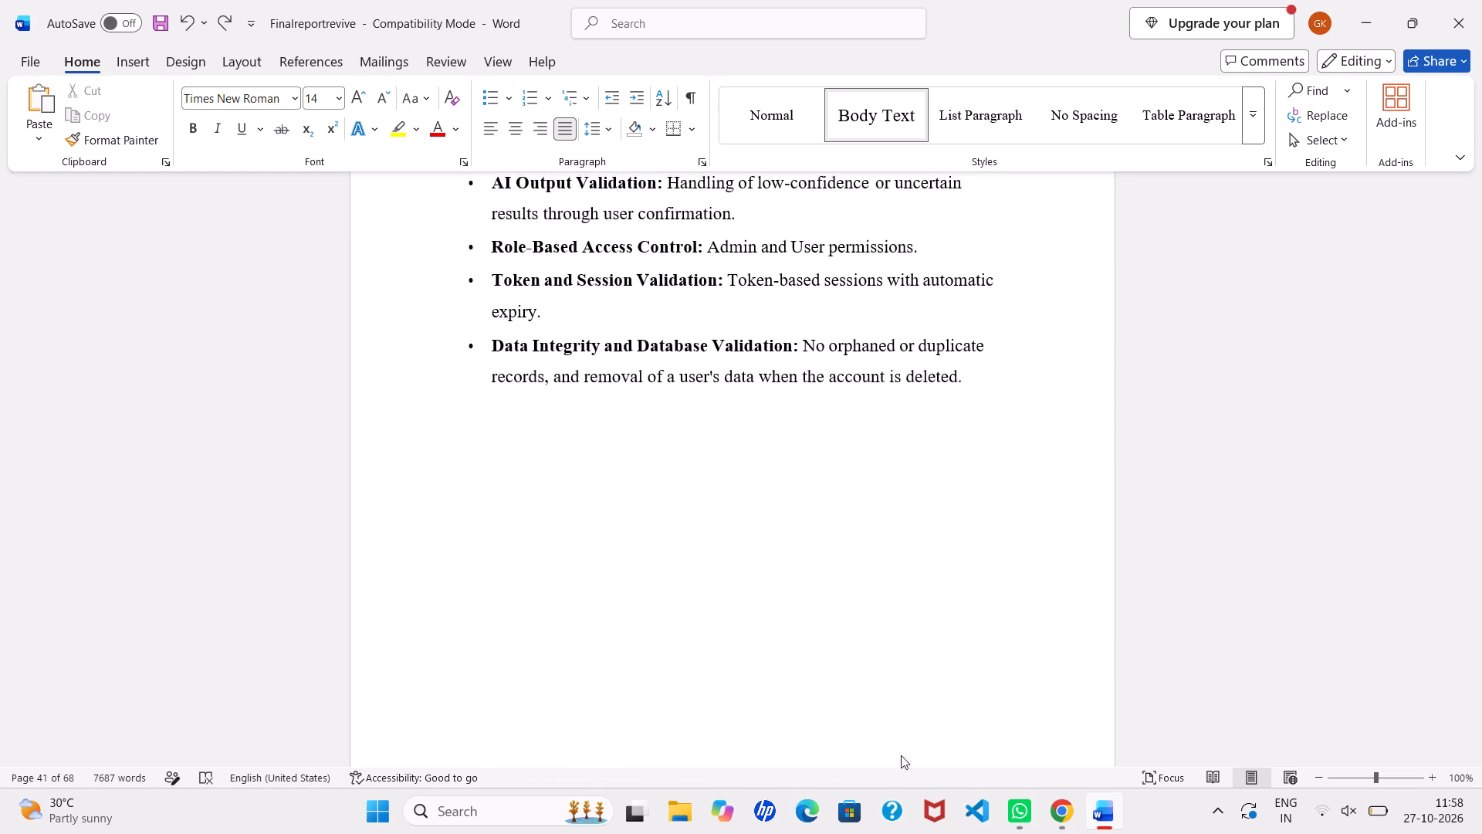
pyautogui.scroll(-1, 901, 755)
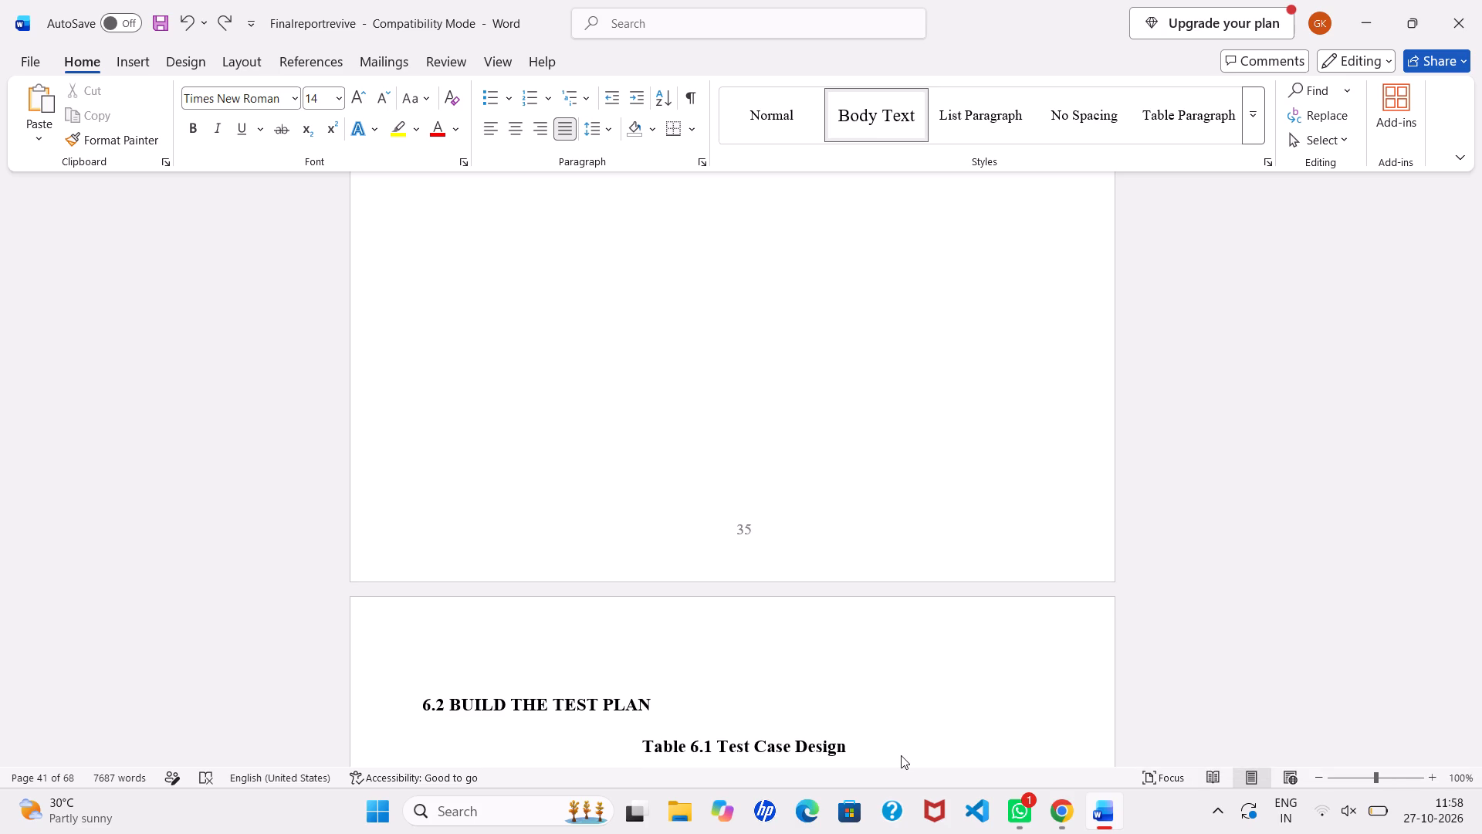
# Examine the layout of Table 6.1 Test Case Design under section 6.2 from TC001 to TC012, dismissing the low-battery notice.
pyautogui.hscroll(2, 901, 755)
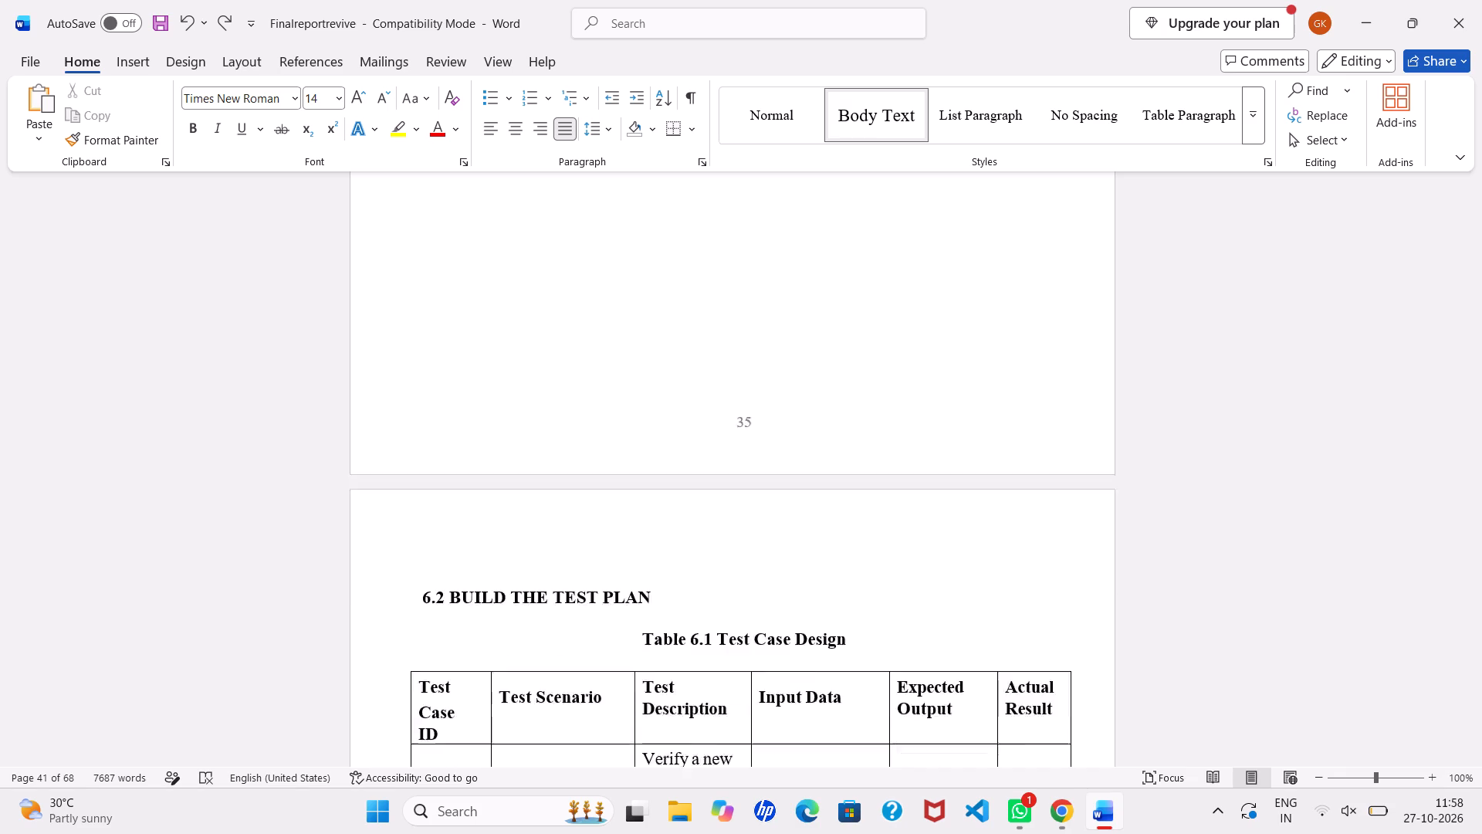
pyautogui.hscroll(6, 901, 755)
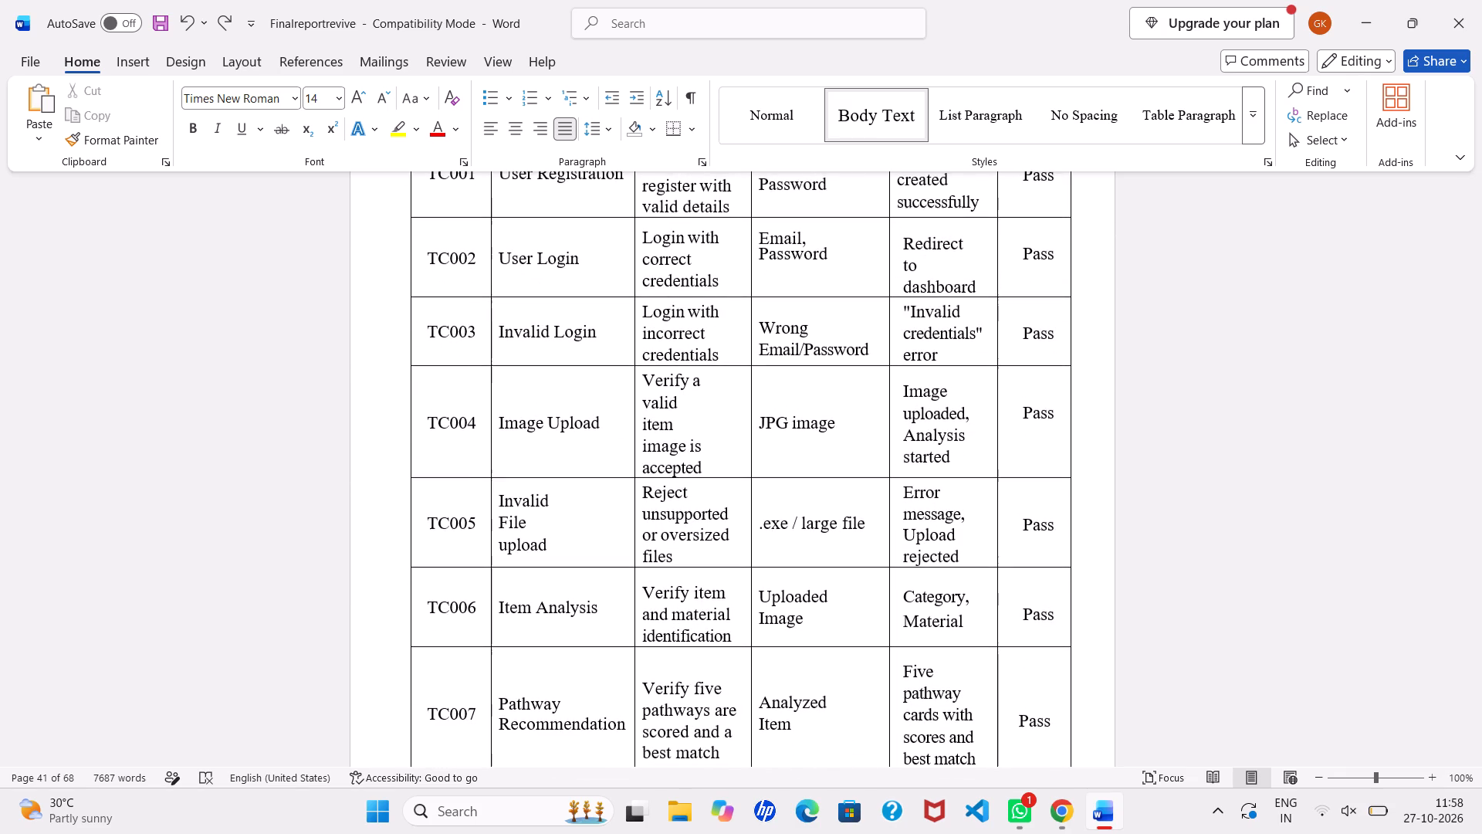
pyautogui.hscroll(1, 901, 755)
pyautogui.scroll(-1, 931, 712)
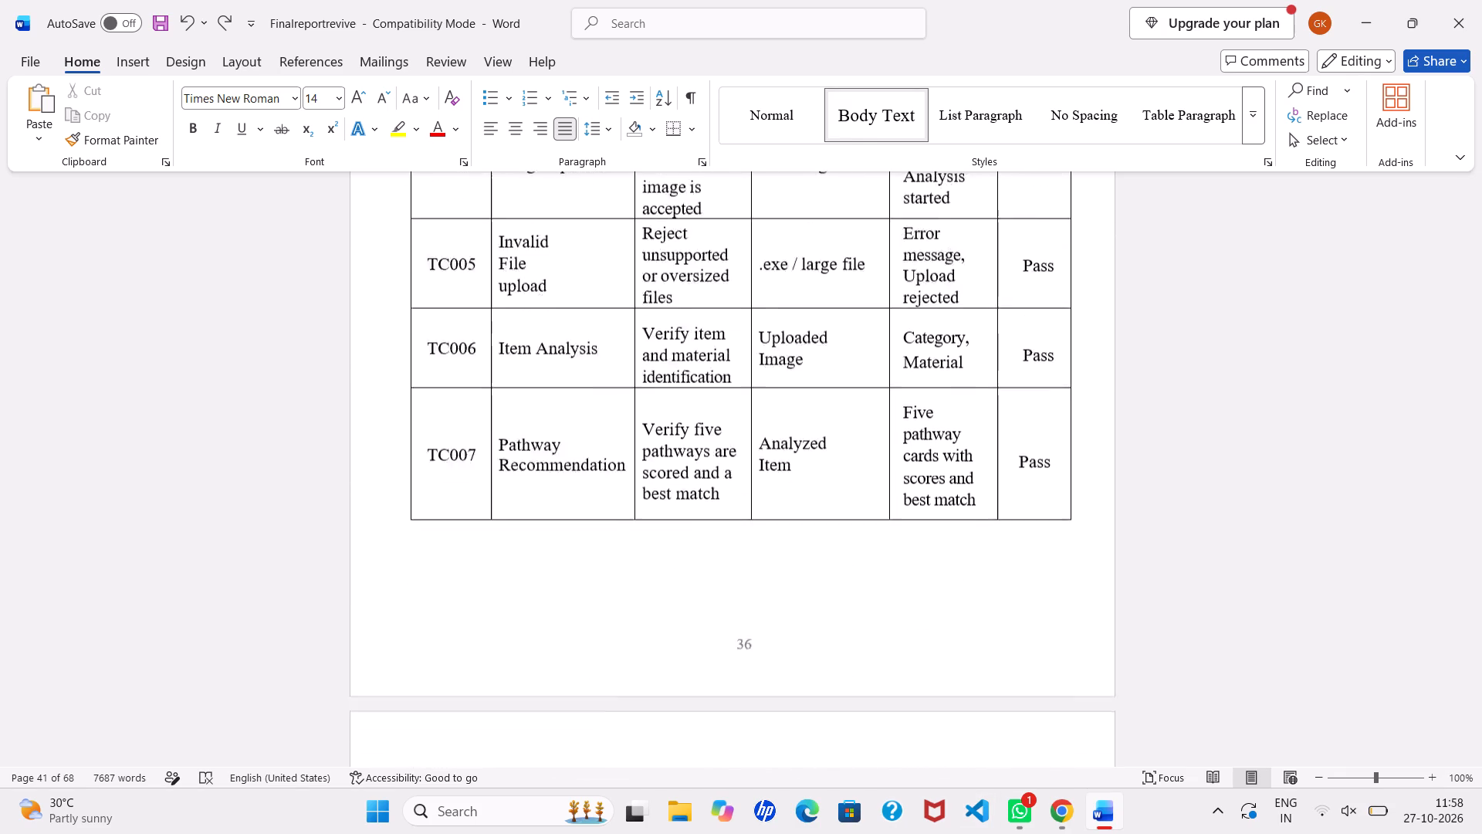
pyautogui.scroll(-4, 931, 712)
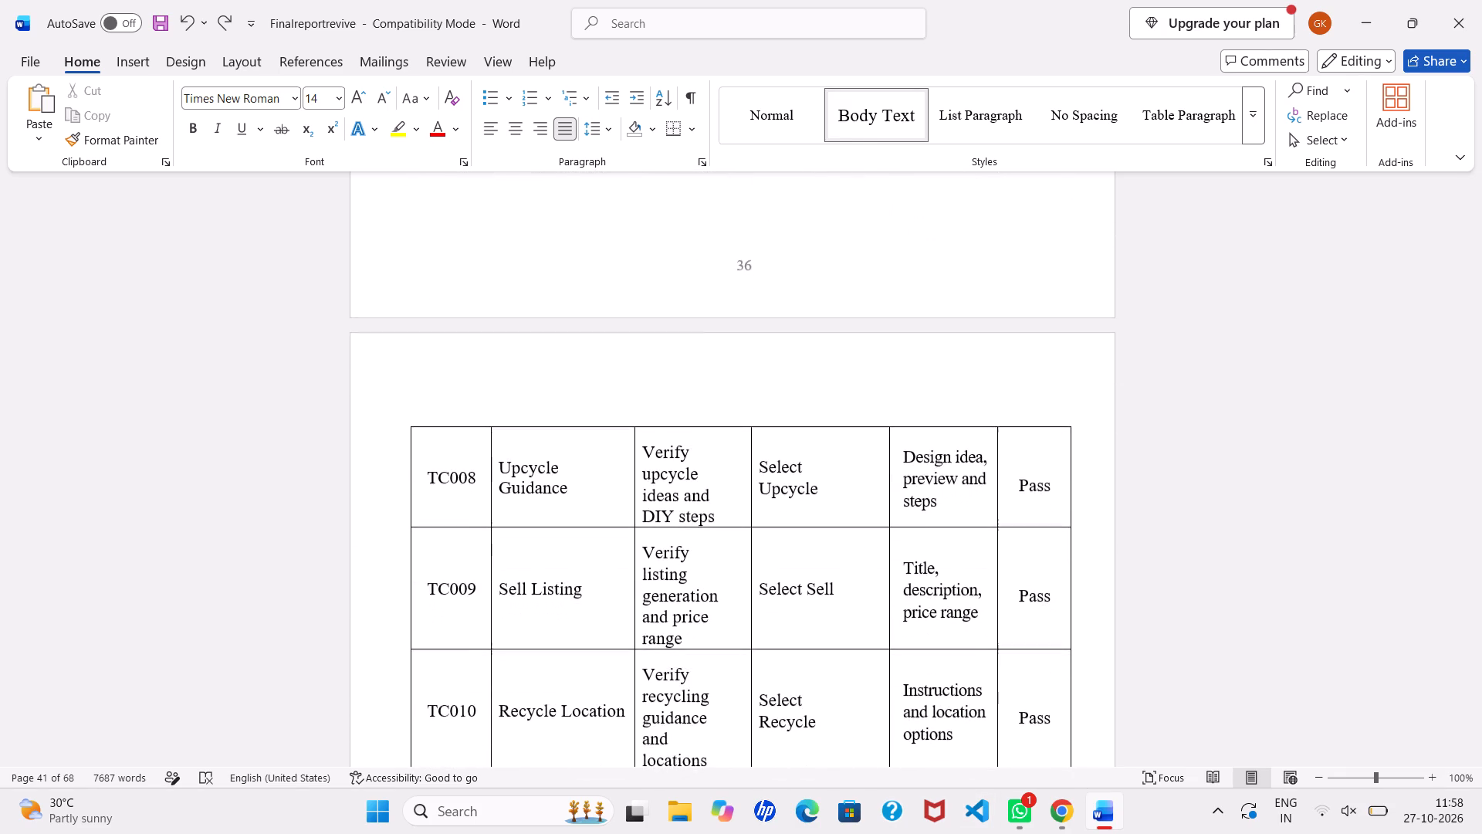
pyautogui.scroll(-1, 931, 712)
pyautogui.hscroll(2, 931, 712)
pyautogui.scroll(-1, 931, 712)
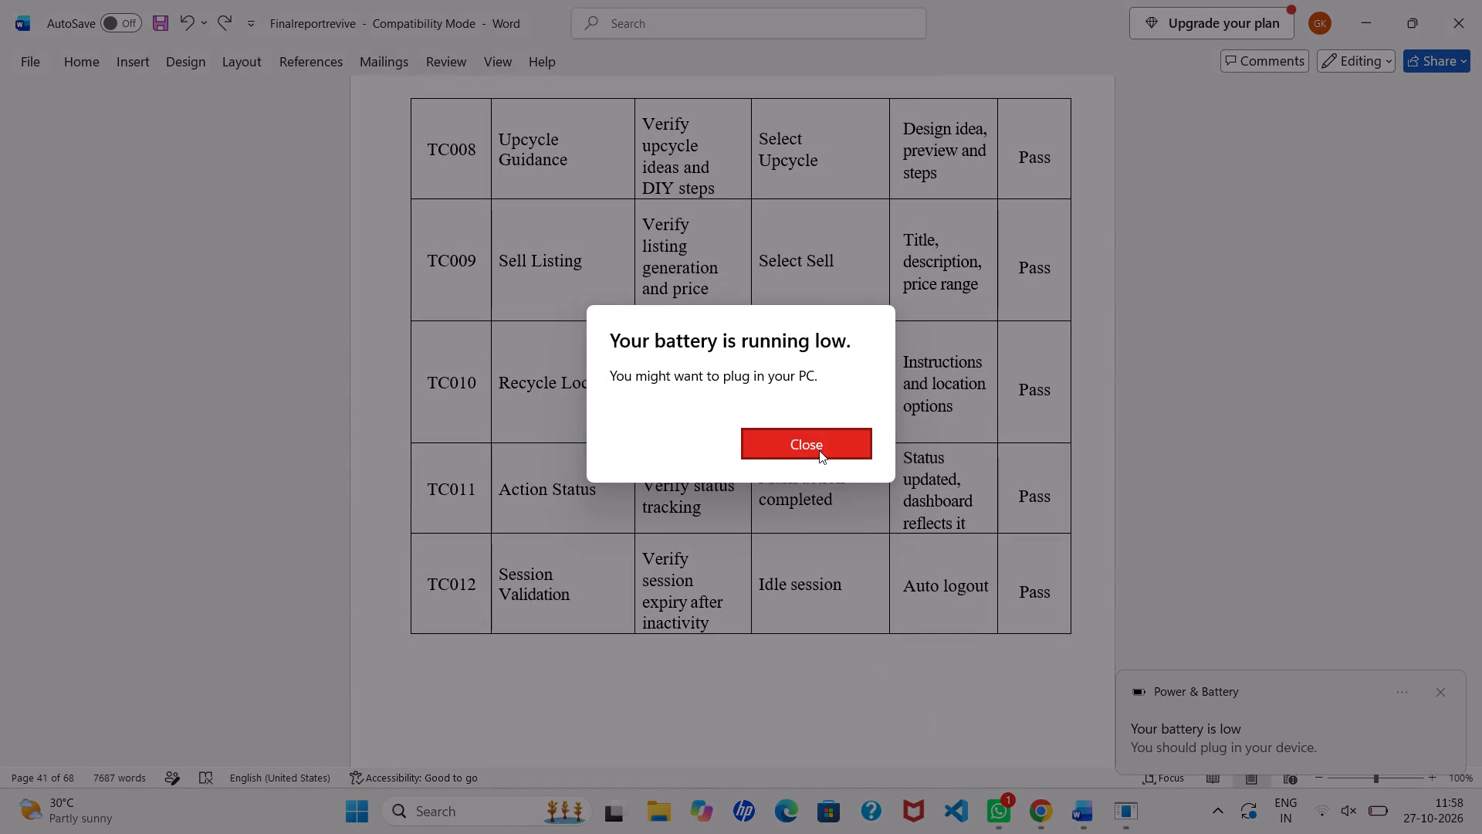
pyautogui.click(819, 450)
pyautogui.scroll(-1, 819, 450)
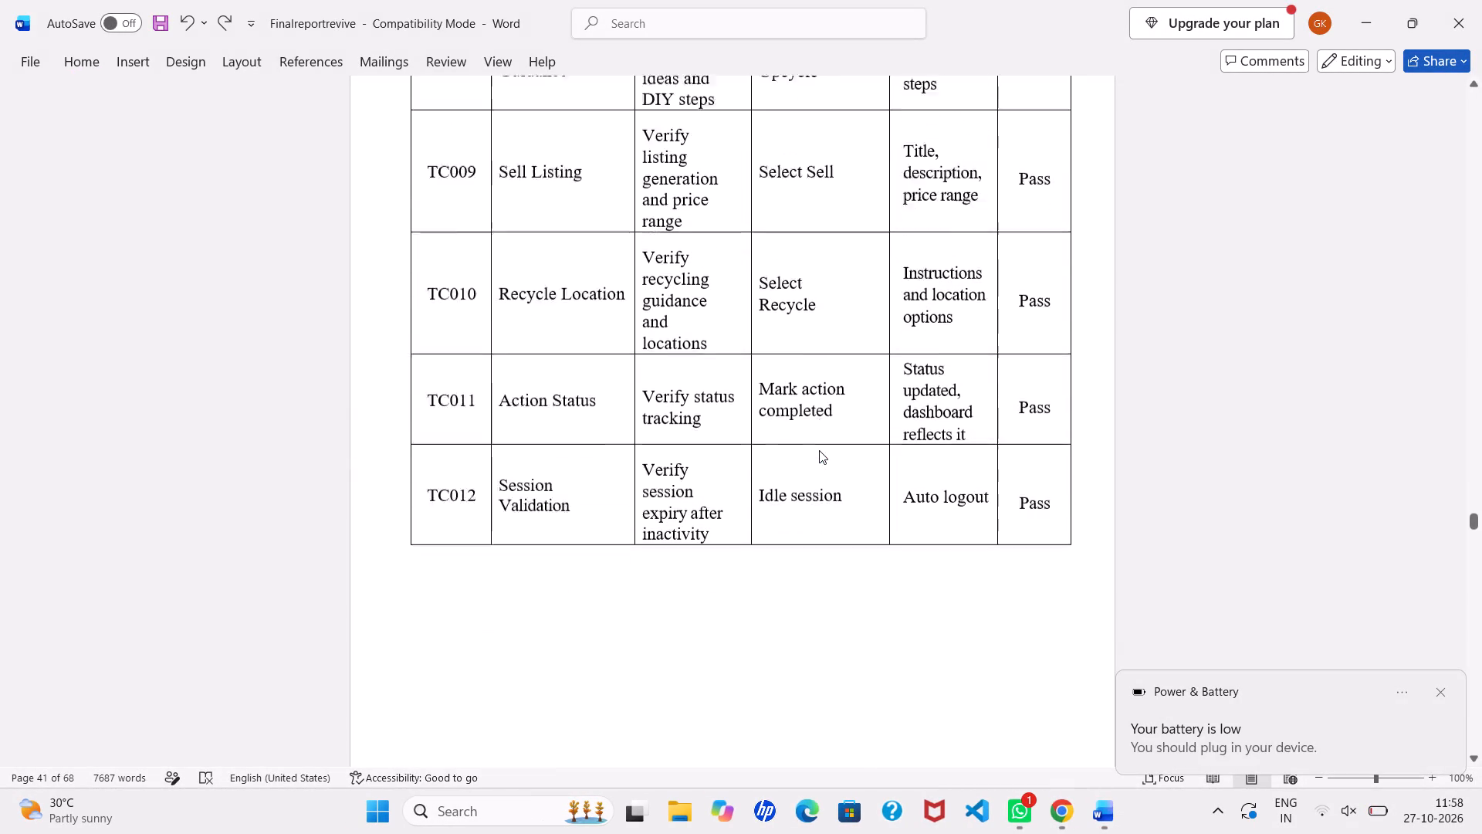
# Examine the layout and step alignment from Chapter 7 Result and Discussion through the Chapter 8 User Manual's Using the Application section.
pyautogui.scroll(-4, 819, 450)
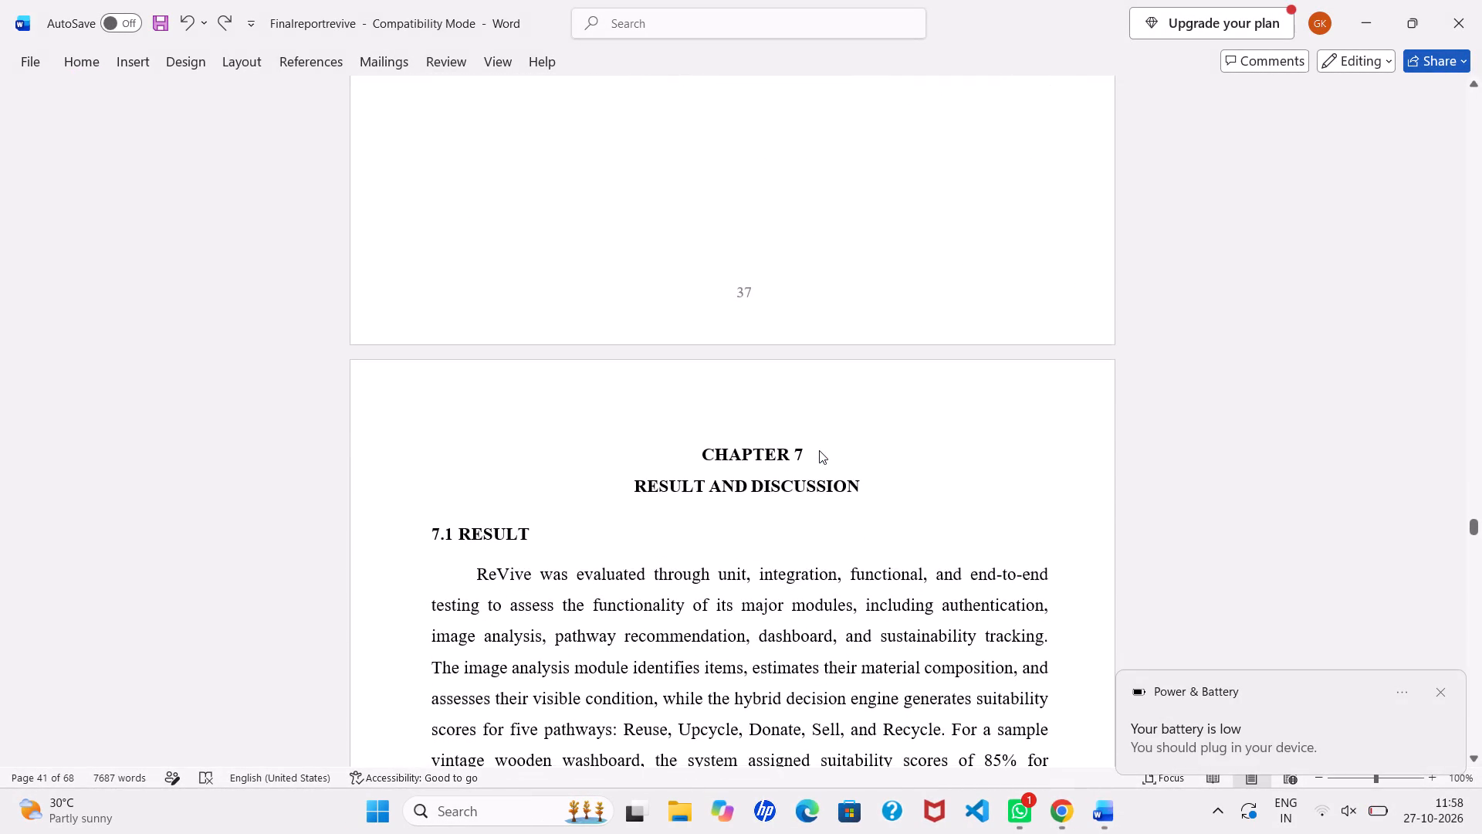
pyautogui.scroll(-2, 819, 450)
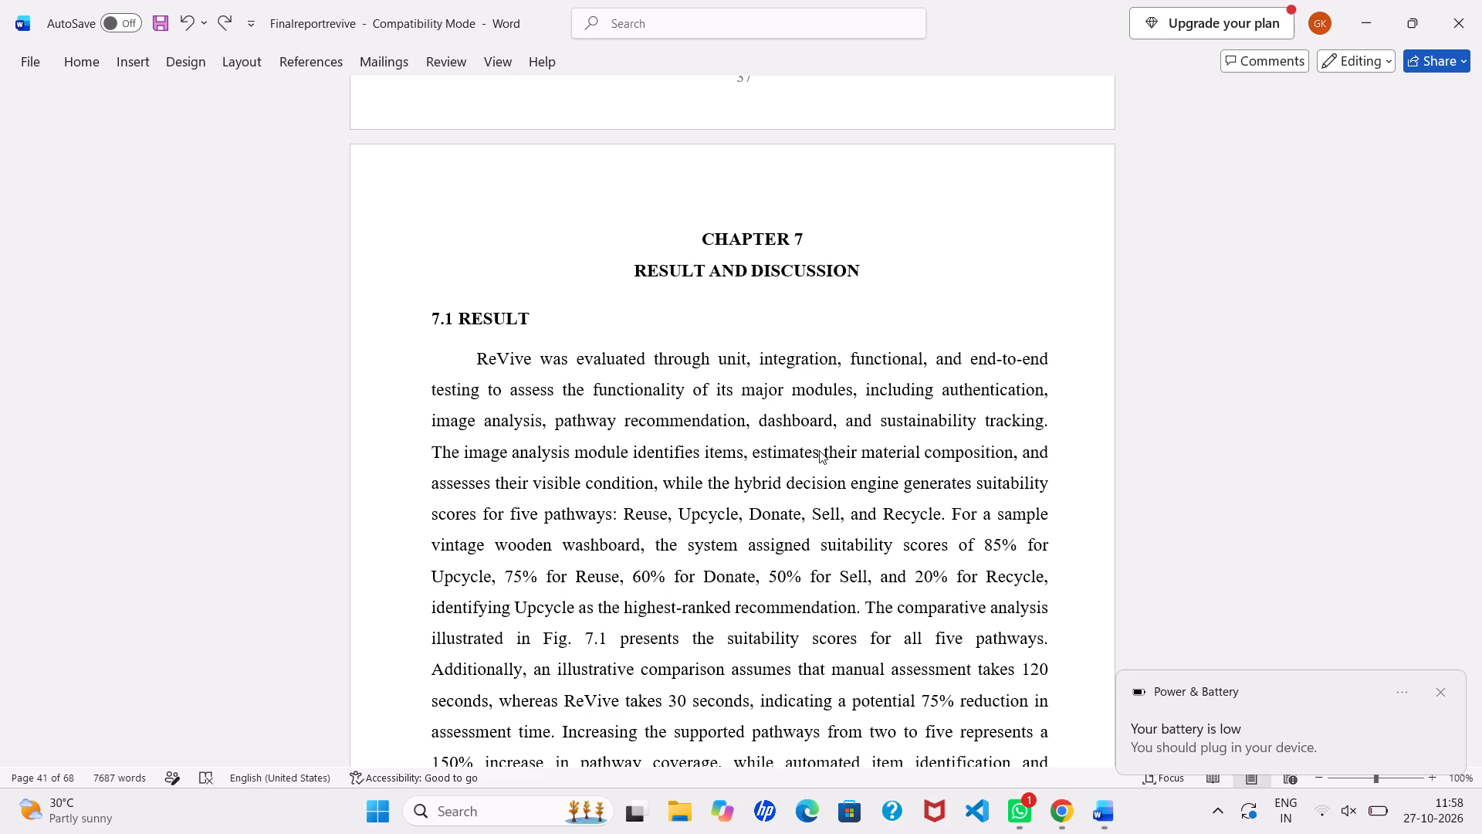
pyautogui.scroll(-11, 819, 450)
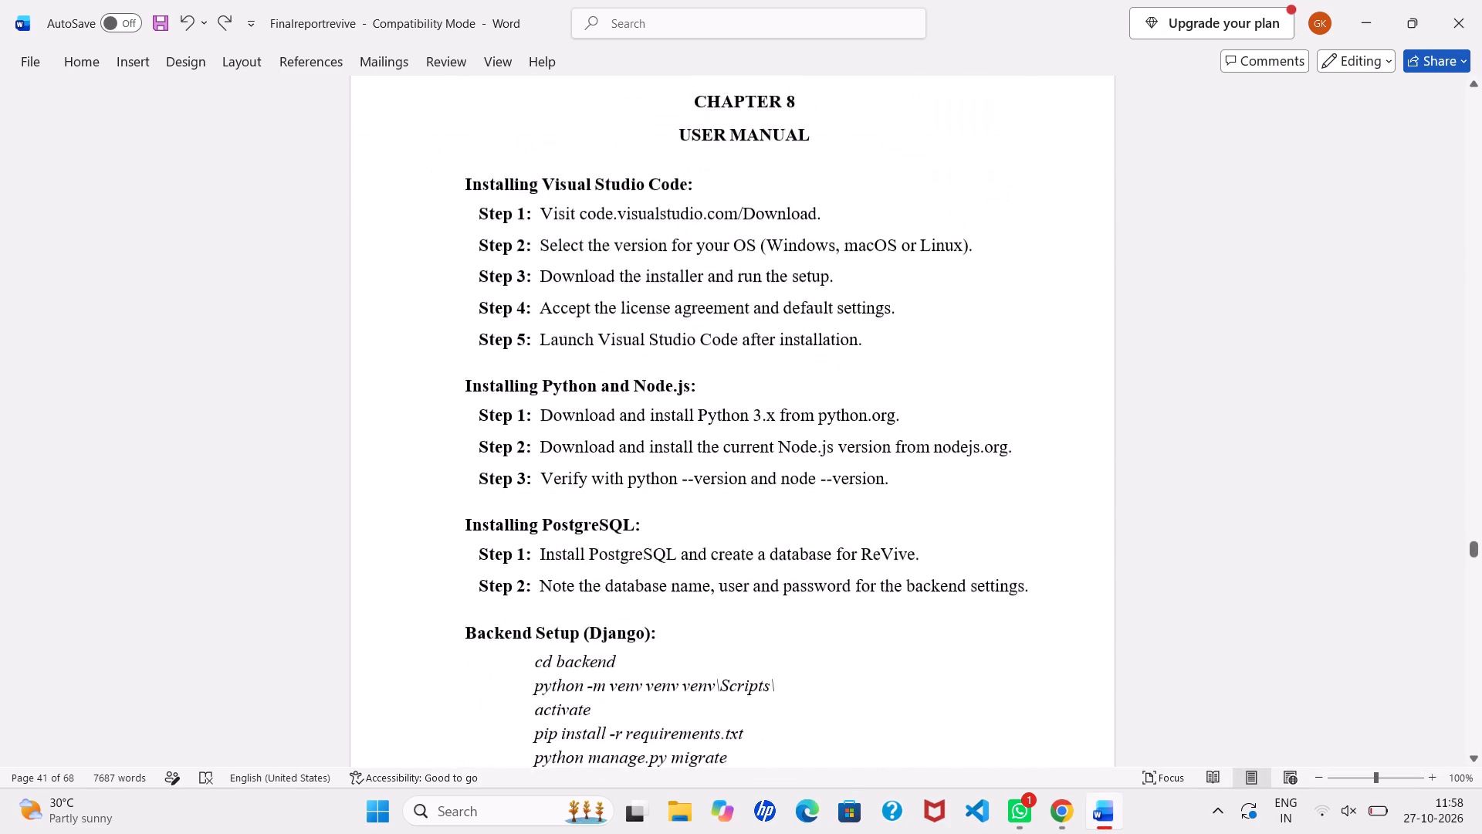
pyautogui.scroll(-5, 819, 450)
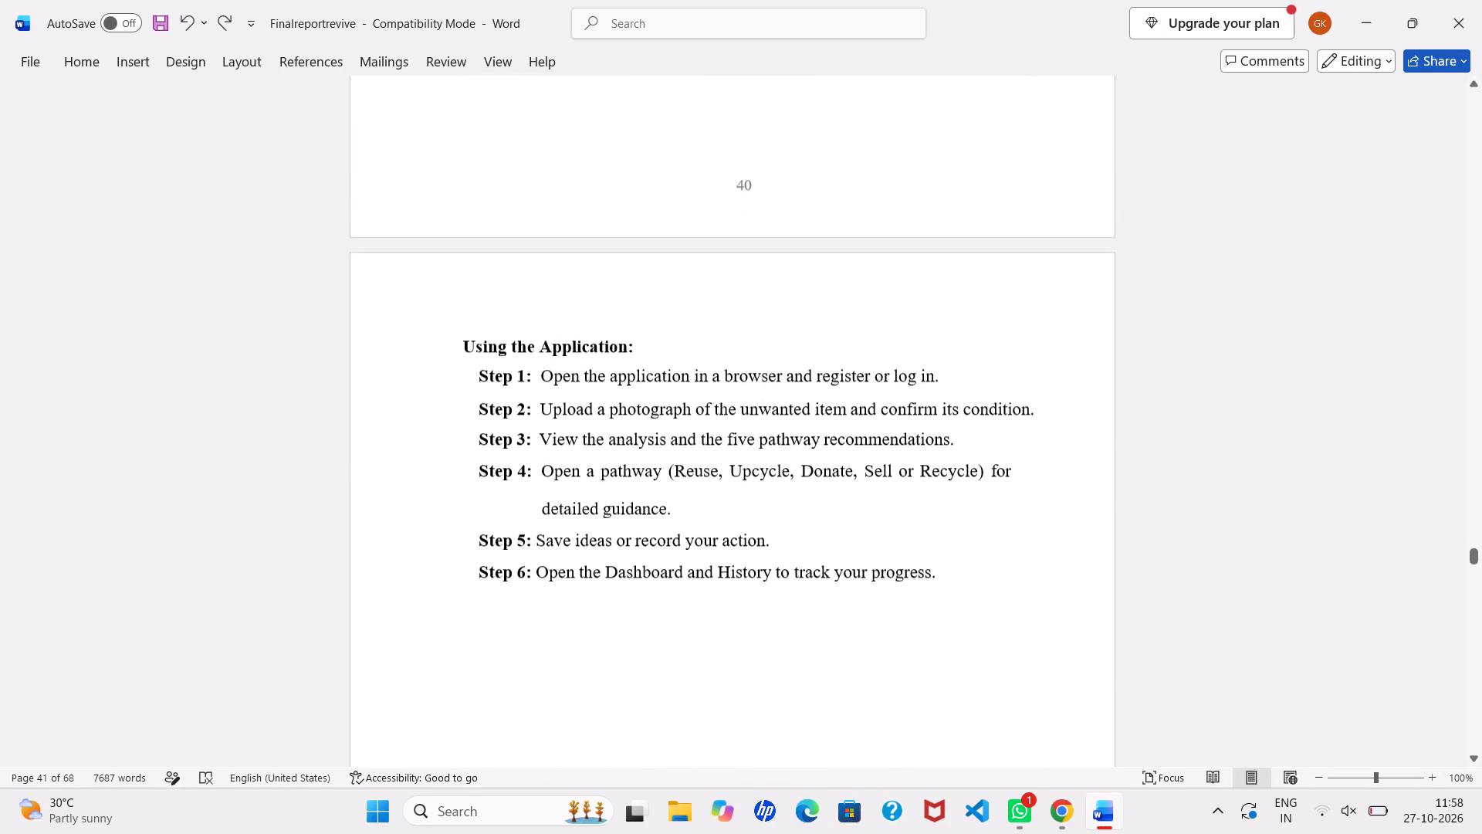
pyautogui.scroll(-2, 819, 450)
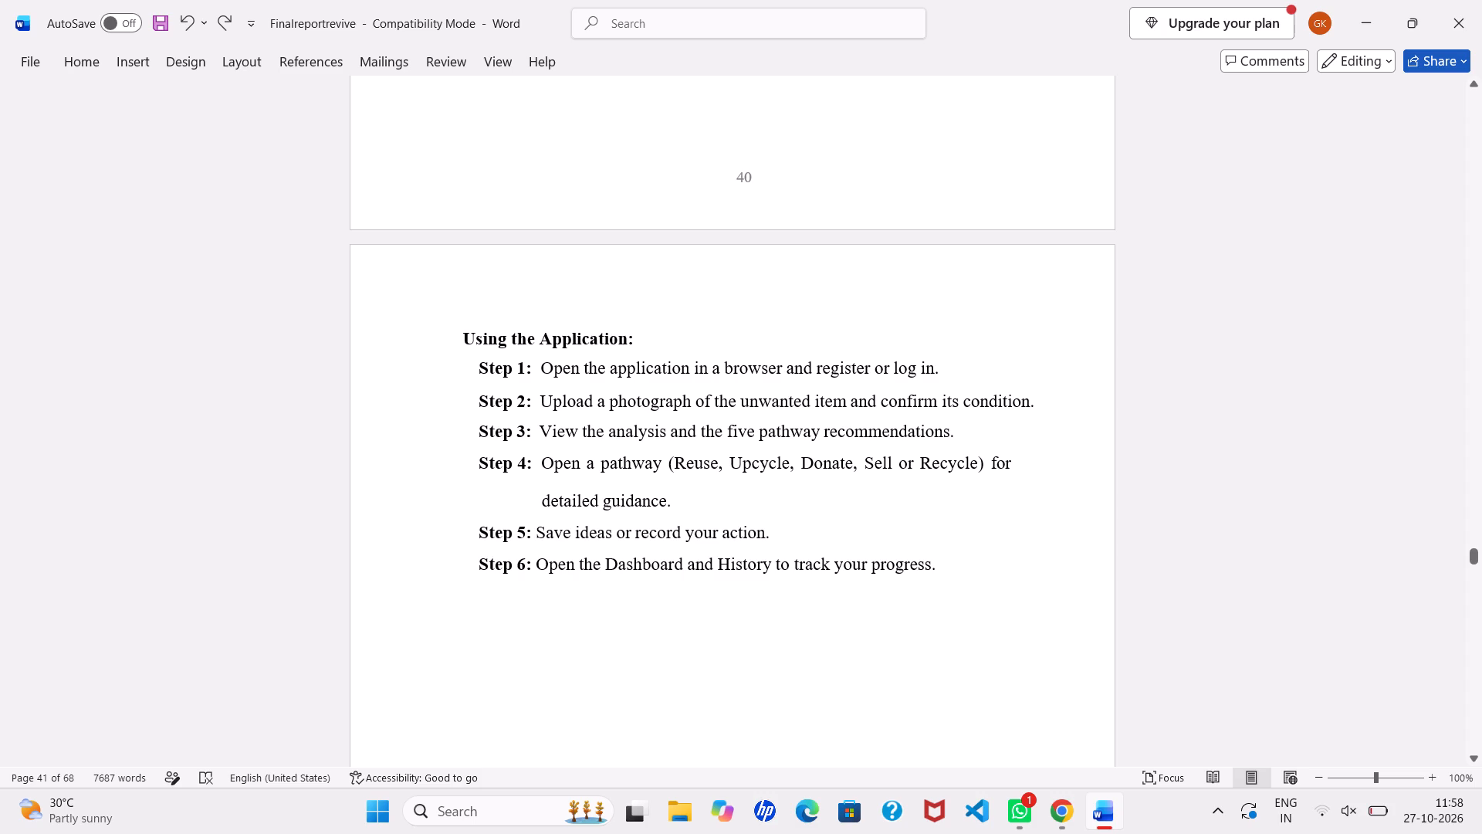
# Insert an extra space after the "Step 5:" and "Step 6:" labels under Using the Application, and save the report.
pyautogui.click(539, 533)
pyautogui.press('space')
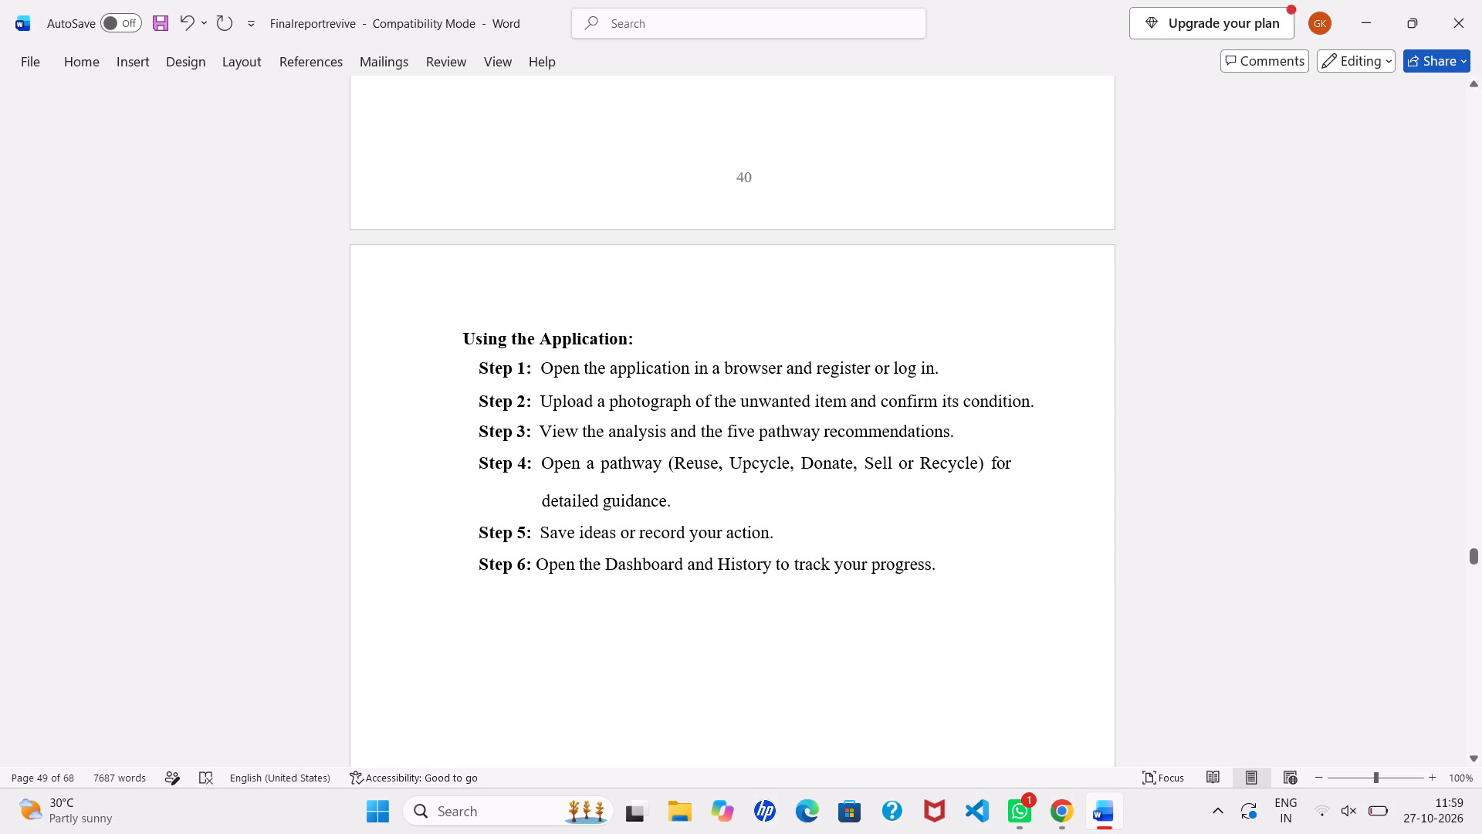
pyautogui.click(541, 565)
pyautogui.press('space')
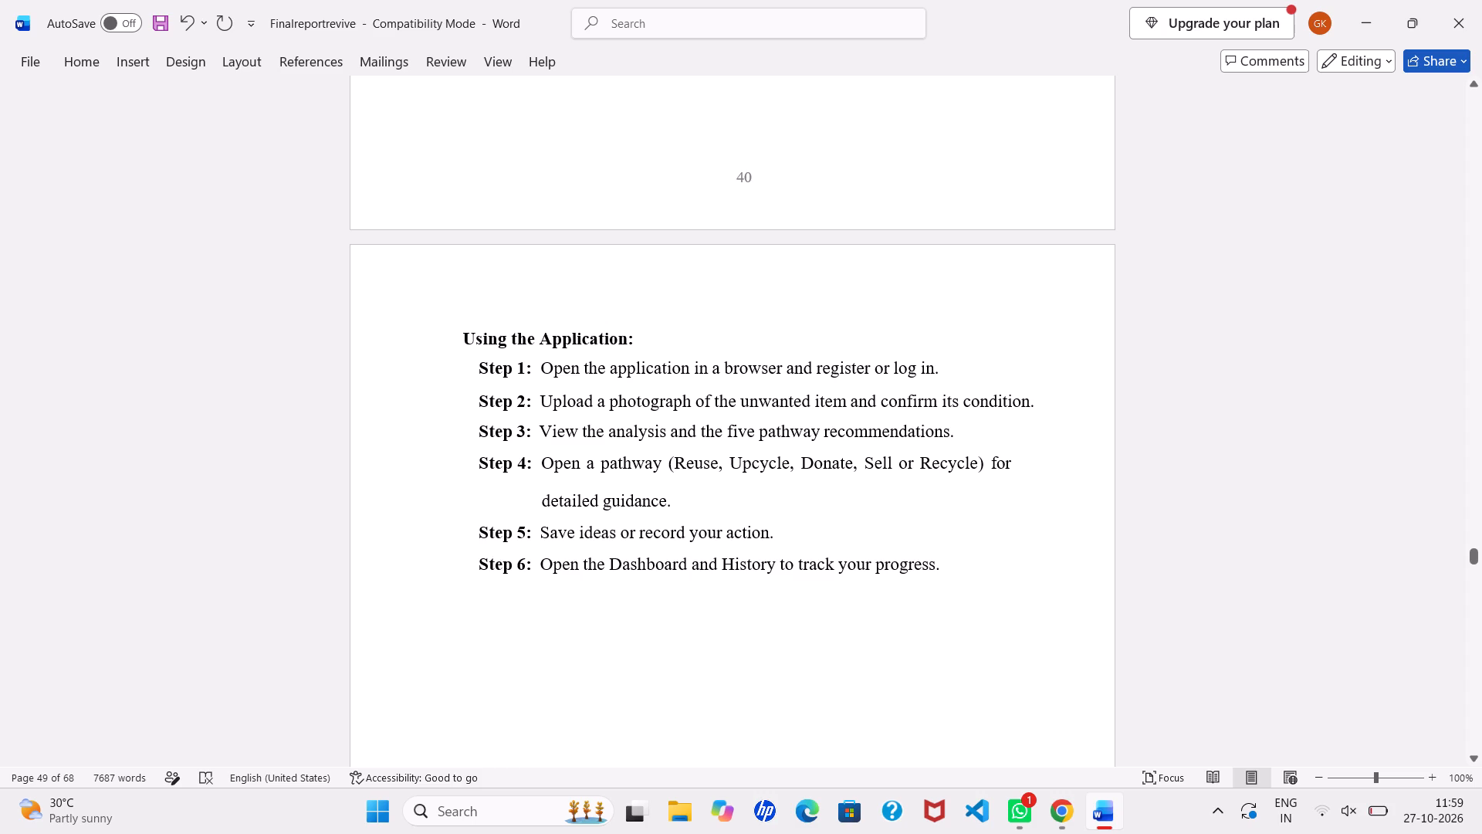
pyautogui.scroll(-3, 770, 544)
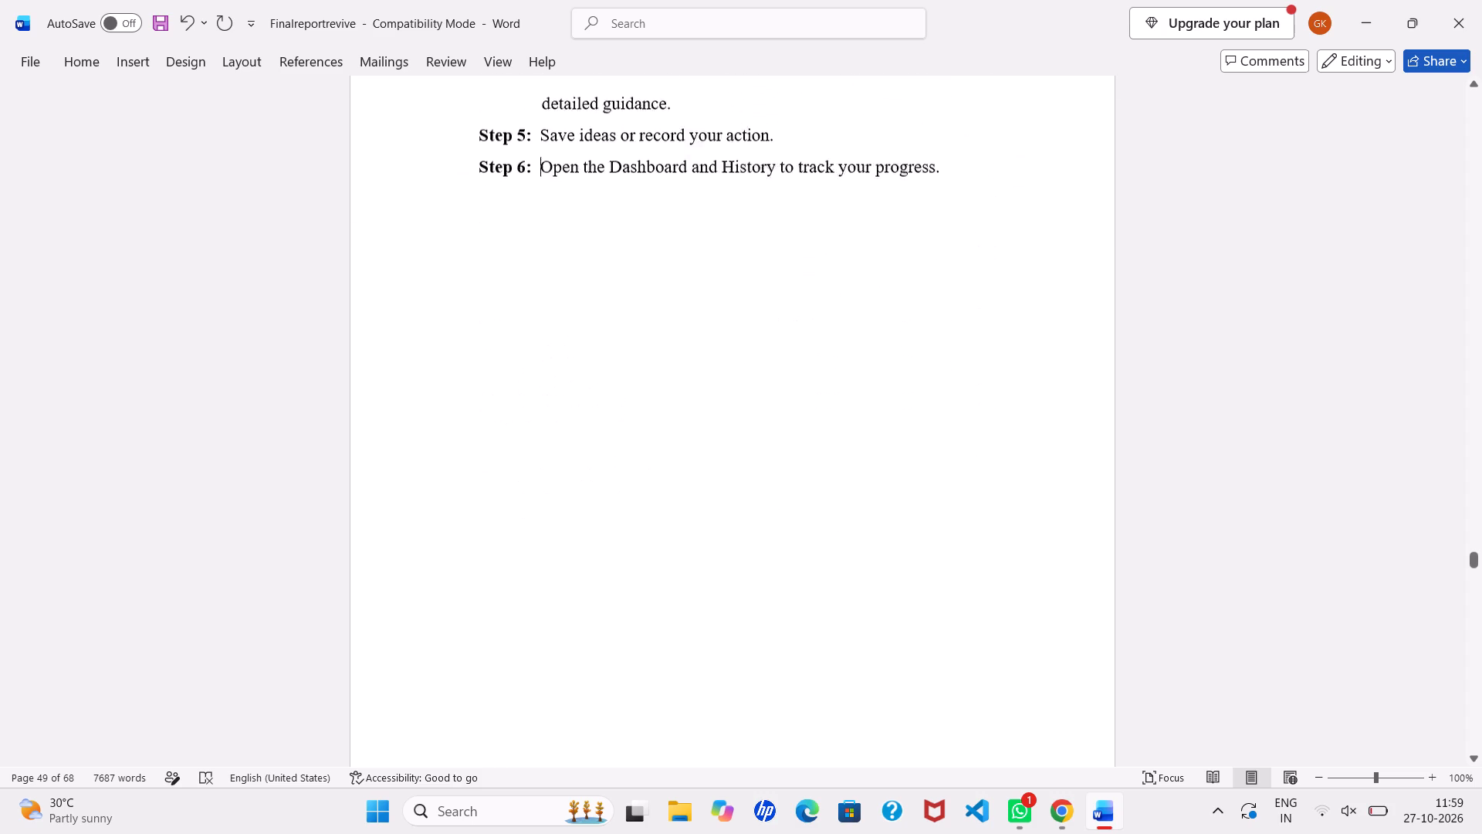
pyautogui.scroll(-2, 770, 544)
pyautogui.hotkey('ctrl', 's')
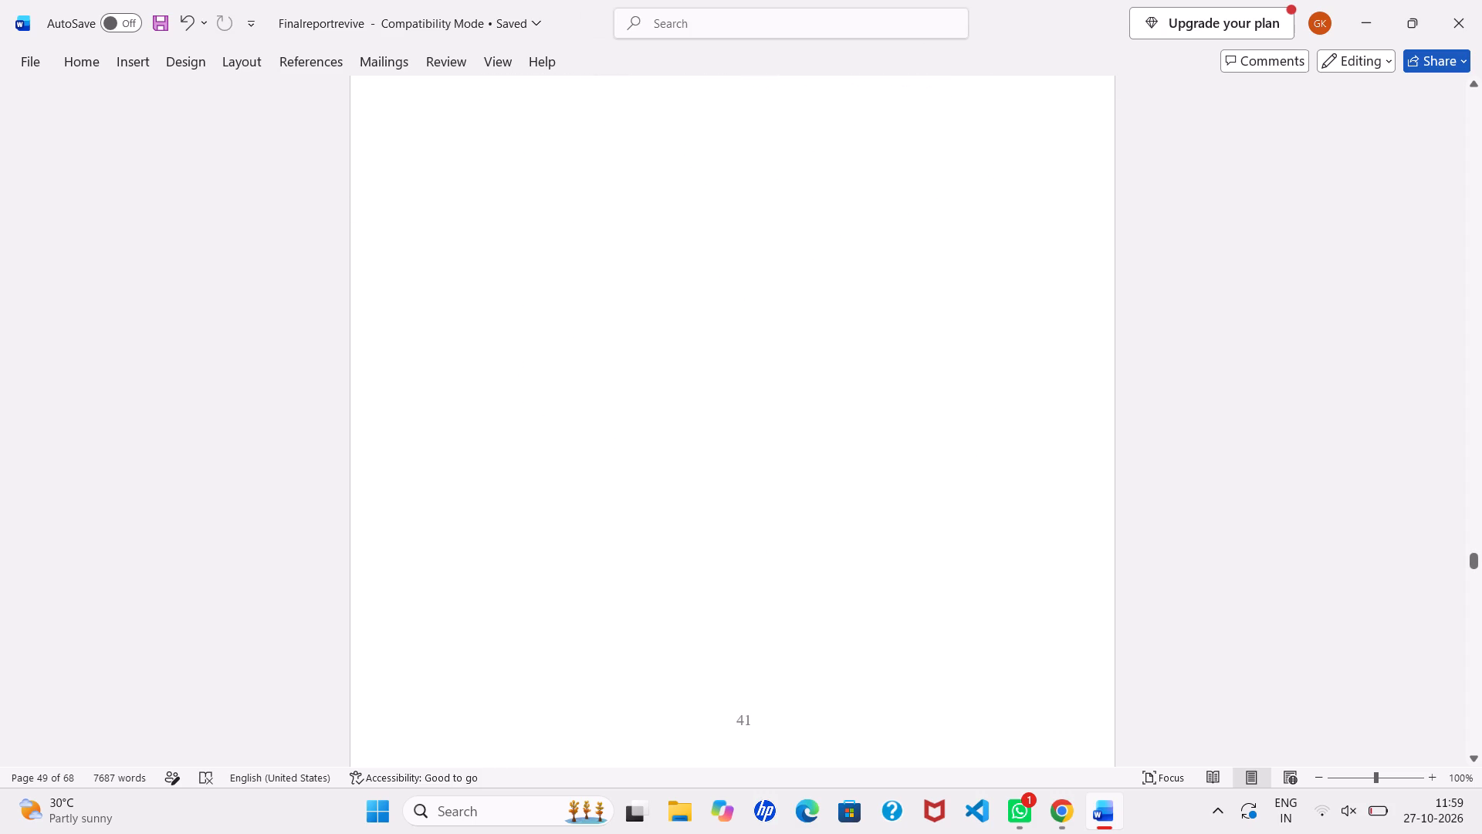
# Check the remaining pages as far as the internship certificate and close the report document.
pyautogui.scroll(-15, 770, 544)
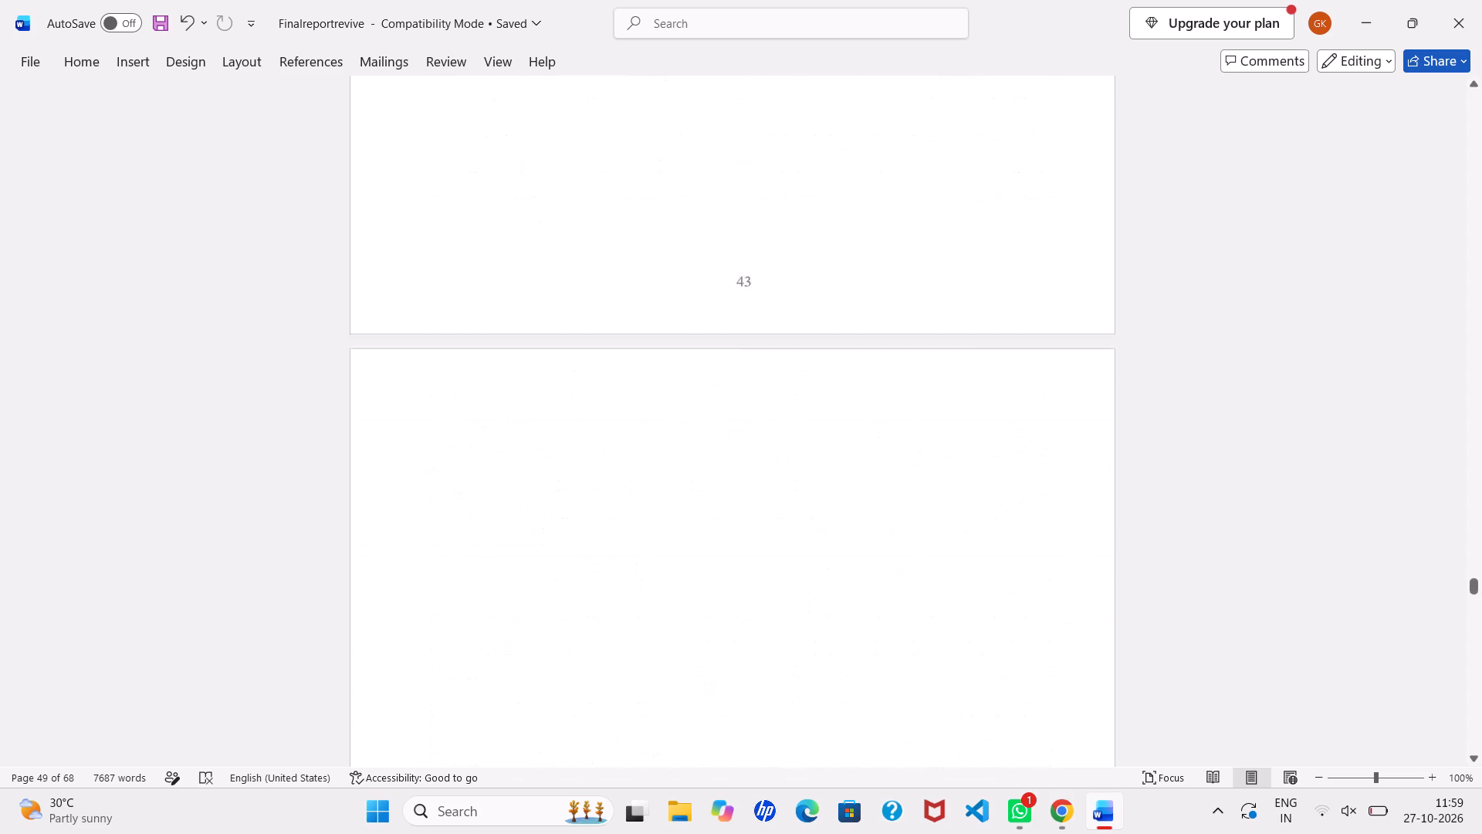
pyautogui.scroll(-17, 770, 544)
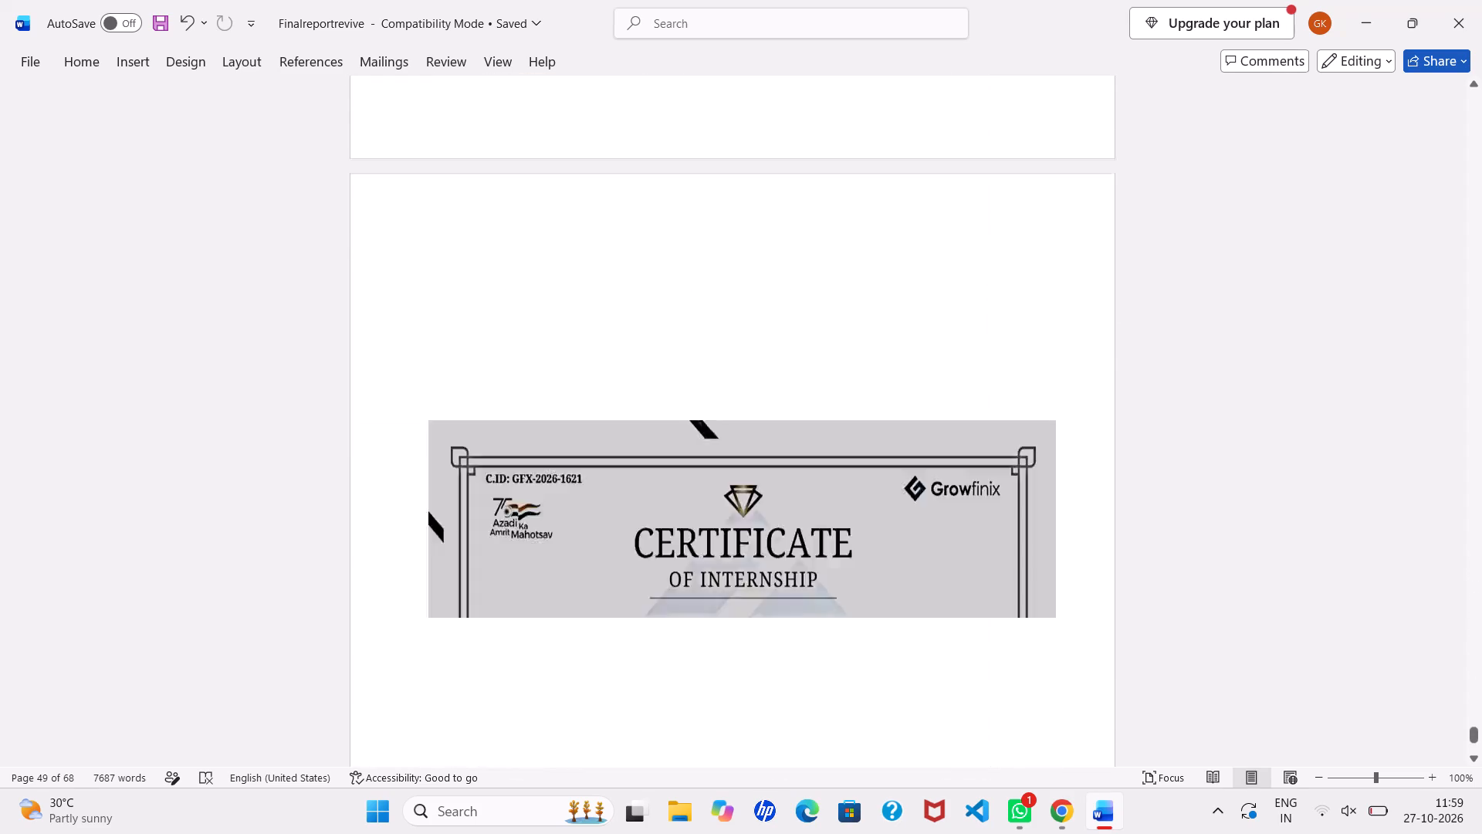
pyautogui.click(1457, 16)
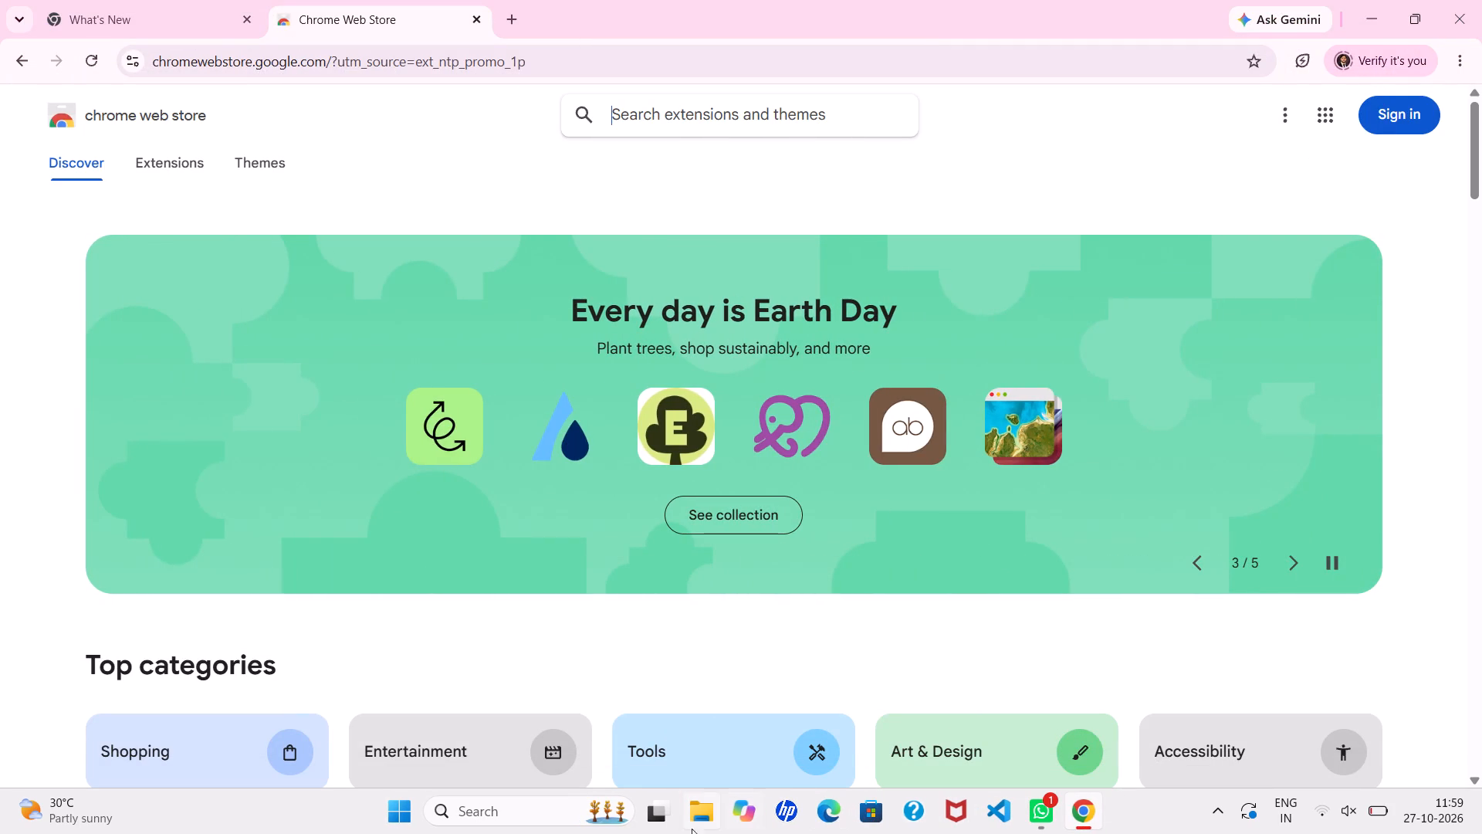
# Switch to File Explorer and look through the Downloads folder's files by date modified.
pyautogui.click(698, 817)
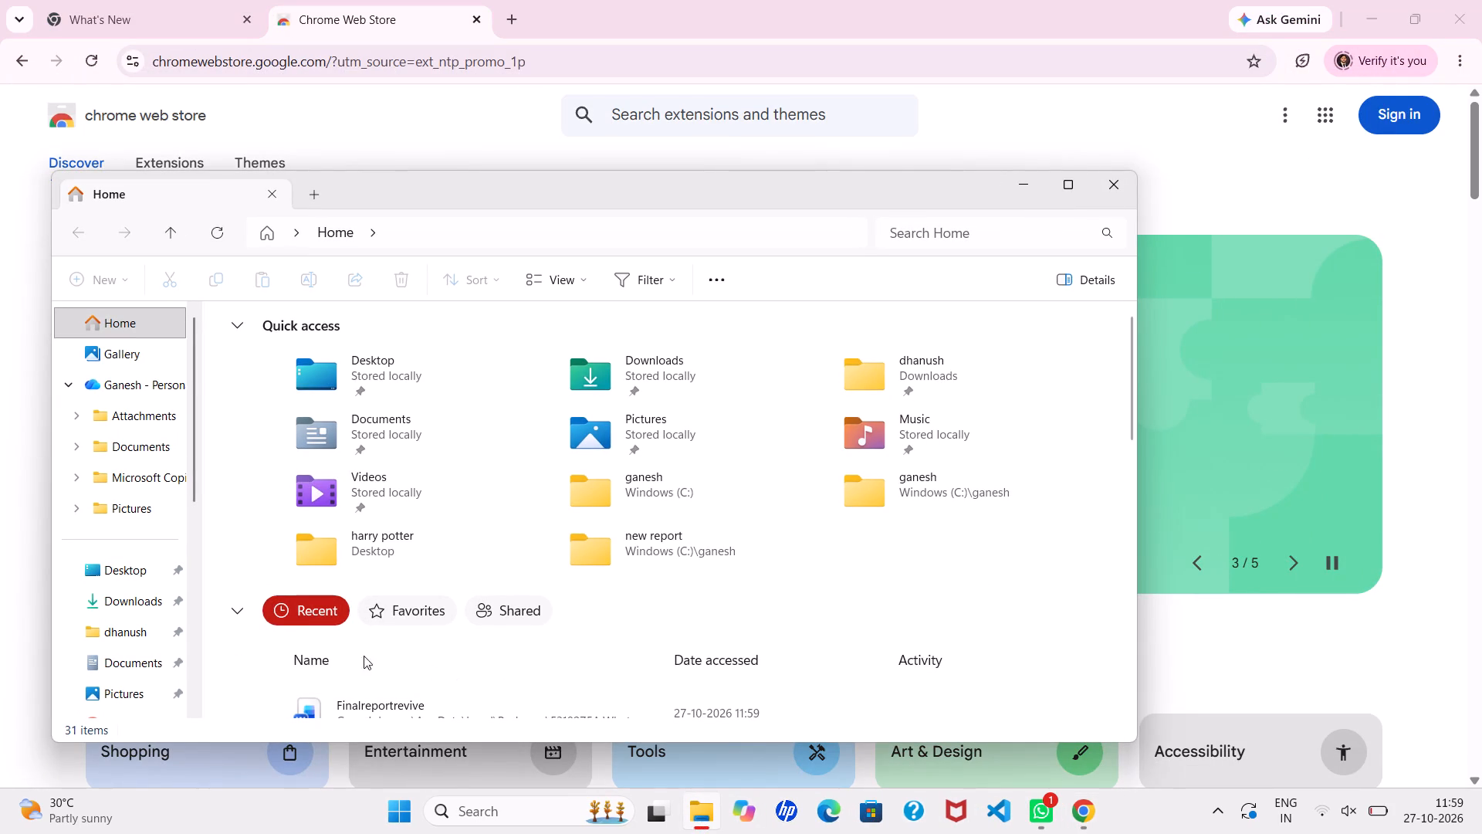
pyautogui.click(138, 598)
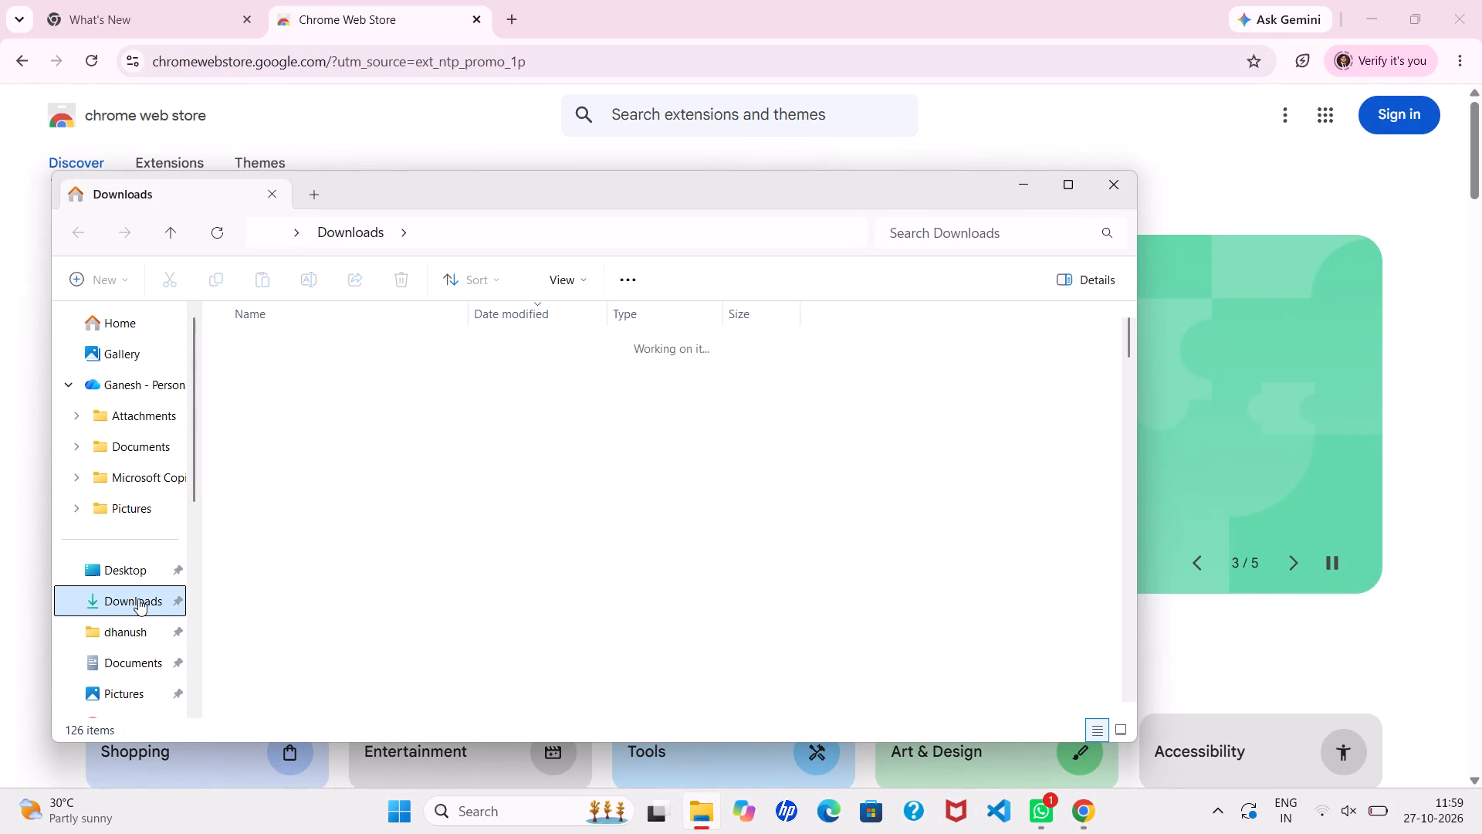
pyautogui.click(535, 317)
pyautogui.click(535, 317)
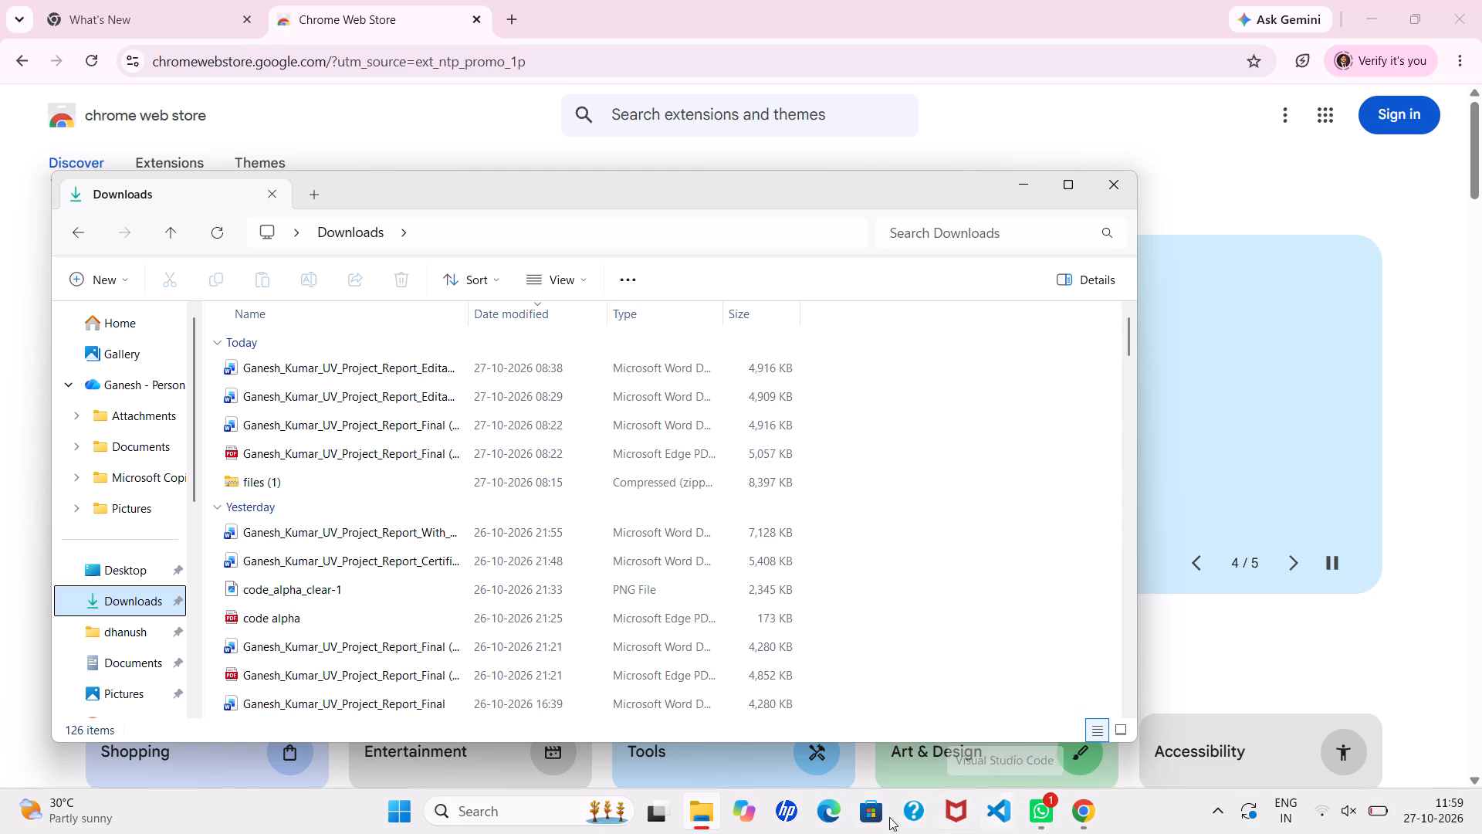
pyautogui.click(700, 811)
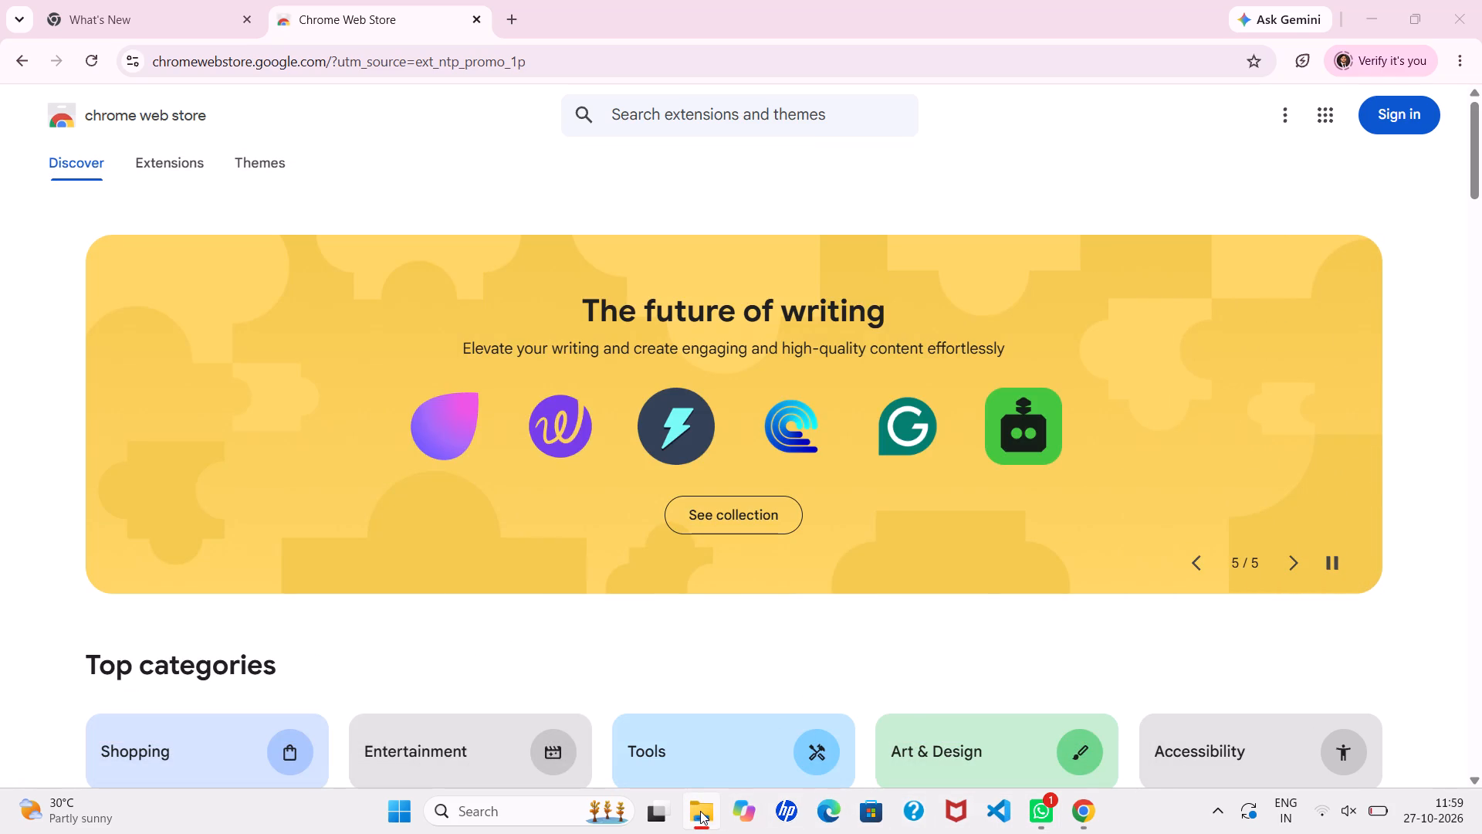
pyautogui.click(700, 811)
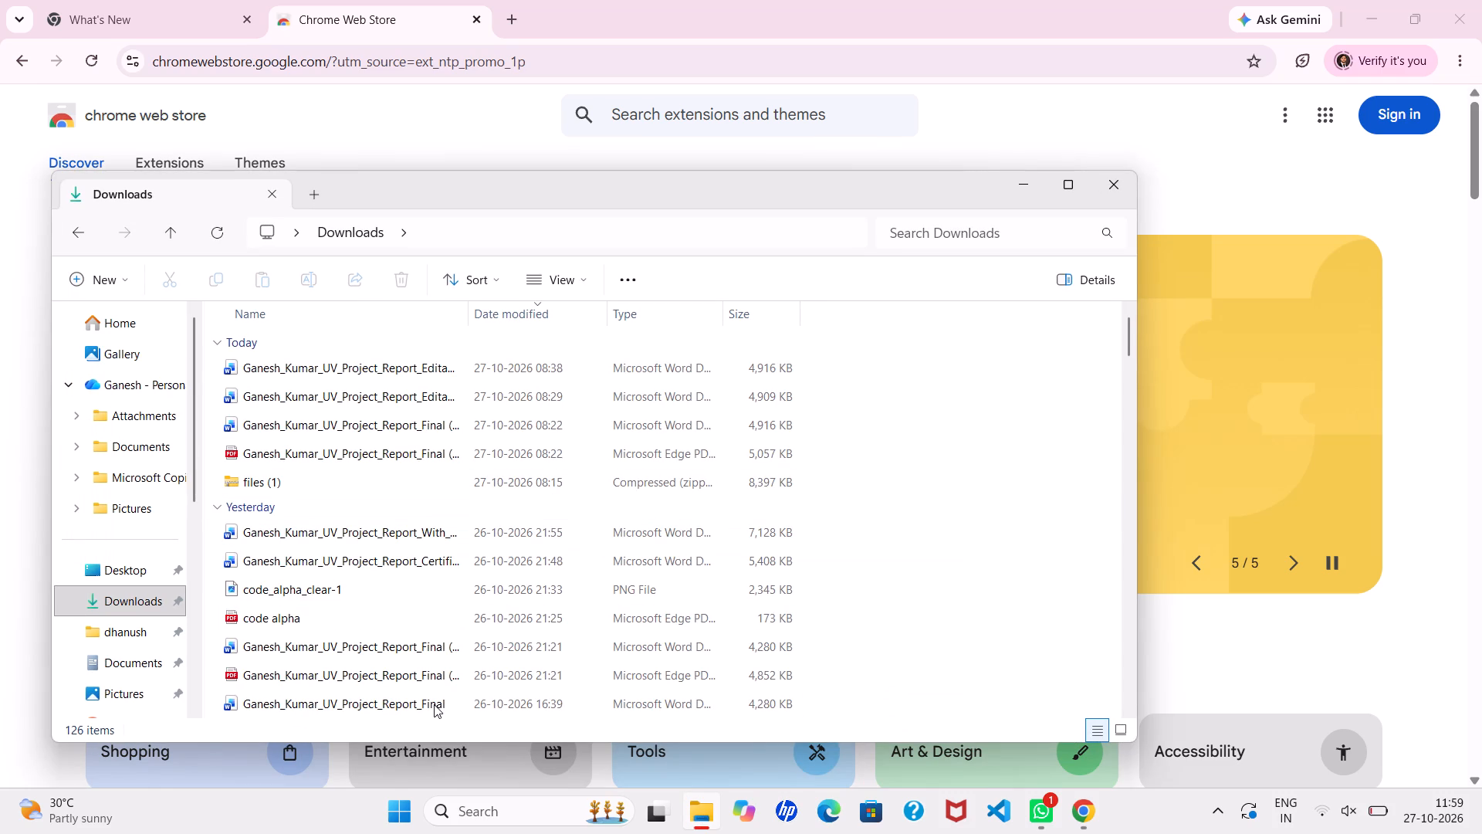
# Search Windows for "word", launch Word and look through its list of recent documents.
pyautogui.click(484, 814)
pyautogui.write('word')
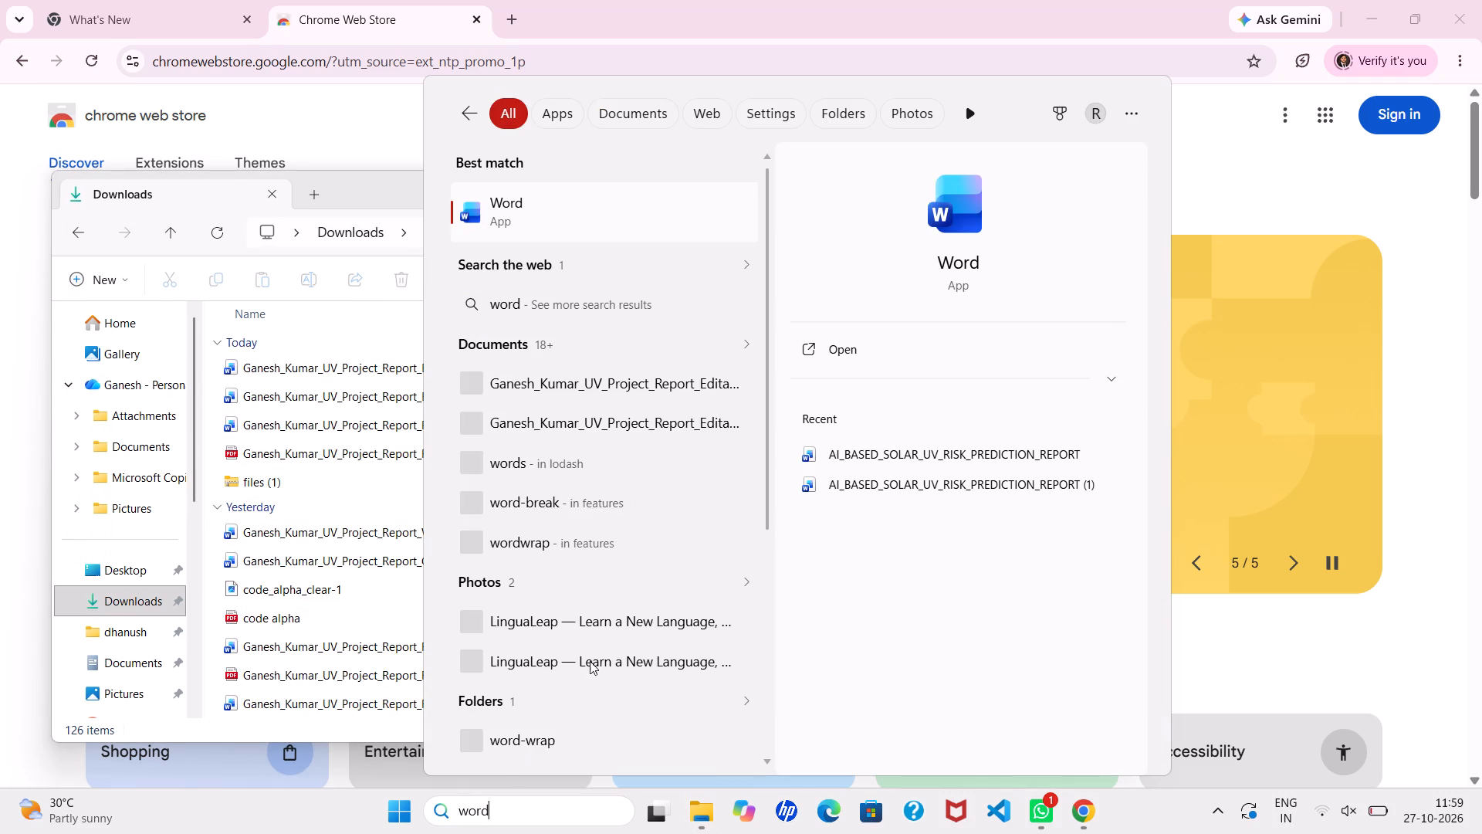
pyautogui.click(844, 354)
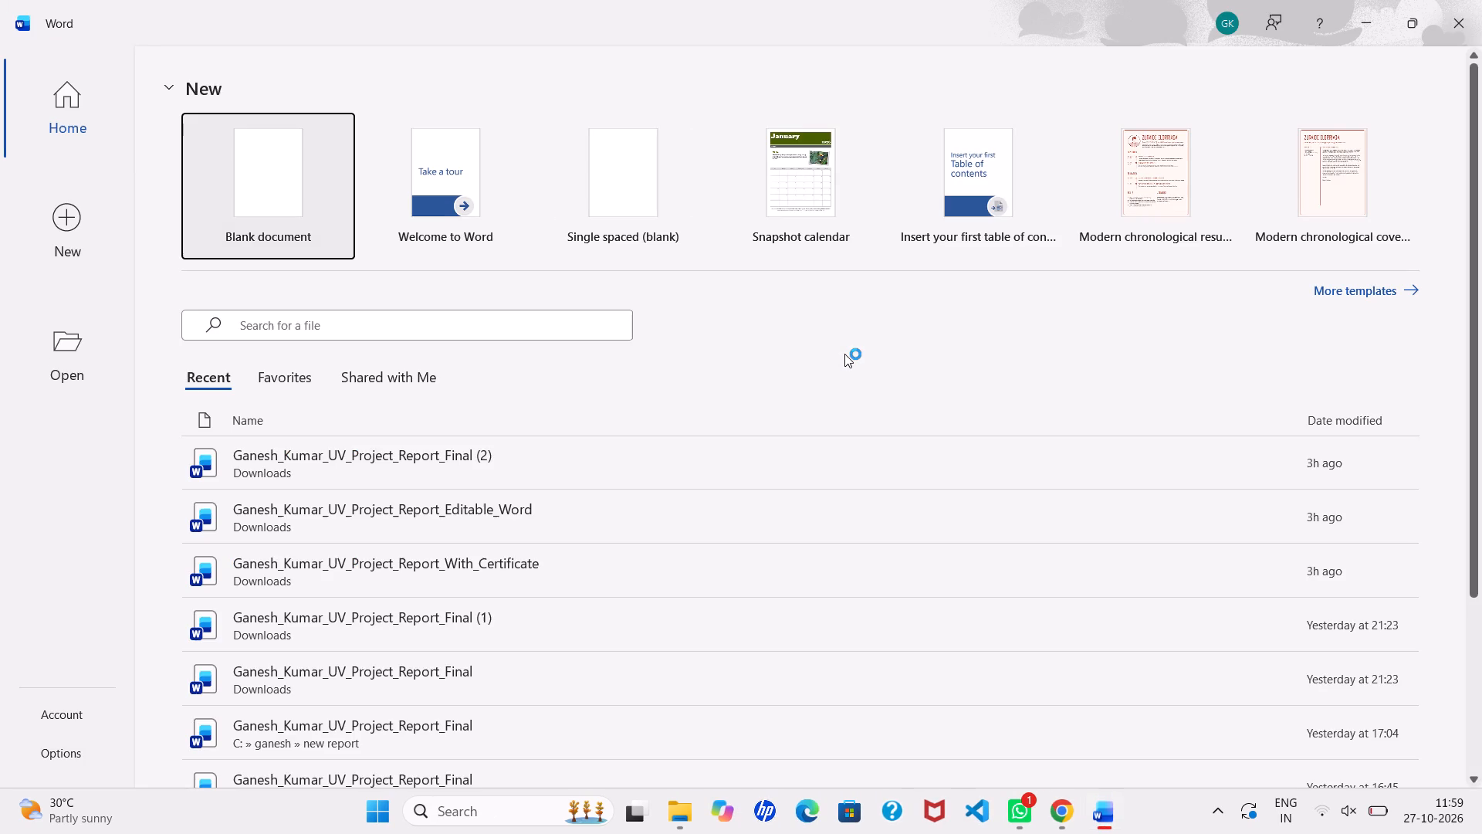
pyautogui.scroll(-1, 608, 472)
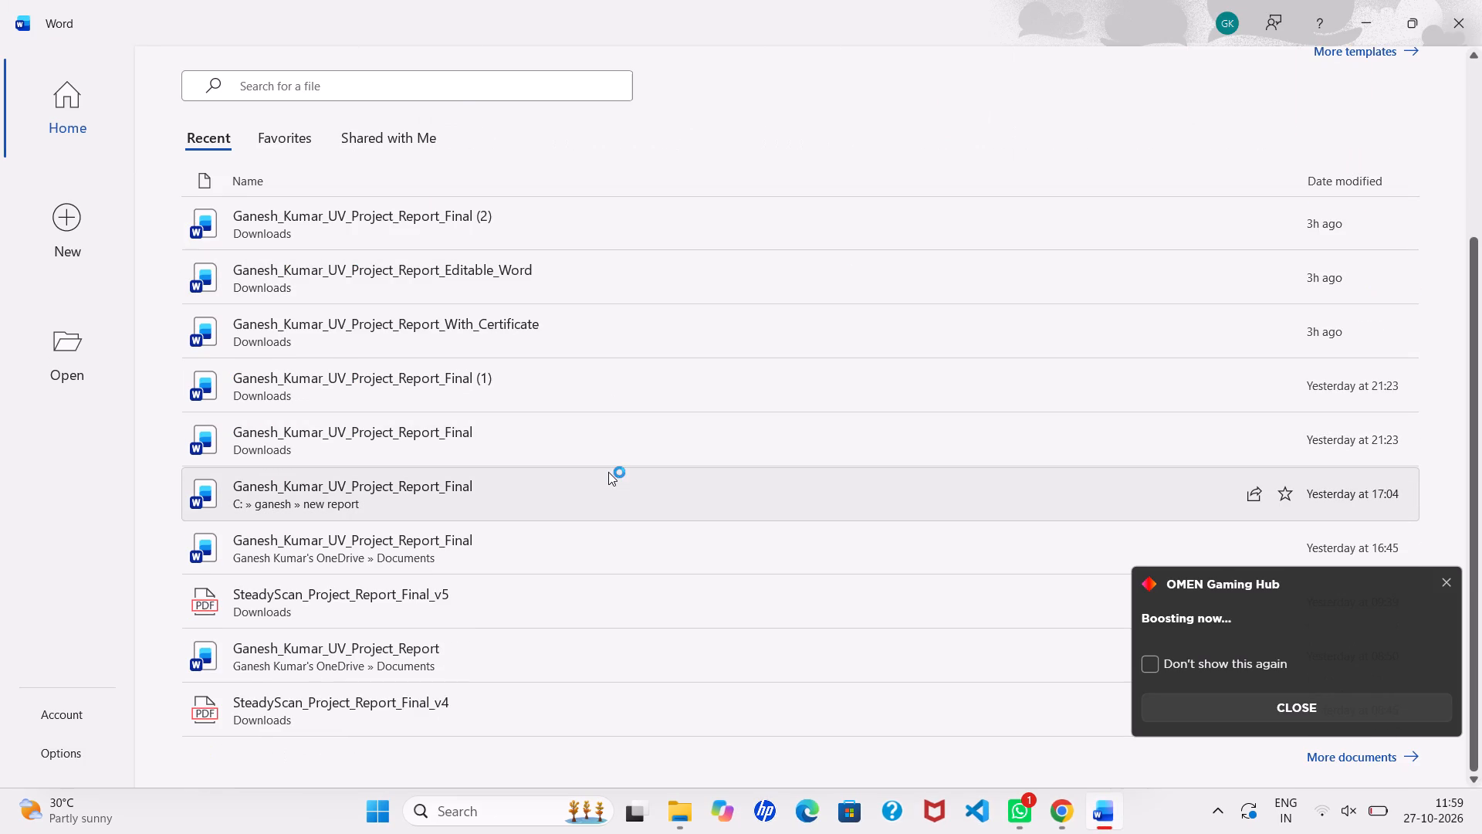
pyautogui.scroll(-2, 608, 472)
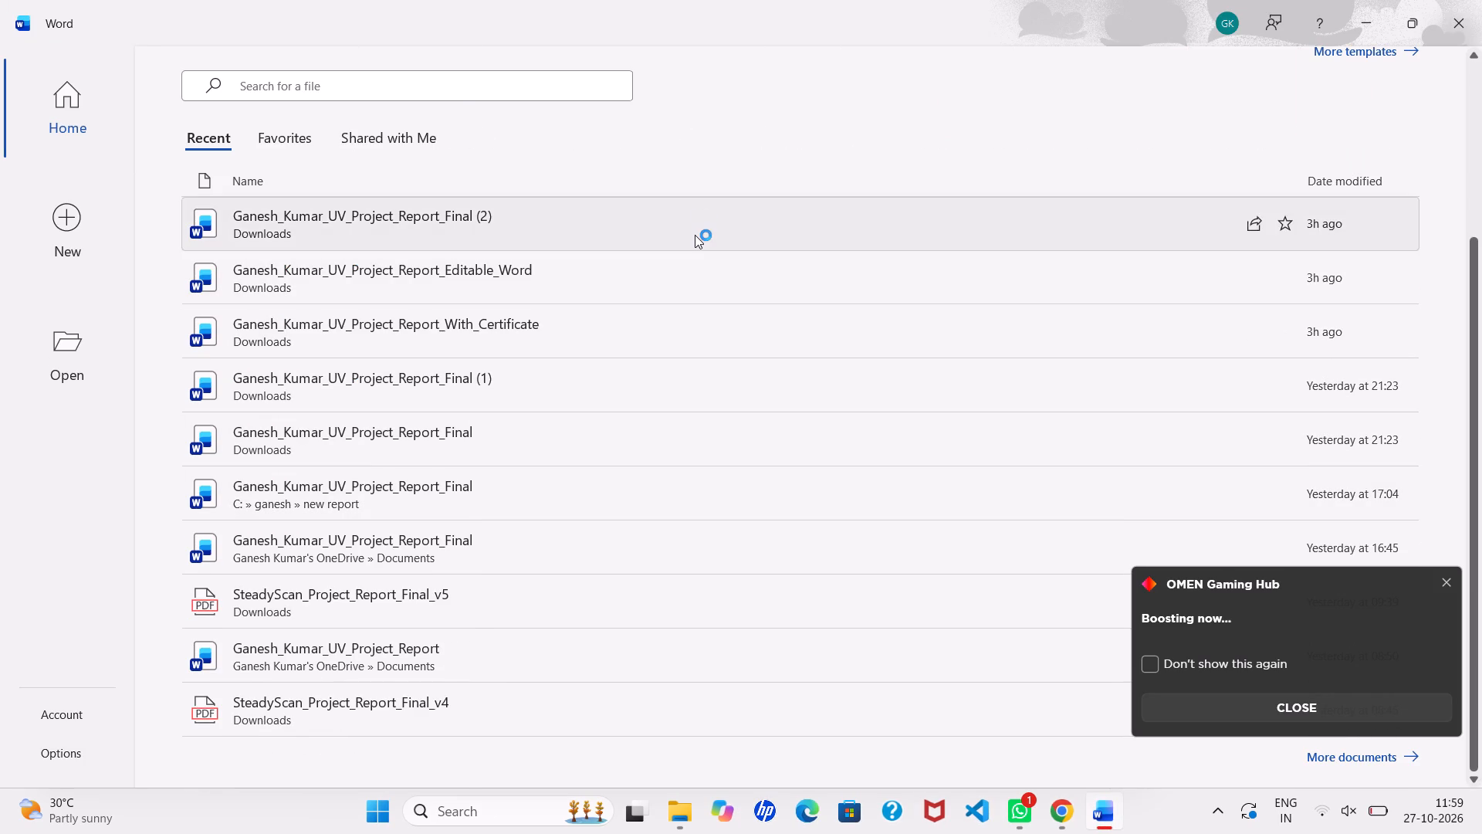
pyautogui.scroll(1, 695, 235)
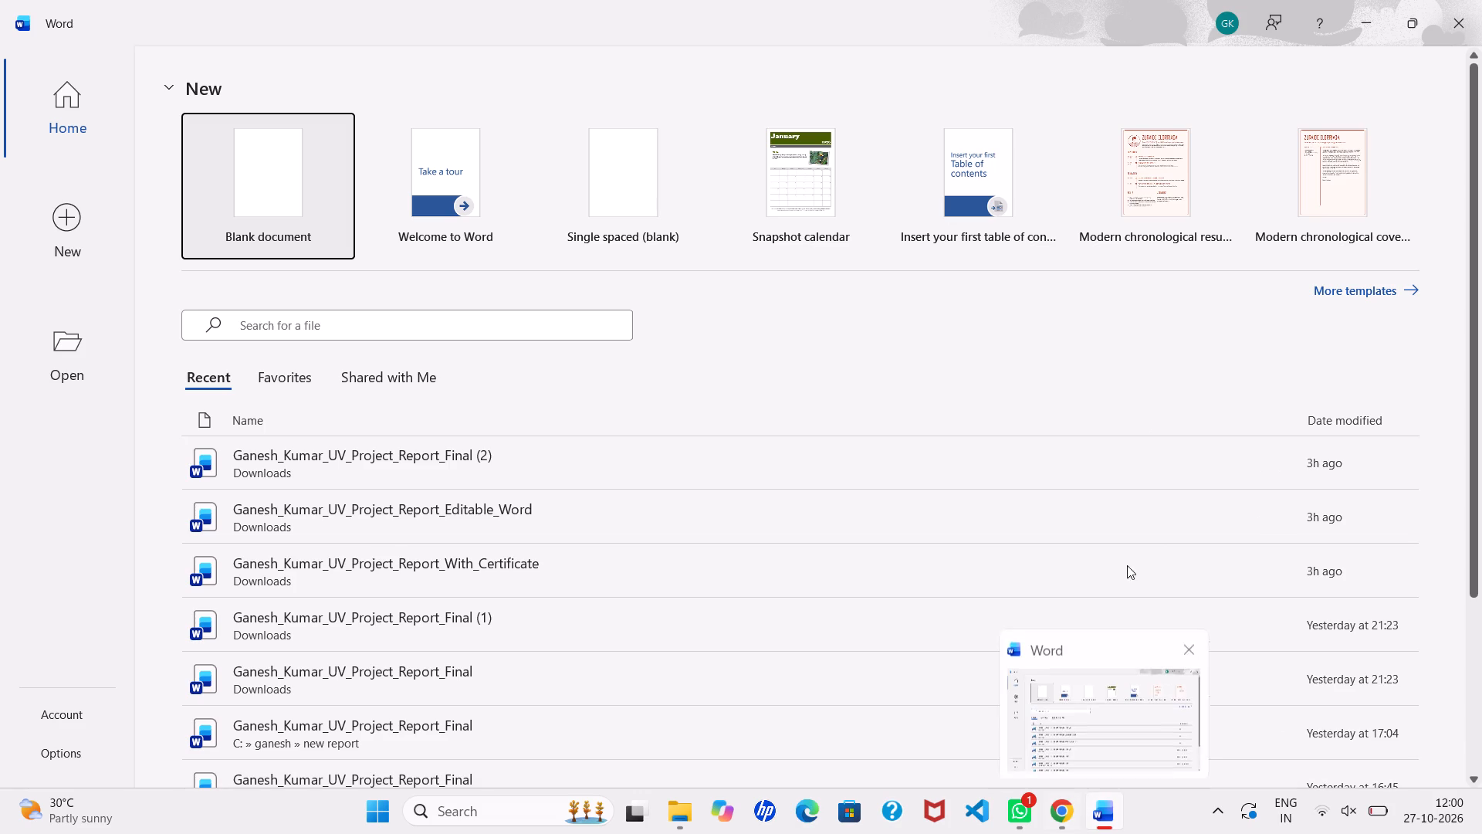
# Minimize the Chrome window, return to Word and look through its recent documents for the project report.
pyautogui.click(1375, 17)
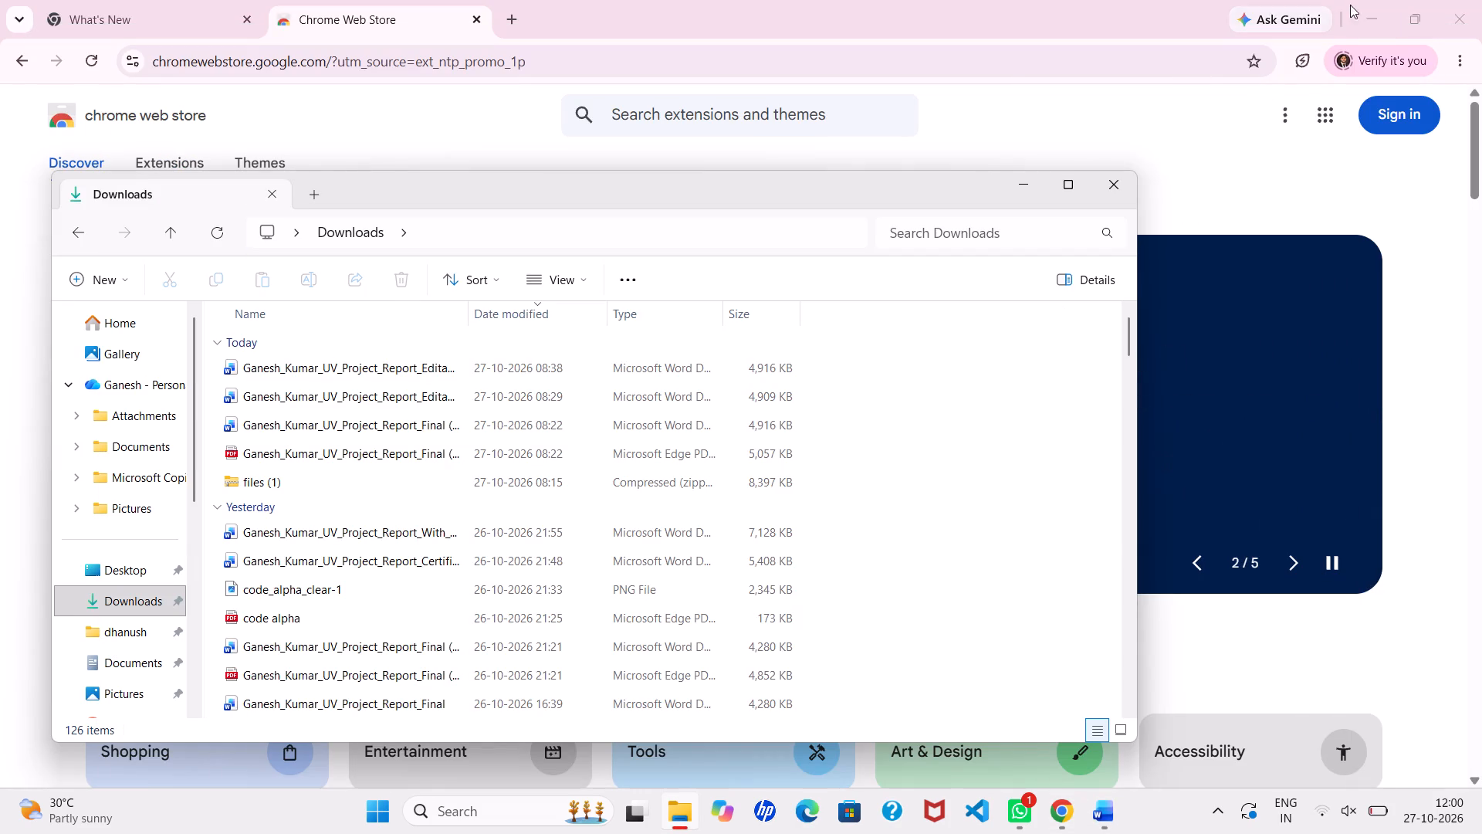
pyautogui.click(1365, 6)
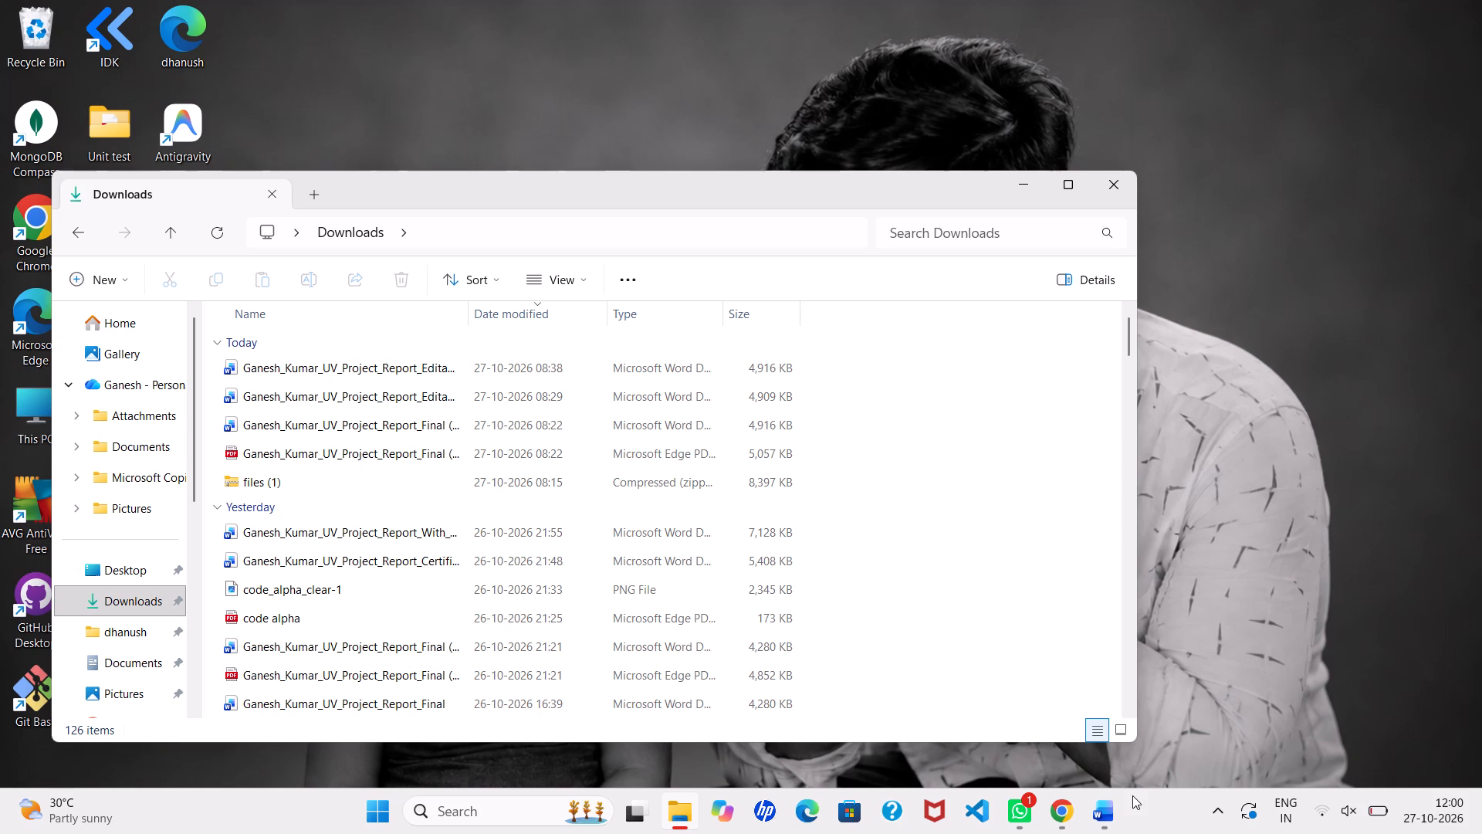
pyautogui.click(1110, 811)
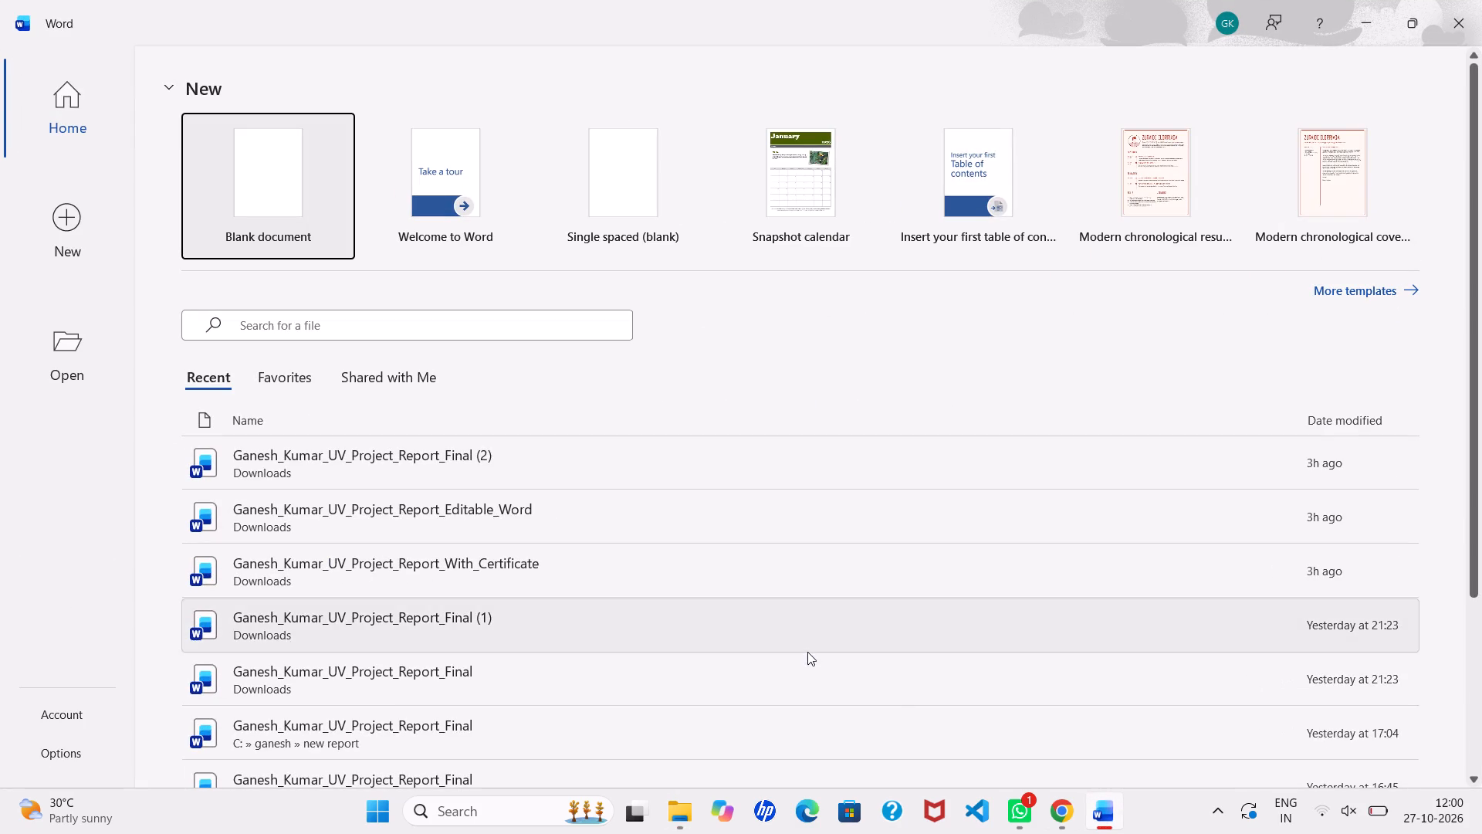
pyautogui.scroll(-1, 780, 509)
pyautogui.hscroll(1, 780, 509)
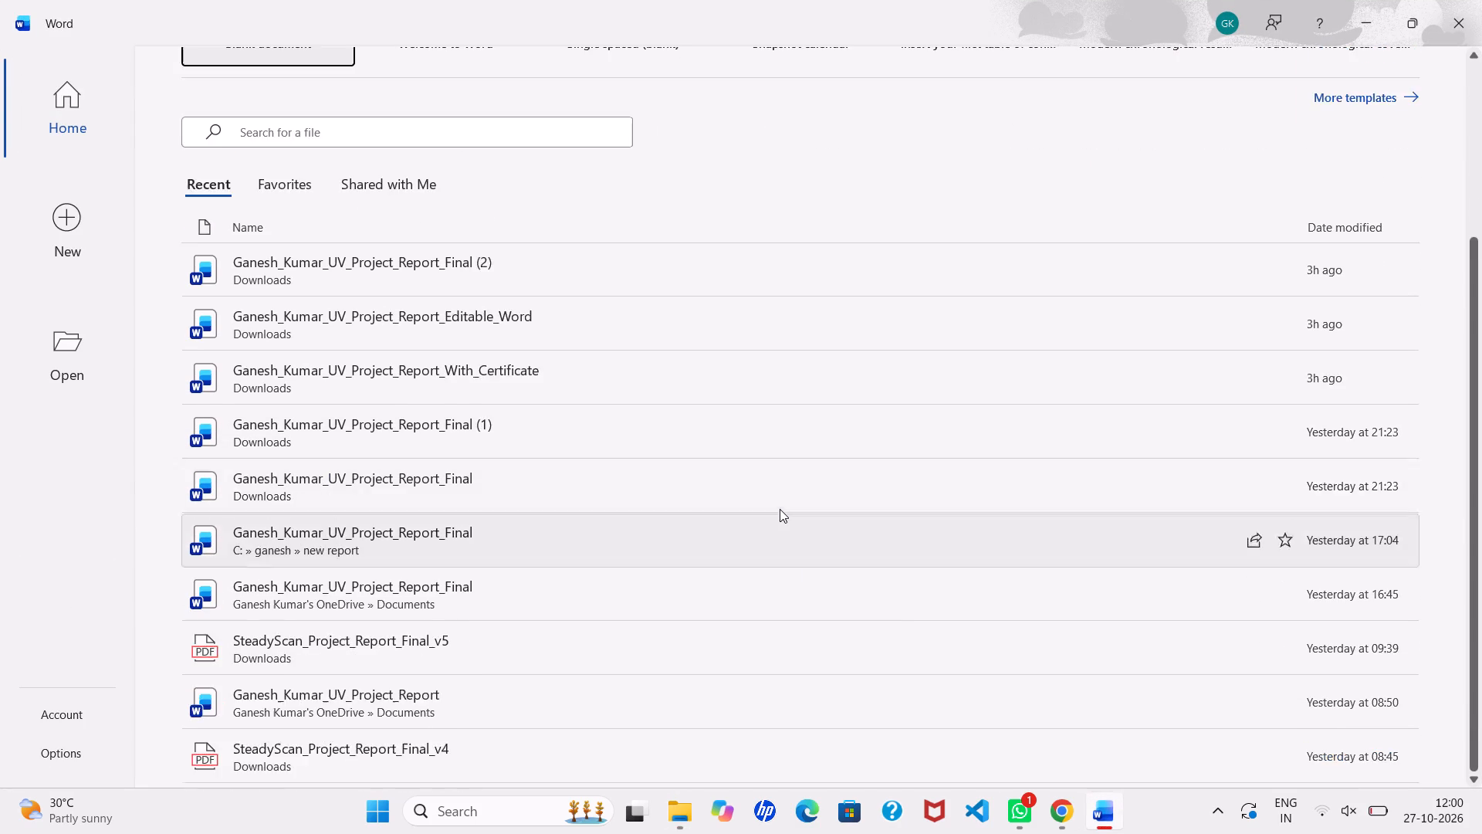
pyautogui.hscroll(1, 780, 509)
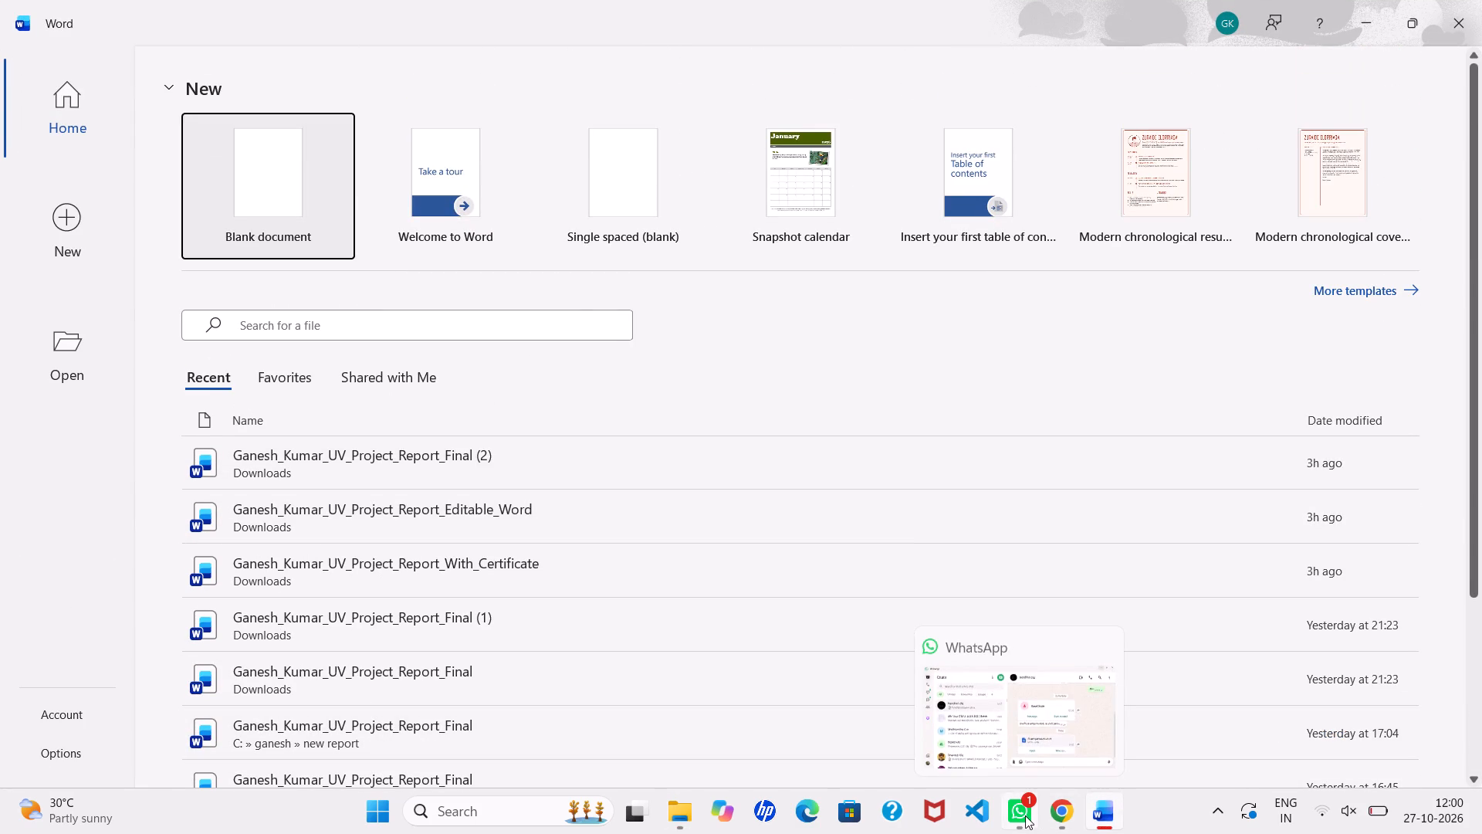
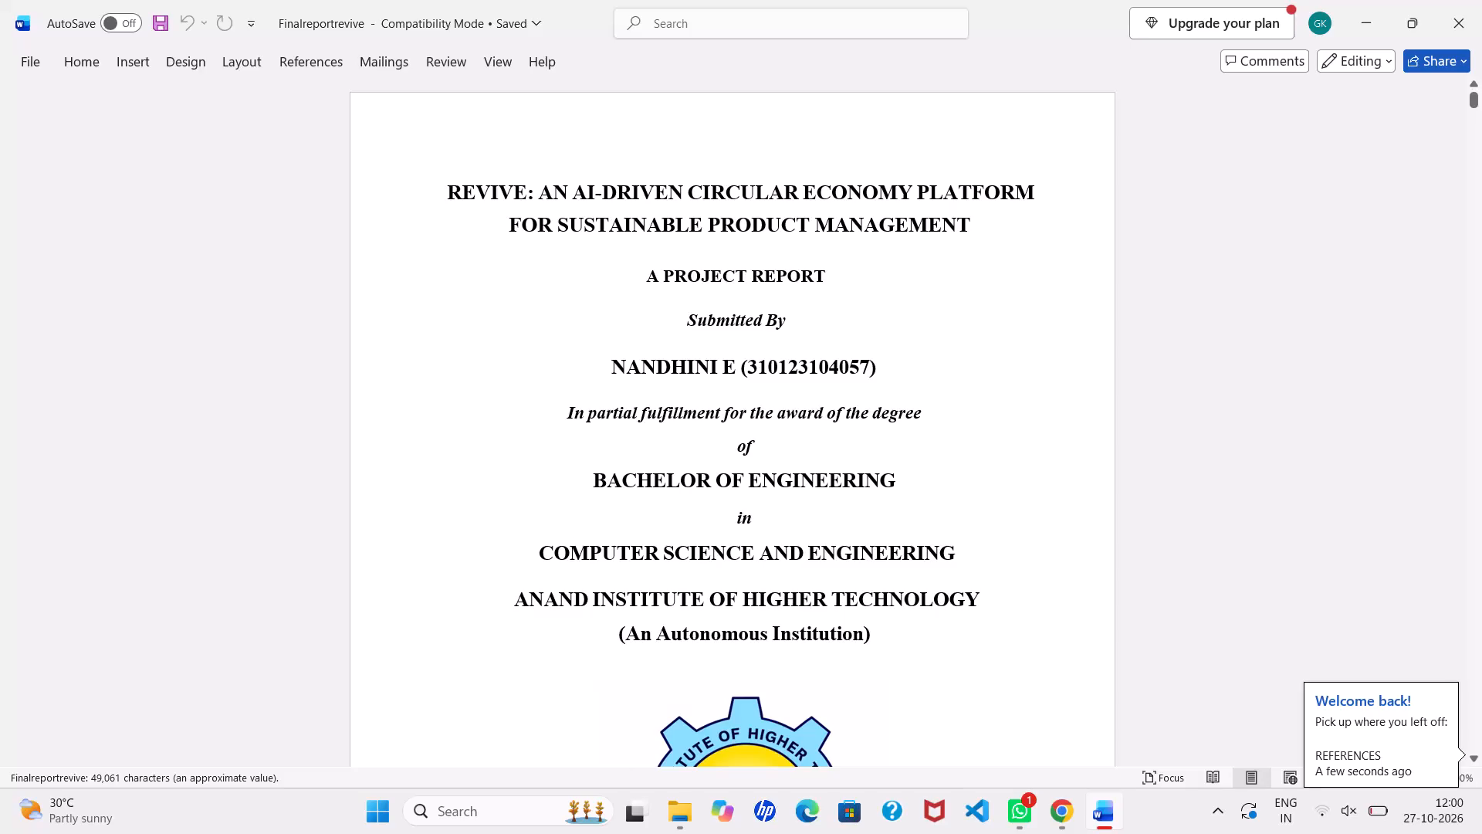
# Save the Finalreportrevive document.
pyautogui.hotkey('ctrl', 's')
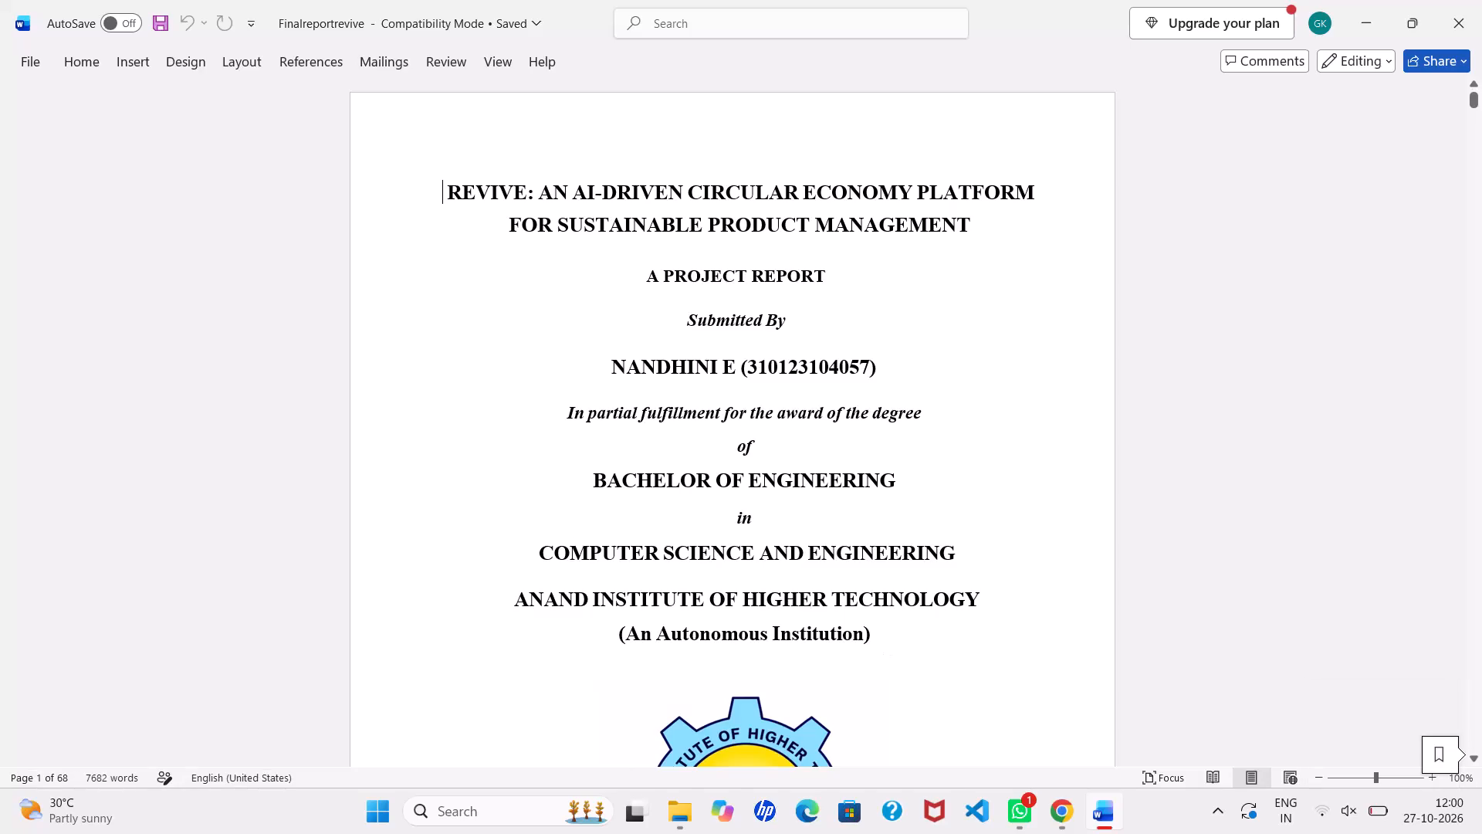
pyautogui.hotkey('ctrl', 's')
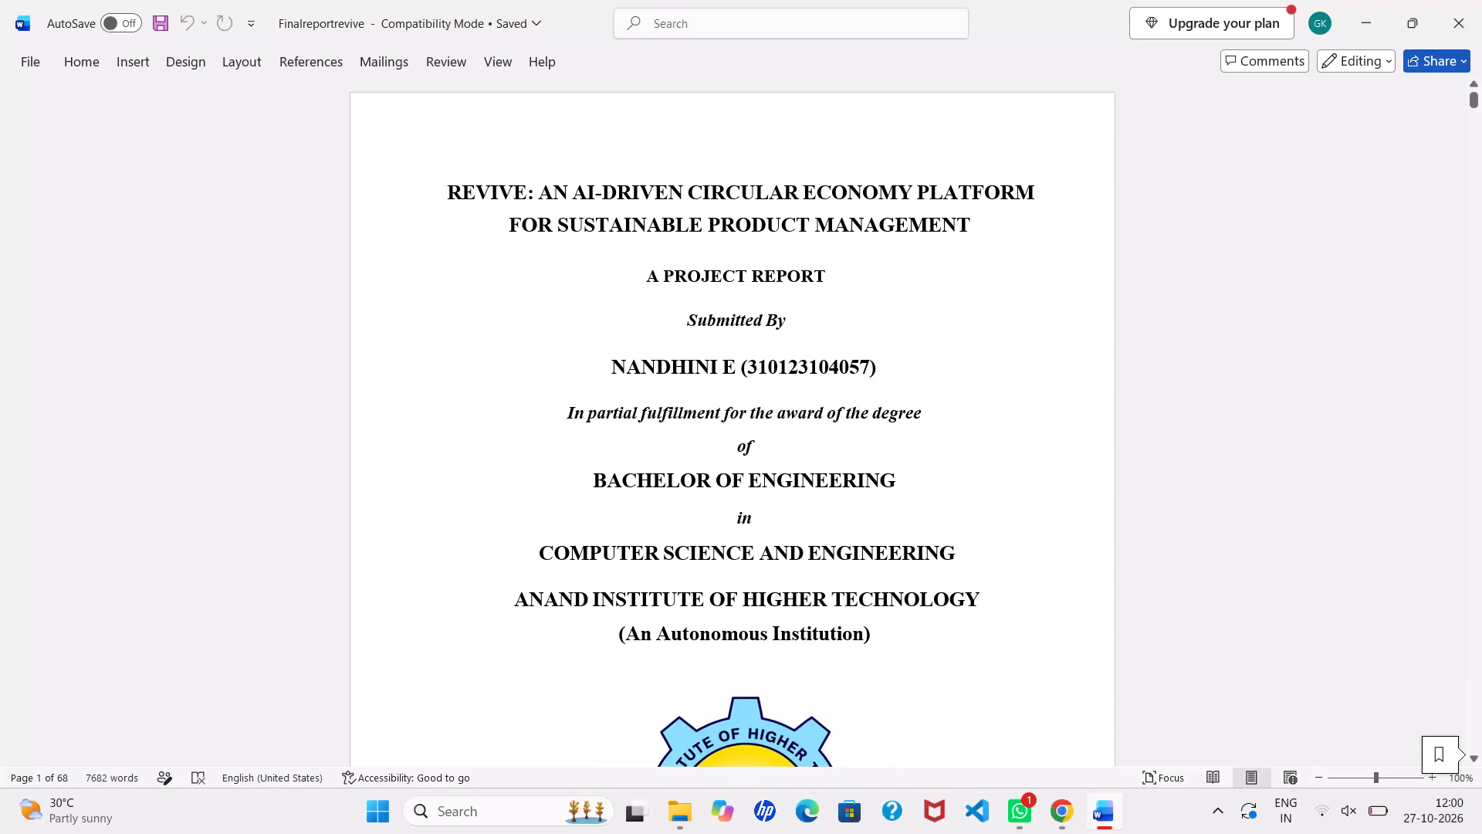
# Look through the report's pages as far as the Fig 4.6 sequence diagram on page 28.
pyautogui.scroll(-11, 883, 646)
pyautogui.scroll(-11, 883, 646)
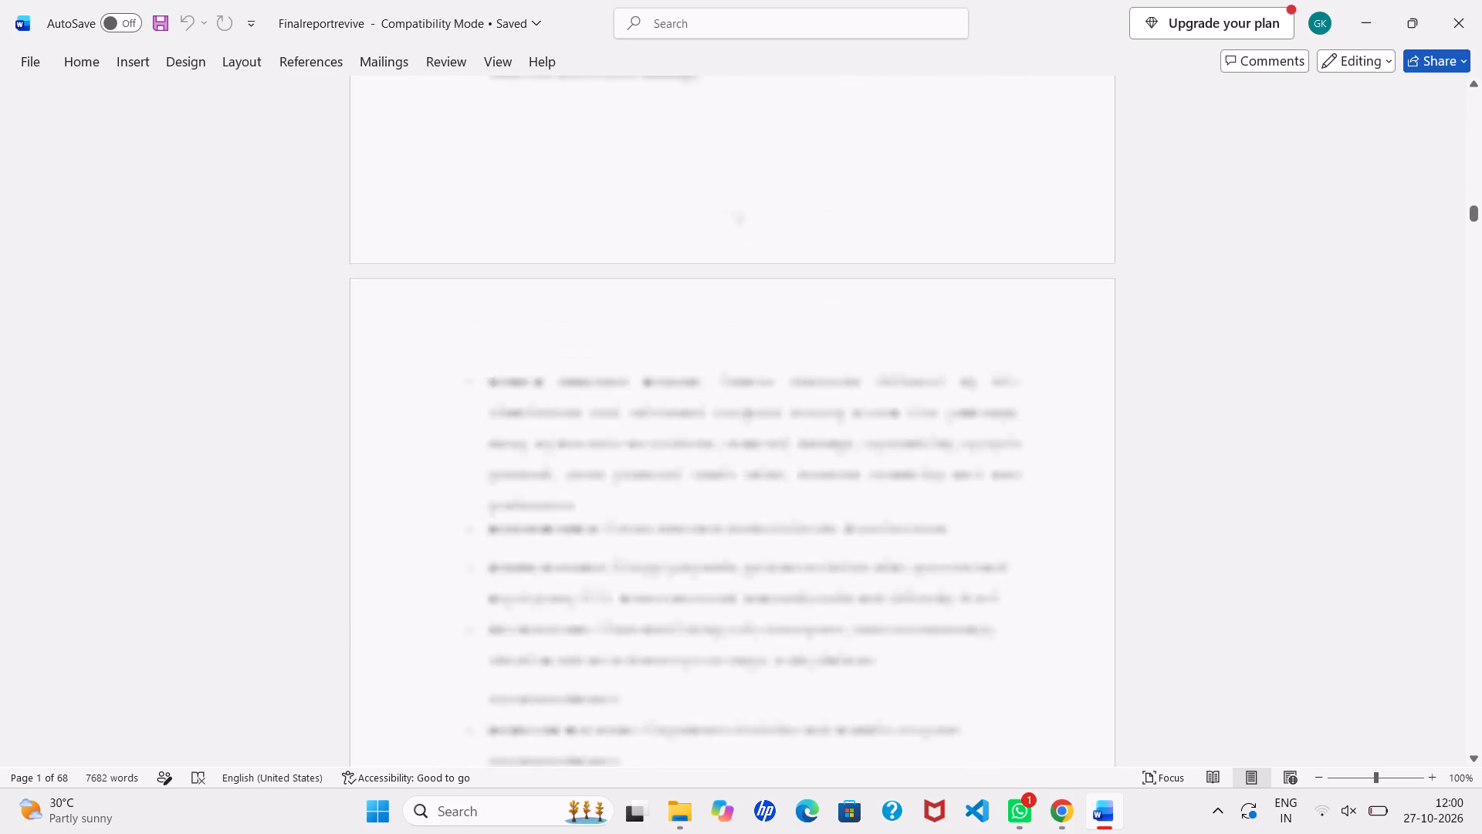
pyautogui.scroll(-7, 883, 646)
pyautogui.hscroll(1, 883, 646)
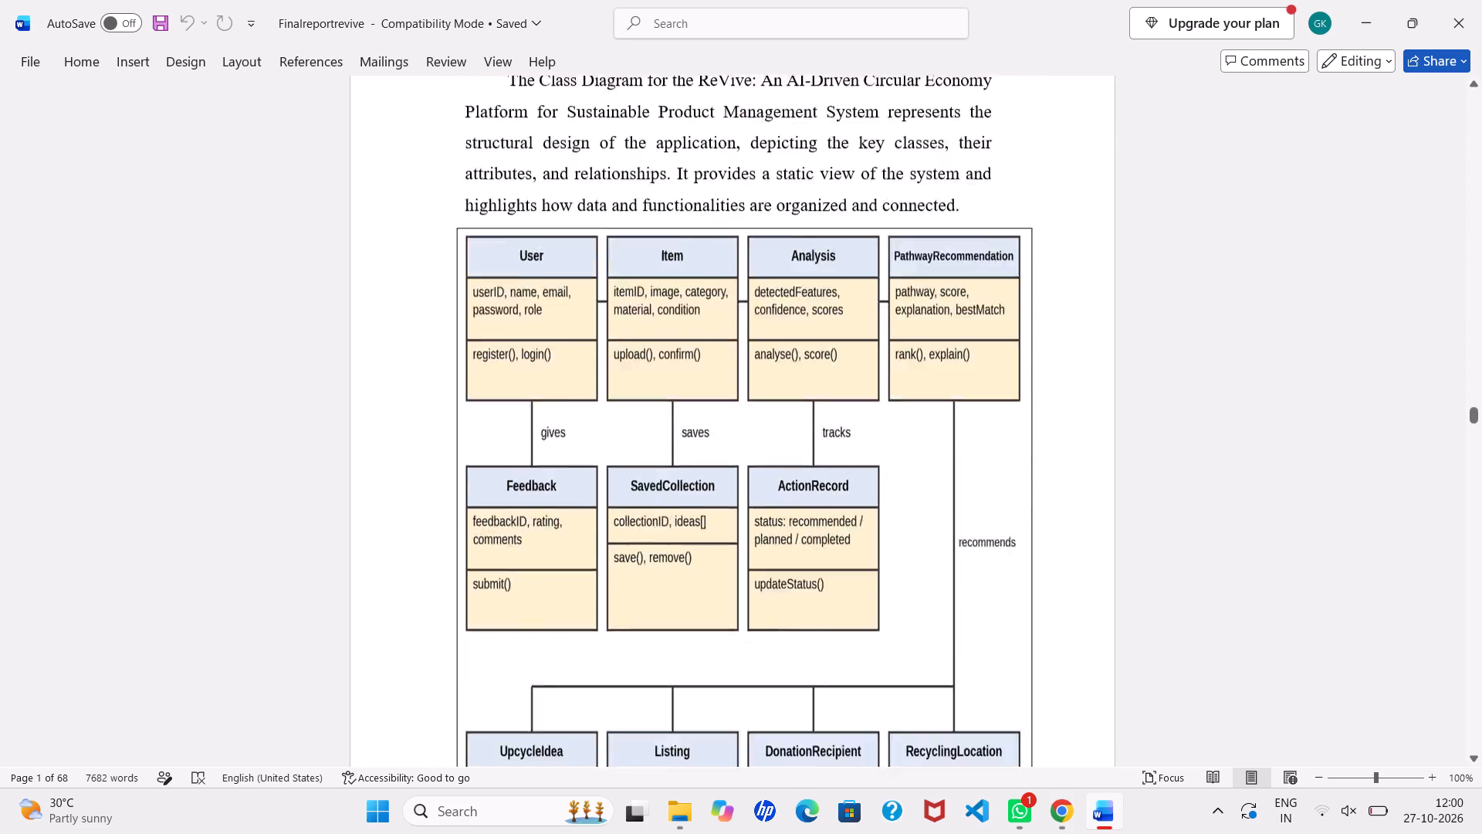
pyautogui.hscroll(2, 883, 646)
pyautogui.scroll(-2, 883, 646)
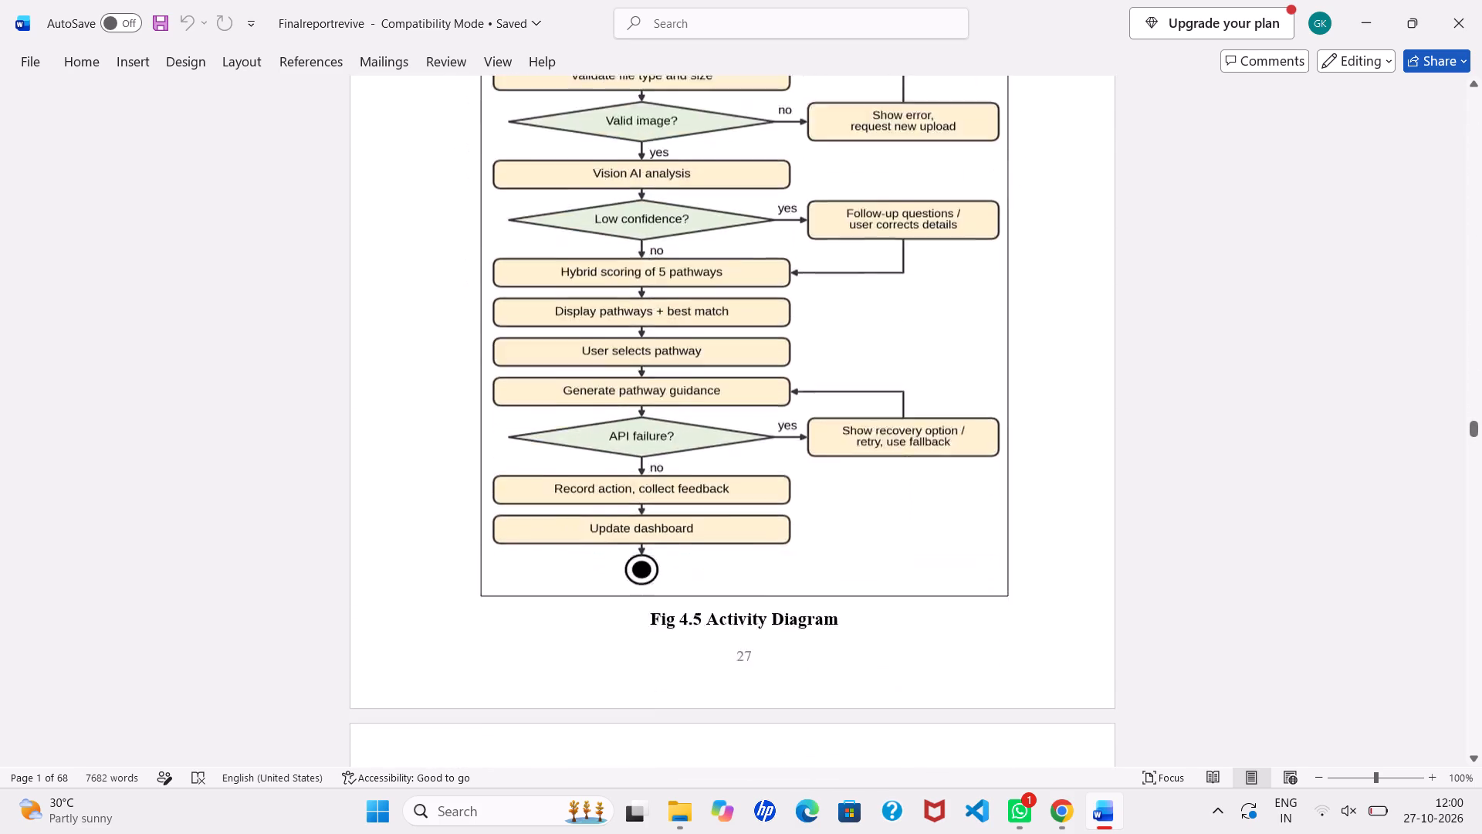
pyautogui.scroll(-4, 883, 646)
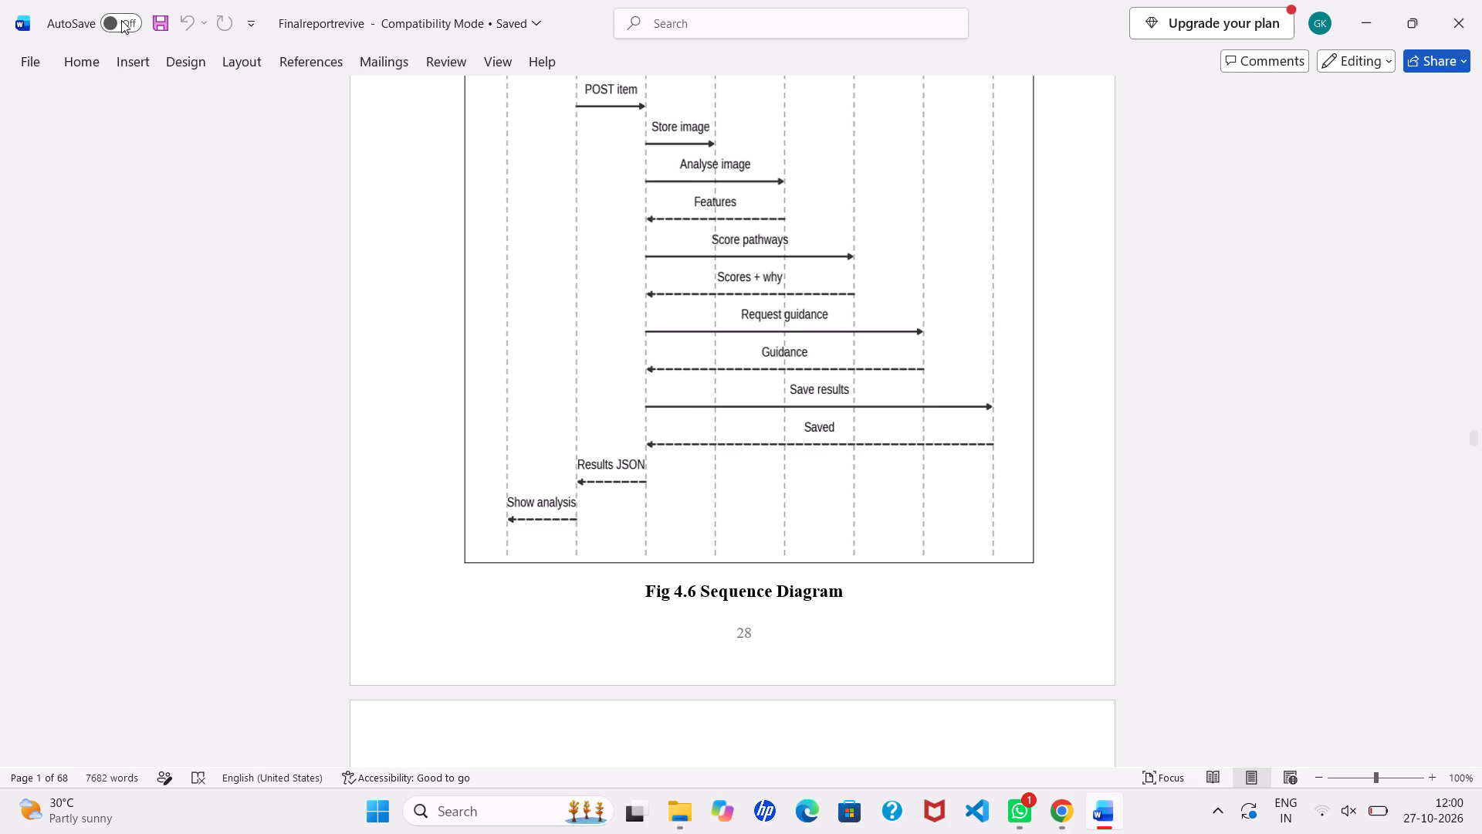
# Switch to File Explorer's Downloads folder to look for the saved report file.
pyautogui.click(672, 813)
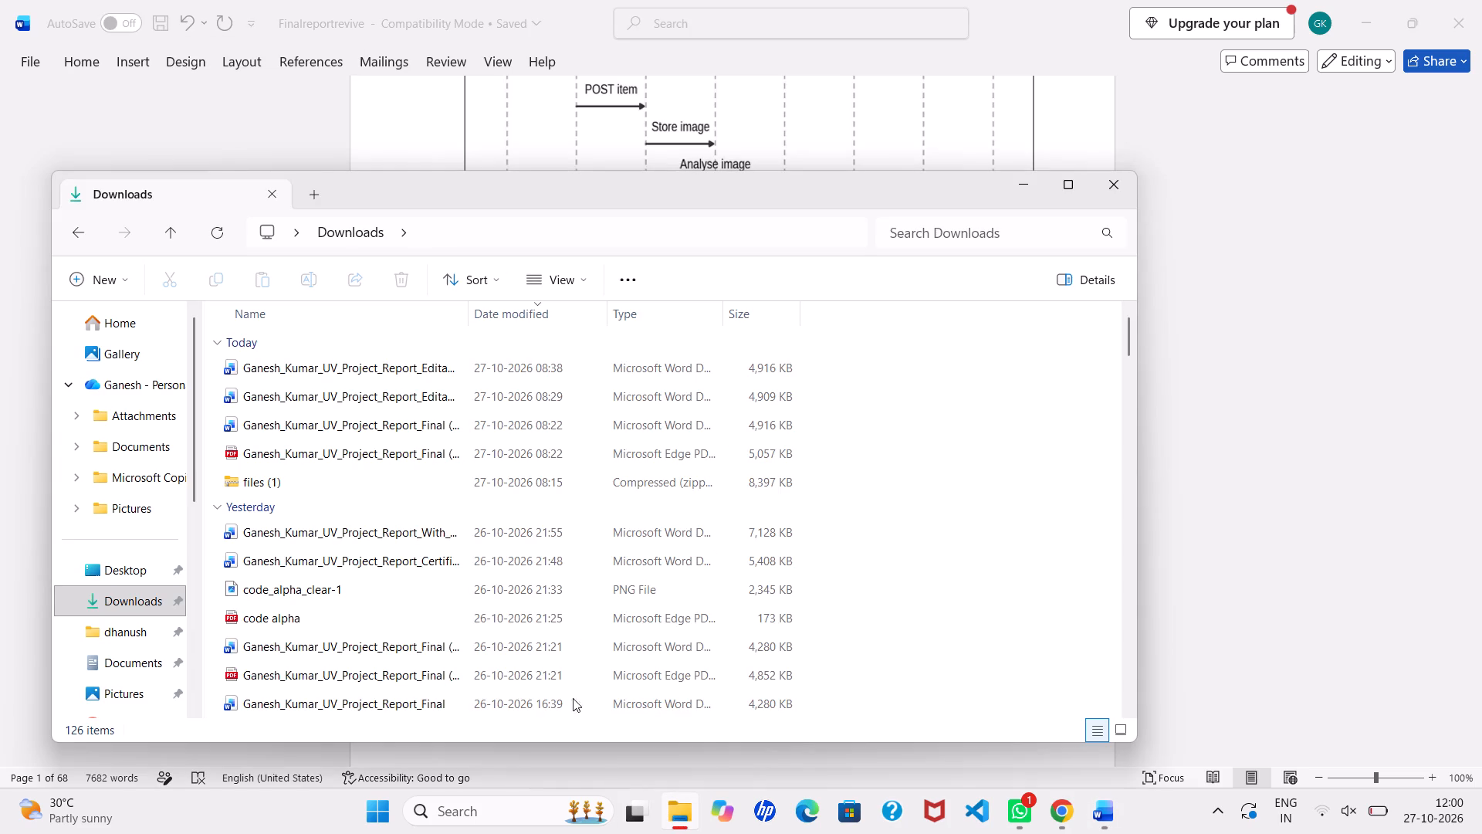
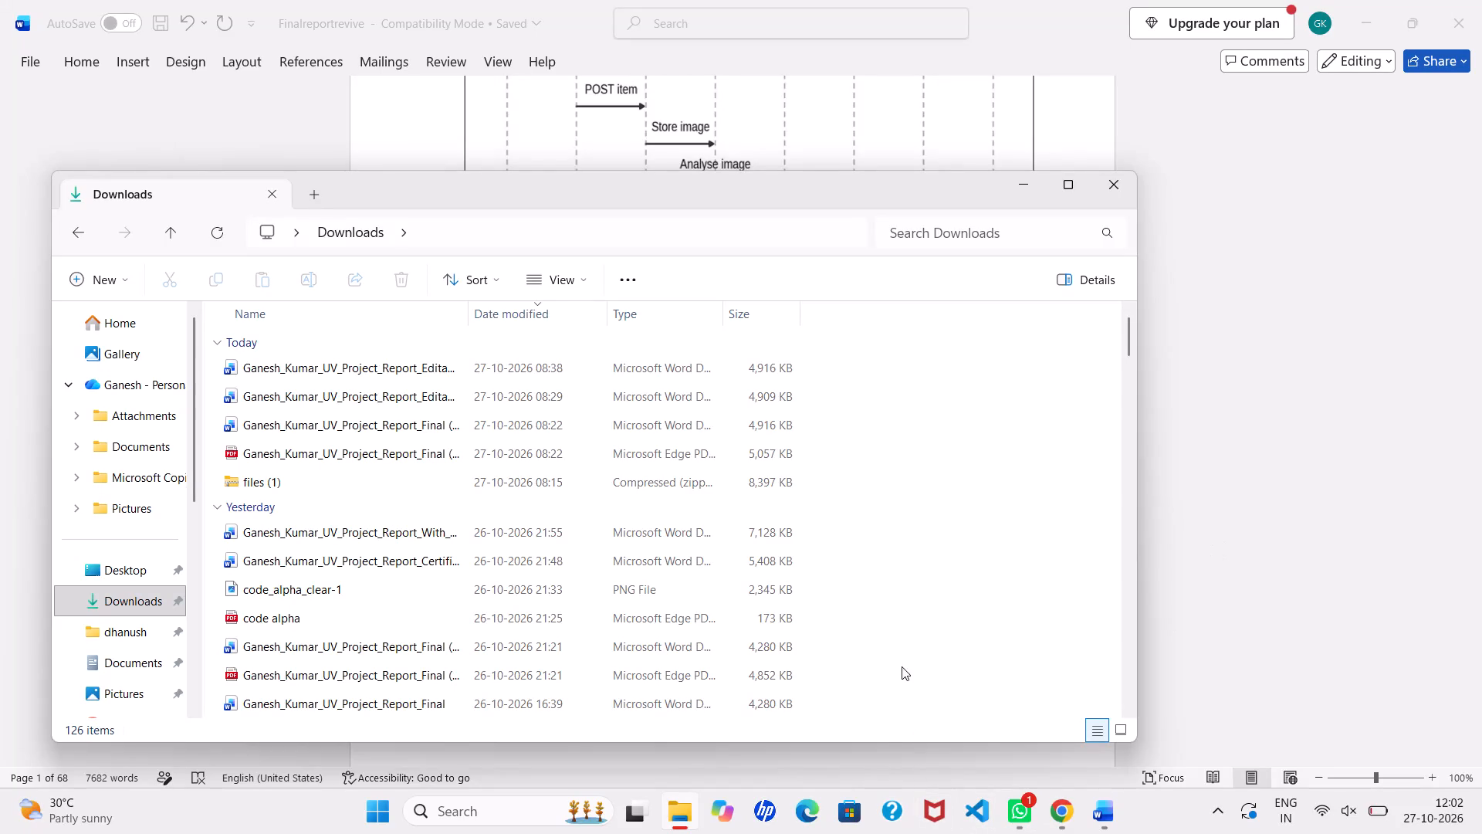
# Look through the Downloads folder's files in both date-modified orders, and close the File Explorer window.
pyautogui.scroll(-5, 884, 594)
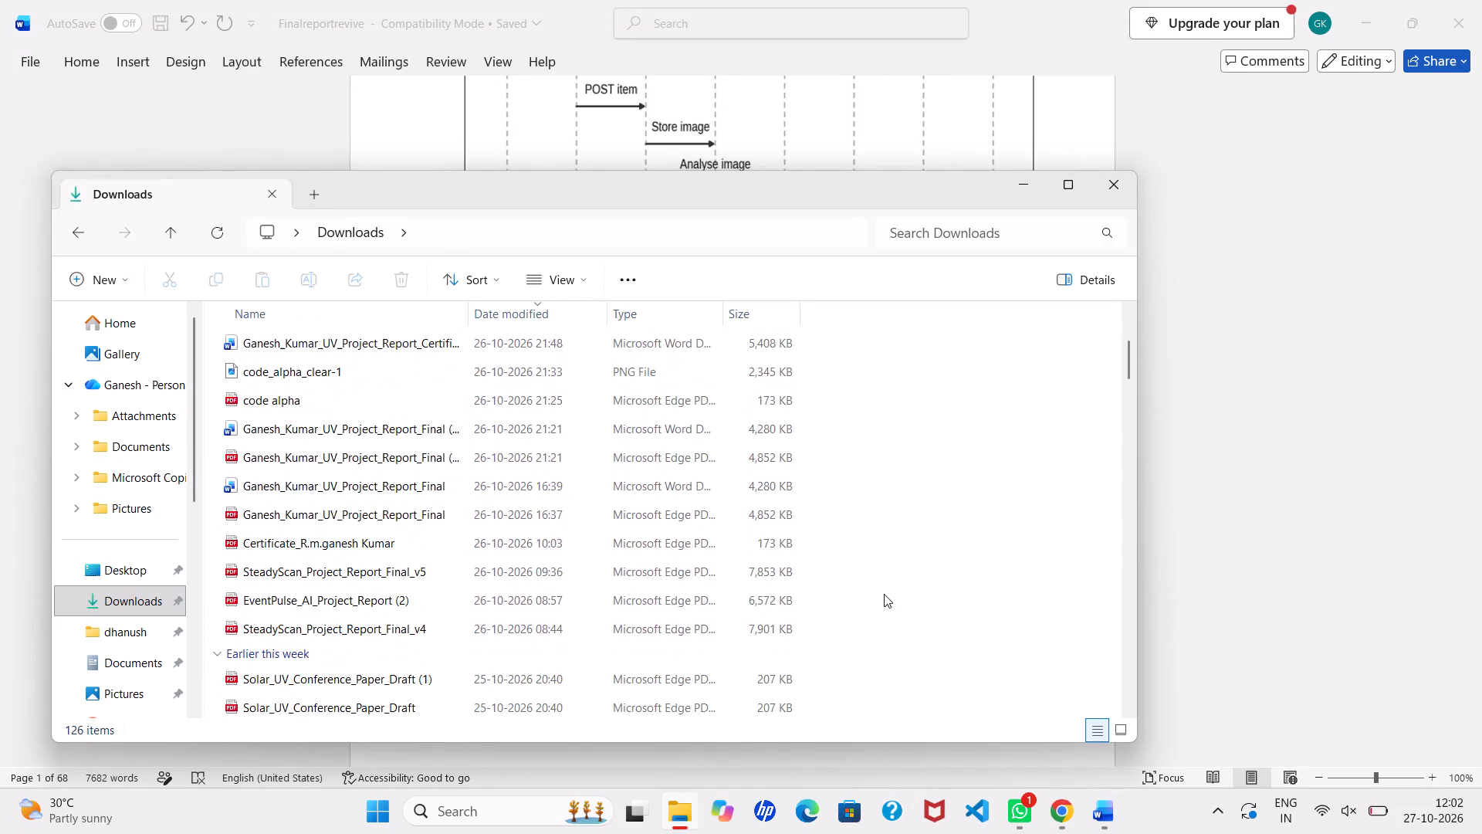
pyautogui.scroll(-7, 884, 594)
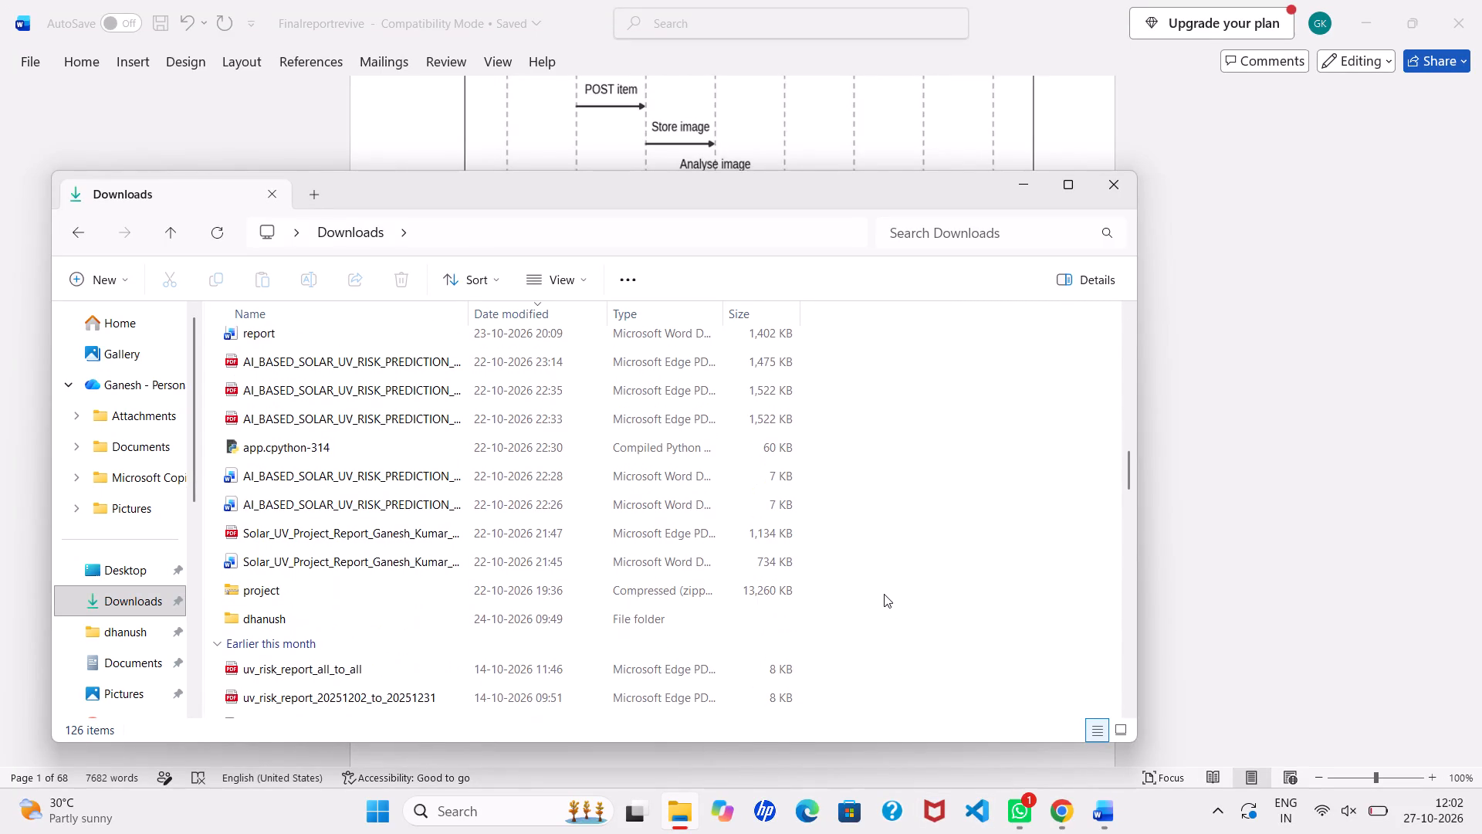
pyautogui.scroll(-7, 884, 594)
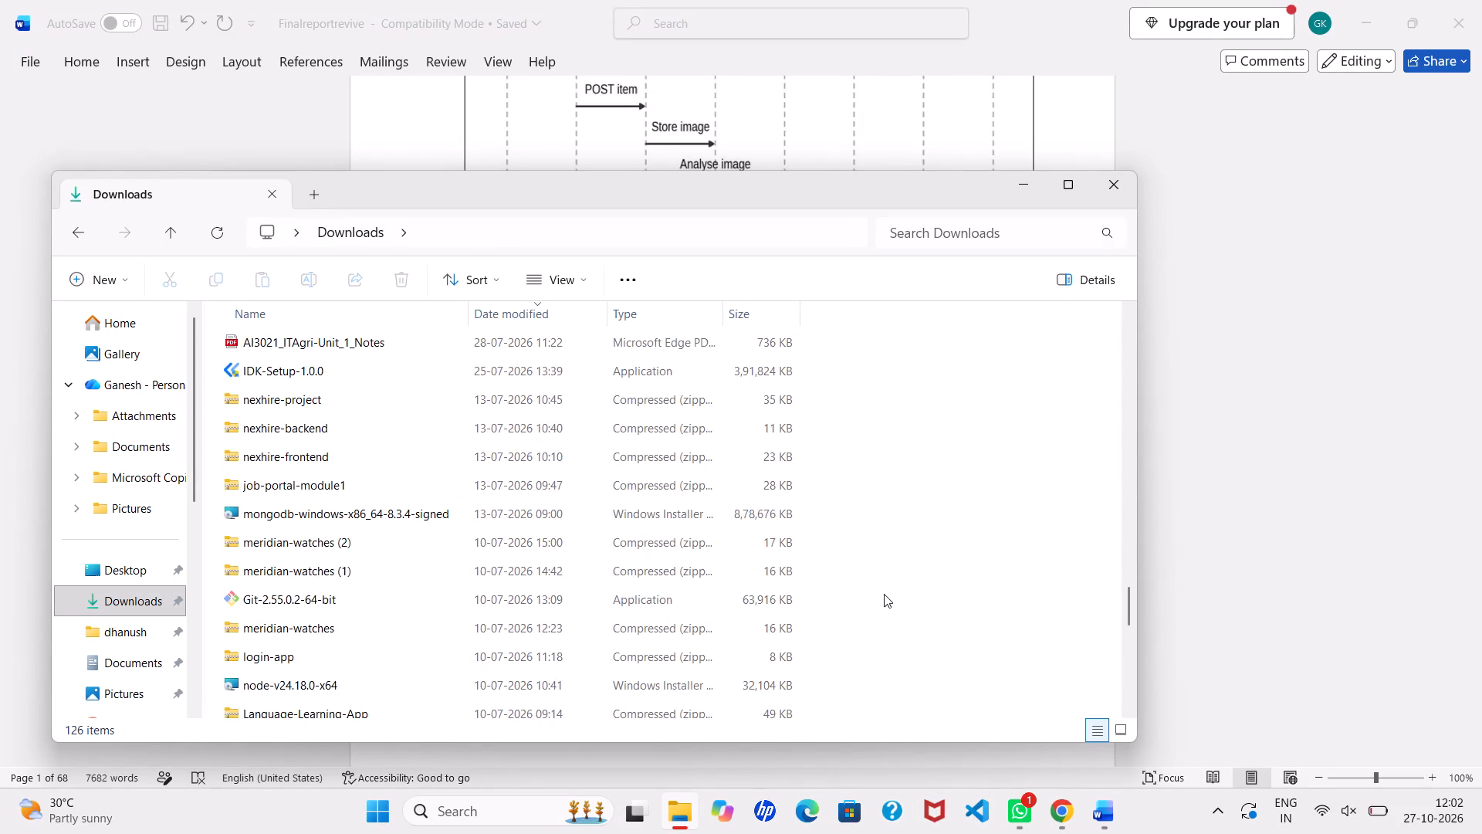
pyautogui.scroll(-4, 884, 594)
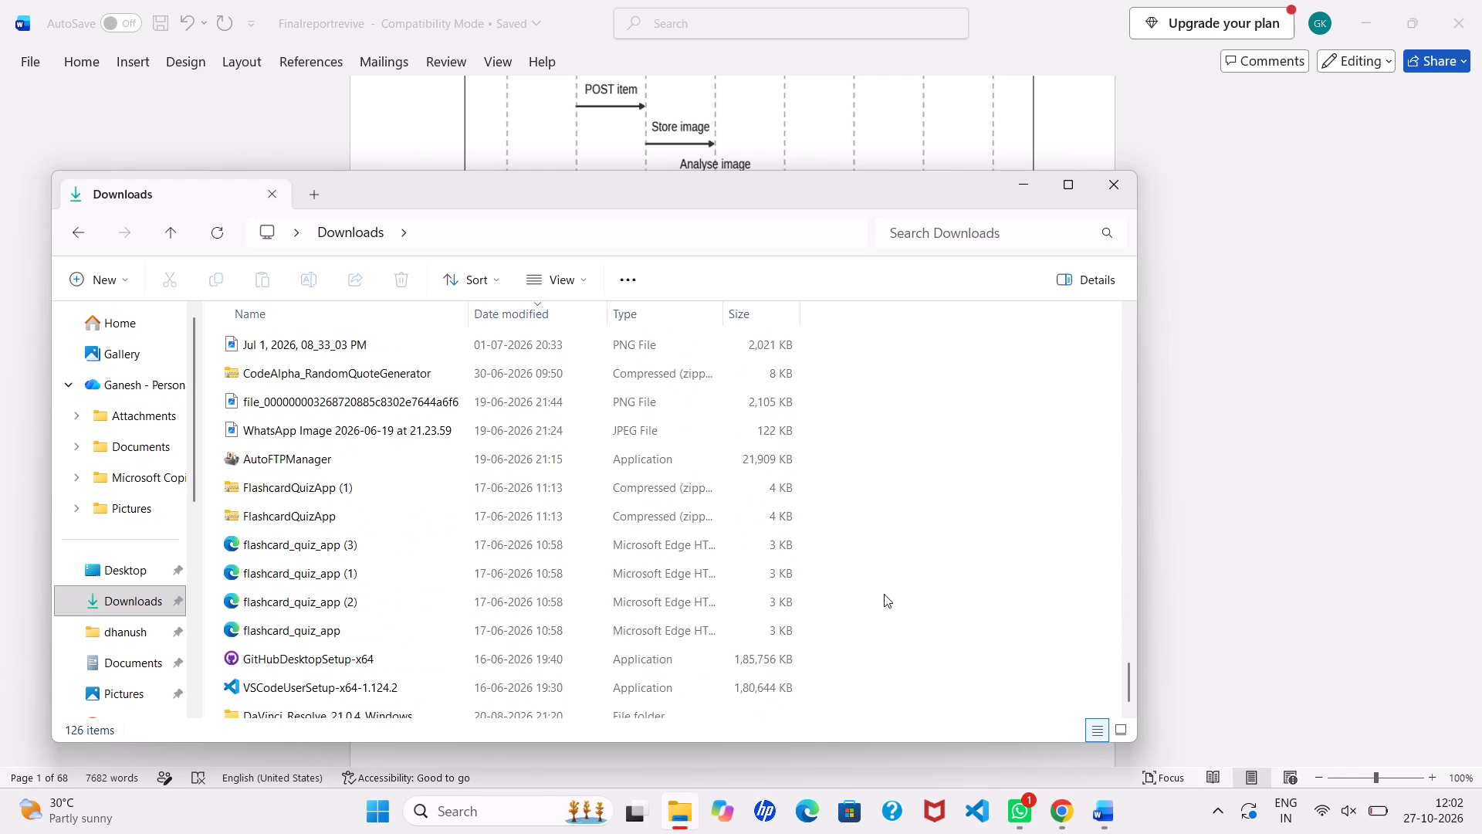
pyautogui.scroll(-6, 884, 594)
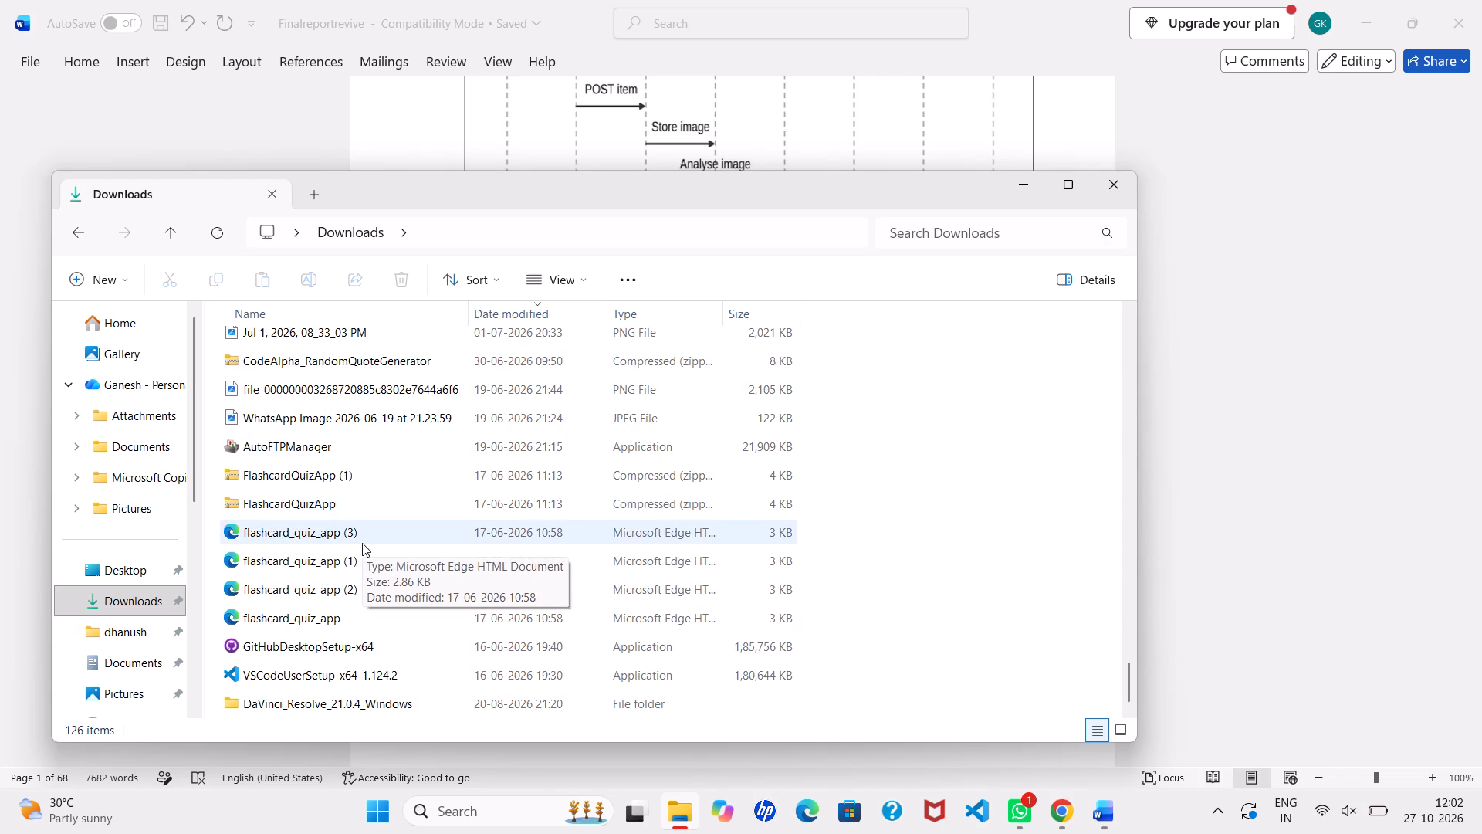
pyautogui.scroll(2, 362, 543)
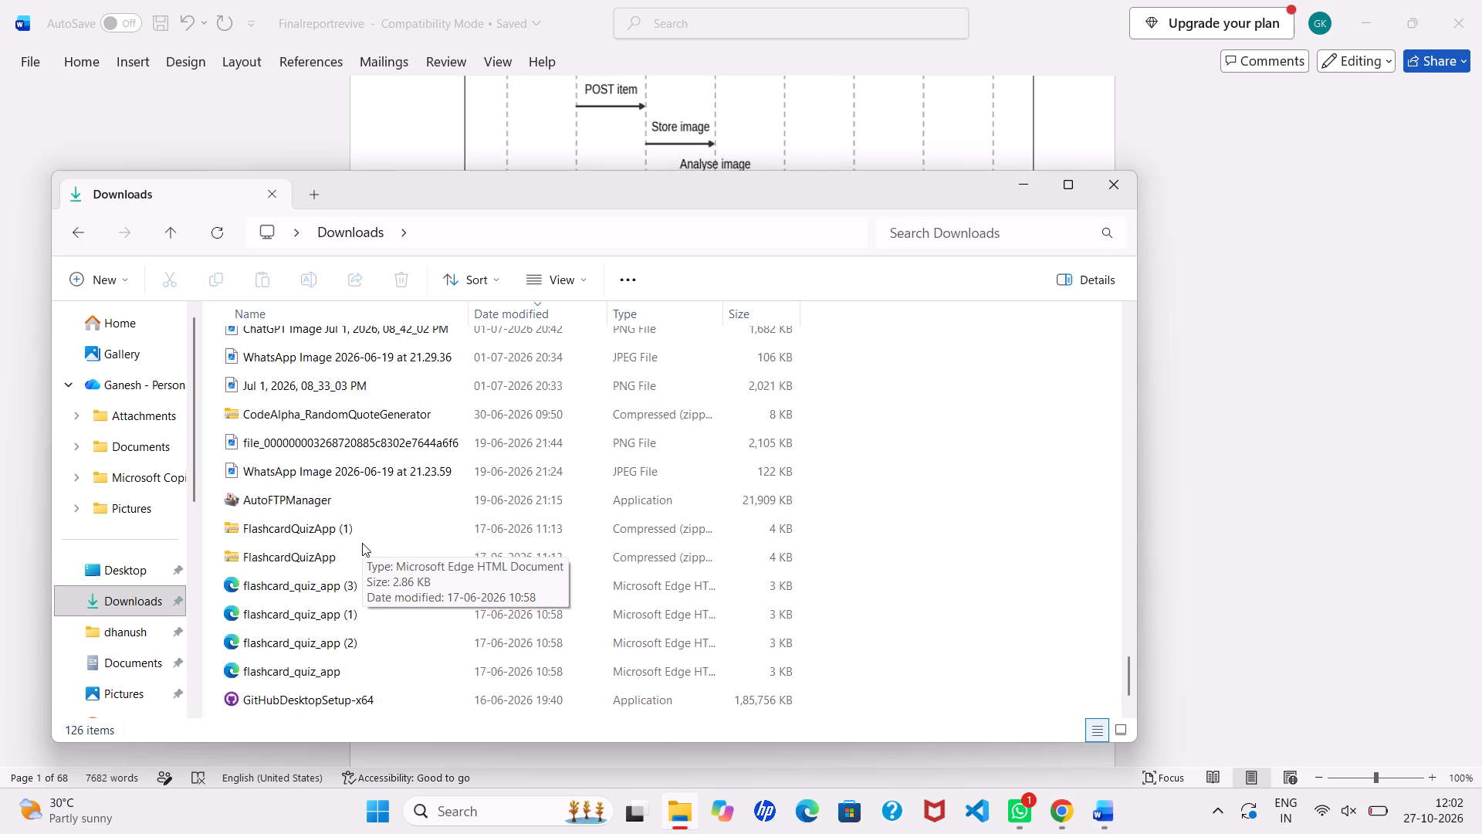
pyautogui.scroll(3, 362, 543)
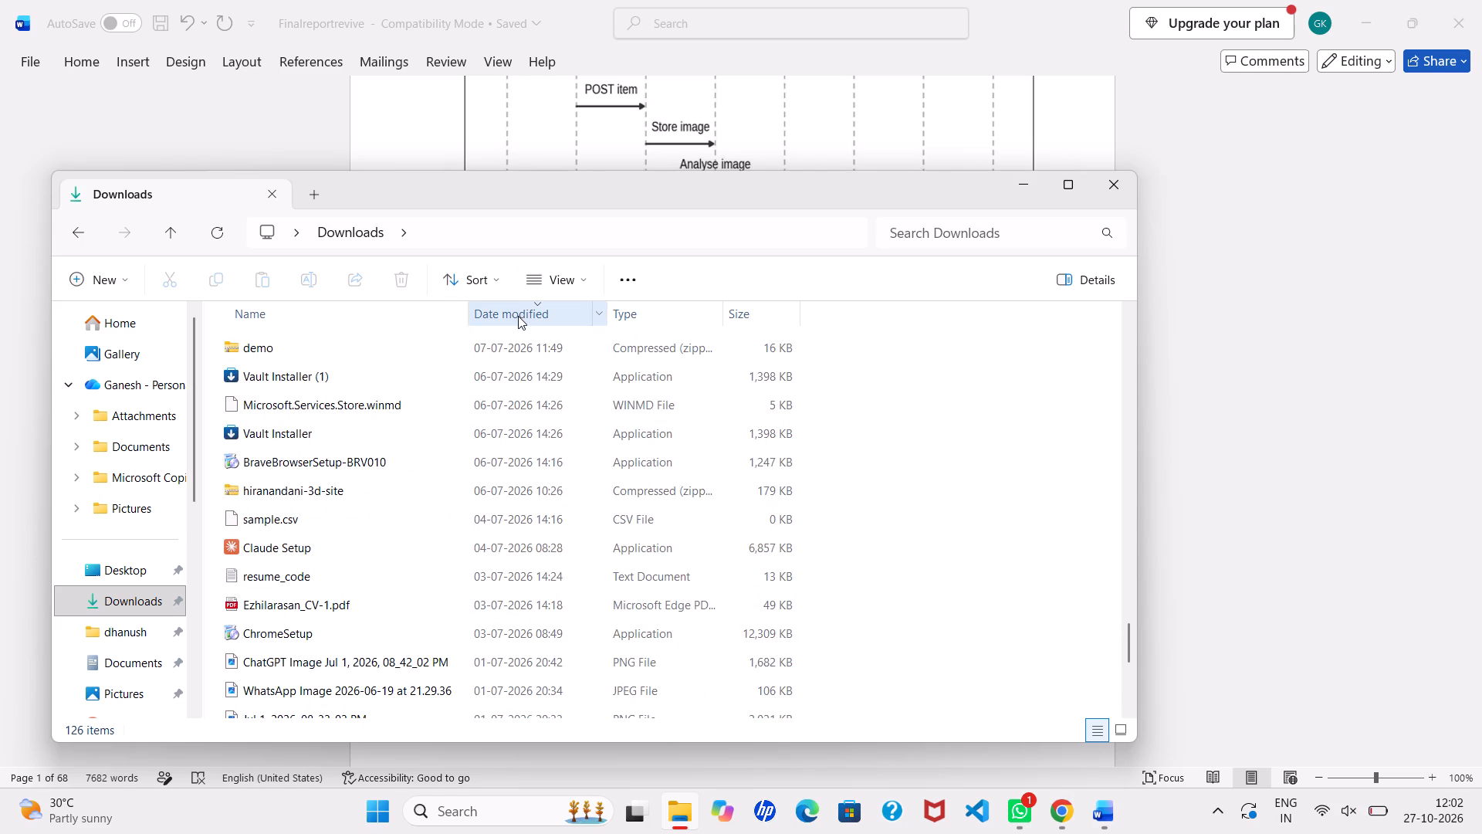
pyautogui.click(518, 316)
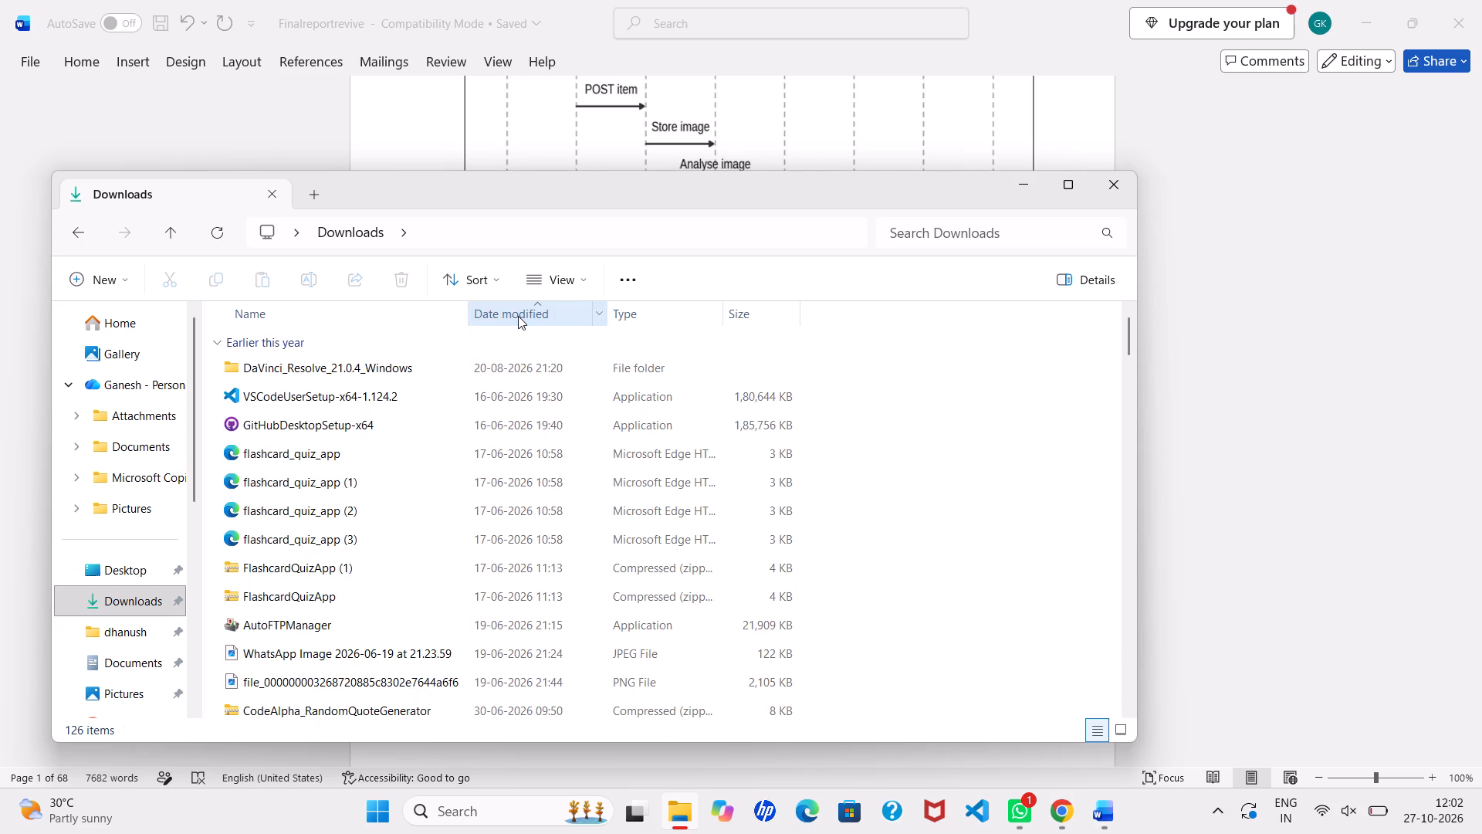
pyautogui.click(518, 316)
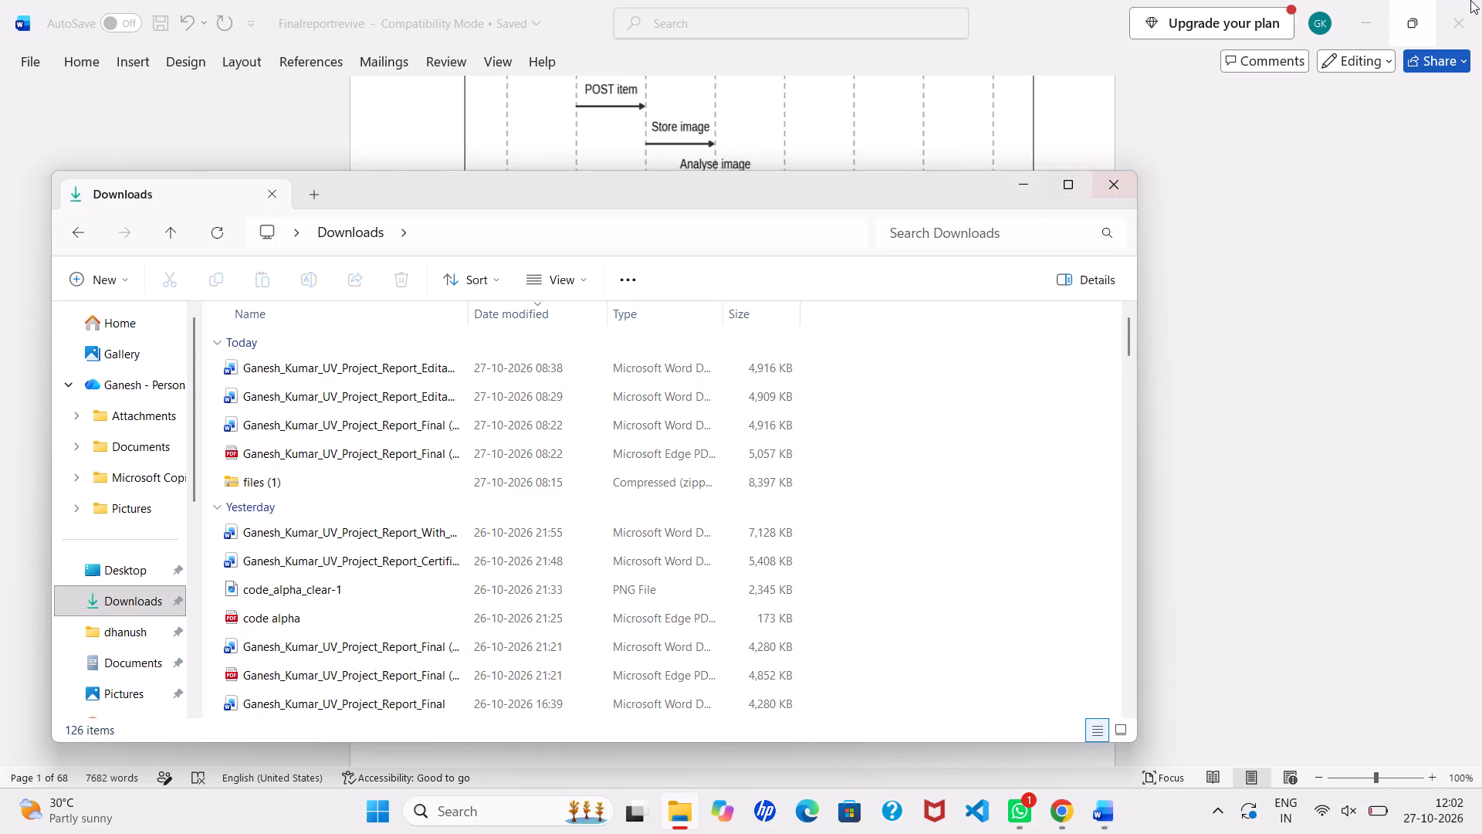
pyautogui.click(1104, 192)
# Select the whole introductory paragraph under the 4.2.2 Use Case Diagram heading in the Finalreportrevive document.
pyautogui.scroll(1, 1040, 406)
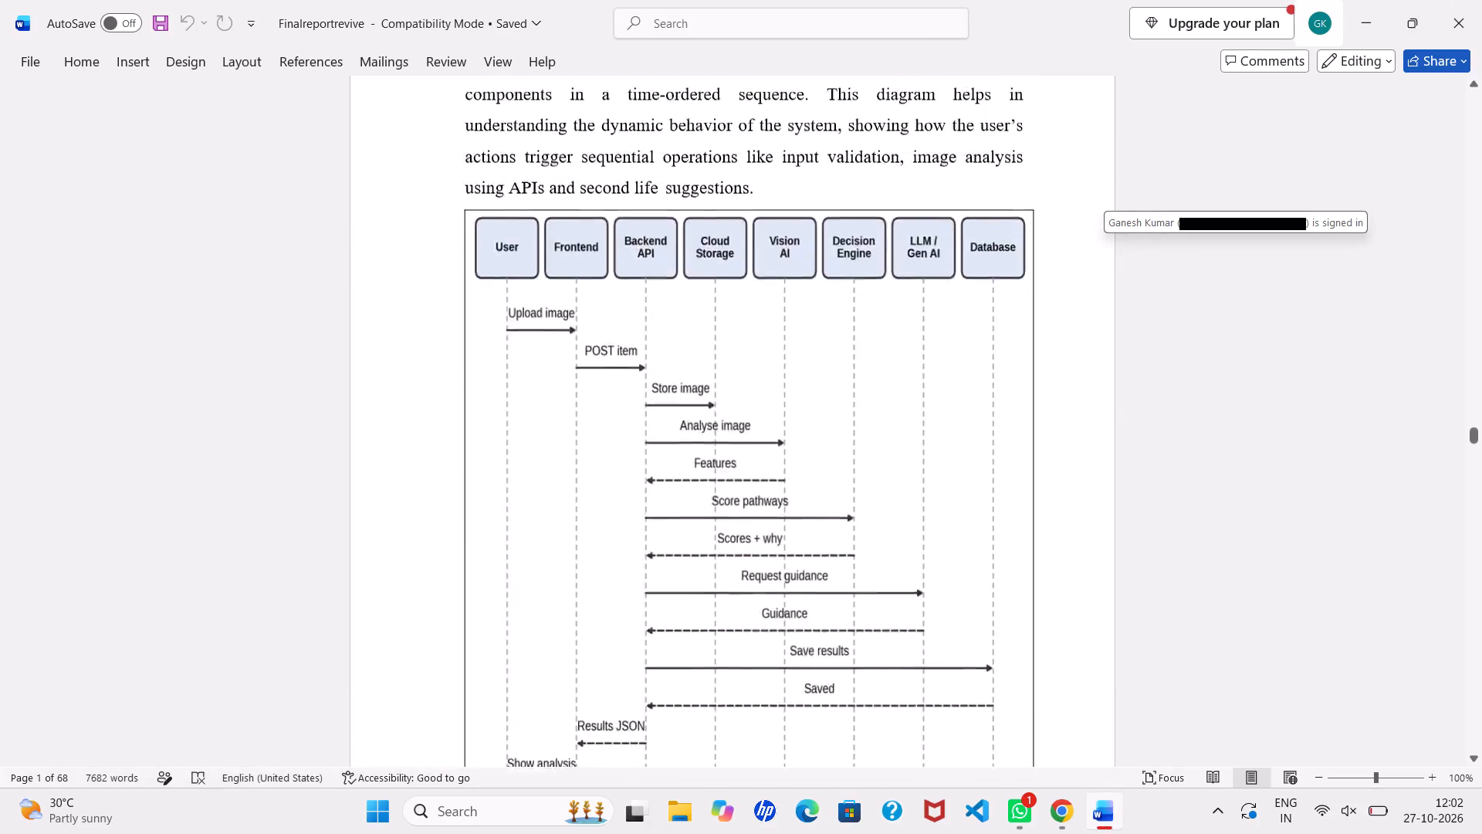
pyautogui.scroll(3, 1040, 406)
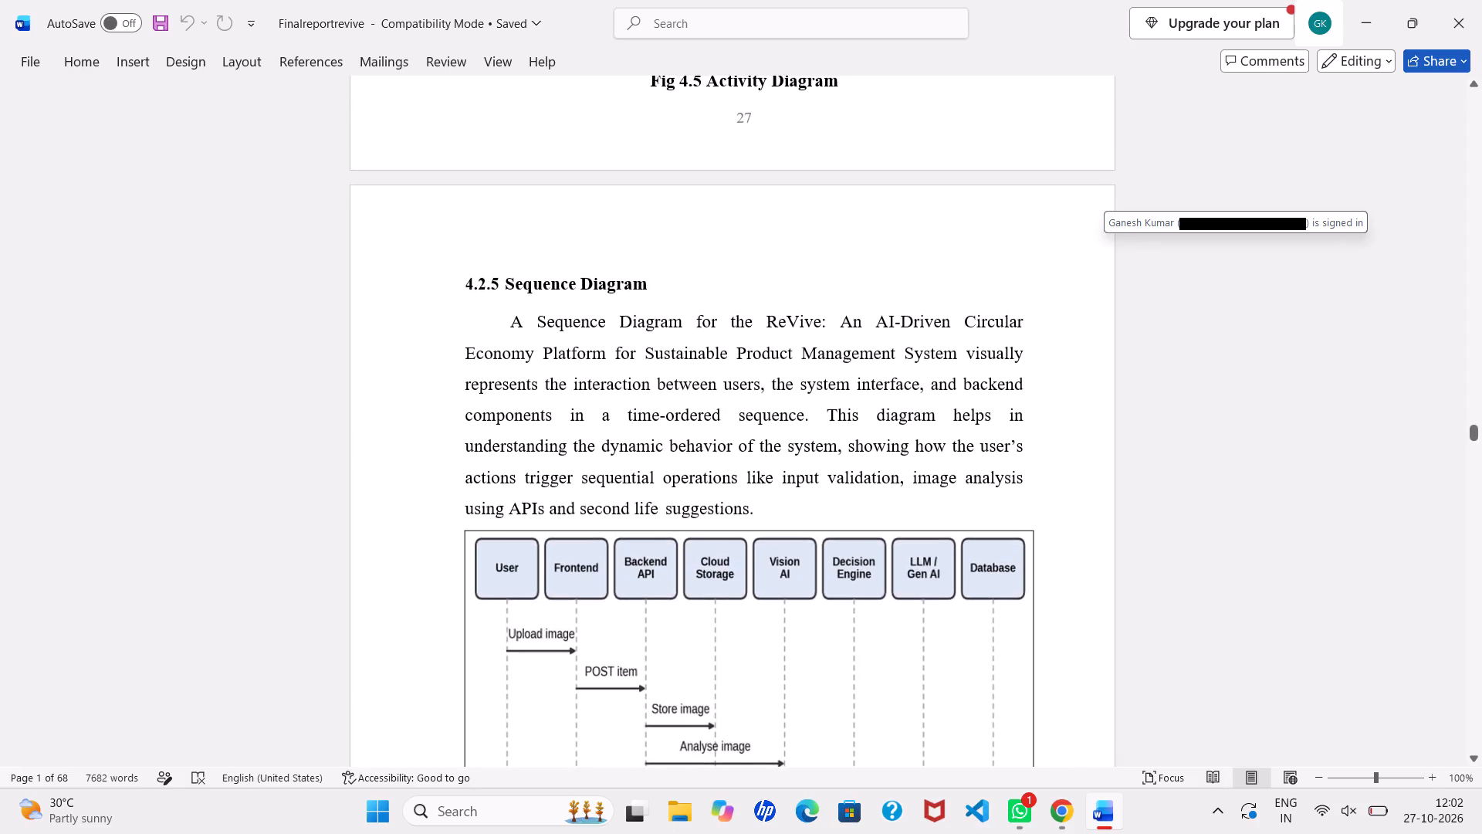
pyautogui.scroll(7, 1040, 406)
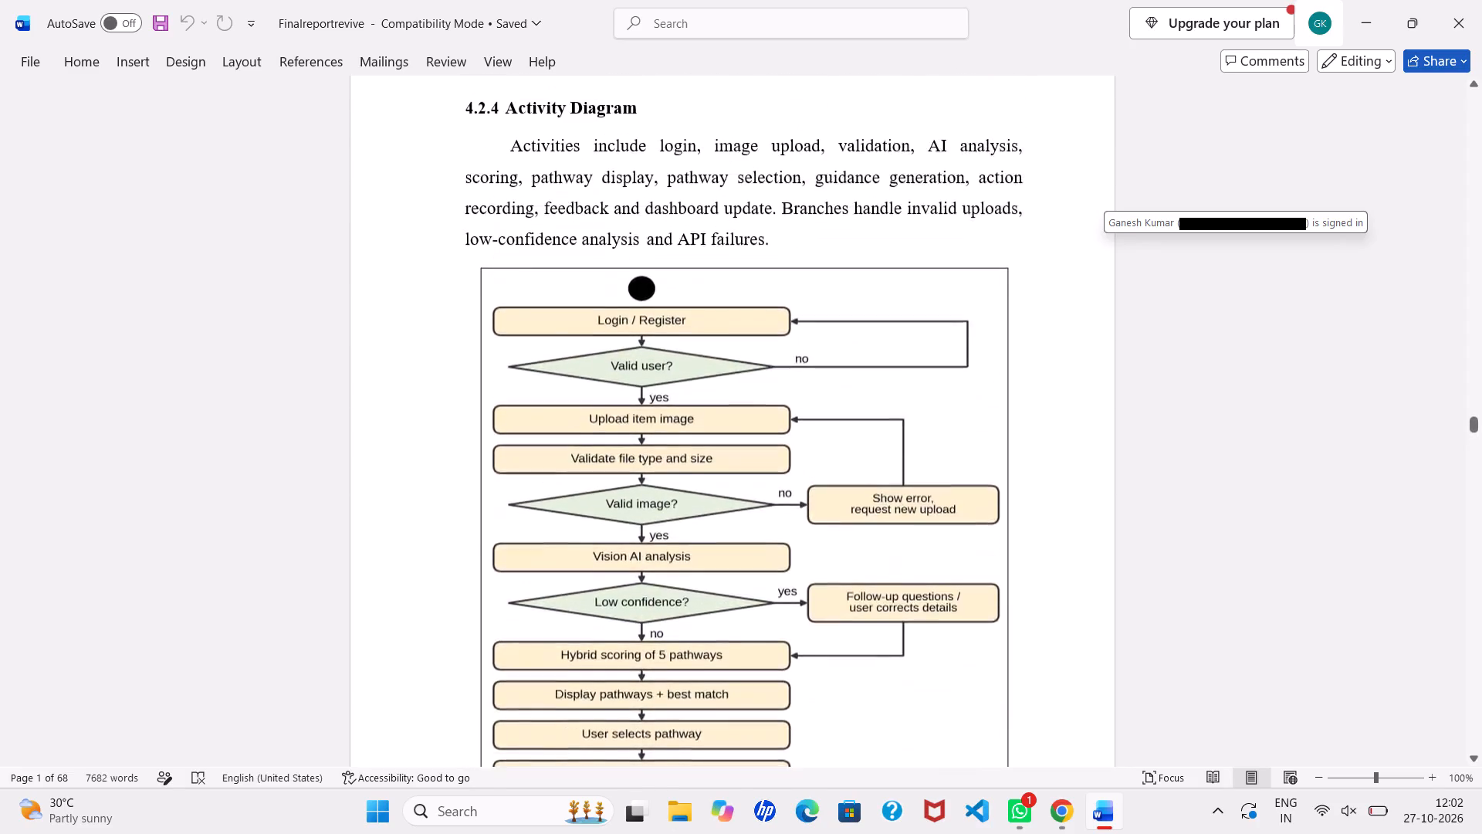
pyautogui.scroll(6, 1040, 406)
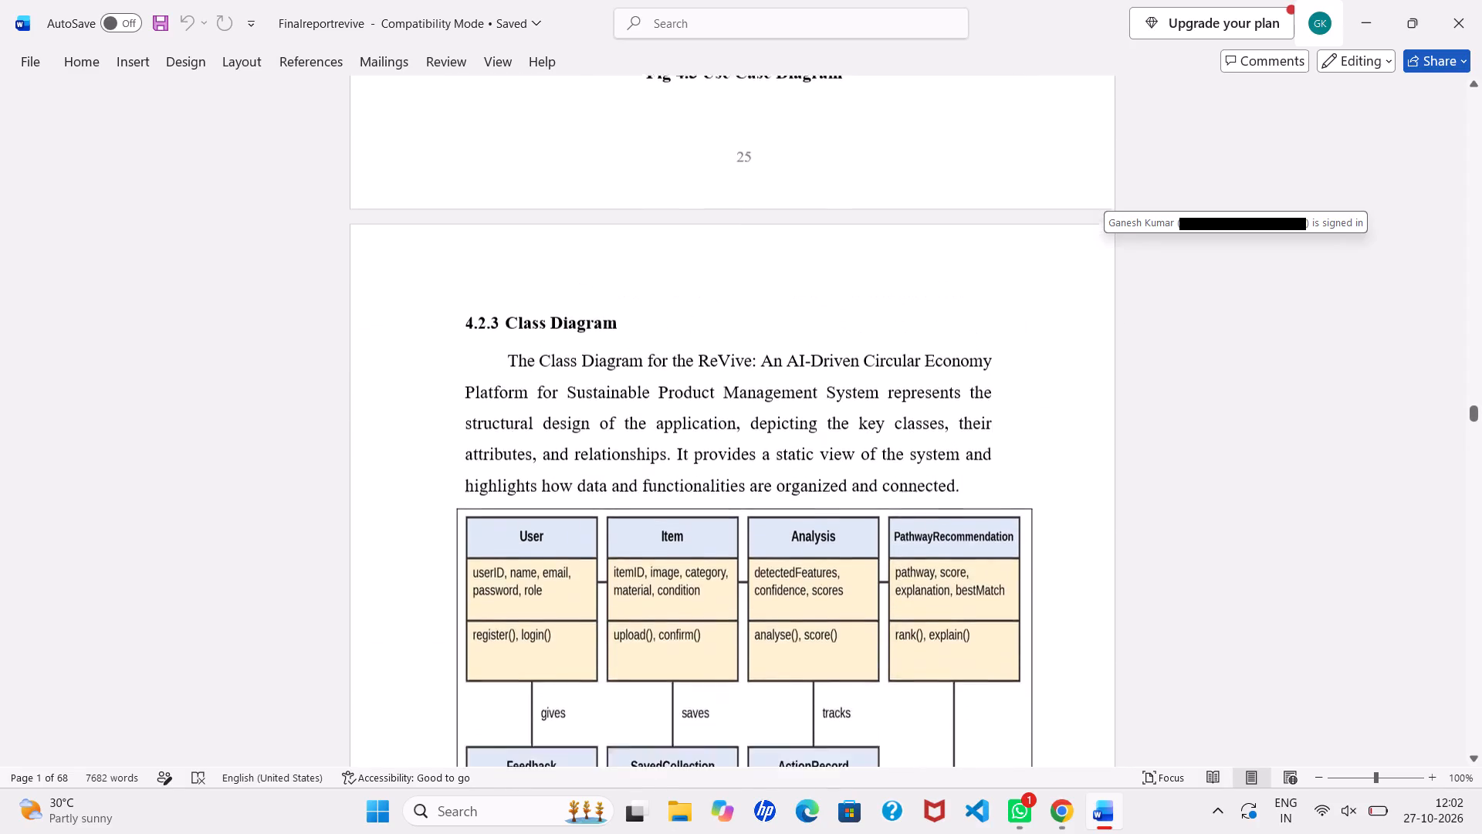
pyautogui.scroll(3, 1040, 406)
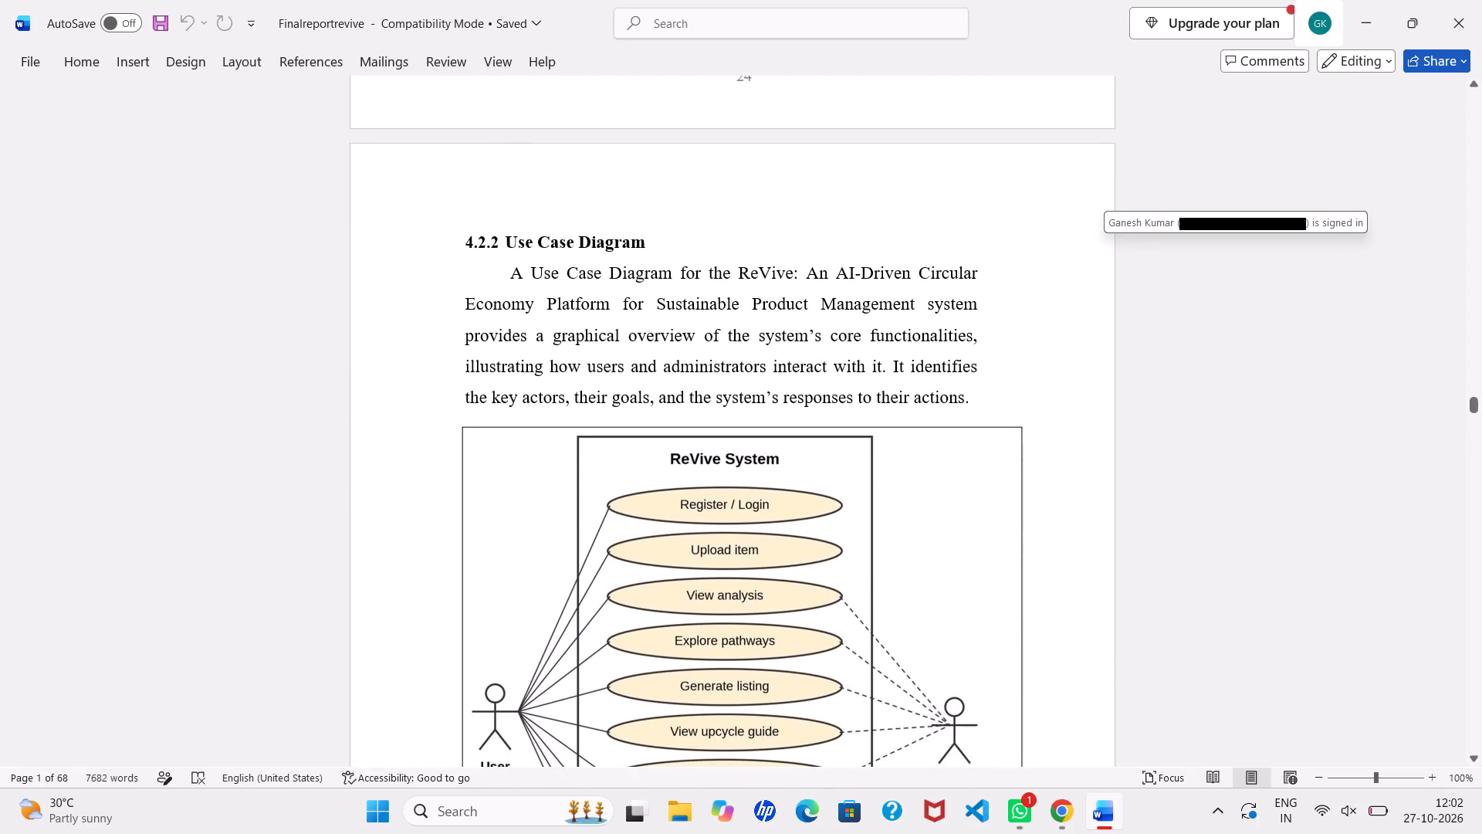
pyautogui.moveTo(507, 275); pyautogui.dragTo(990, 399)
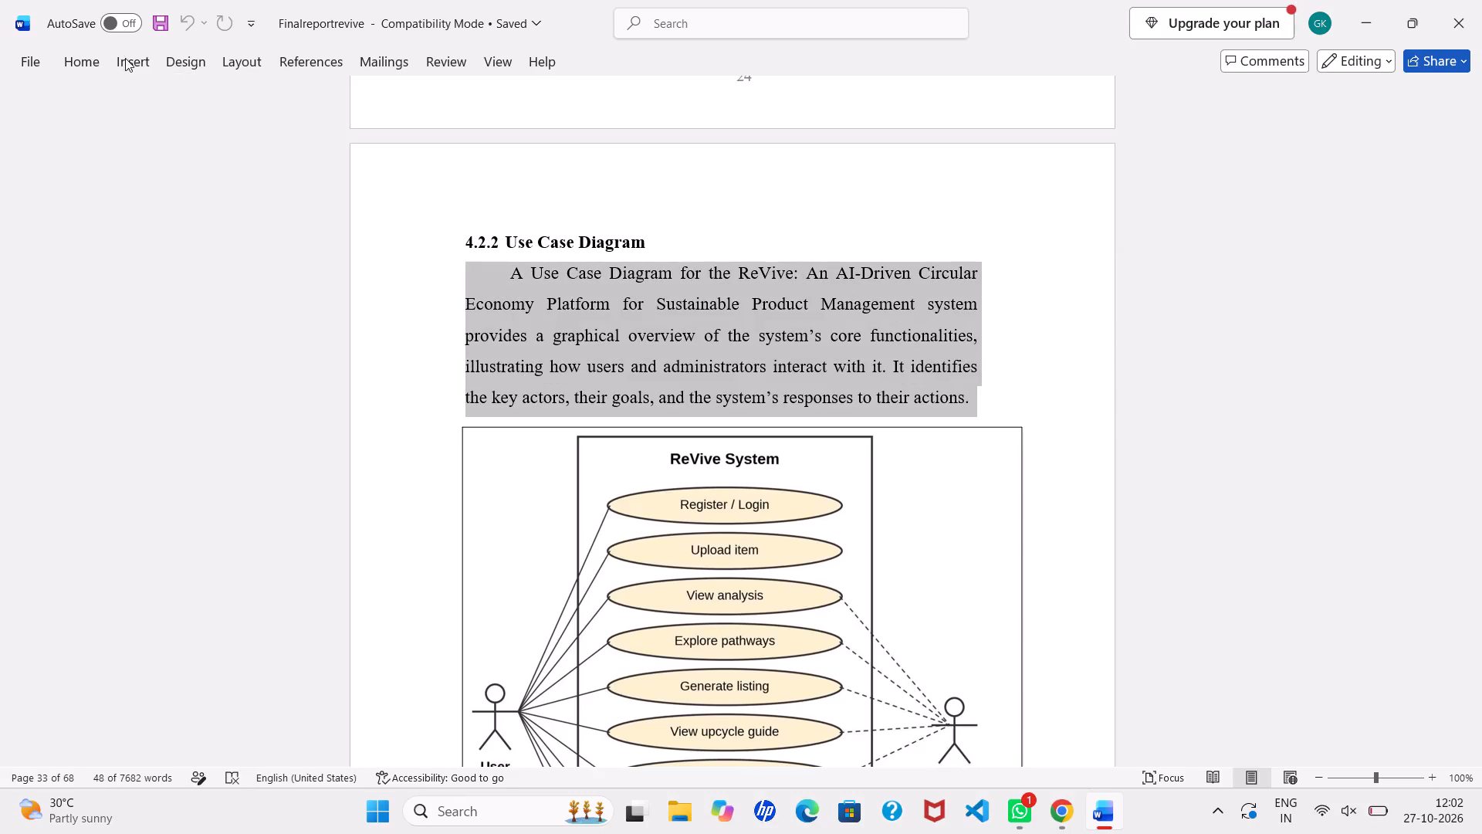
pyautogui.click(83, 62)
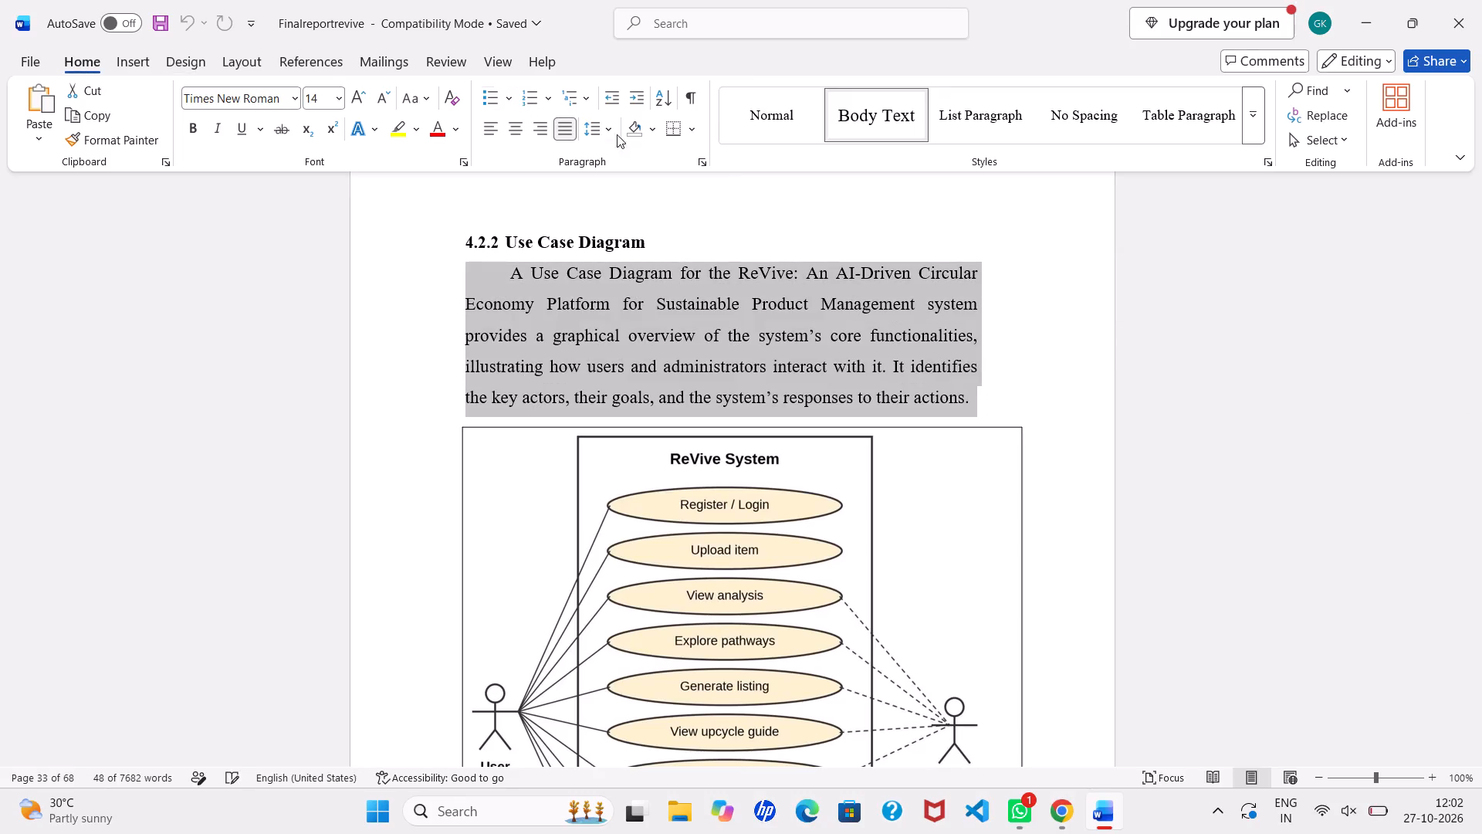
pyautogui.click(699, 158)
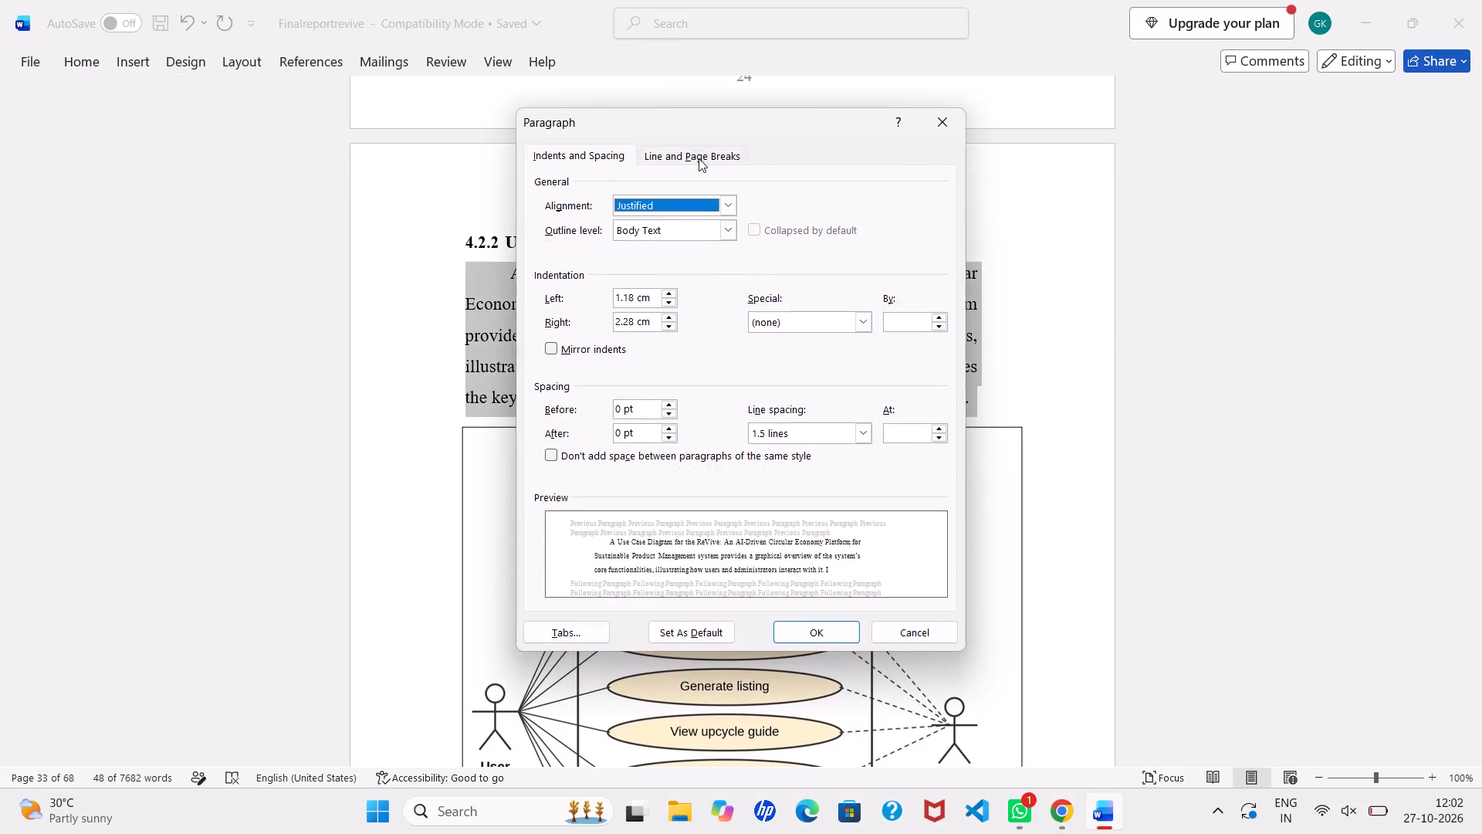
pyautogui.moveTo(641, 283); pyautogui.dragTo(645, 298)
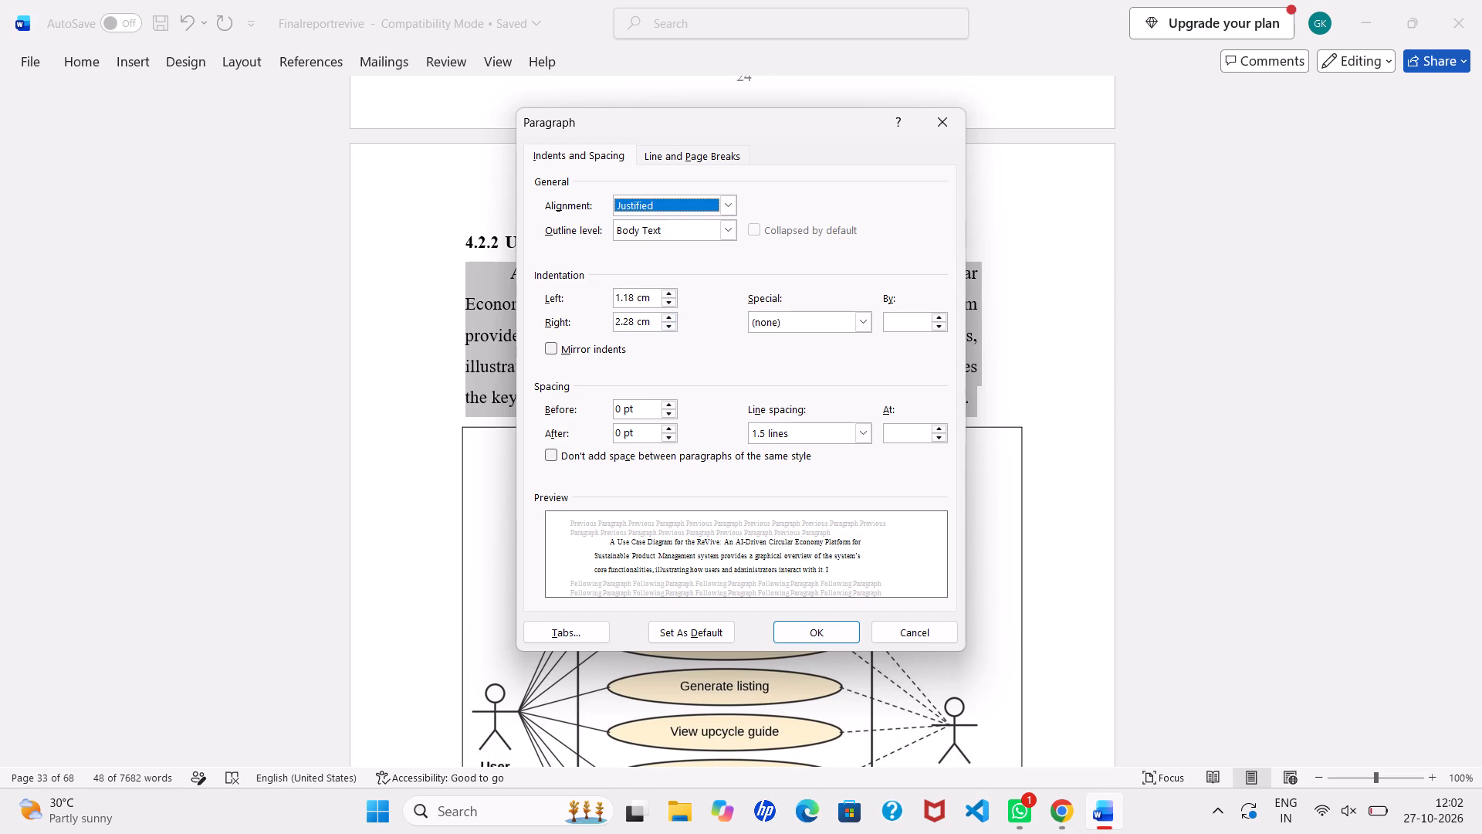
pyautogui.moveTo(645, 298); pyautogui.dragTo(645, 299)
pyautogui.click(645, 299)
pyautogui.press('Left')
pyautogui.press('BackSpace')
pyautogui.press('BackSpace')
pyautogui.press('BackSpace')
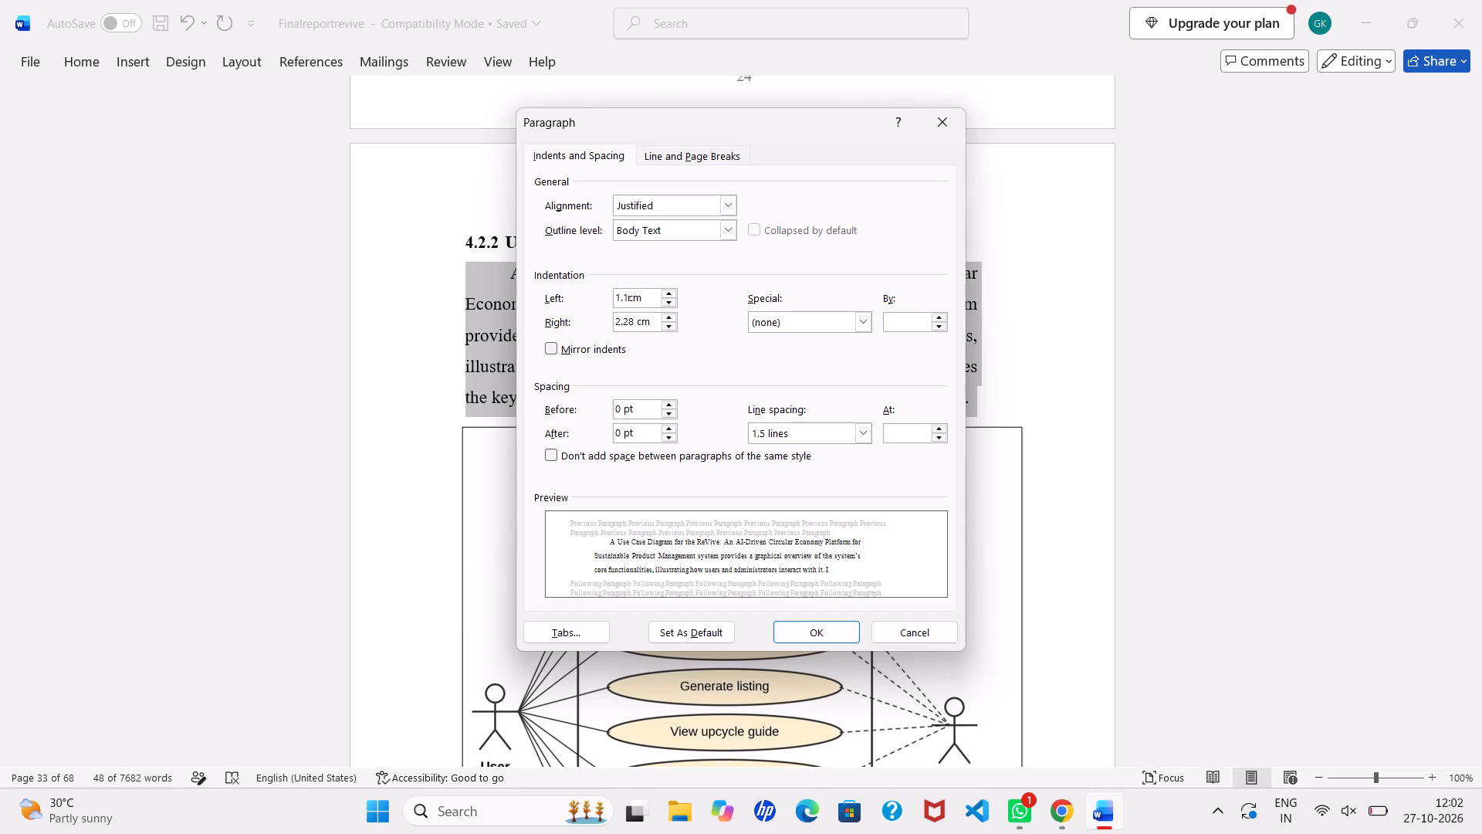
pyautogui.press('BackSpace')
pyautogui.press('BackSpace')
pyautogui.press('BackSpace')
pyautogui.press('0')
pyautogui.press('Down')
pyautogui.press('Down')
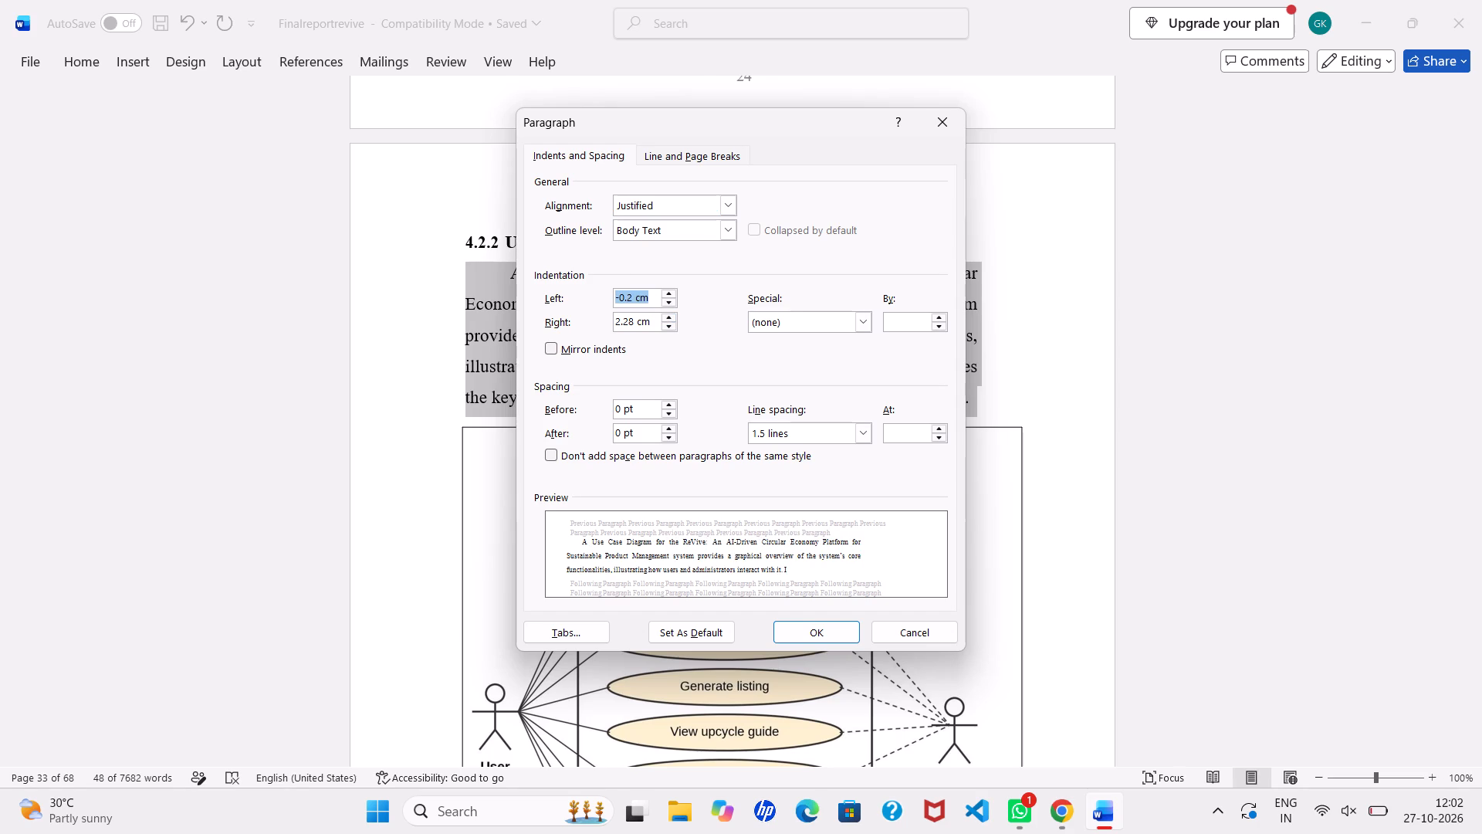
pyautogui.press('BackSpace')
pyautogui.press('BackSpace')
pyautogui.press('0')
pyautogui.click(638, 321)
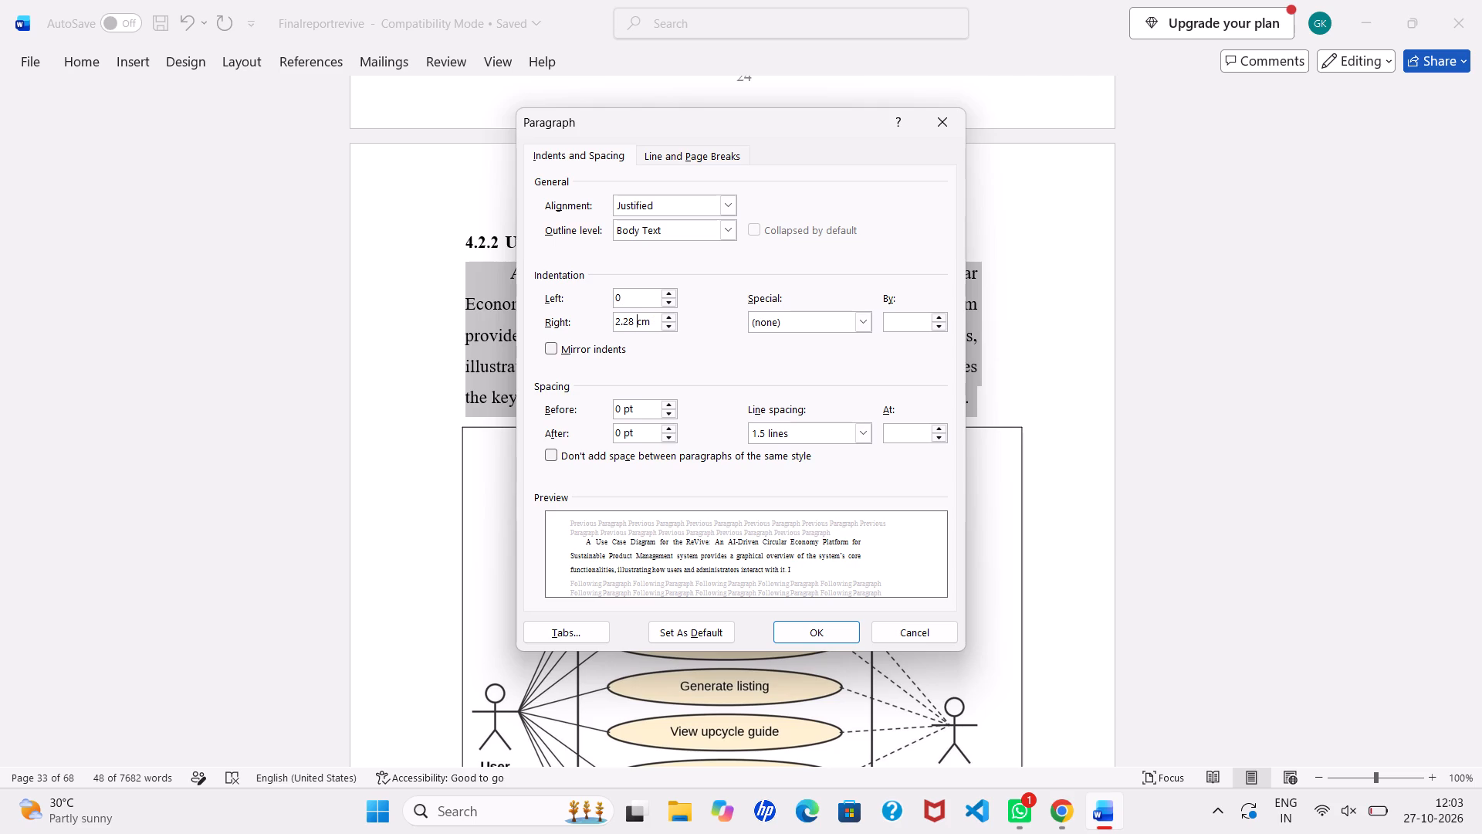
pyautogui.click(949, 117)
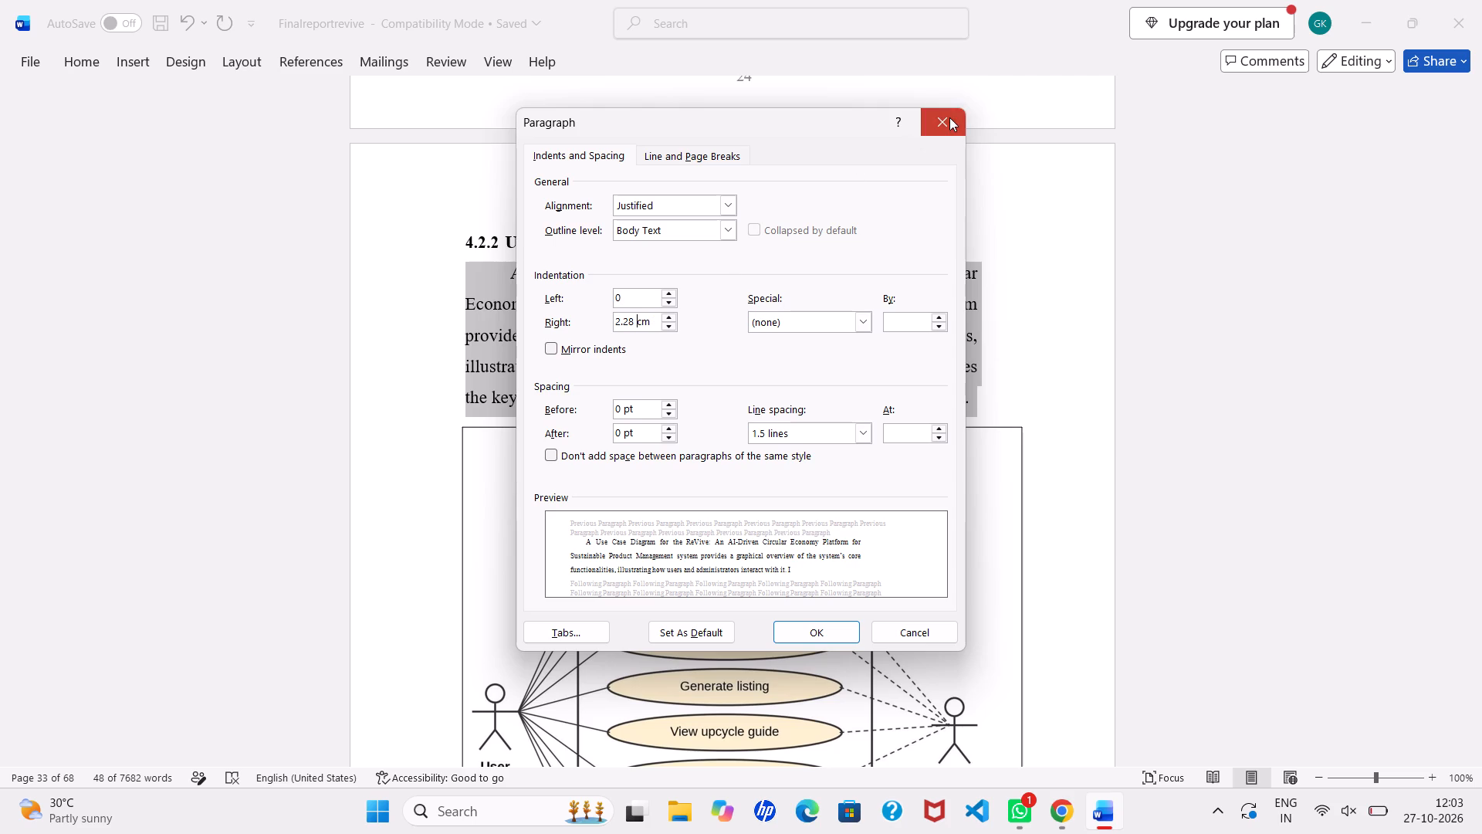